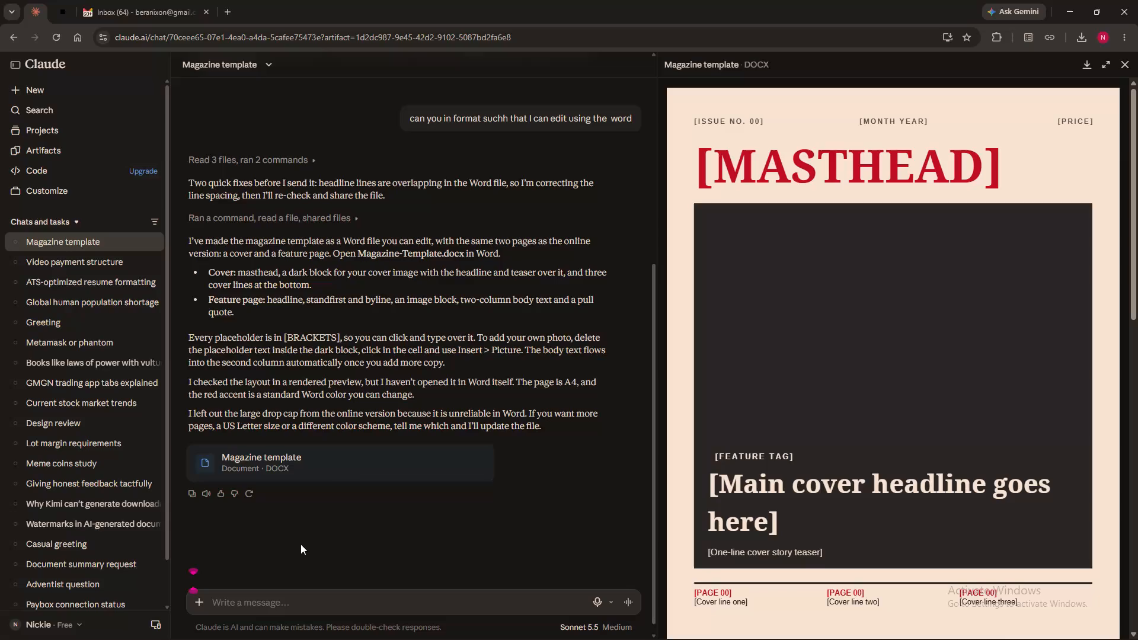
Look through the magazine template preview and download the Magazine template DOCX file.
scroll(779, 433, down, 3)
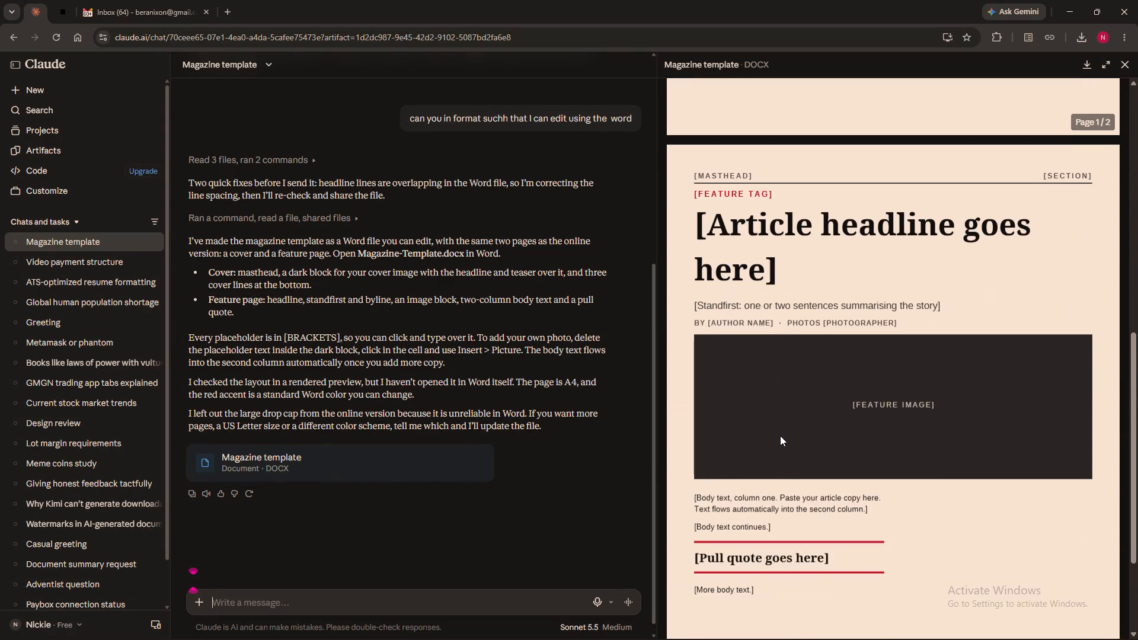
scroll(780, 437, down, 2)
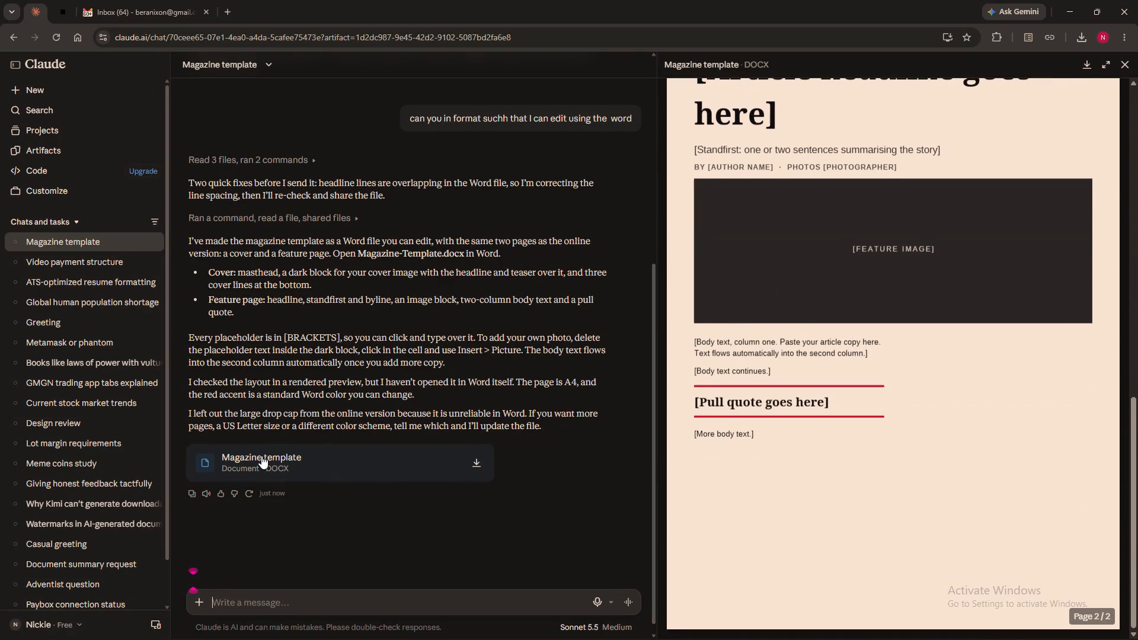
click(476, 460)
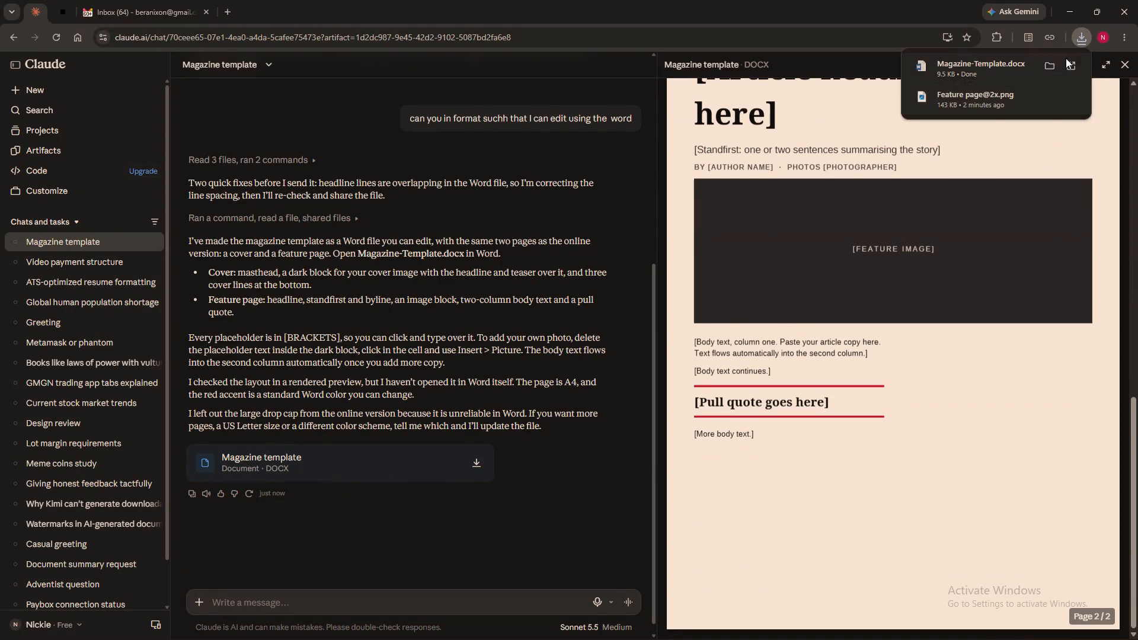
Open the downloaded Magazine-Template.docx in Word and enable editing.
click(1013, 79)
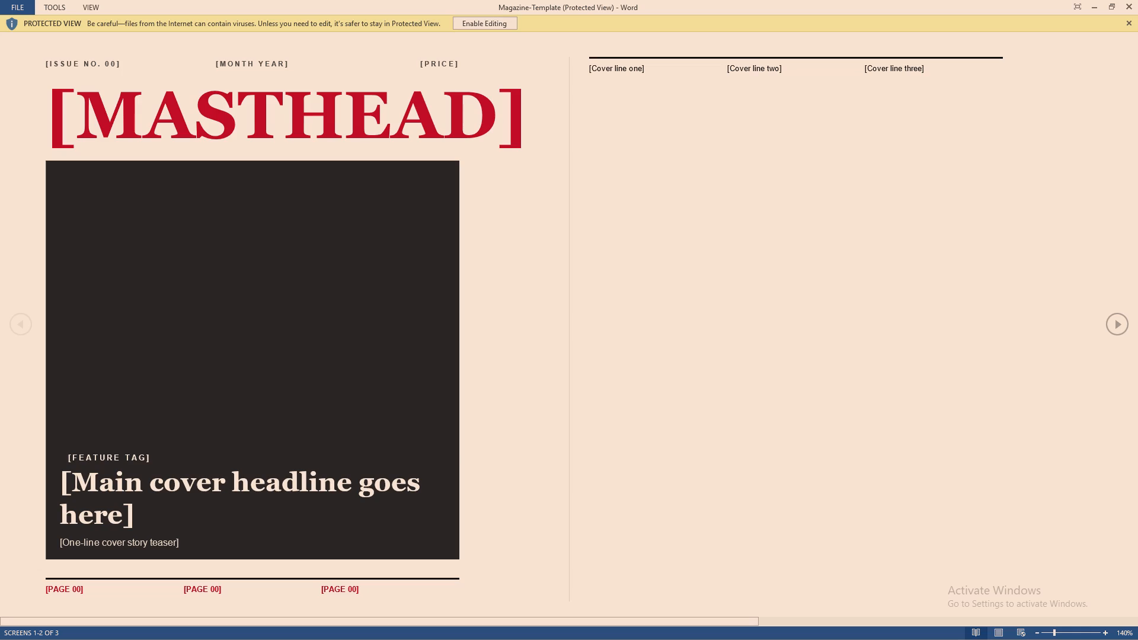
click(463, 21)
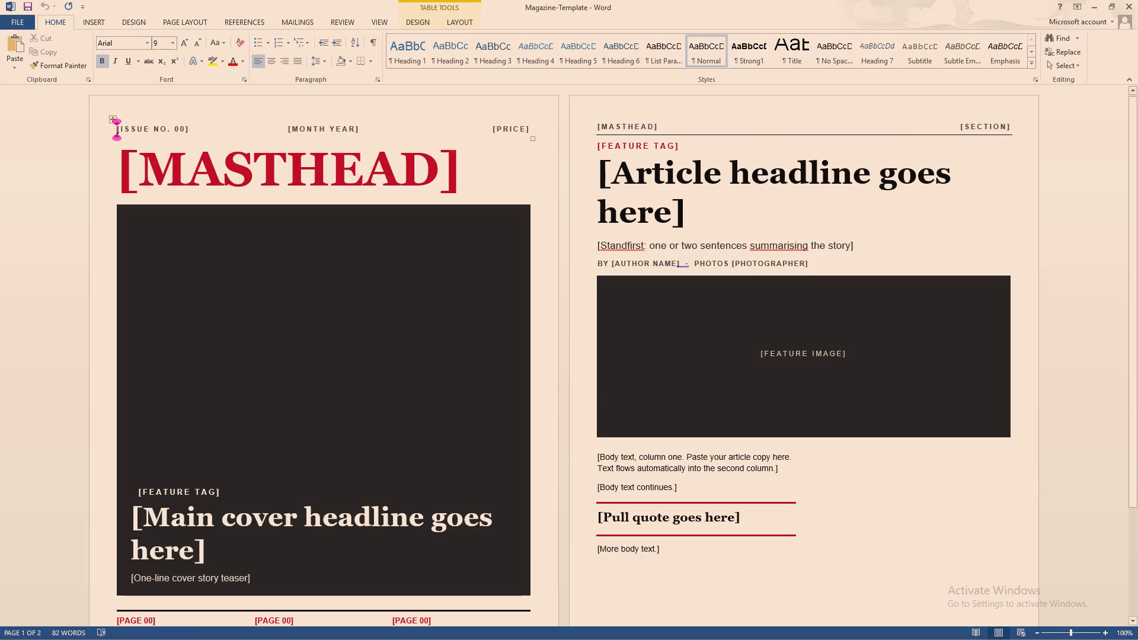
Set the issue number in the cover's header line to 044.
click(184, 128)
key(BackSpace)
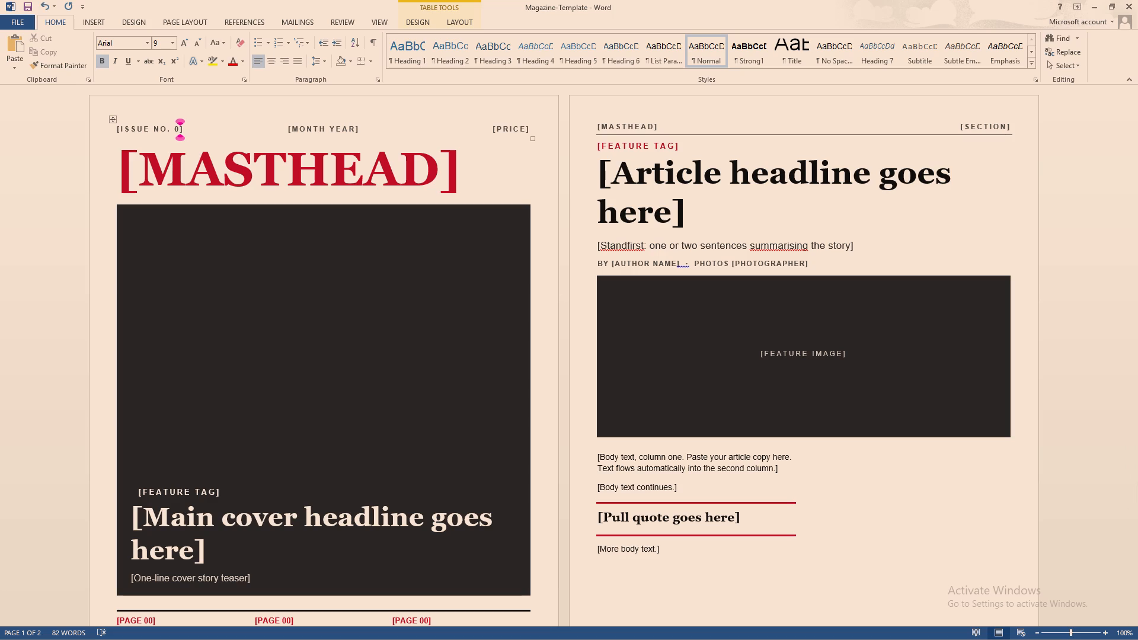
text(44)
Replace the YEAR placeholder in the cover's header line with 2026.
click(327, 125)
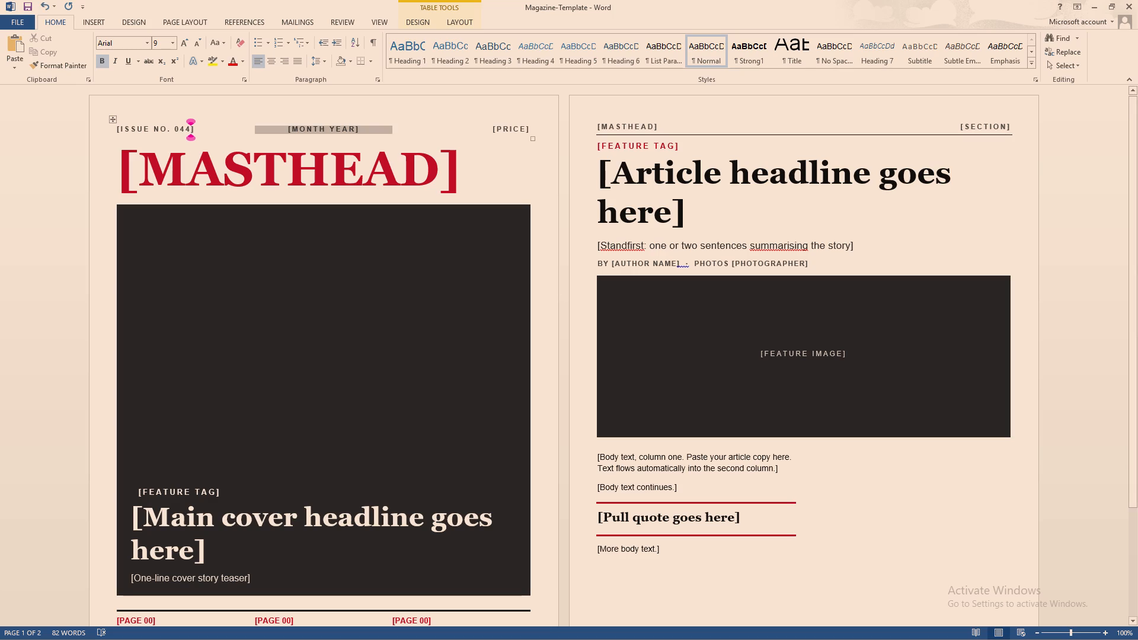
click(349, 124)
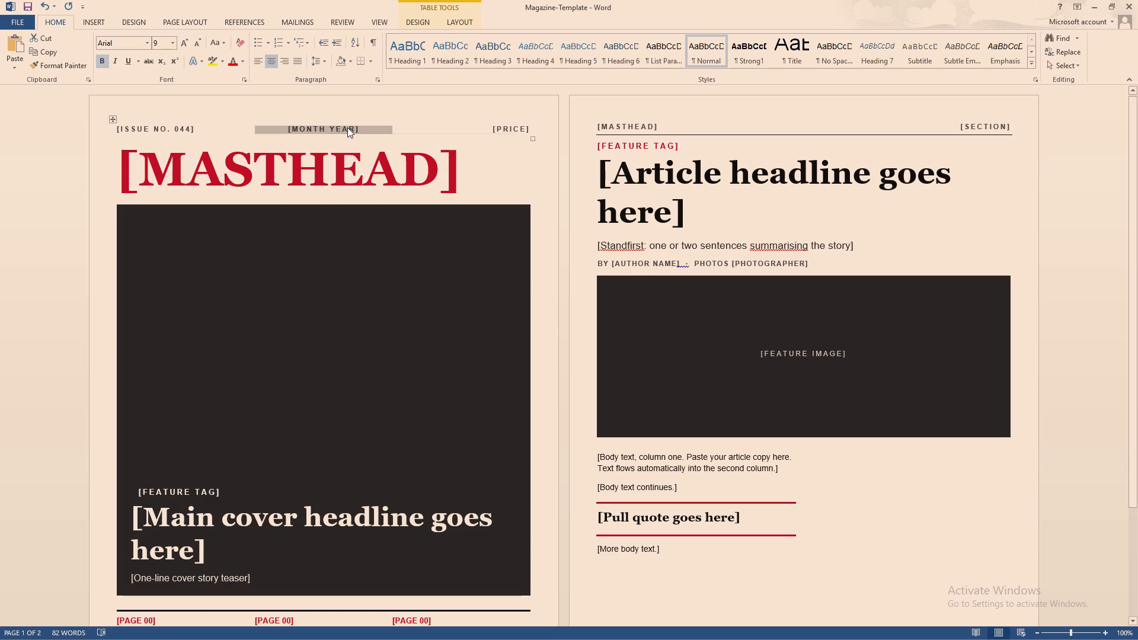
click(346, 128)
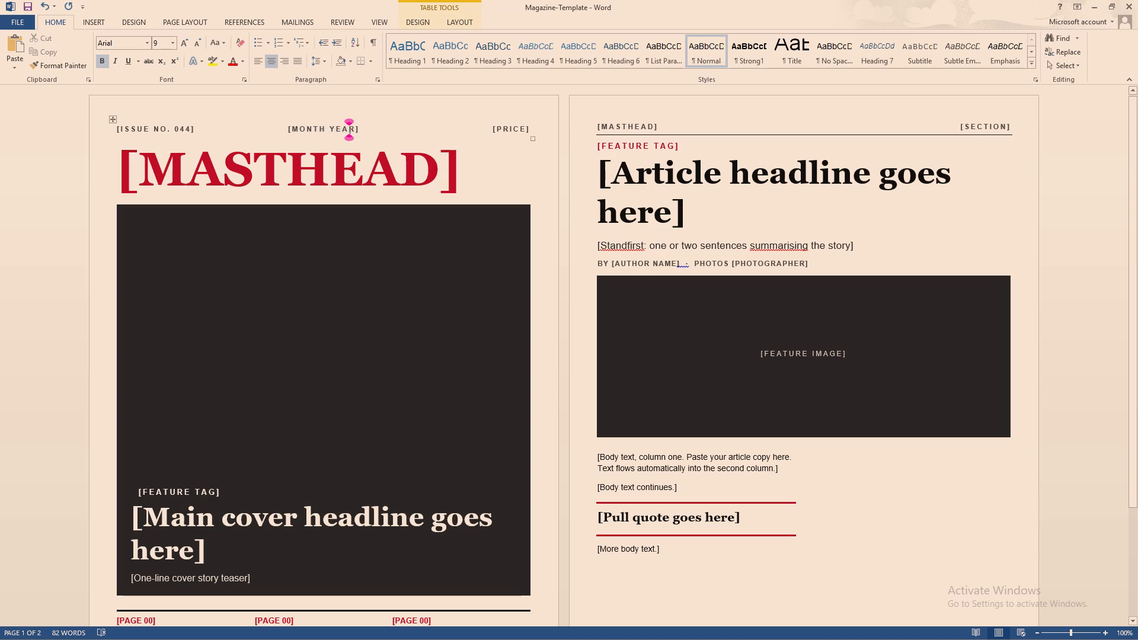
click(353, 130)
key(BackSpace)
key(BackSpace)
key(BackSpace)
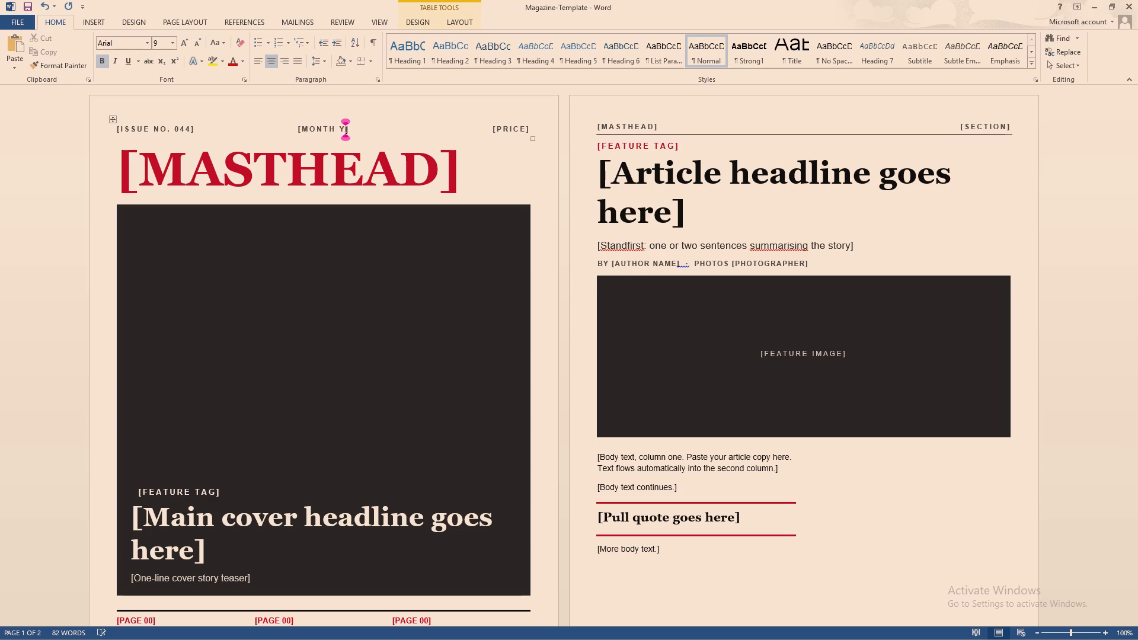
key(BackSpace)
text(202)
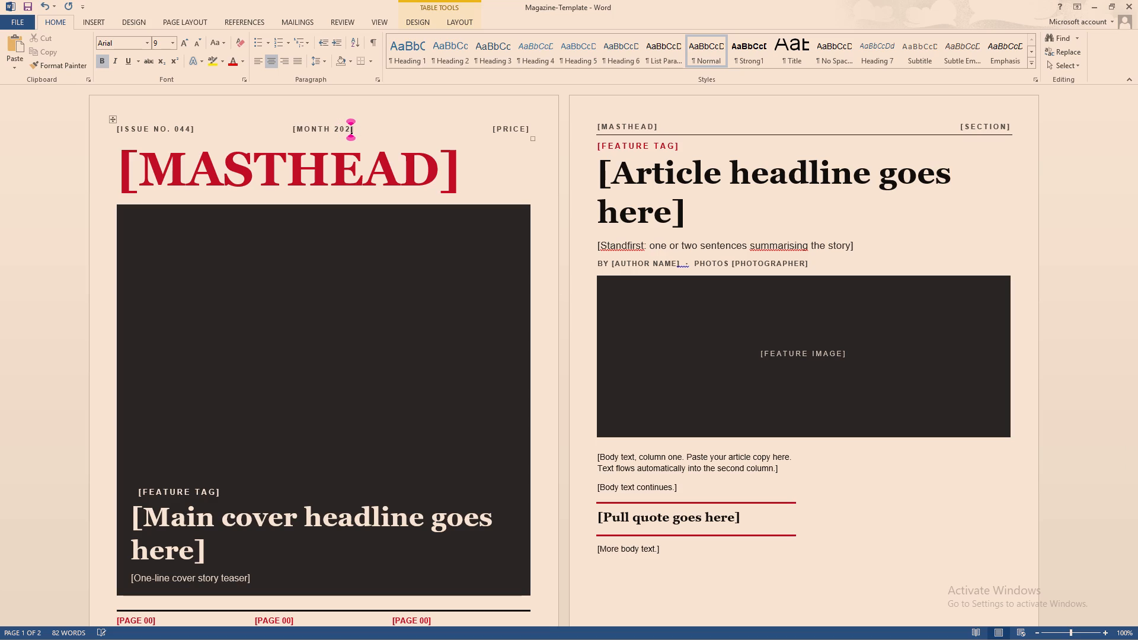
key(6)
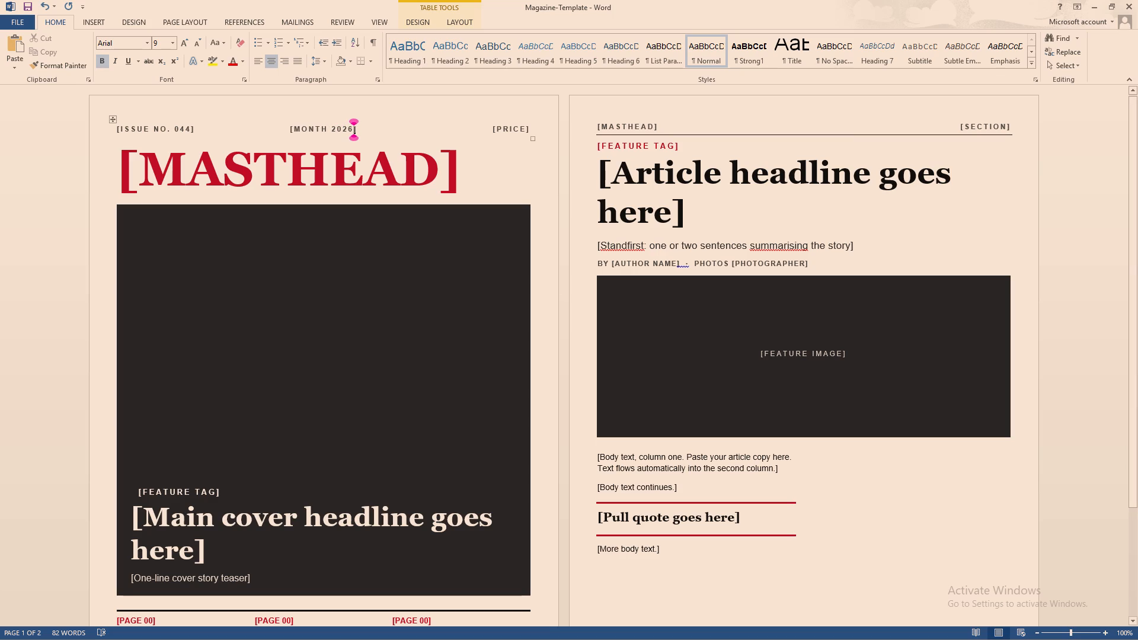
Replace the MONTH placeholder before the year in the cover's header line with November.
click(327, 129)
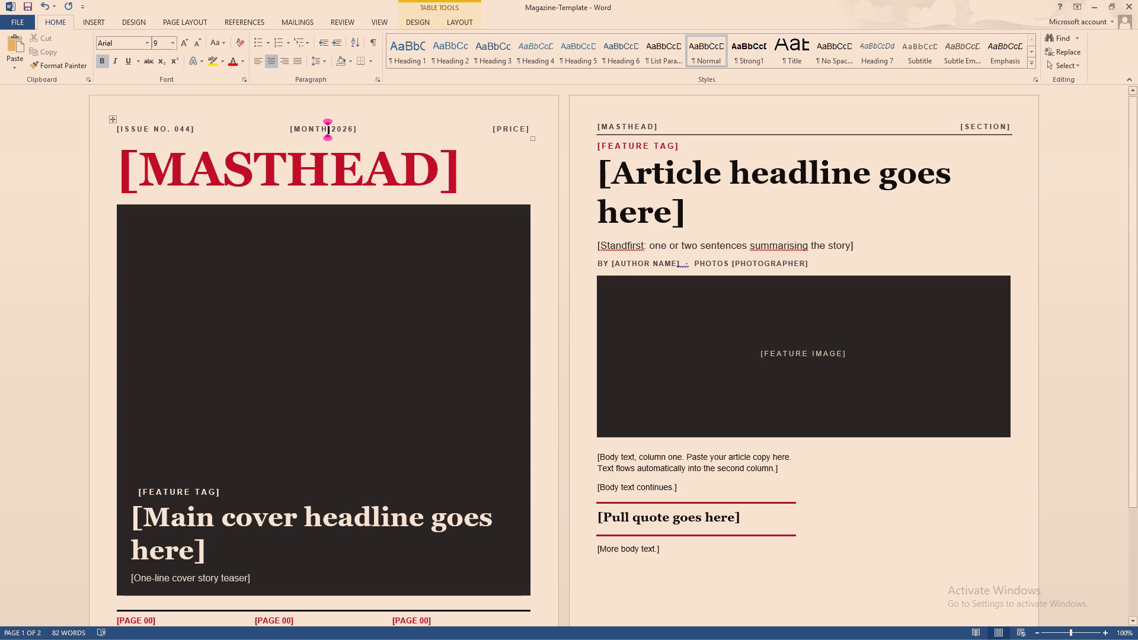
click(324, 129)
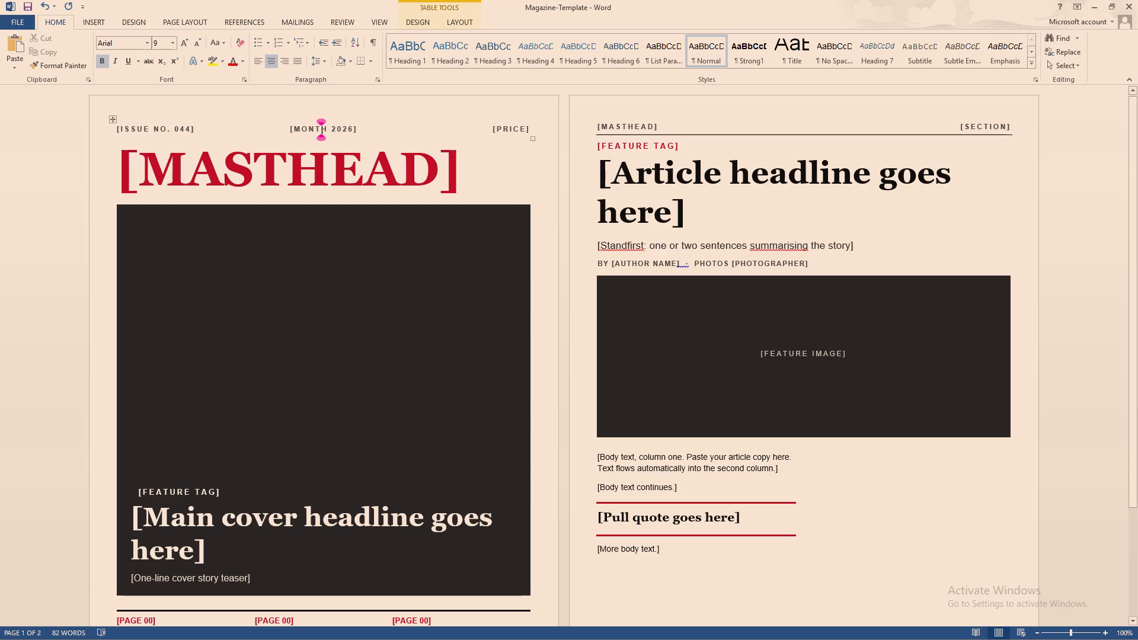
click(325, 127)
key(BackSpace)
key(BackSpace)
key(BackSpace)
key(BackSpace)
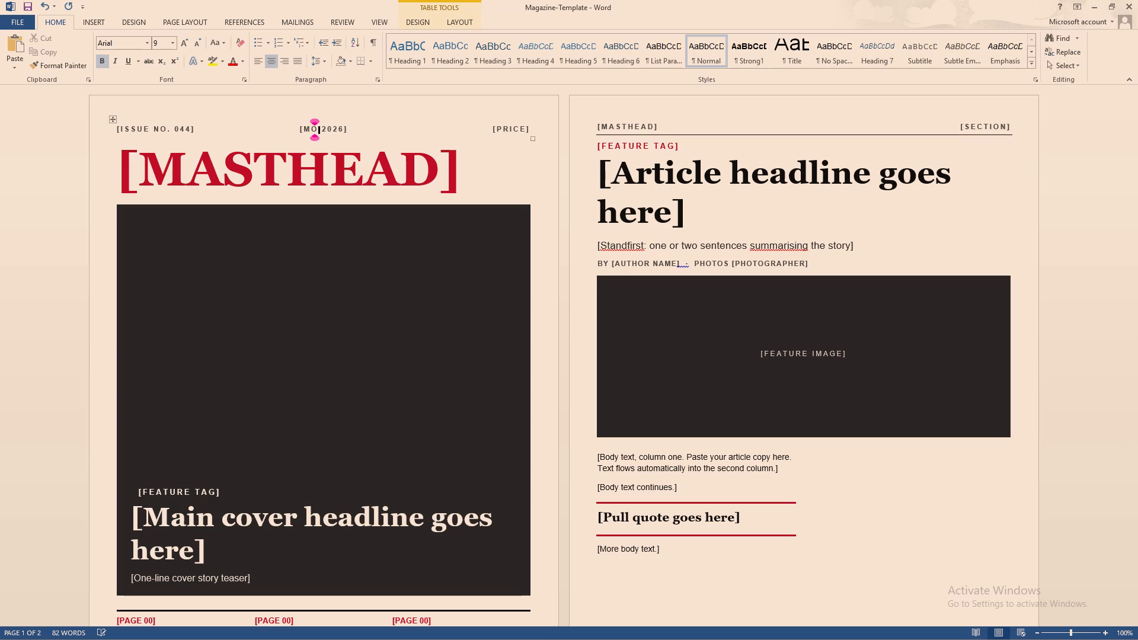
key(BackSpace)
text(No)
text(vemeb)
key(BackSpace)
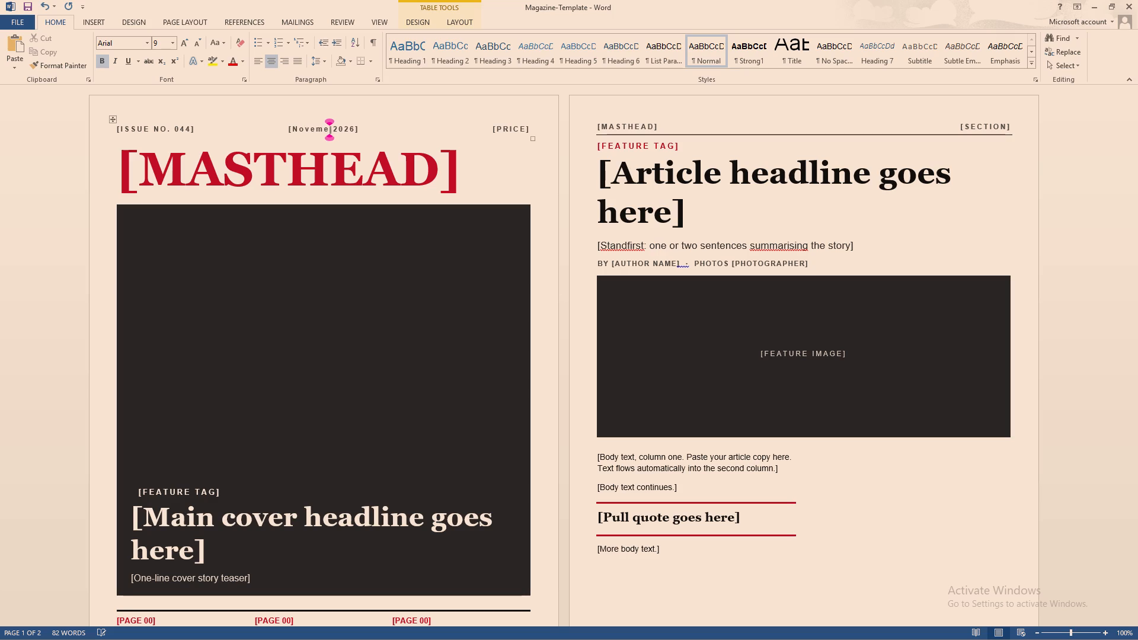
key(BackSpace)
text(ber)
Replace the PRICE placeholder in the cover's header line with KES 60, with the currency code in capitals.
click(514, 126)
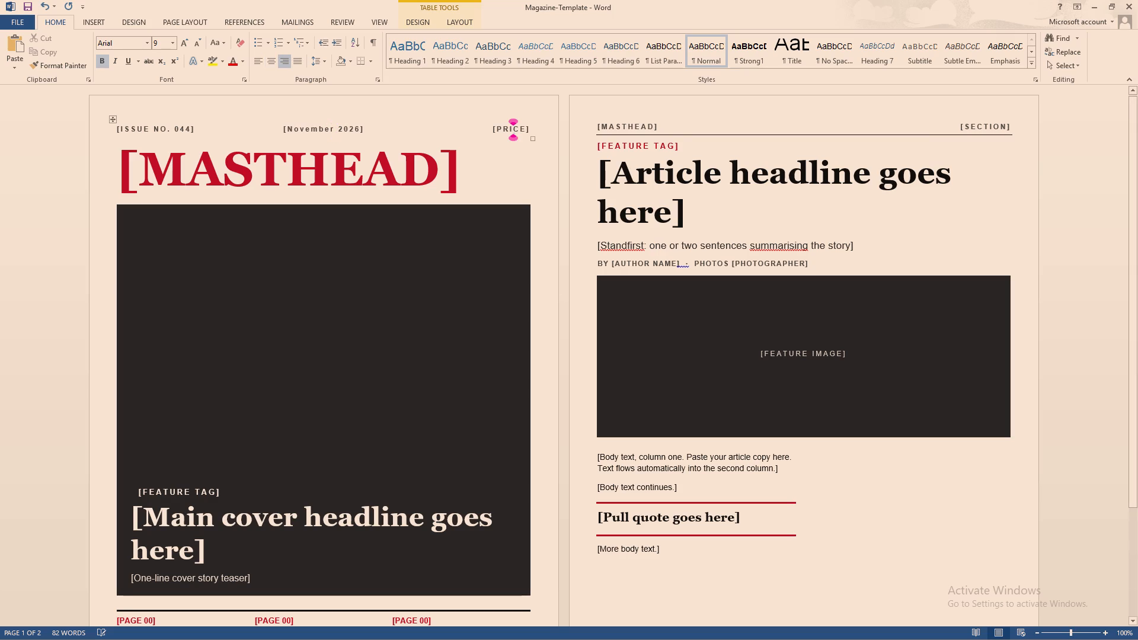
click(523, 126)
key(BackSpace)
key(BackSpace)
key(BackSpace)
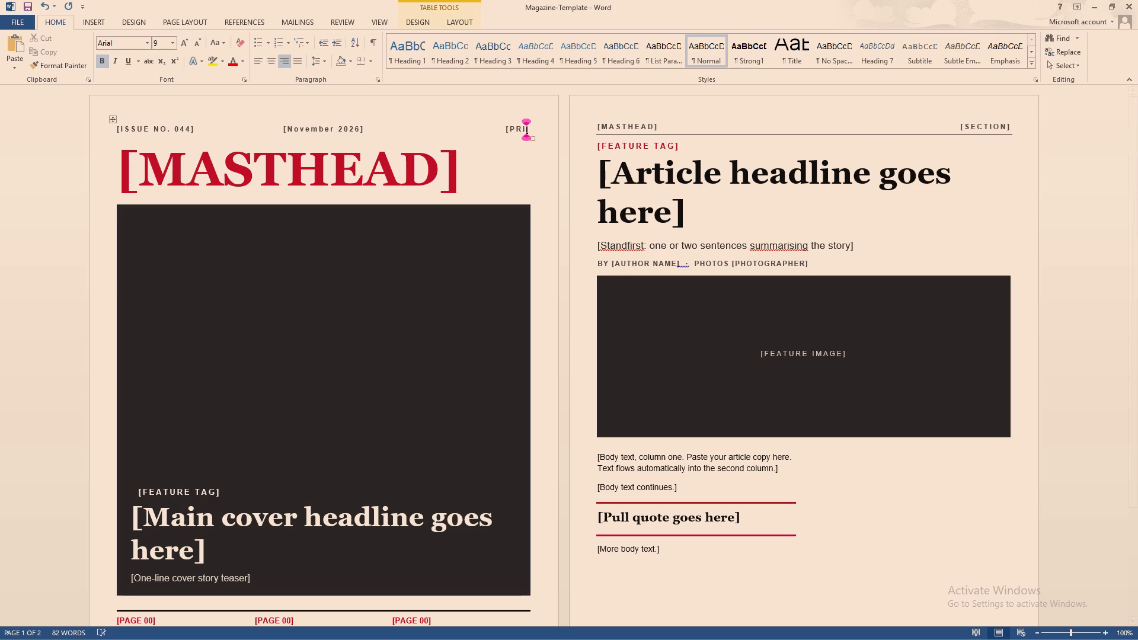
key(BackSpace)
key(BackSpace)
text(Kes)
key(space)
text(60)
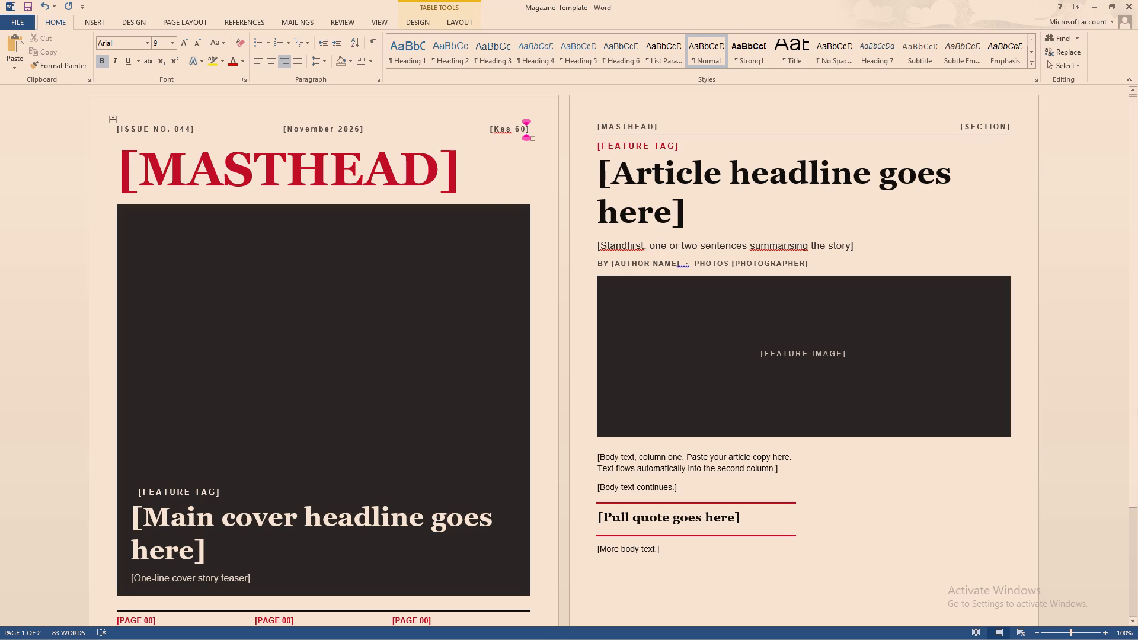
click(510, 127)
key(BackSpace)
key(BackSpace)
text(ES)
click(459, 133)
Remove the square brackets around the November 2026 date on the cover.
click(365, 129)
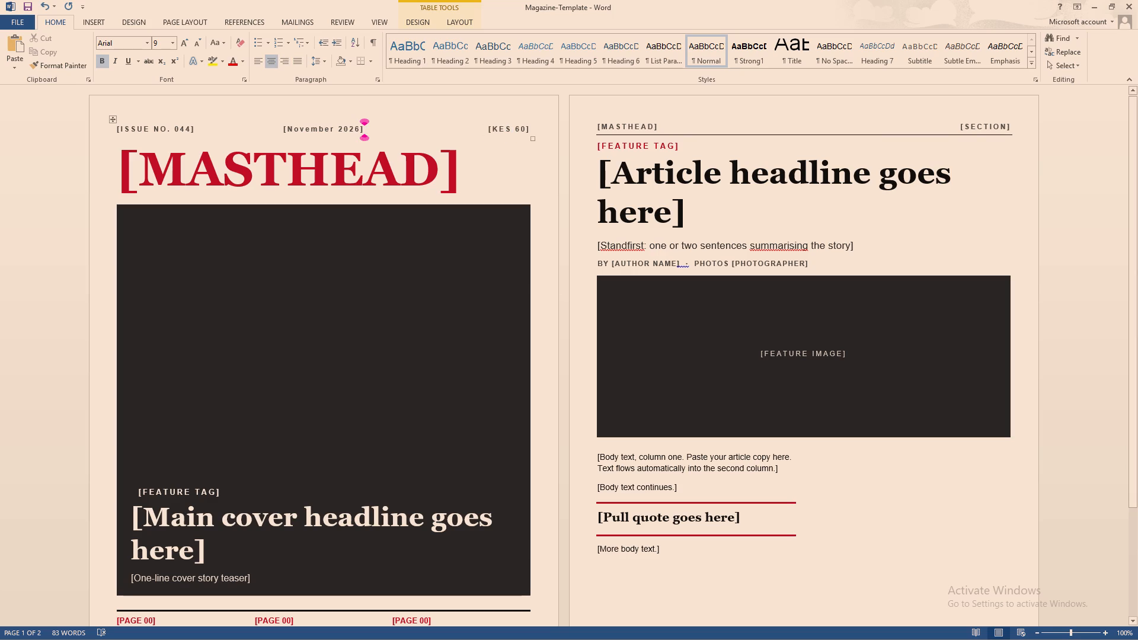
key(BackSpace)
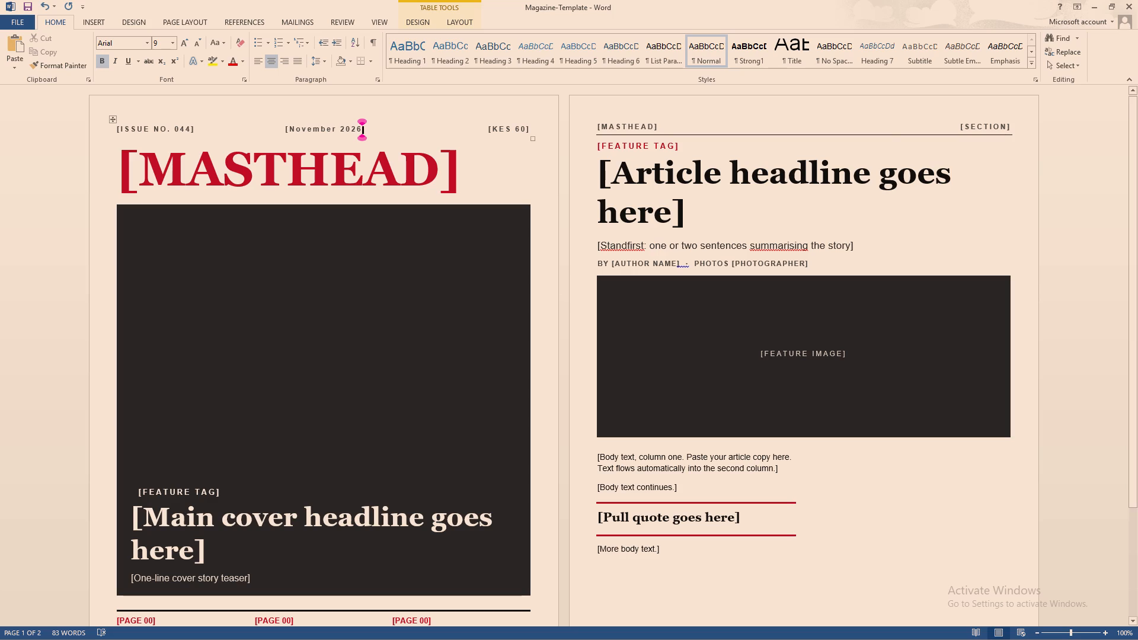
click(287, 126)
key(BackSpace)
Remove the opening square bracket before the KES 60 price in the cover's header line.
click(529, 127)
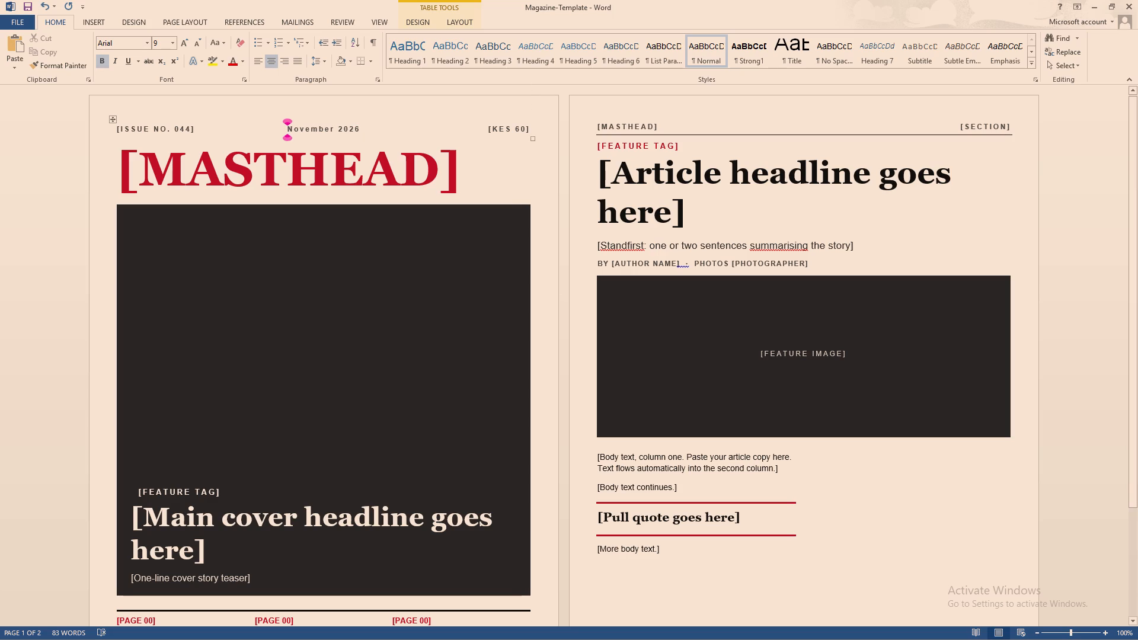
click(529, 127)
key(BackSpace)
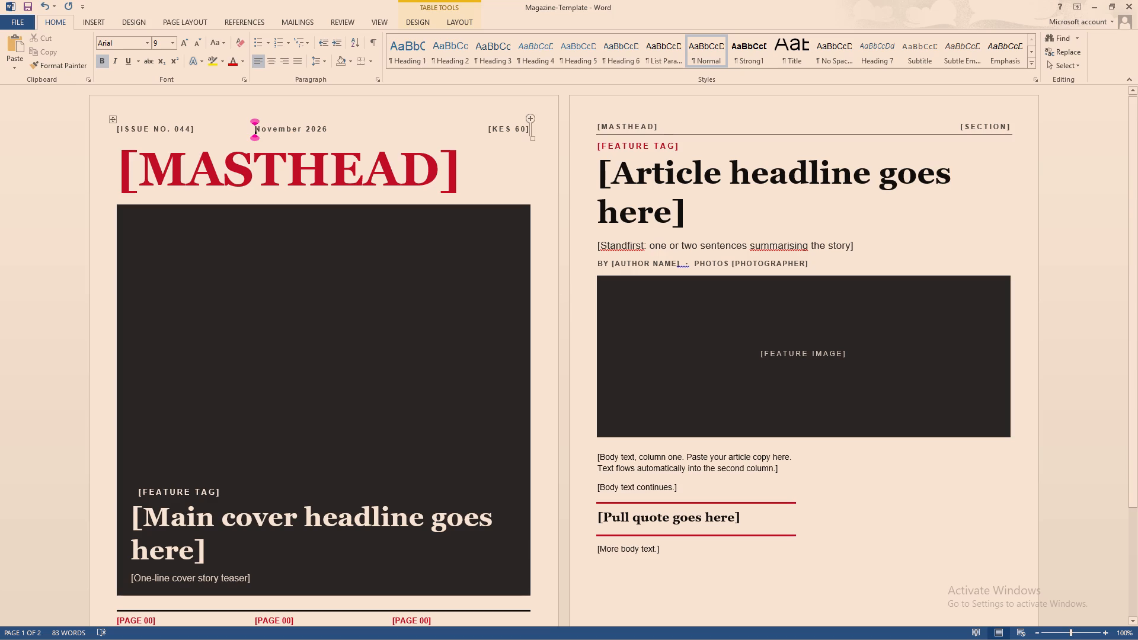
click(493, 126)
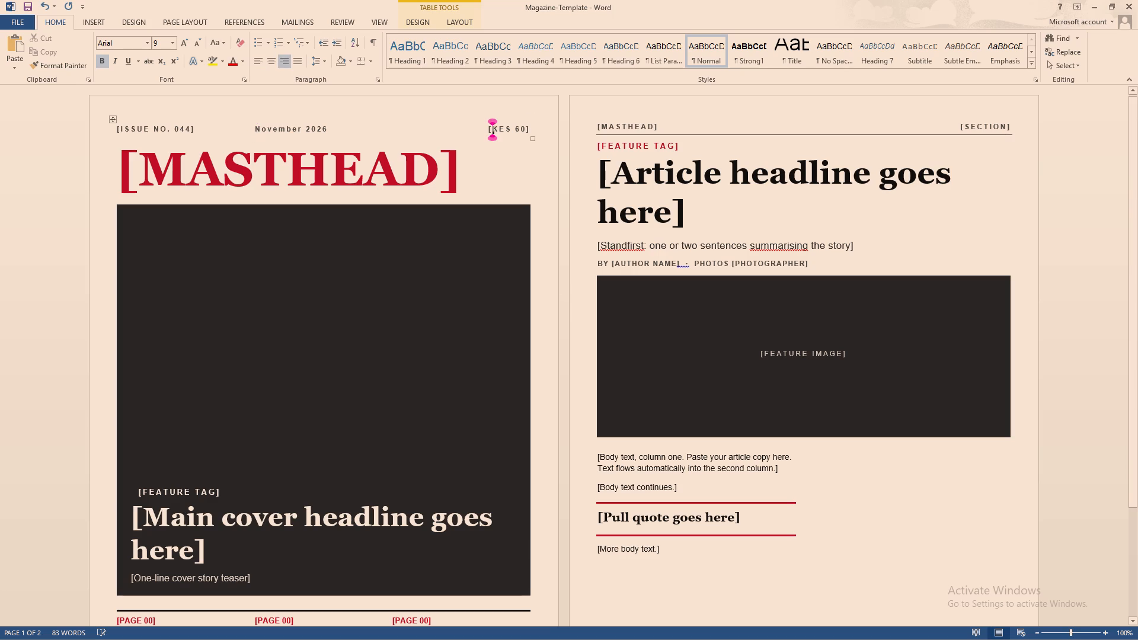
key(BackSpace)
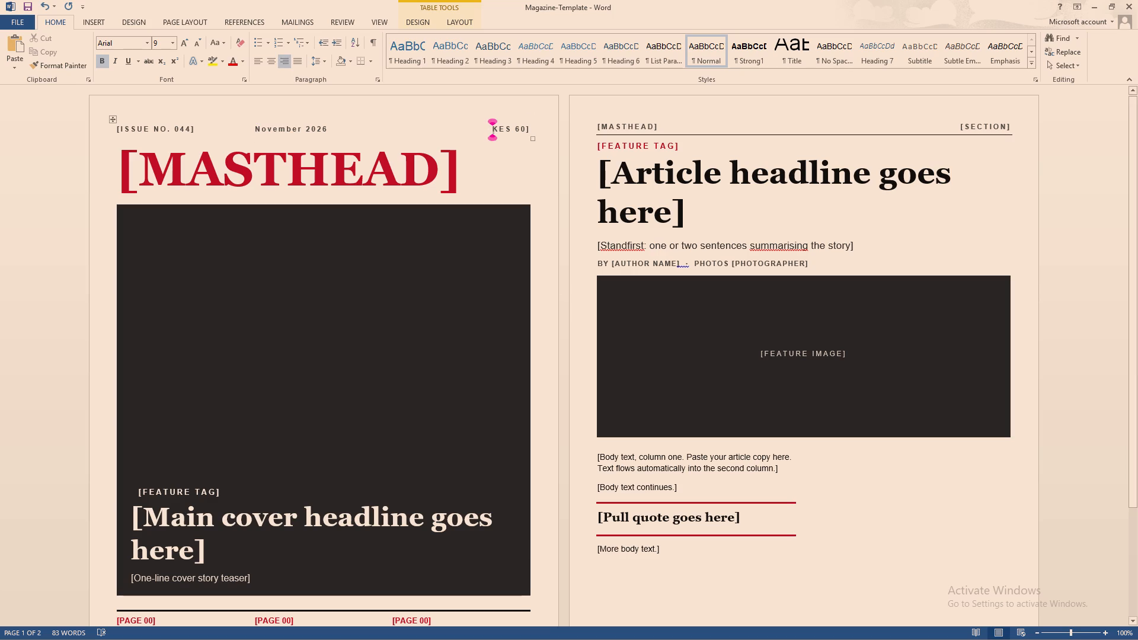
click(533, 127)
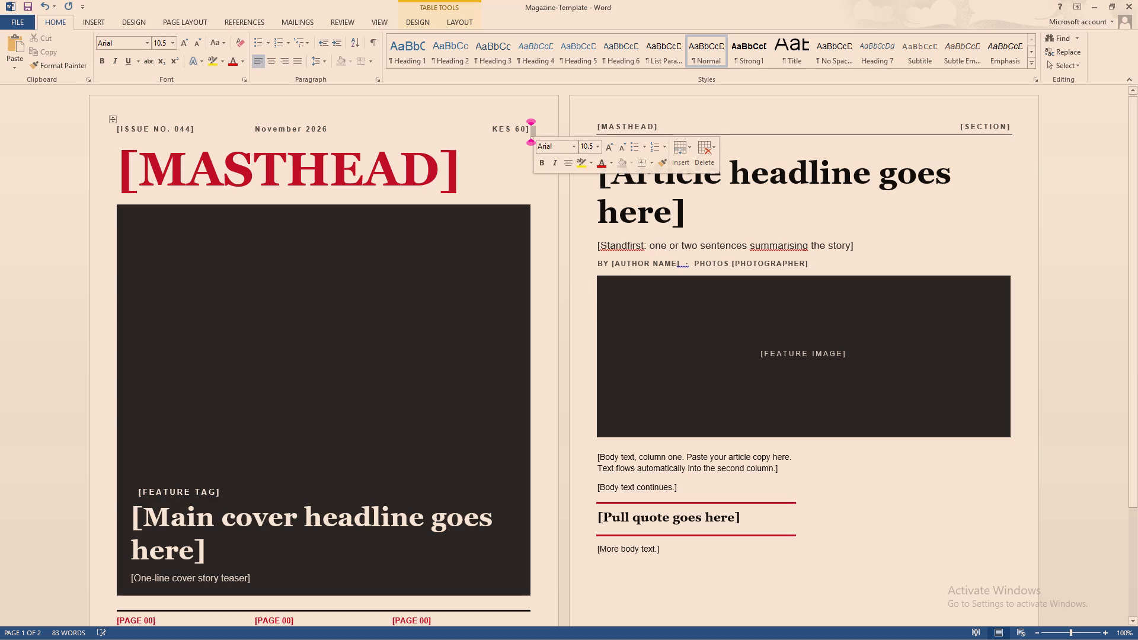
click(529, 126)
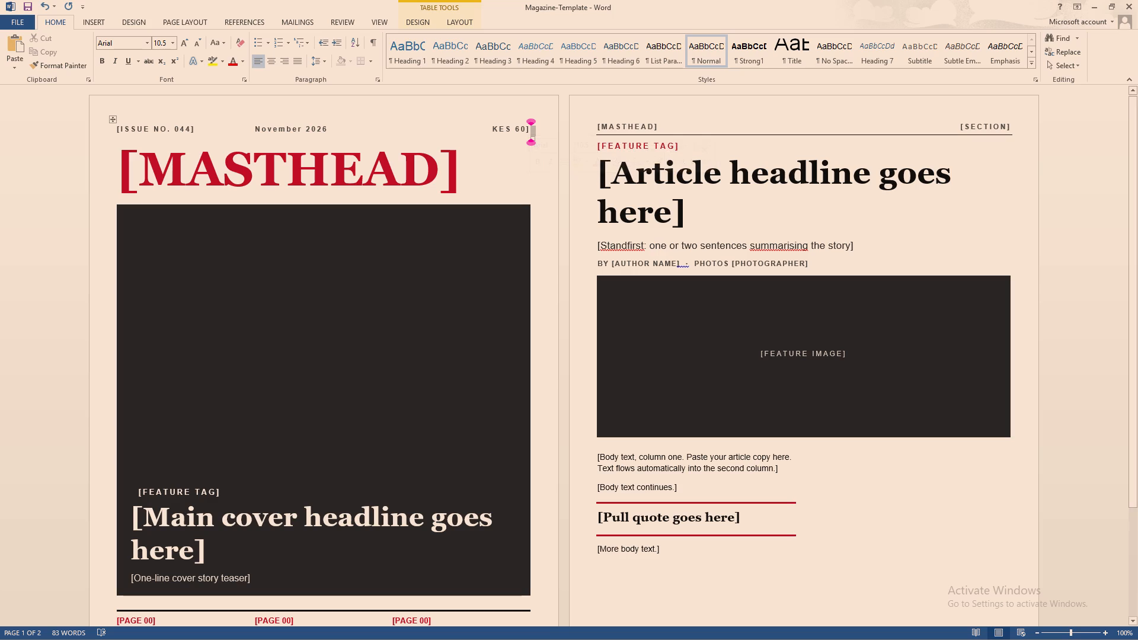
Remove both square brackets around ISSUE NO. 044 in the cover's header line.
click(199, 139)
click(202, 129)
key(BackSpace)
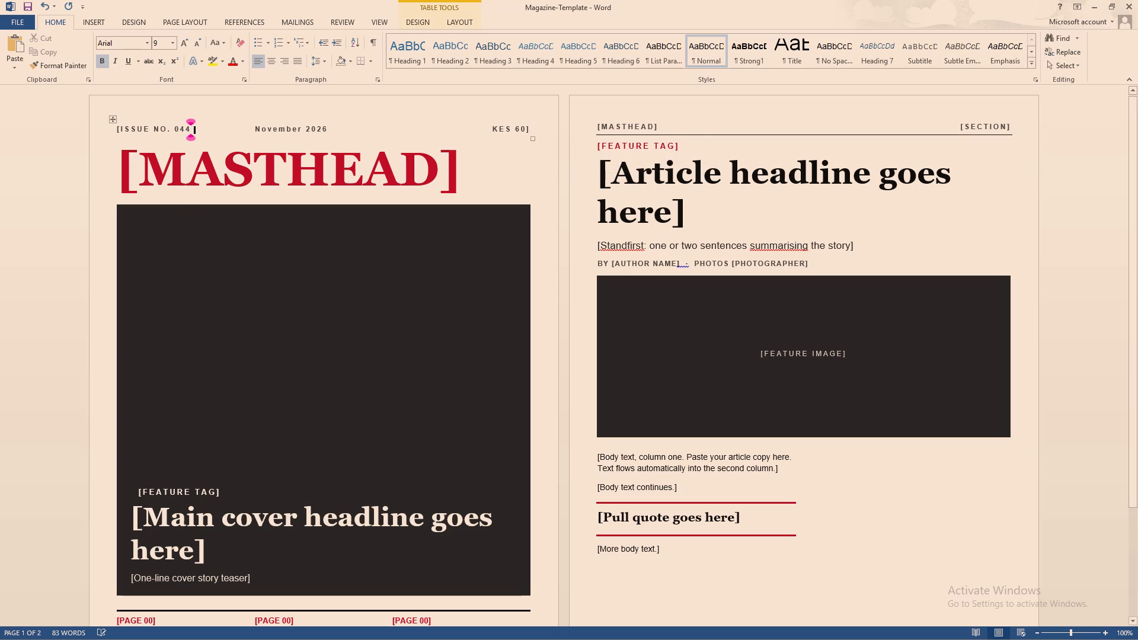
click(120, 131)
key(BackSpace)
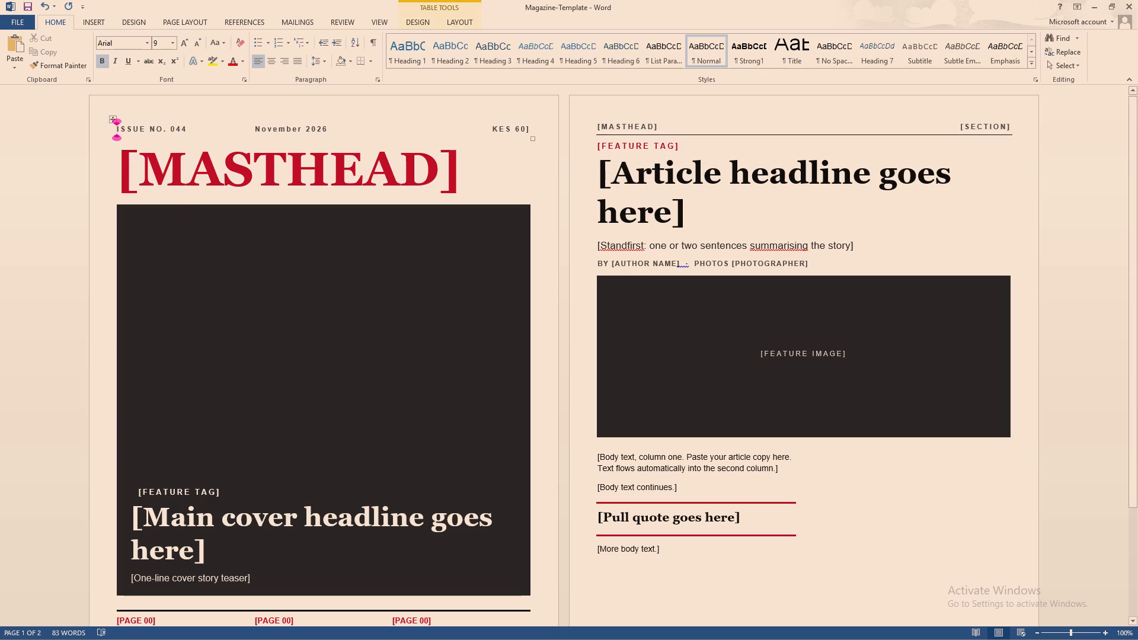
Replace the MASTHEAD placeholder text in the cover's large red title with ARMAGEDDON in capitals.
click(444, 165)
drag(442, 165, 363, 176)
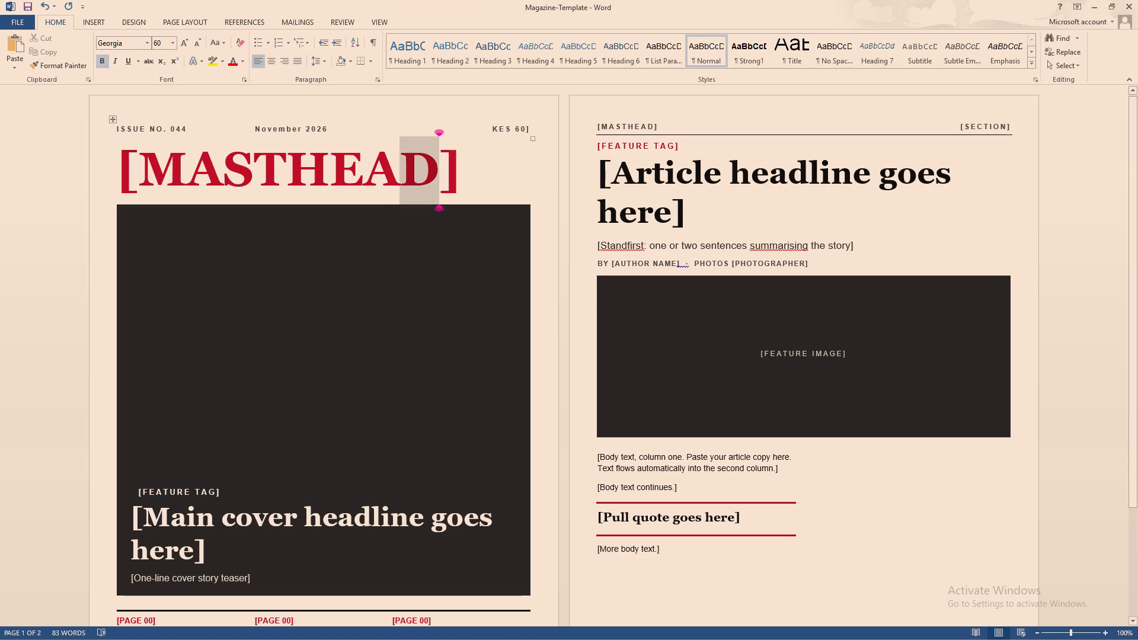
drag(363, 176, 149, 195)
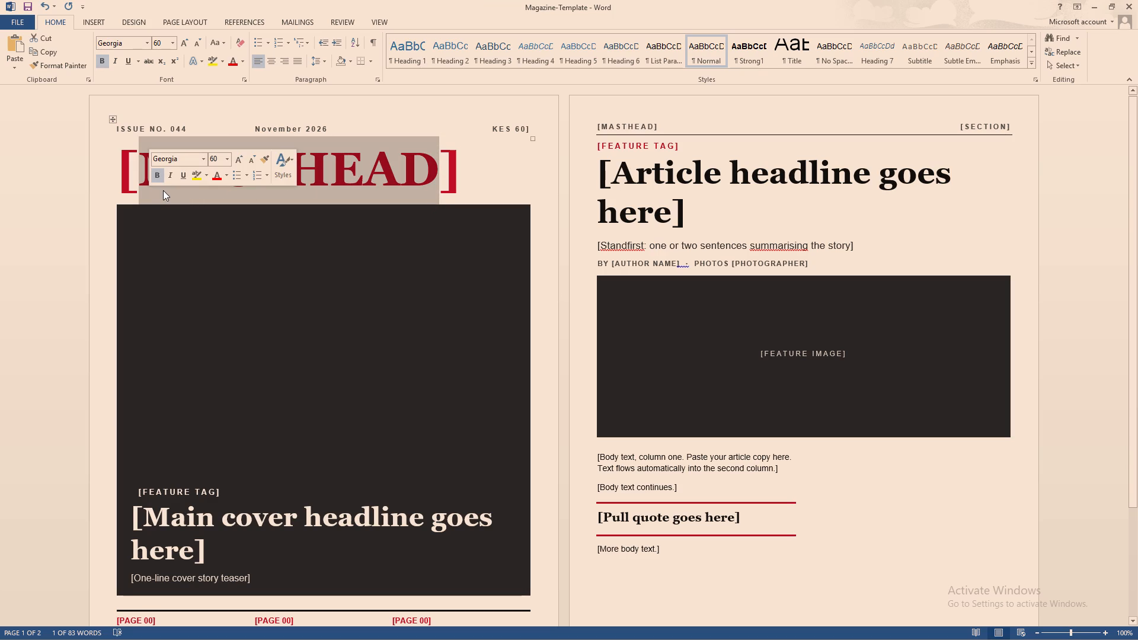
key(BackSpace)
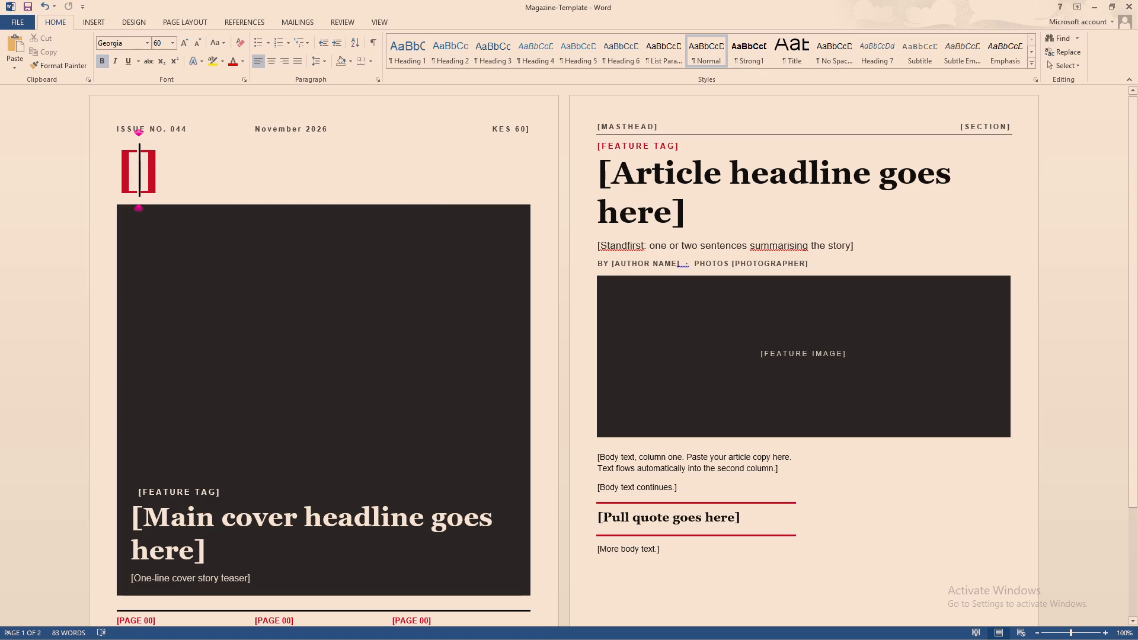
text(ae)
key(BackSpace)
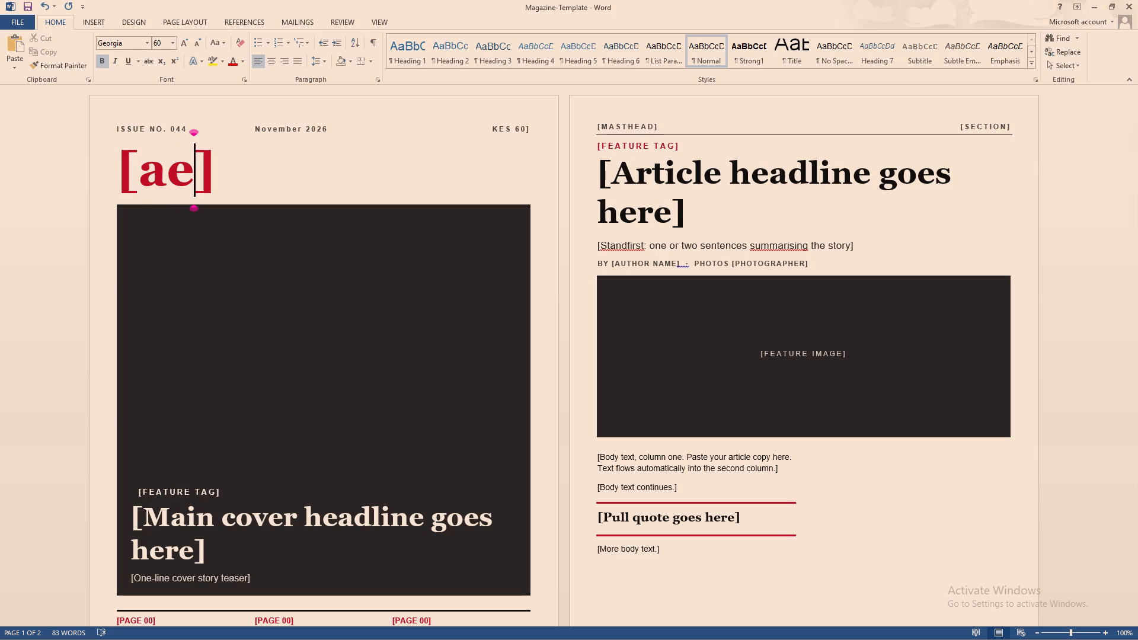
key(BackSpace)
text(AE)
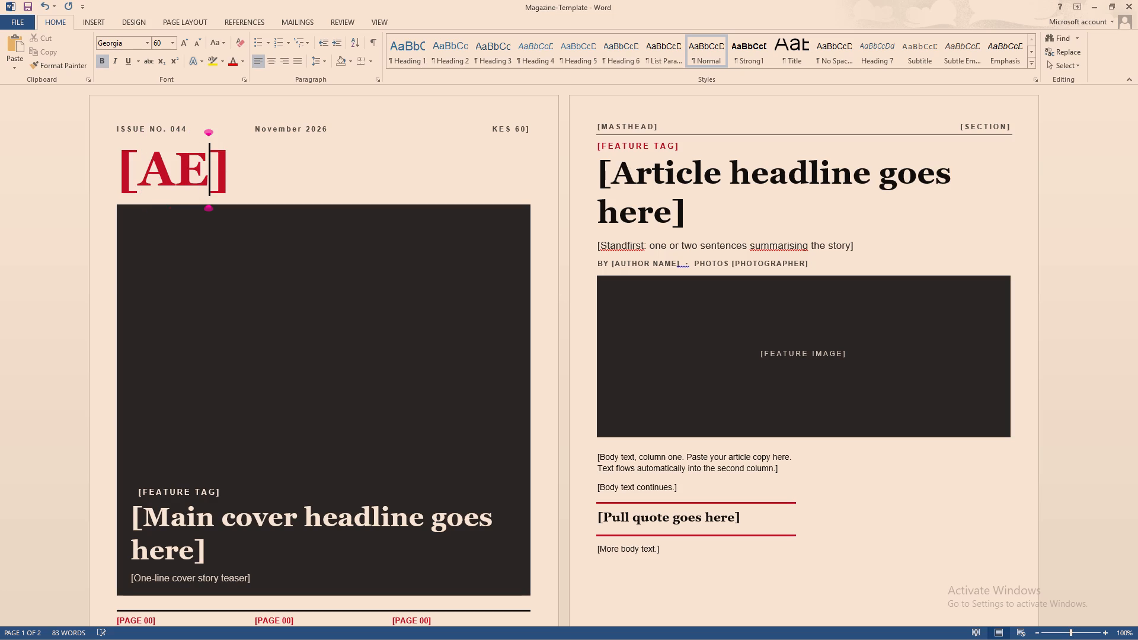
key(BackSpace)
text(RMA)
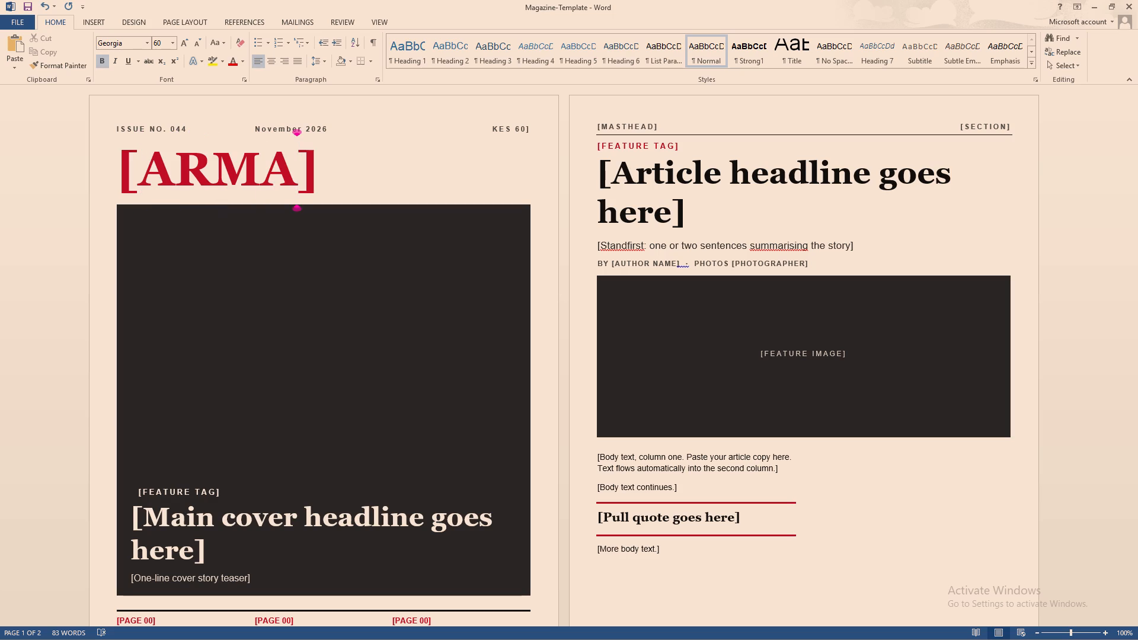
text(GEDD)
text(ON)
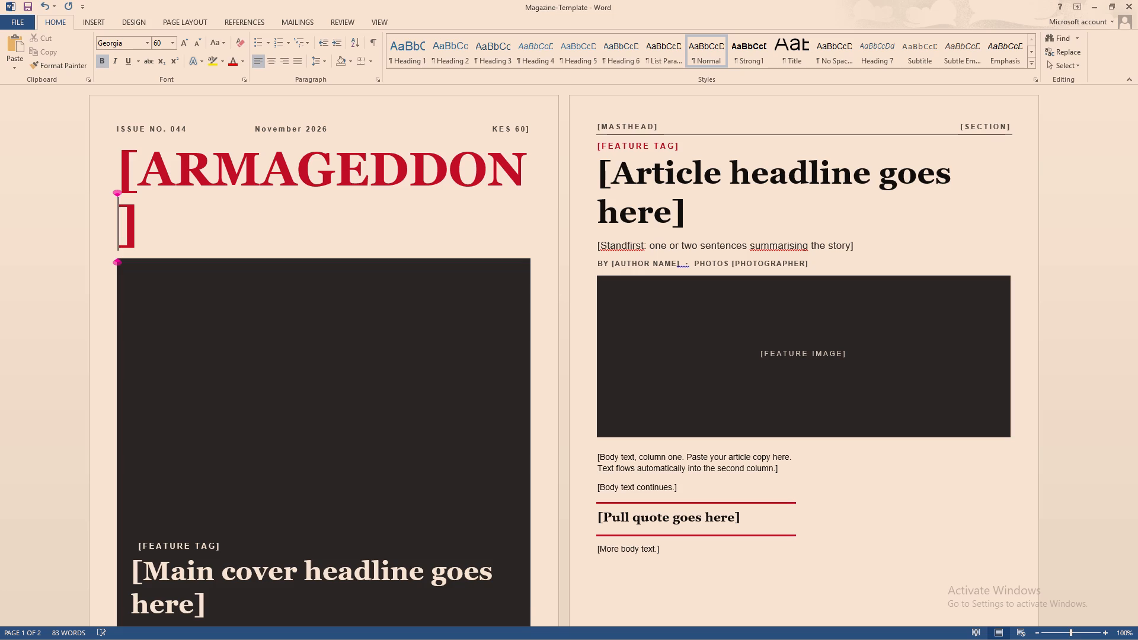
Remove both square brackets around the ARMAGEDDON title on the cover.
click(145, 222)
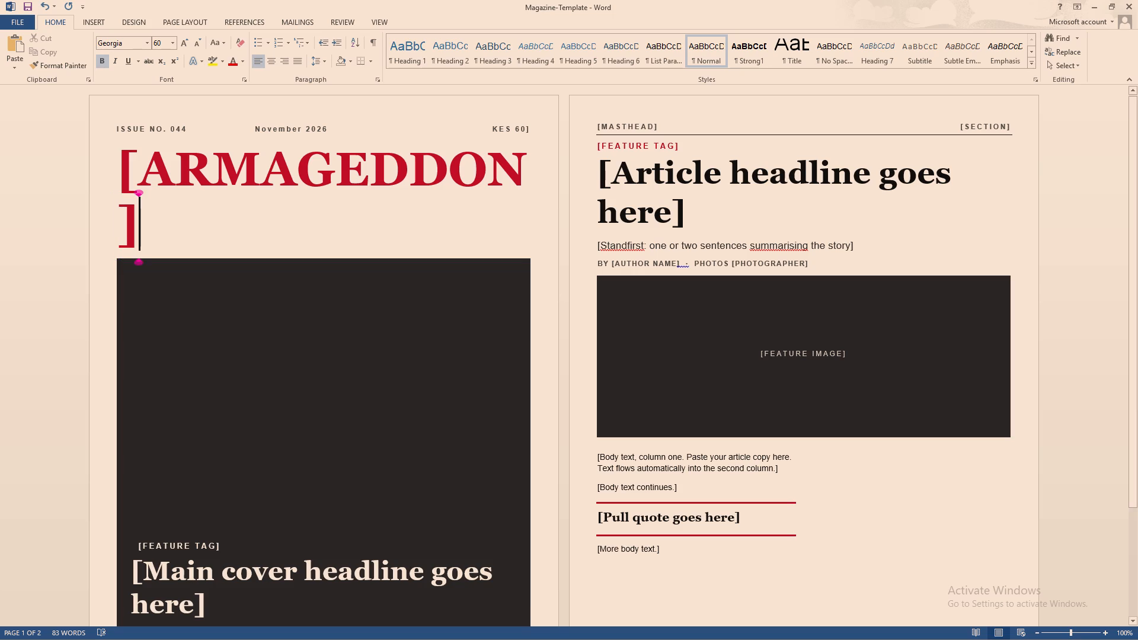
key(BackSpace)
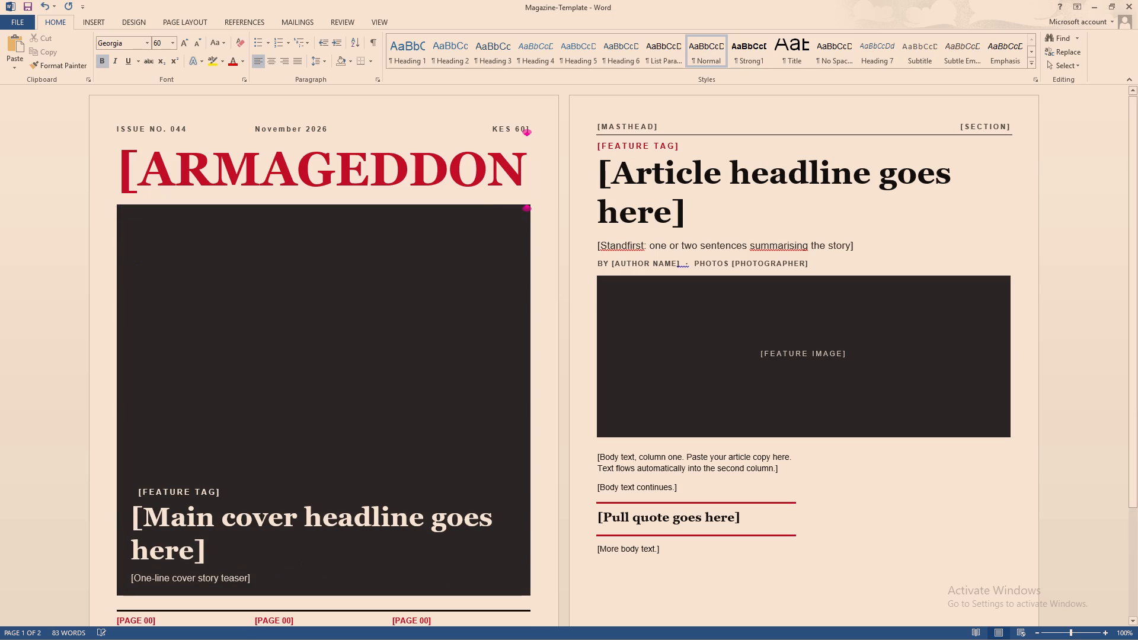
click(136, 166)
key(BackSpace)
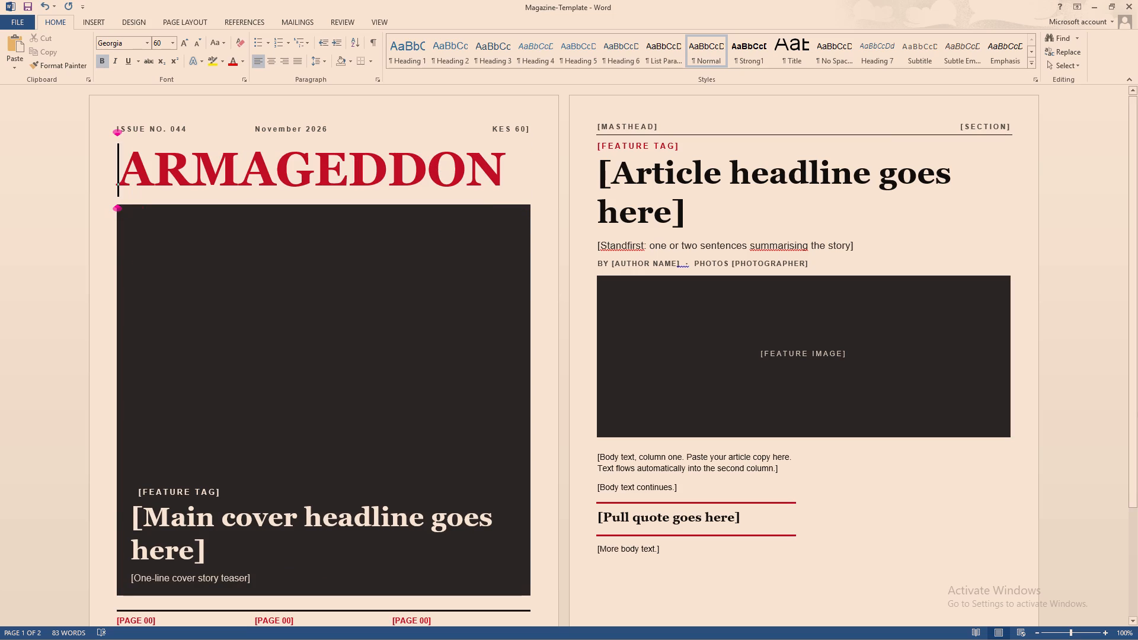
Replace the main cover headline placeholder inside its brackets with "Step into the epic story of the Earth's last days" in sentence case.
scroll(357, 171, down, 1)
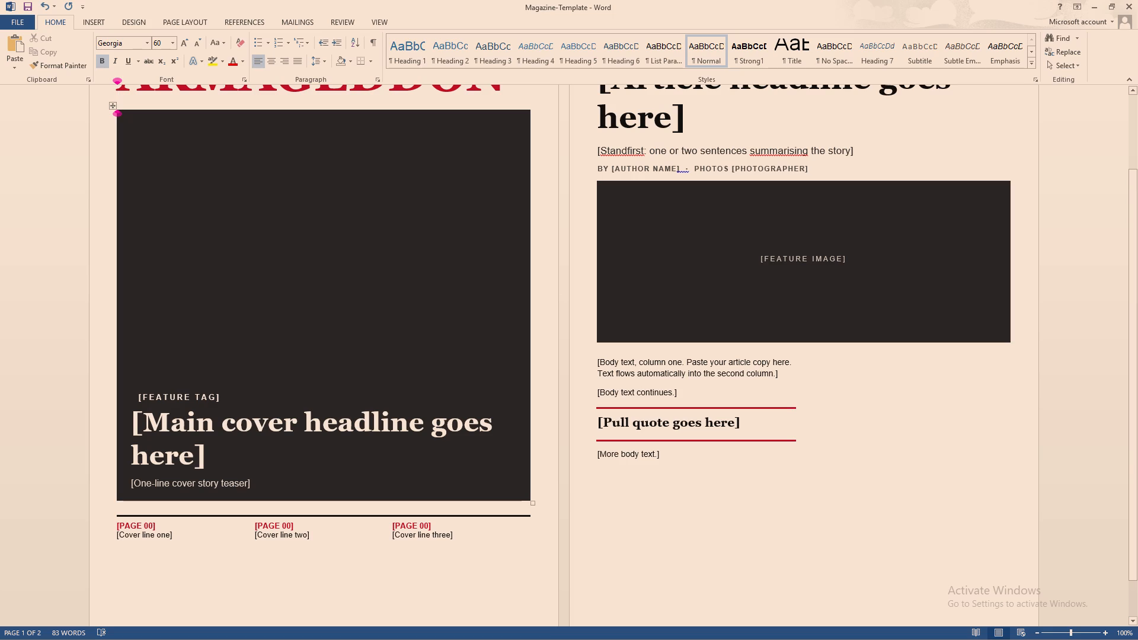
click(194, 449)
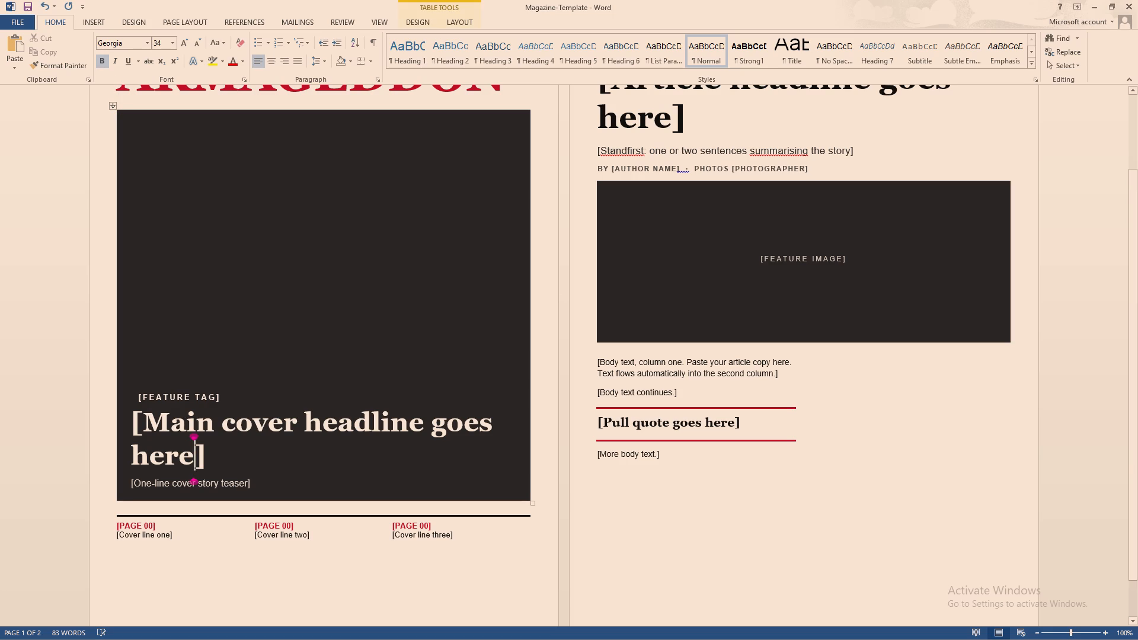
drag(198, 437, 198, 436)
drag(198, 436, 188, 446)
drag(194, 456, 174, 439)
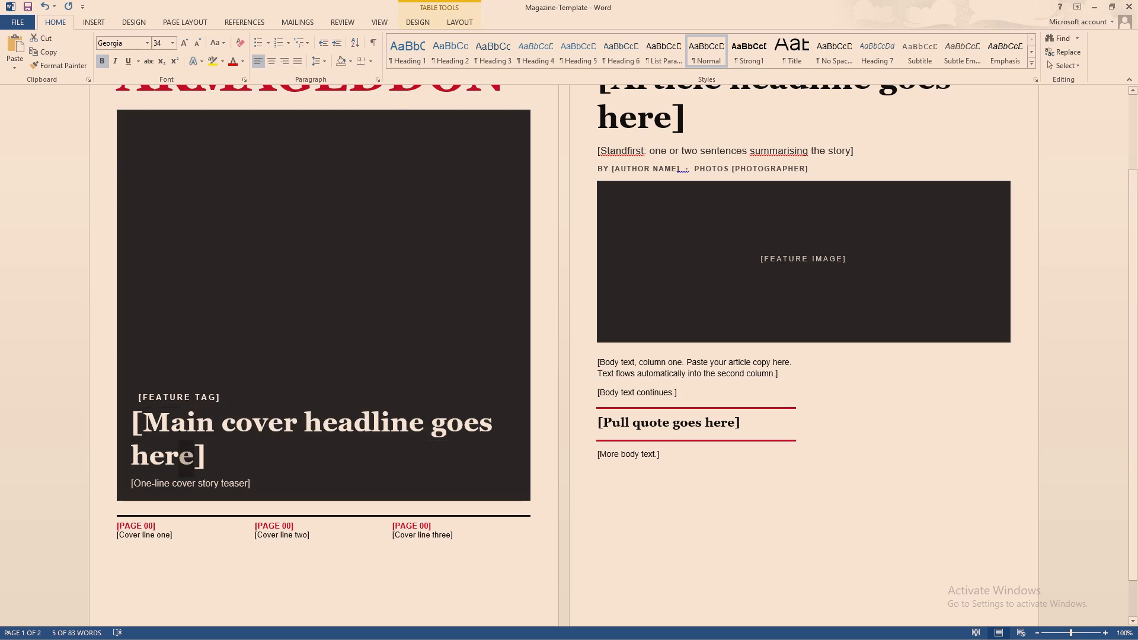
drag(174, 439, 148, 419)
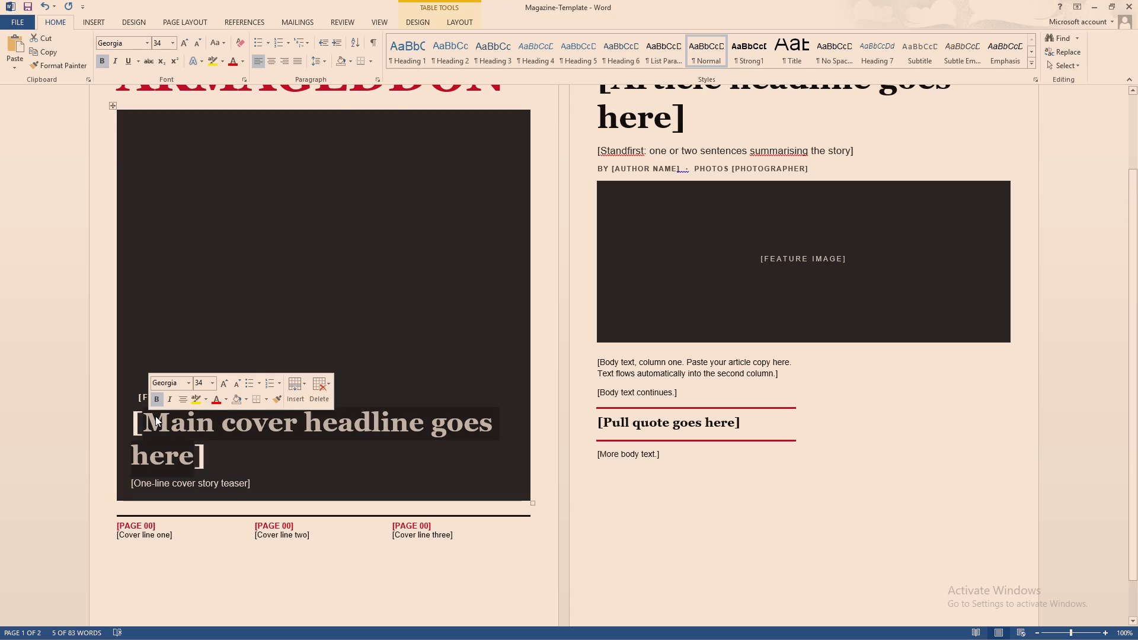
key(BackSpace)
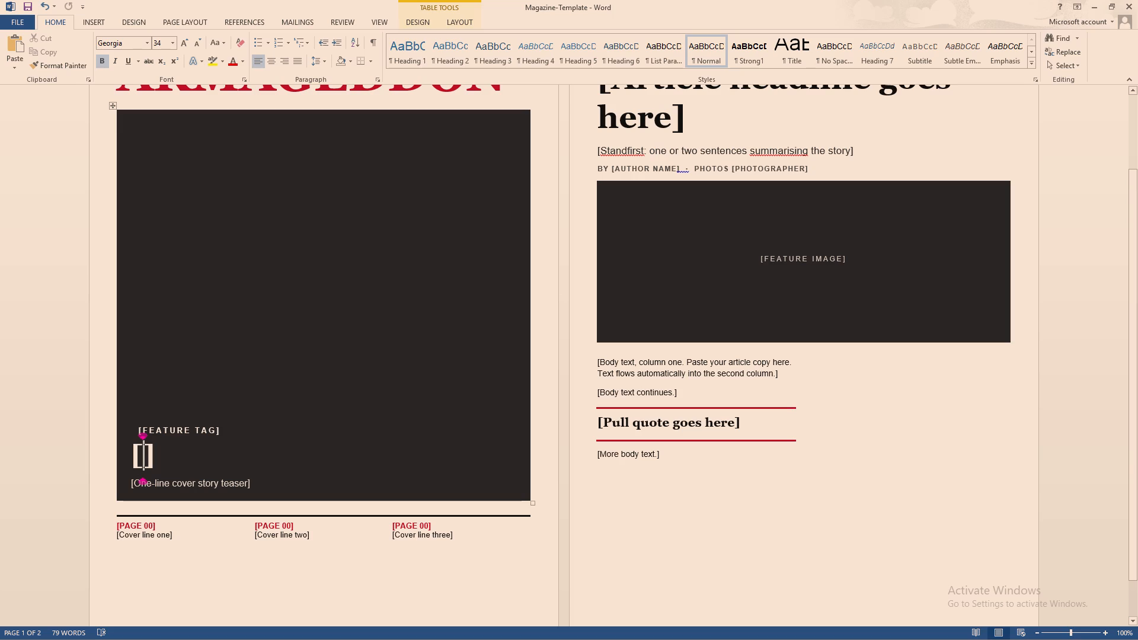
key(s)
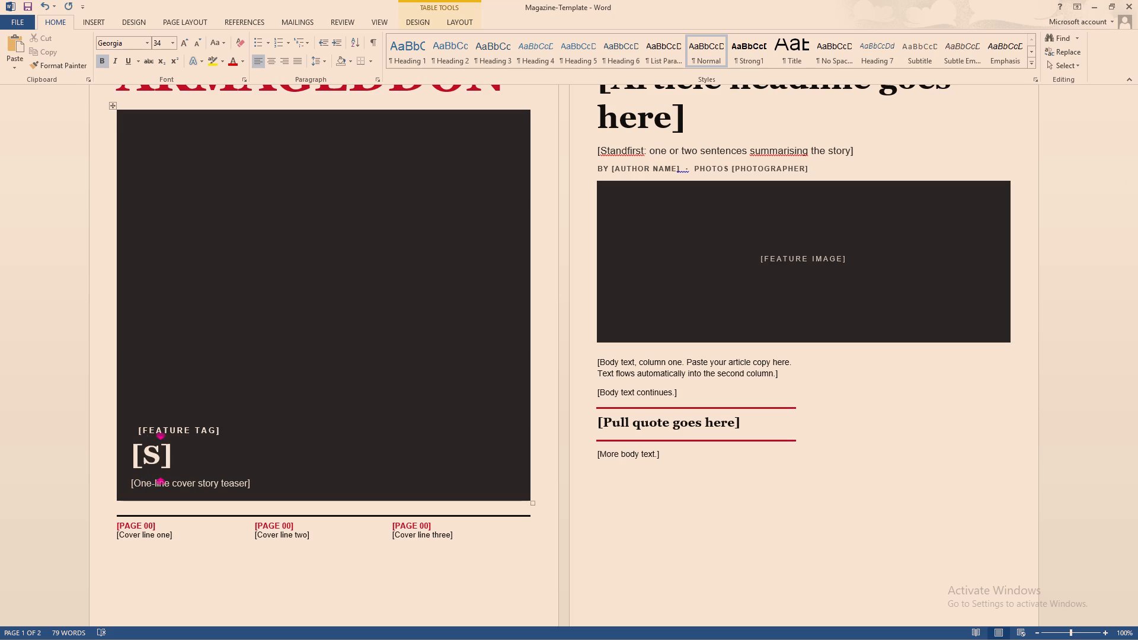
text(TE)
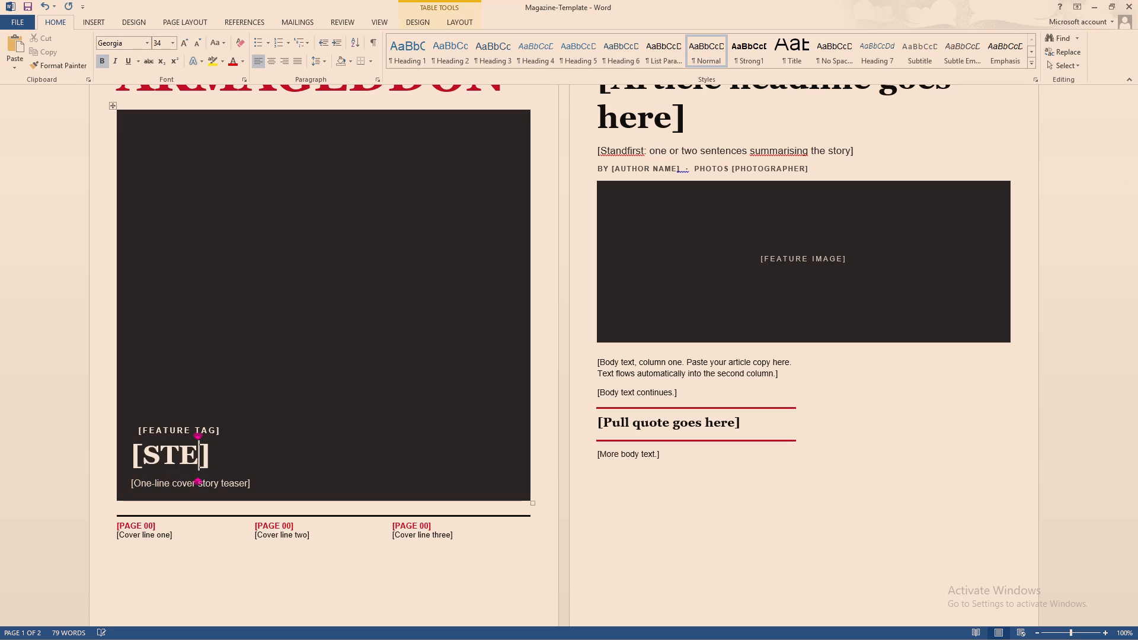
text(P INTO)
key(BackSpace)
key(BackSpace)
key(BackSpace)
key(BackSpace)
key(BackSpace)
key(BackSpace)
key(BackSpace)
key(BackSpace)
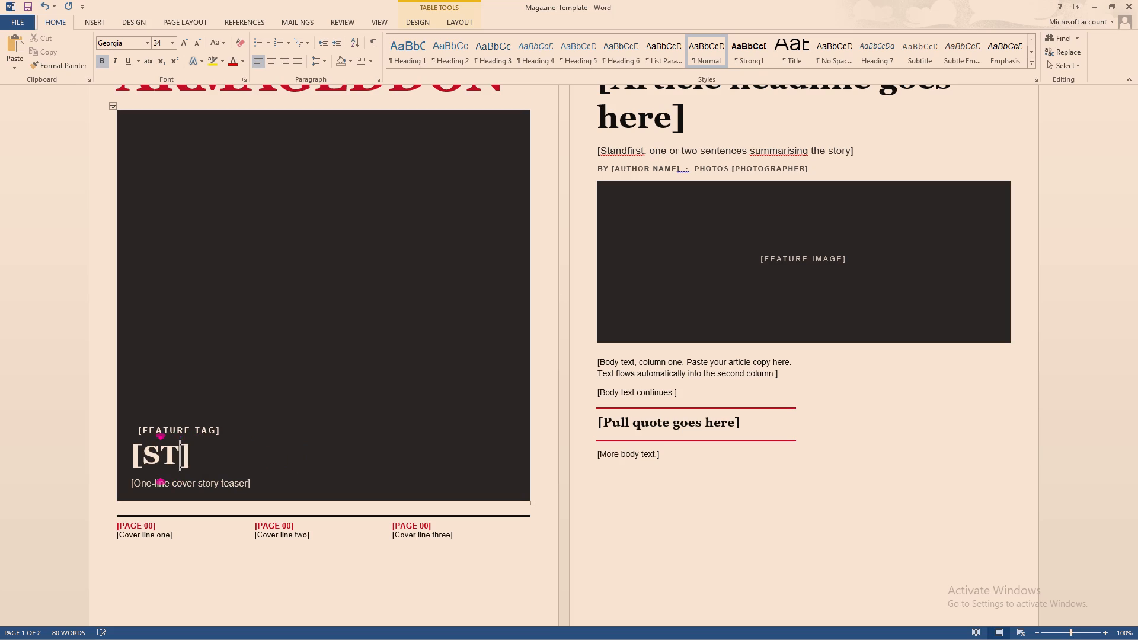
text(tep)
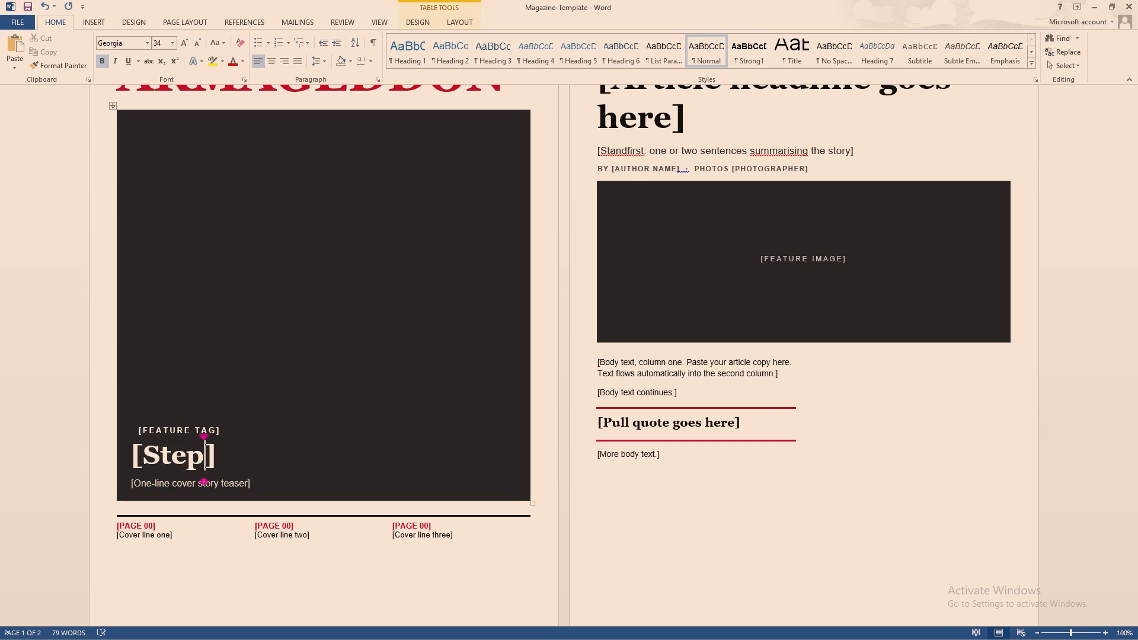
key(space)
text(into the)
key(space)
text(epic story)
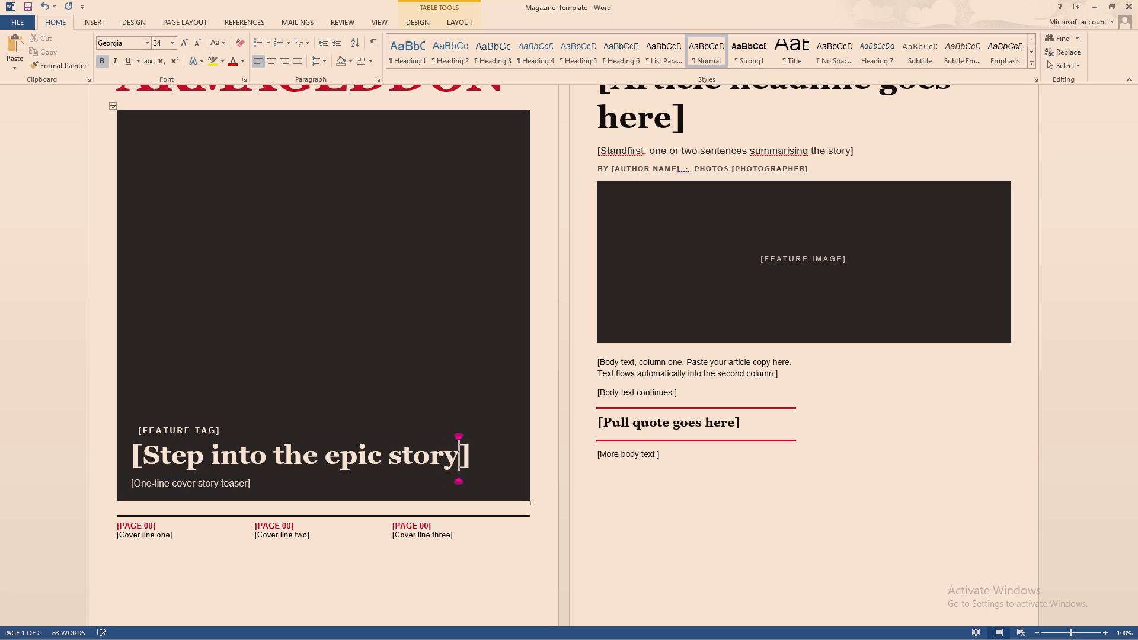
key(space)
text(of the)
key(space)
key(shift+e)
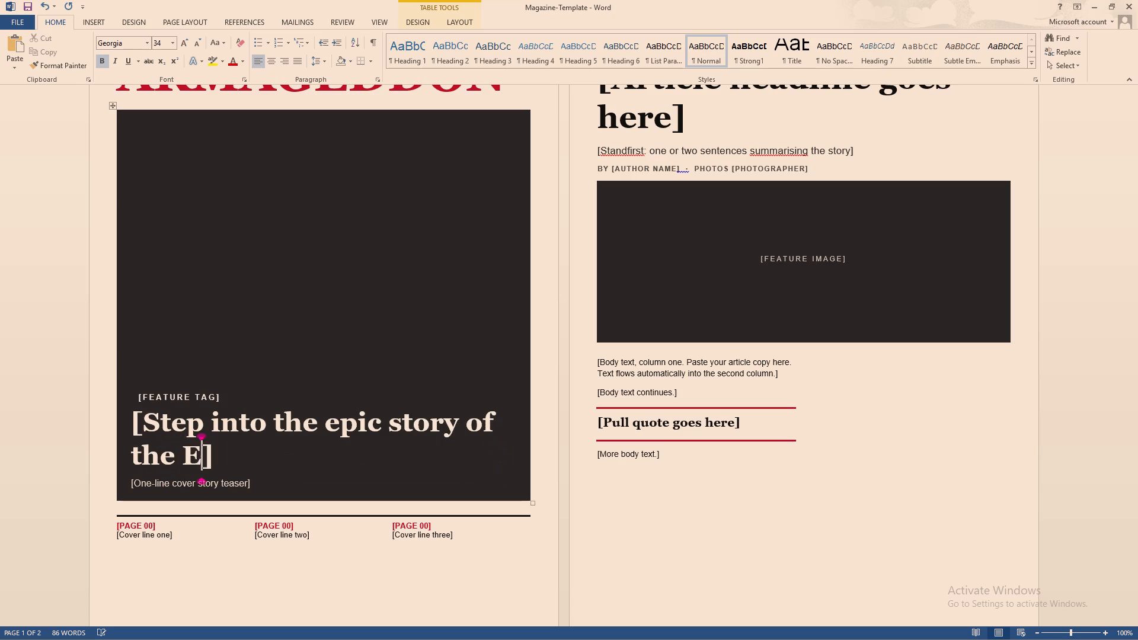
text(arth)
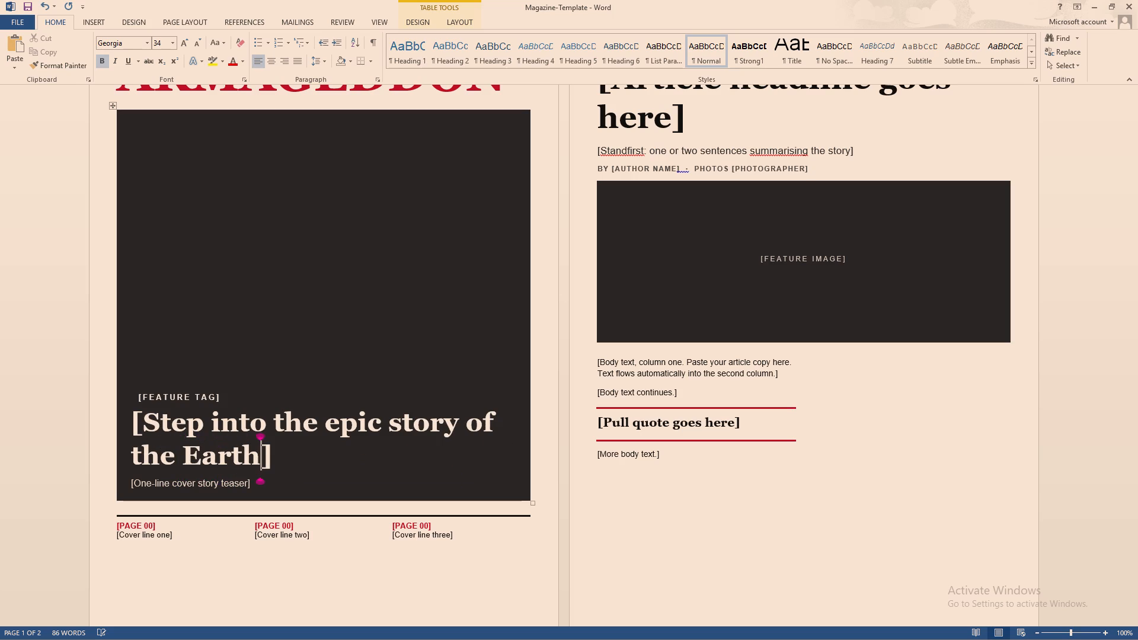
text('s)
key(space)
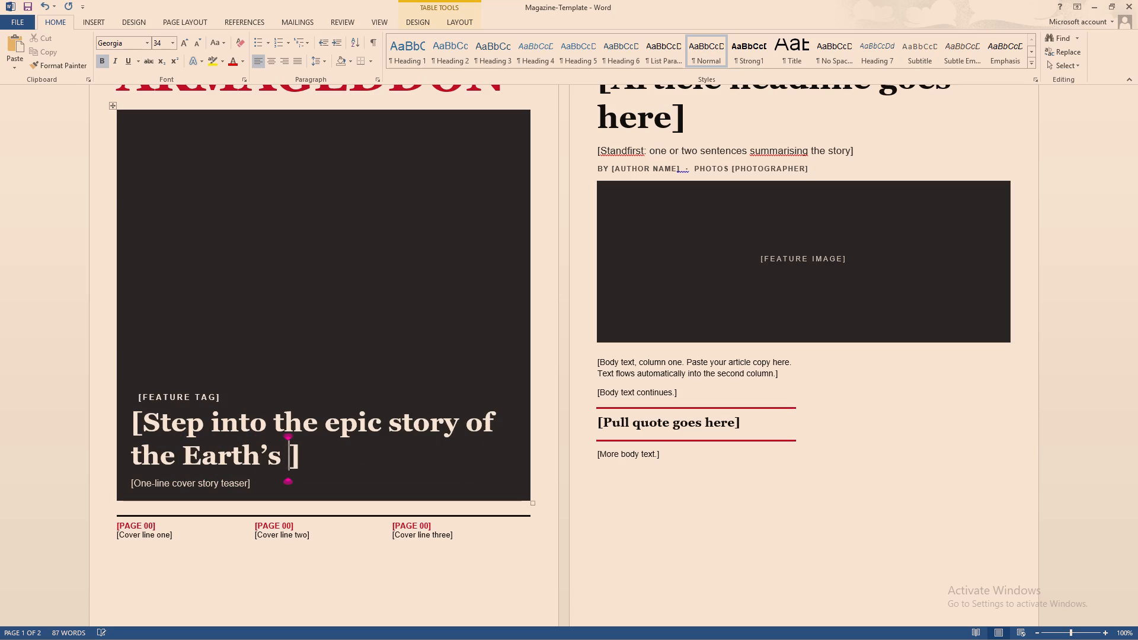
text(last days)
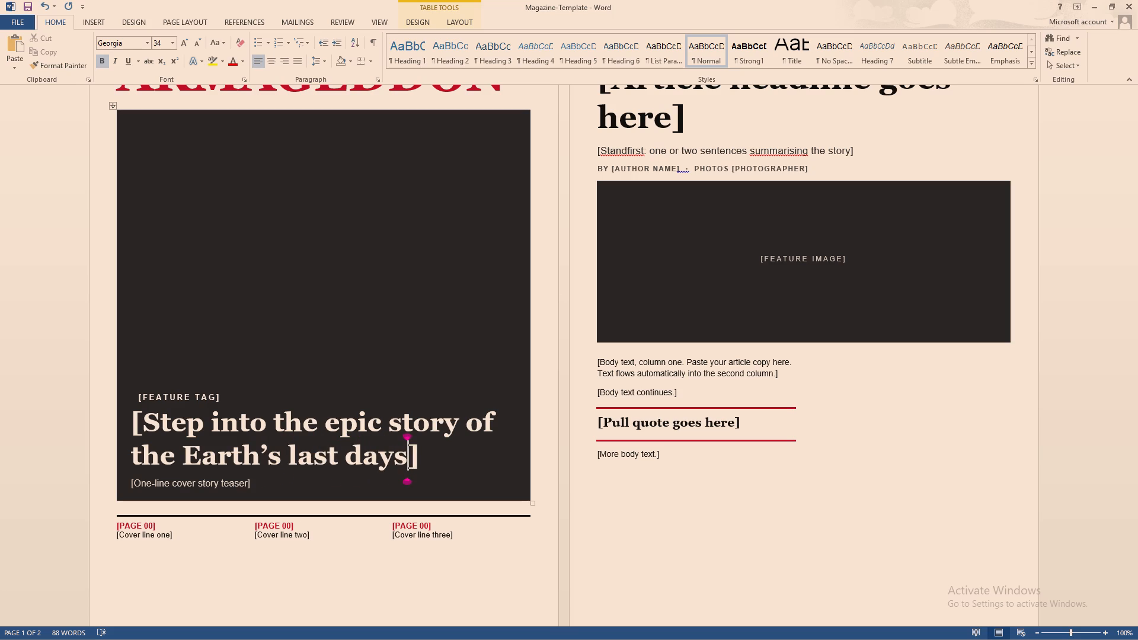
End the main cover headline with an exclamation mark and remove both square brackets around it.
key(shift+exclam)
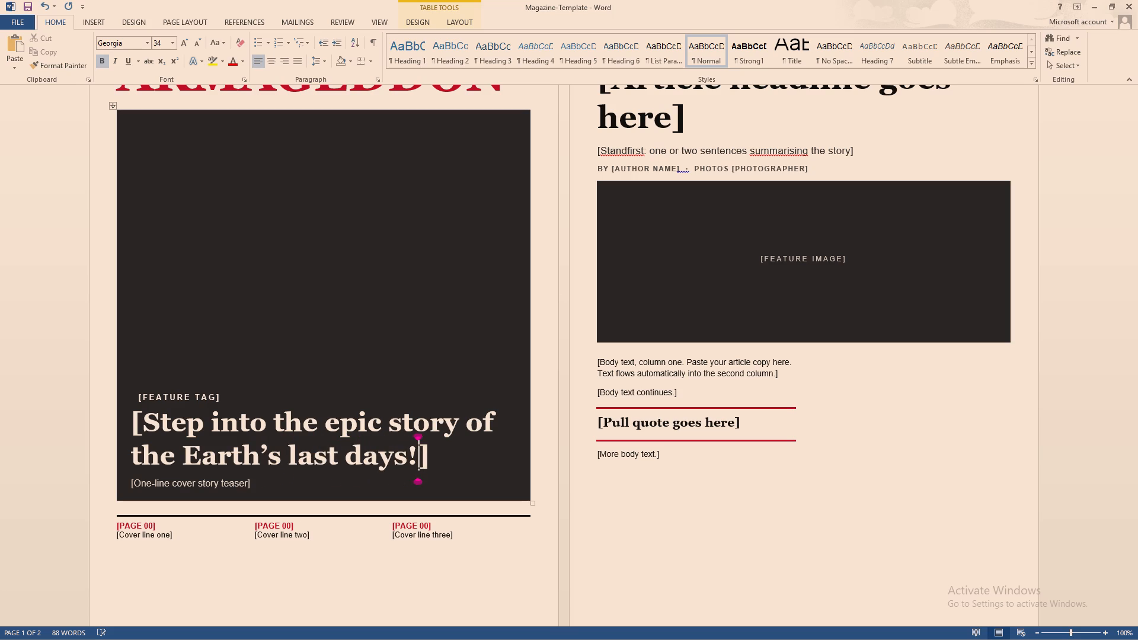
click(432, 462)
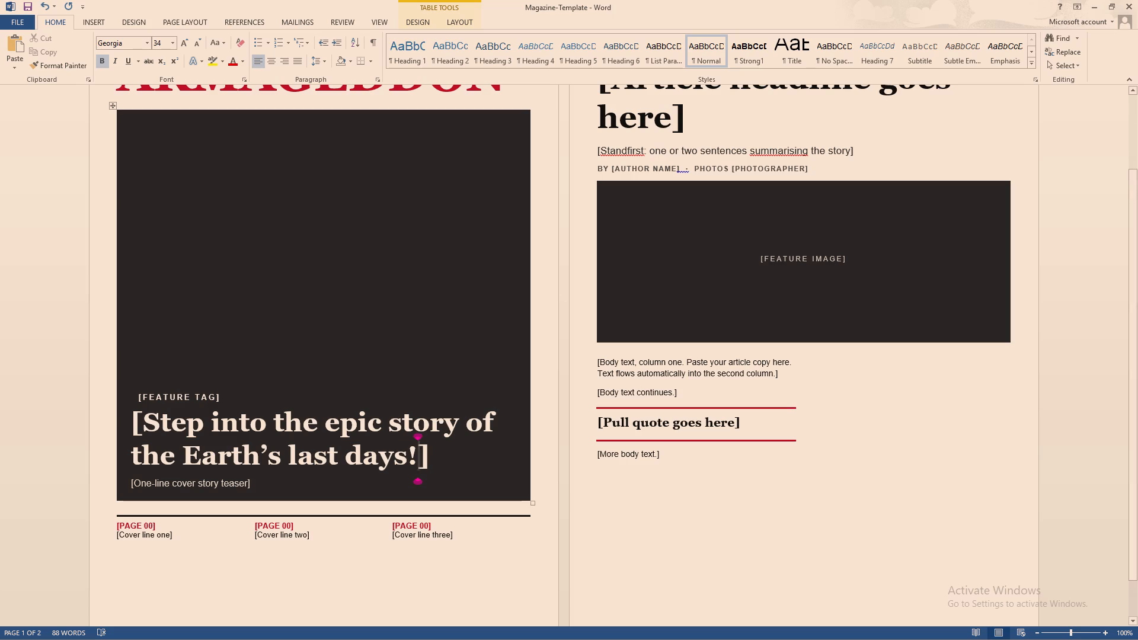
key(BackSpace)
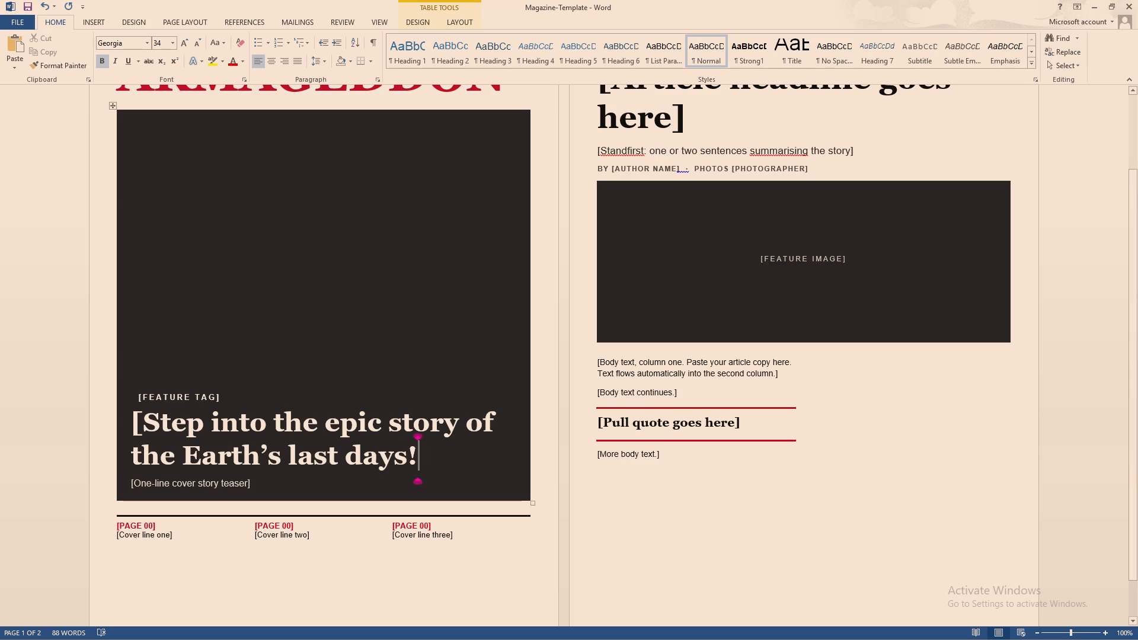
click(146, 423)
key(BackSpace)
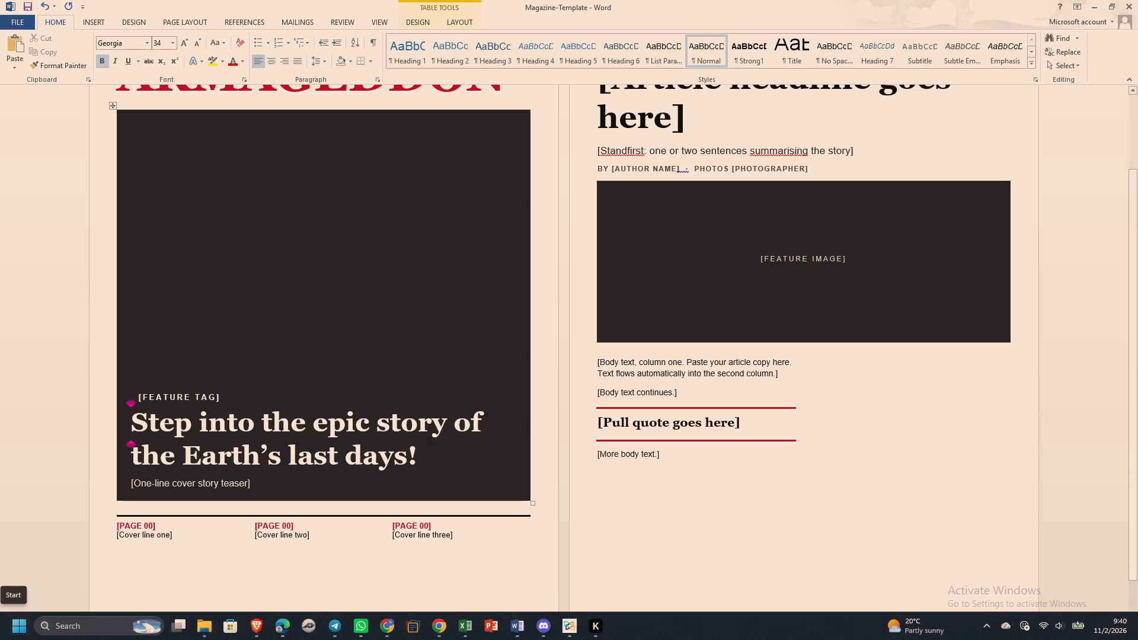
Replace the bracketed one-line cover story teaser under the headline with "Adventist review TV", leaving no brackets.
click(245, 485)
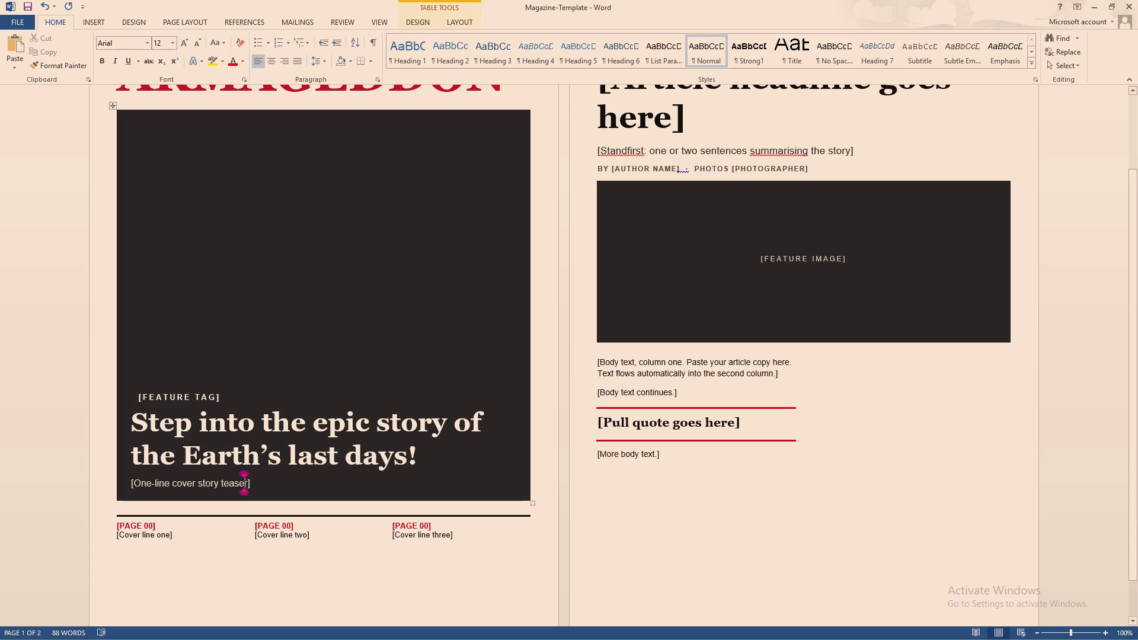
drag(263, 482, 139, 481)
key(BackSpace)
text(adventist revi)
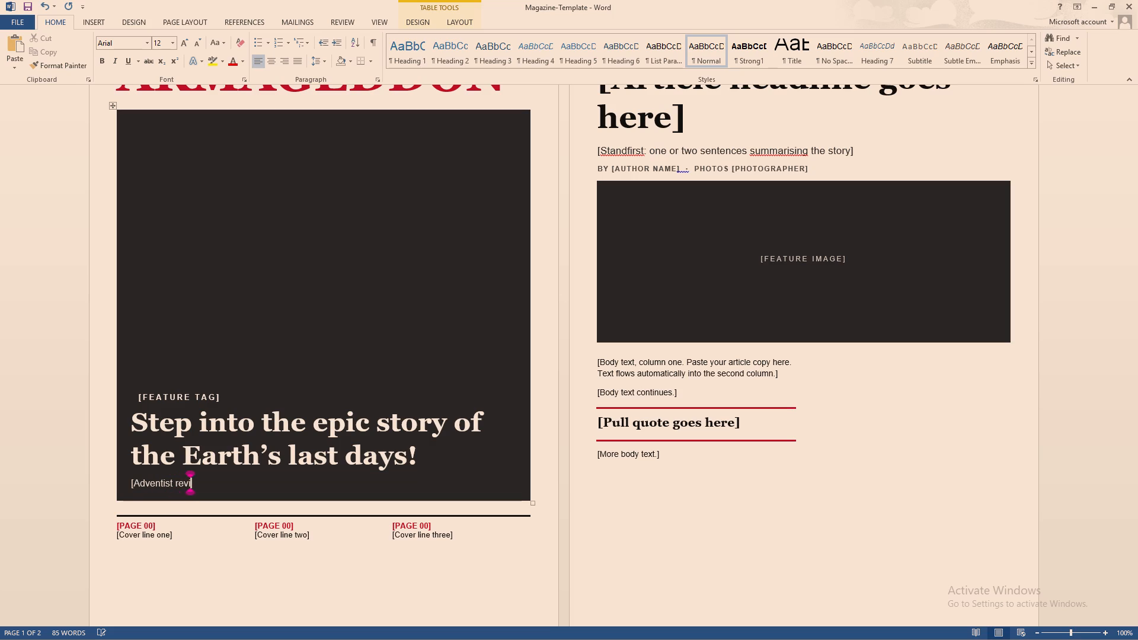
text(ew)
key(space)
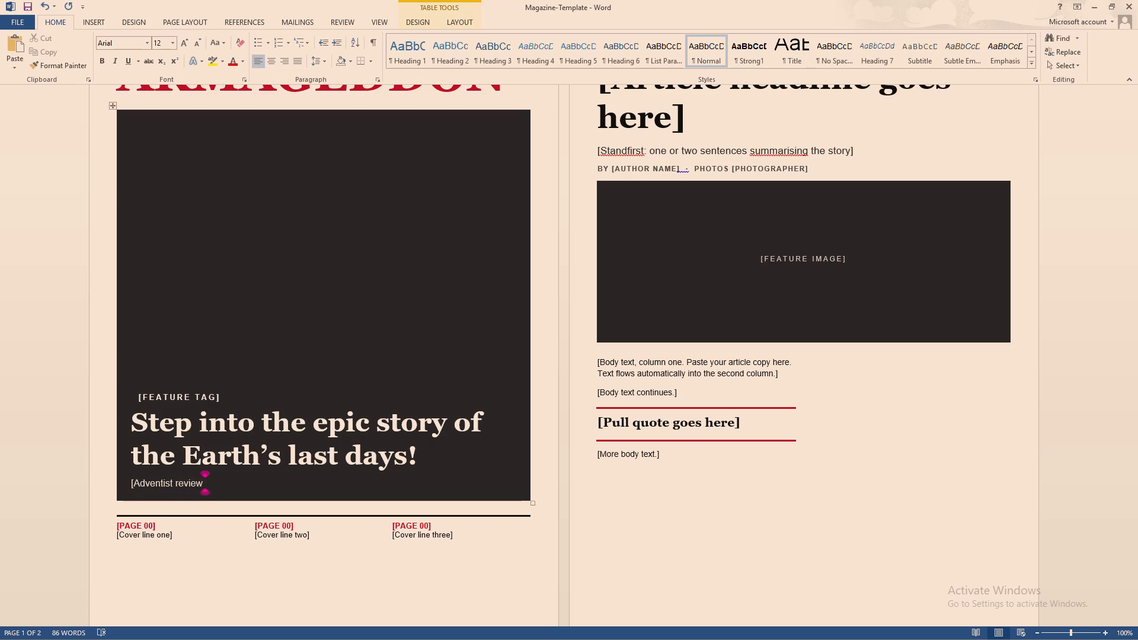
click(136, 481)
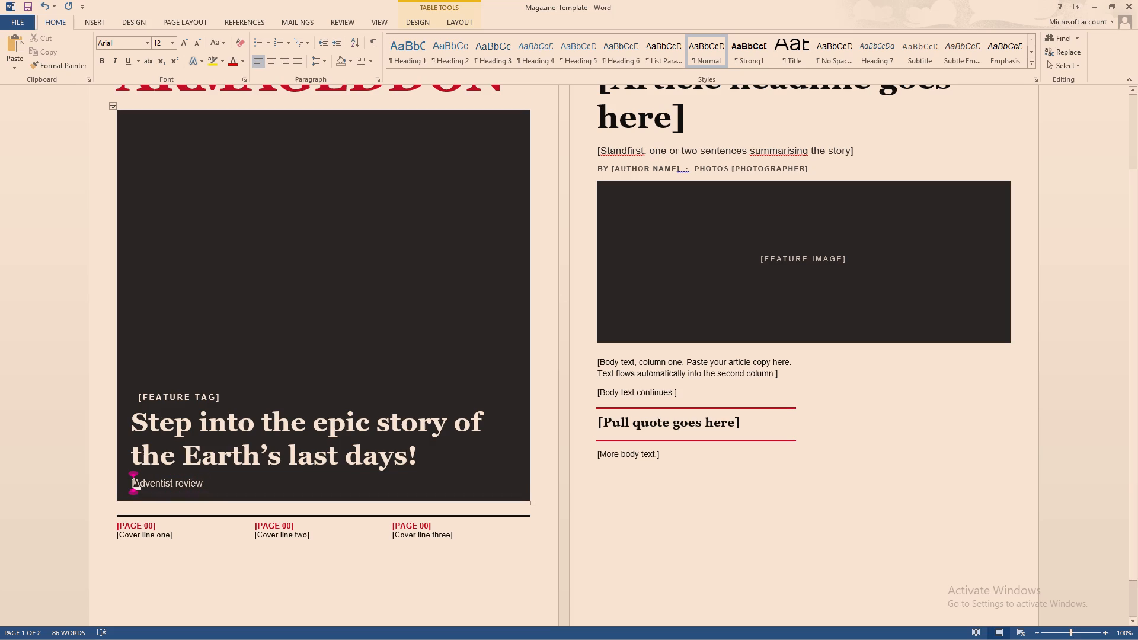
key(BackSpace)
click(218, 484)
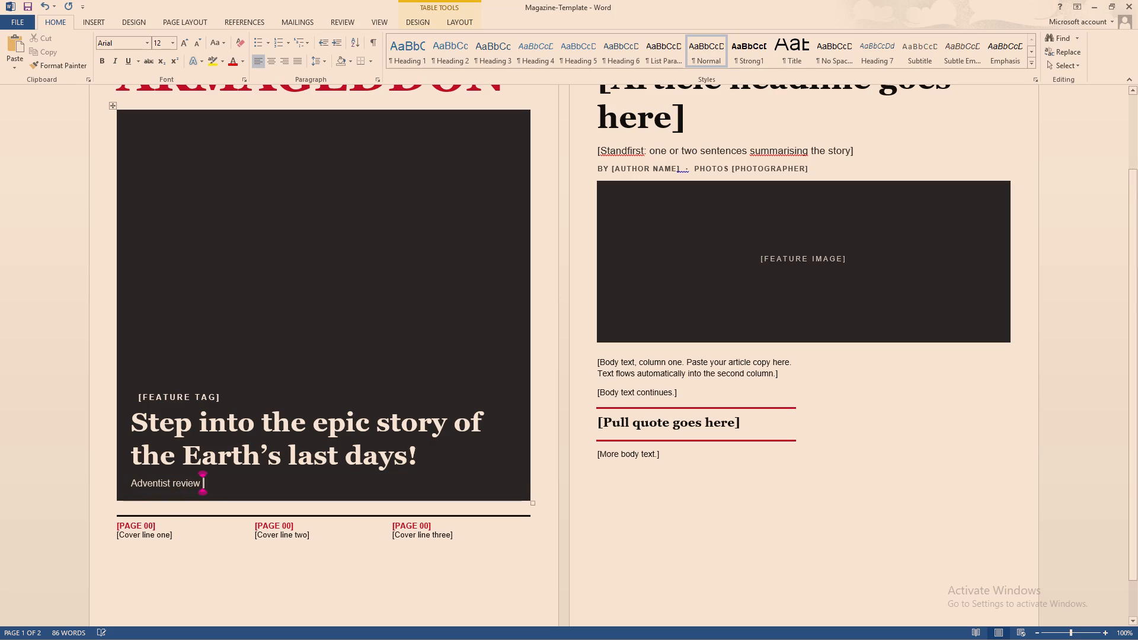
text(RV)
key(BackSpace)
key(BackSpace)
text(TV)
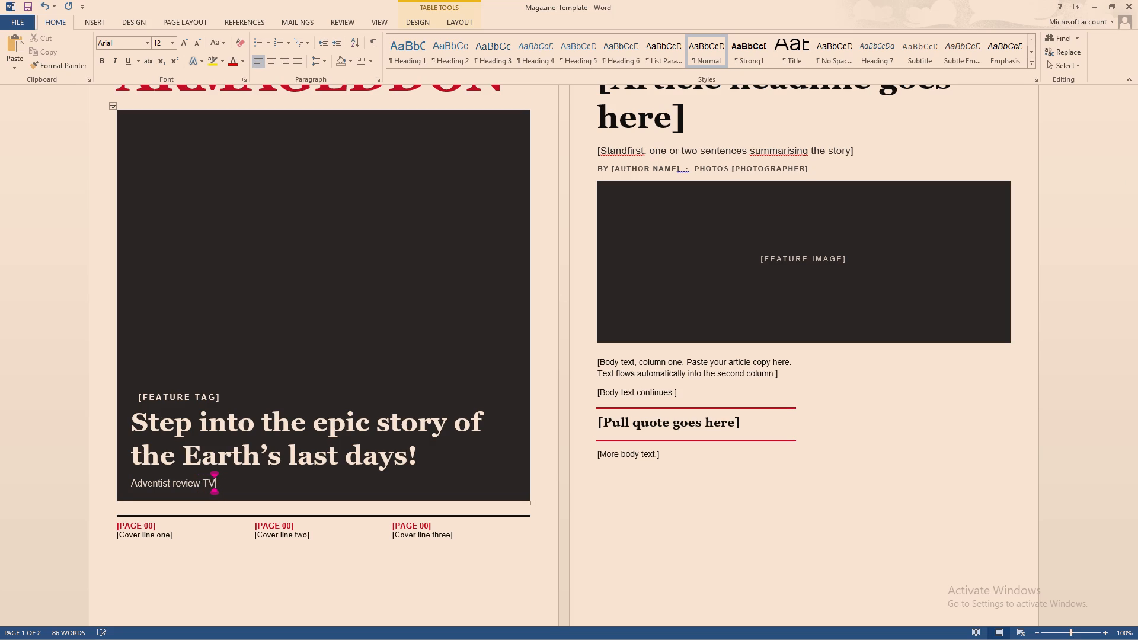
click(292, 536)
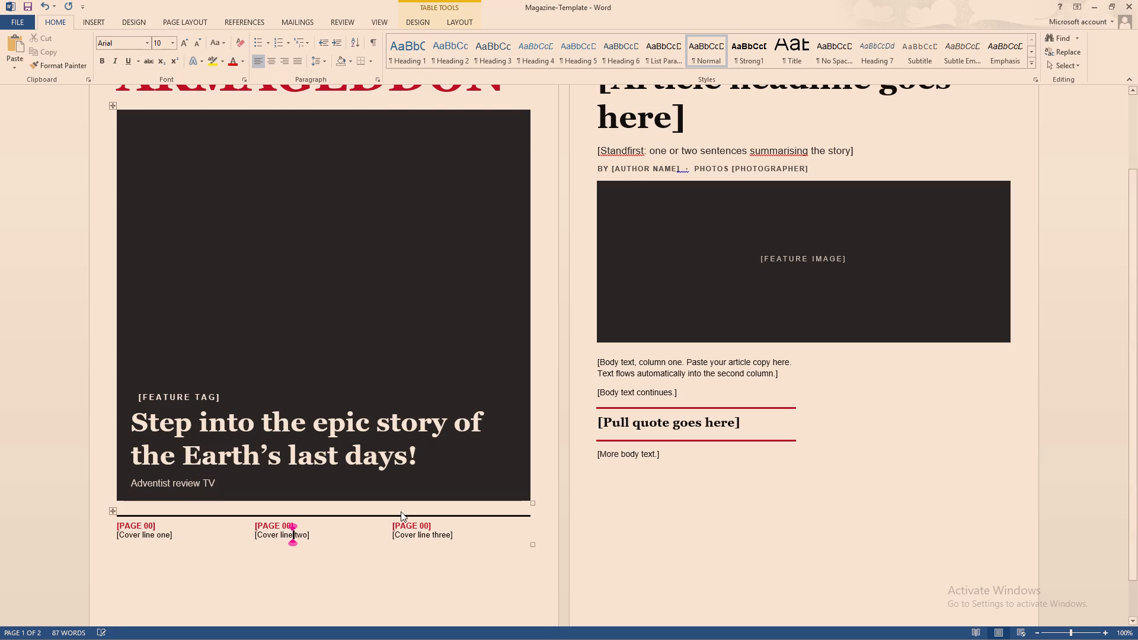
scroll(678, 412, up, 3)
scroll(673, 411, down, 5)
Replace the bracketed MASTHEAD placeholder in the second page's header line with "News feature", leaving no brackets.
scroll(664, 424, up, 6)
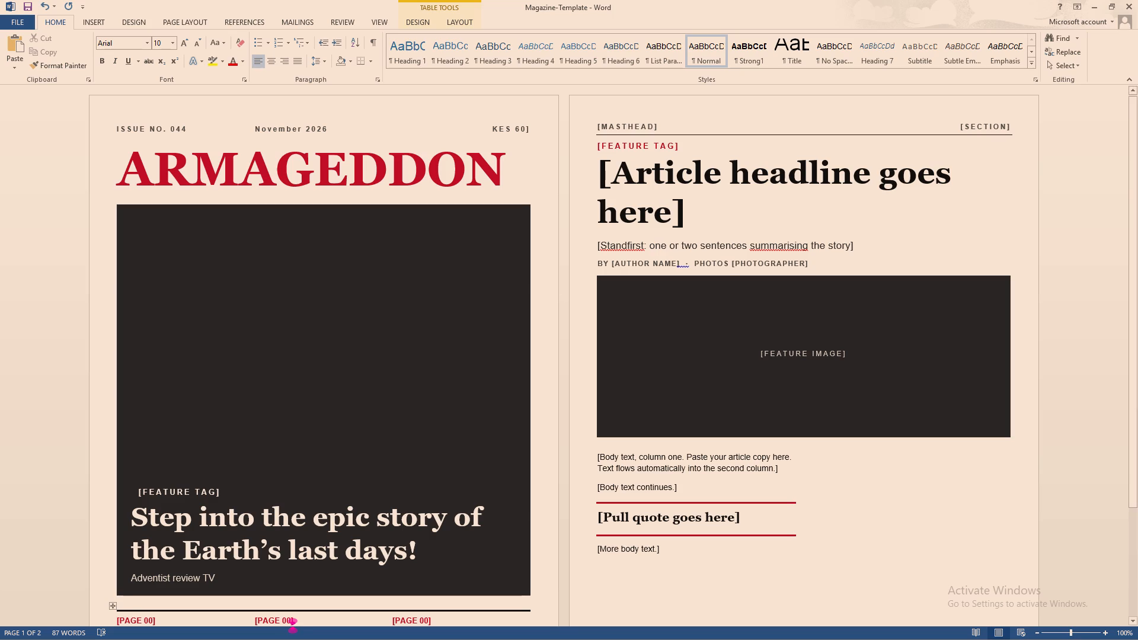
click(657, 124)
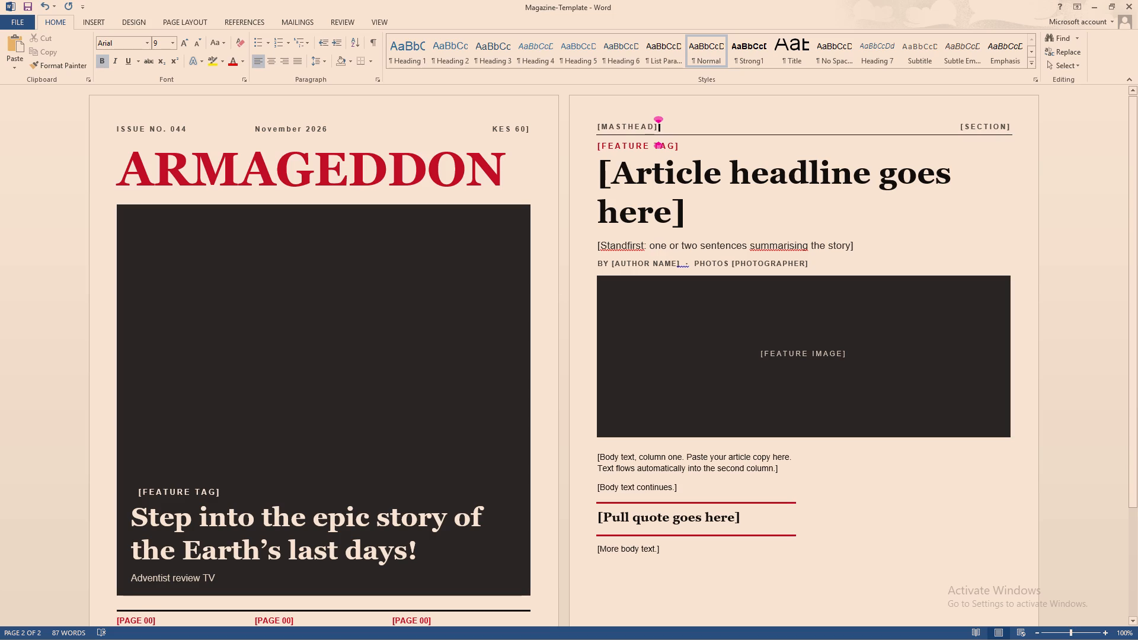
drag(673, 124, 622, 117)
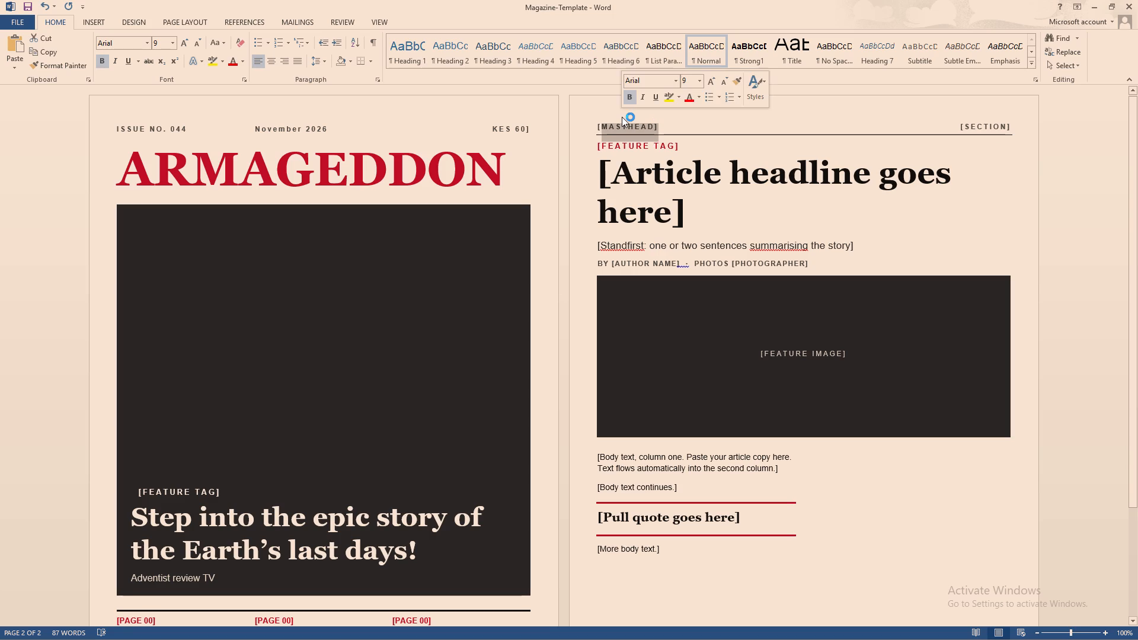
key(BackSpace)
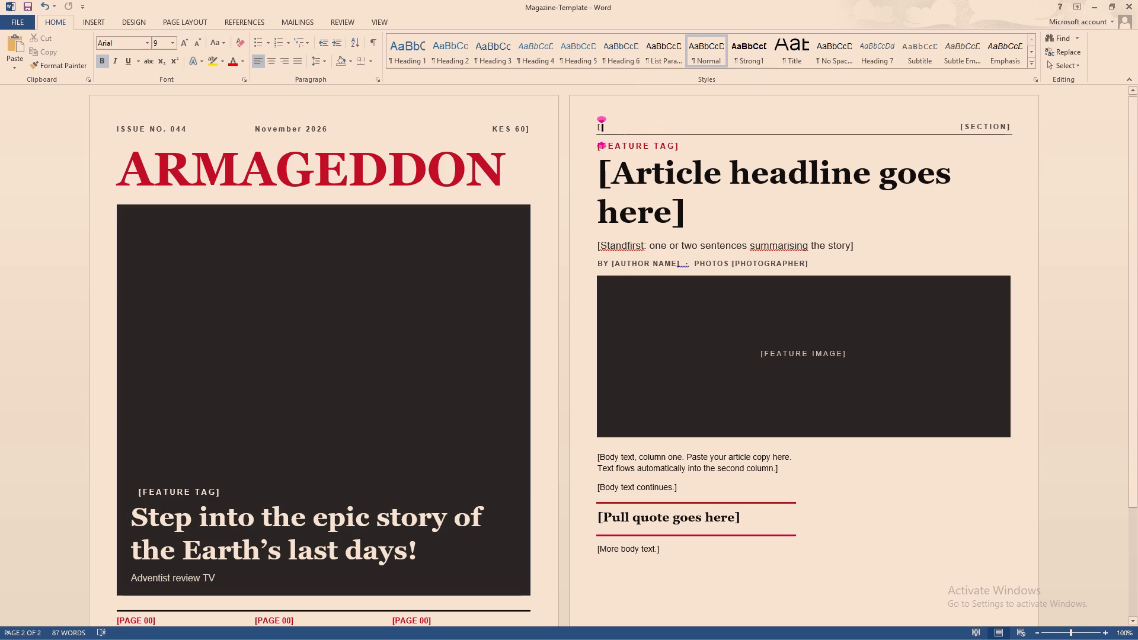
text(News)
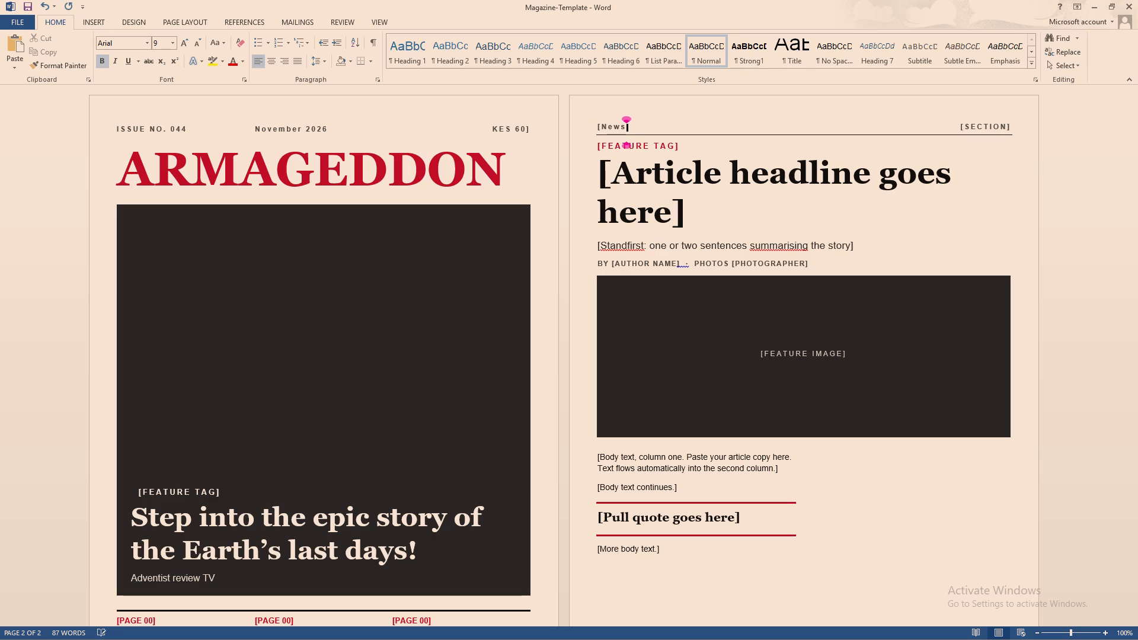
key(space)
text(feature)
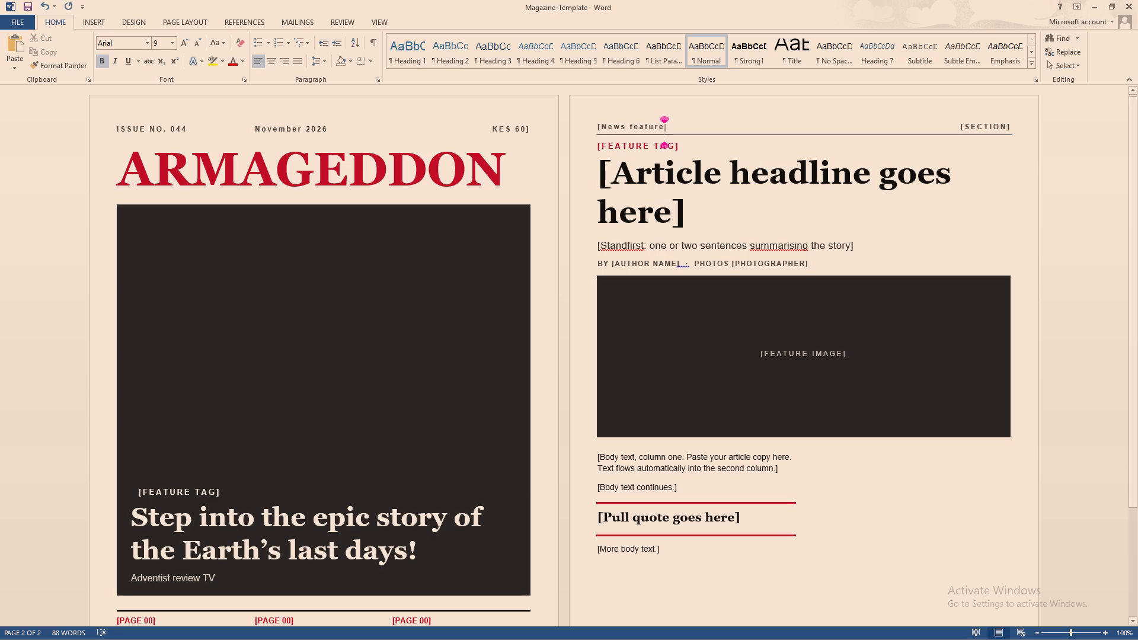
click(602, 123)
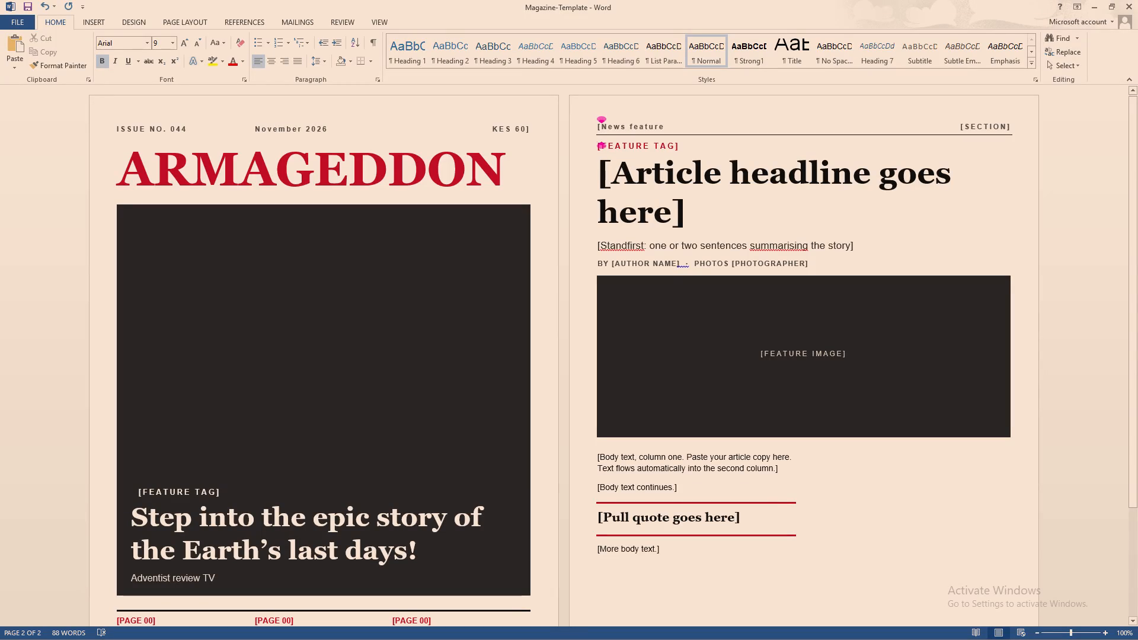
key(BackSpace)
key(BackSpace)
Replace the bracketed SECTION placeholder in the second page's header line with 1, leaving no brackets.
scroll(673, 123, up, 2)
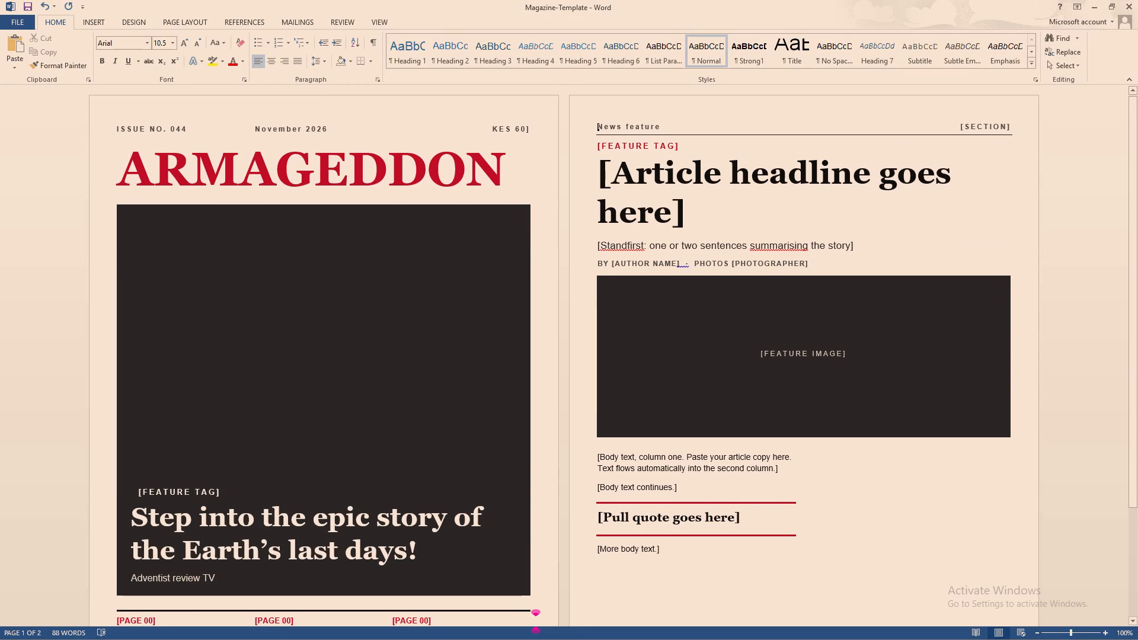
drag(1014, 123, 964, 121)
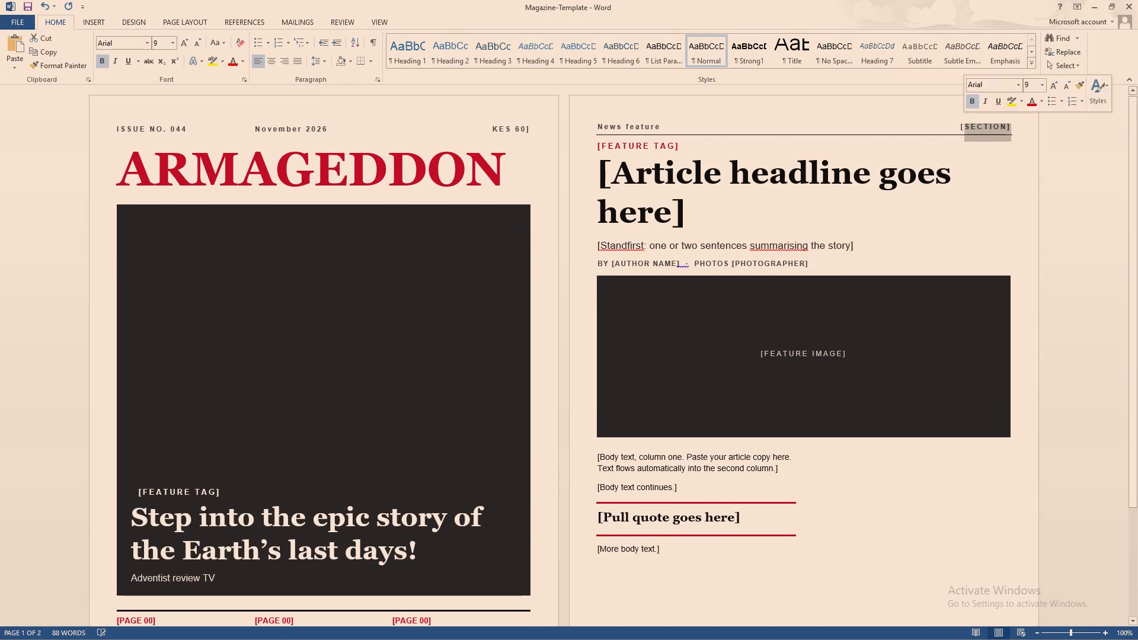
key(BackSpace)
key(1)
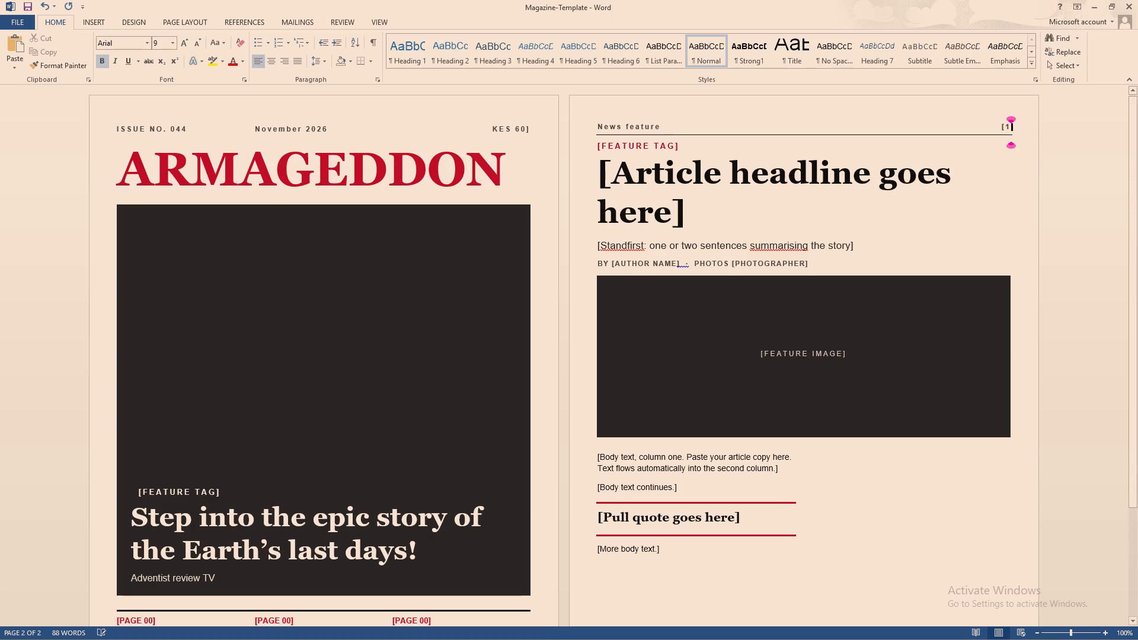
click(1003, 120)
key(BackSpace)
Replace the placeholder text inside the second page's bracketed article headline with "Mission emphasis", keeping the square brackets.
drag(617, 165, 661, 213)
key(BackSpace)
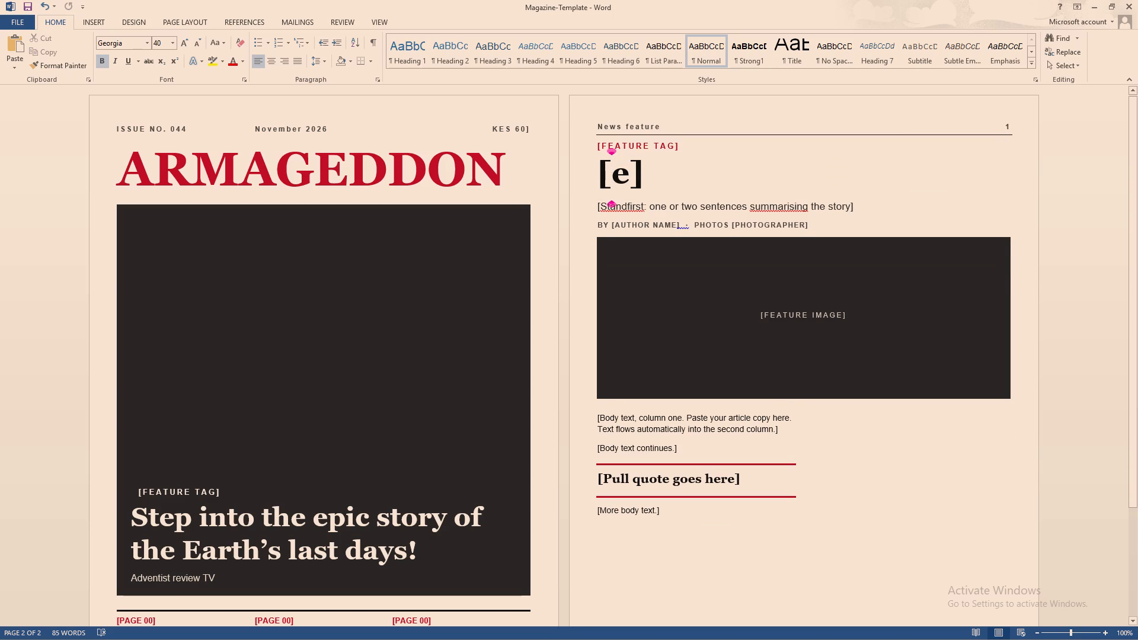
text(Miss)
text(ion)
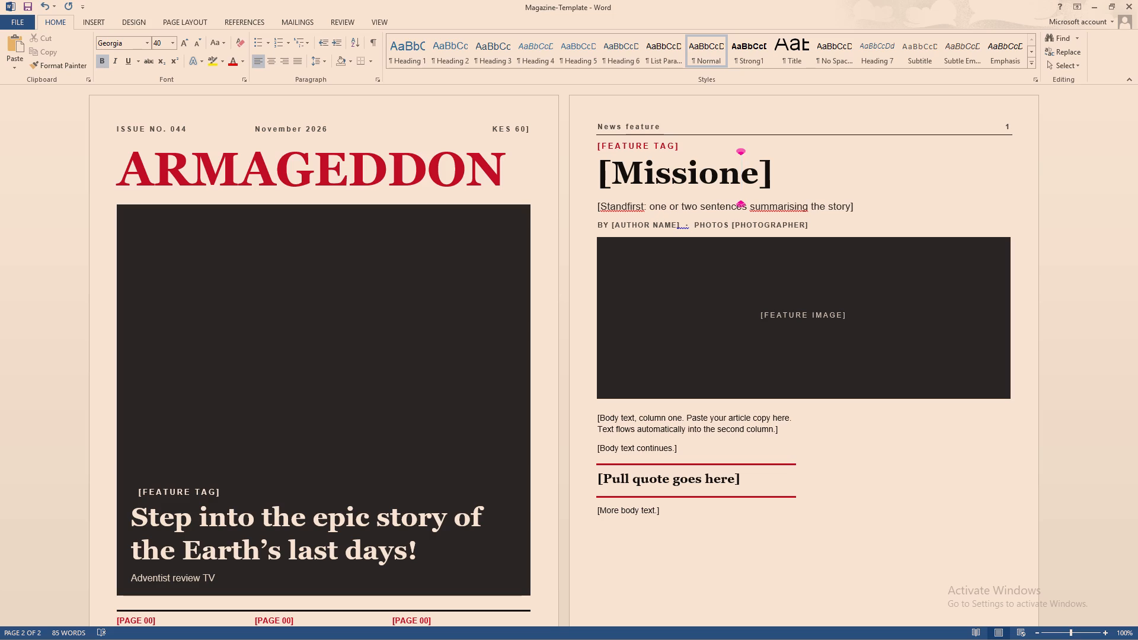
key(space)
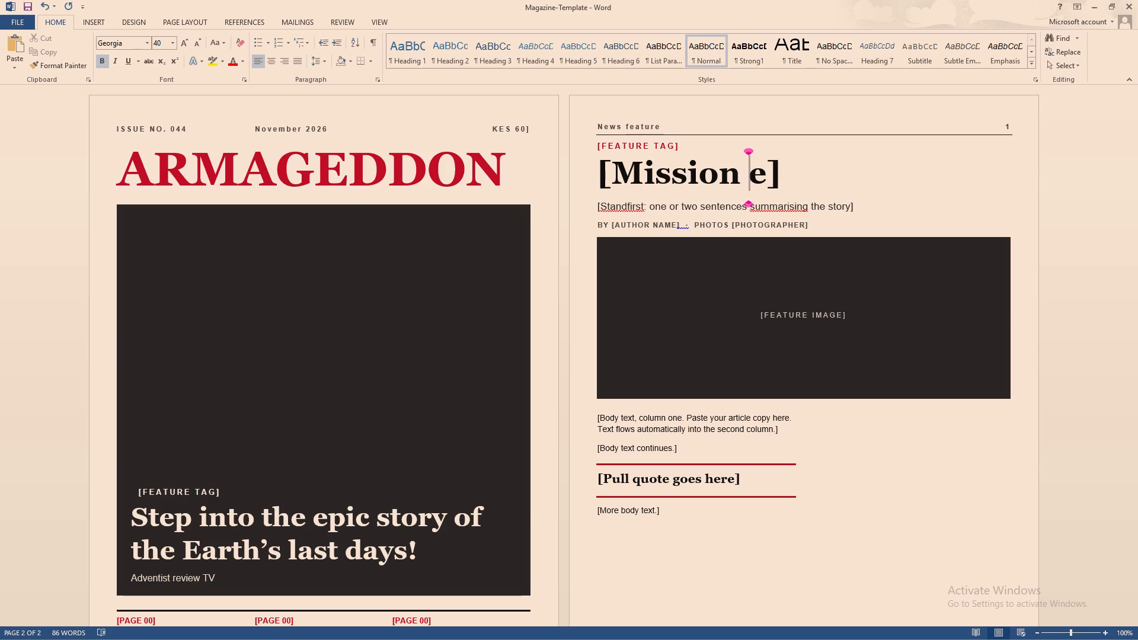
text(em)
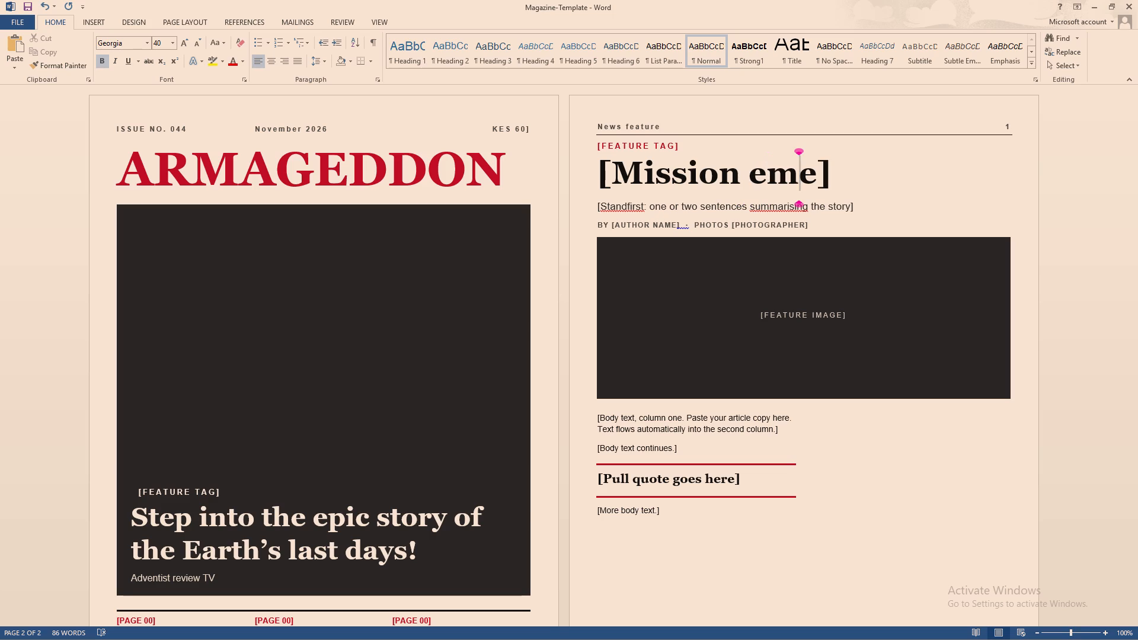
text(phaz)
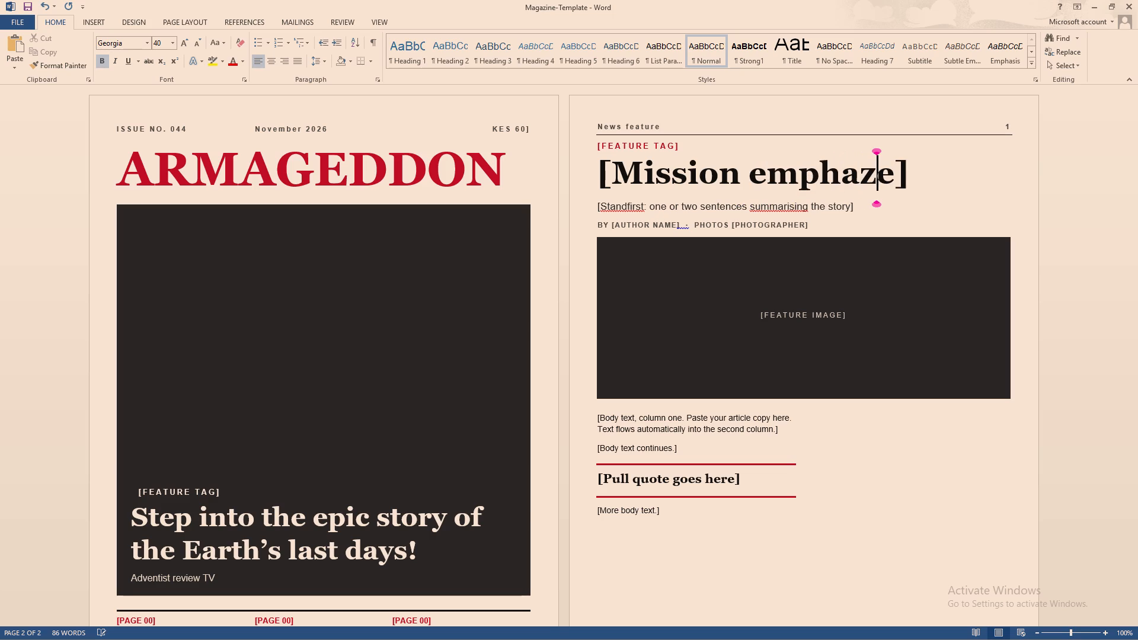
key(BackSpace)
text(siz)
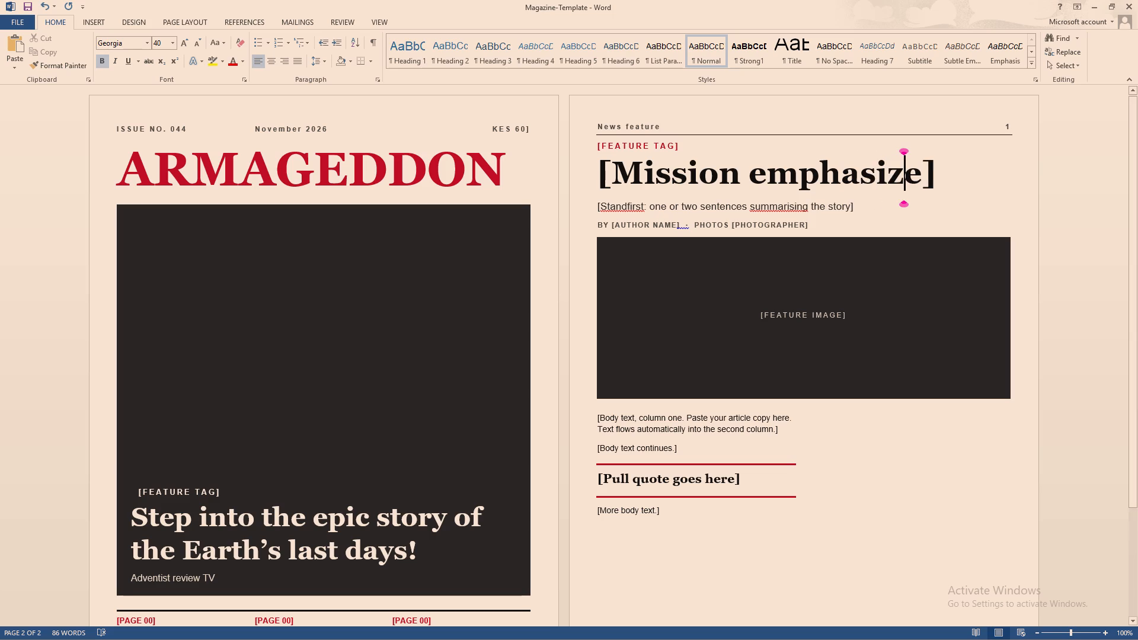
key(BackSpace)
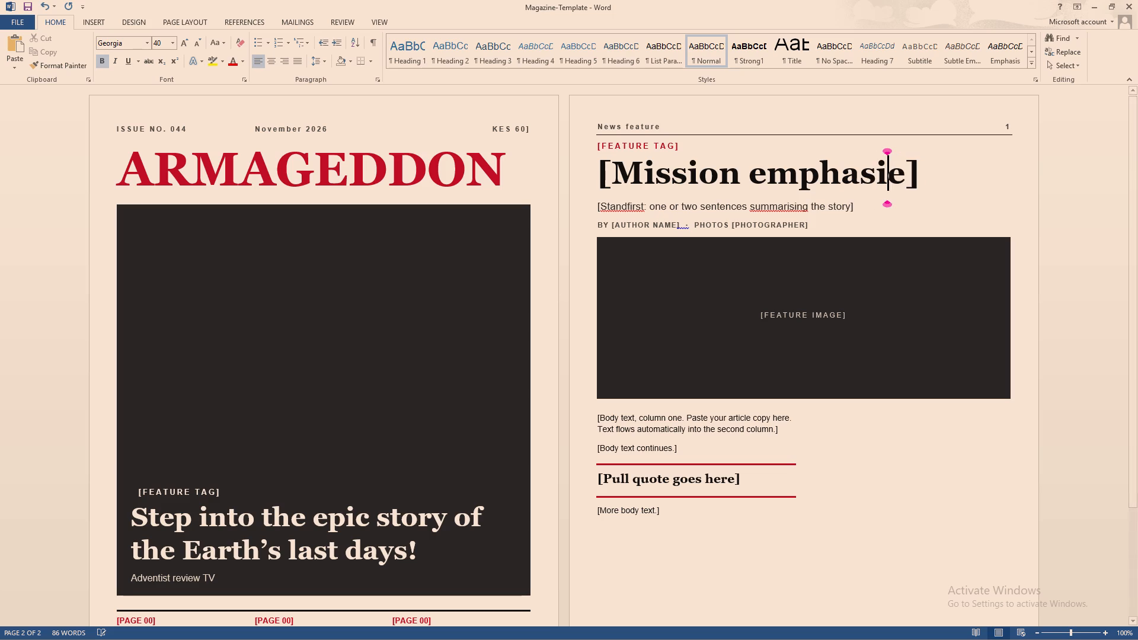
key(s)
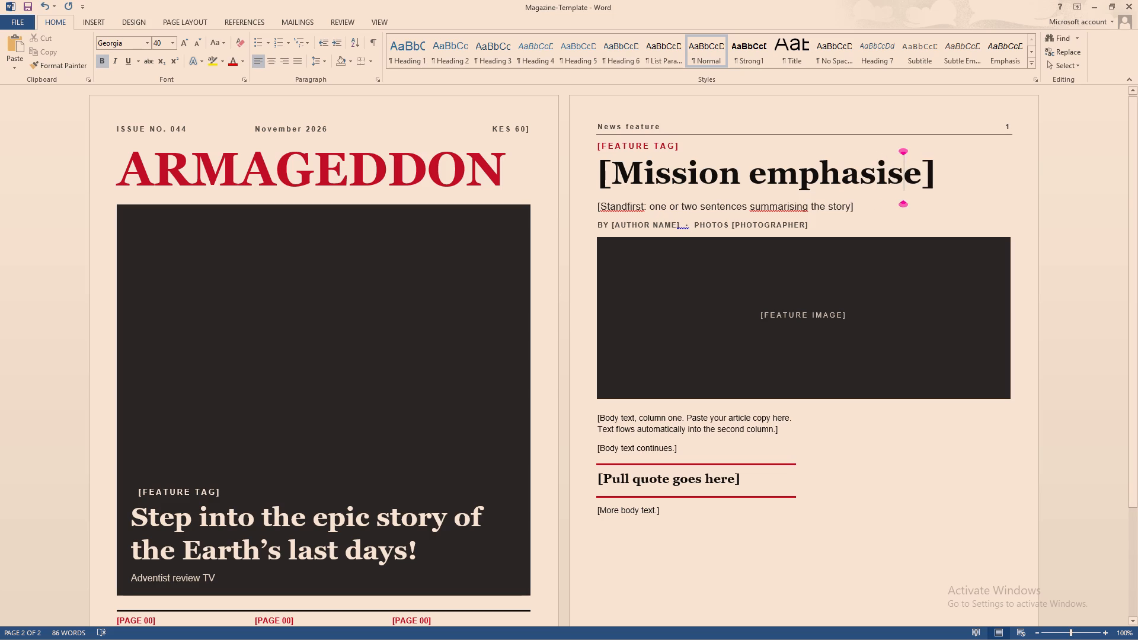
click(922, 173)
key(BackSpace)
Continue the second page's article headline with "informs treasurer's report" inside the square brackets.
key(space)
text(if)
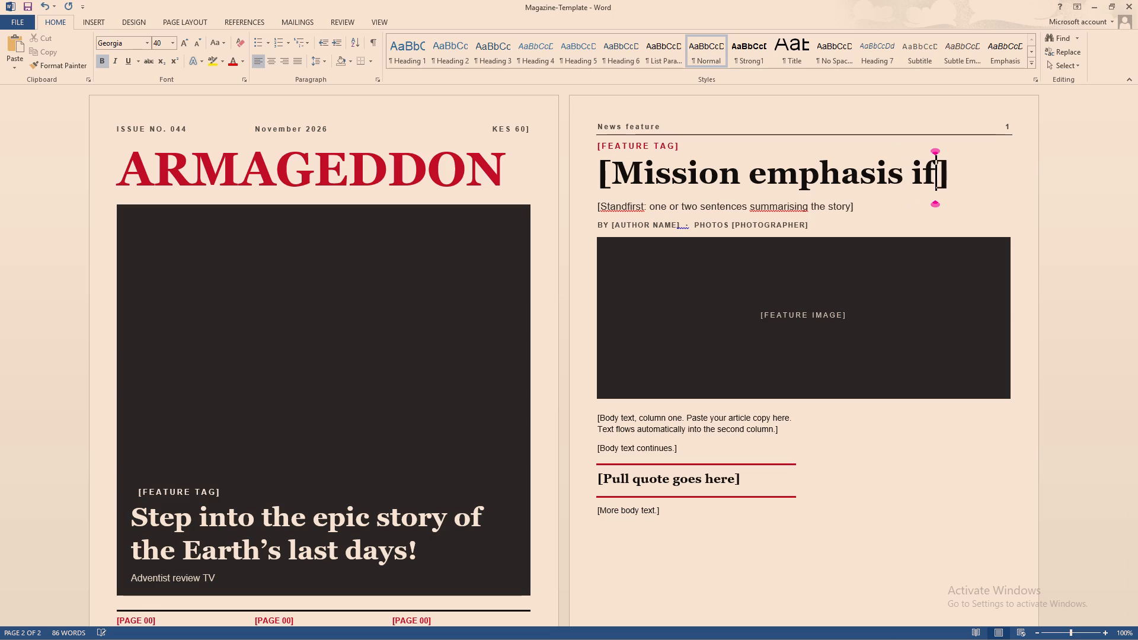
key(BackSpace)
text(nforms)
key(space)
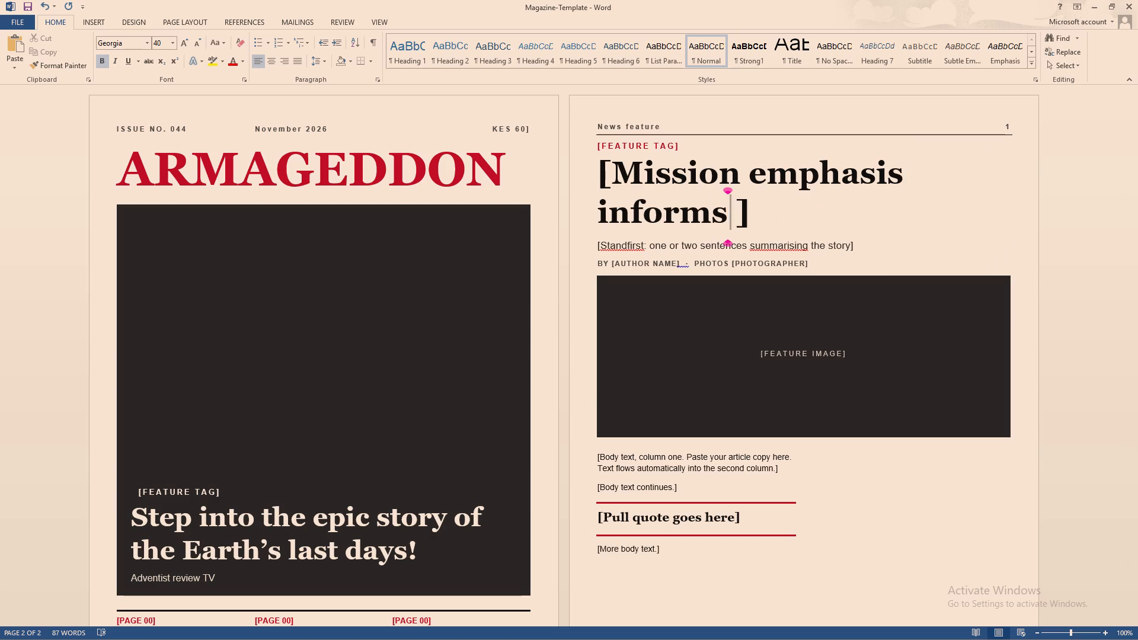
text(treasures)
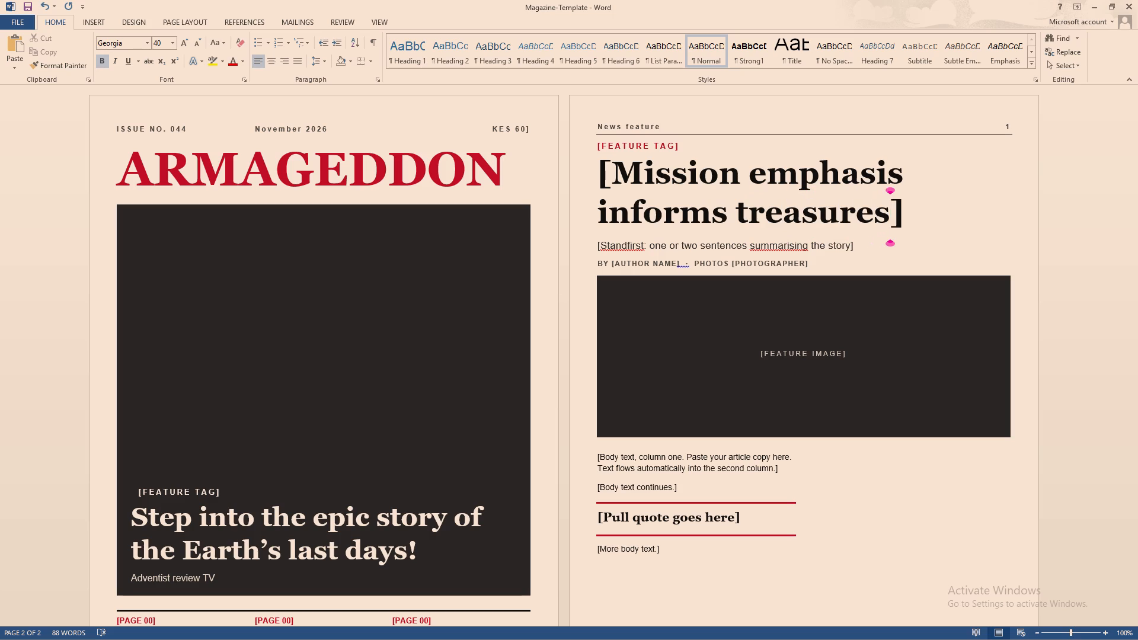
key(BackSpace)
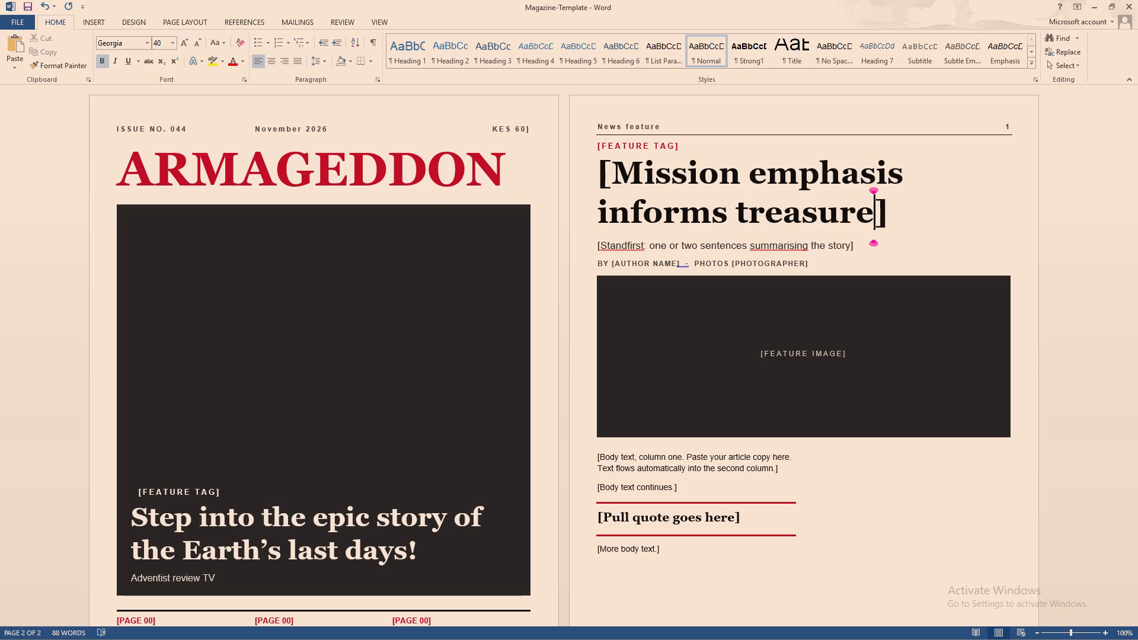
key(r)
text('s re)
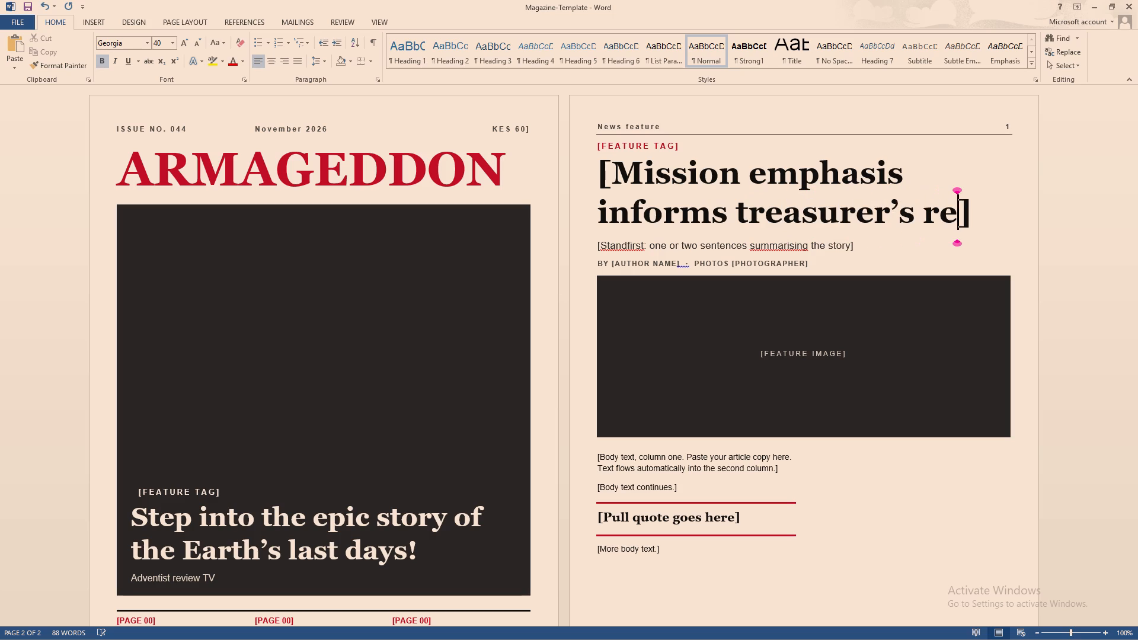
text(pir)
key(BackSpace)
key(BackSpace)
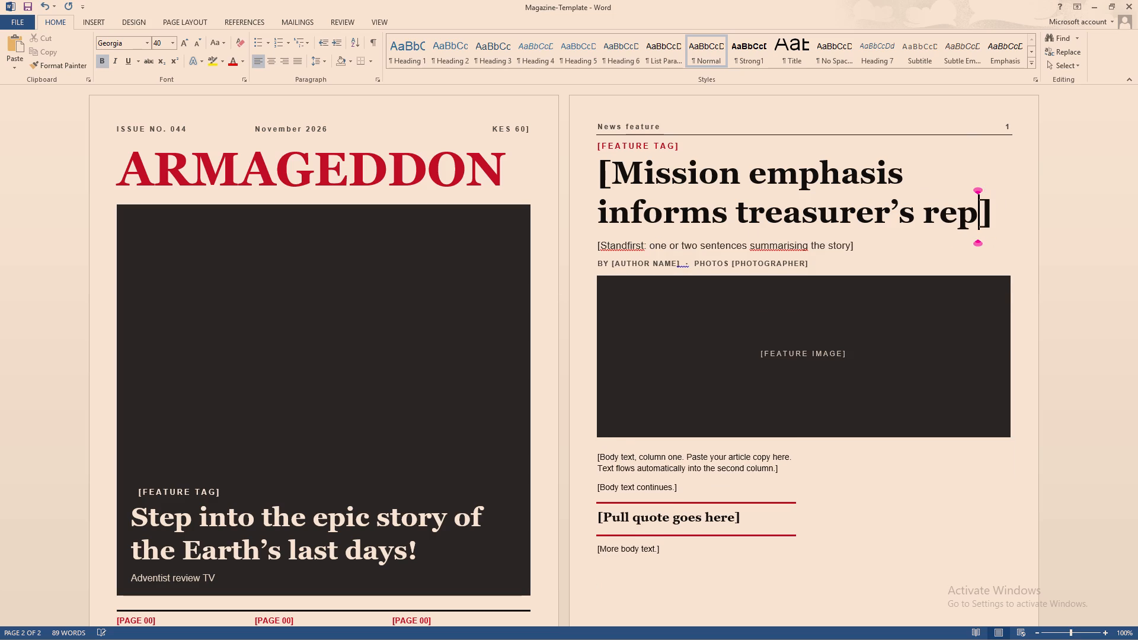
text(ort)
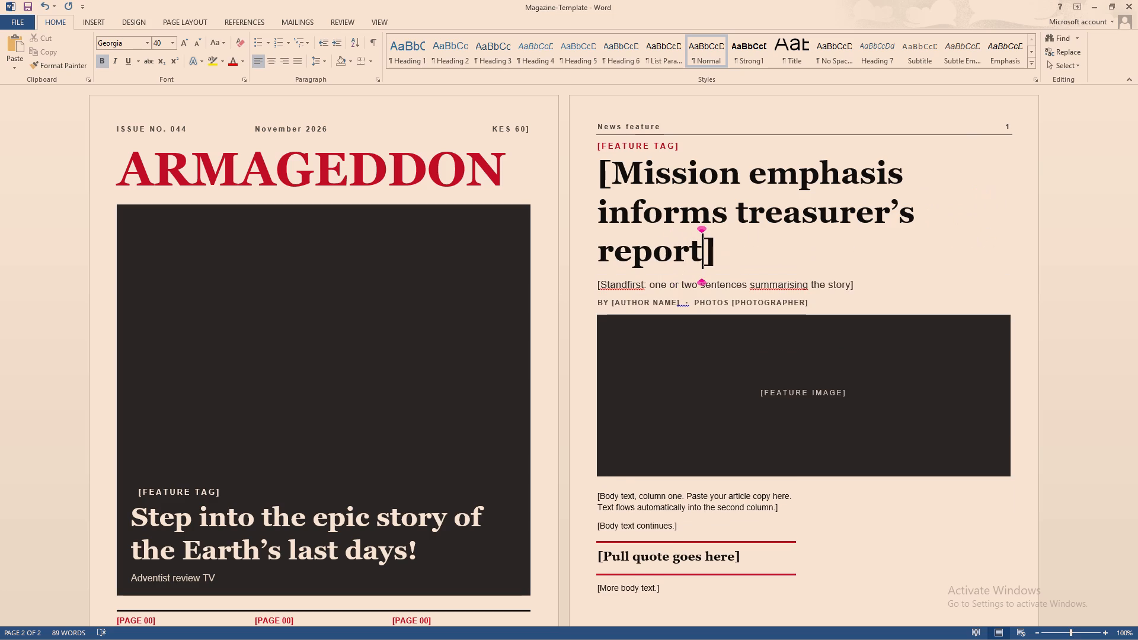
Complete the second page's article headline wording with "at the annual council" before the closing bracket.
key(space)
text(a)
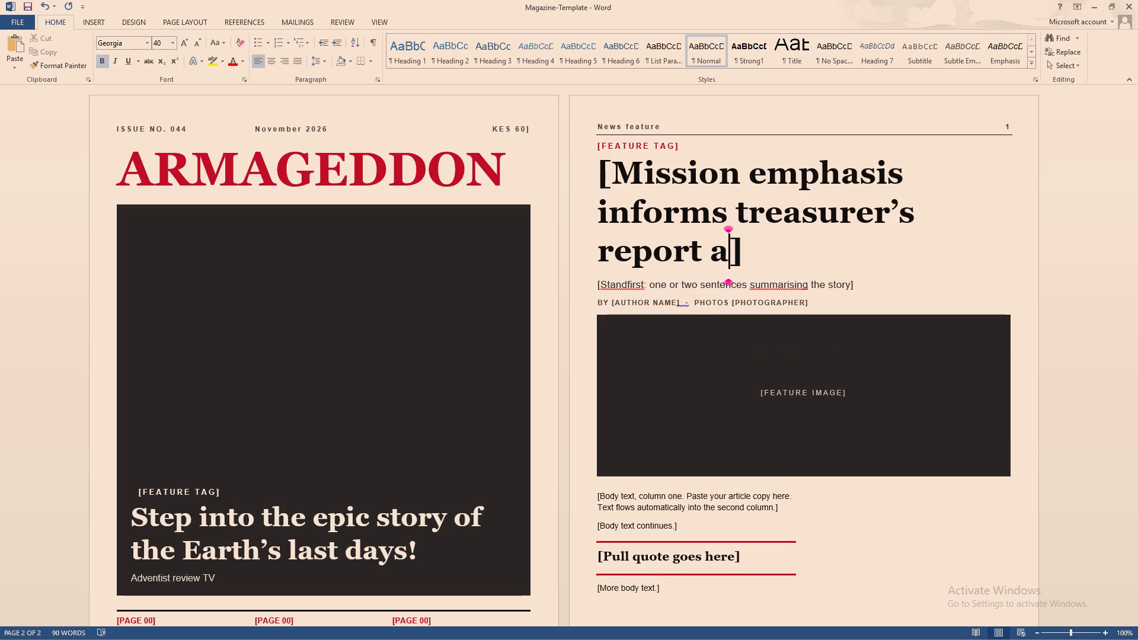
text(t h)
key(BackSpace)
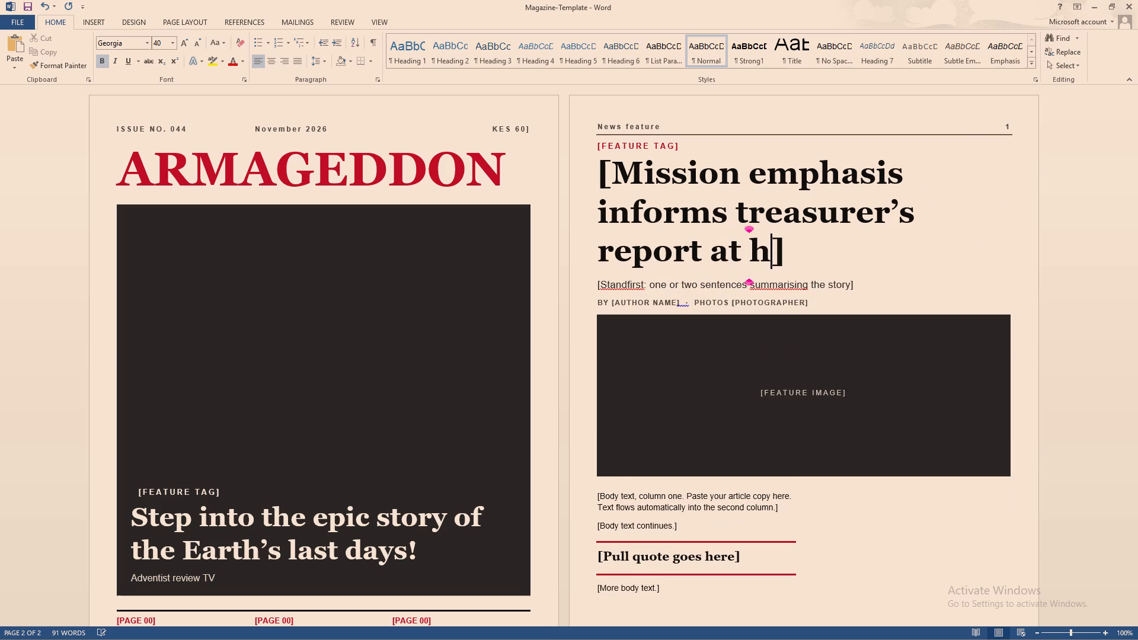
text(the annual co)
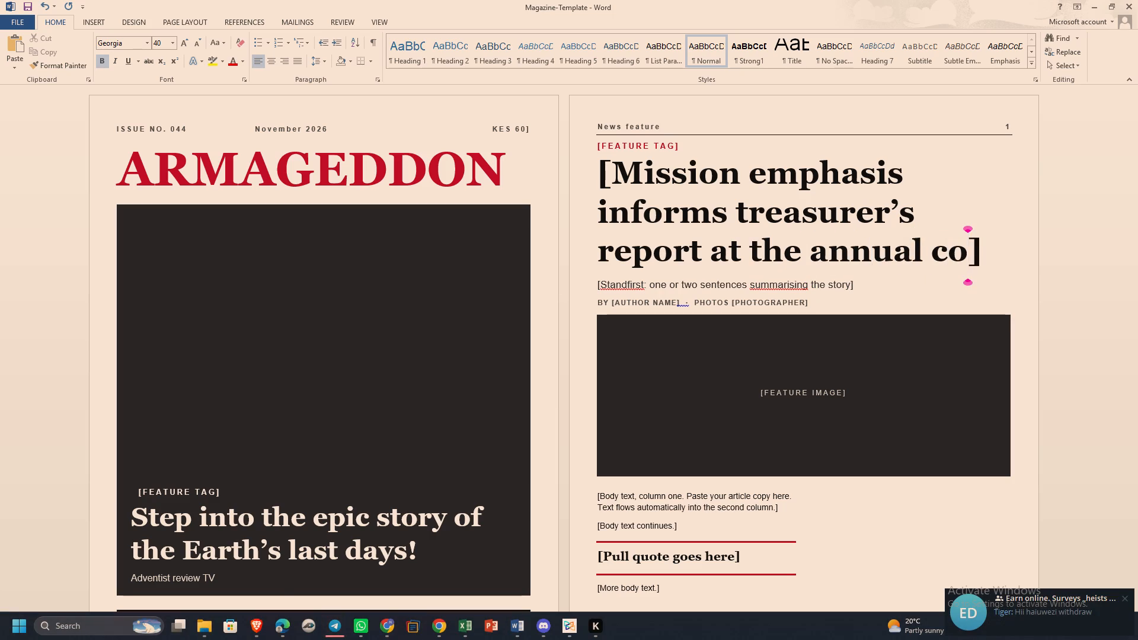
text(unci)
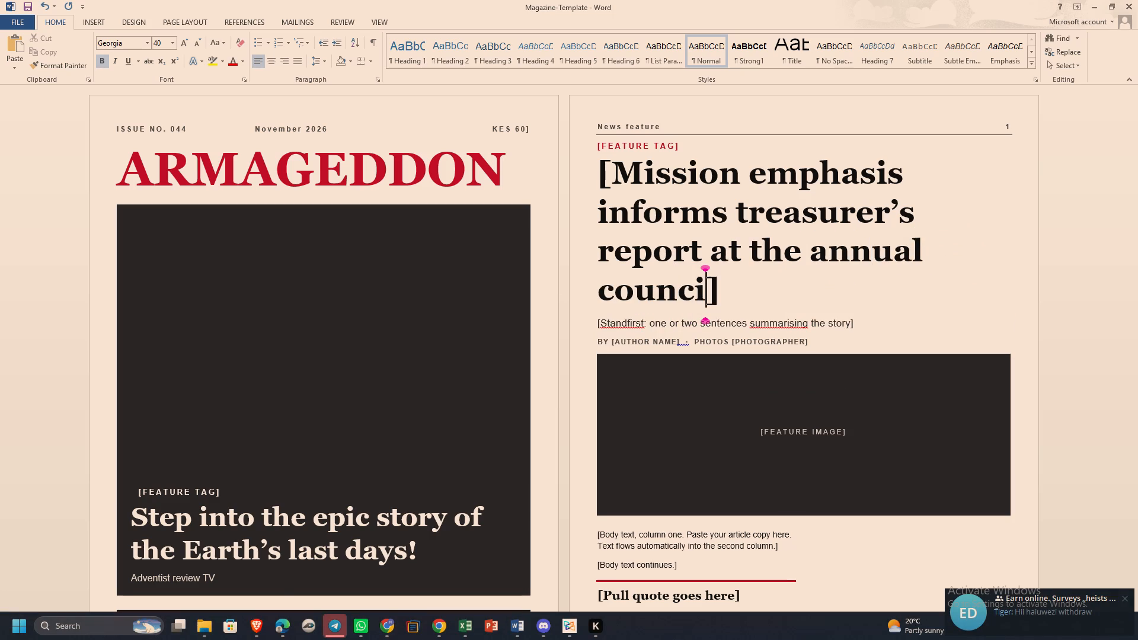
key(l)
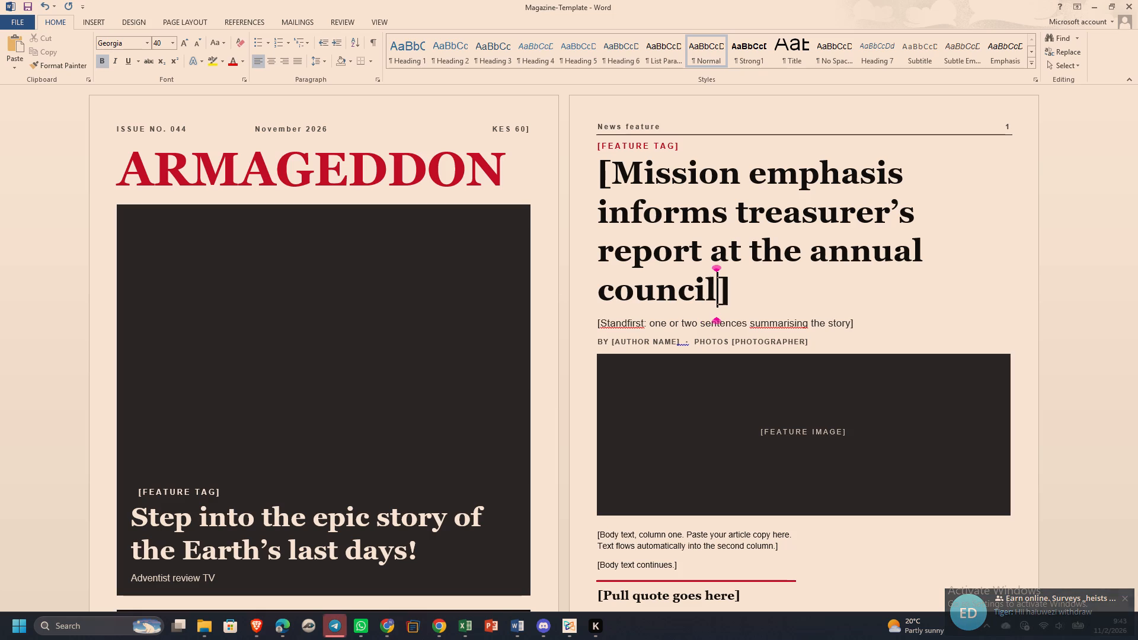
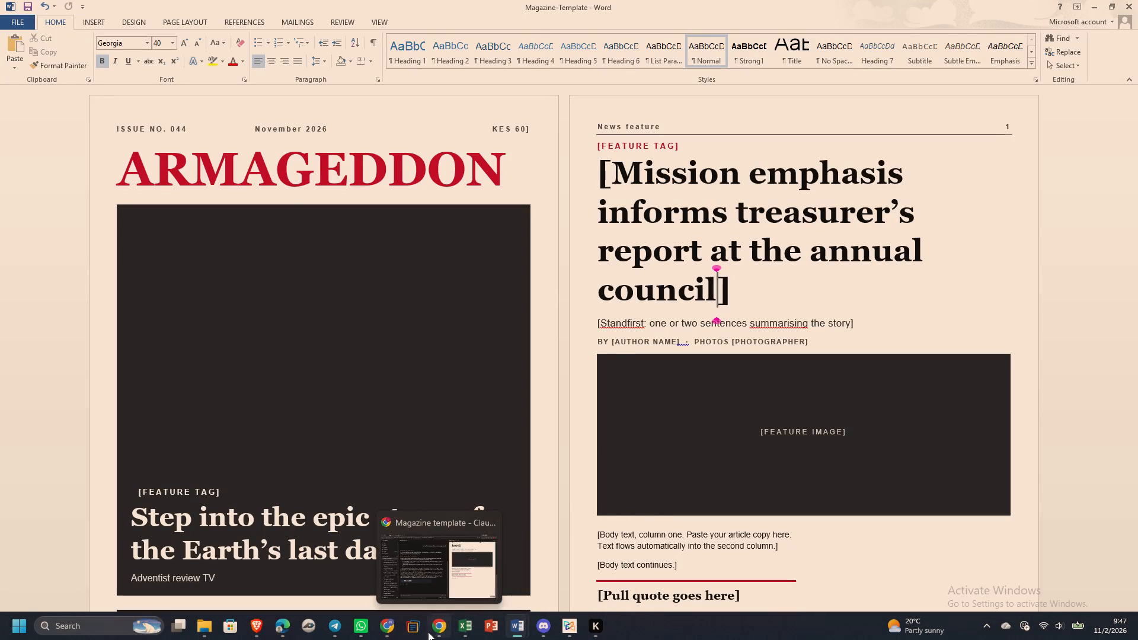
Switch from Word to the Chrome window with the TradingView XAGUSDT.P chart.
click(386, 628)
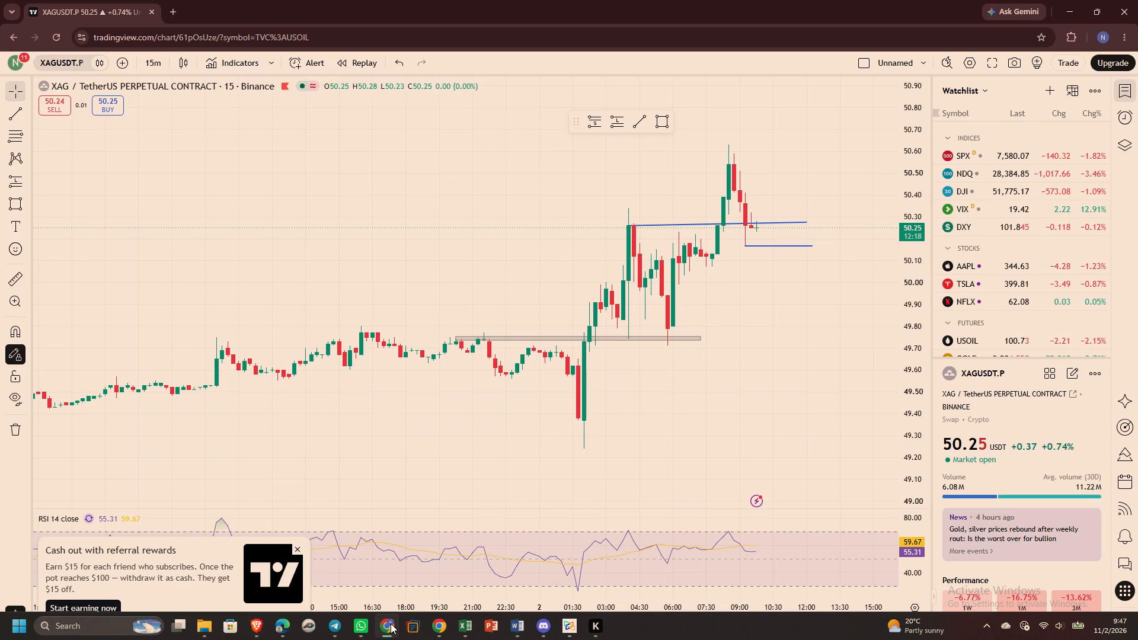
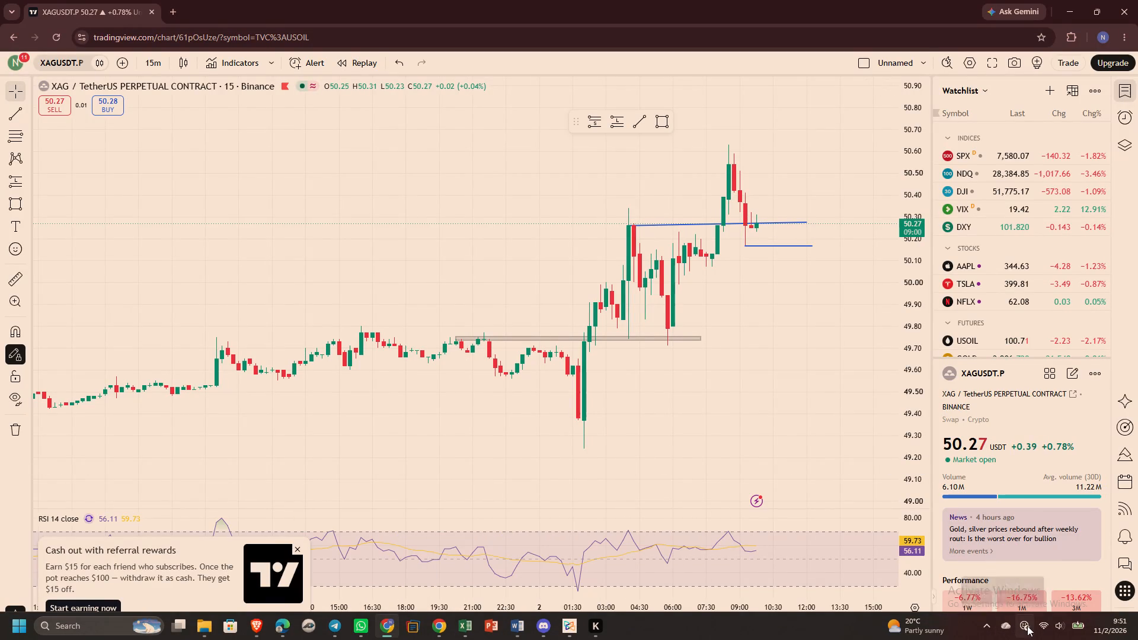
Turn on the computer's mobile hotspot in the system quick settings and return to the chart.
click(1044, 628)
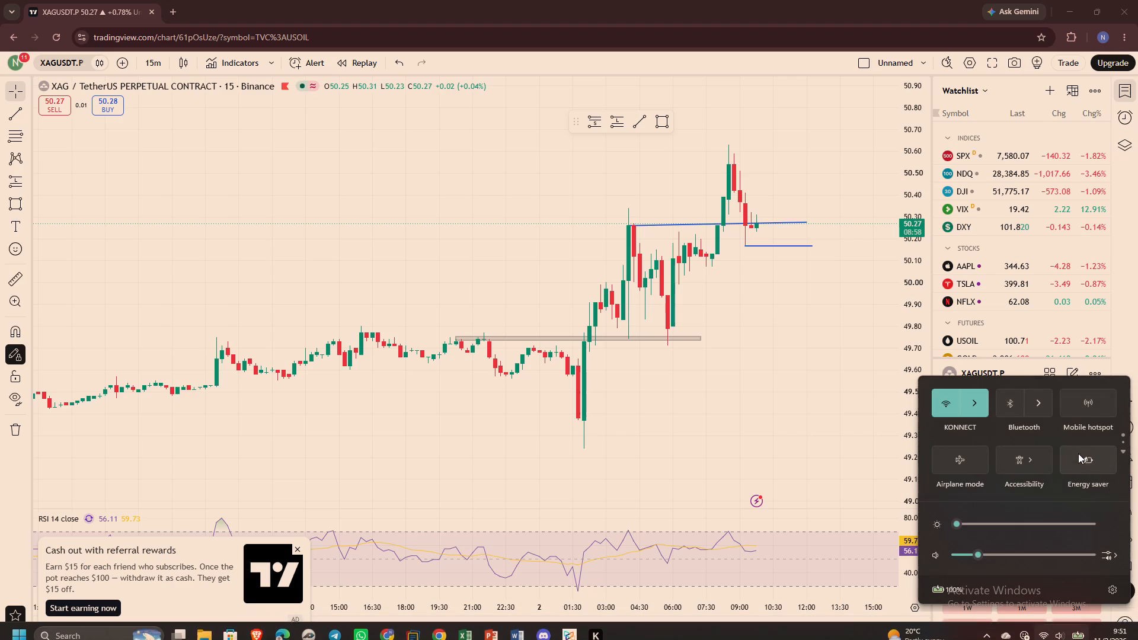
click(1079, 397)
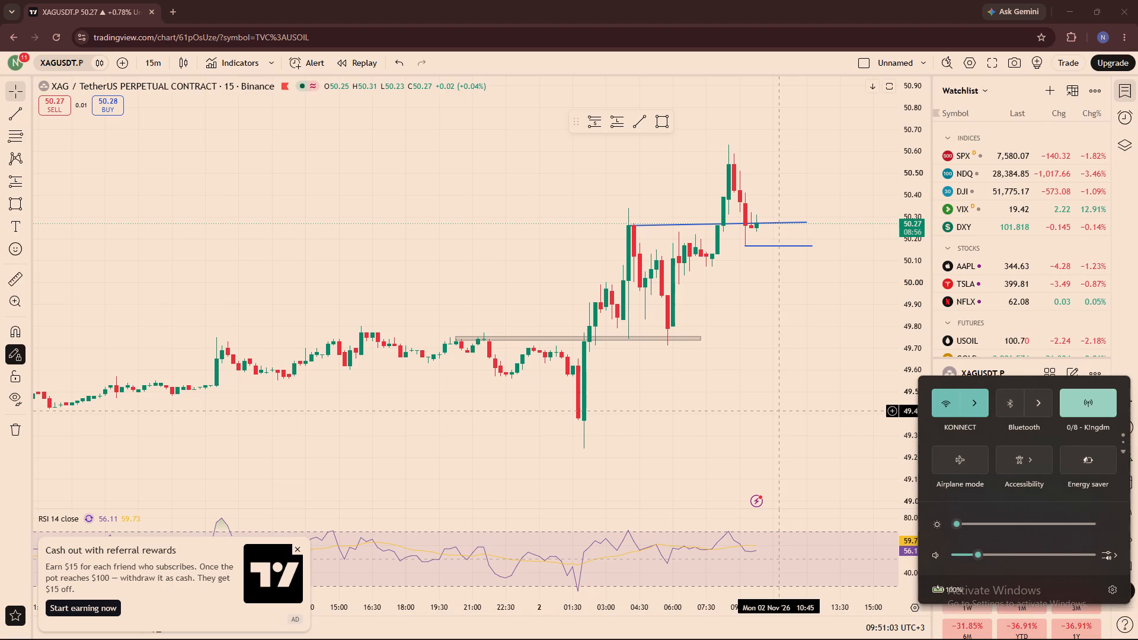
click(763, 415)
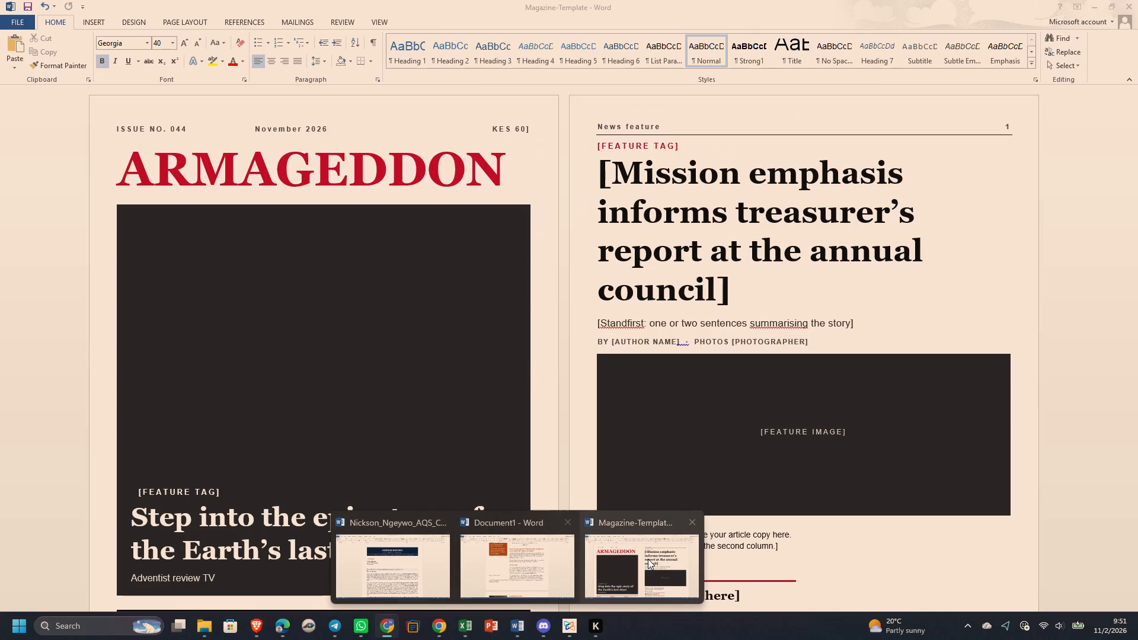
Switch to the Magazine-Template document in Word and remove the square brackets around the second-page "Mission emphasis" headline.
click(648, 559)
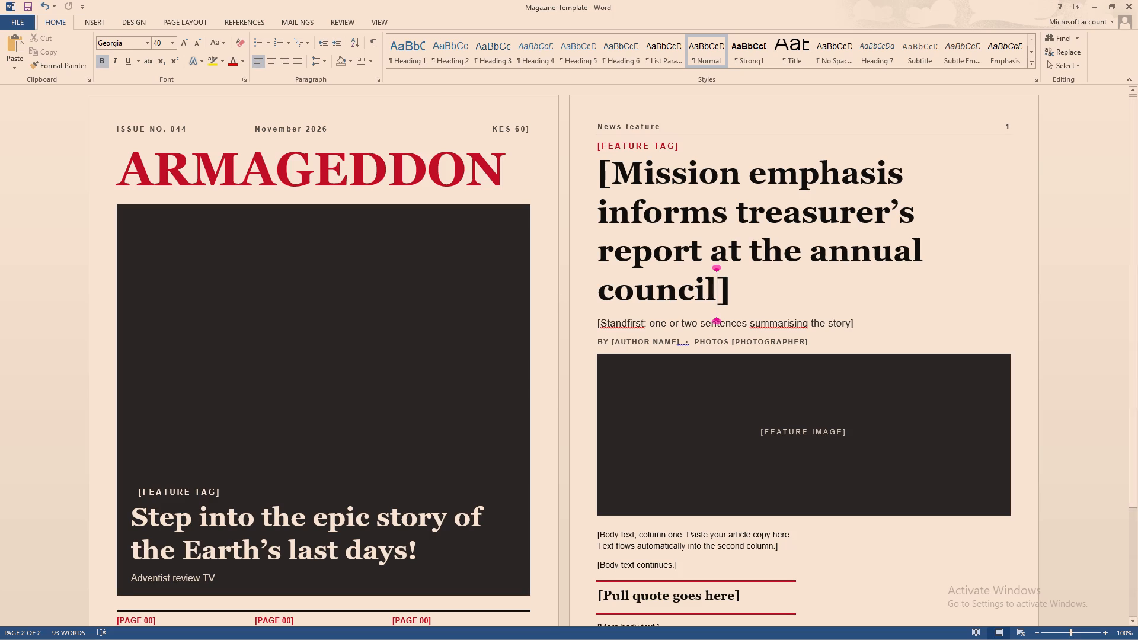
click(610, 169)
key(BackSpace)
click(748, 287)
key(BackSpace)
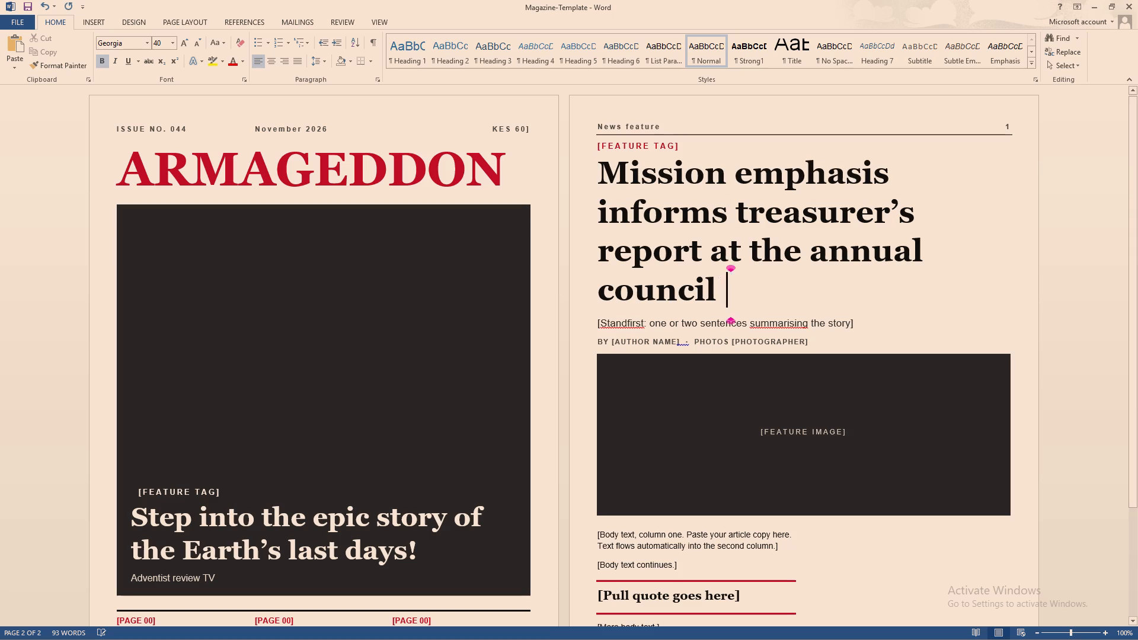
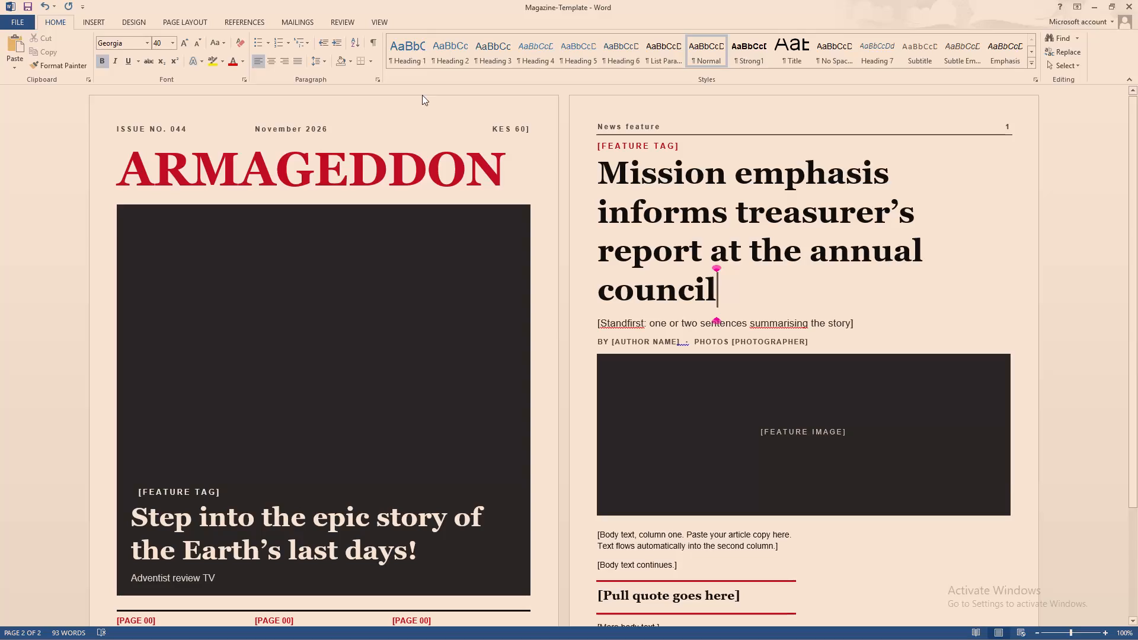
Replace the placeholder wording inside the brackets of the second-page feature tag with the article author's name.
click(682, 142)
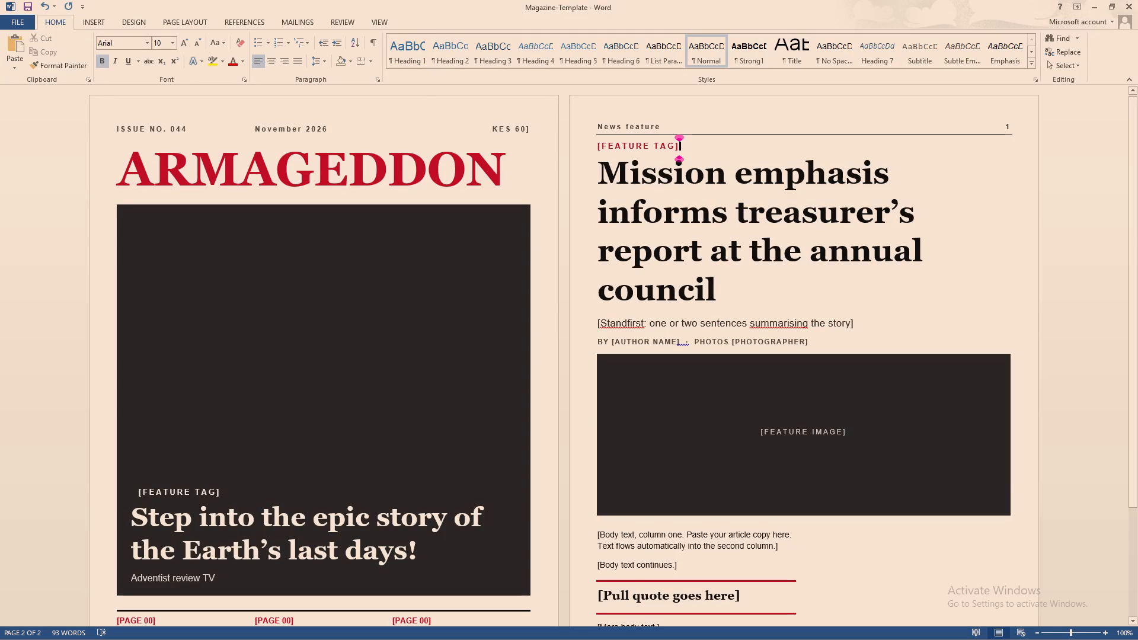
click(675, 146)
key(BackSpace)
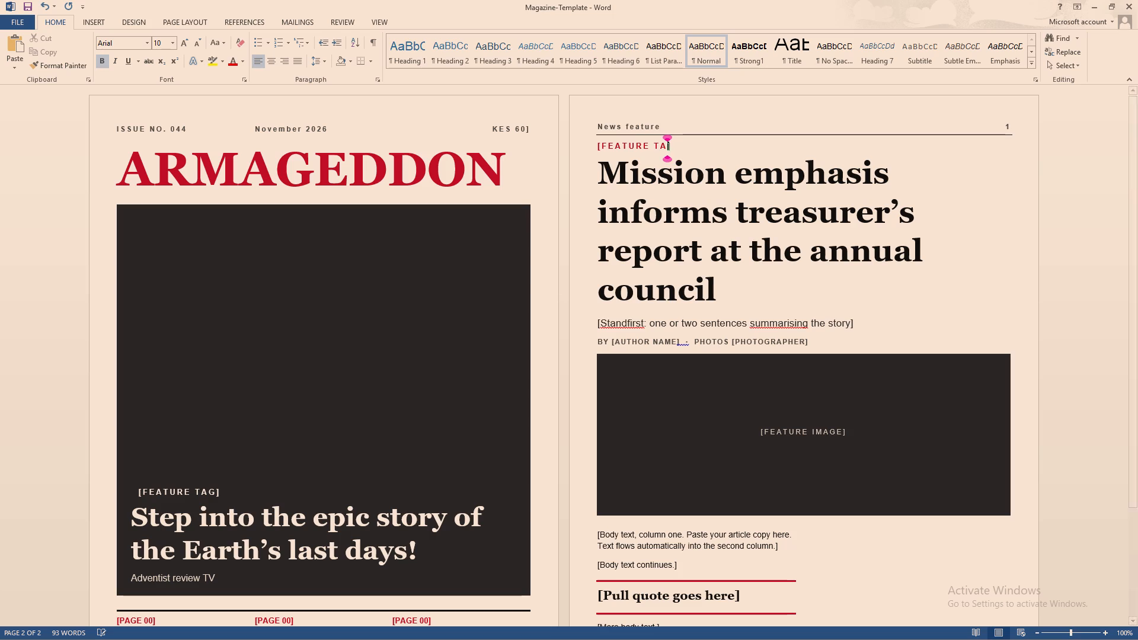
key(BackSpace)
key(BackSpace)
key(BackSpace)
key(BackSpace)
key(BackSpace)
key(BackSpace)
key(BackSpace)
key(BackSpace)
key(BackSpace)
key(BackSpace)
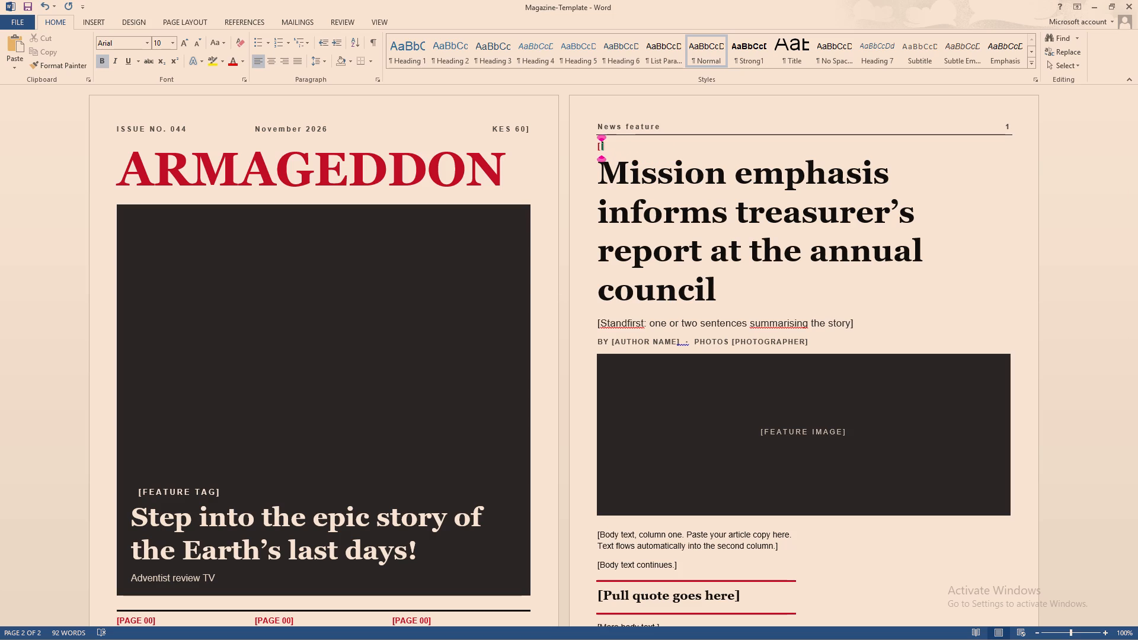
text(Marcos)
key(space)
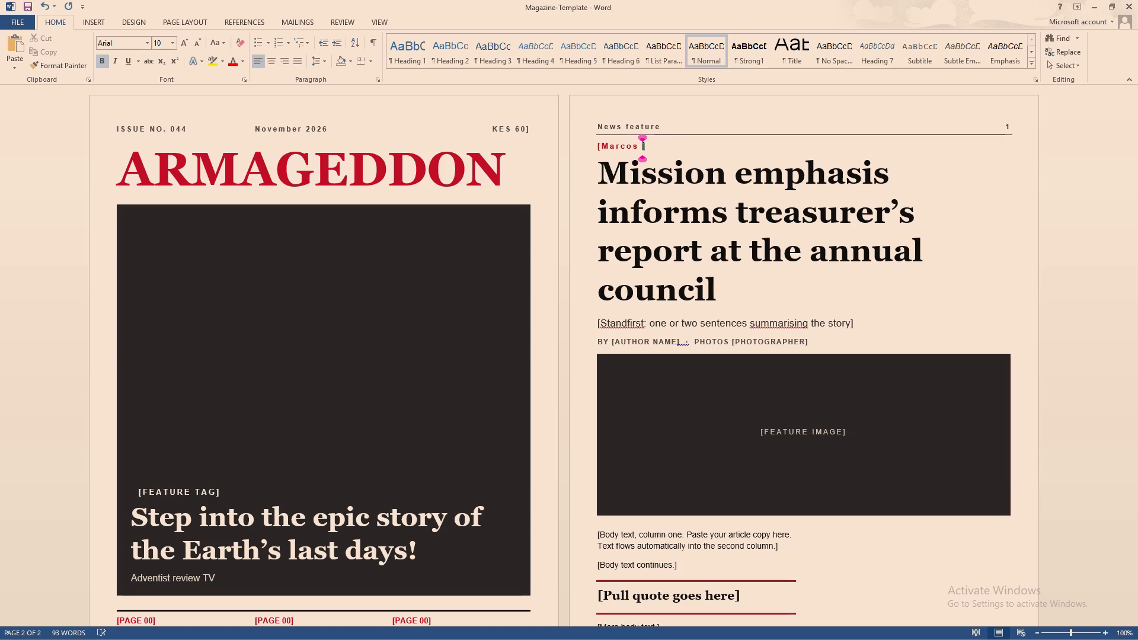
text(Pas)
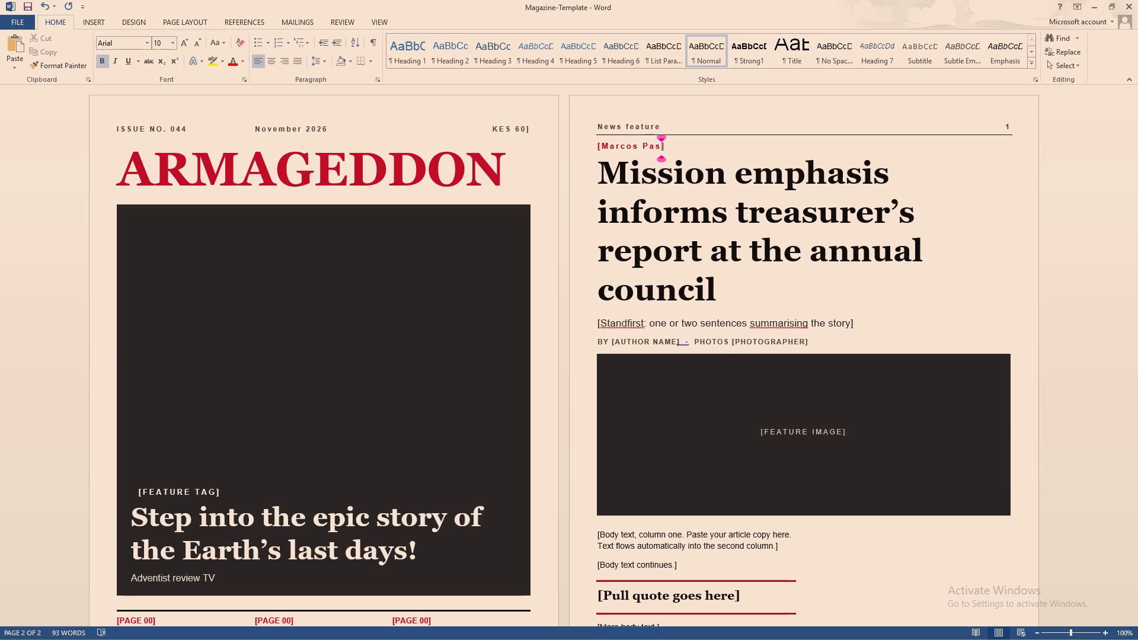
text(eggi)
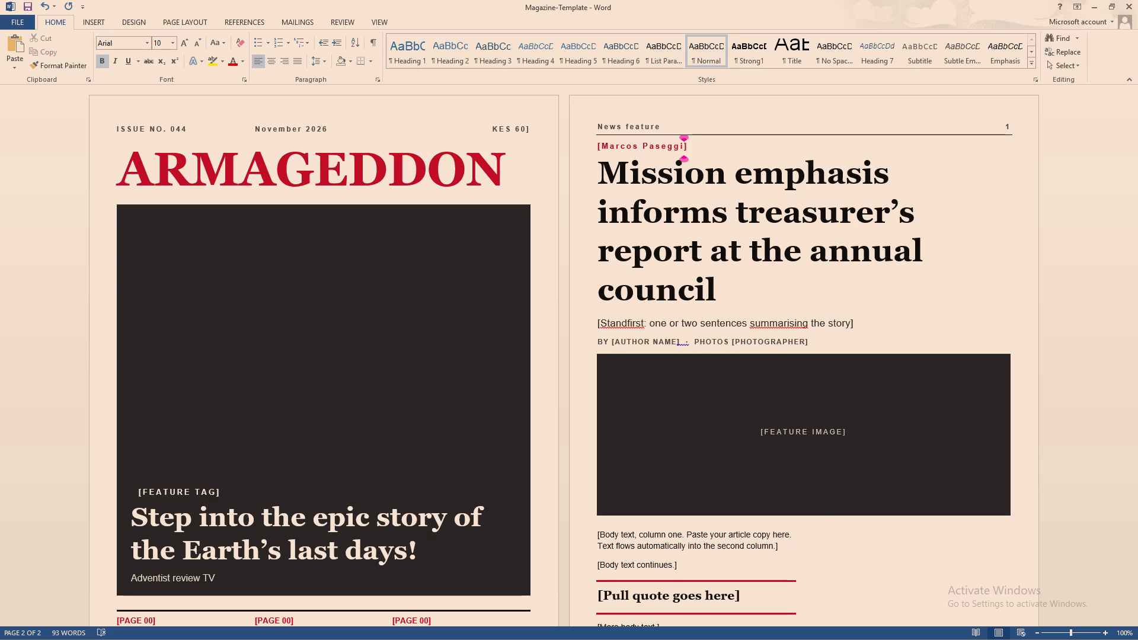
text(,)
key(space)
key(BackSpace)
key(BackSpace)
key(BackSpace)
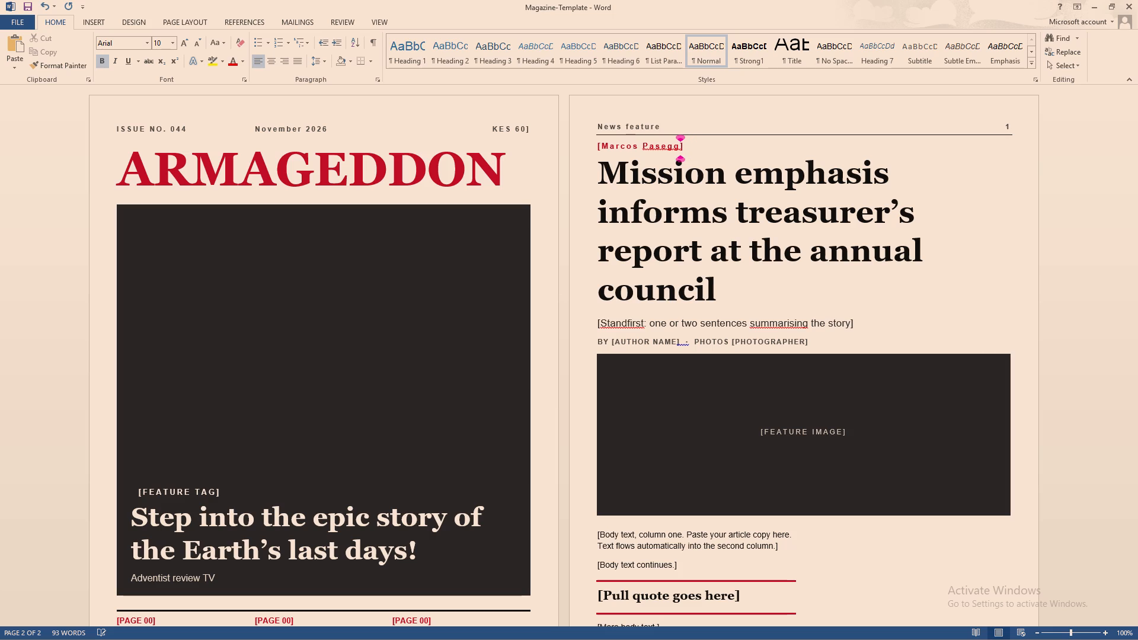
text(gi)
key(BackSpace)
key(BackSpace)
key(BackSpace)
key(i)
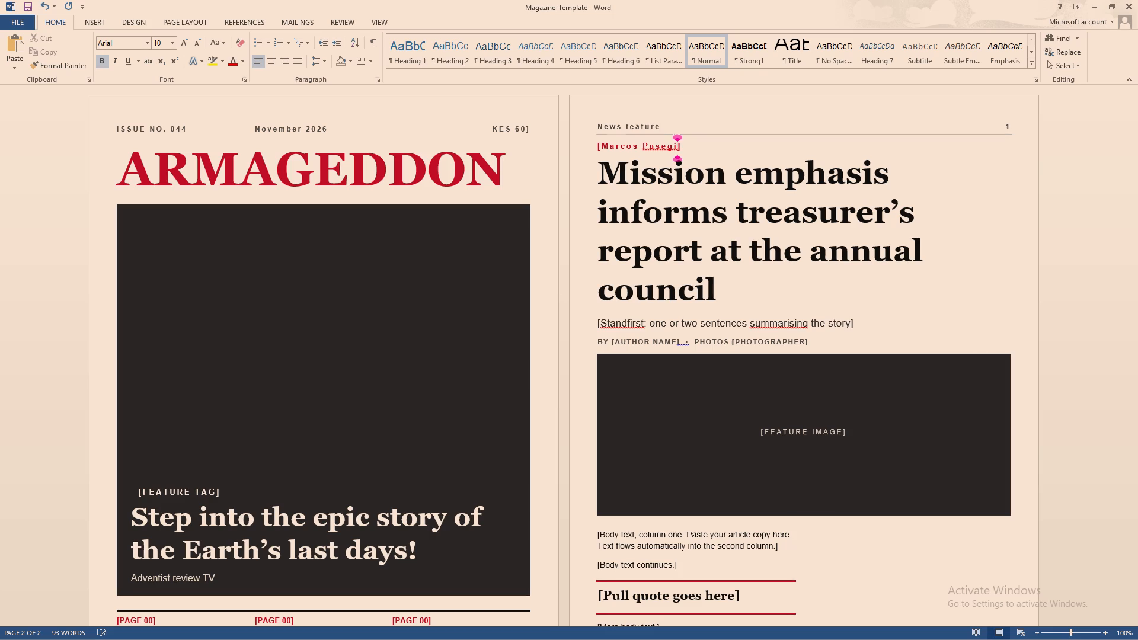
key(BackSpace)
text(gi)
Add a comma and "Adventist review" after the author's name in the second-page feature tag.
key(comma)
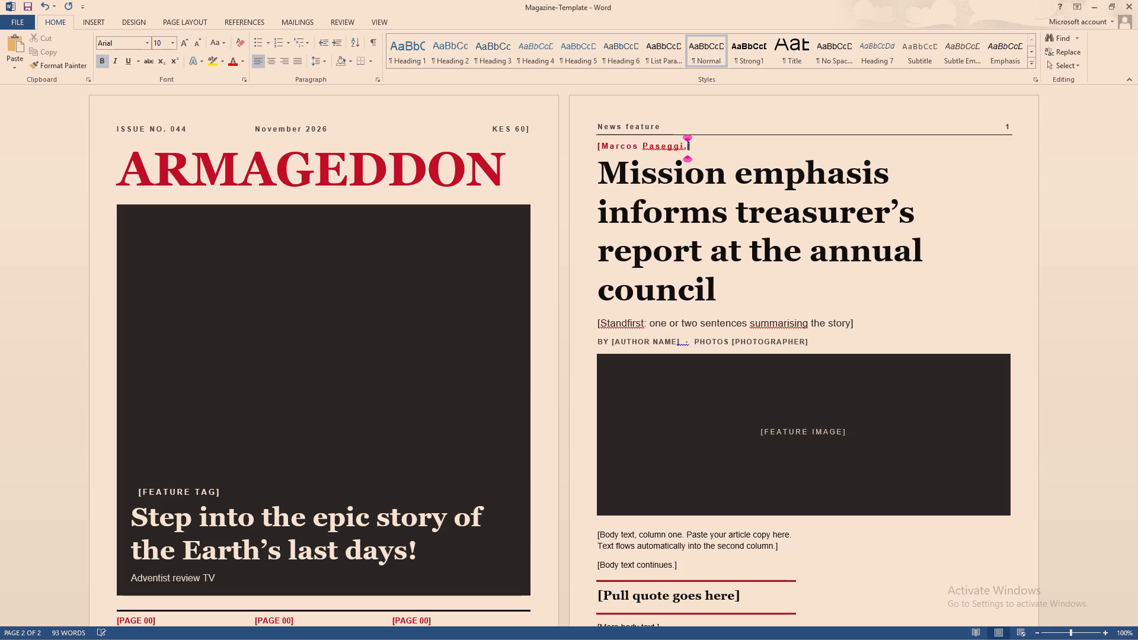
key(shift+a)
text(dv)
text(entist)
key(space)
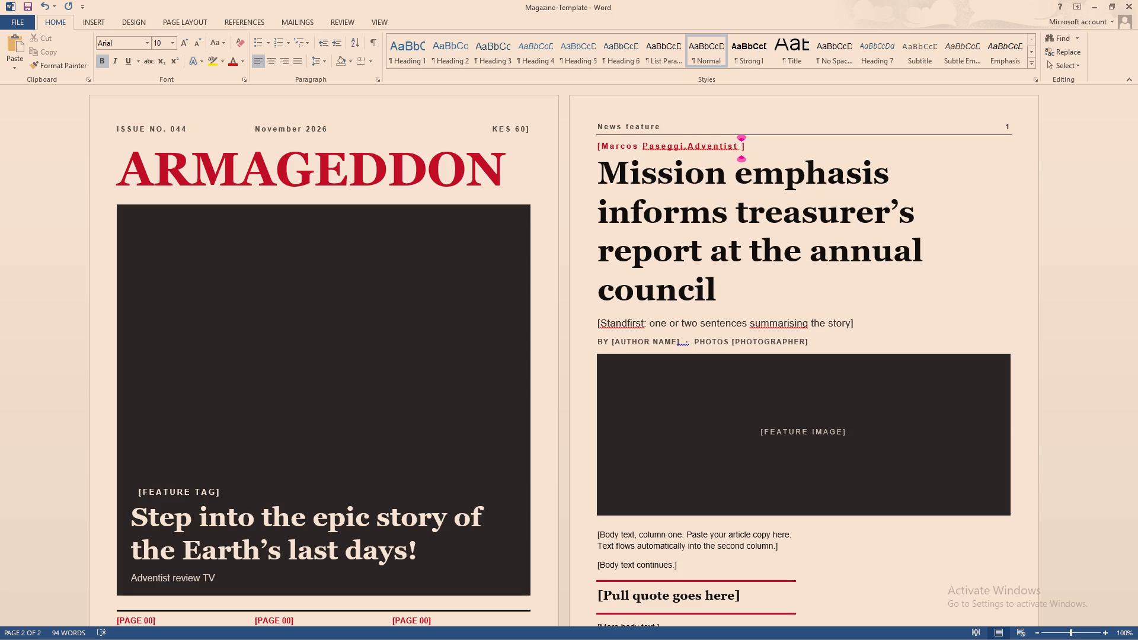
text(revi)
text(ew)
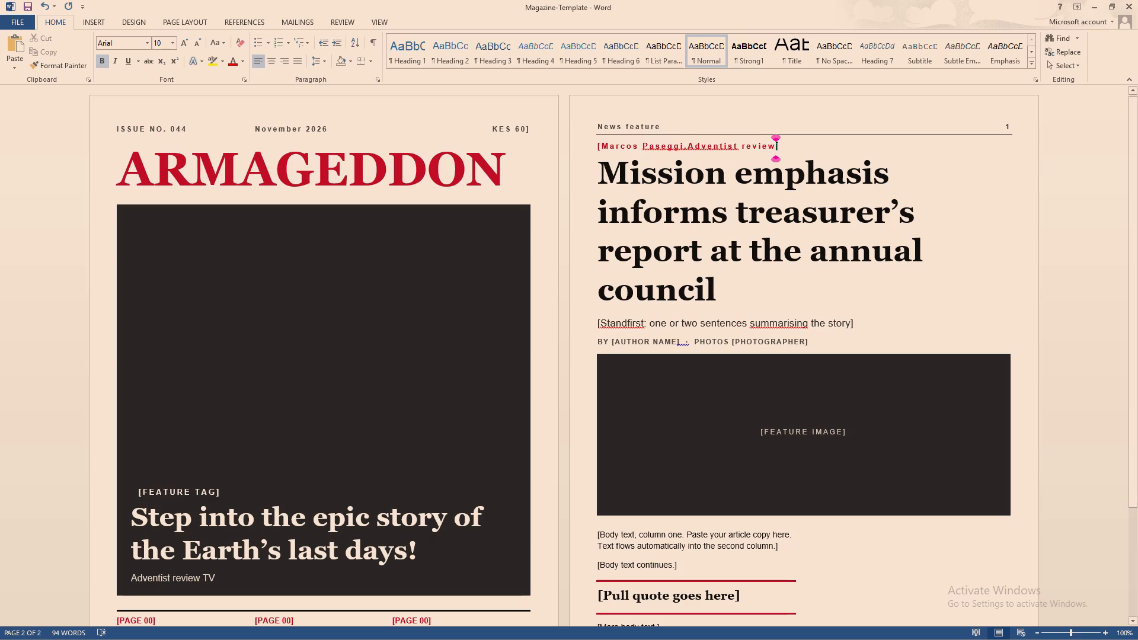
Remove the square brackets around the author and "Adventist review" line above the headline.
click(781, 145)
key(BackSpace)
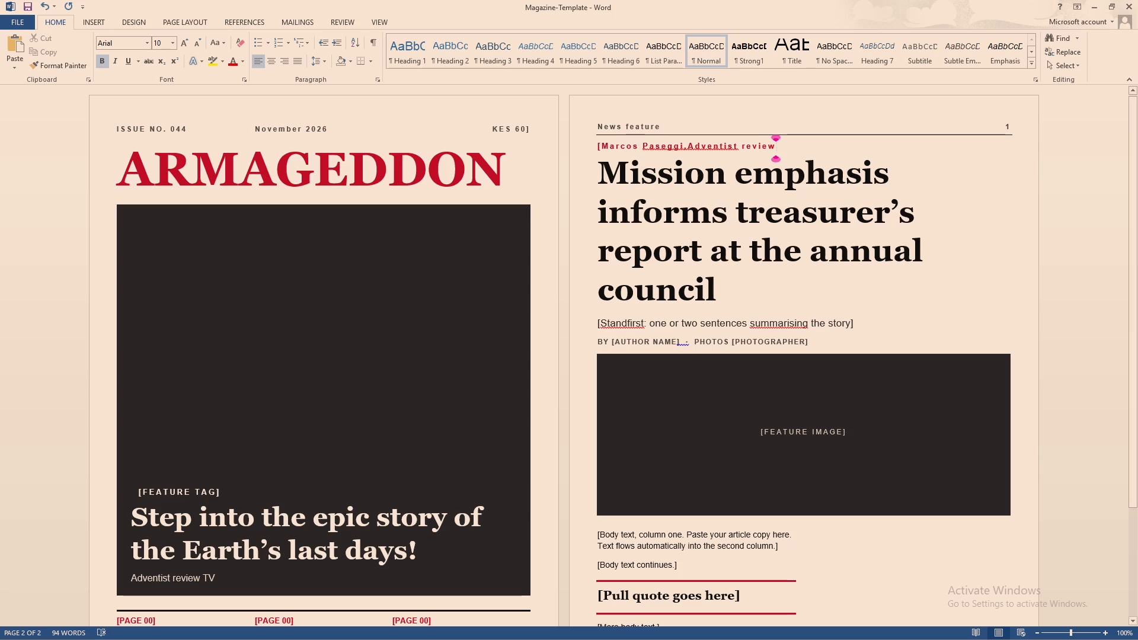
click(603, 141)
click(600, 146)
key(BackSpace)
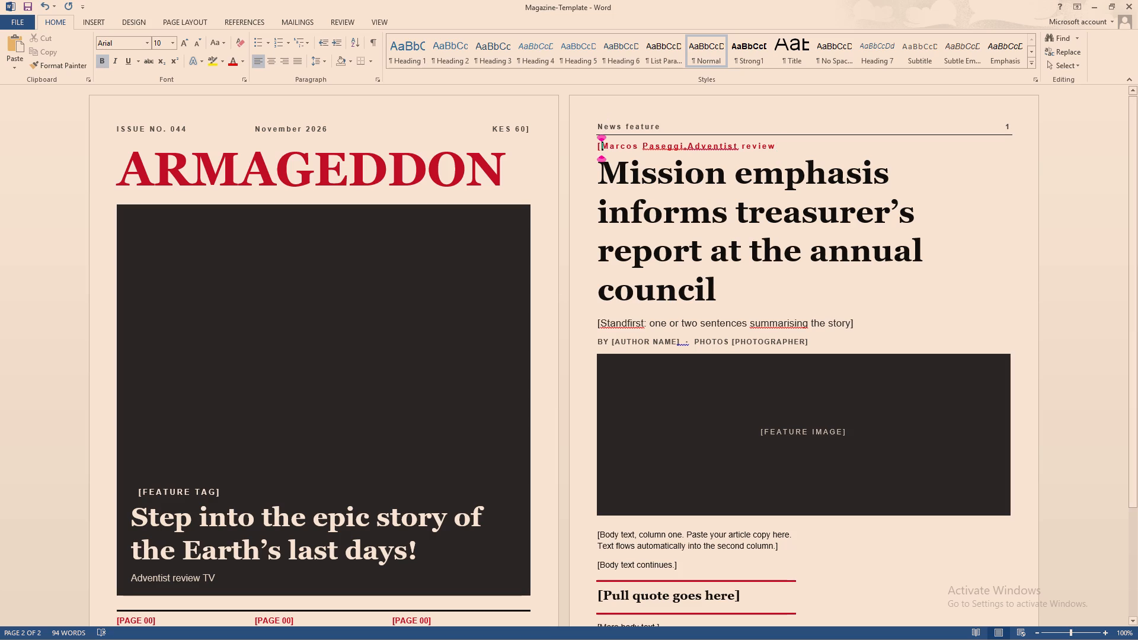
click(786, 149)
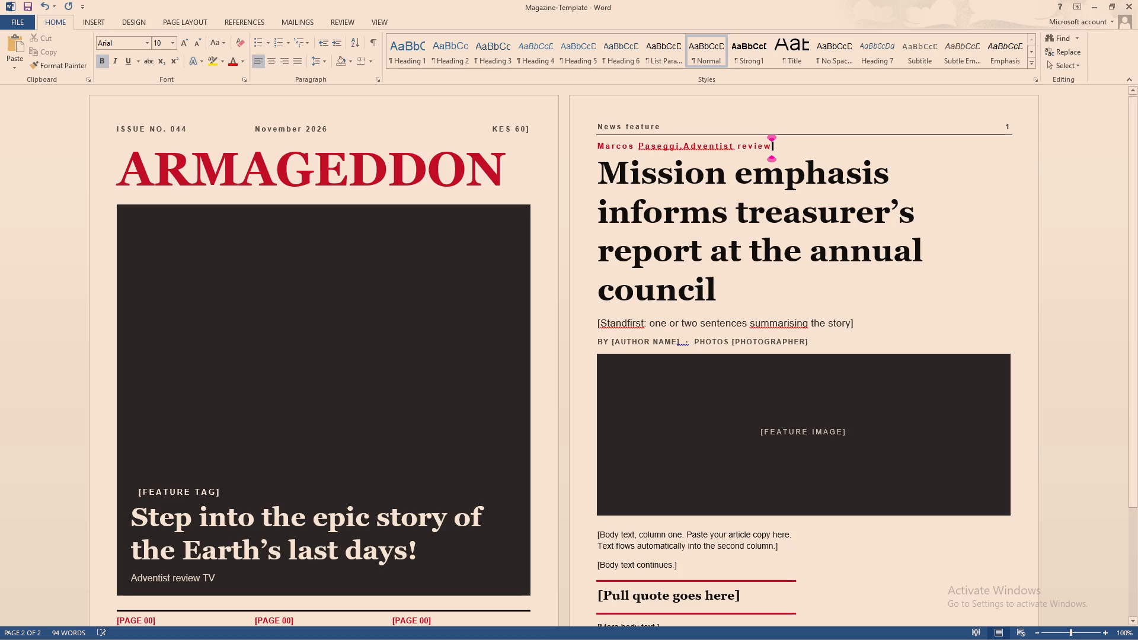
Insert a space after the comma between the author's name and "Adventist review", keeping the surname's spelling intact.
click(714, 149)
click(679, 150)
key(BackSpace)
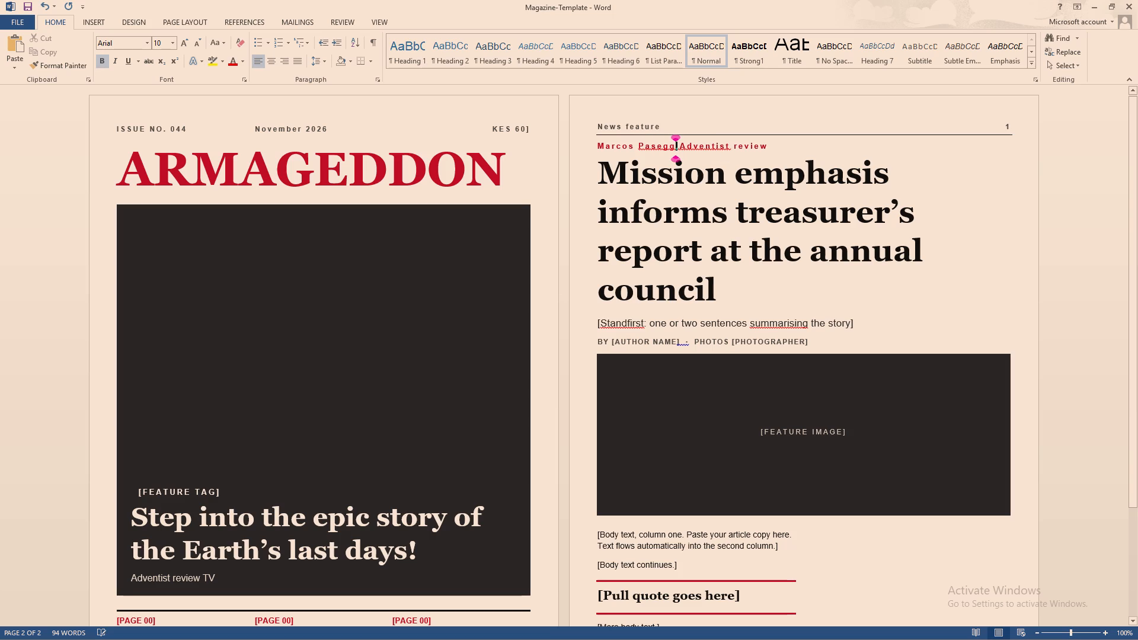
click(681, 151)
key(space)
click(792, 145)
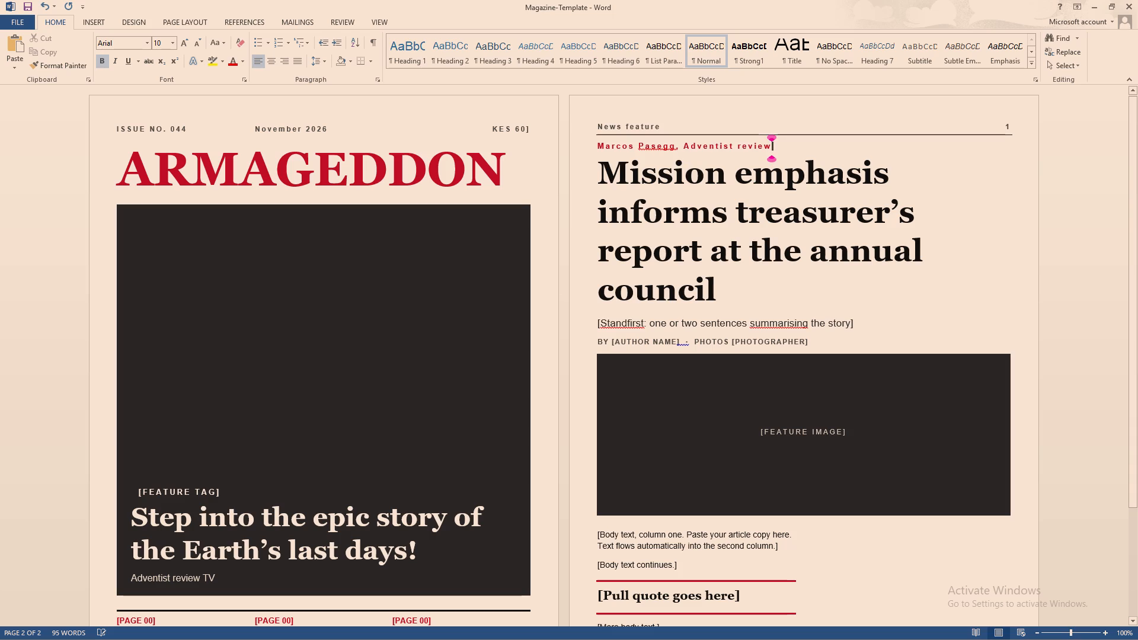
click(674, 148)
key(i)
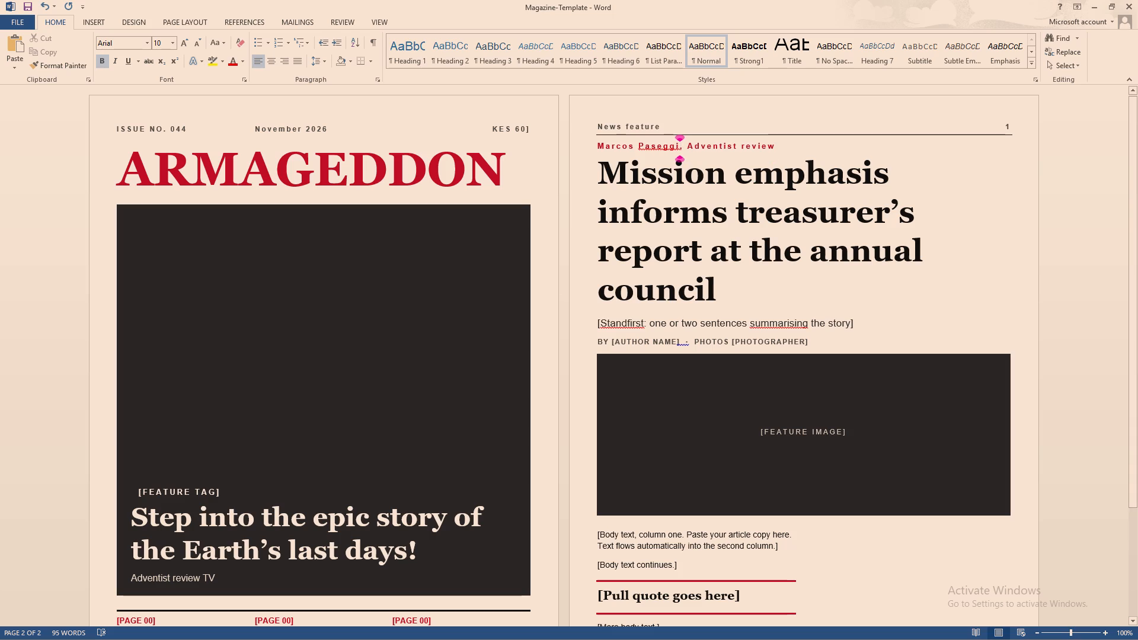
Delete the entire bracketed standfirst placeholder below the second-page headline.
scroll(784, 191, down, 1)
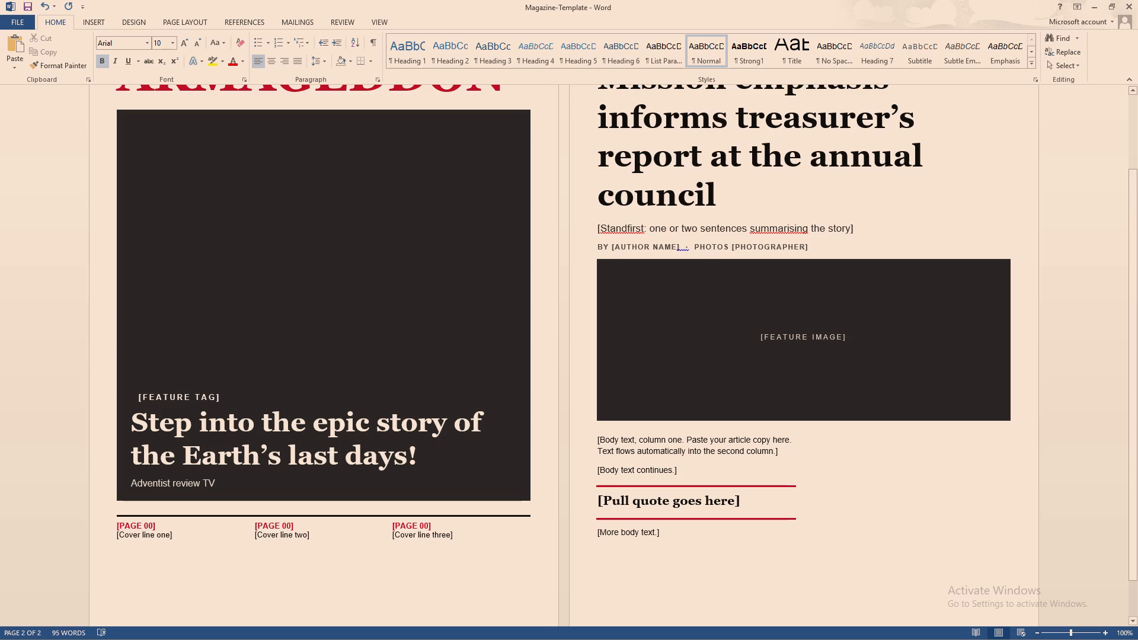
drag(855, 228, 637, 225)
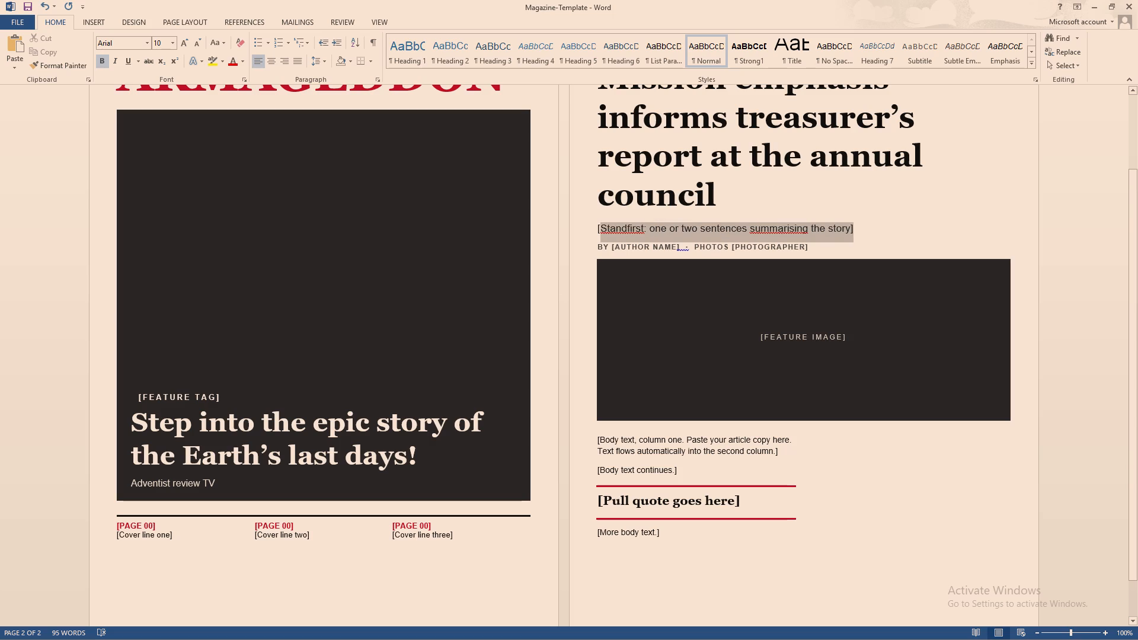
drag(637, 225, 630, 225)
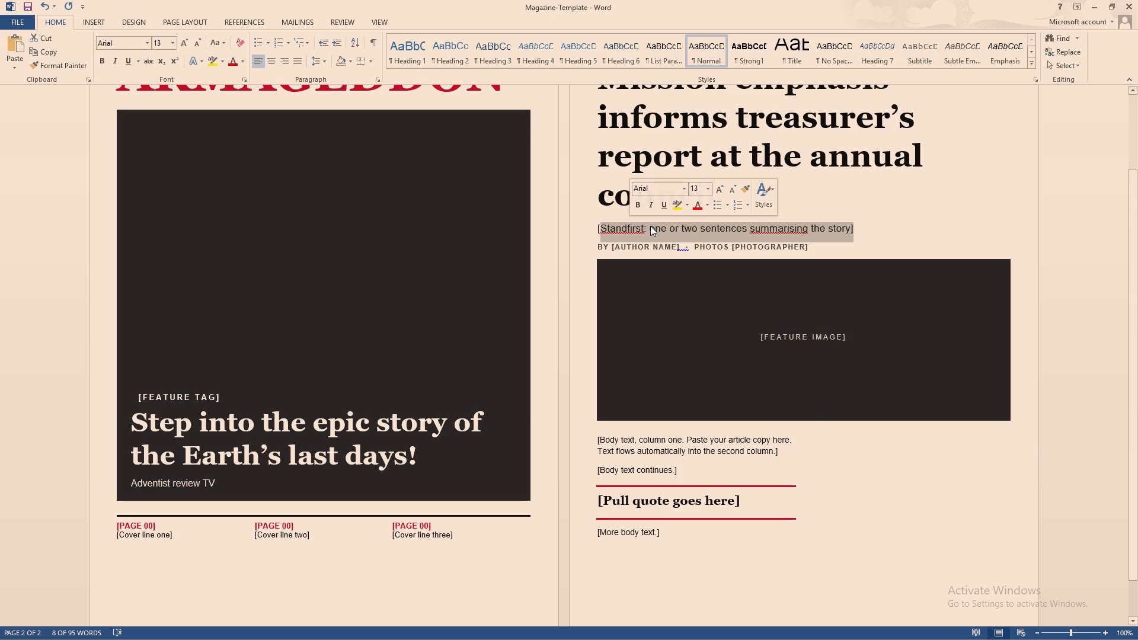
scroll(650, 226, down, 2)
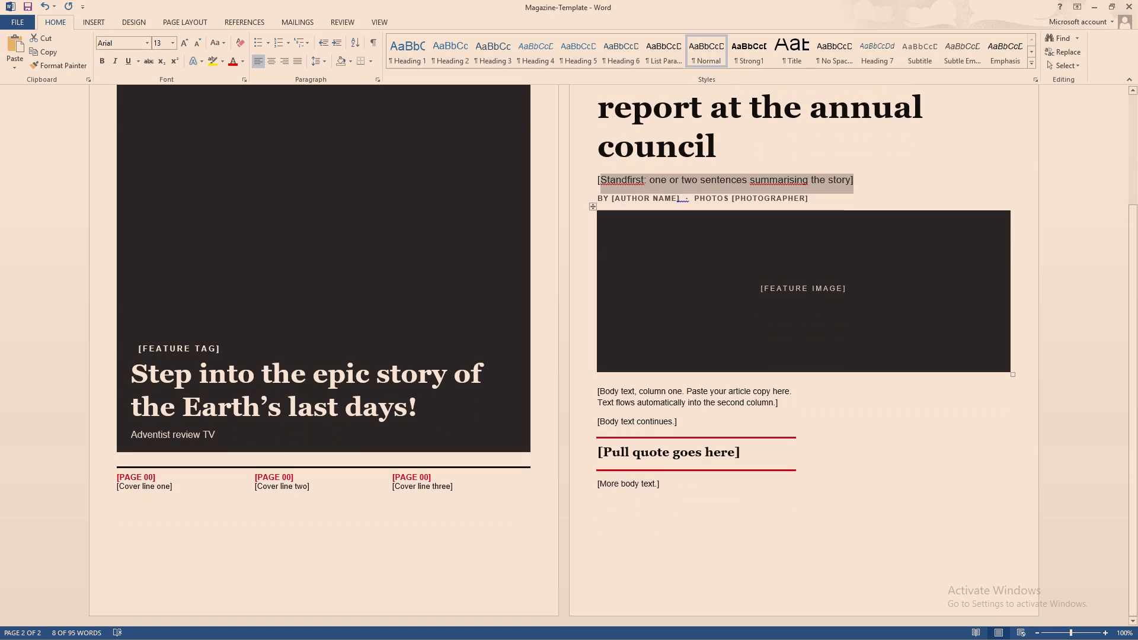
key(BackSpace)
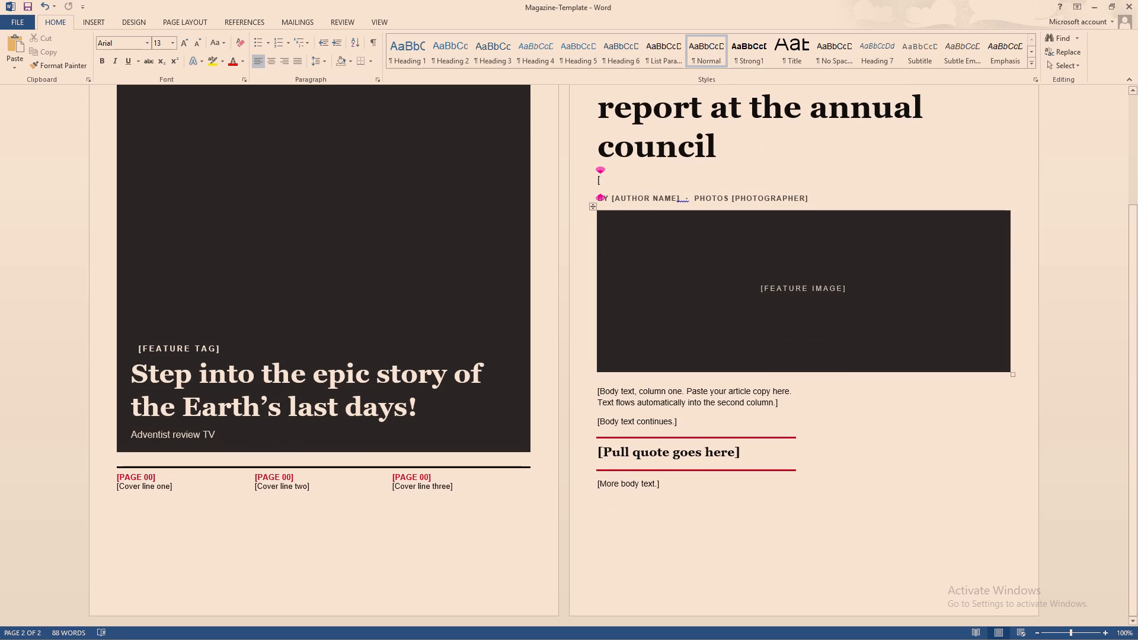
key(BackSpace)
Begin the second-page standfirst with "GC treasurer" followed by the treasurer's name, including the middle initial.
key(shift+g)
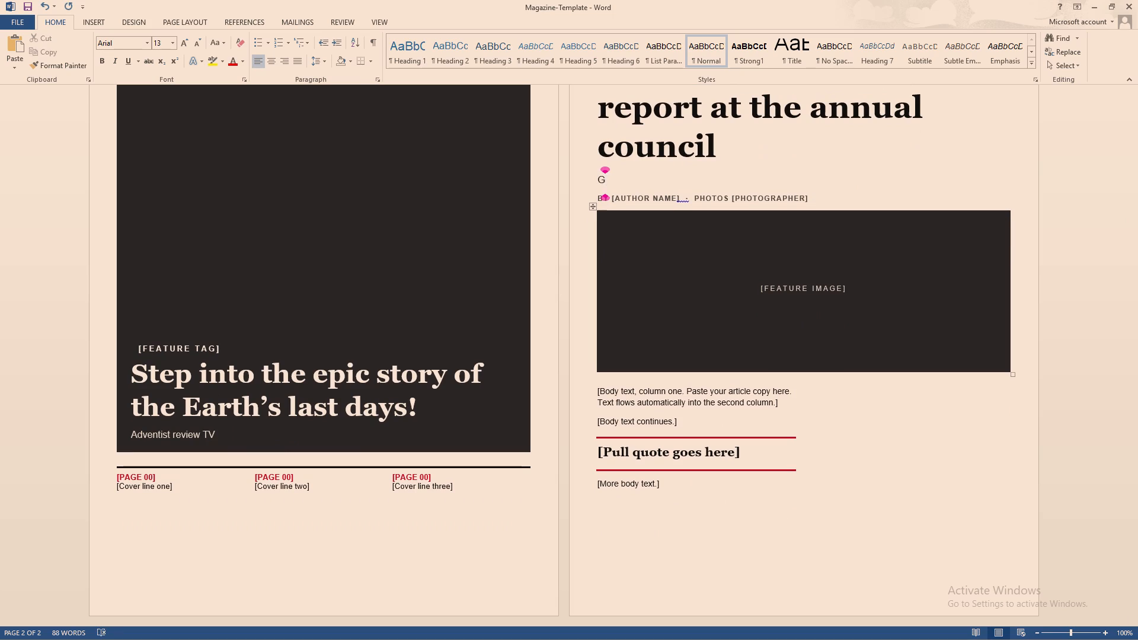
key(shift+c)
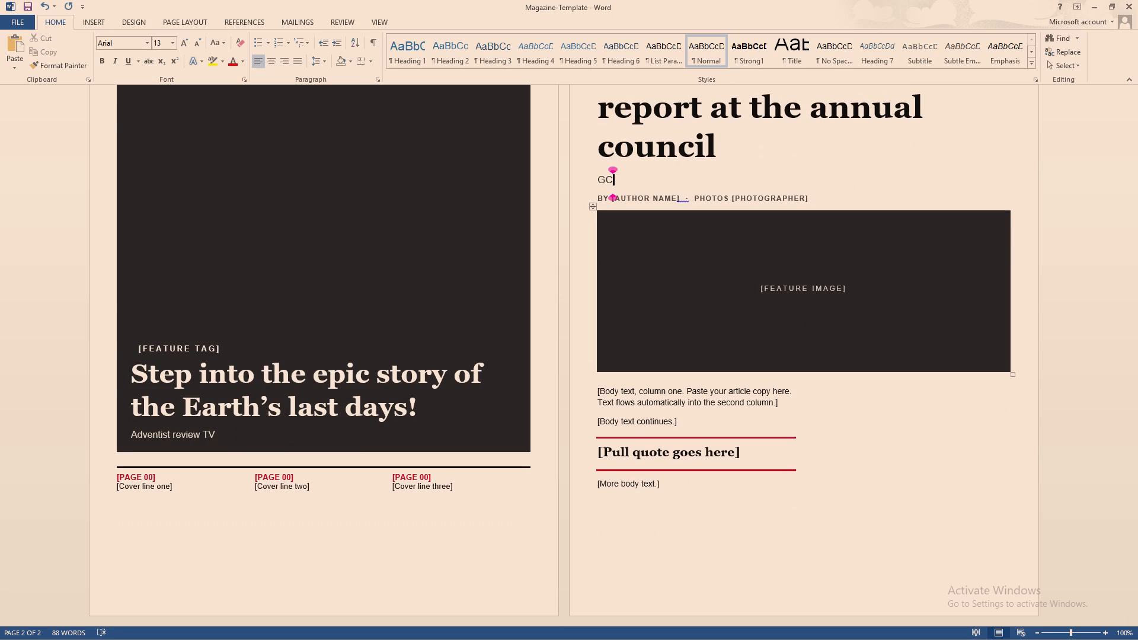
key(space)
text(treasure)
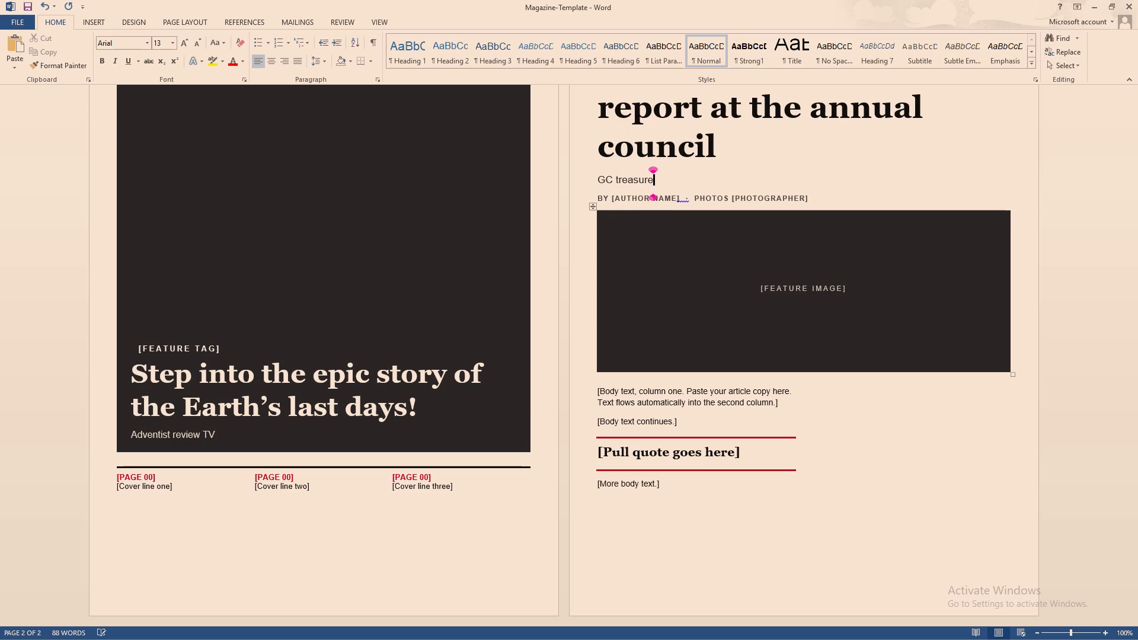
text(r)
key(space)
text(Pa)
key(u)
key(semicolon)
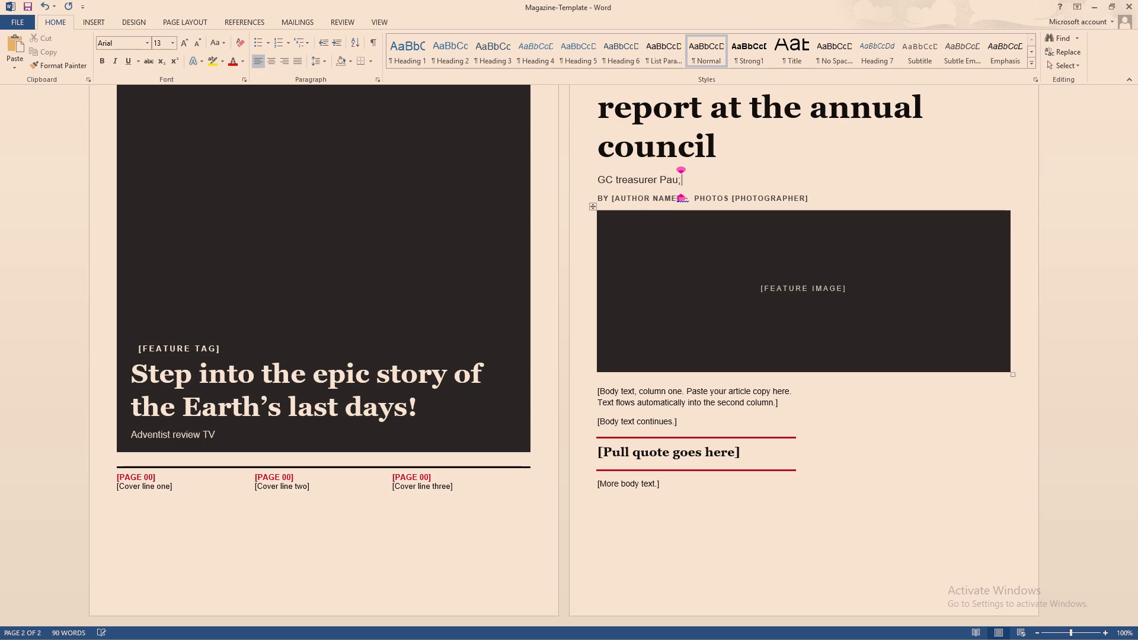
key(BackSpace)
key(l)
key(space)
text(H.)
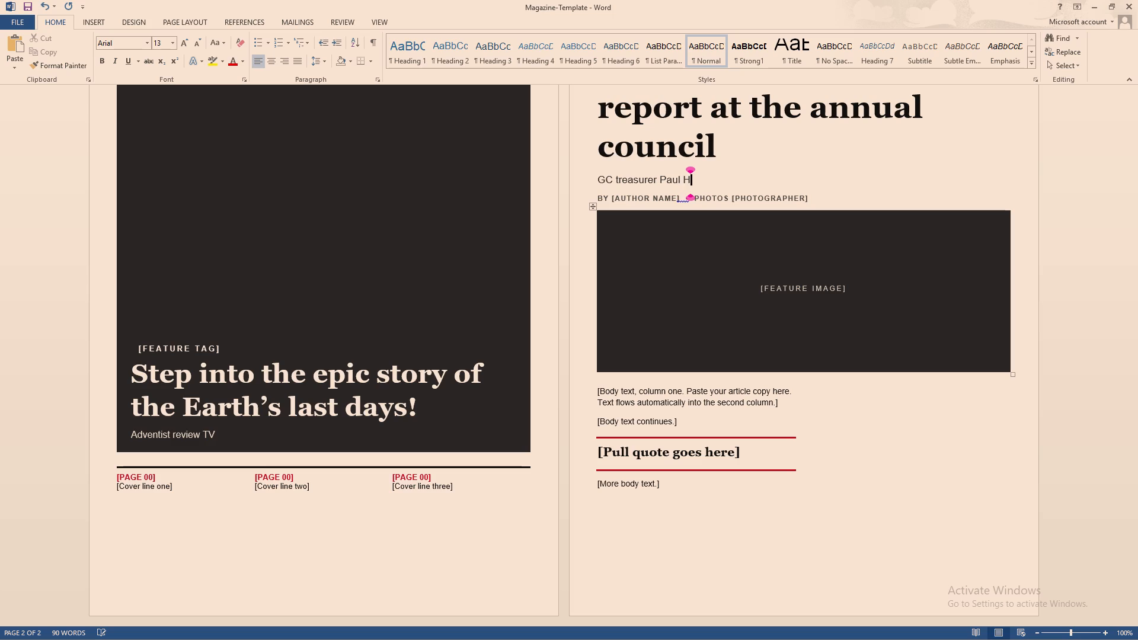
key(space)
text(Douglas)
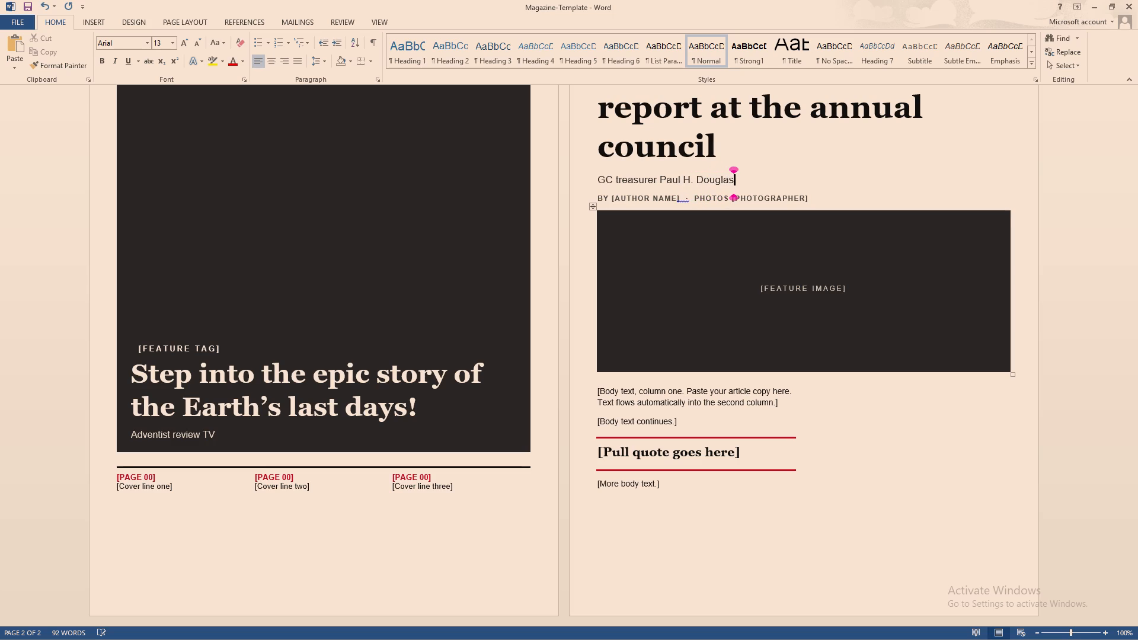
Complete the standfirst sentence after the treasurer's name with "calls to refocus our efforts on frontline outreach.".
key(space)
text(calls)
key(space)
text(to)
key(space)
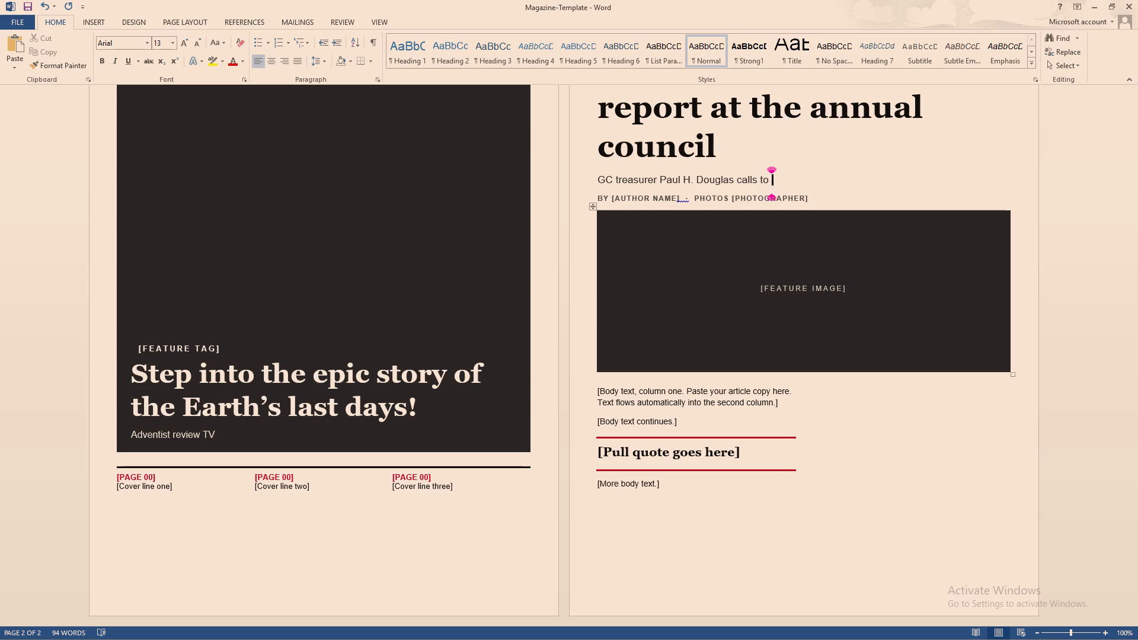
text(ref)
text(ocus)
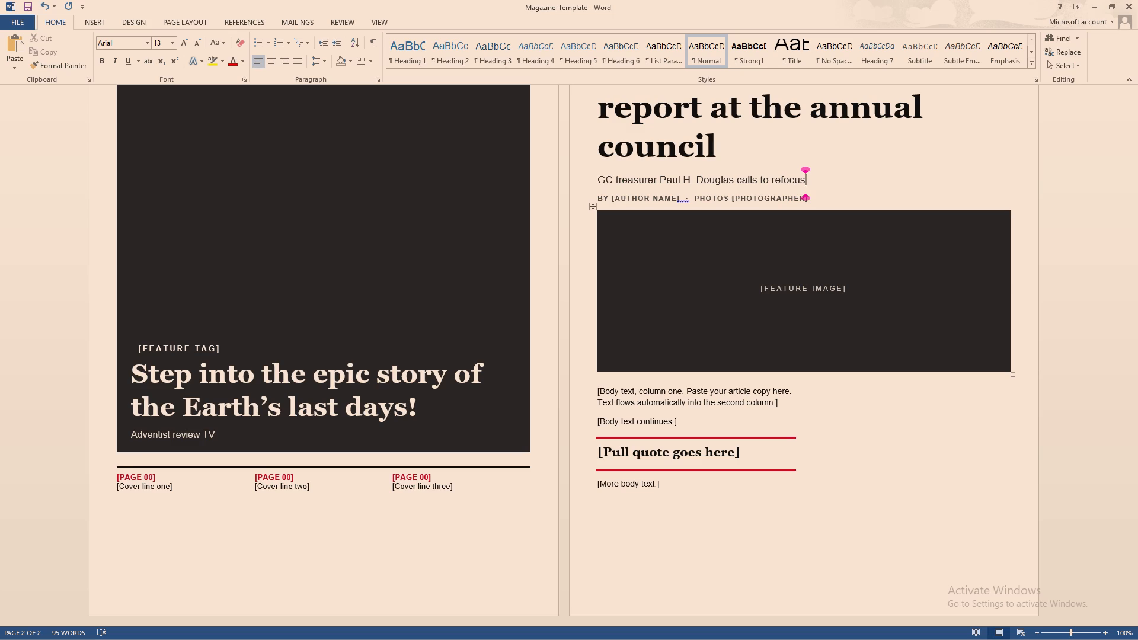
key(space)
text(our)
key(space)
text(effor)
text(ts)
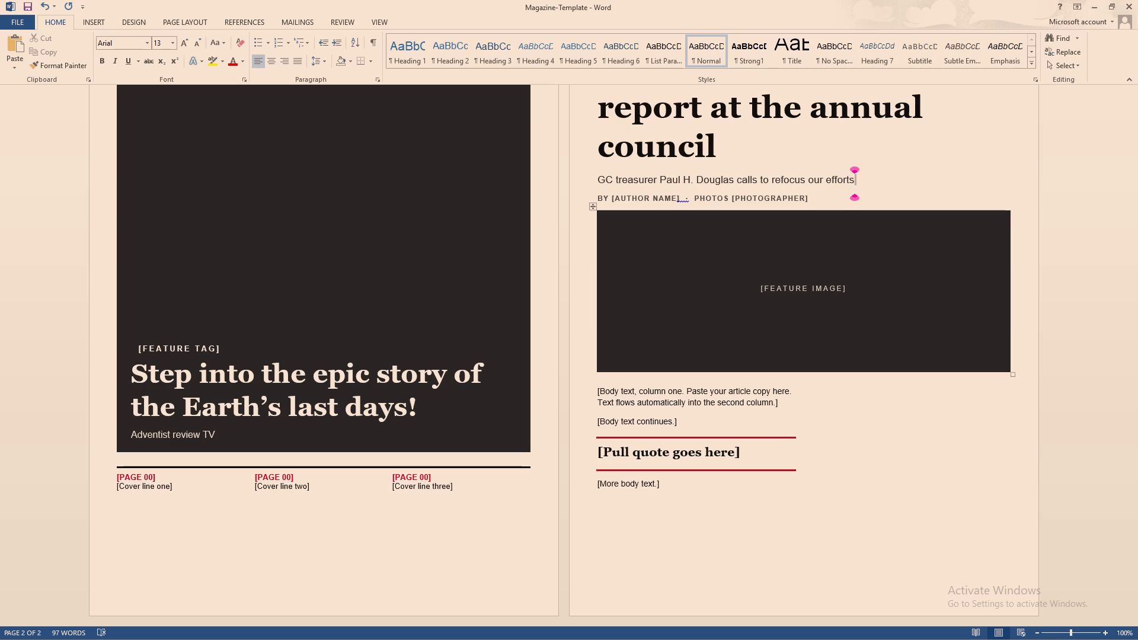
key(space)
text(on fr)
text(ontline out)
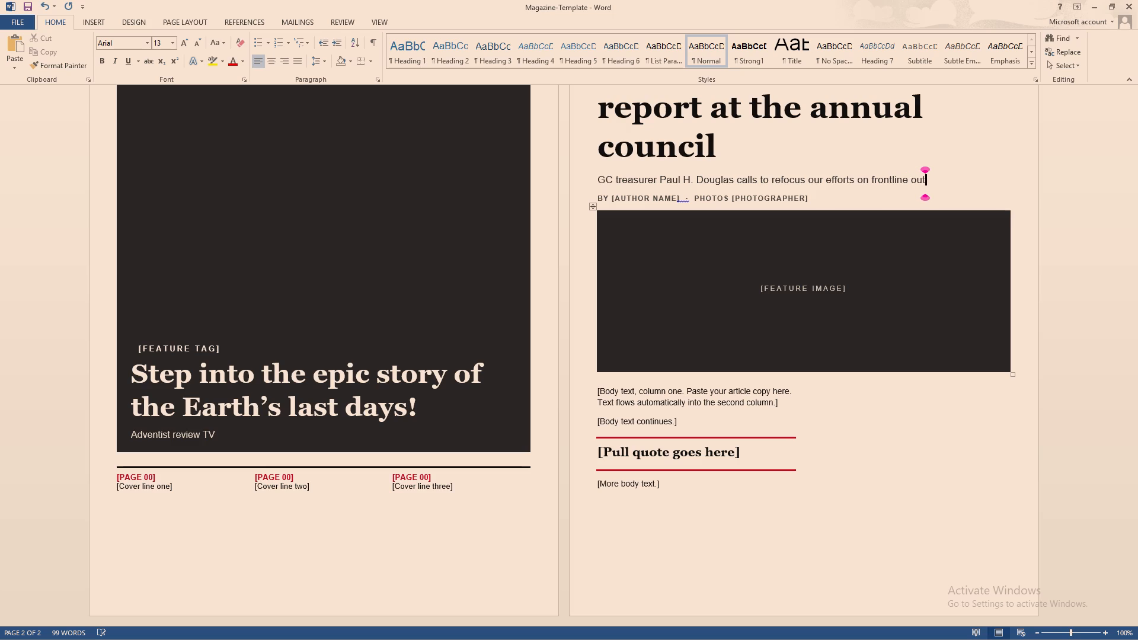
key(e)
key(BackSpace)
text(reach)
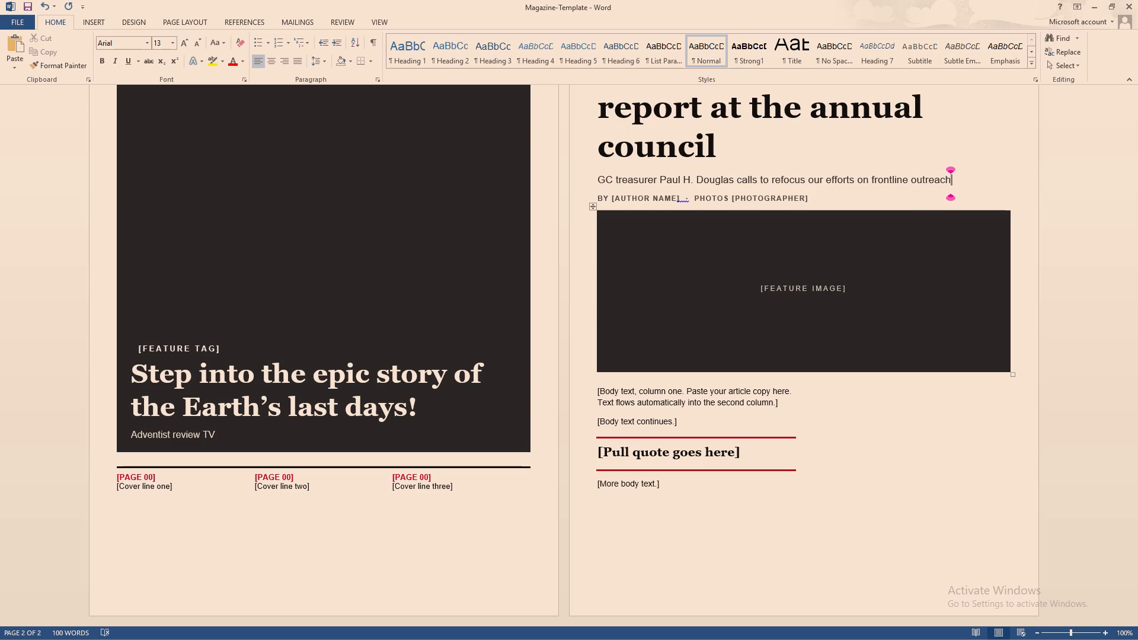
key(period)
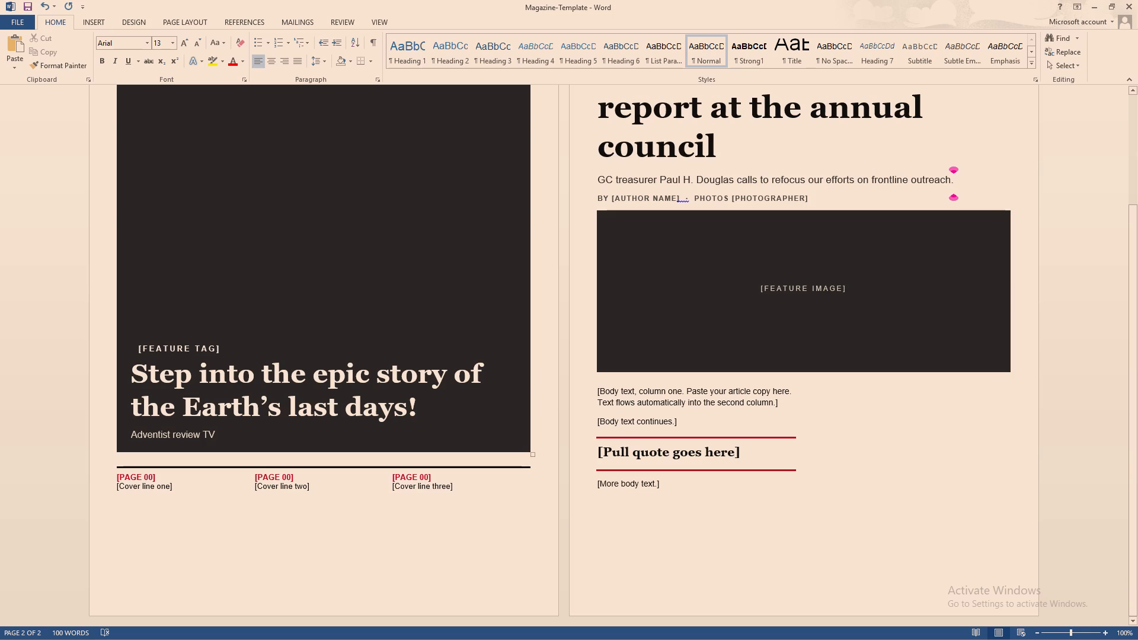
Delete the author-name placeholder wording and its opening bracket after "BY" in the second-page byline.
click(677, 197)
key(BackSpace)
key(BackSpace)
key(BackSpace)
key(BackSpace)
key(BackSpace)
key(BackSpace)
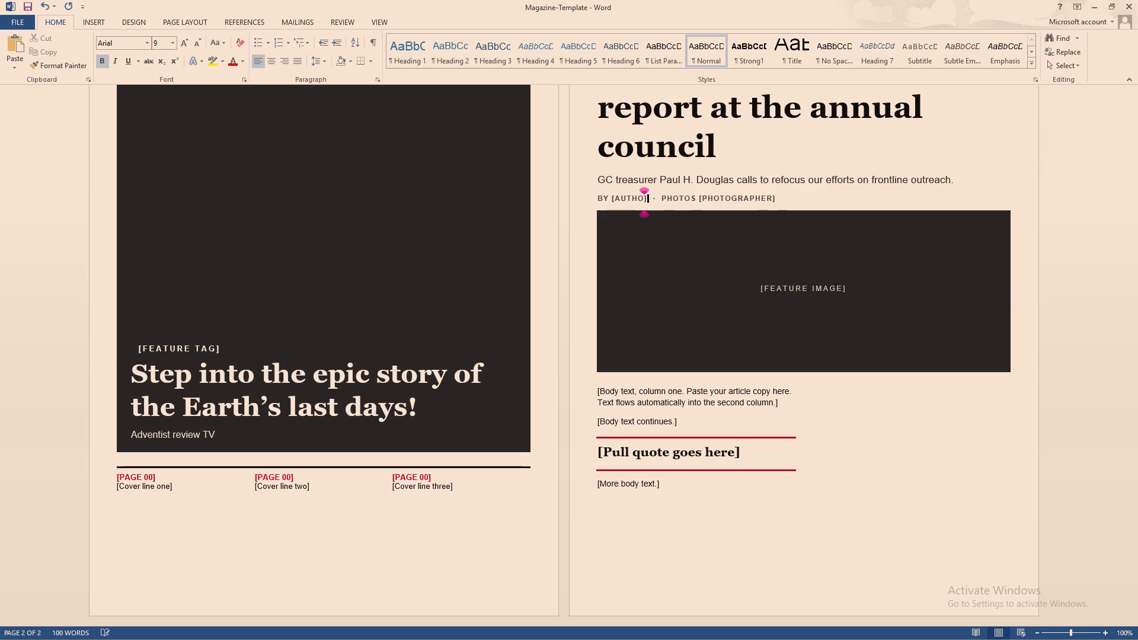
key(BackSpace)
key(BackSpace)
key(BackSpace)
key(BackSpace)
key(BackSpace)
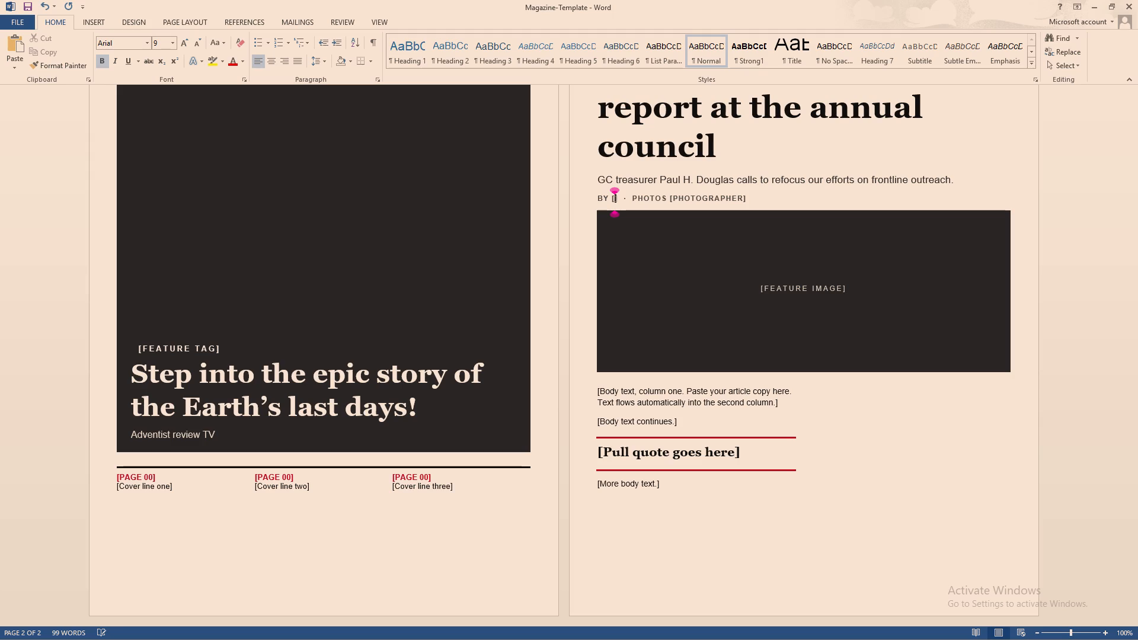
key(BackSpace)
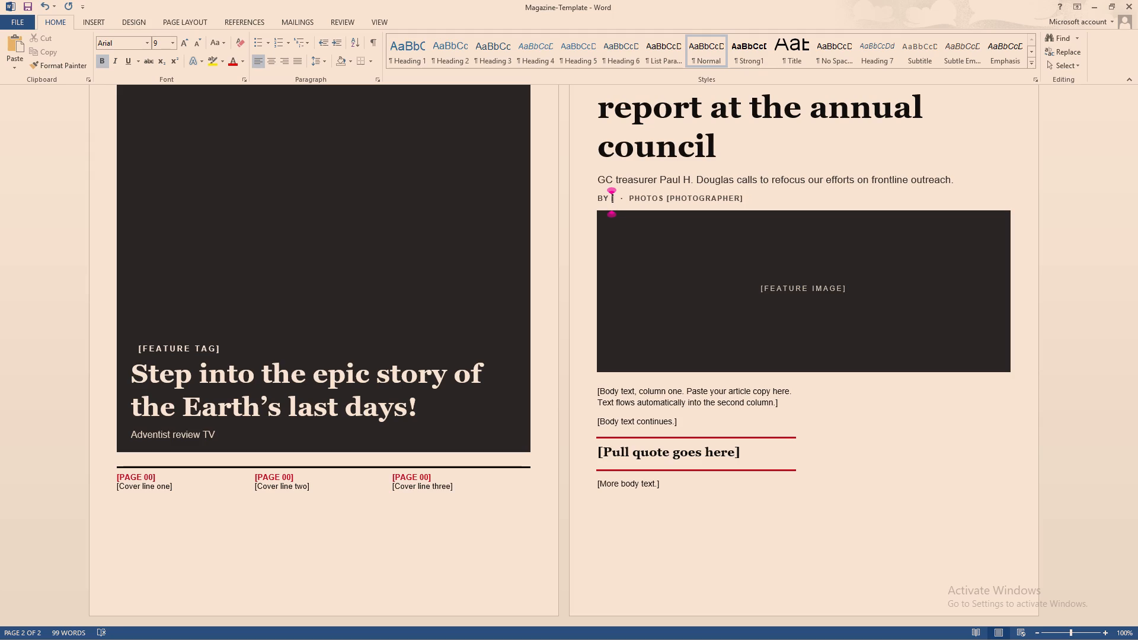
Enter the credited author's first name and surname after "BY" in the second-page byline.
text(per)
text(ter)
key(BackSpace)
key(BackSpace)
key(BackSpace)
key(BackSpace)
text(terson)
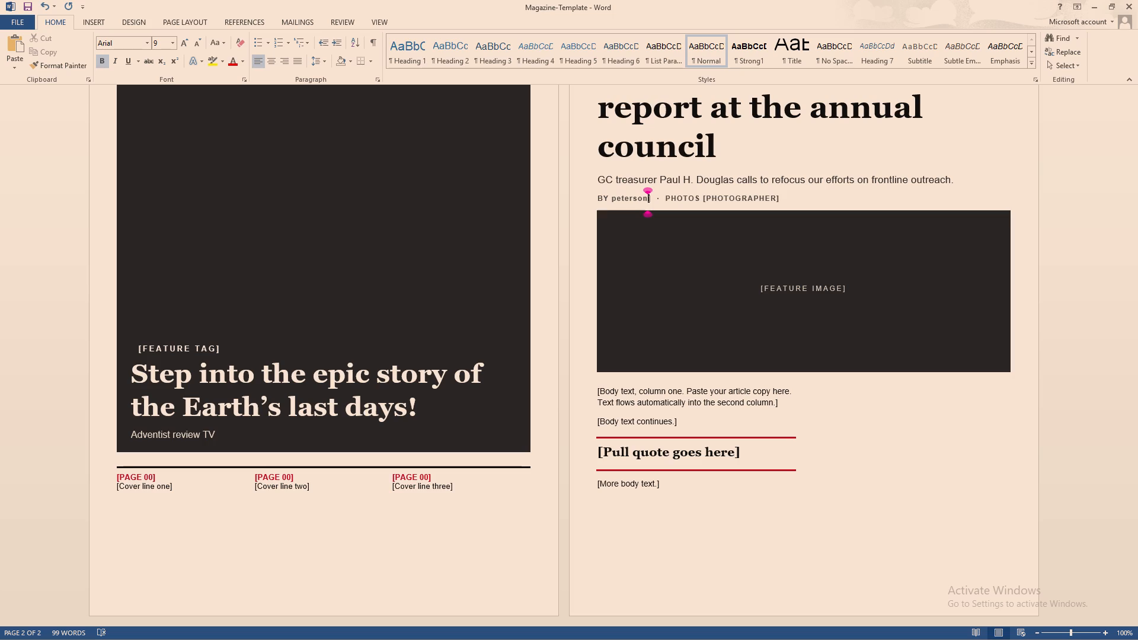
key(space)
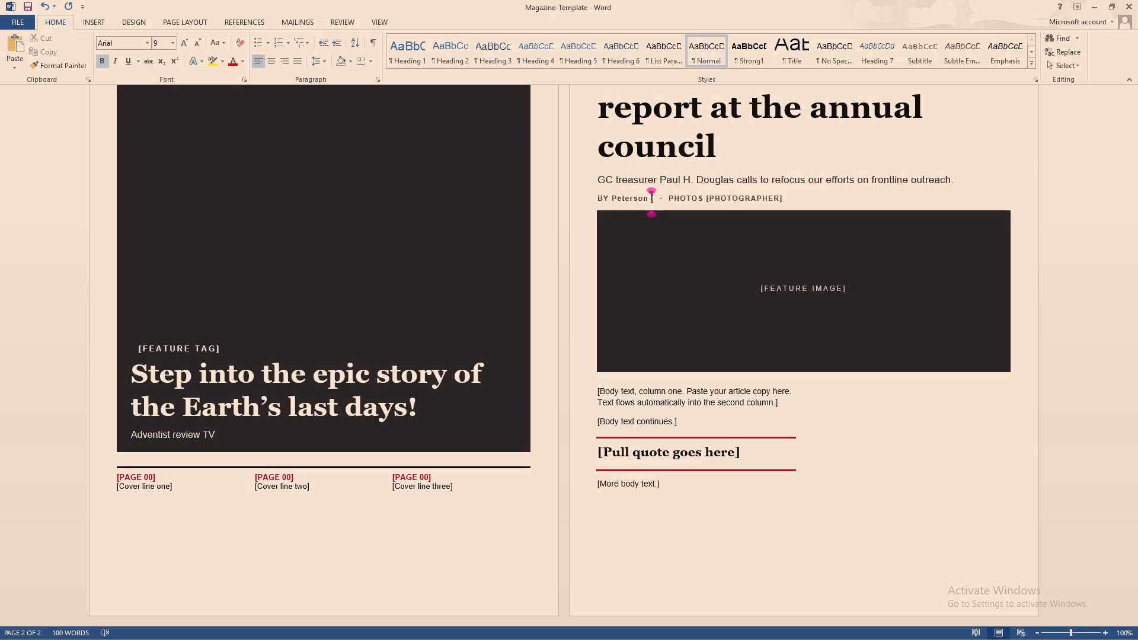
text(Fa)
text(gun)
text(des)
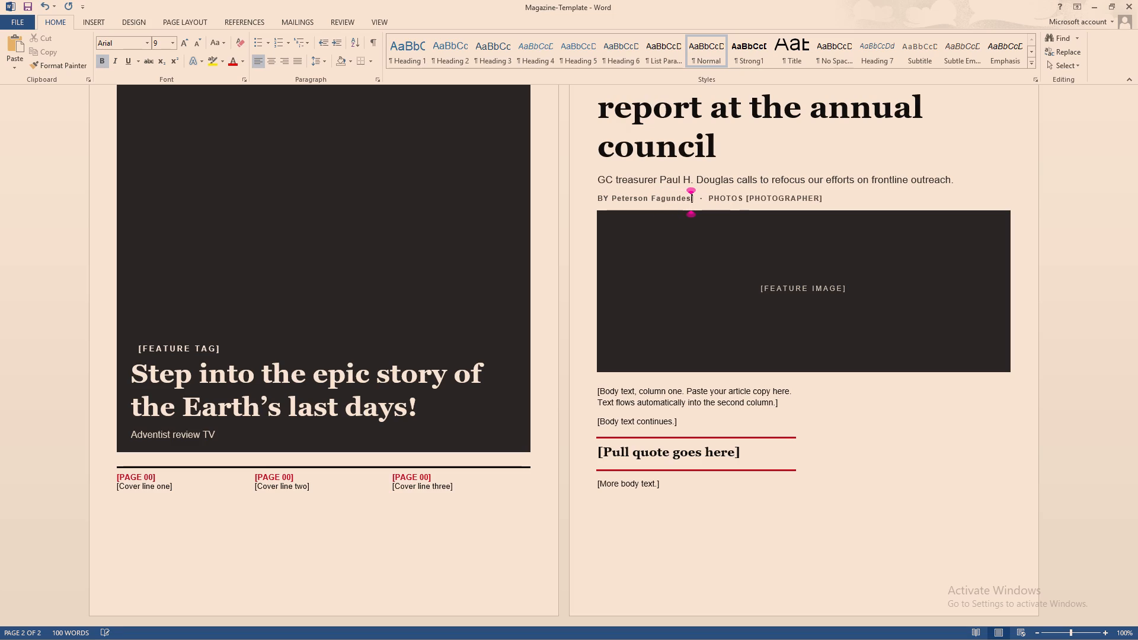
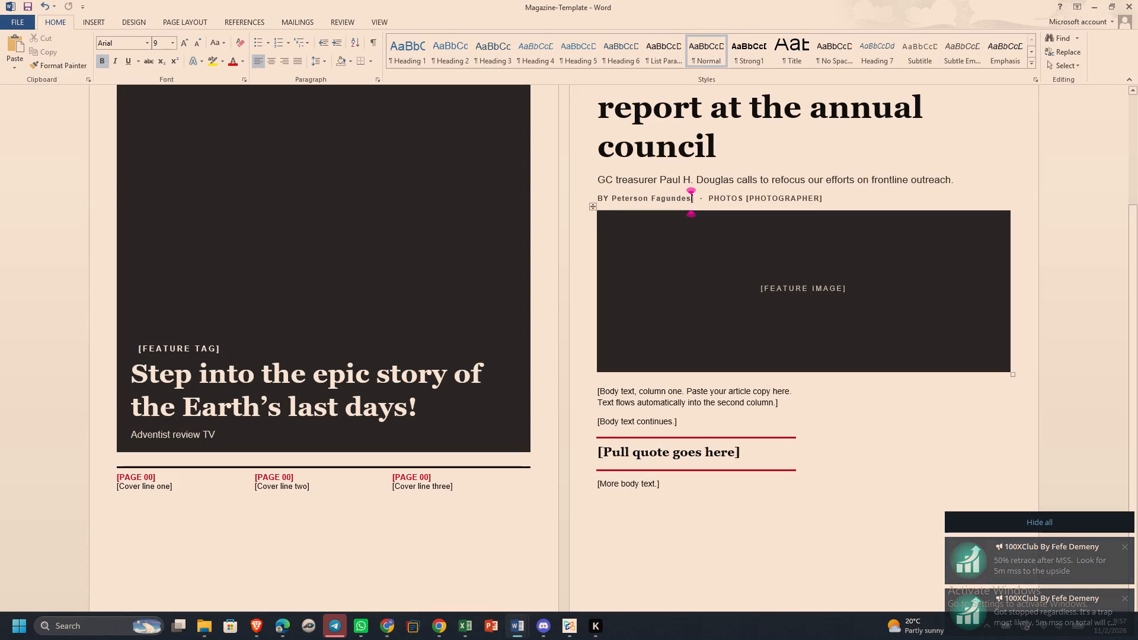
Delete the placeholder wording inside the brackets of the first body paragraph below the second-page feature image.
click(773, 284)
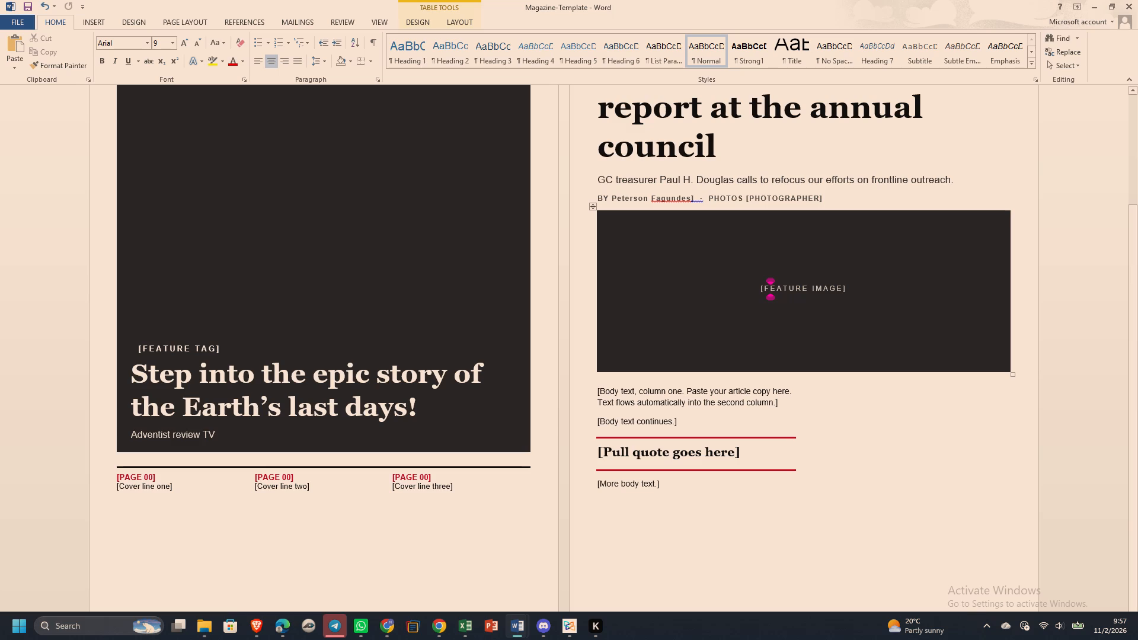
click(788, 389)
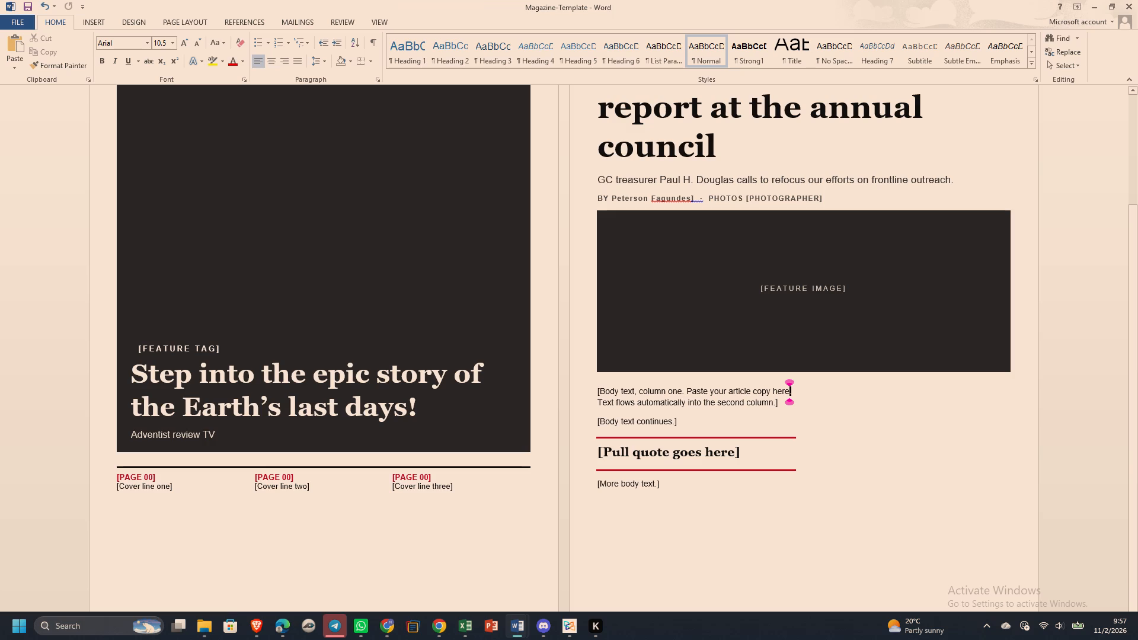
drag(600, 389, 758, 406)
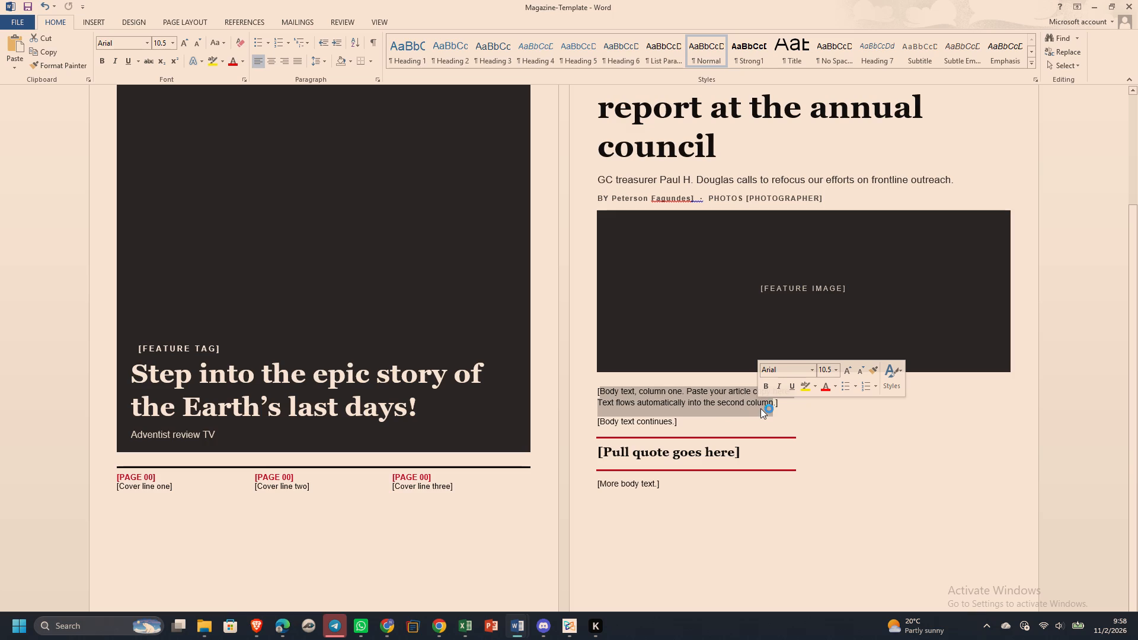
key(BackSpace)
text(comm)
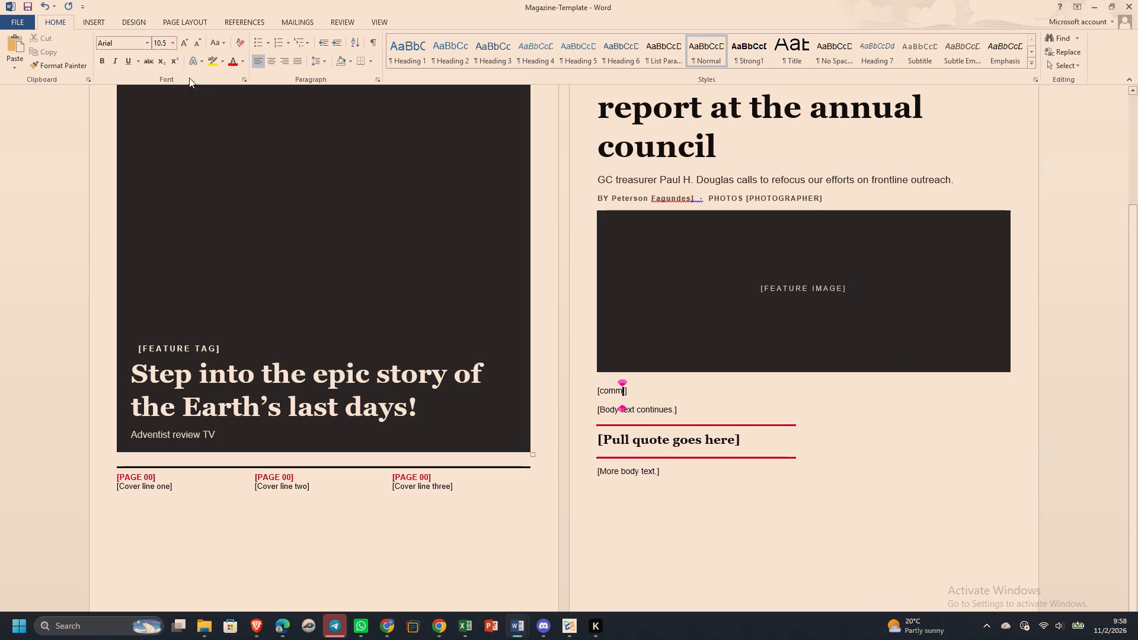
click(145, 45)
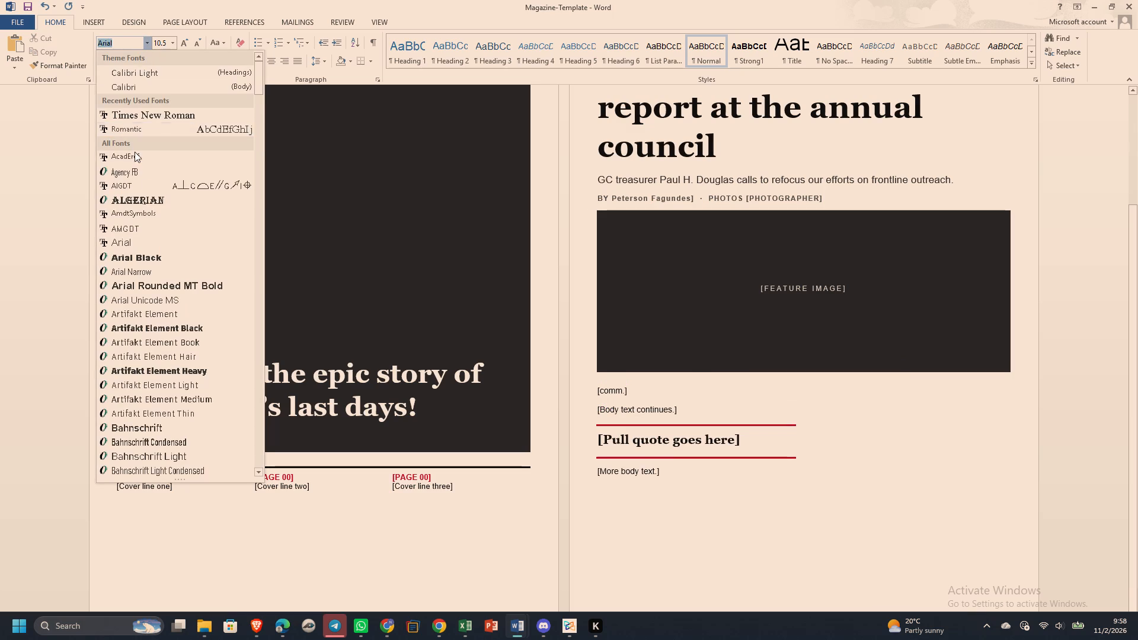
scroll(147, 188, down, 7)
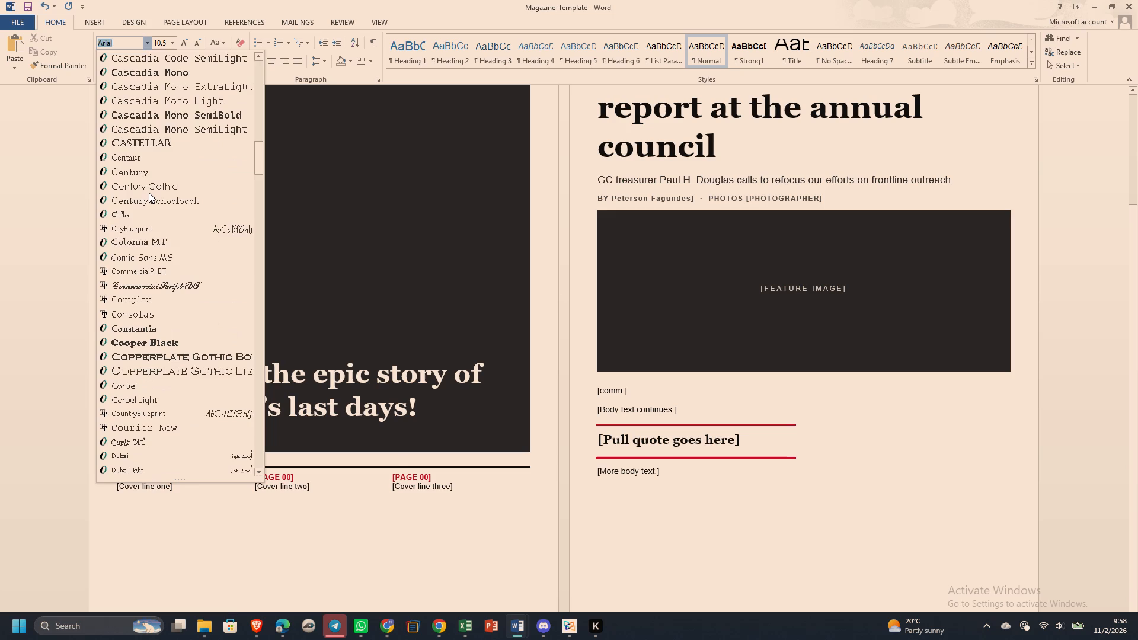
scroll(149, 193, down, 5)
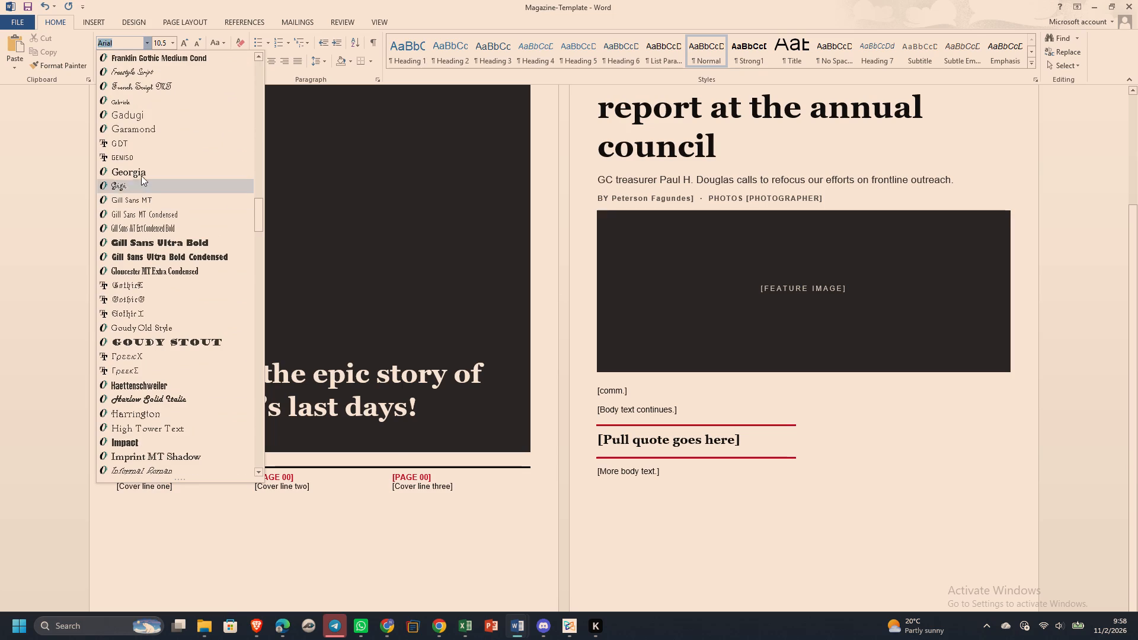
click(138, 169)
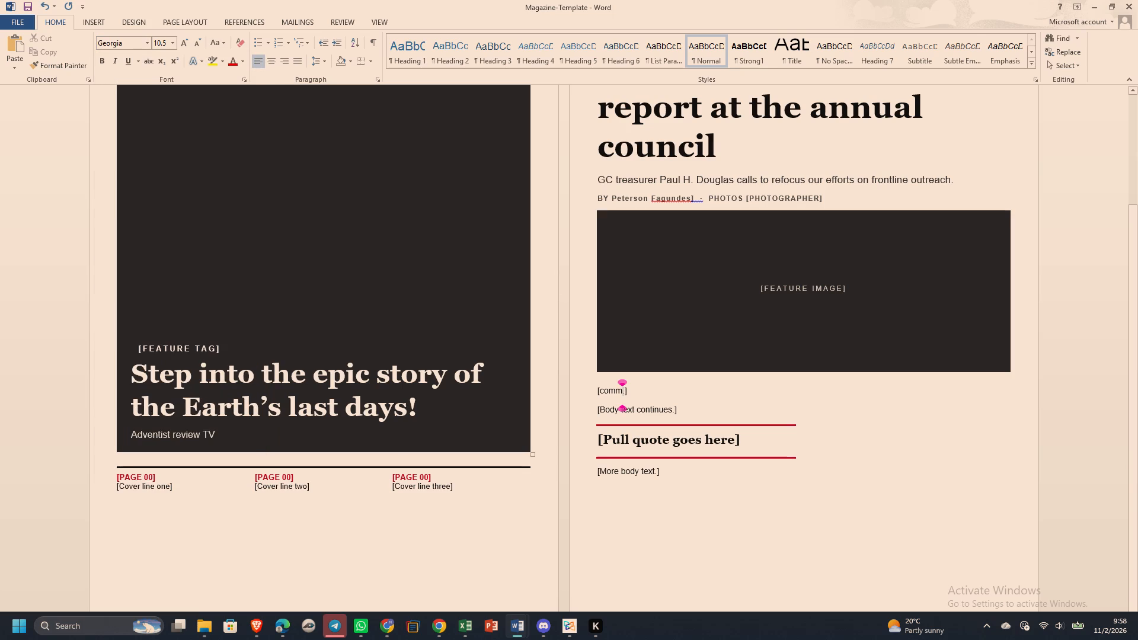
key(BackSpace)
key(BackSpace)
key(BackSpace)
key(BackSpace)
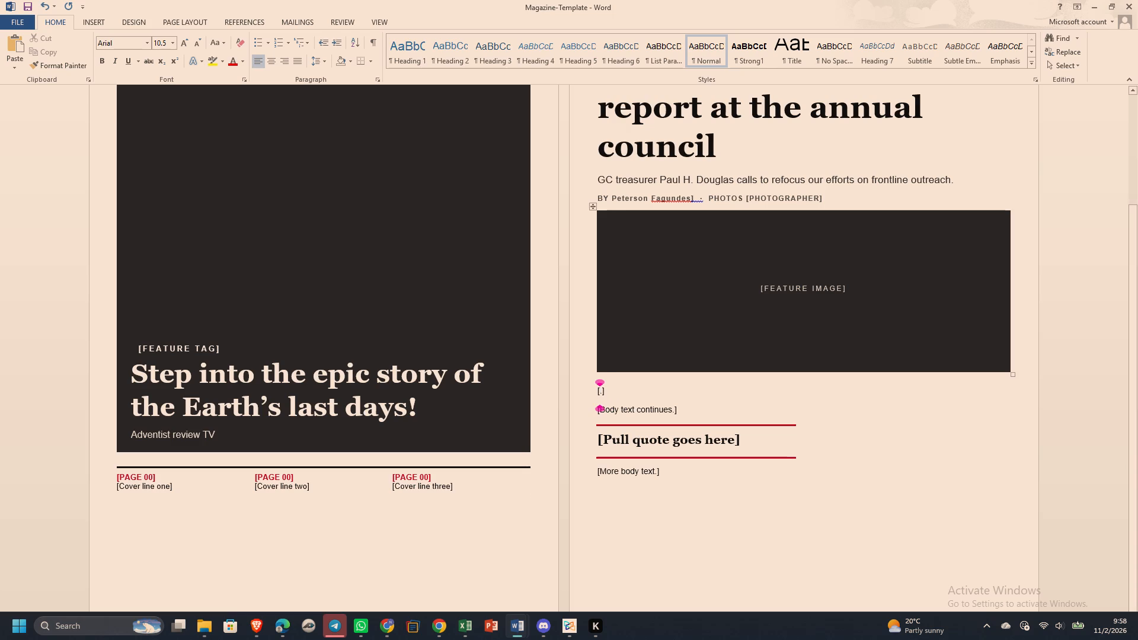
Remove the leftover closing bracket and full stop from the first body paragraph below the feature image.
click(615, 385)
click(614, 391)
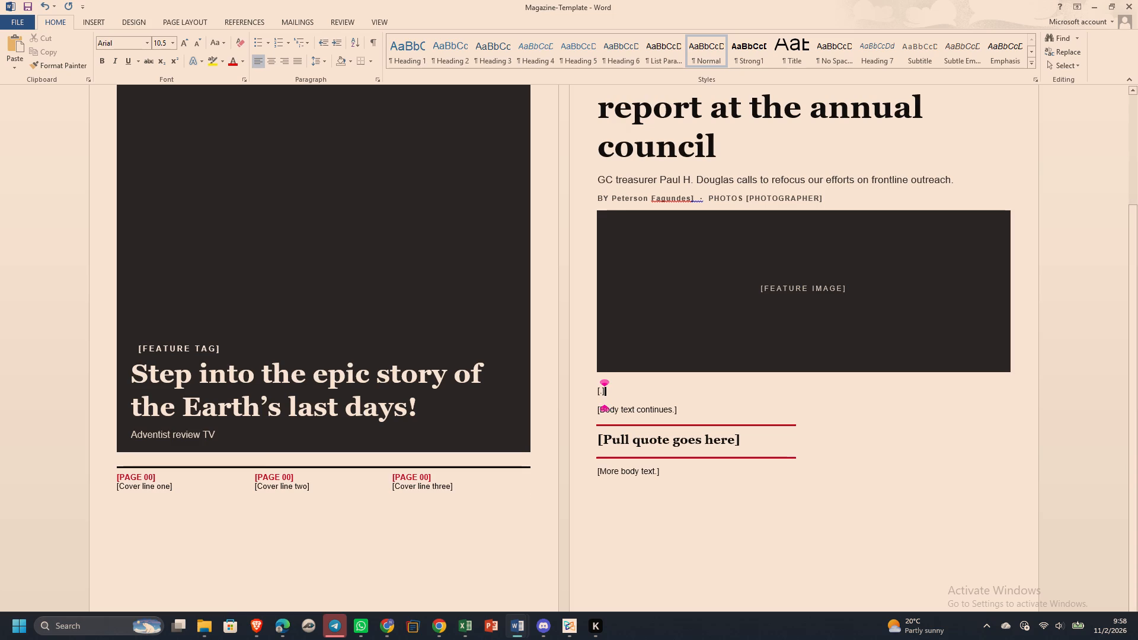
key(BackSpace)
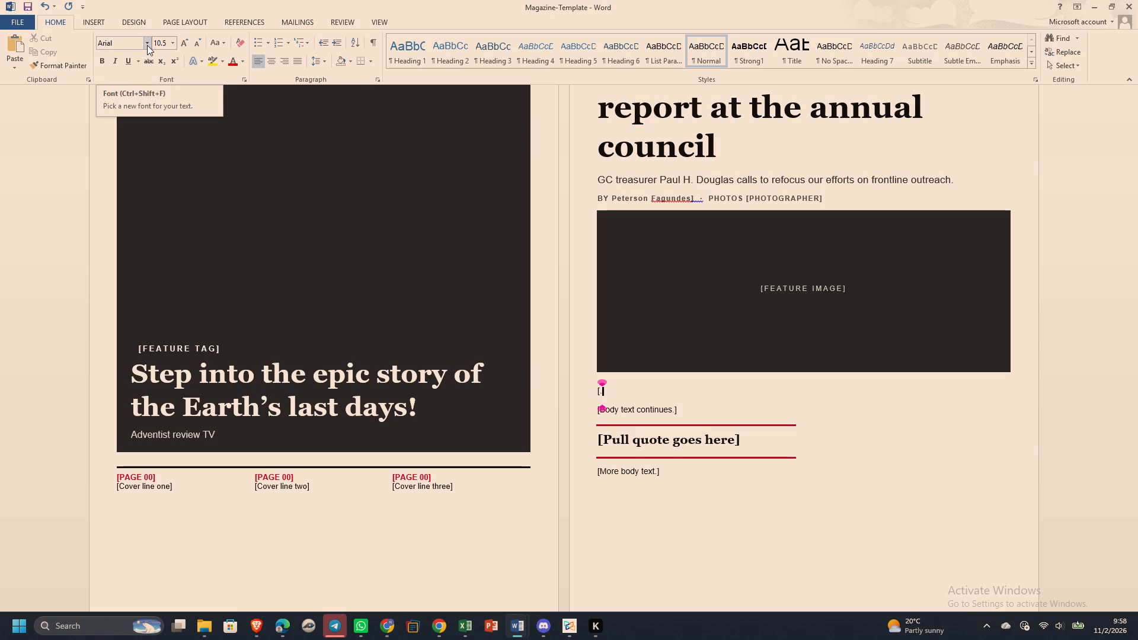
key(BackSpace)
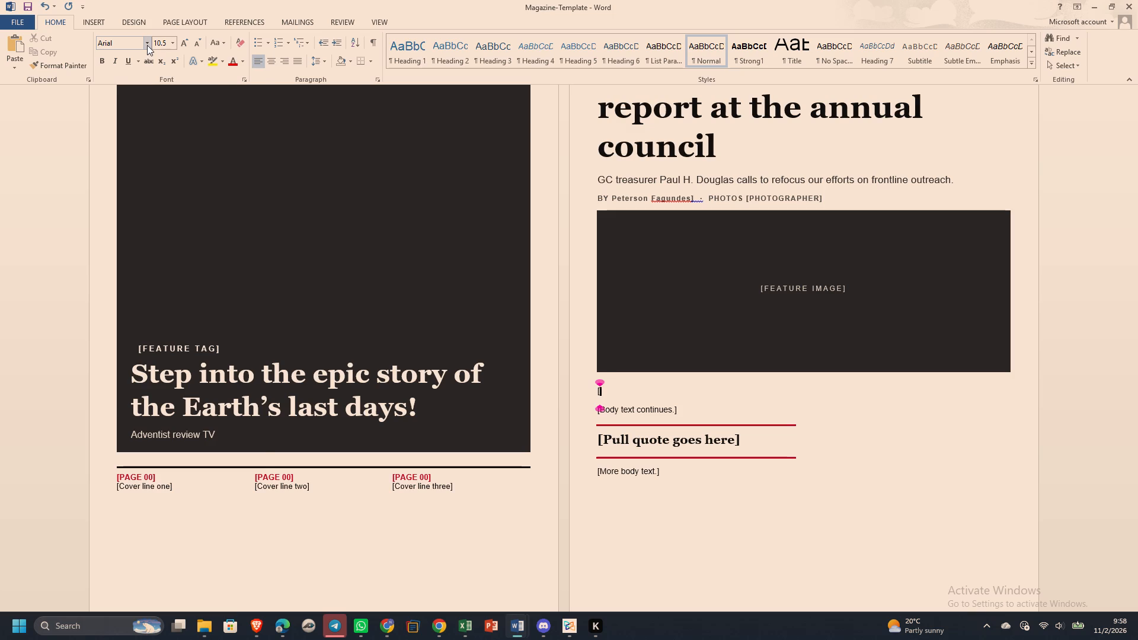
Set the font to Georgia and begin the first body paragraph with "commit" after the opening bracket.
click(147, 45)
scroll(141, 265, down, 2)
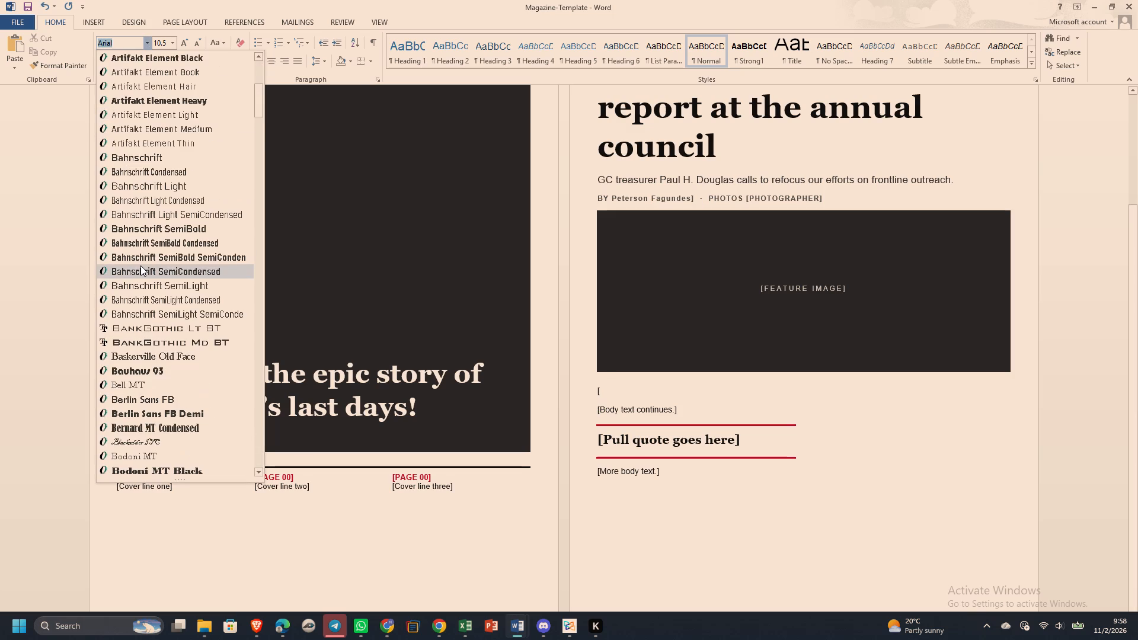
scroll(140, 264, down, 2)
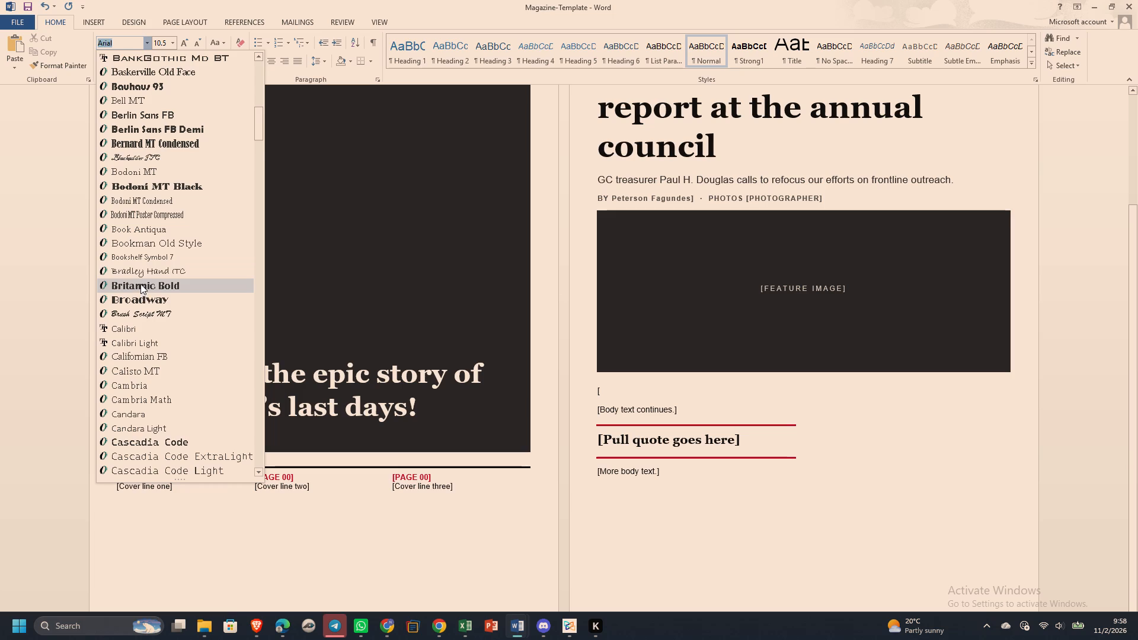
scroll(140, 284, down, 2)
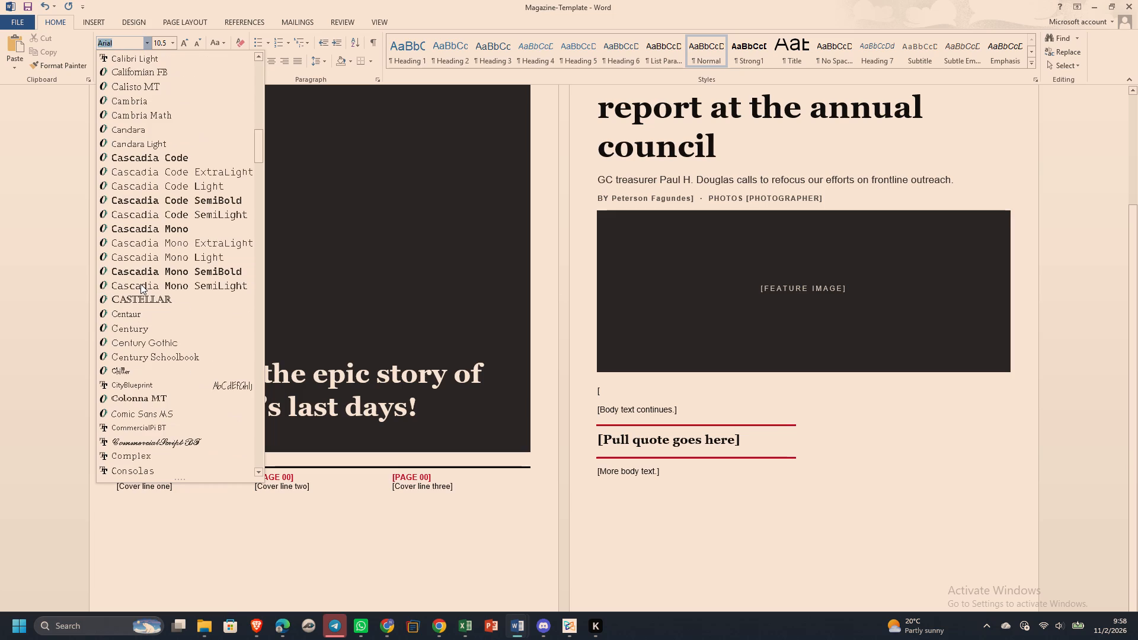
scroll(140, 284, down, 4)
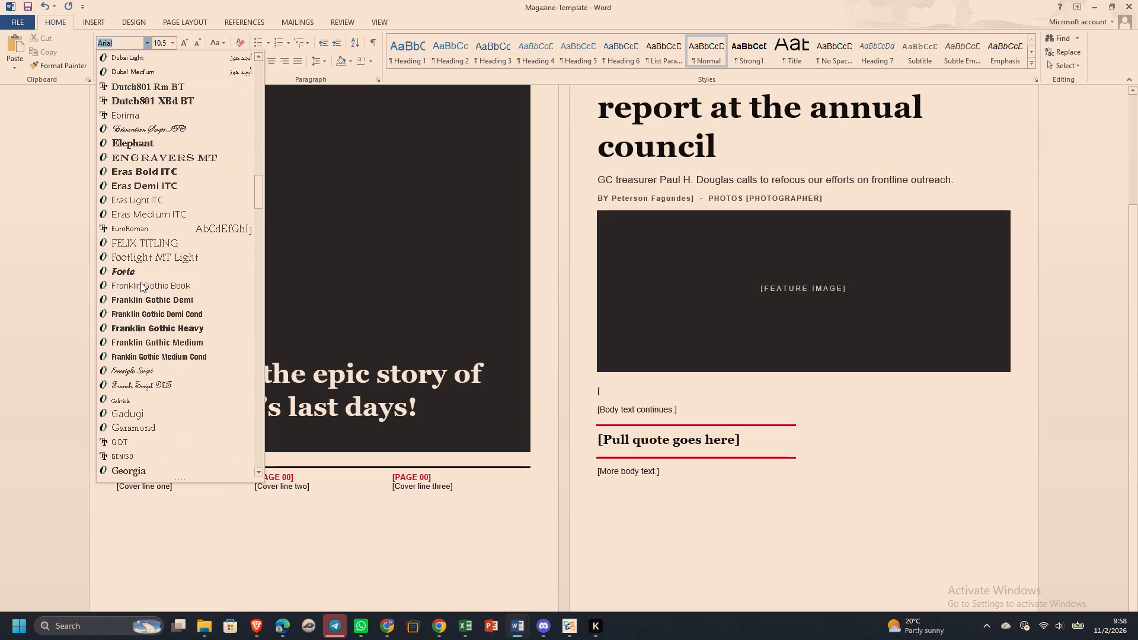
scroll(140, 282, up, 1)
scroll(140, 282, down, 4)
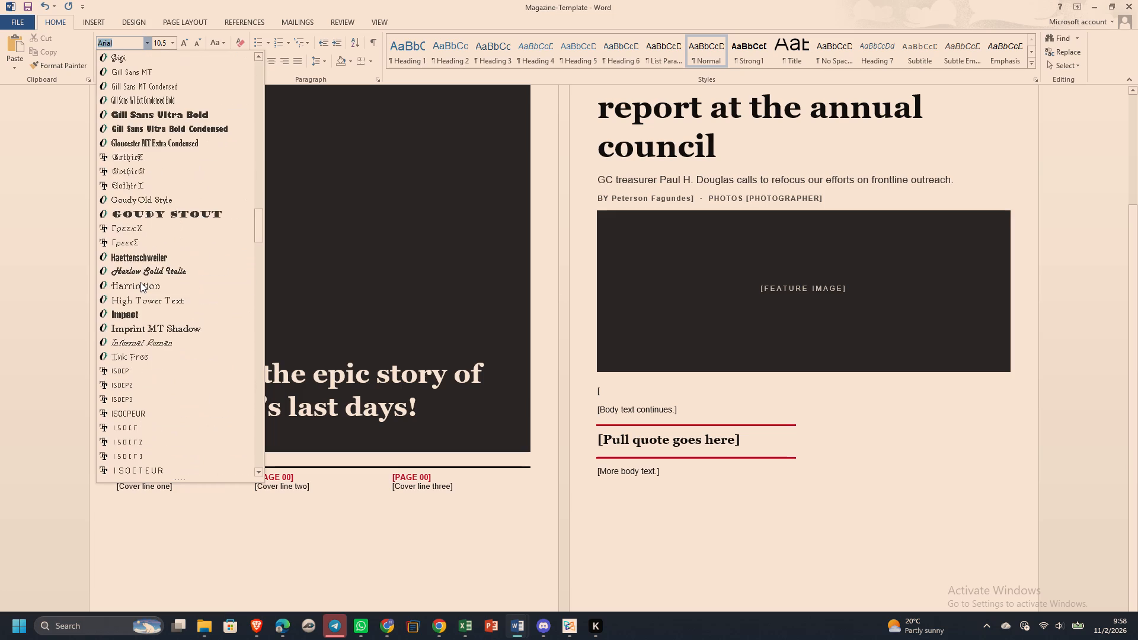
scroll(140, 282, down, 3)
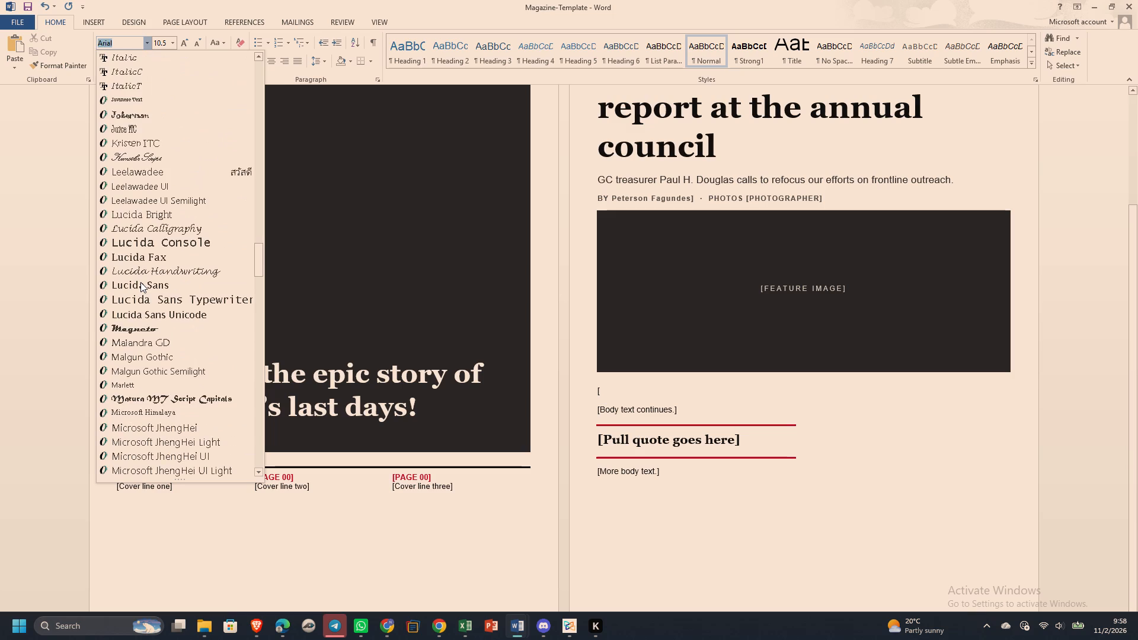
scroll(140, 282, down, 4)
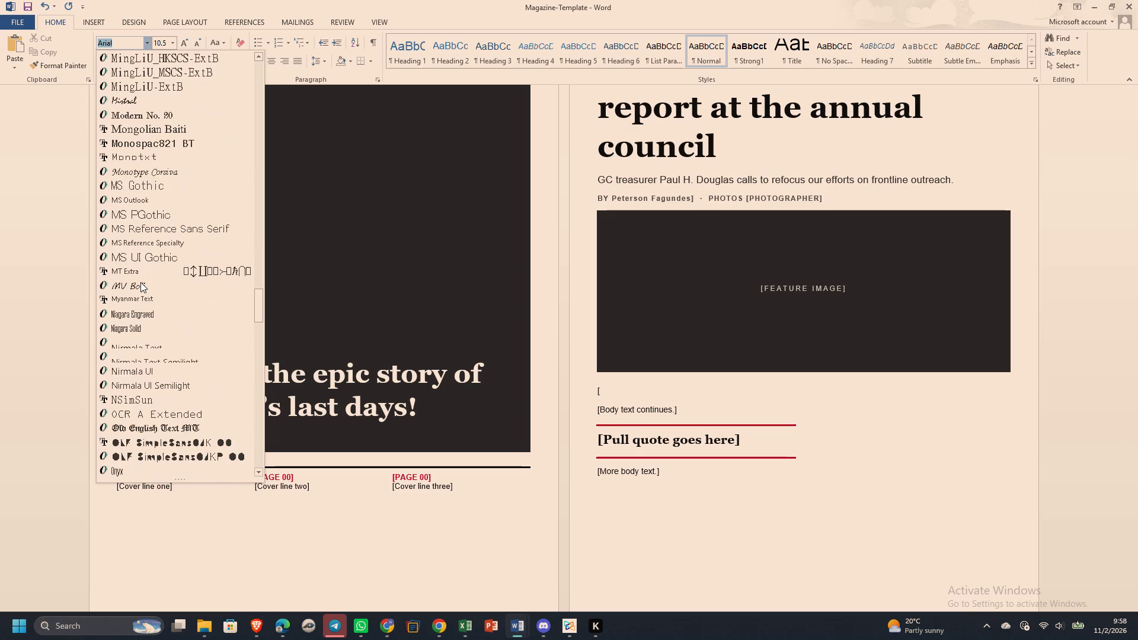
scroll(140, 282, up, 7)
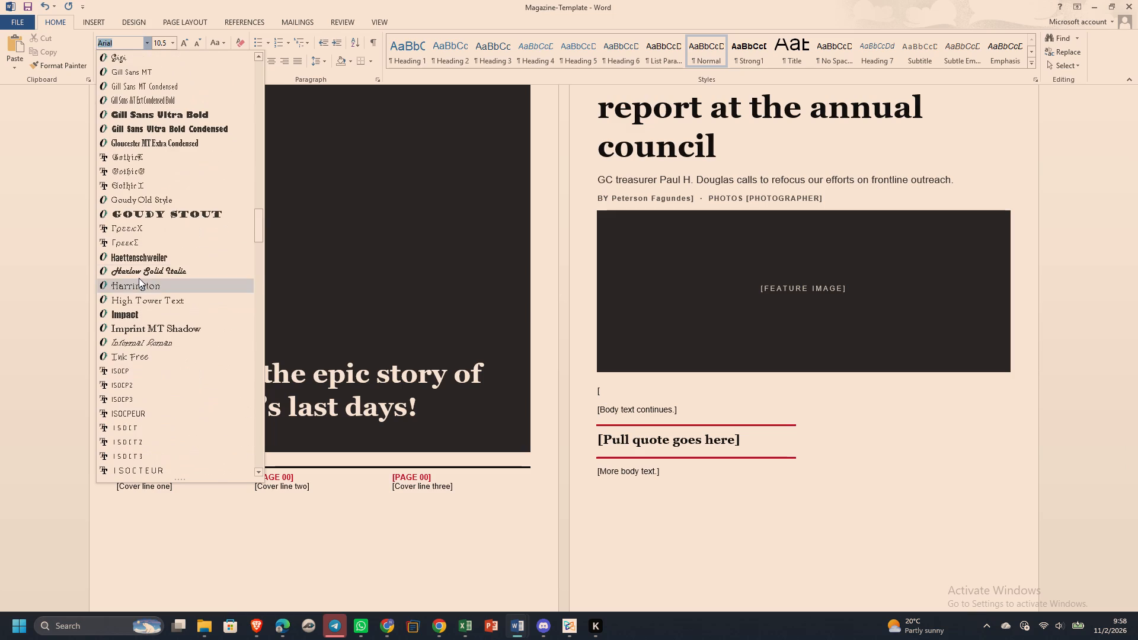
scroll(139, 278, up, 2)
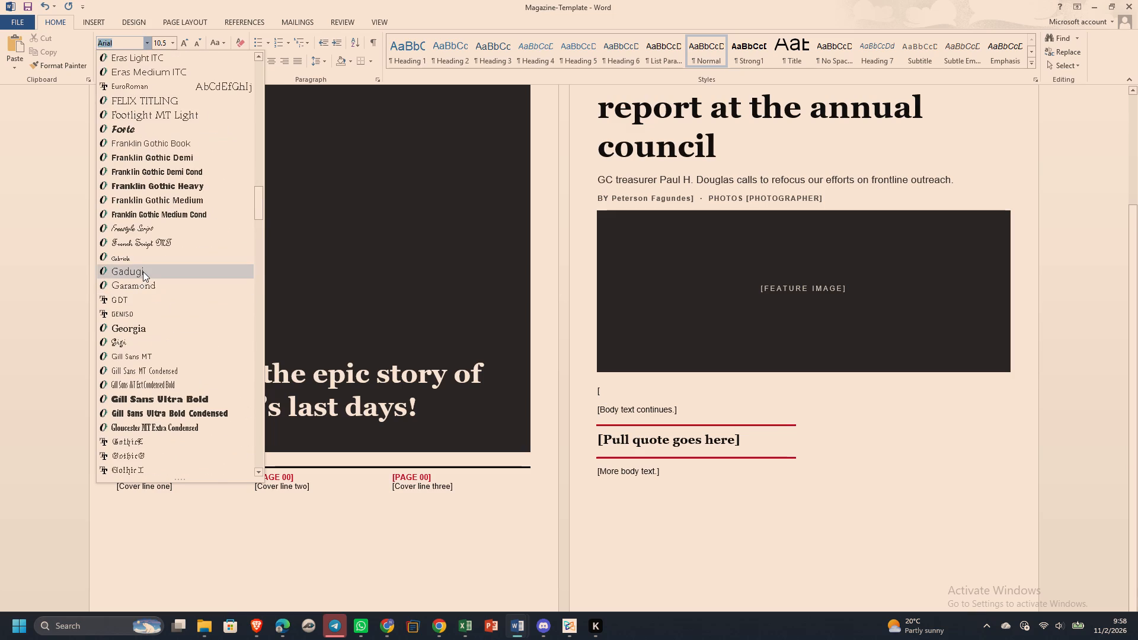
scroll(143, 271, up, 1)
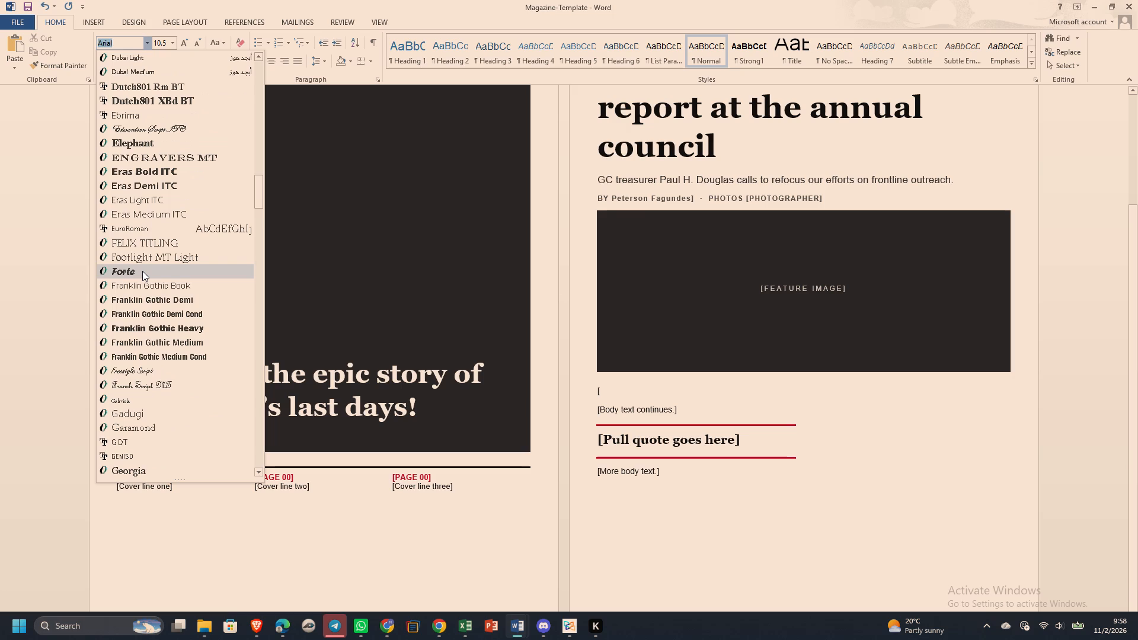
scroll(142, 271, up, 1)
scroll(142, 271, down, 2)
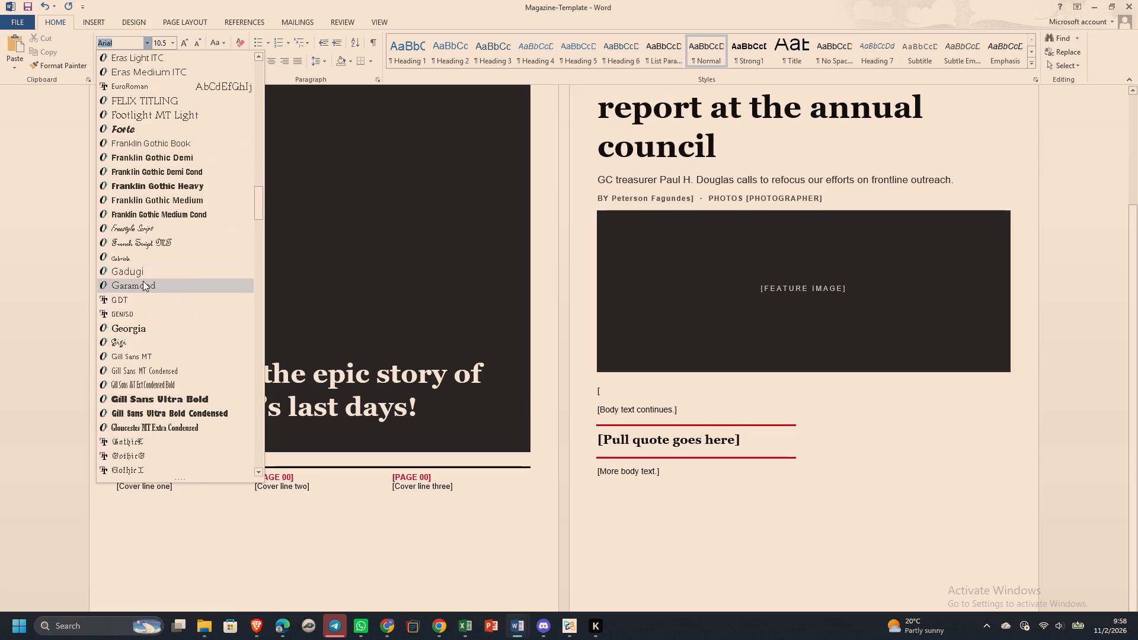
click(152, 326)
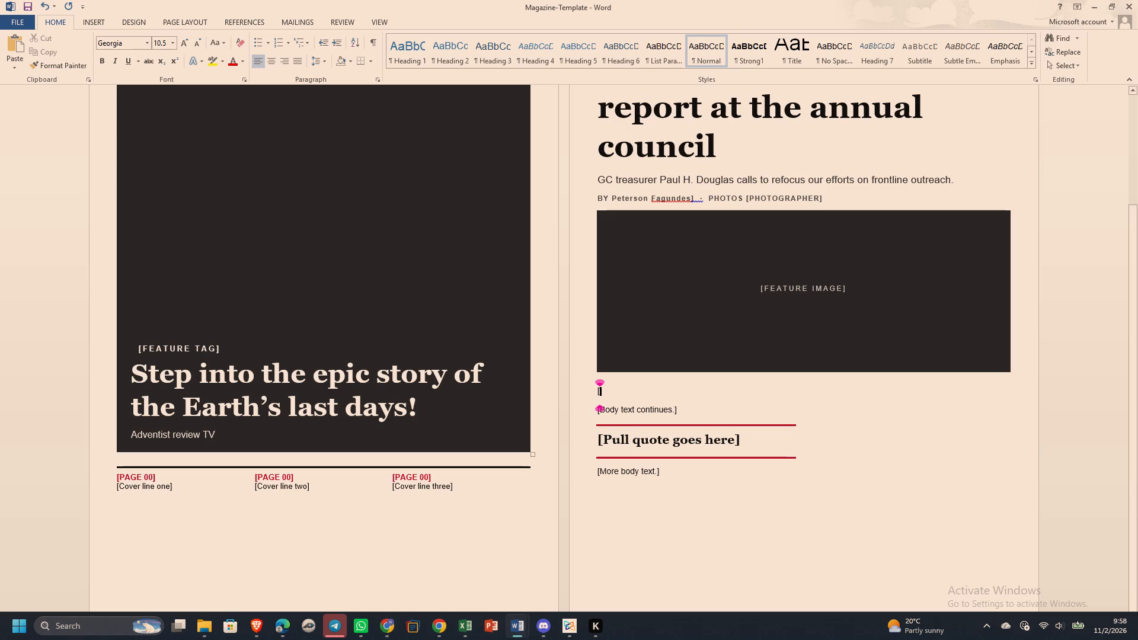
text(commit)
key(space)
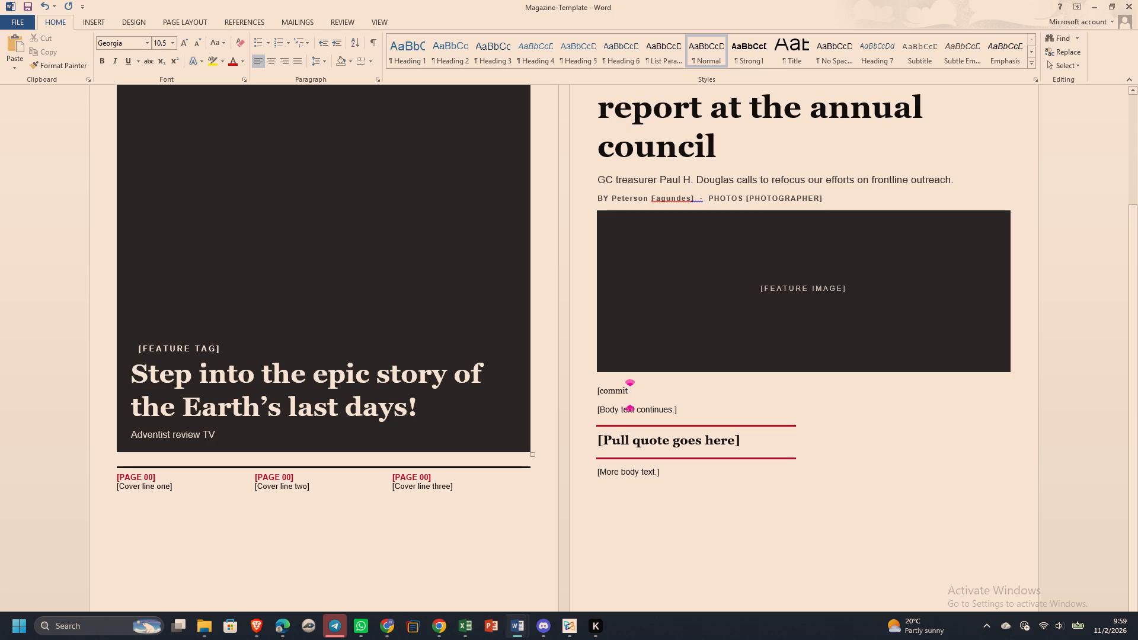
Try to remove the opening bracket before "commit" in the first body paragraph.
click(599, 385)
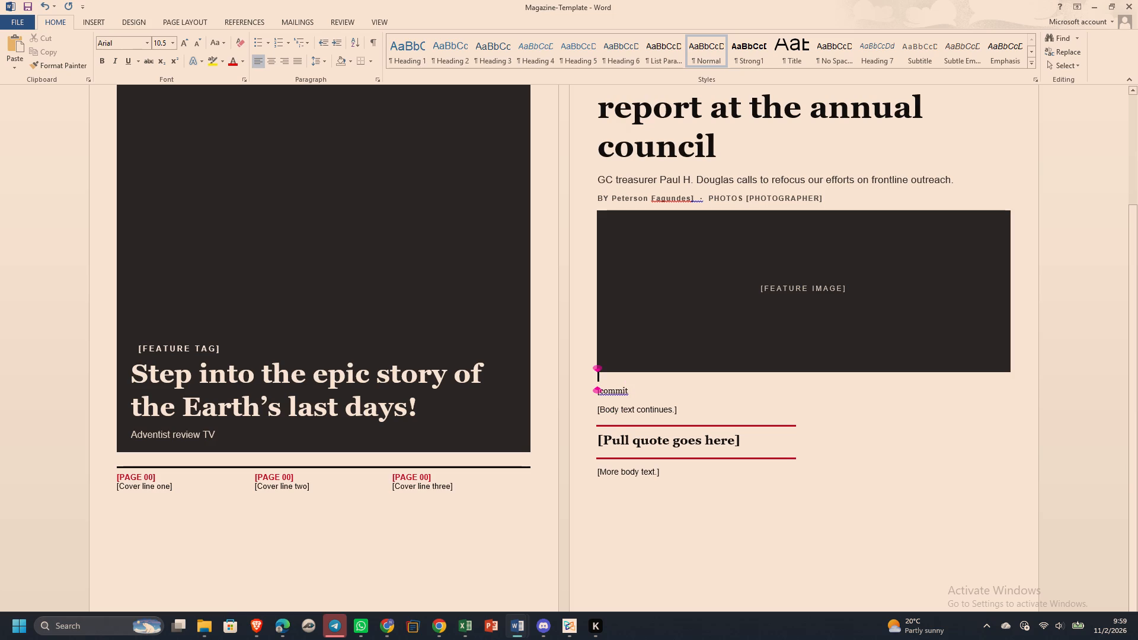
click(598, 390)
key(BackSpace)
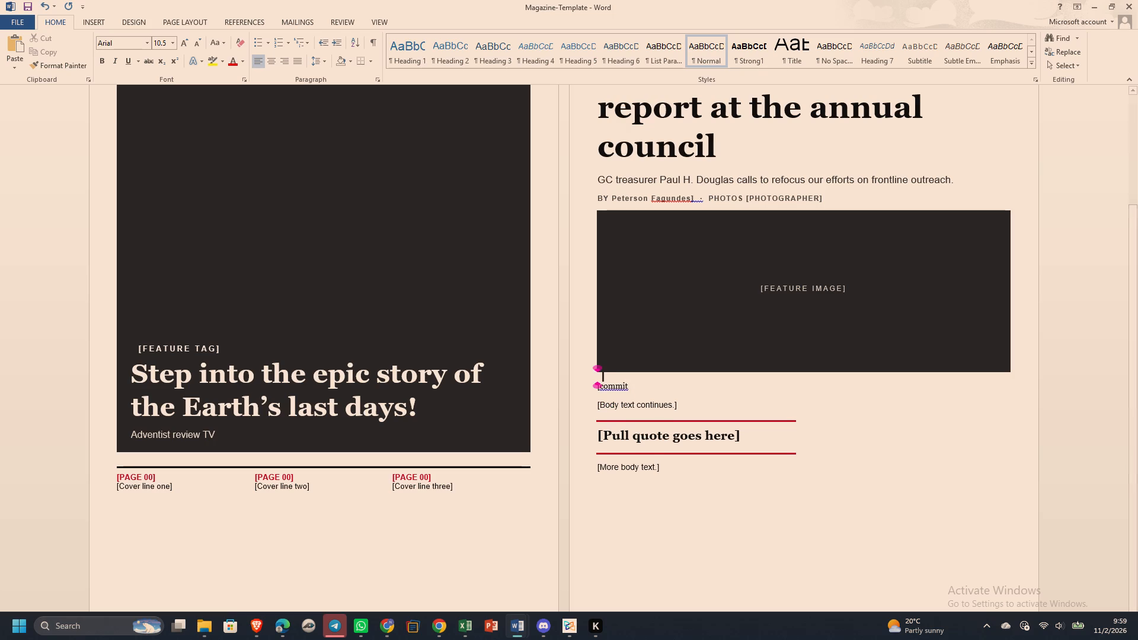
Continue the first body paragraph after "commit" with "to this body and to the world church".
click(628, 388)
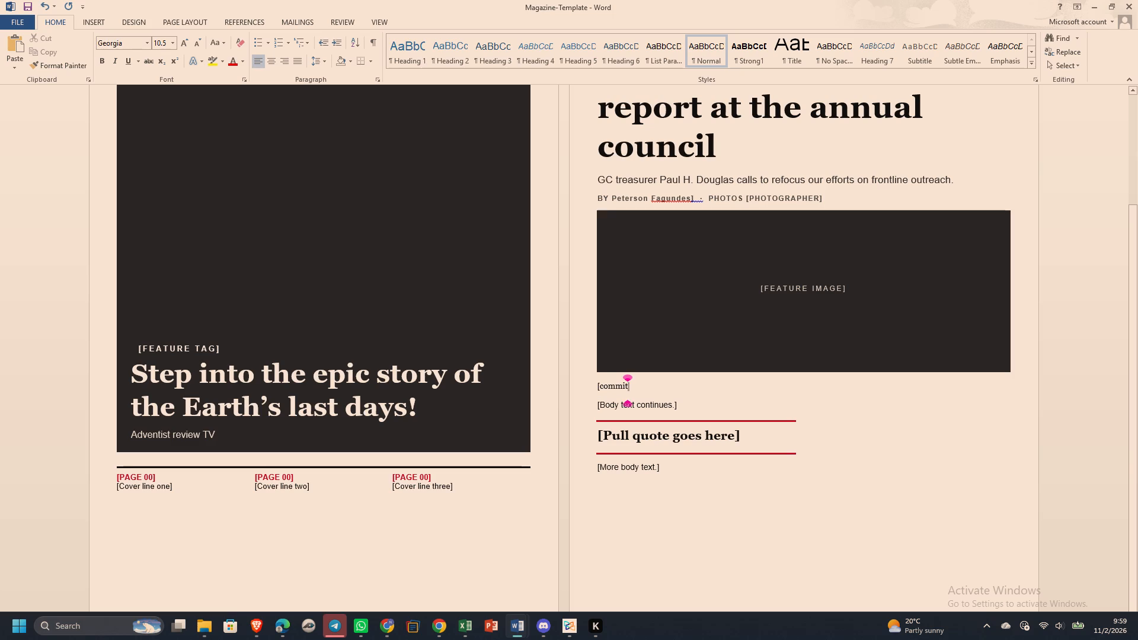
key(space)
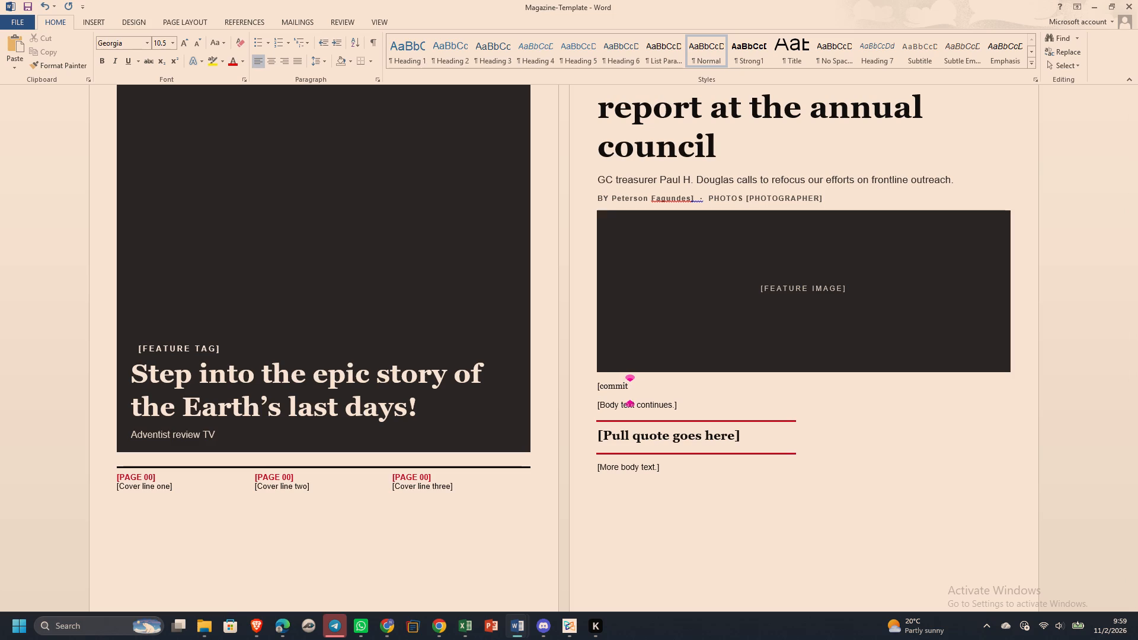
key(space)
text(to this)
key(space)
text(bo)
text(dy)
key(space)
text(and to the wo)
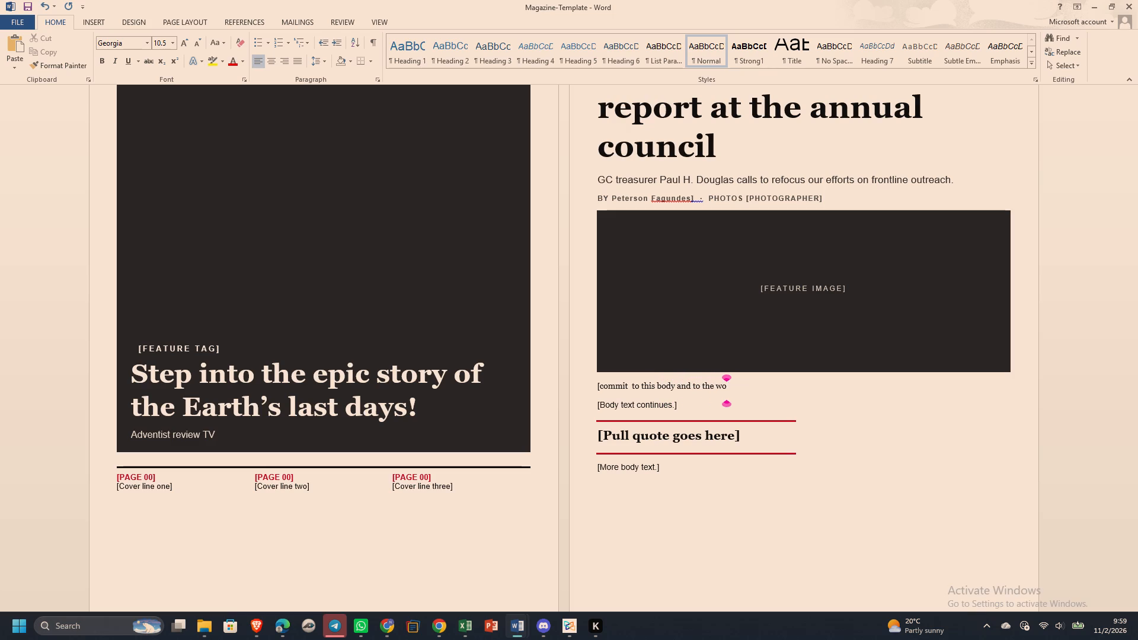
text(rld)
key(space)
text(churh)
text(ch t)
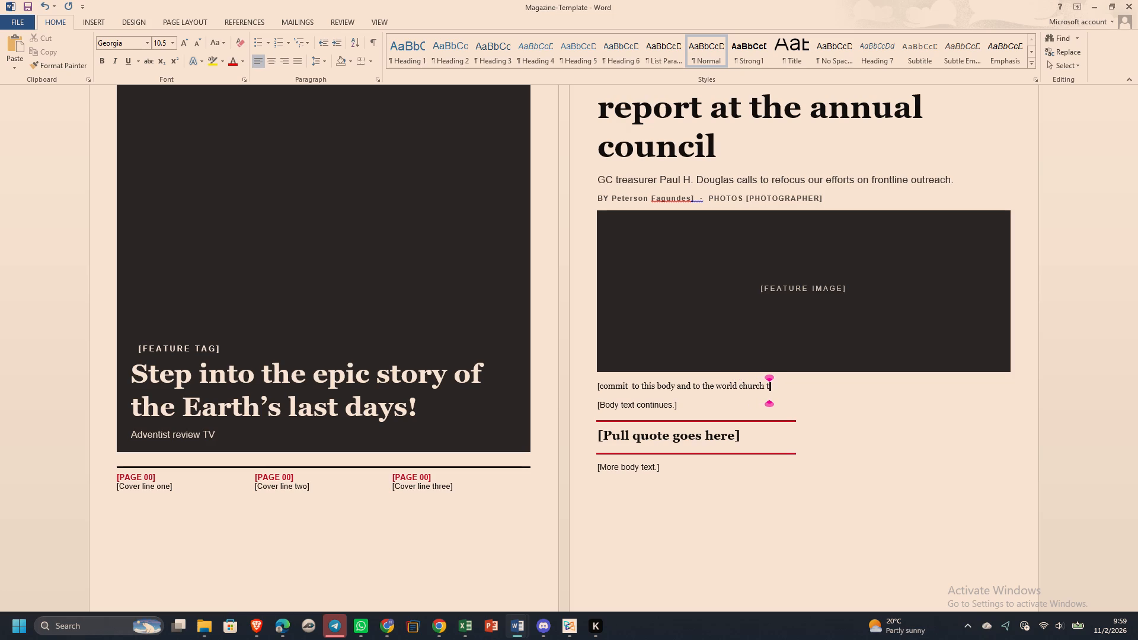
Continue the first body paragraph after "world church" so it reads "to be faithful steward of the resources".
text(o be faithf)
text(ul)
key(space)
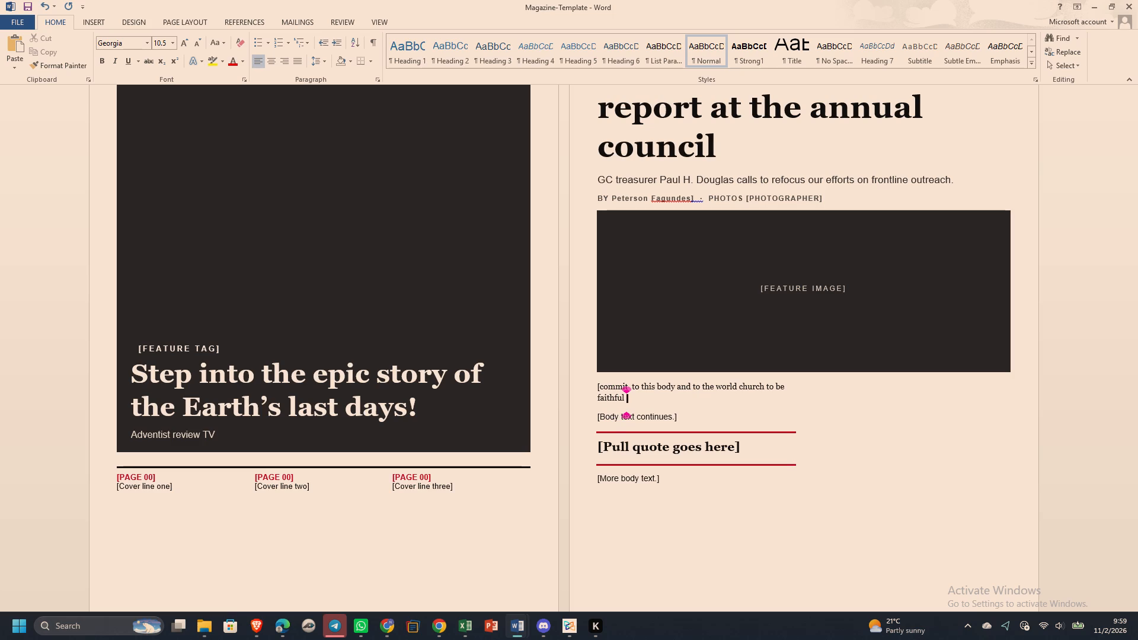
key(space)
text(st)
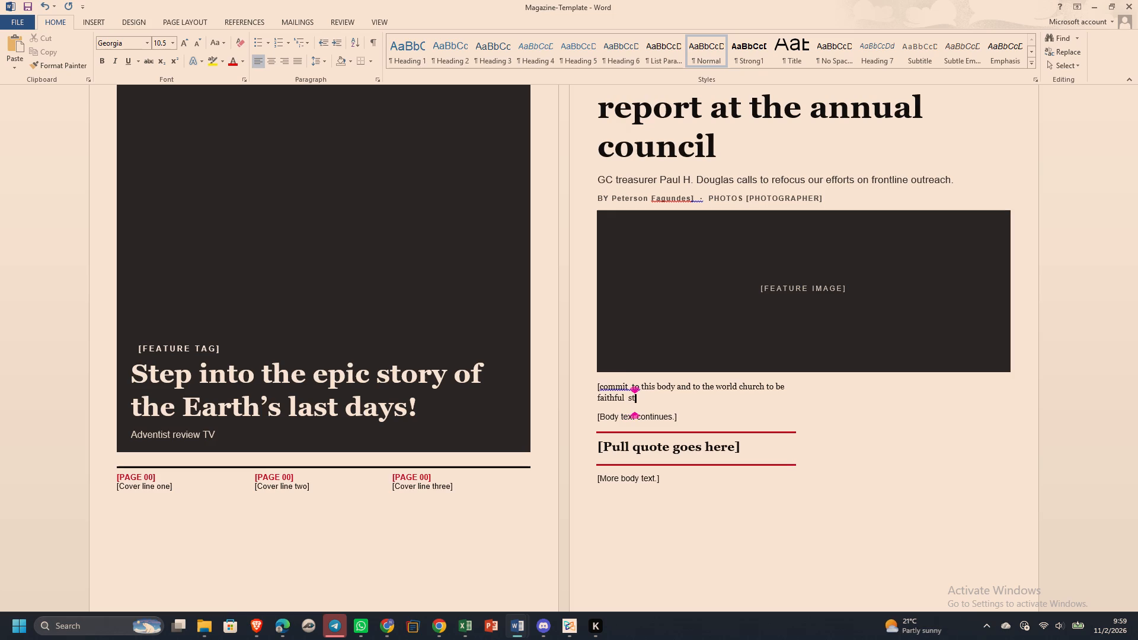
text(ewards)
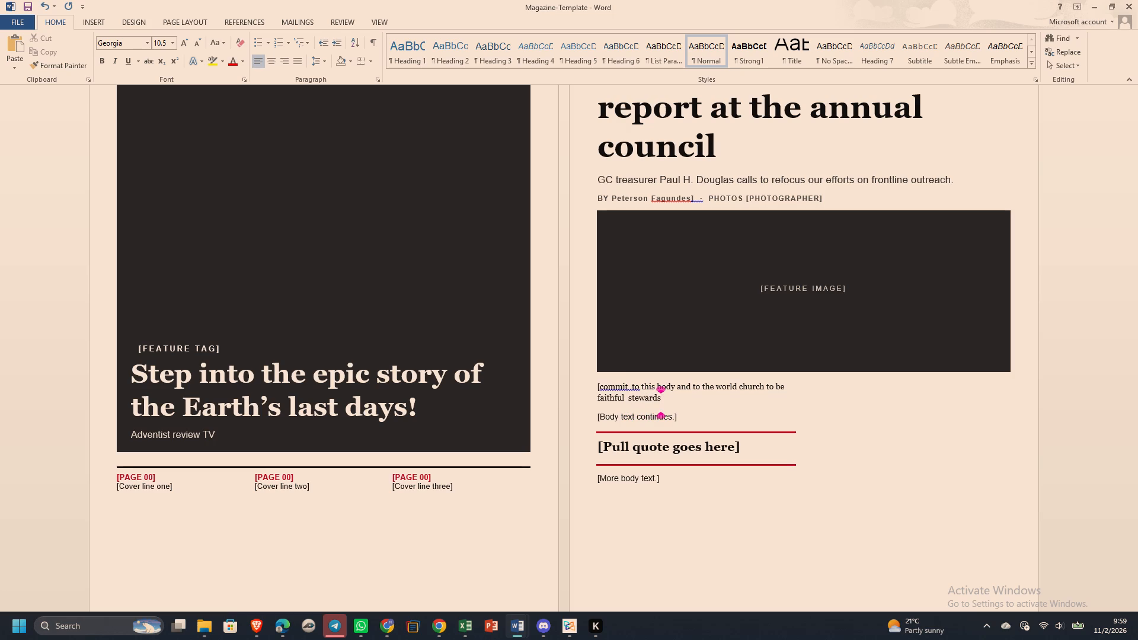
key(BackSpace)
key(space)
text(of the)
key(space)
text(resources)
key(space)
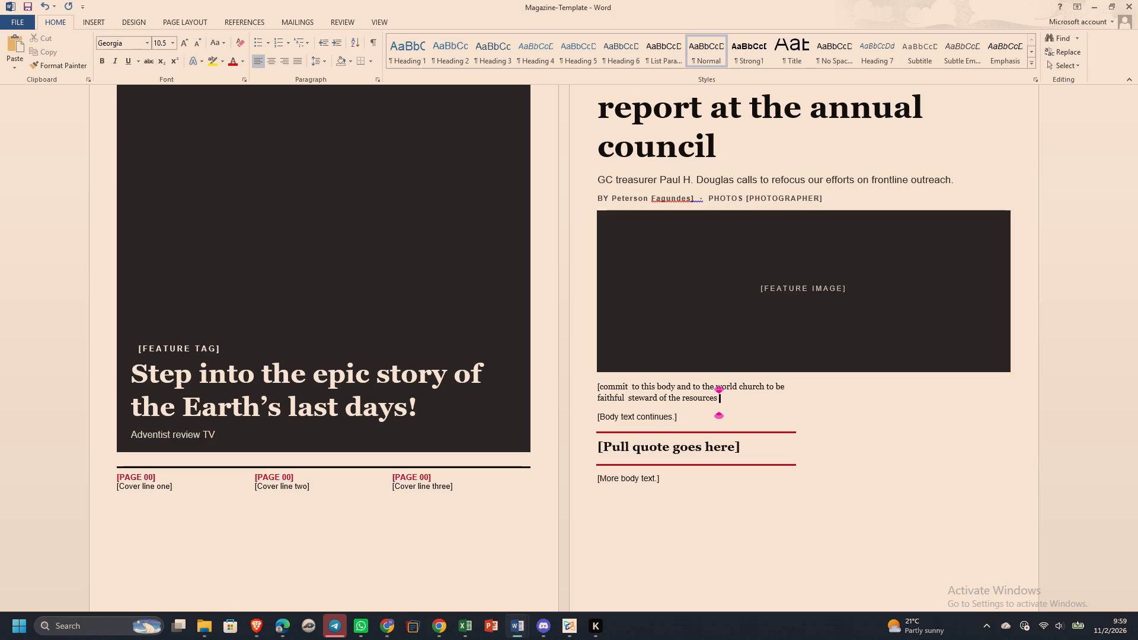
Add "god has provided his church to be used for his mission" after "resources" in the first body paragraph.
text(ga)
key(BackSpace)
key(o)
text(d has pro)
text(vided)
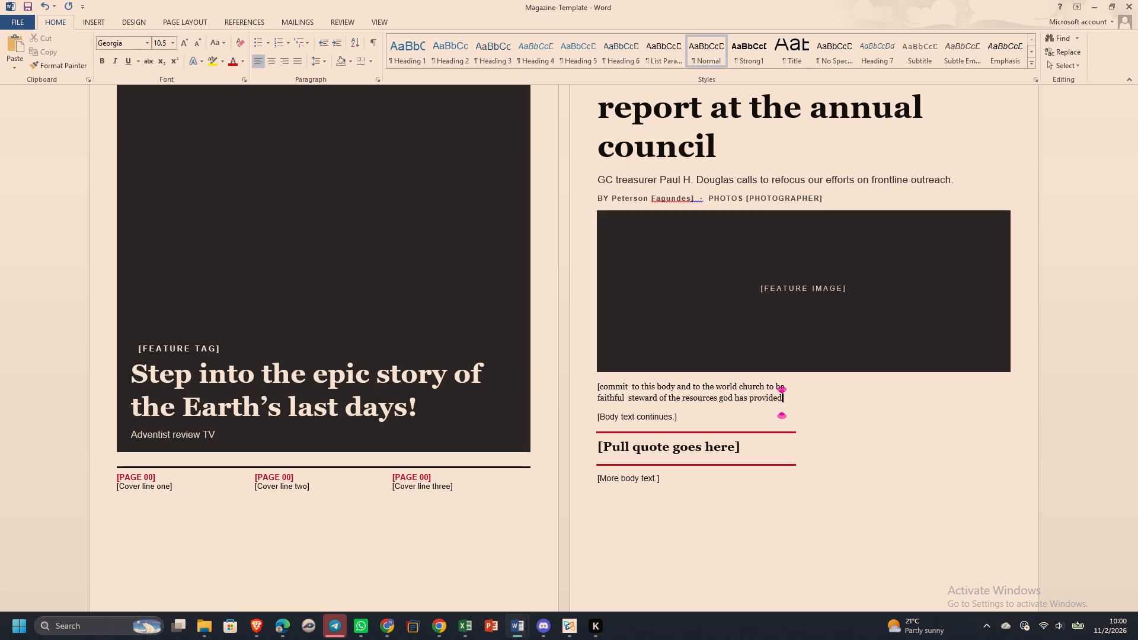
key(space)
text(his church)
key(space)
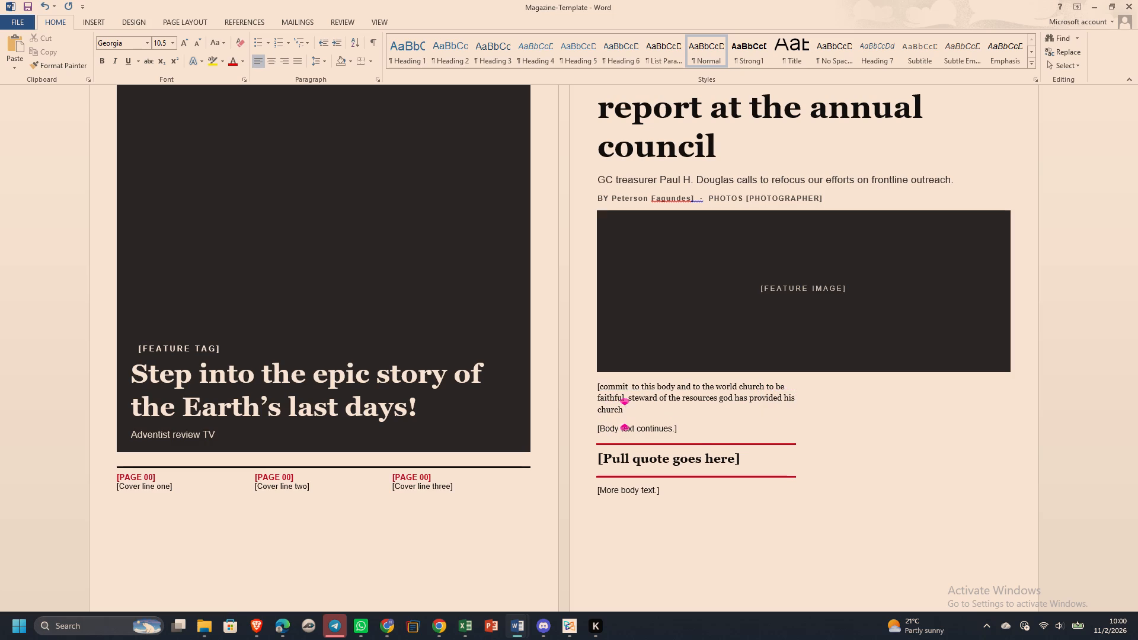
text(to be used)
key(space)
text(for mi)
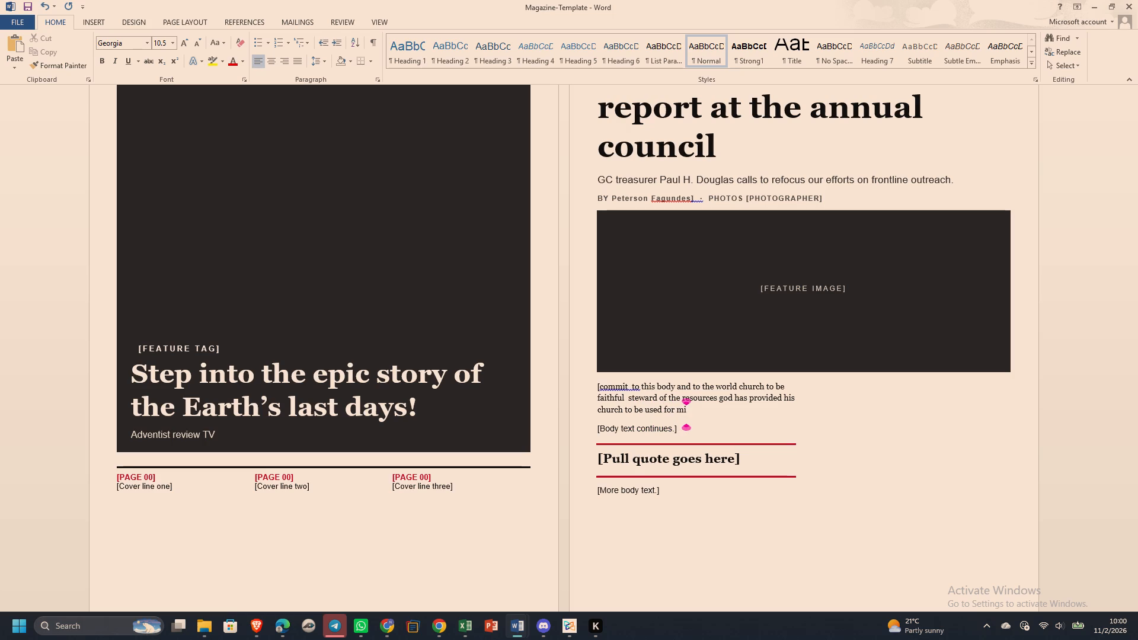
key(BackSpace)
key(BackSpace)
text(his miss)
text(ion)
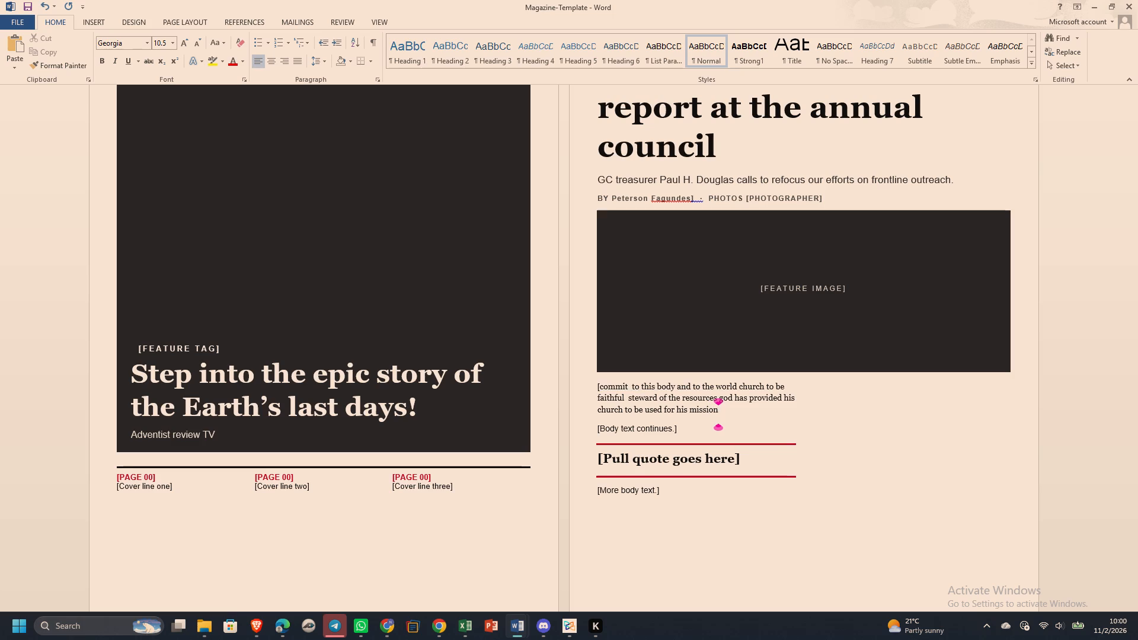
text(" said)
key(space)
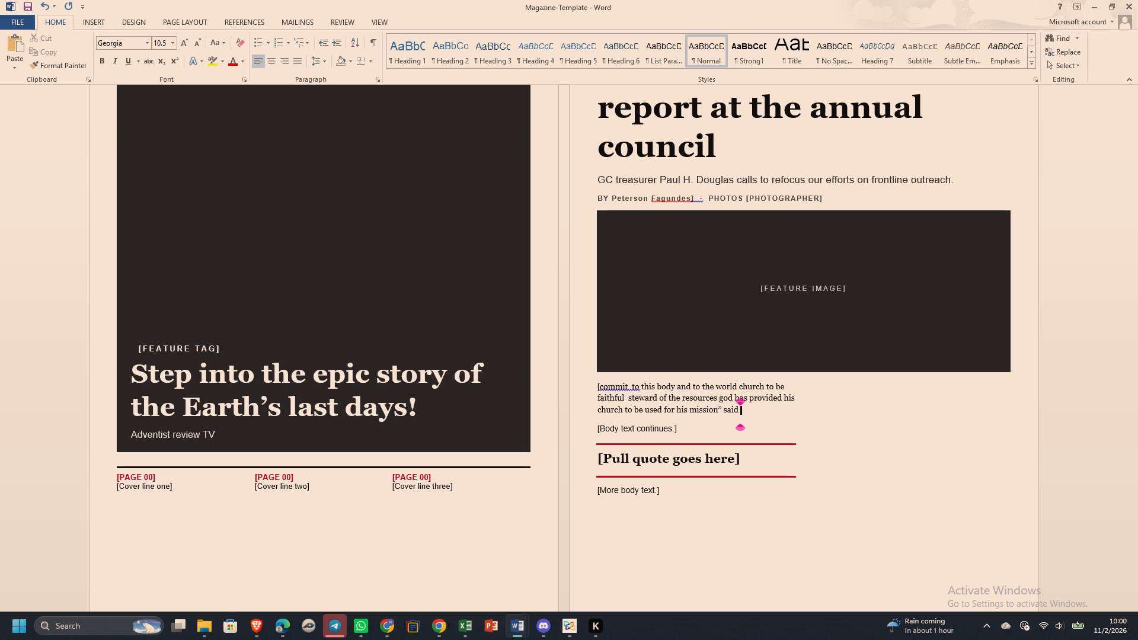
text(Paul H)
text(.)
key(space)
Add the speaker's role "General conference(GC) treasurer" after the name in the first body paragraph.
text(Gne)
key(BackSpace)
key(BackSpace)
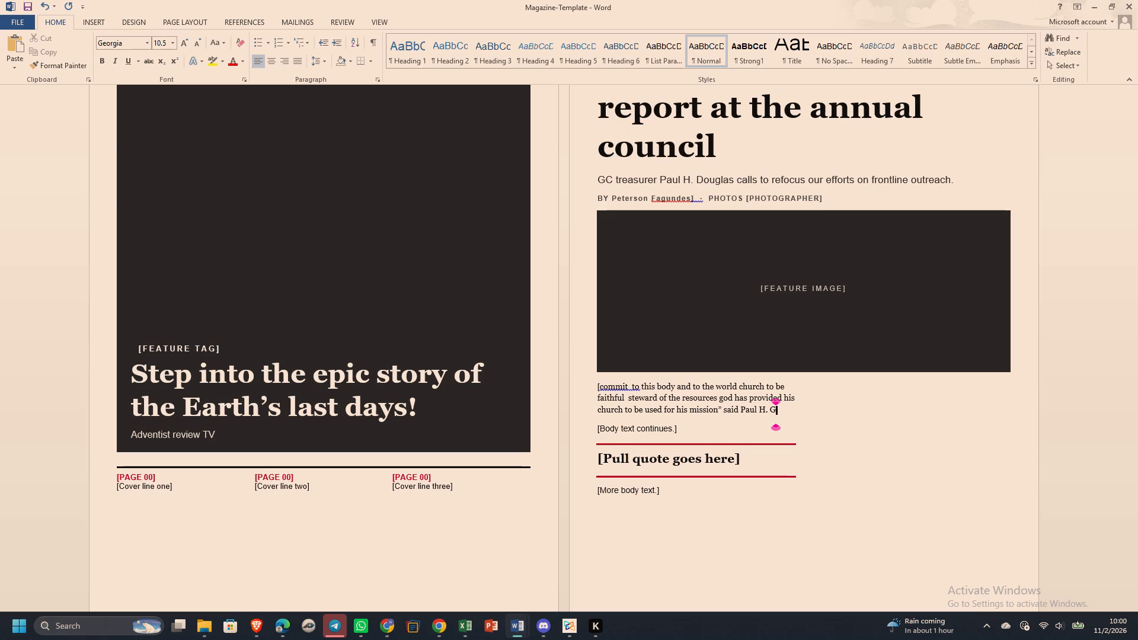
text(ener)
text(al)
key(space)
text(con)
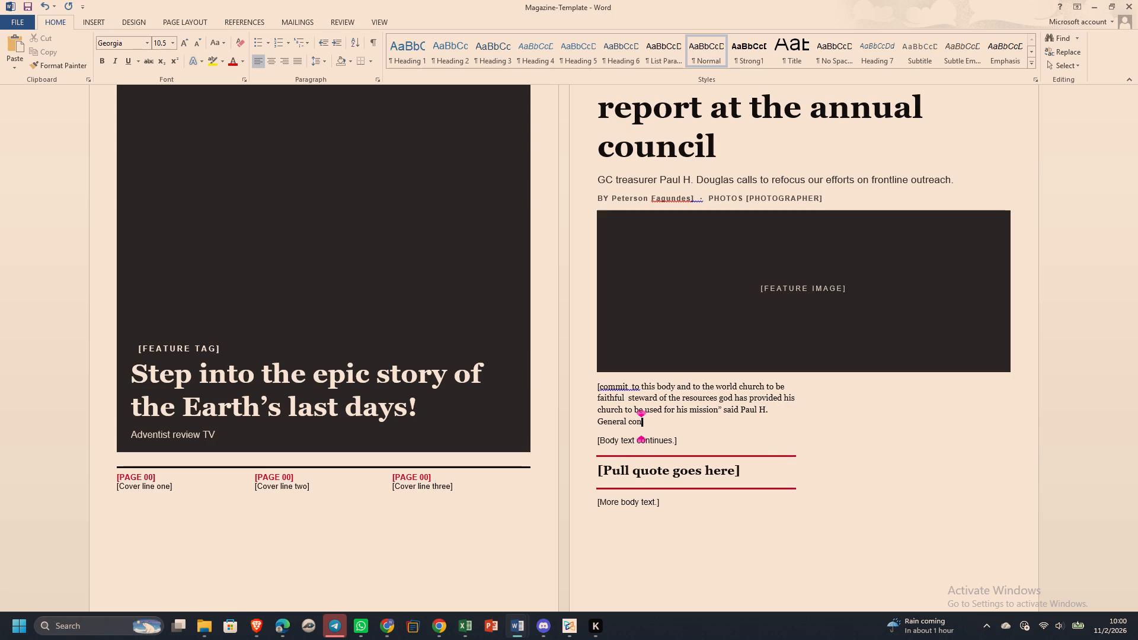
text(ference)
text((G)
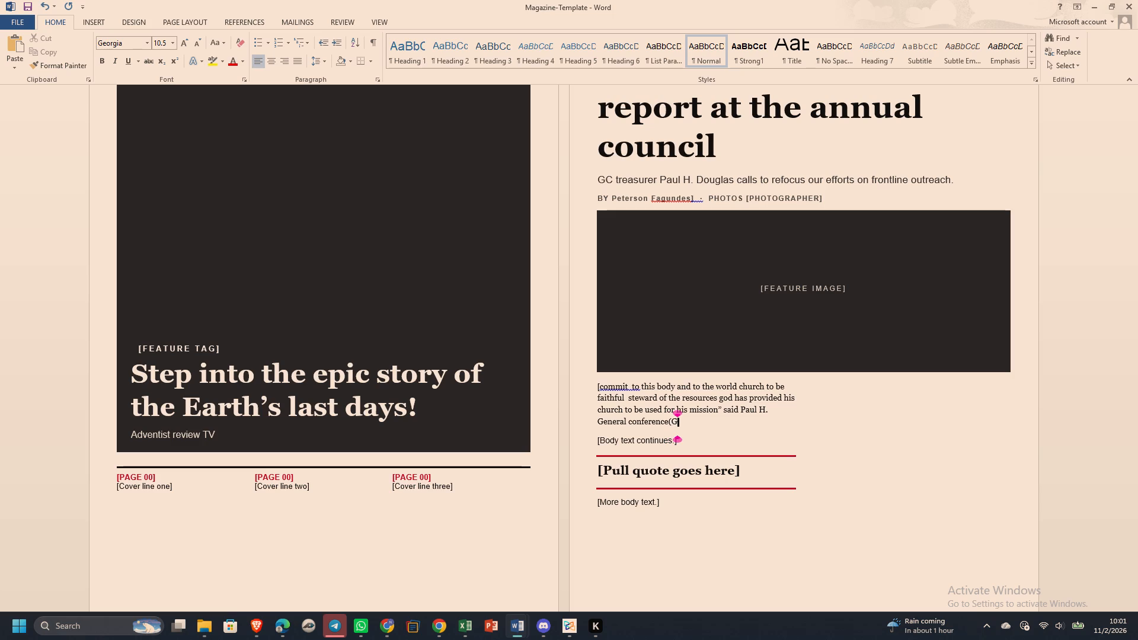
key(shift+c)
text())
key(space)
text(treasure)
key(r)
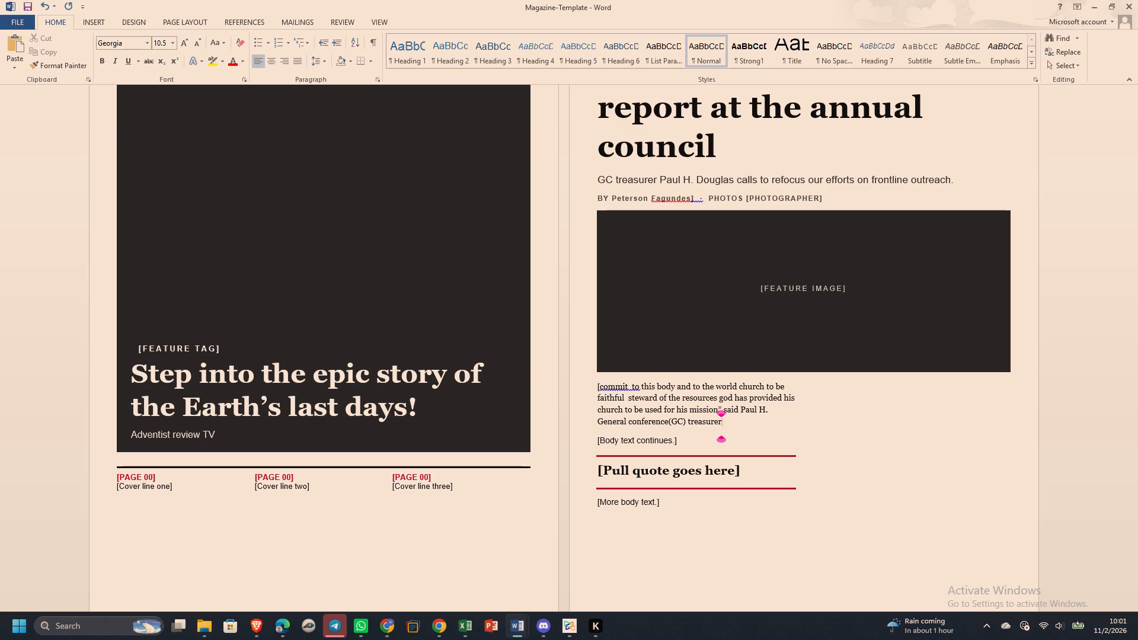
Finish the attribution sentence after "treasurer" with ", in his opening remarks October 13.".
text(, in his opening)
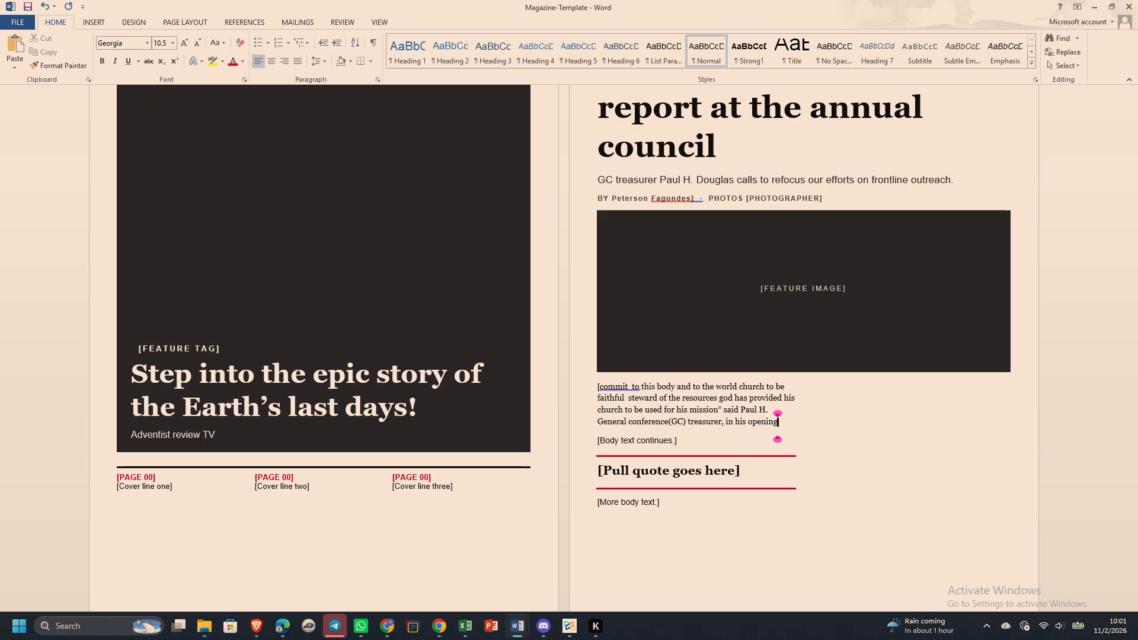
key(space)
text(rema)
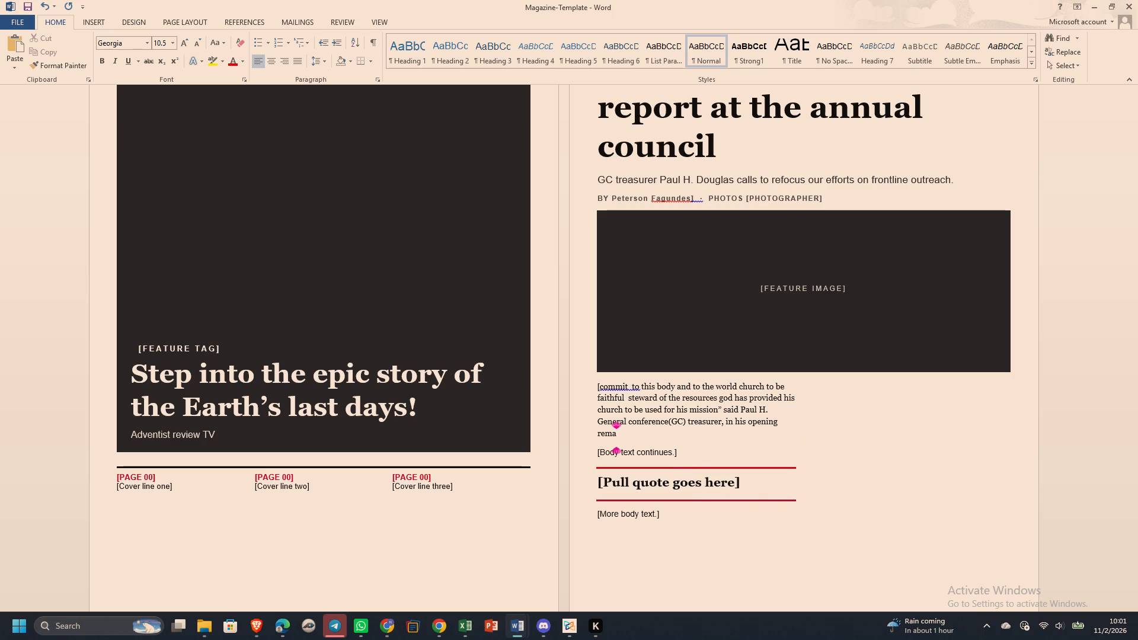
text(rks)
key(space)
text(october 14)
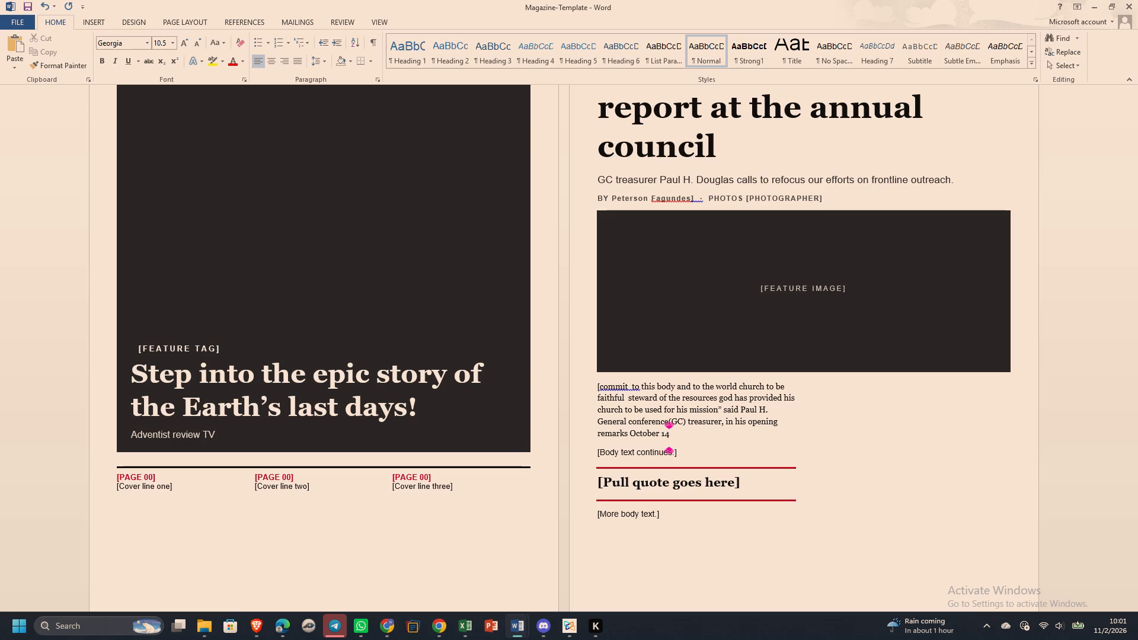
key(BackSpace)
key(3)
text(.)
Start a new sentence in the first body paragraph with "Douglas and his team".
key(space)
key(d)
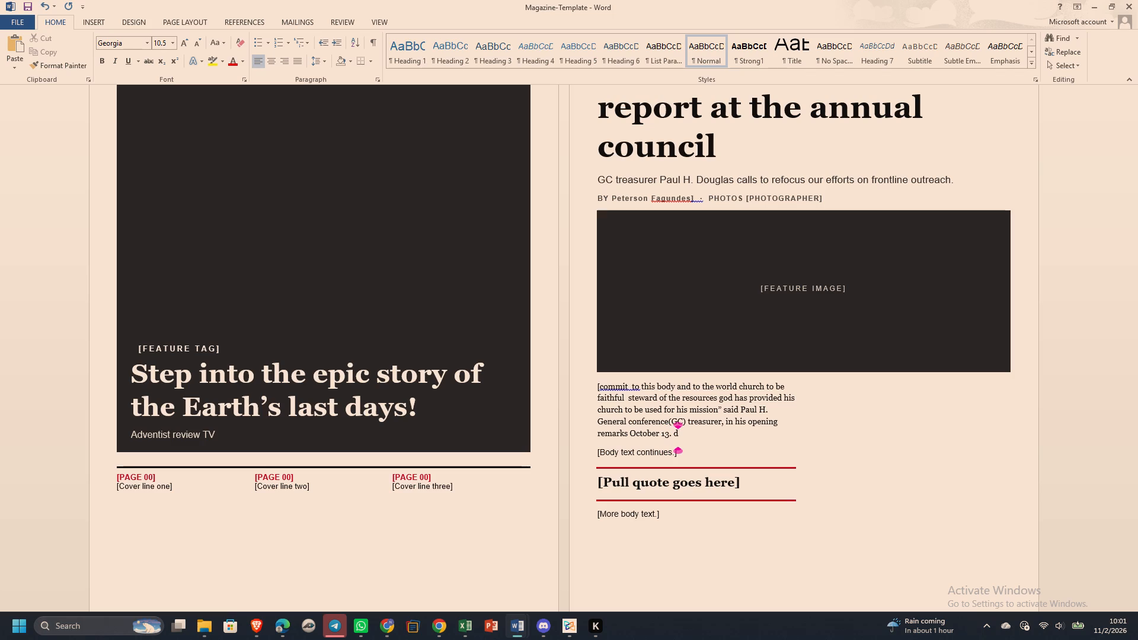
key(BackSpace)
text(ouglas)
key(space)
key(BackSpace)
key(BackSpace)
key(BackSpace)
key(BackSpace)
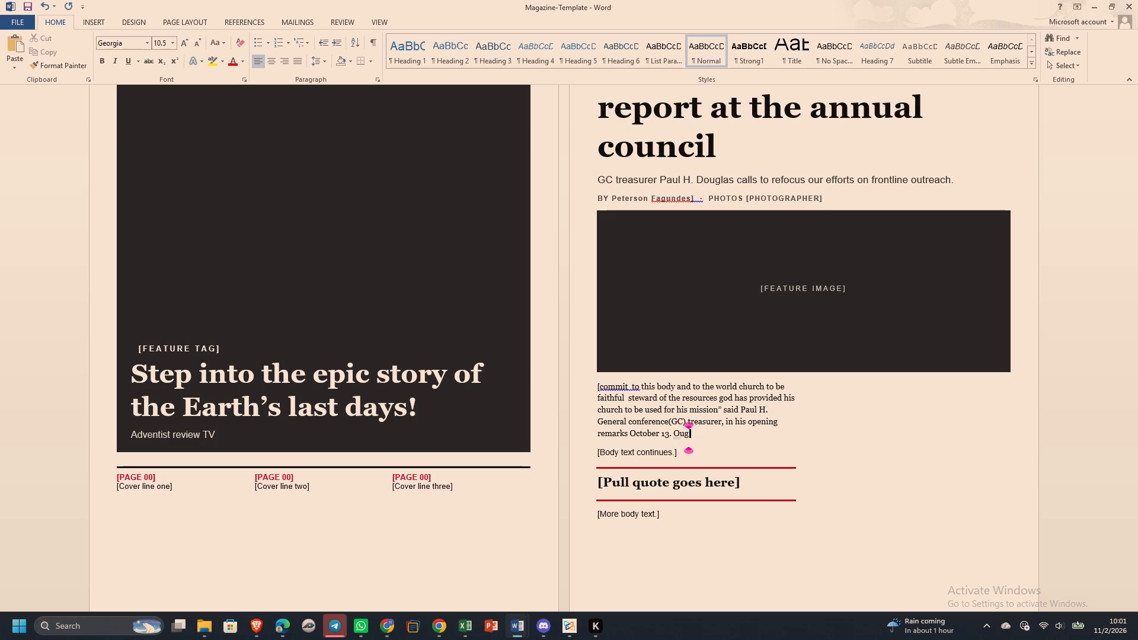
key(BackSpace)
key(BackSpace)
key(BackSpace)
text(douglas and his t)
text(eam)
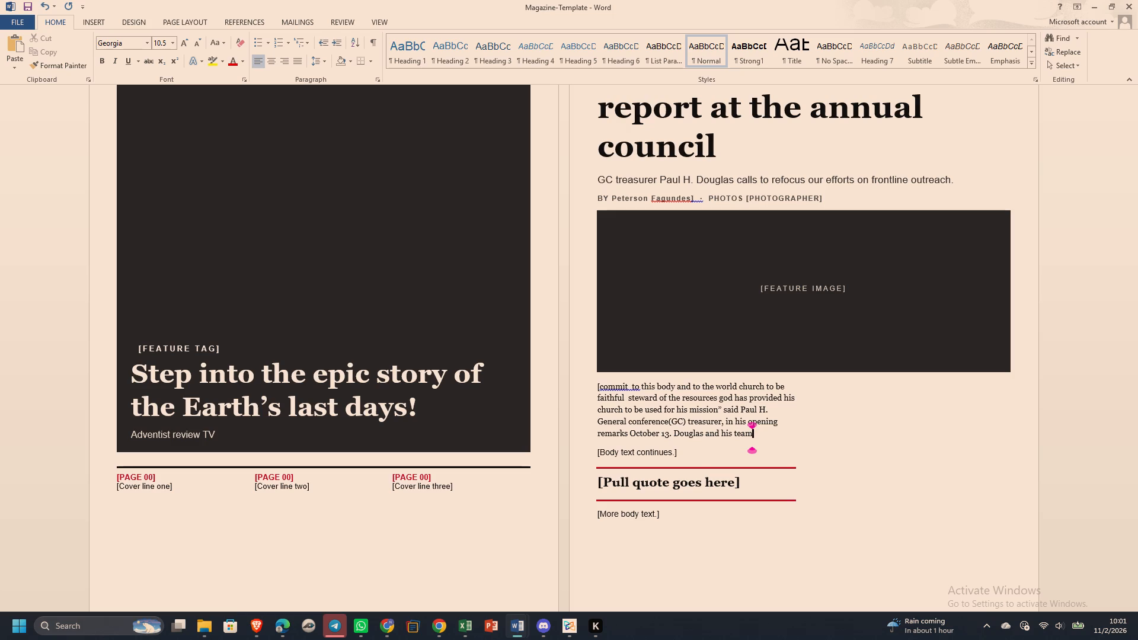
Continue the sentence after "Douglas and his team" with "presented the treasurer, in his opening".
key(space)
text(presented)
key(space)
text(the)
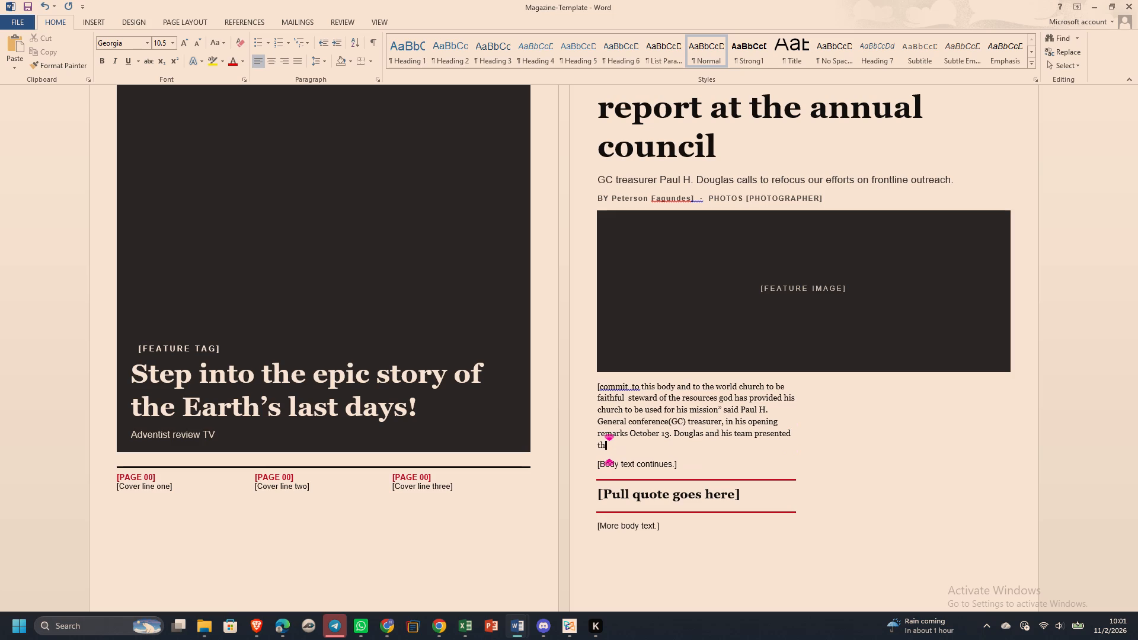
key(space)
text(treasurer)
text(,)
key(space)
text(in his opening)
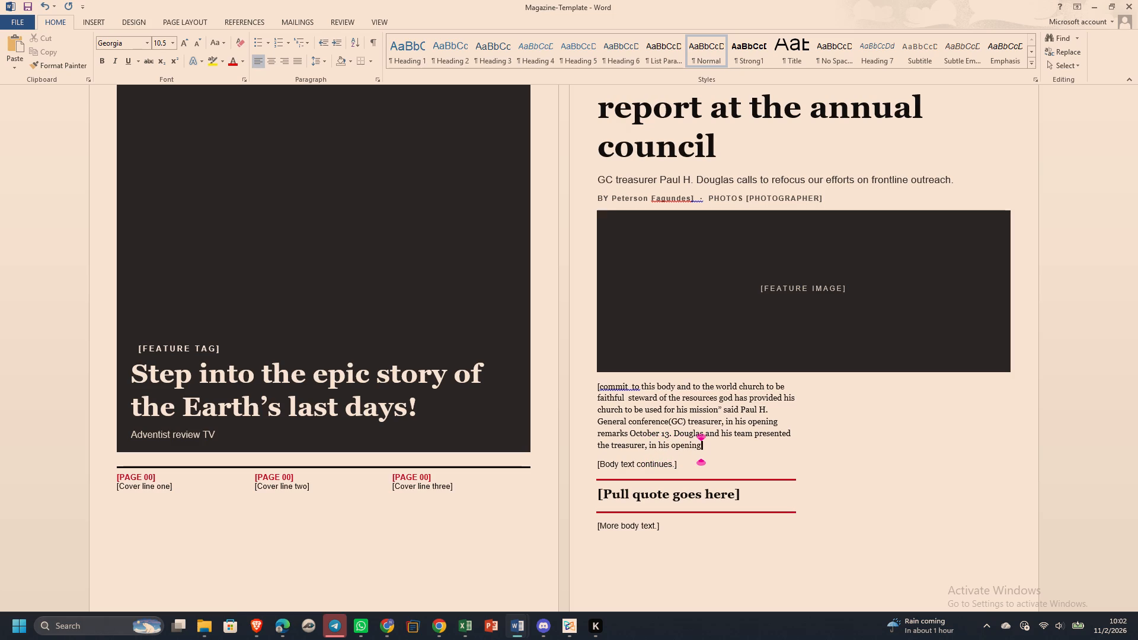
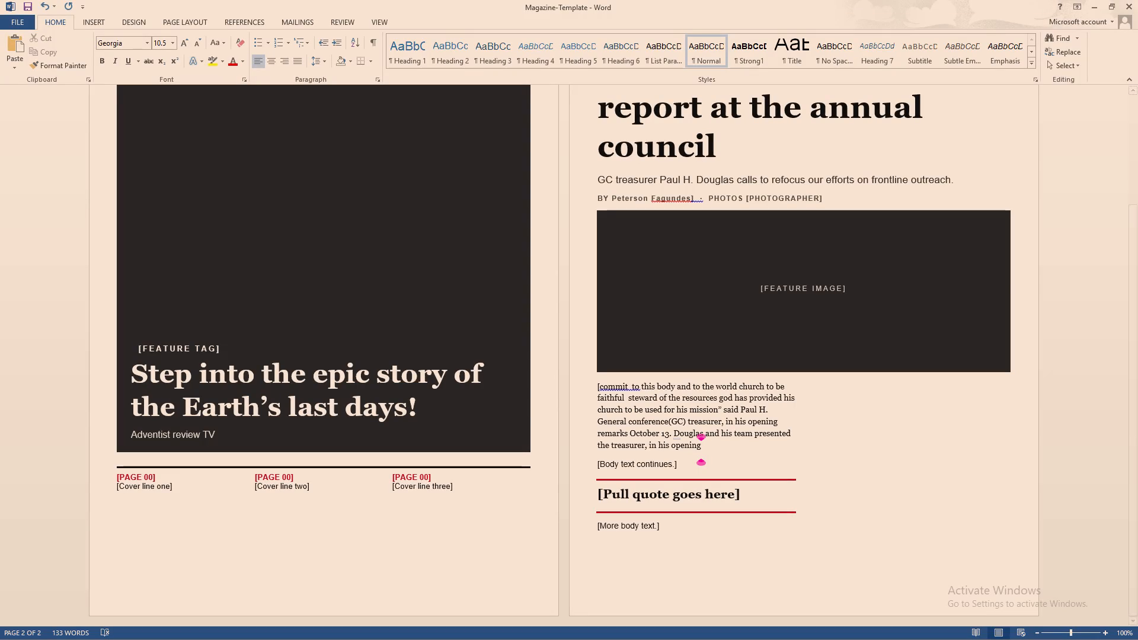
Finish the last sentence of the first body paragraph with "remarks October 13.".
key(space)
text(remarks october 13)
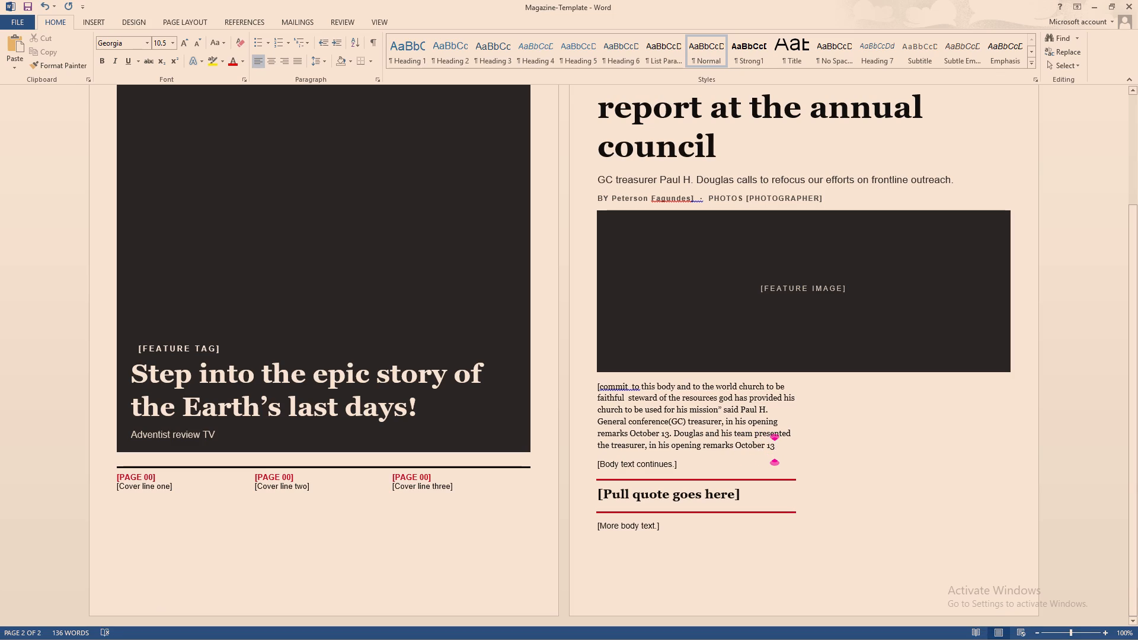
text(.)
key(space)
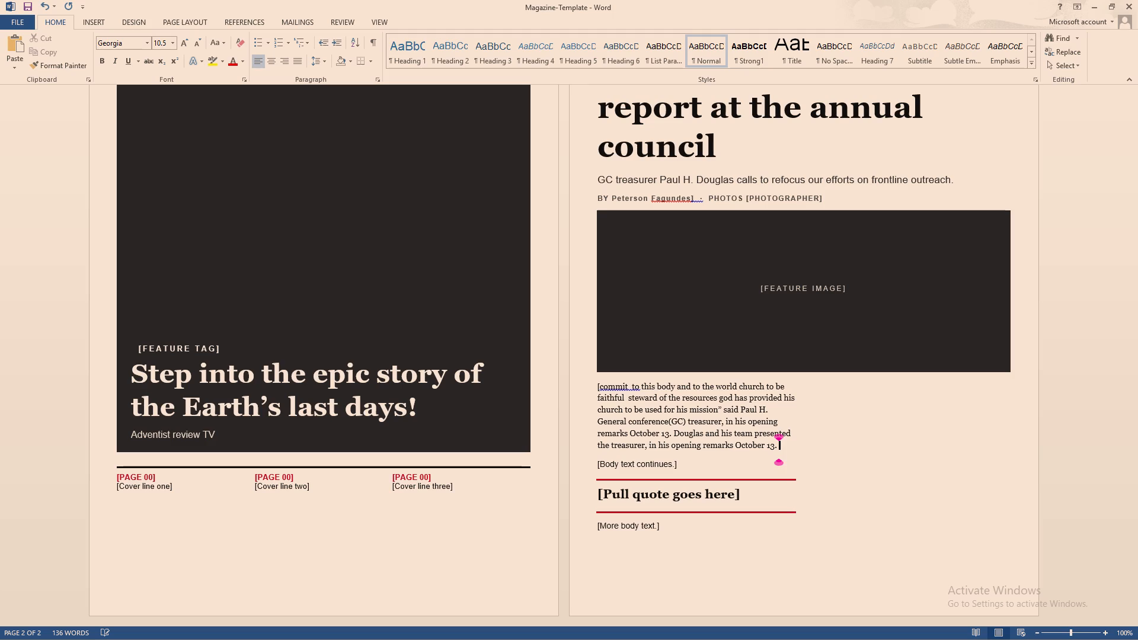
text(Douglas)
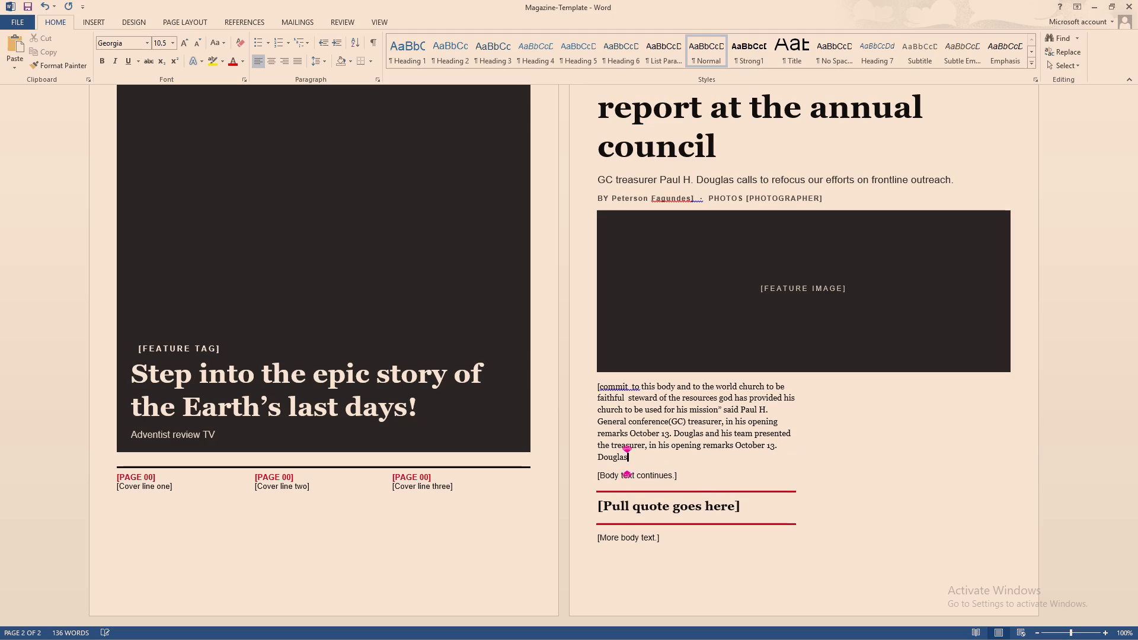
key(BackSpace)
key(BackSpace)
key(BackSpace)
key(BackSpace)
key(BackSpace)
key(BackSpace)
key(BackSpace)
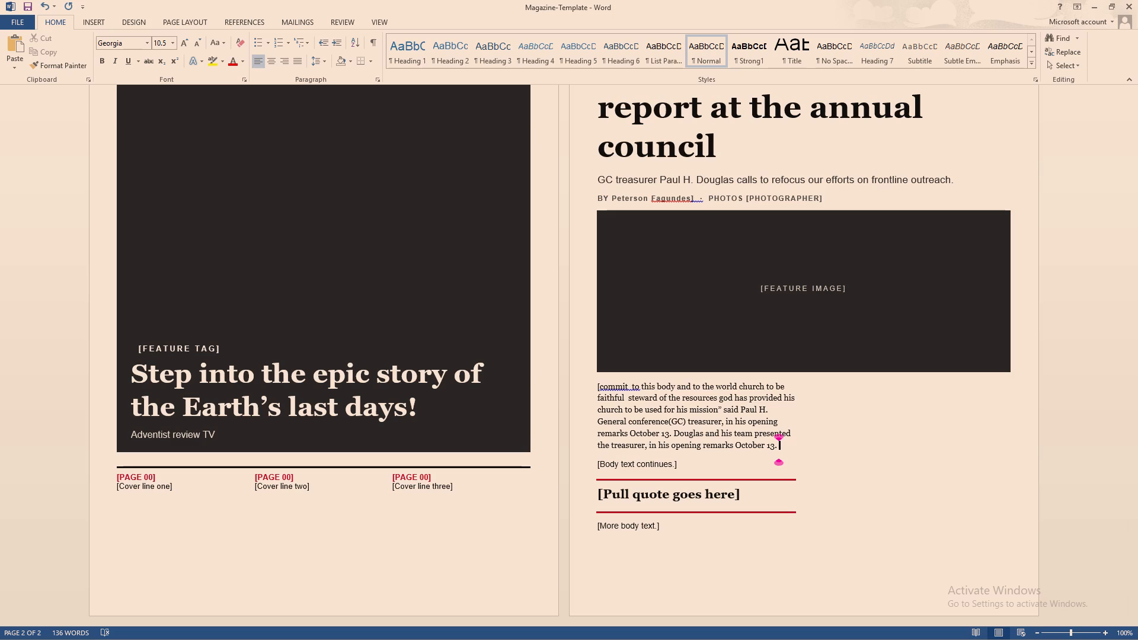
Clear the placeholder wording "Pull quote goes here" from inside the pull quote's square brackets.
click(734, 491)
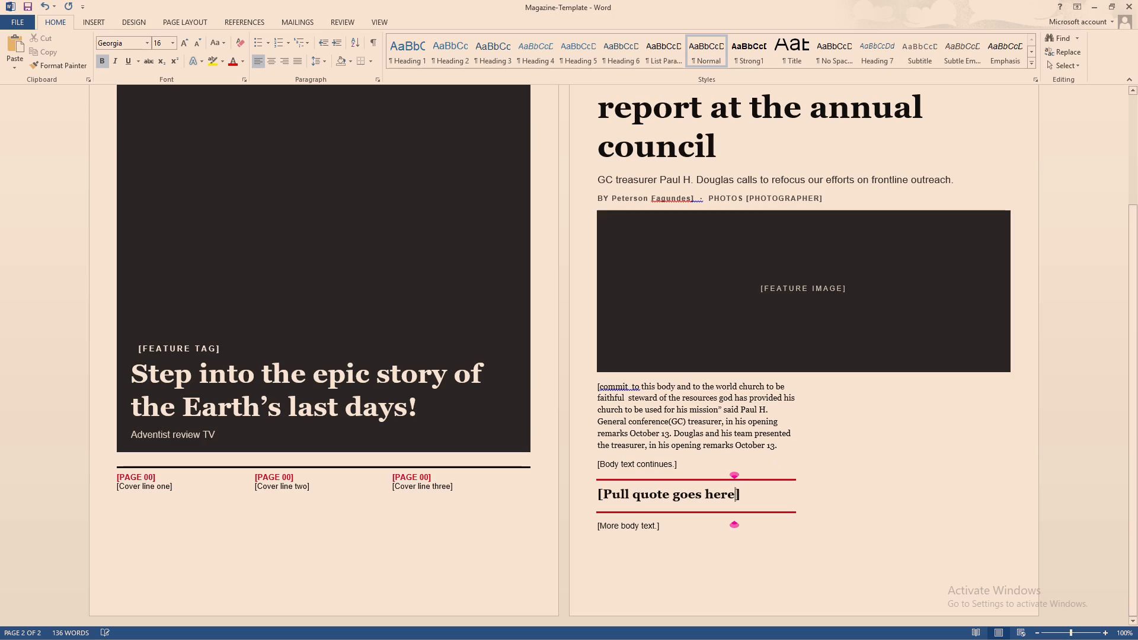
key(BackSpace)
key(BackSpace)
key(BackSpace)
key(BackSpace)
key(BackSpace)
key(BackSpace)
key(BackSpace)
key(BackSpace)
key(BackSpace)
key(BackSpace)
key(BackSpace)
key(BackSpace)
key(BackSpace)
key(BackSpace)
key(BackSpace)
key(BackSpace)
key(BackSpace)
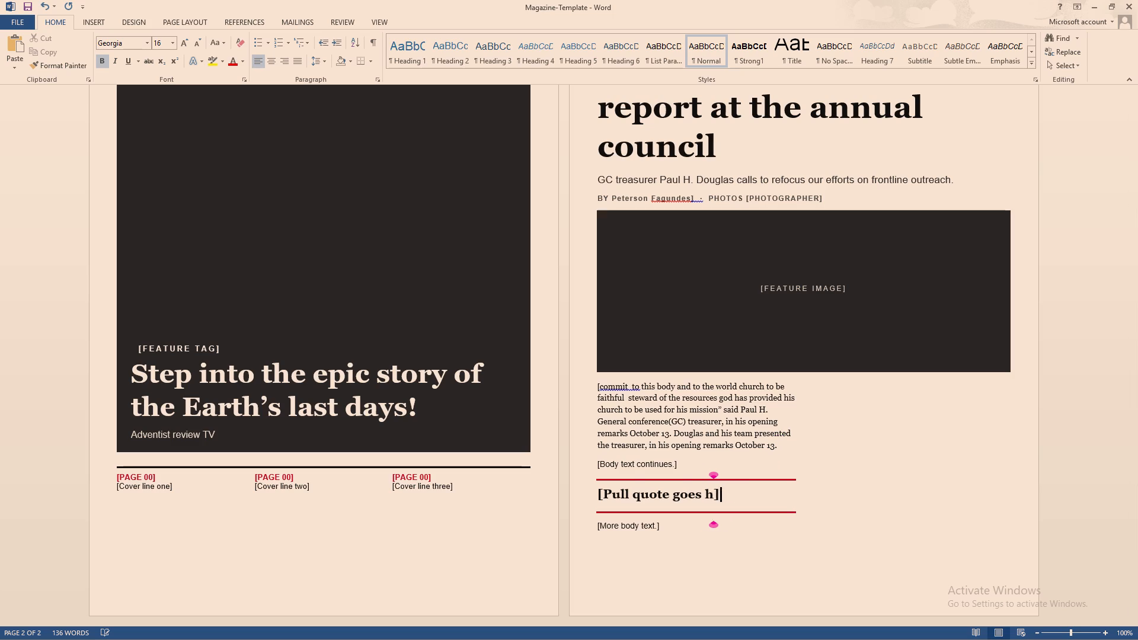
key(BackSpace)
key(BackSpace)
key(BackSpace)
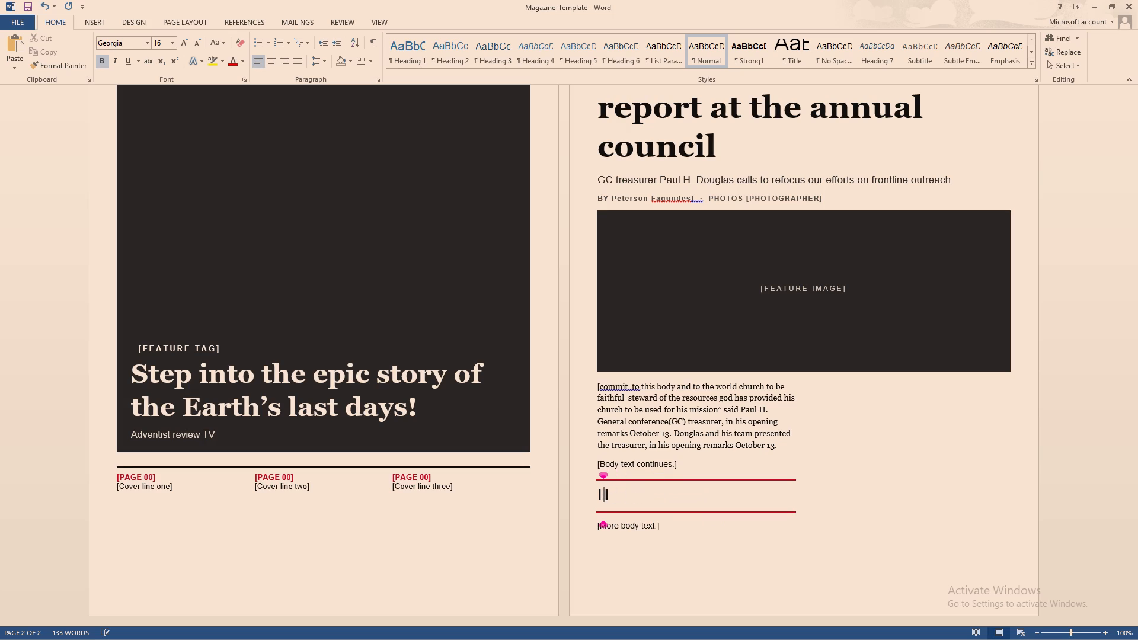
Begin the pull quote inside the brackets with "Digital mission strategy".
text(Di)
text(gi)
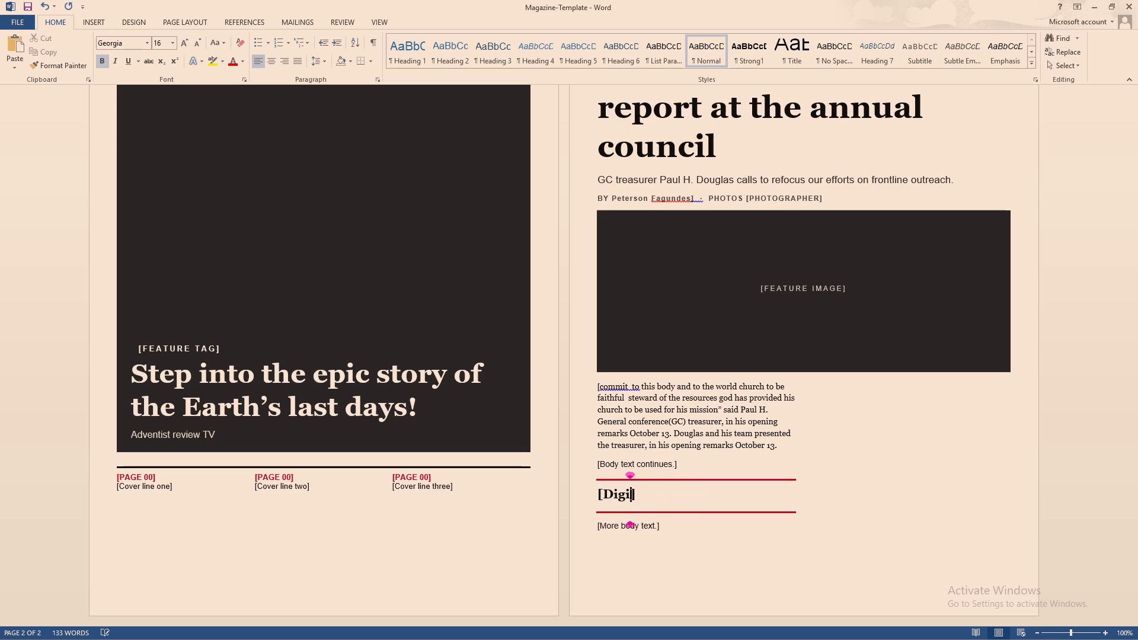
text(tal)
key(space)
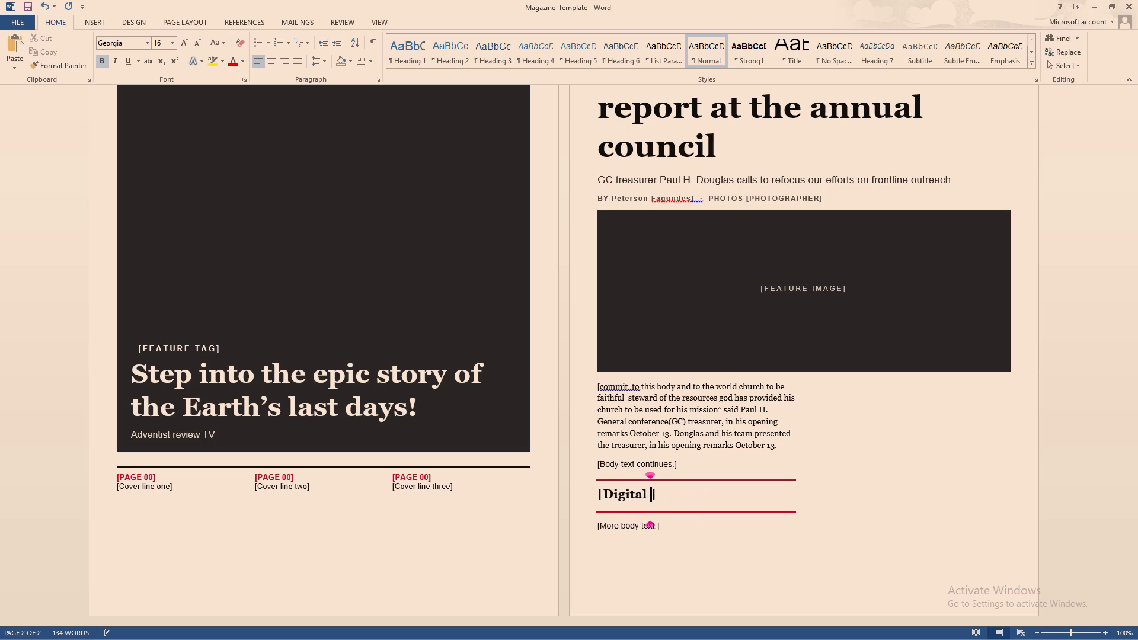
text(mis)
text(ion)
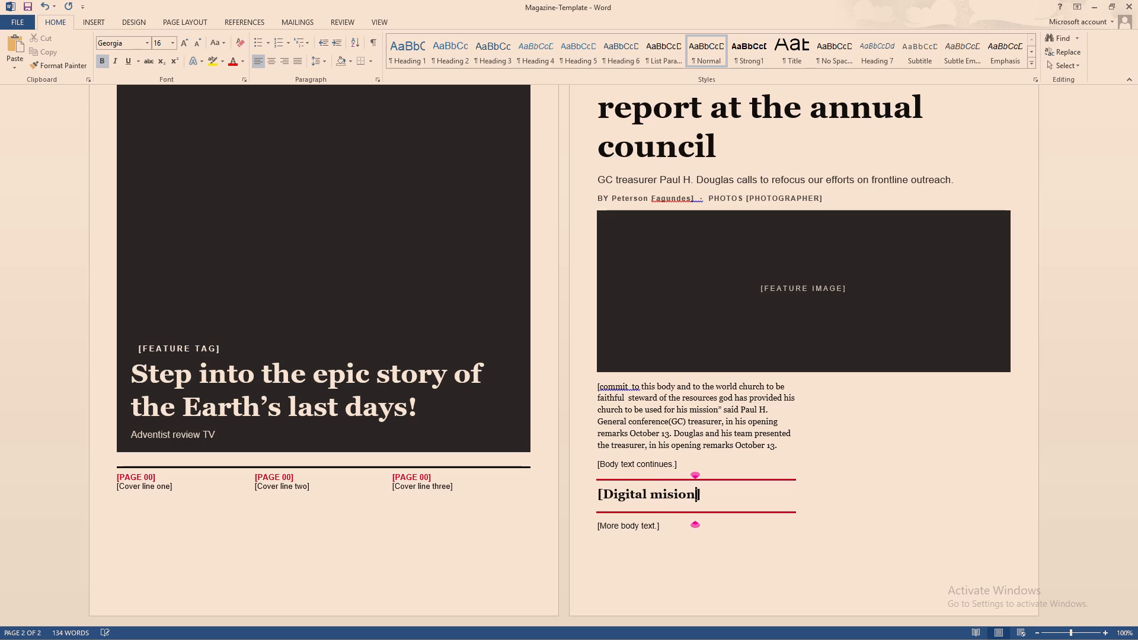
key(BackSpace)
key(BackSpace)
key(BackSpace)
text(sion)
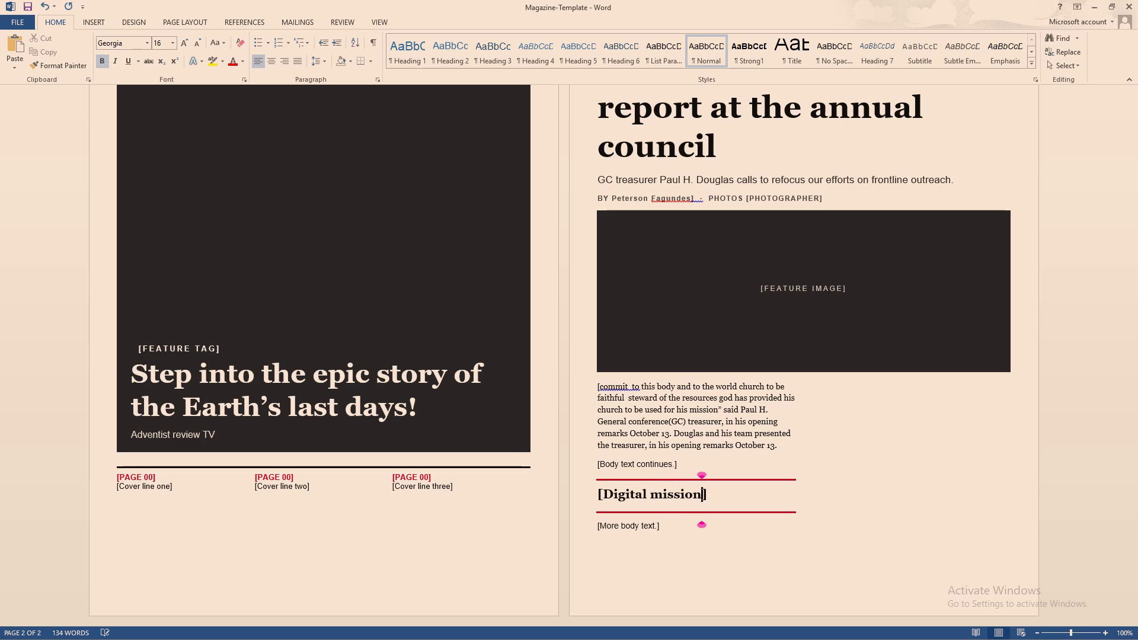
key(space)
text(strategy)
key(space)
Continue the pull quote after "strategy" with "is not just a plan, But a movement".
text(is not just)
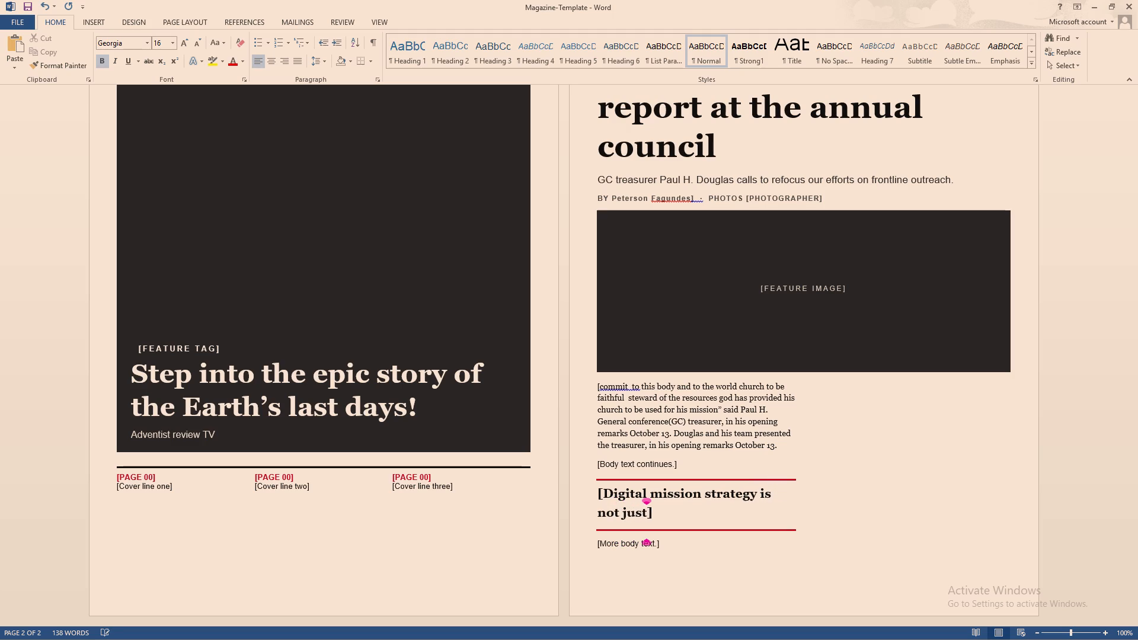
key(space)
text(a plan)
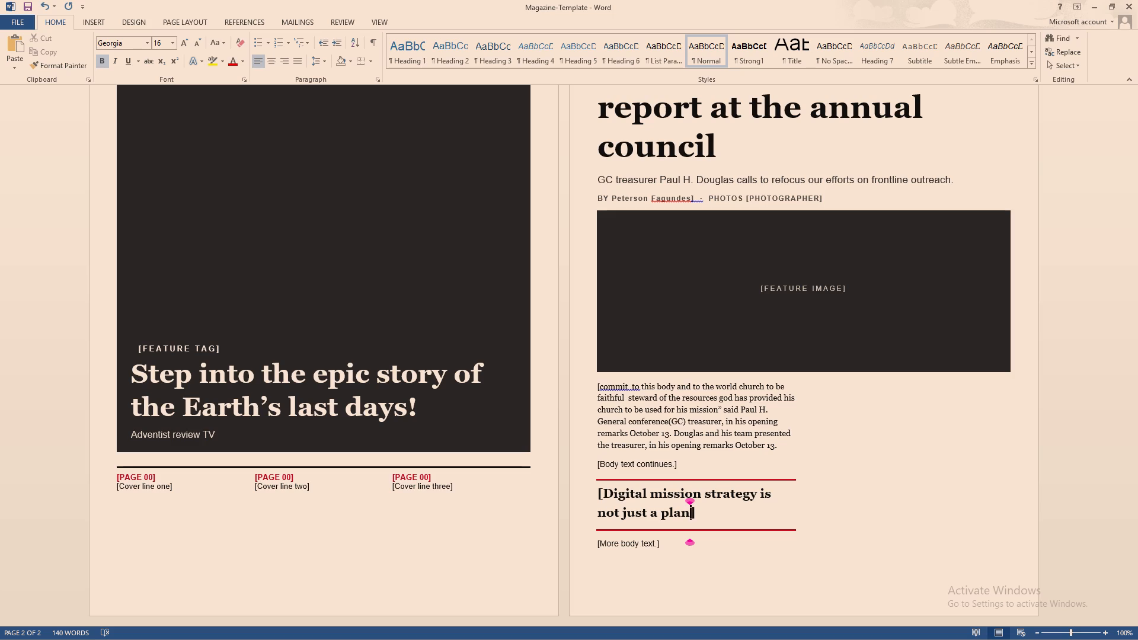
text(,)
key(space)
text(BUt)
key(space)
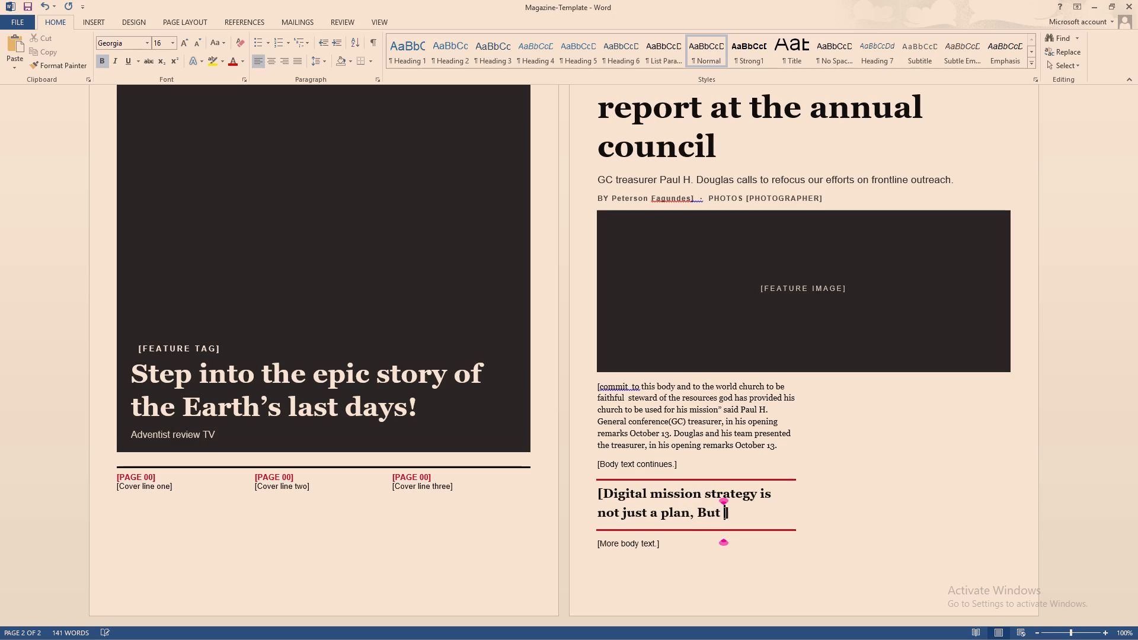
text(a movement)
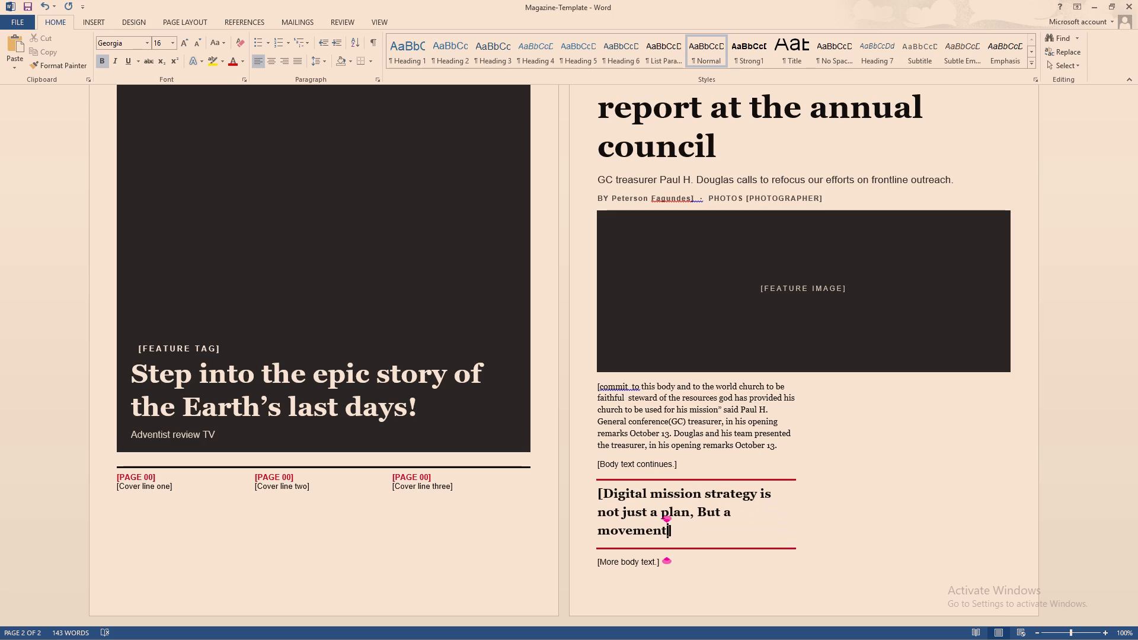
Extend the pull quote after "movement" with "to reach people".
key(space)
text(to the)
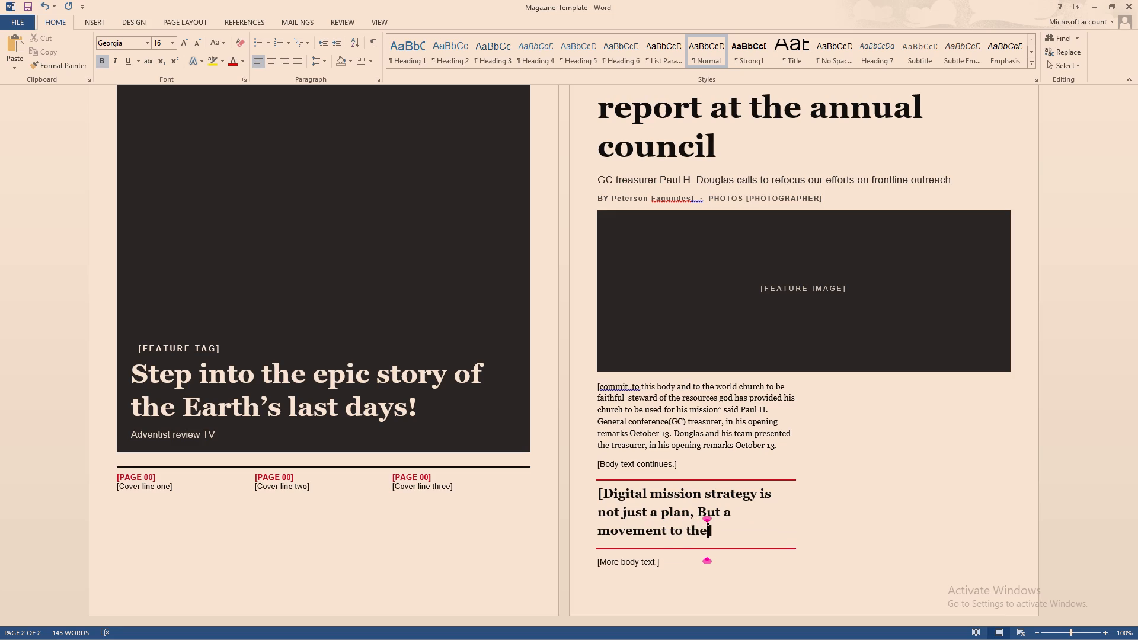
key(BackSpace)
key(BackSpace)
key(BackSpace)
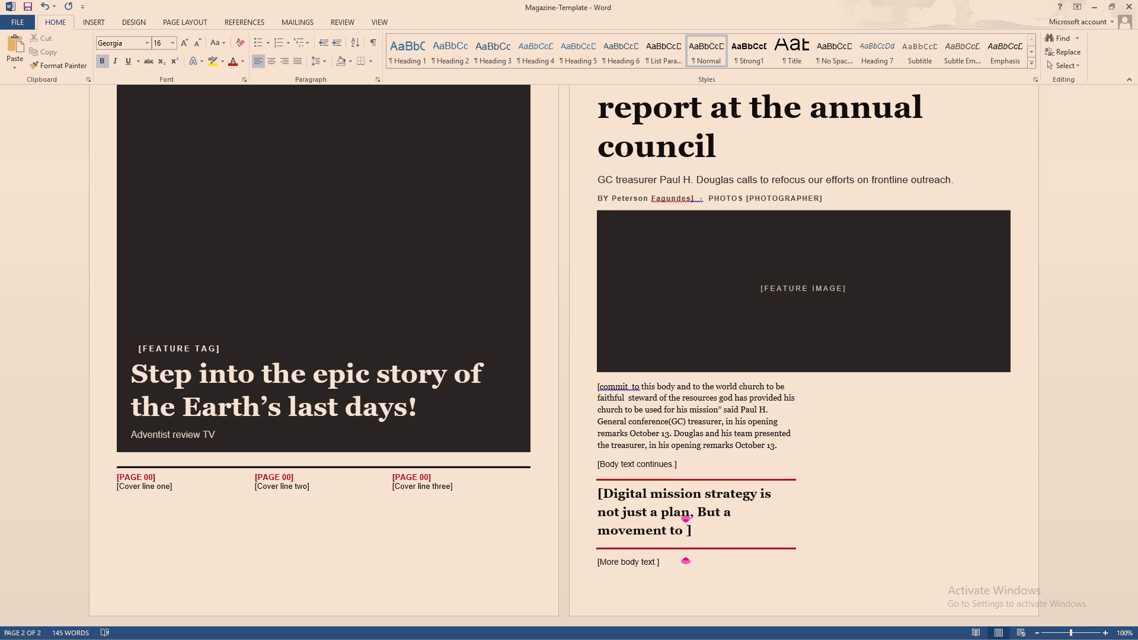
text(reach)
key(space)
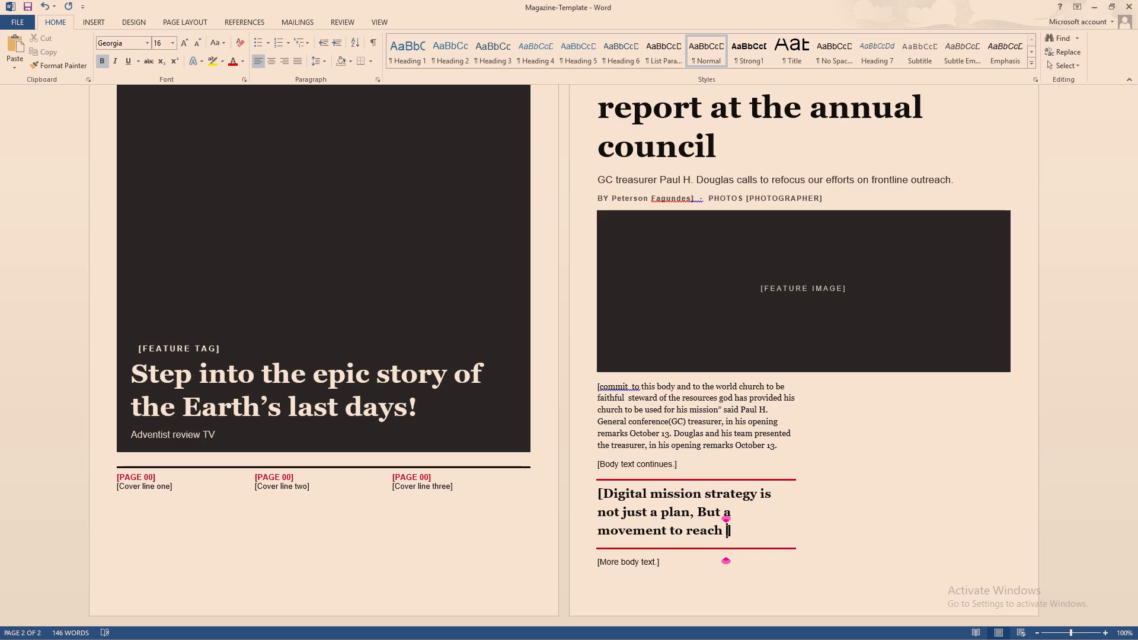
text(people)
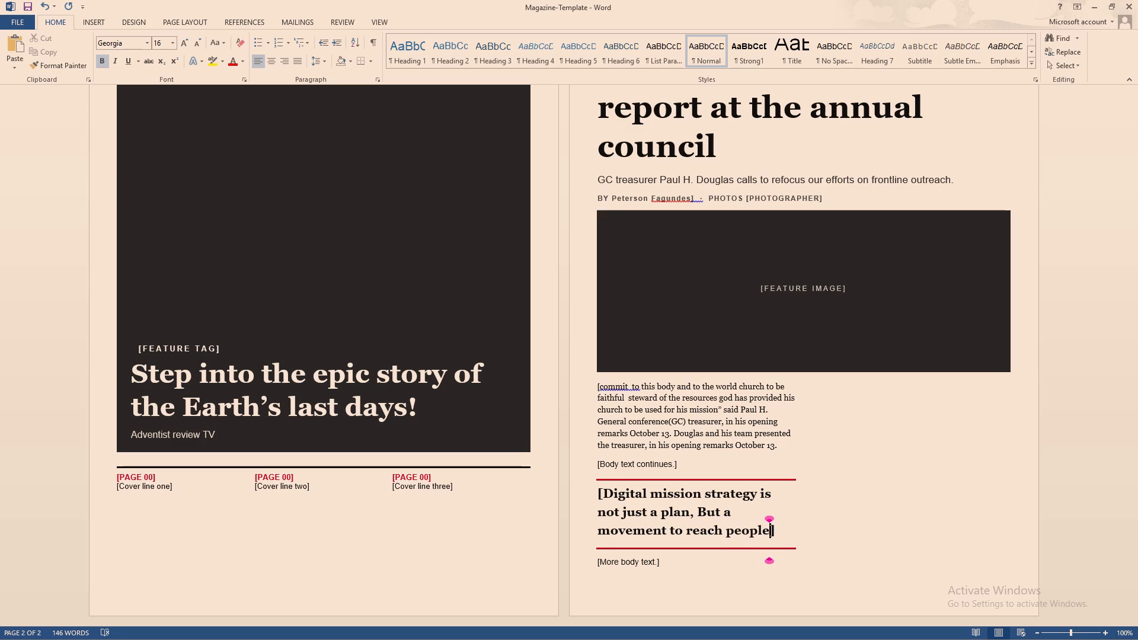
Complete the pull quote after "people" with "where they are".
key(space)
text(whre)
key(space)
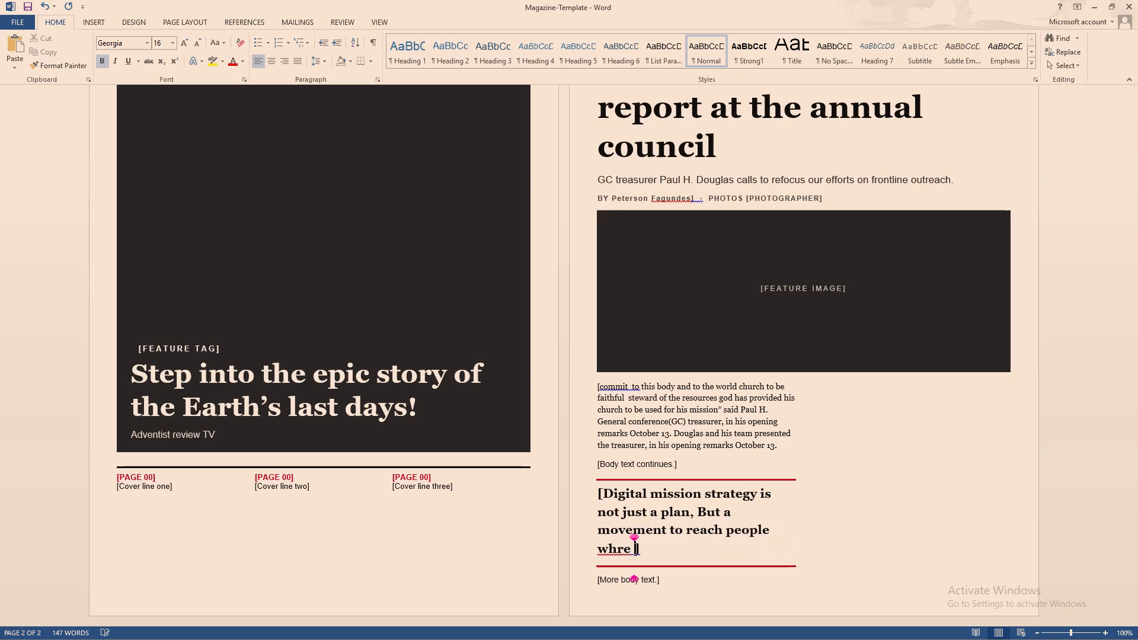
key(BackSpace)
key(BackSpace)
key(BackSpace)
text(ere th)
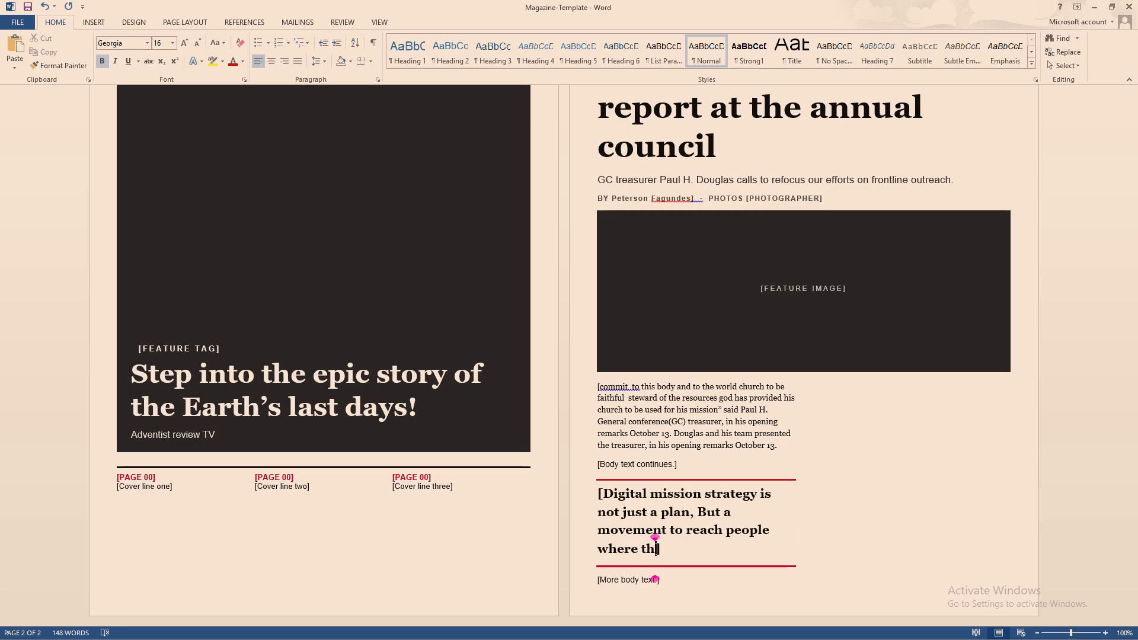
text(ey are)
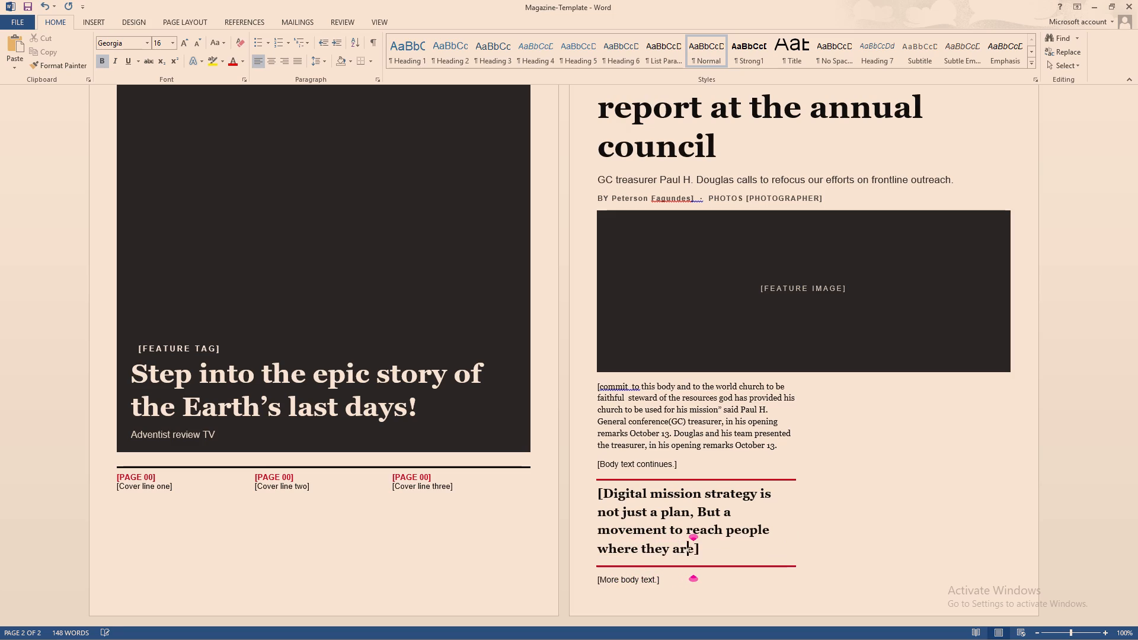
key(space)
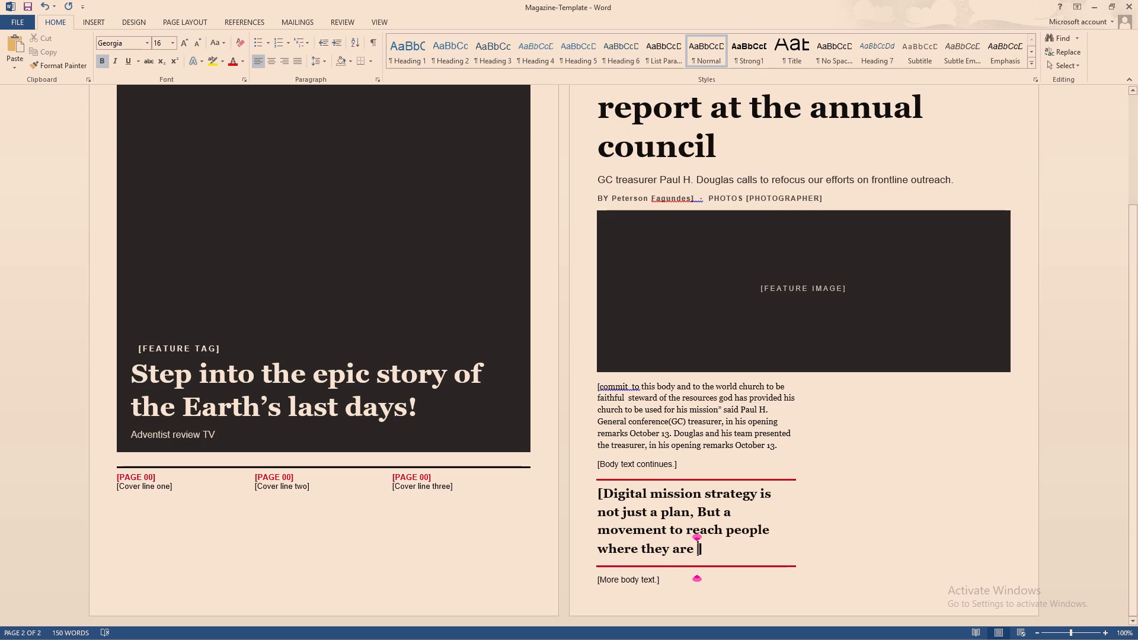
Remove the closing and opening square brackets around the pull quote.
click(702, 549)
key(BackSpace)
click(604, 495)
key(BackSpace)
click(781, 532)
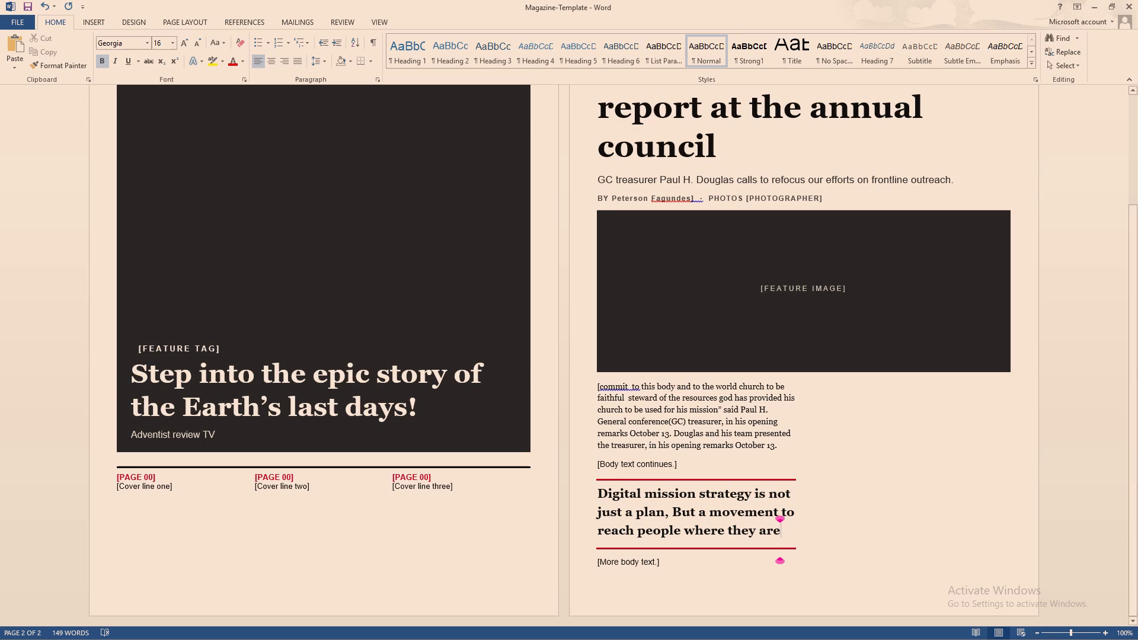
Insert a blank paragraph after the first body paragraph, above "[Body text continues.]".
click(792, 443)
key(Return)
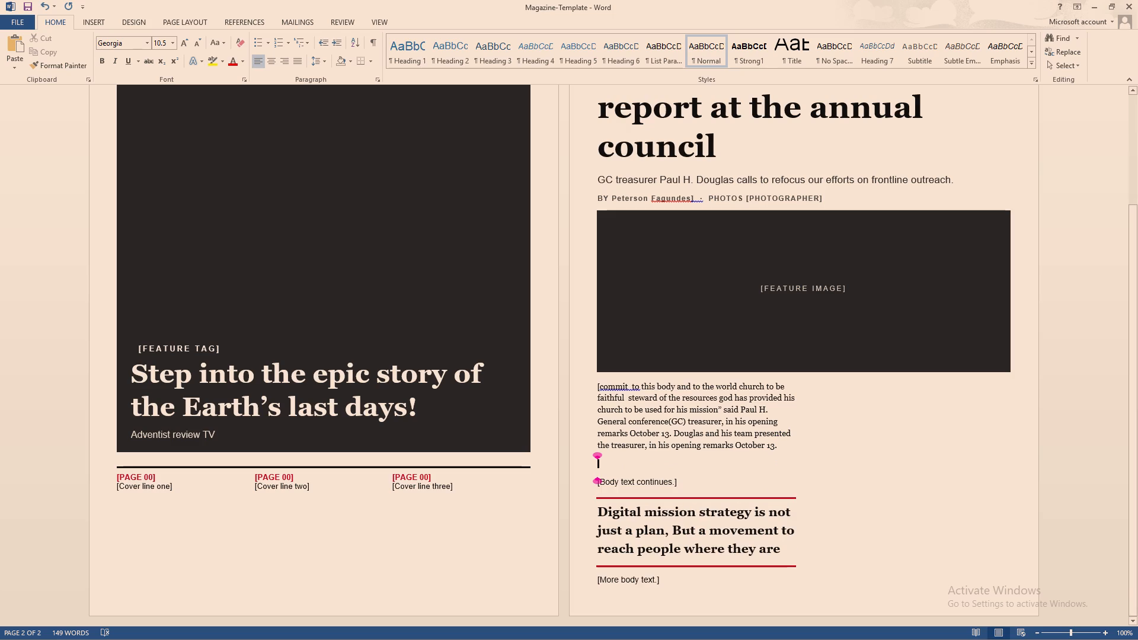
Format the "[Body text continues.]" placeholder in Georgia at size 11.
drag(594, 481, 680, 489)
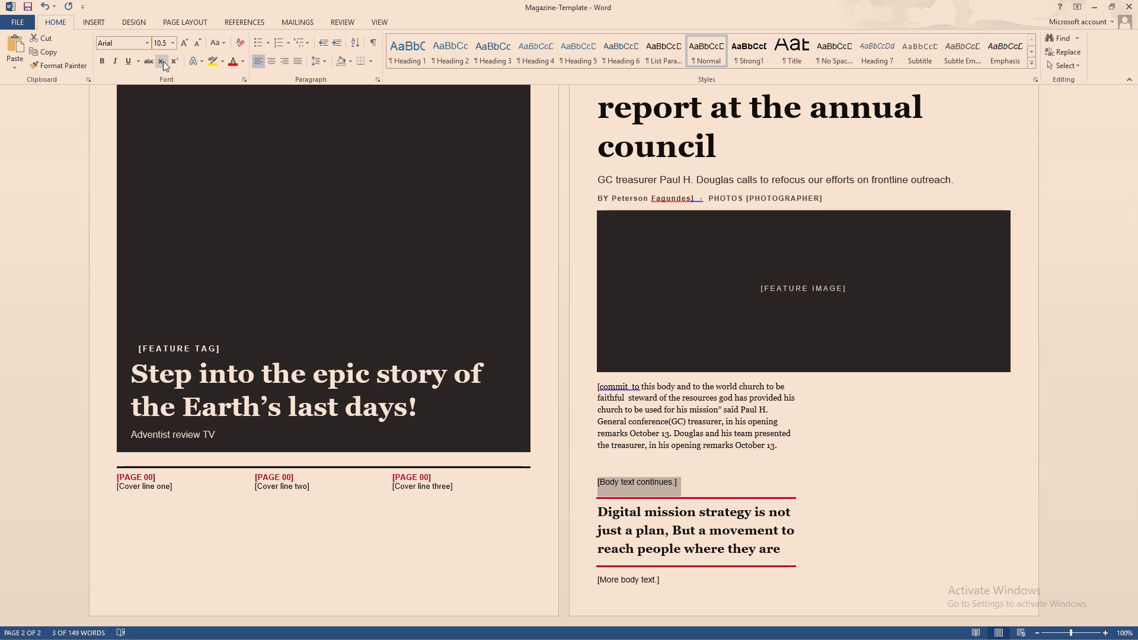
click(149, 44)
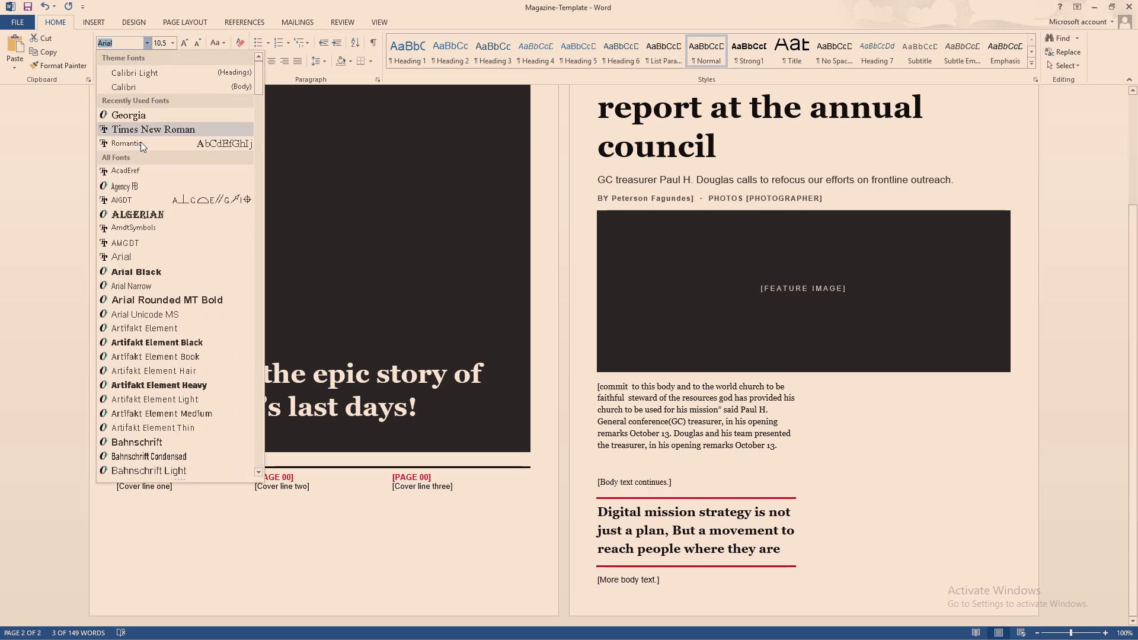
click(142, 113)
click(170, 47)
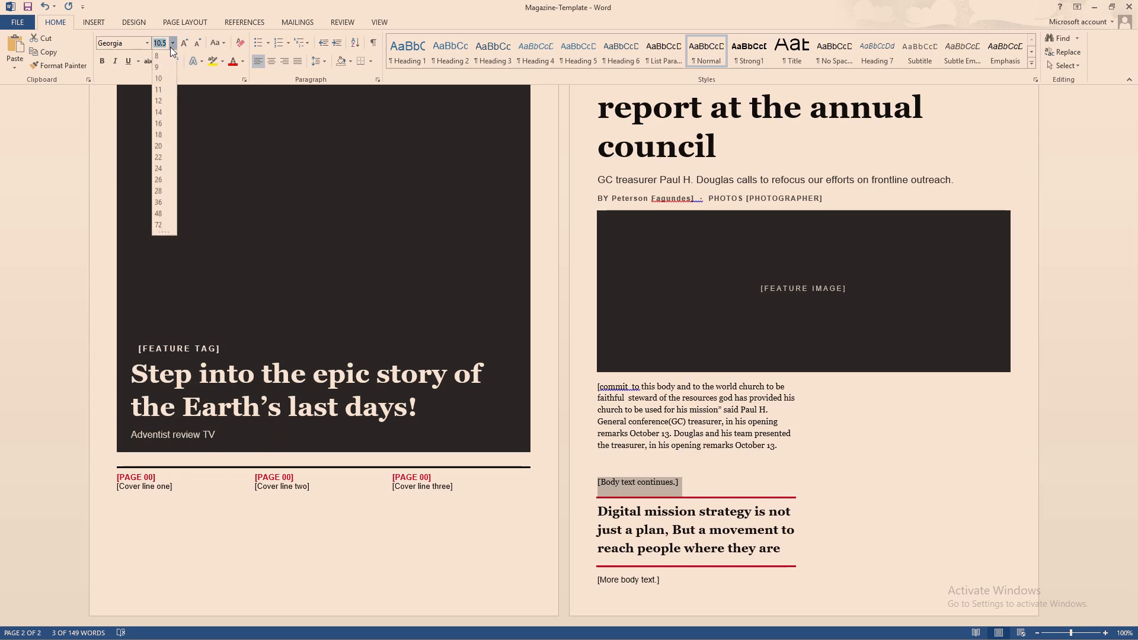
click(158, 91)
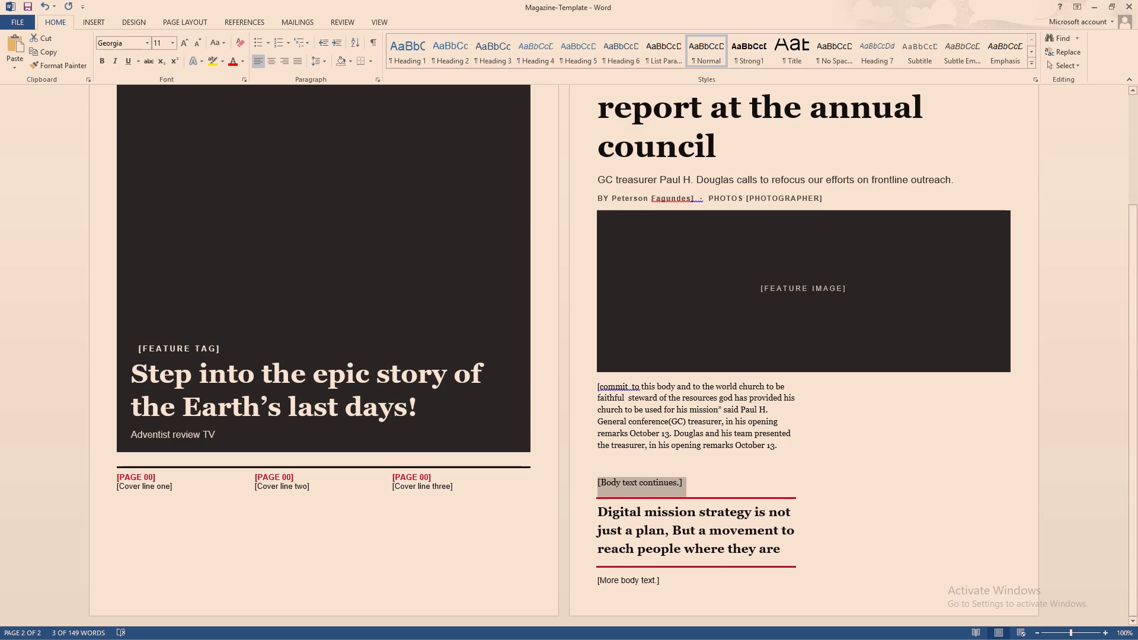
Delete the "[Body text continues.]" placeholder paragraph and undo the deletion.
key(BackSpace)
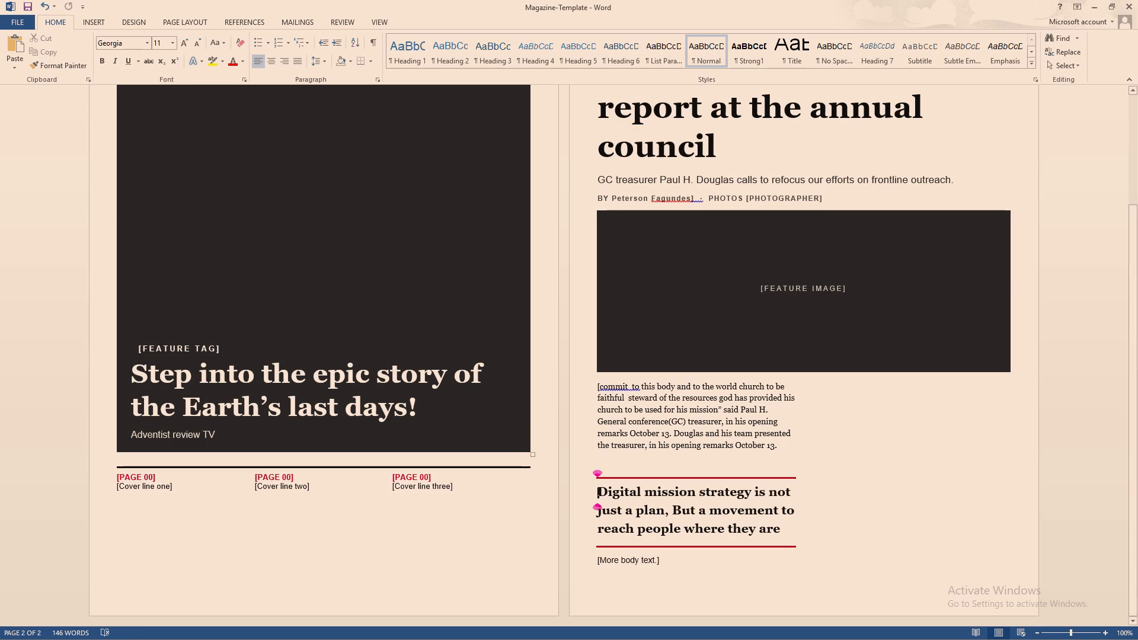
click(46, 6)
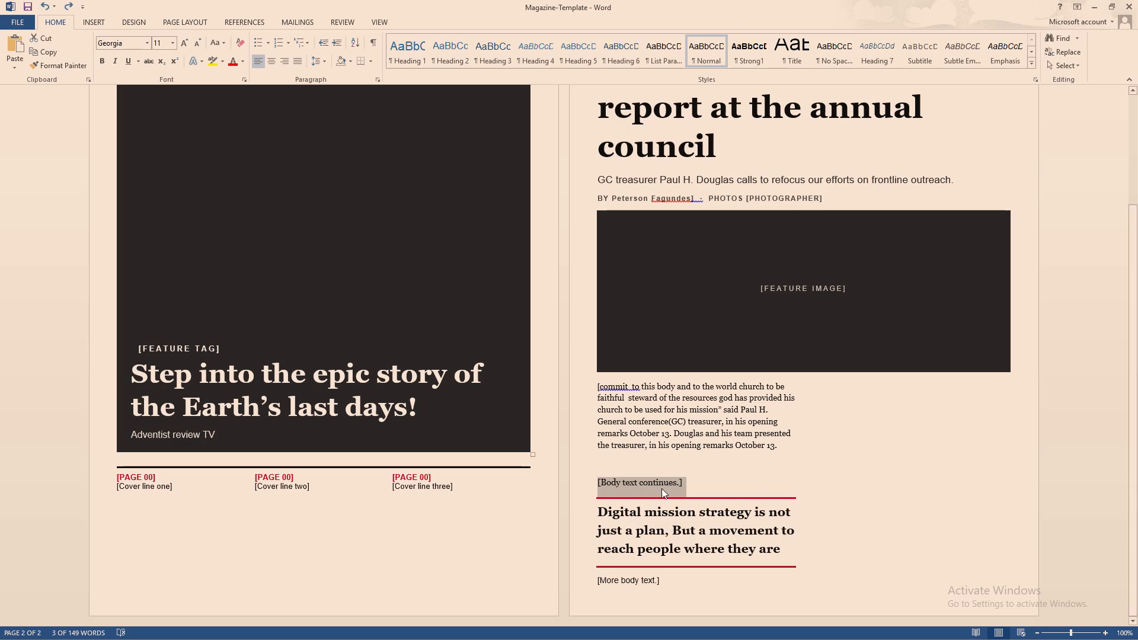
Replace the "[Body text continues.]" placeholder, including its brackets, with "strength, stewardship, and strategy".
click(675, 480)
drag(682, 482, 645, 482)
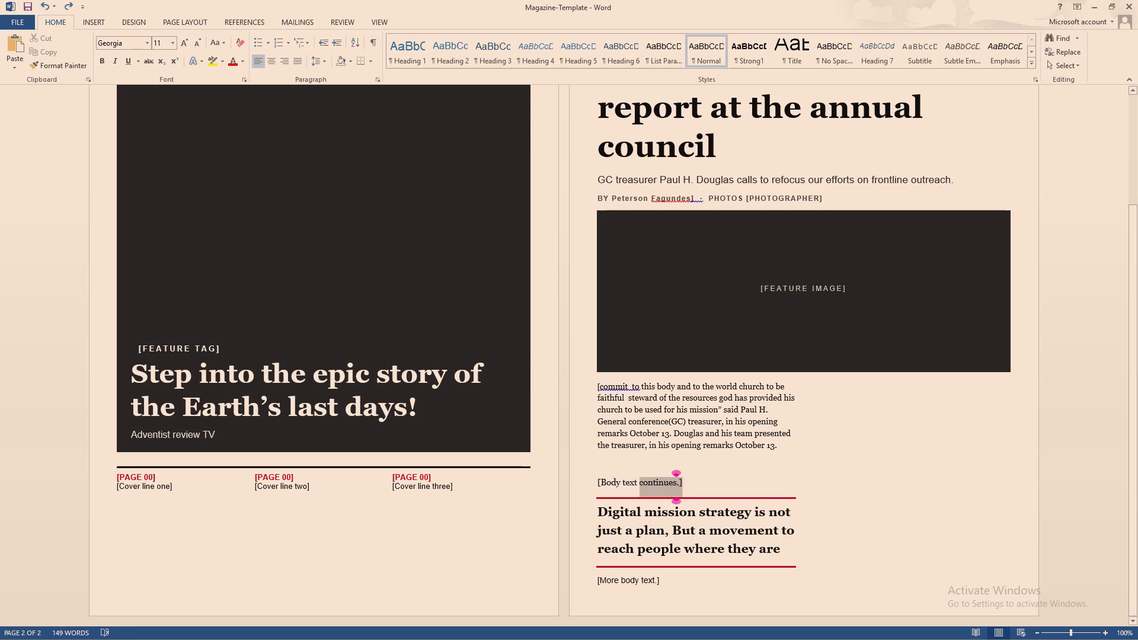
drag(645, 482, 620, 478)
key(BackSpace)
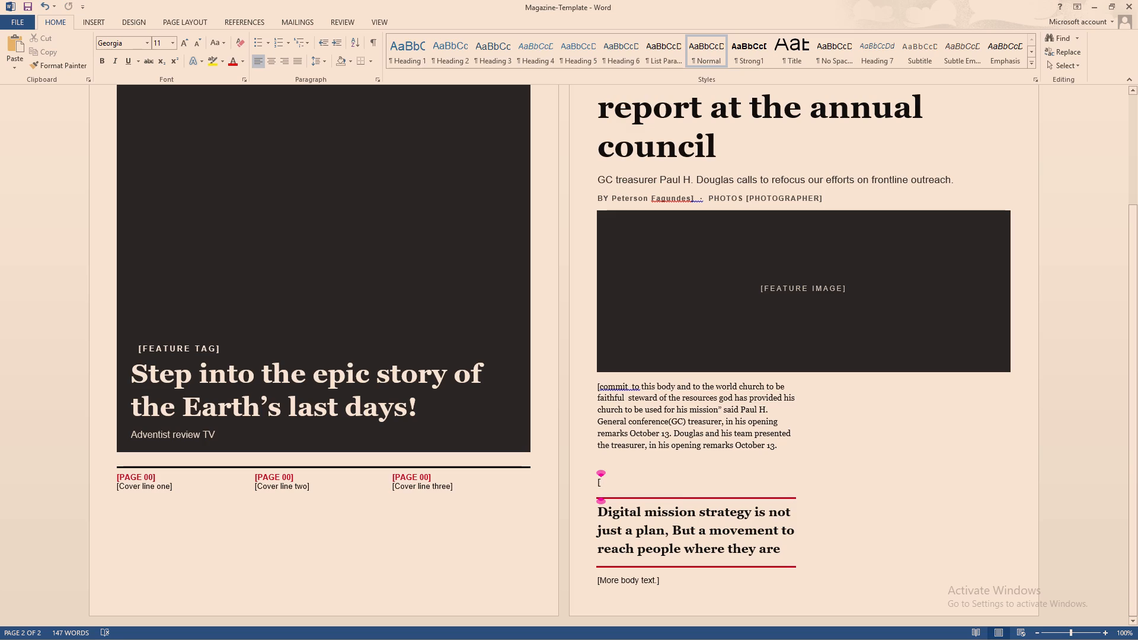
text(str)
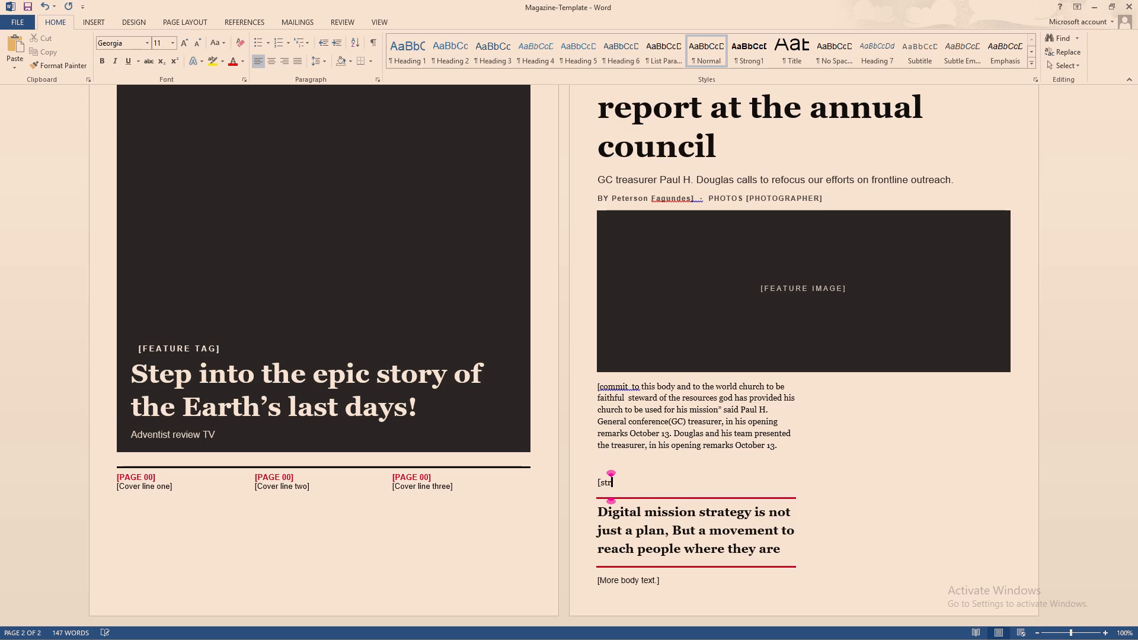
text(ength)
text(, stewardship)
text(, and strate)
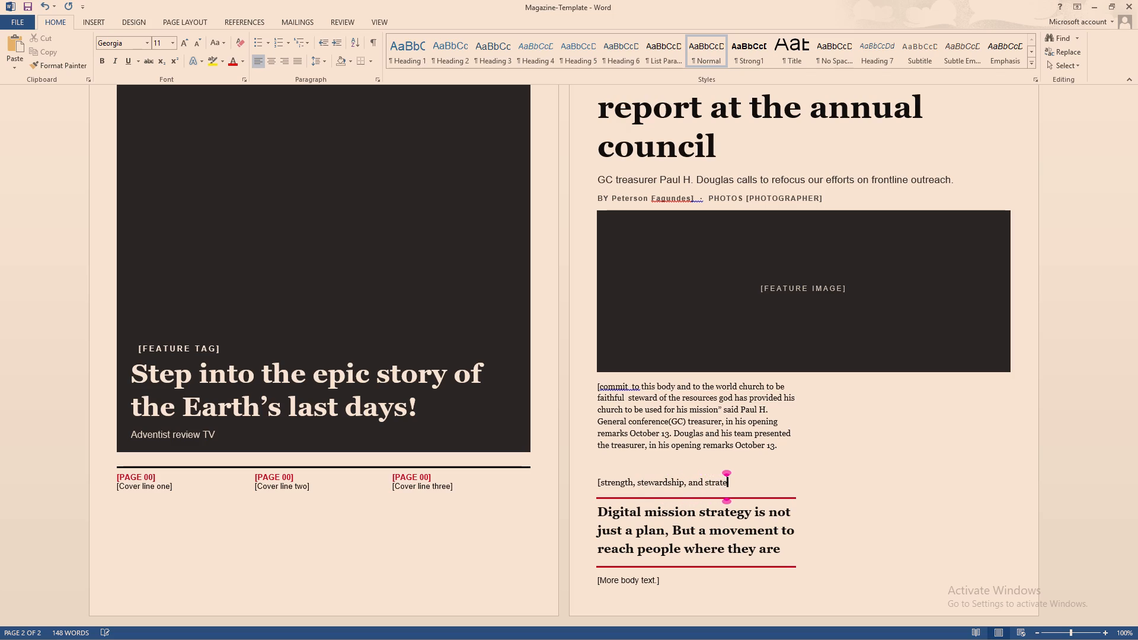
text(gy)
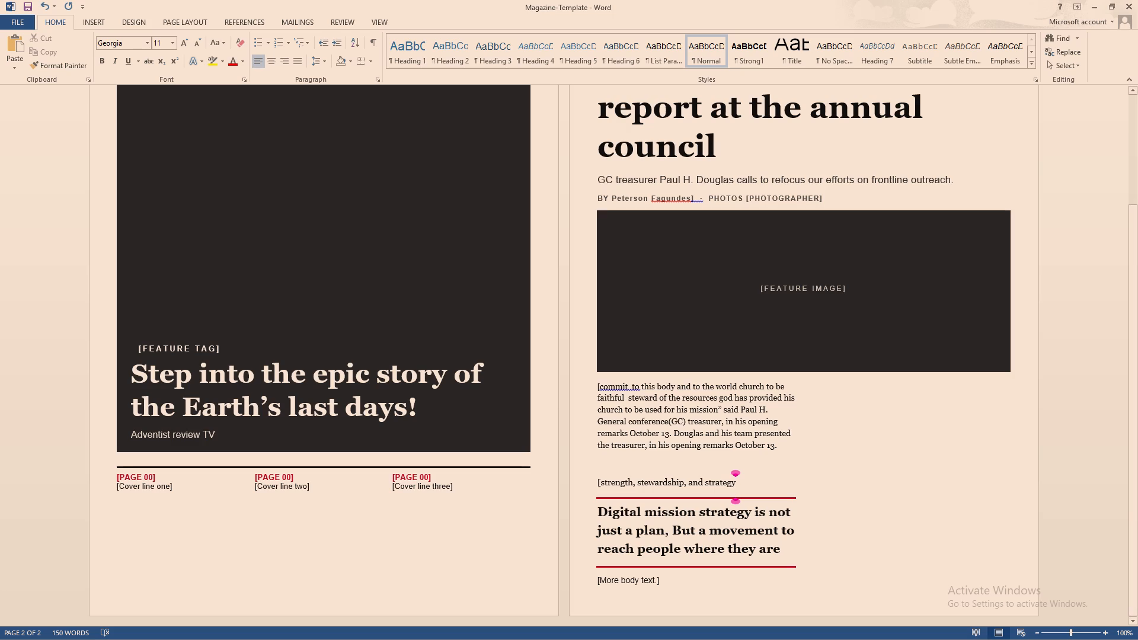
click(602, 478)
key(BackSpace)
Start a new paragraph below "strength, stewardship, and strategy" with the text "Douglas introduced the three years".
drag(741, 484, 647, 479)
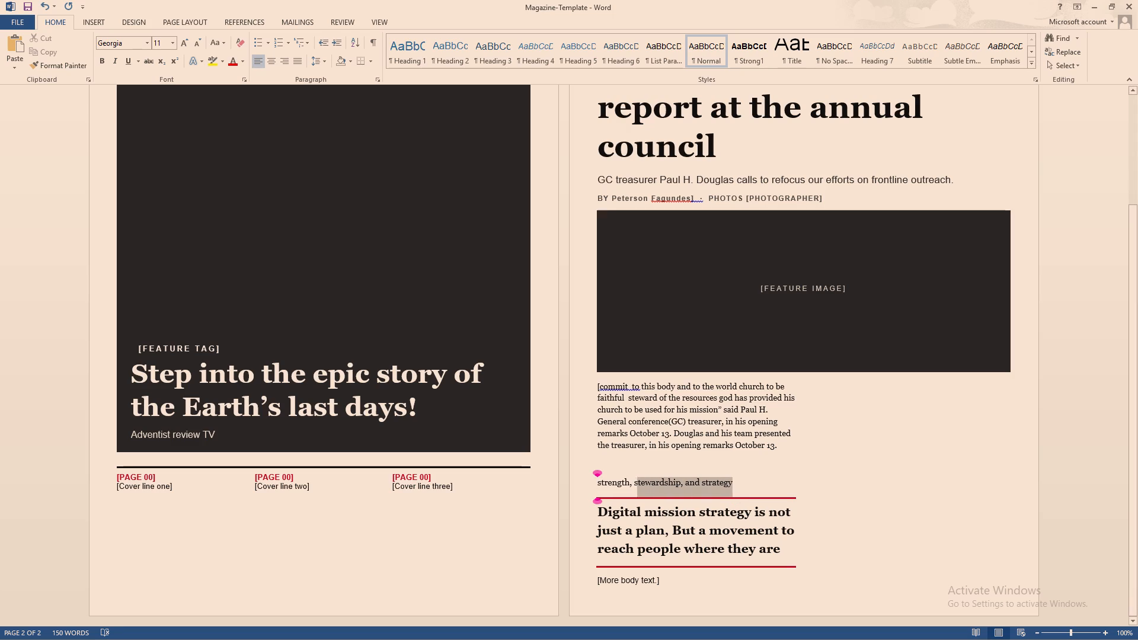
drag(647, 479, 599, 481)
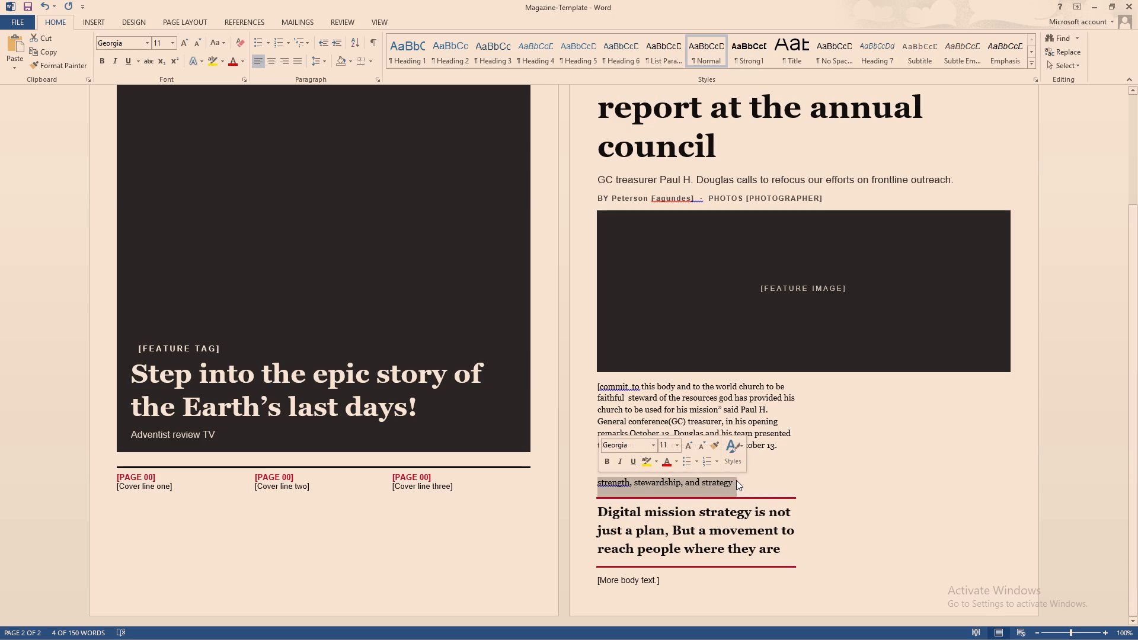
click(739, 480)
key(Return)
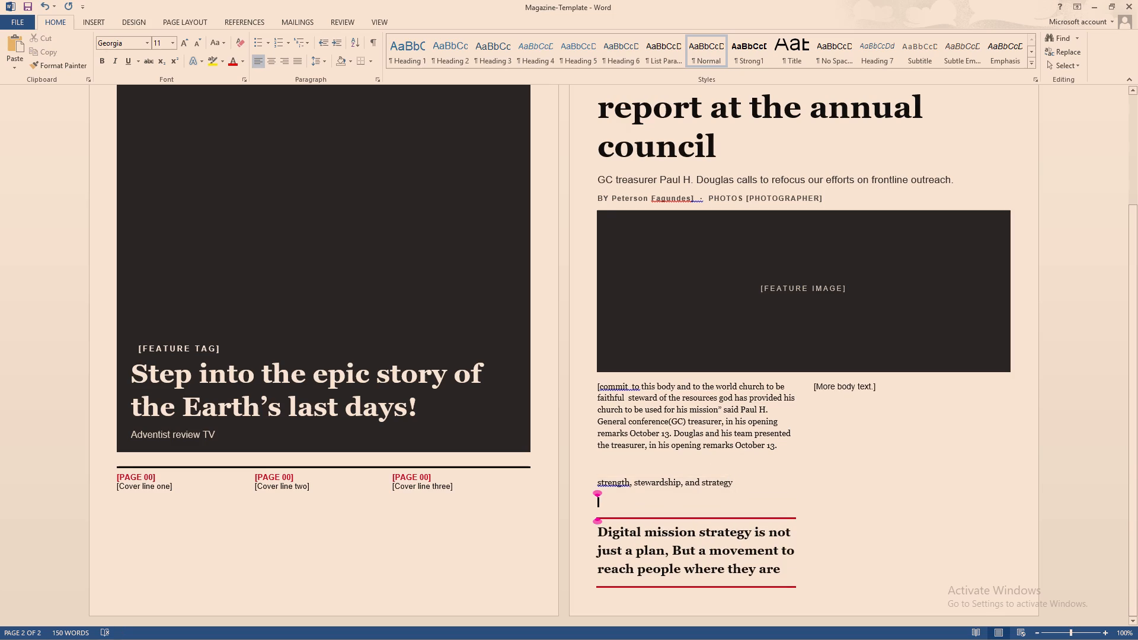
text(Douglas)
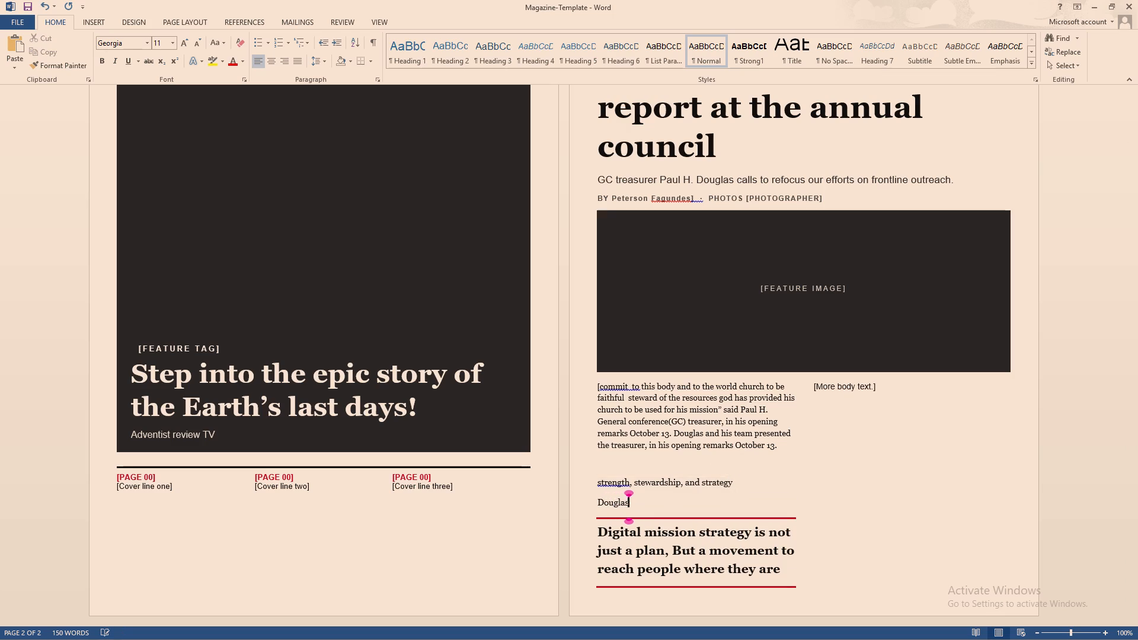
key(space)
text(intrid)
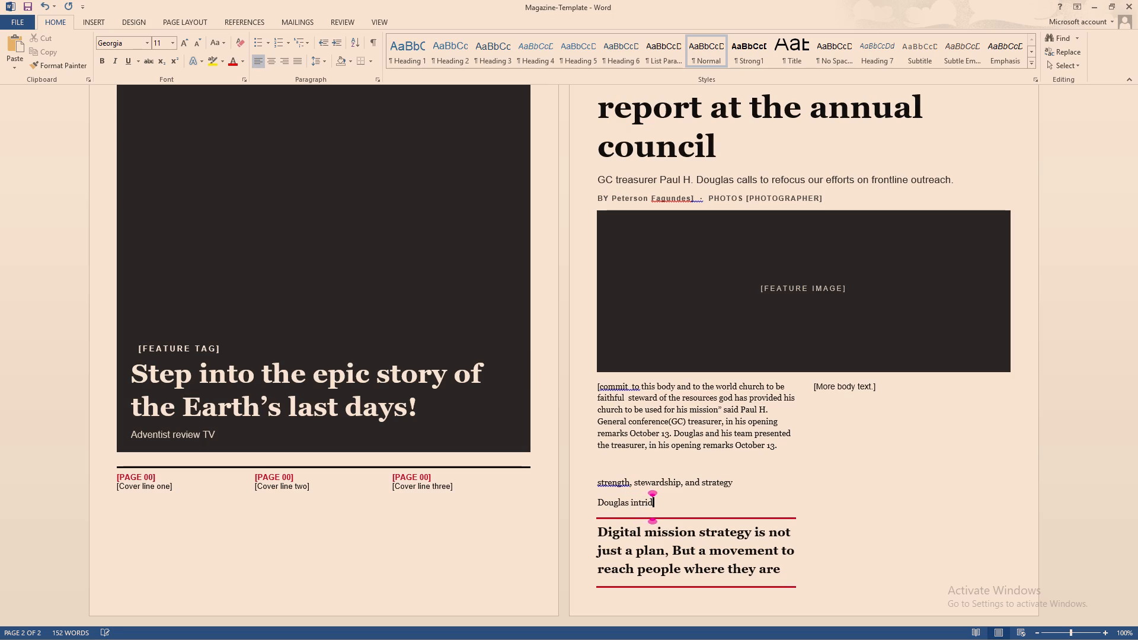
key(BackSpace)
key(BackSpace)
text(oduced)
key(space)
text(the thr)
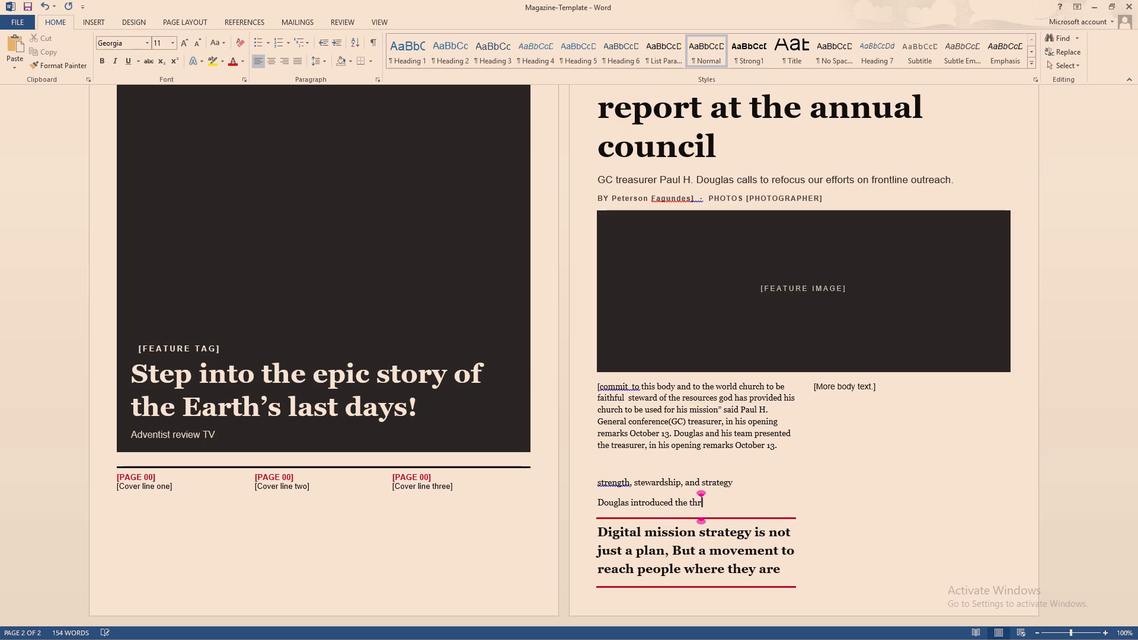
text(ee years)
Continue the new paragraph after "three years" with "of emphasis".
key(space)
text(if e)
key(BackSpace)
key(BackSpace)
key(BackSpace)
key(BackSpace)
text(of empha)
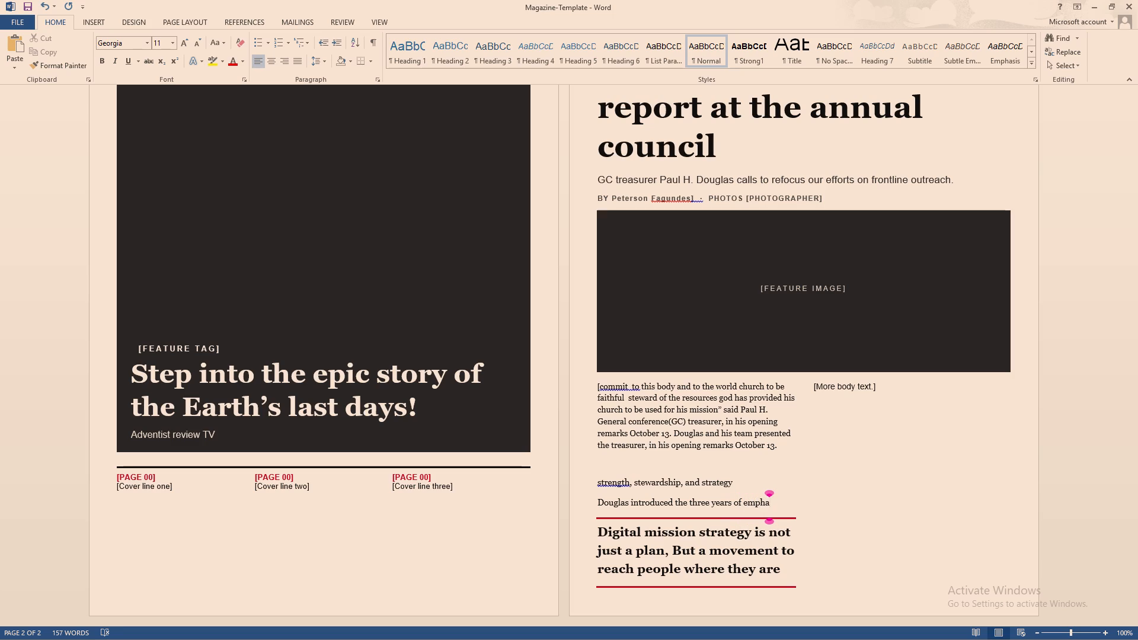
text(is)
key(BackSpace)
key(BackSpace)
text(sis)
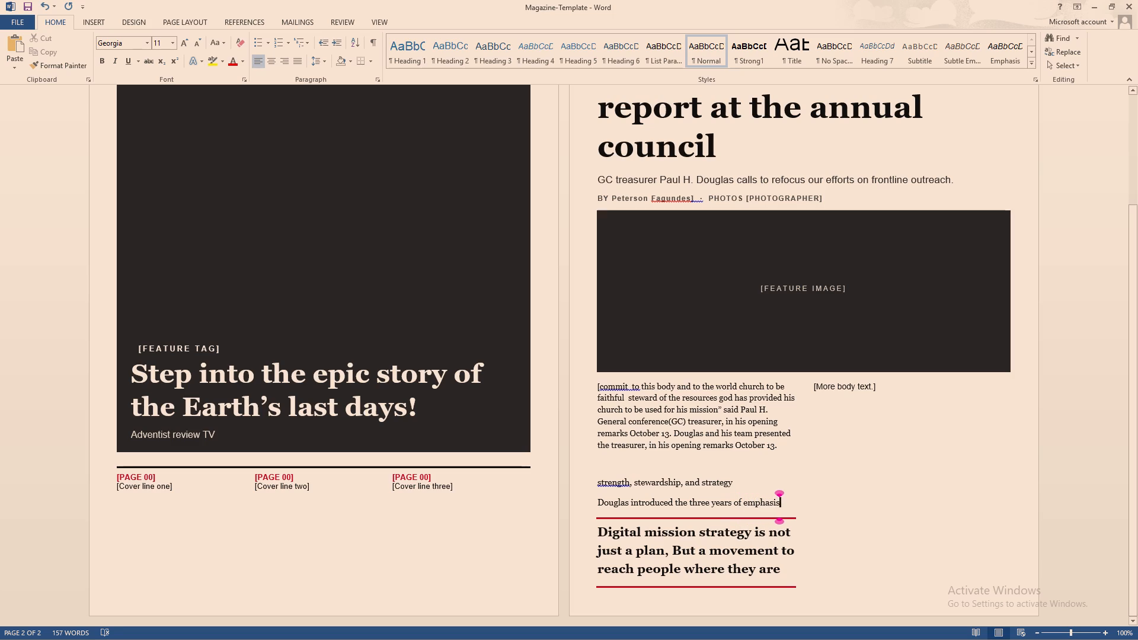
Format the line "strength, stewardship, and strategy" as bold at size 12.
drag(734, 482, 601, 478)
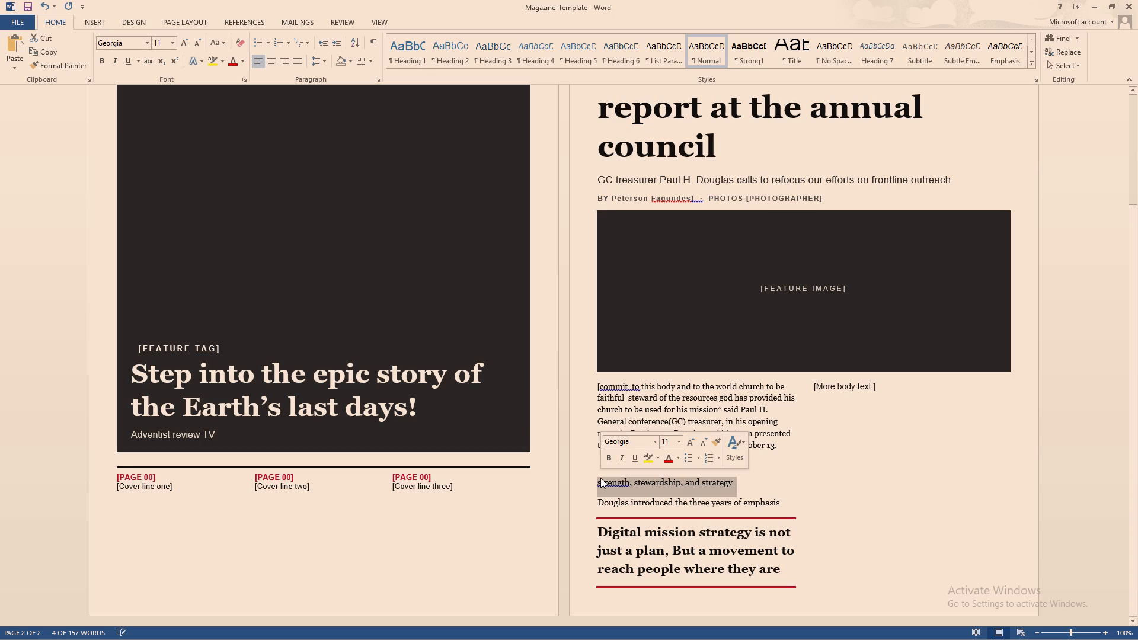
click(610, 455)
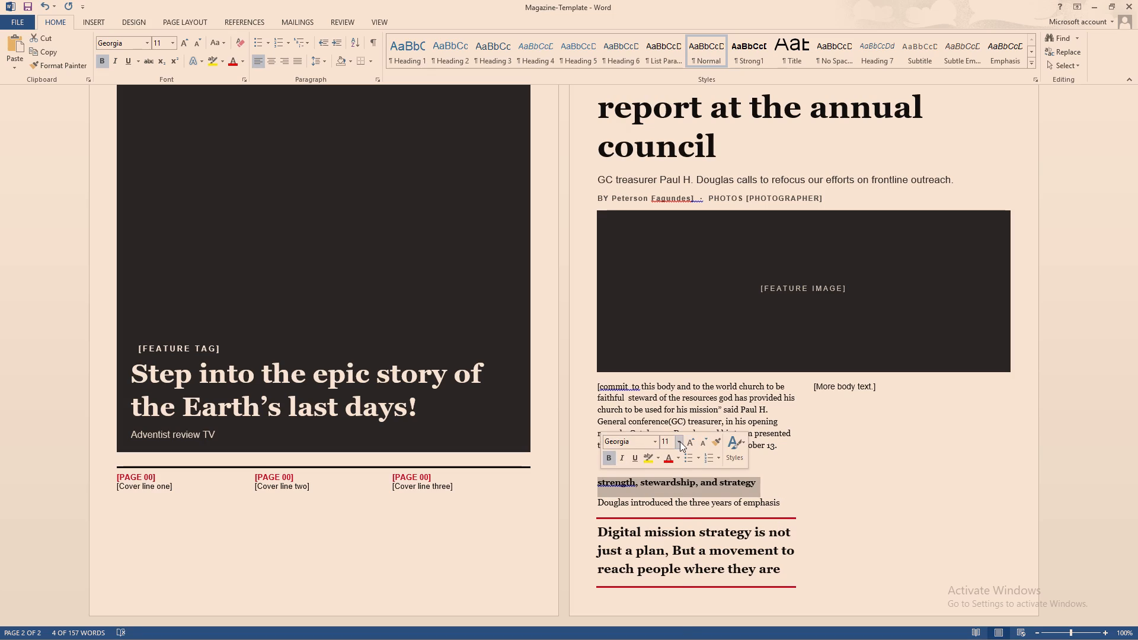
click(680, 441)
click(668, 499)
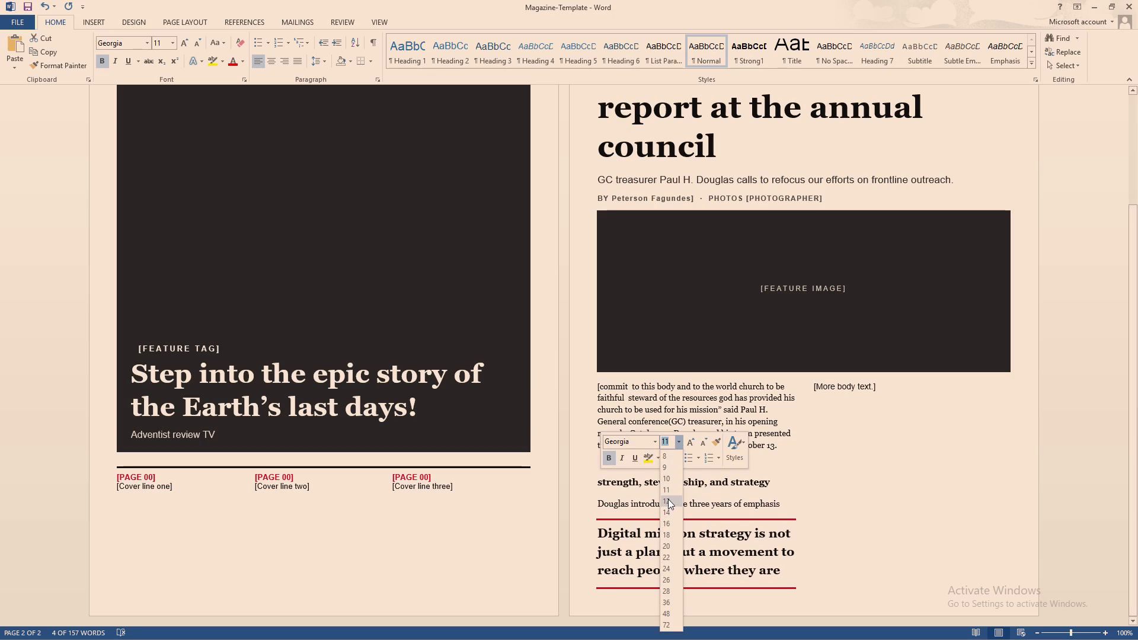
click(792, 491)
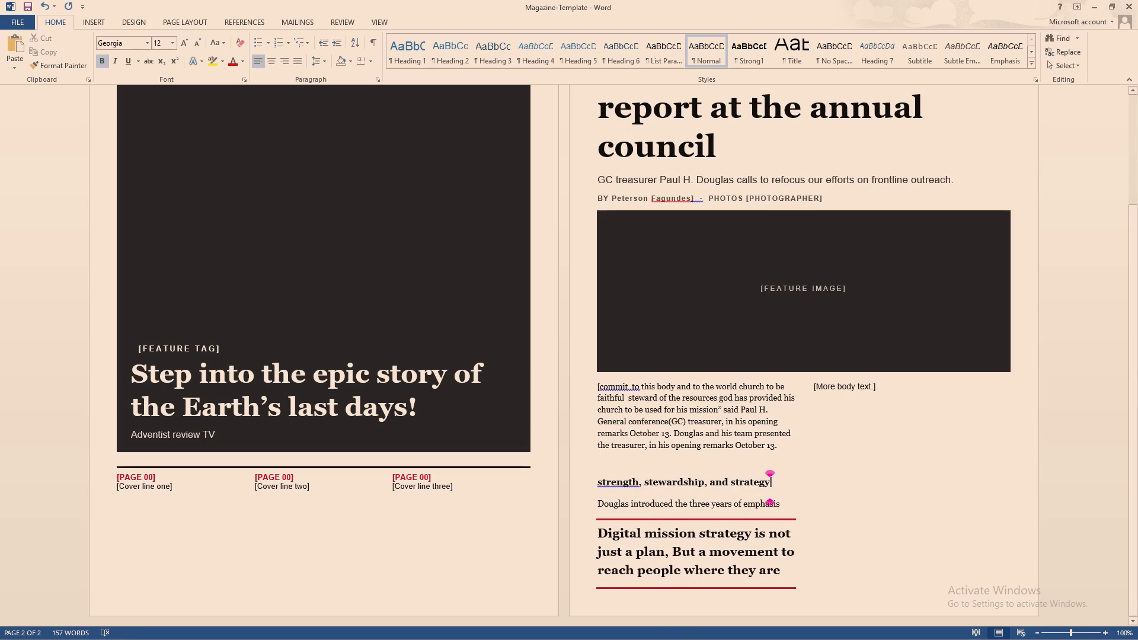
Extend the Douglas sentence after "emphasis" with "for this quinquennium".
drag(603, 507, 768, 499)
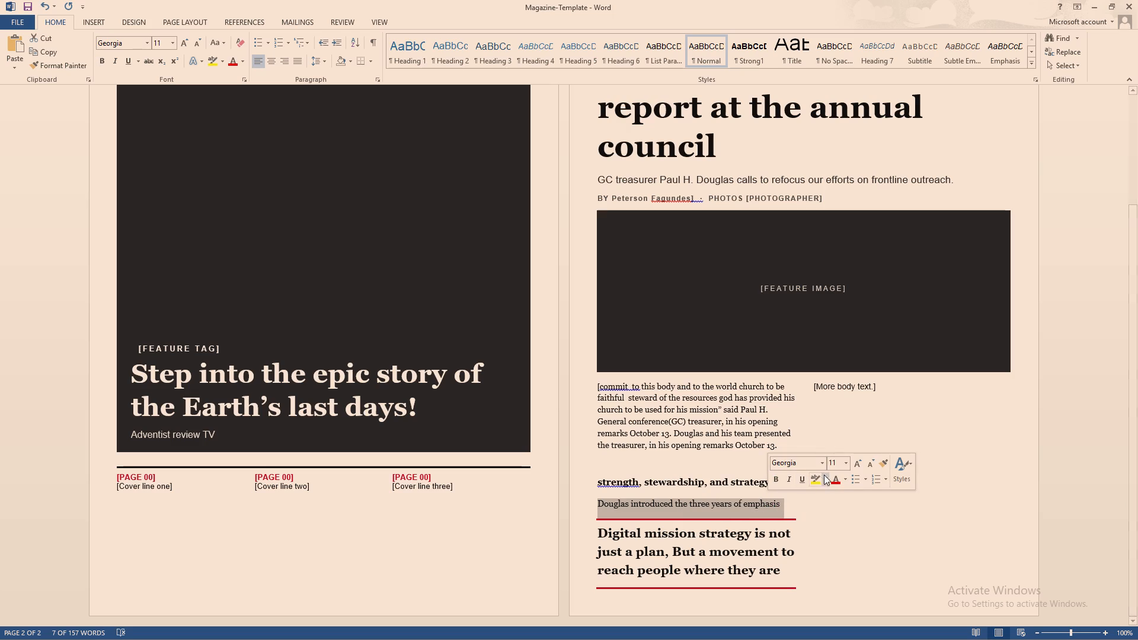
click(797, 501)
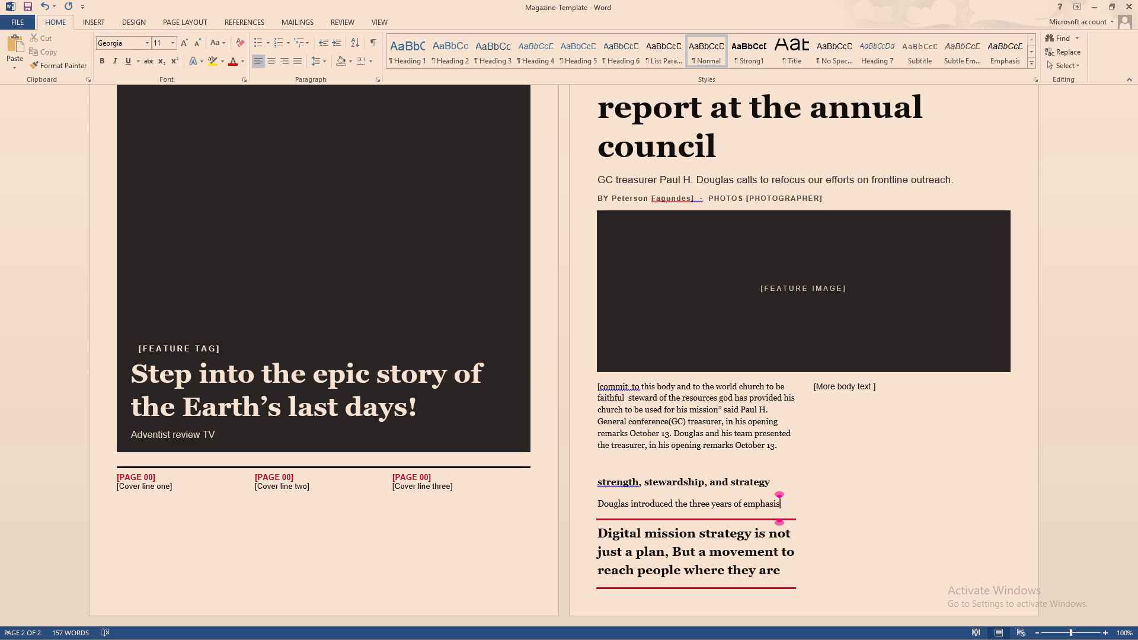
key(space)
text(for this)
key(space)
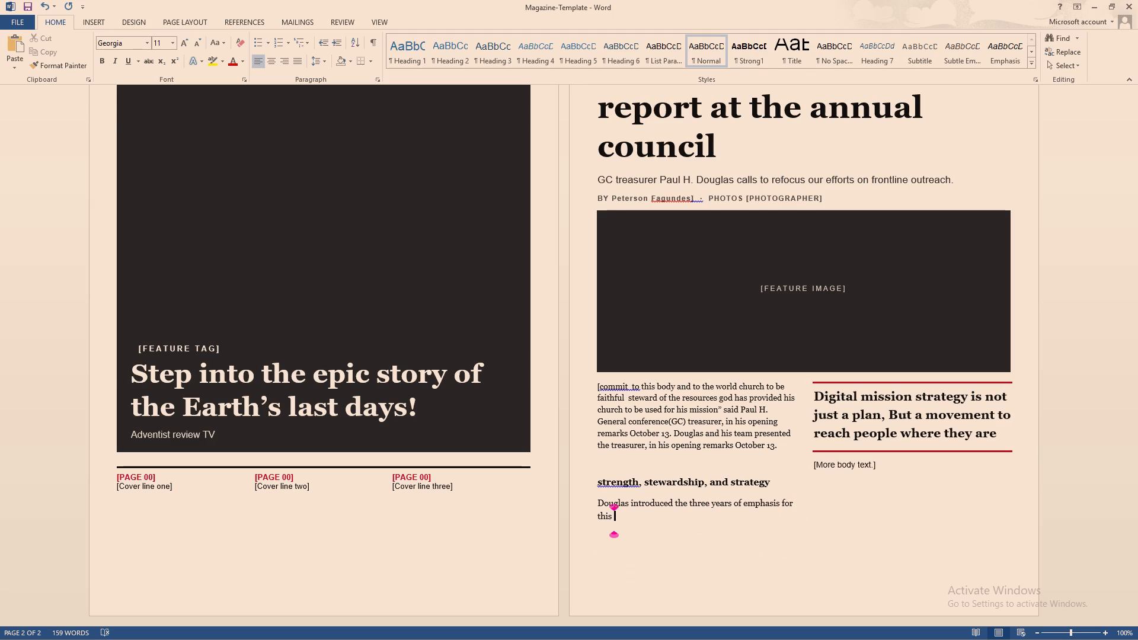
text(quic)
key(BackSpace)
key(n)
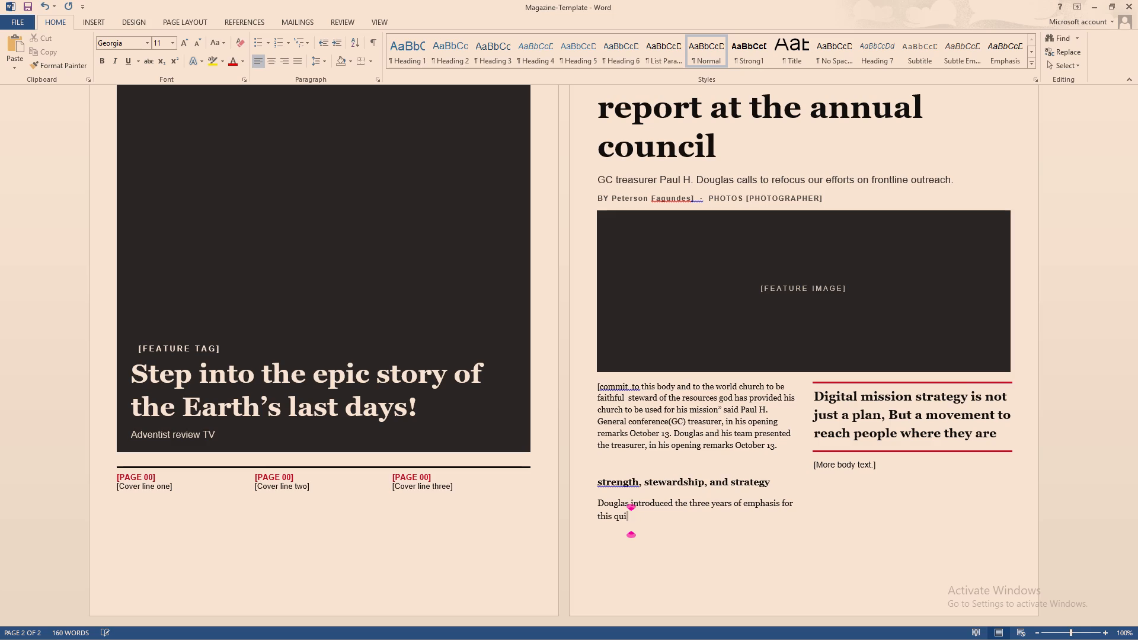
key(q)
text(uen)
text(nium)
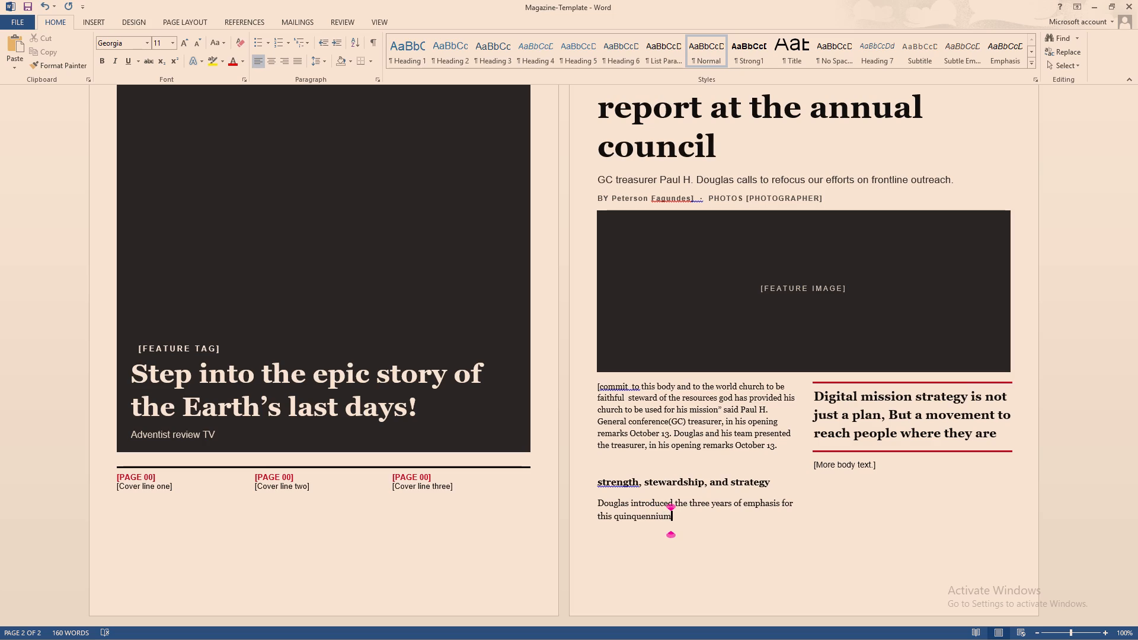
Finish the Douglas sentence with ", beginning with the strength.".
text(, be)
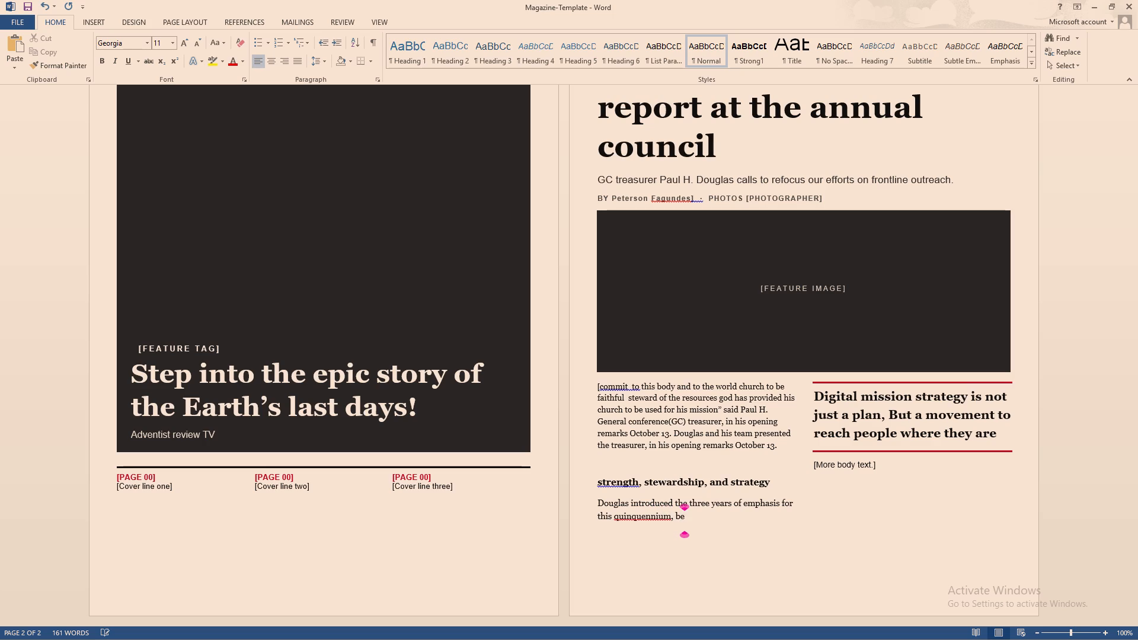
text(ginning)
key(space)
text(with the strenght)
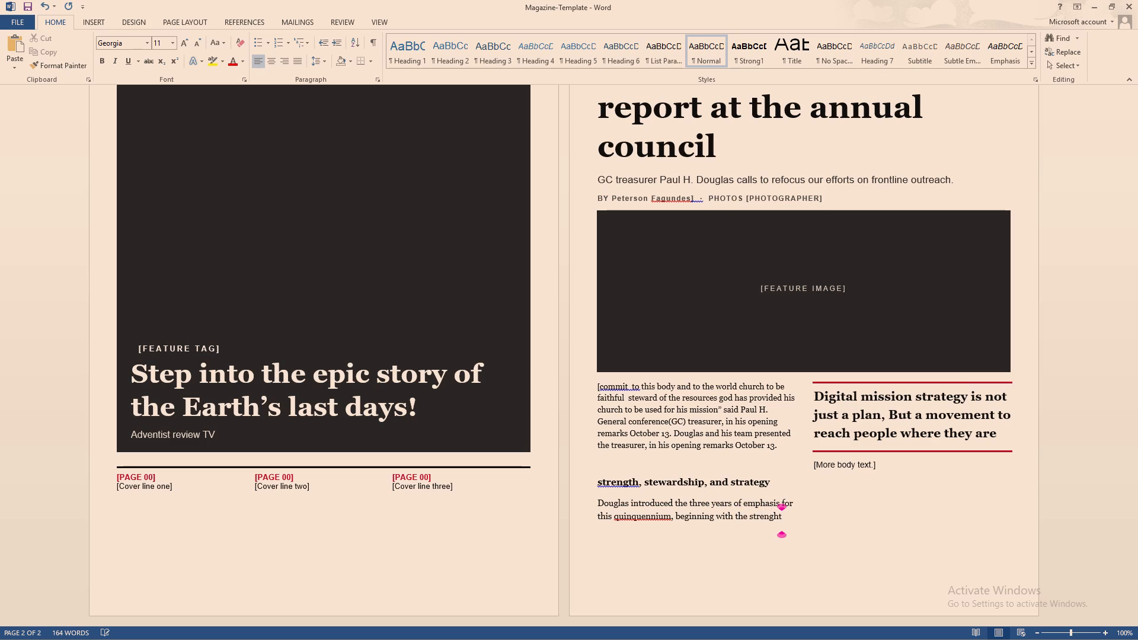
text(.)
key(space)
Start a new sentence after "beginning with the strength." with "Church entities should be operating a level".
text(CHurch)
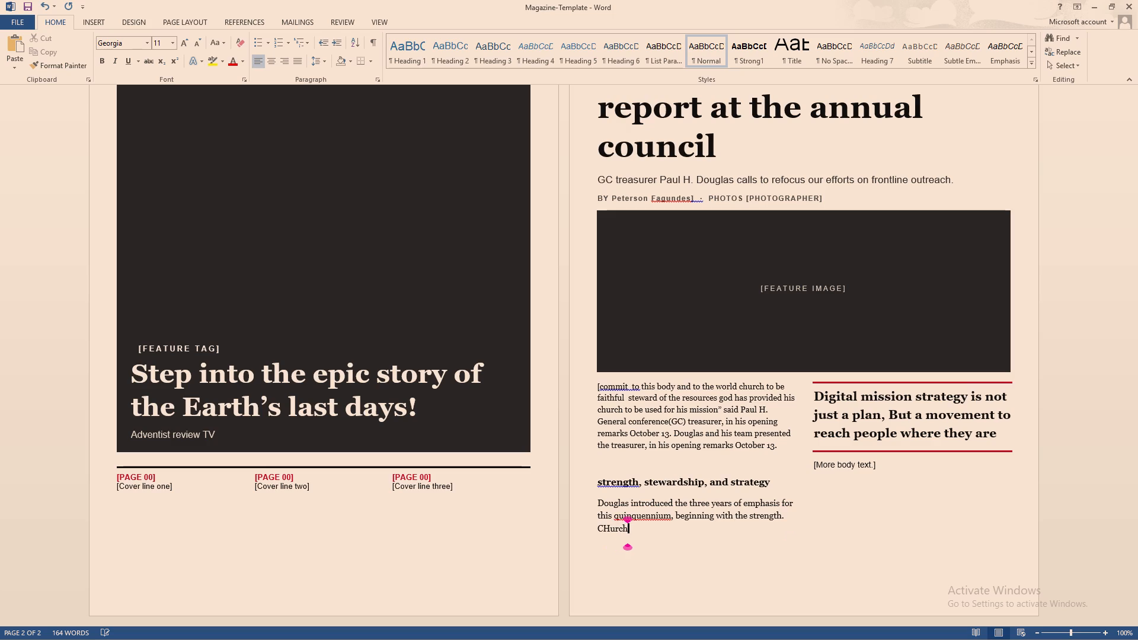
key(BackSpace)
key(BackSpace)
key(BackSpace)
key(BackSpace)
key(BackSpace)
text(hurch)
key(space)
text(entities)
key(space)
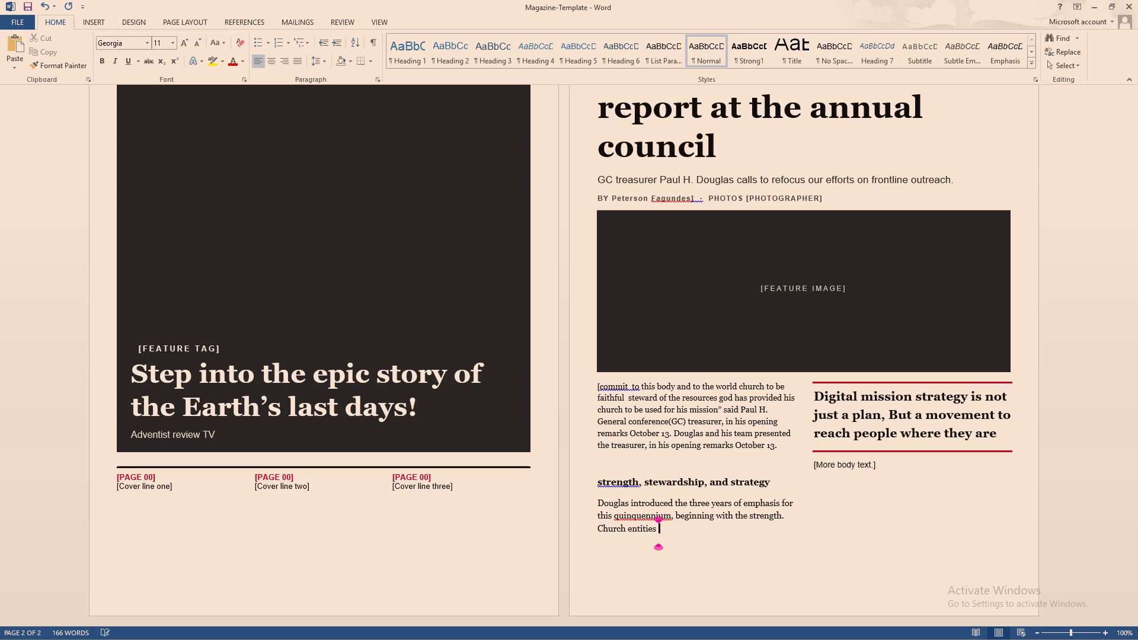
text(should be o)
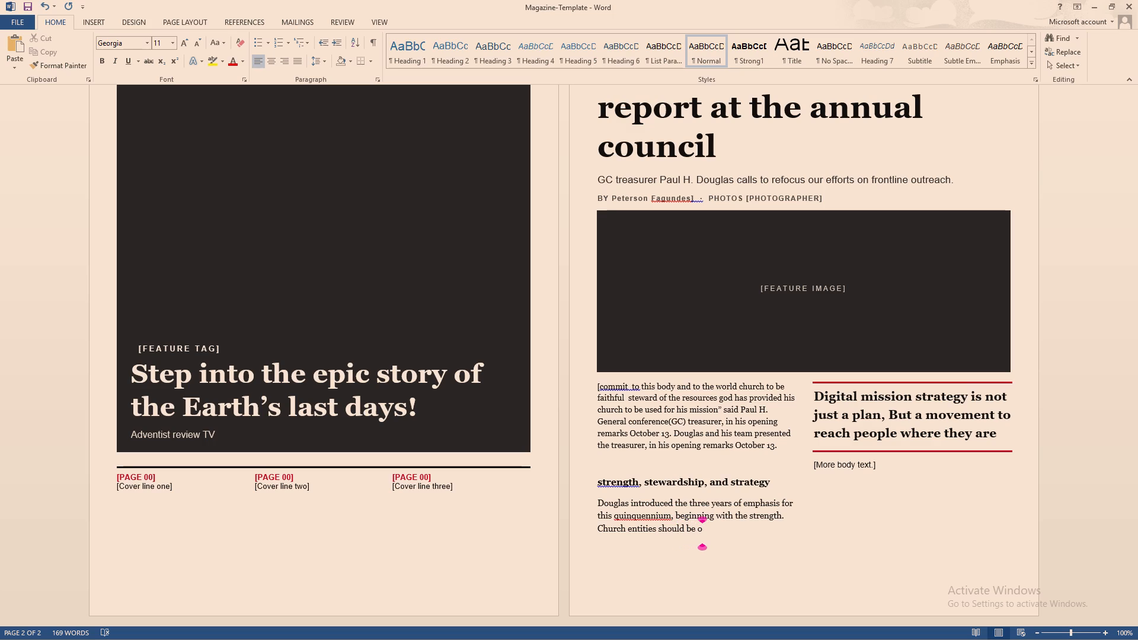
text(perating)
key(space)
text(a level)
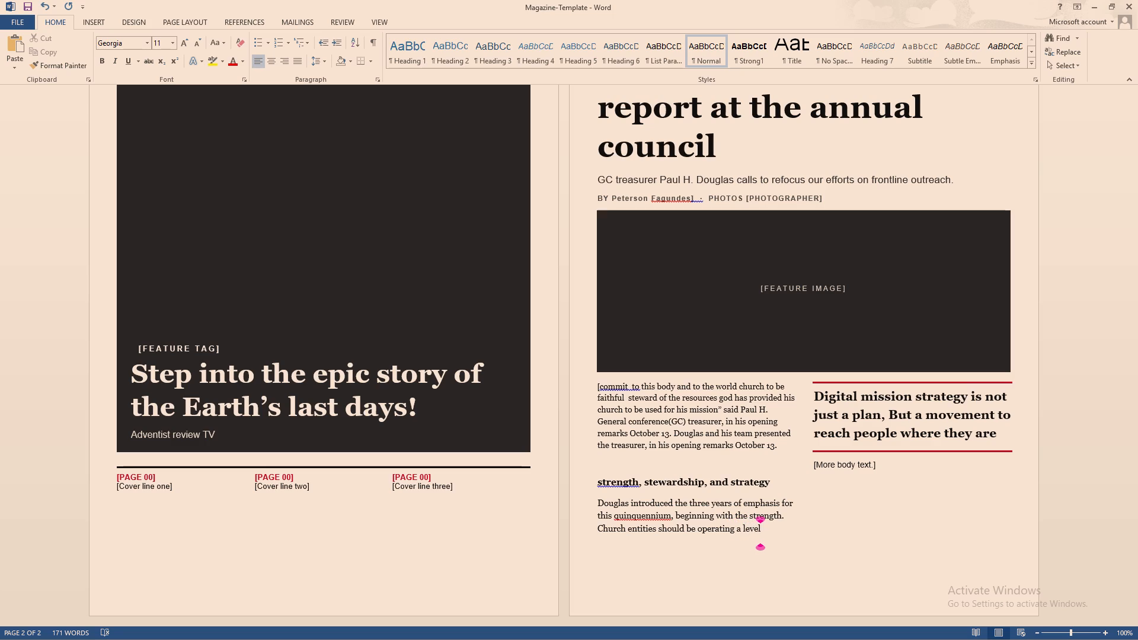
Continue the "Church entities" sentence after "a level" with "of self-support".
key(space)
text(of l)
key(BackSpace)
text(self-s)
text(up)
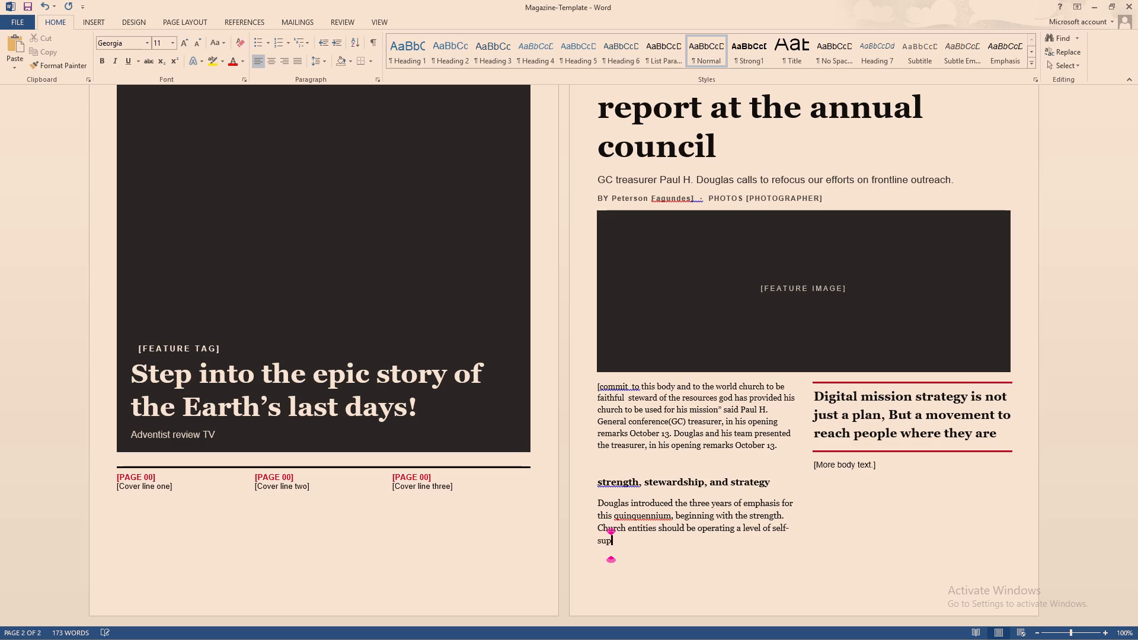
text(poer)
key(BackSpace)
key(r)
key(BackSpace)
key(BackSpace)
text(rt)
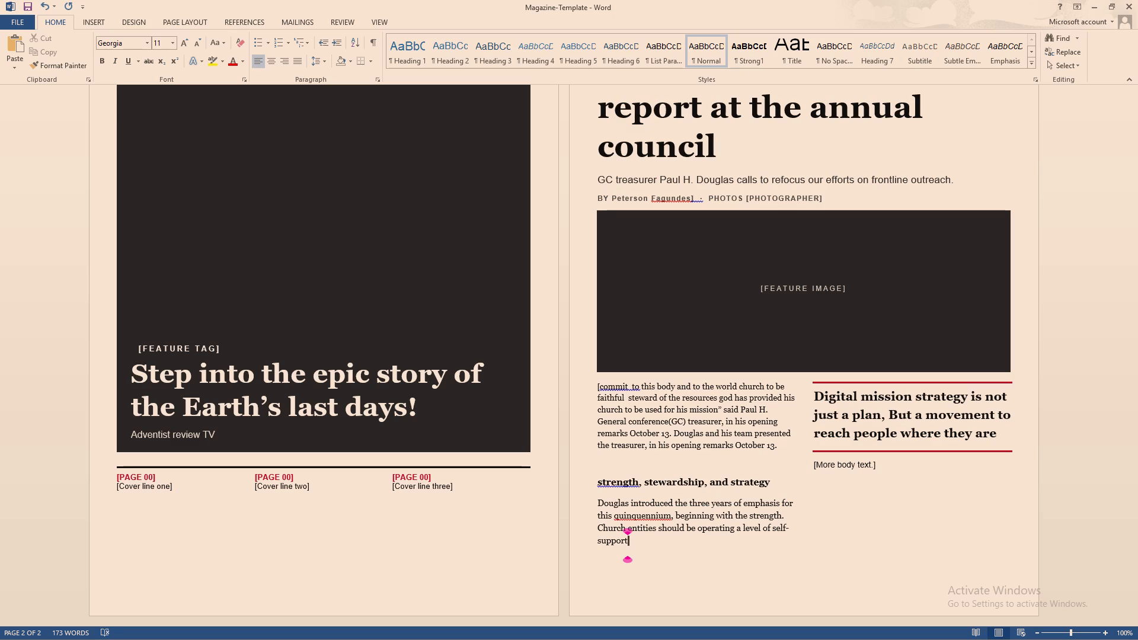
Extend the sentence after "self-support" with "and not dependent on appropriations".
key(space)
text(and not dependent)
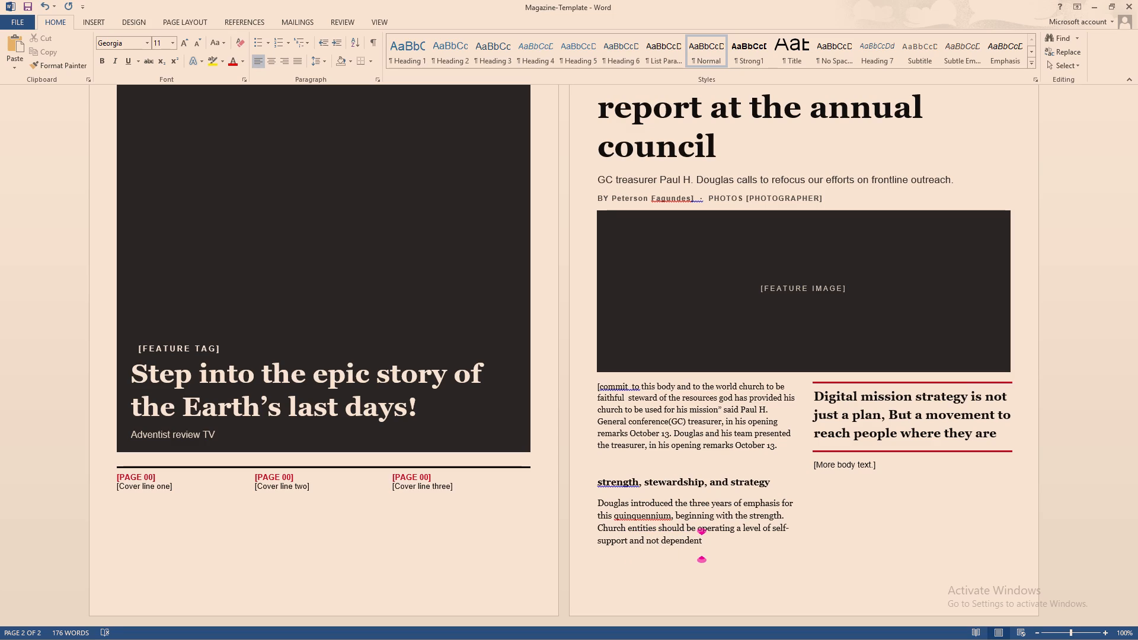
key(space)
text(on a)
text(pp)
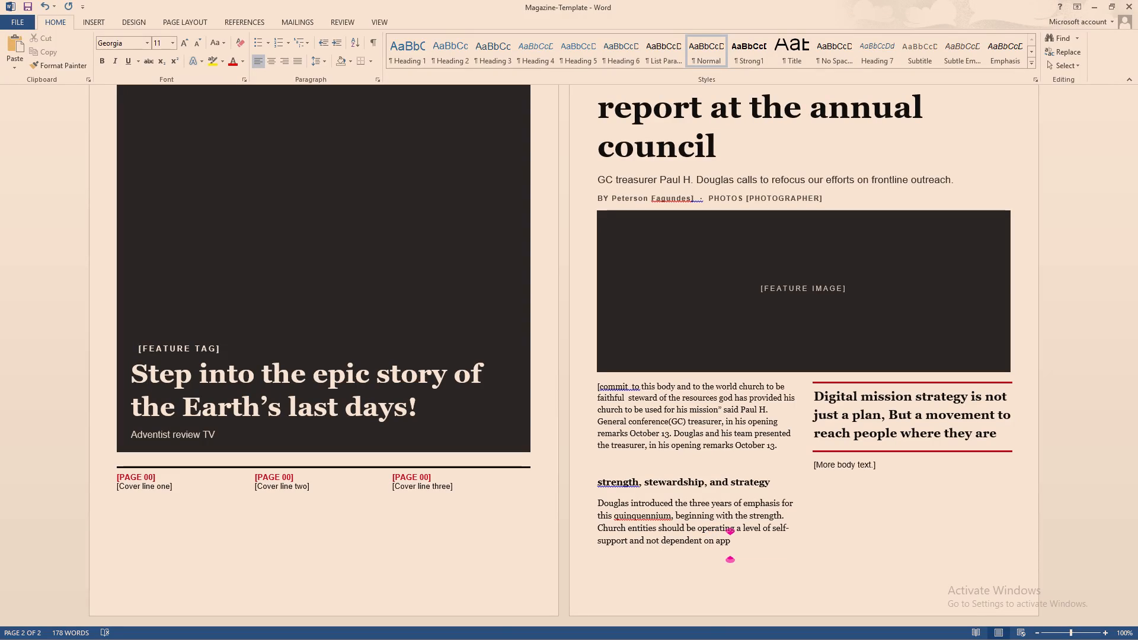
key(r)
text(opriat)
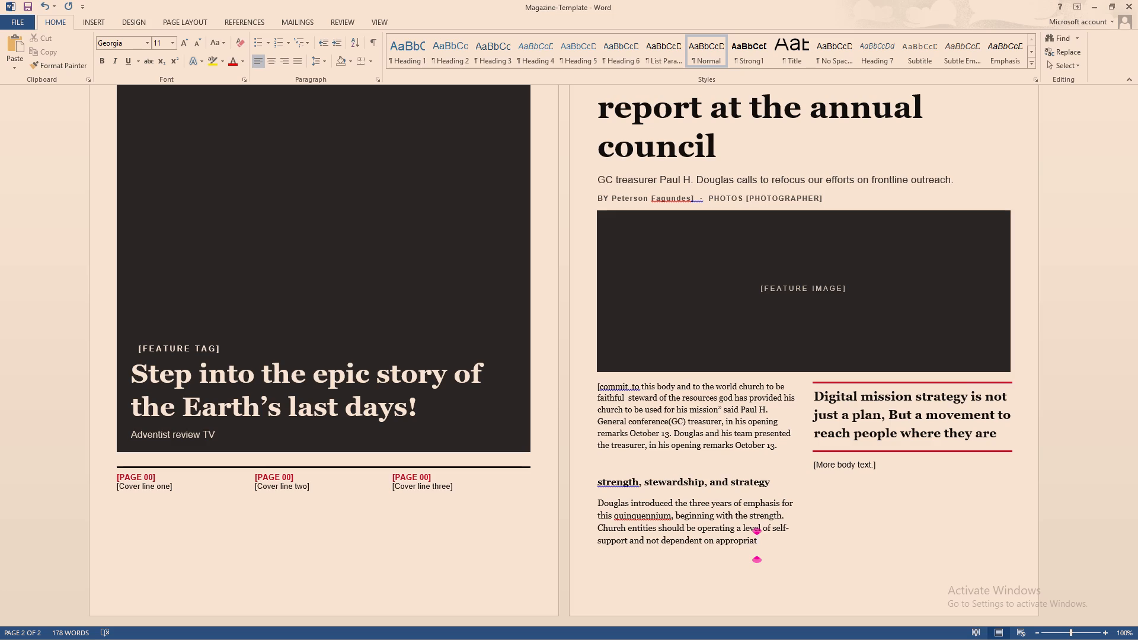
text(ions)
key(space)
Add a quotation mark after "appropriations" and continue with "to address operational expenses...".
text(" to add)
text(ress)
key(space)
text(operational expense)
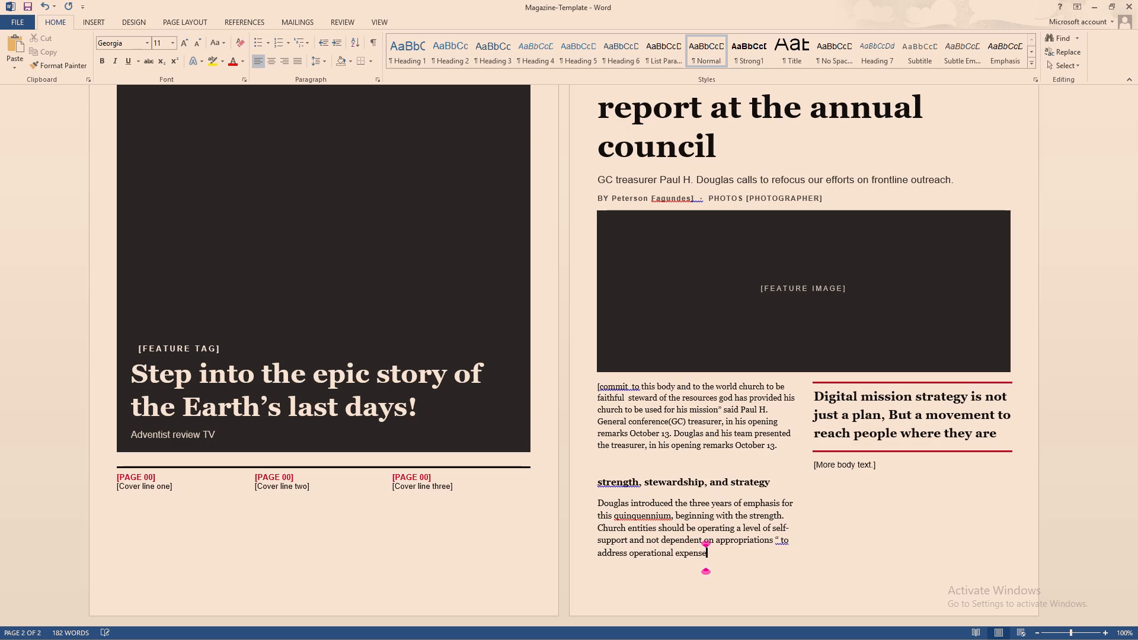
key(s)
text(>>)
key(BackSpace)
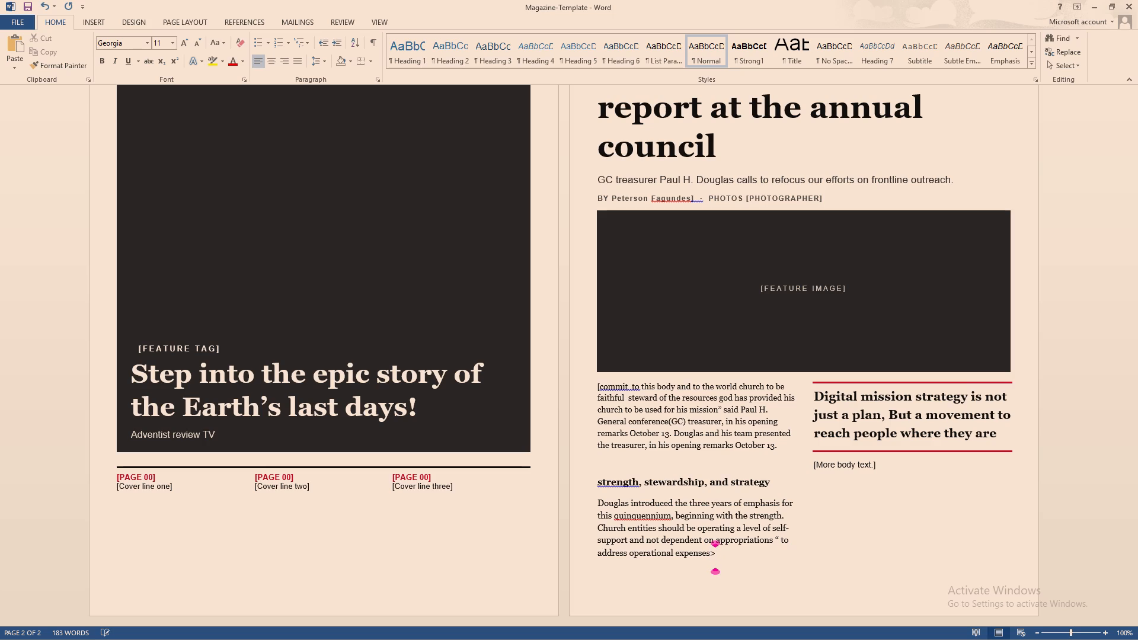
key(BackSpace)
text(...)
Continue after "expenses..." with "but to make mission investments", a quotation mark and "he said".
key(space)
text(but to make)
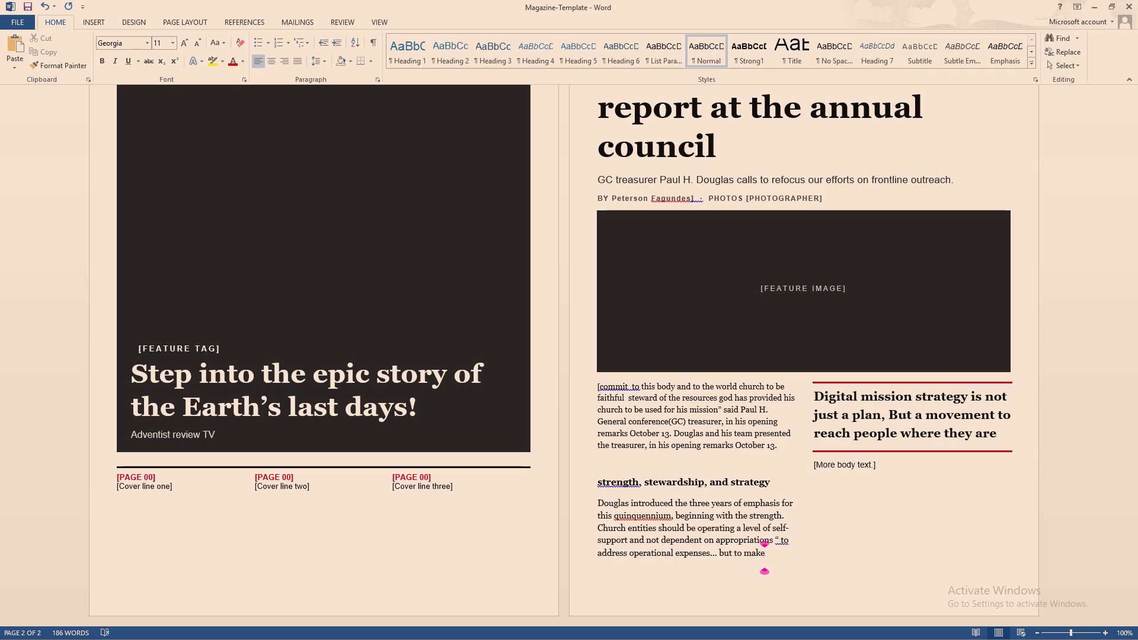
key(space)
text(mission)
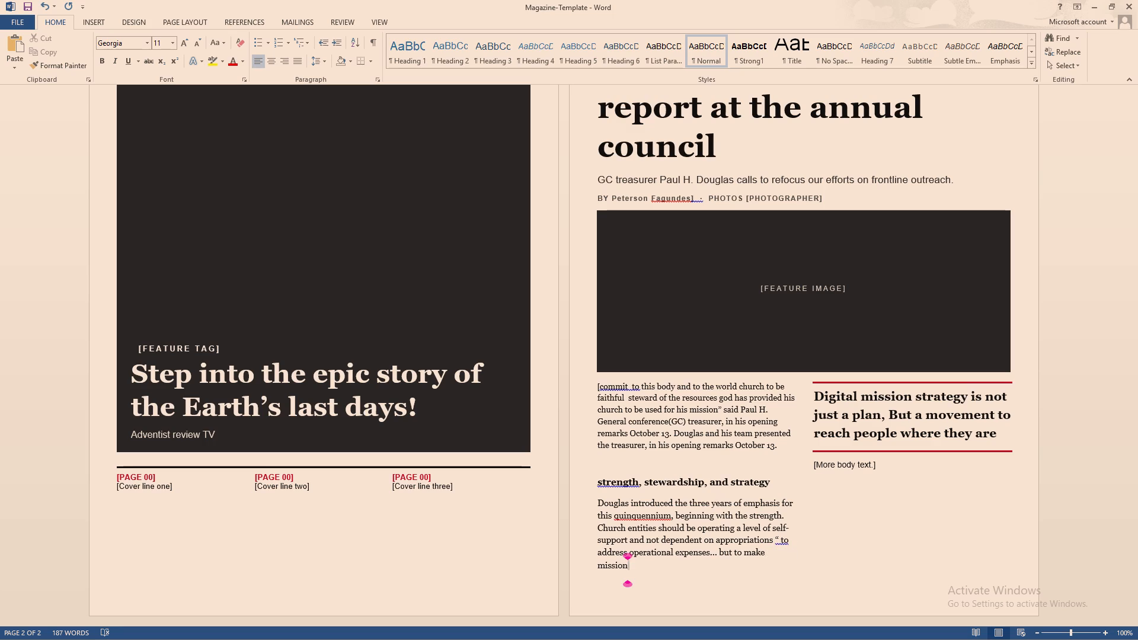
key(space)
text(investments)
key(space)
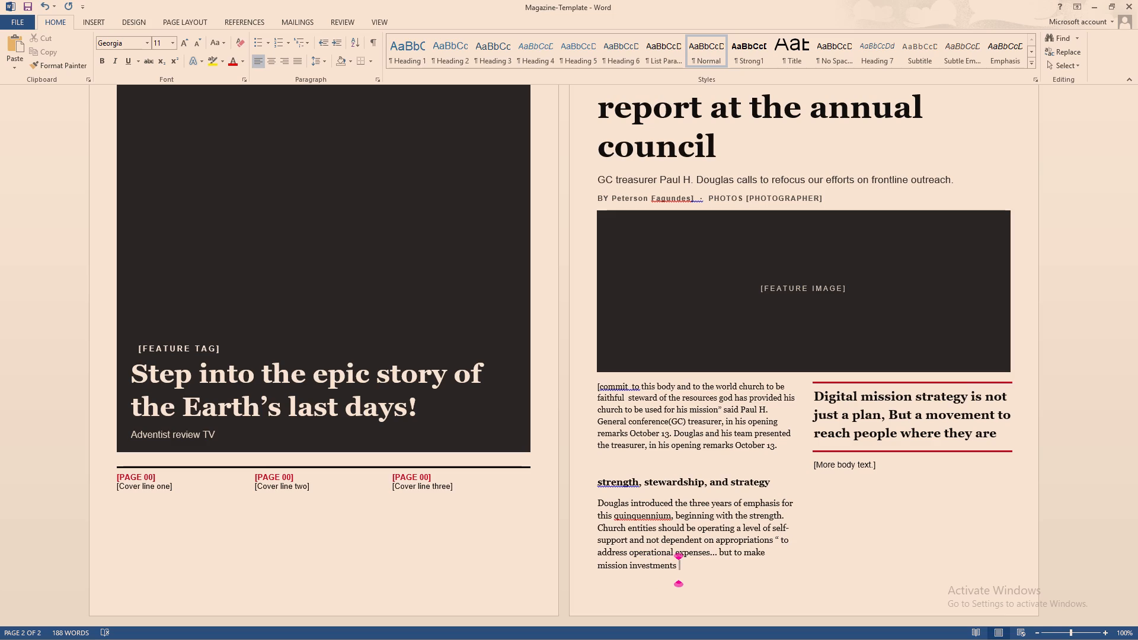
text(" he said)
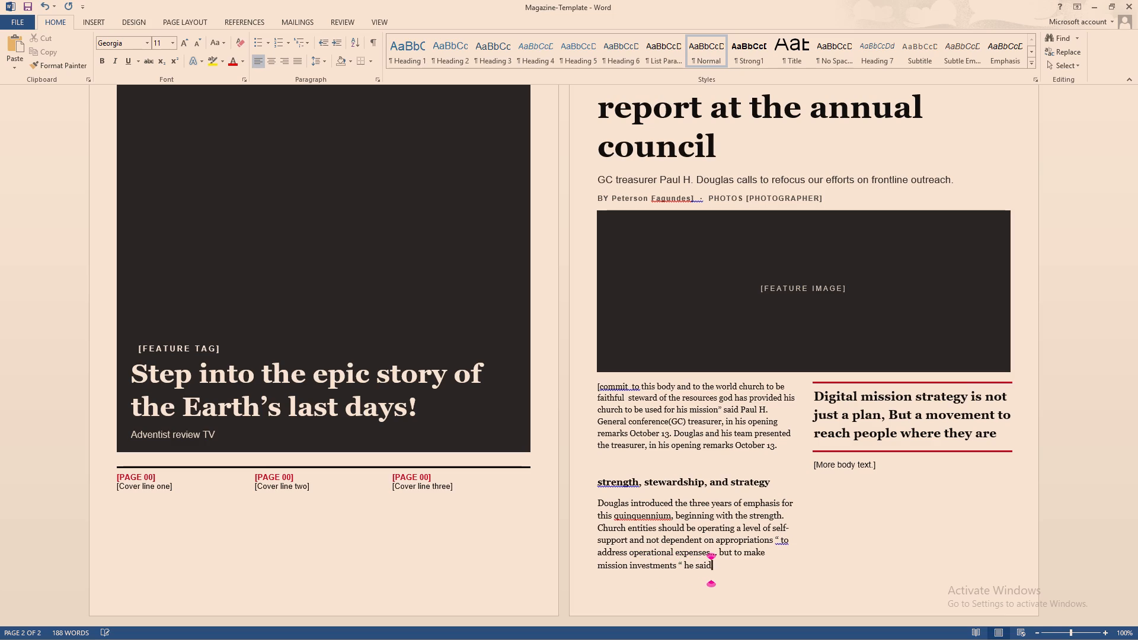
key(space)
End the quoted sentence with a period and begin another with "douglas called the on church leaders".
text(. douglas)
key(space)
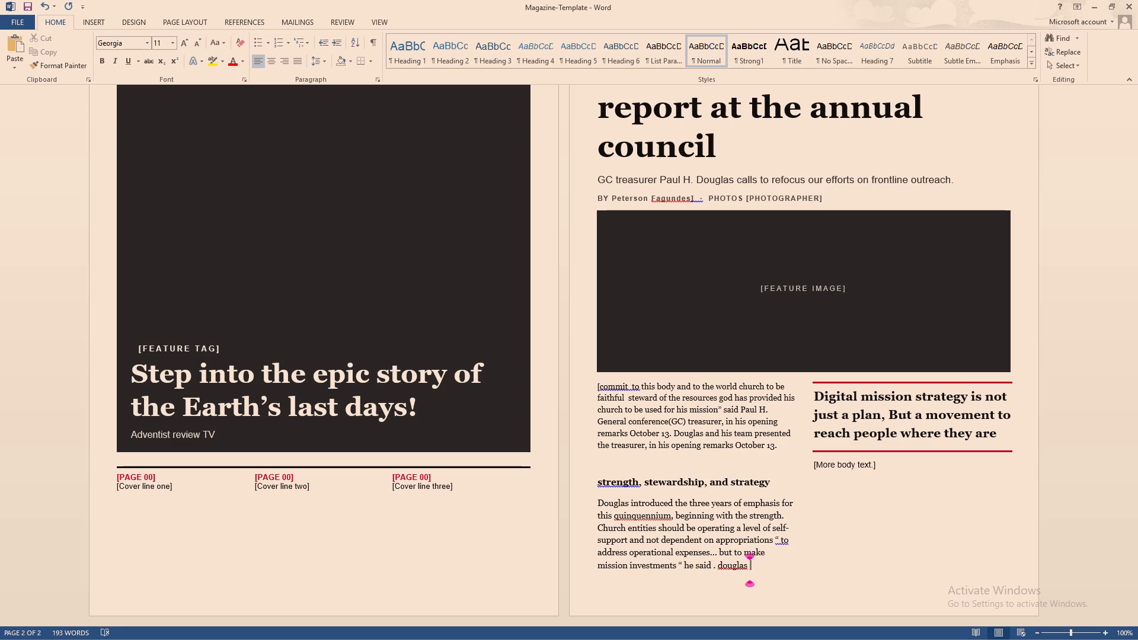
text(cal)
key(BackSpace)
text(lled the)
key(space)
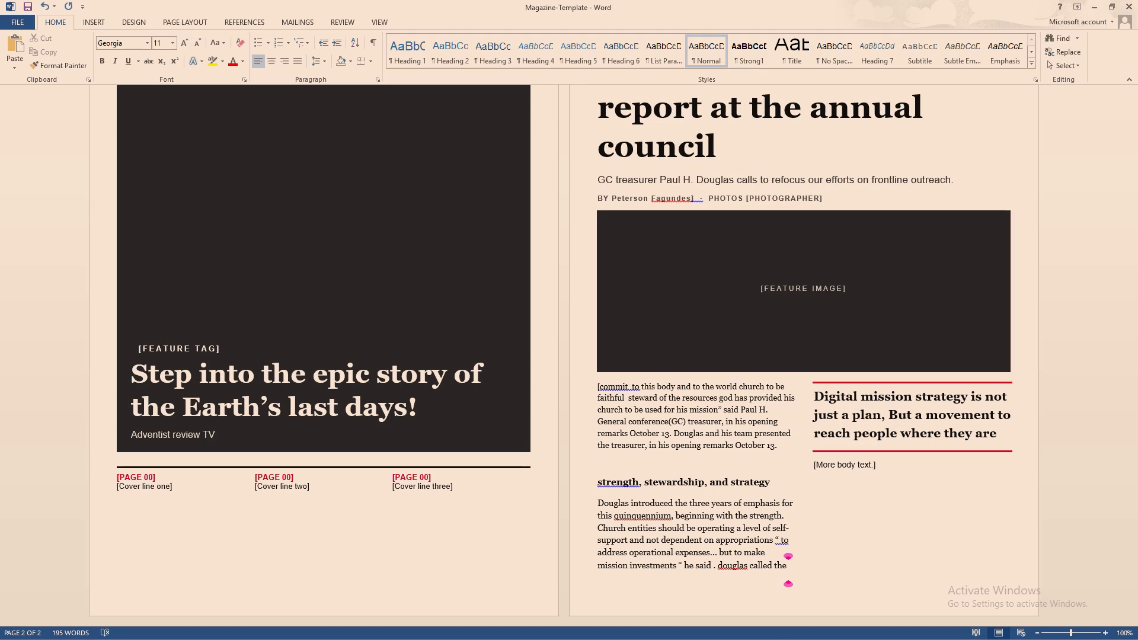
text(on ch)
text(urch leaders)
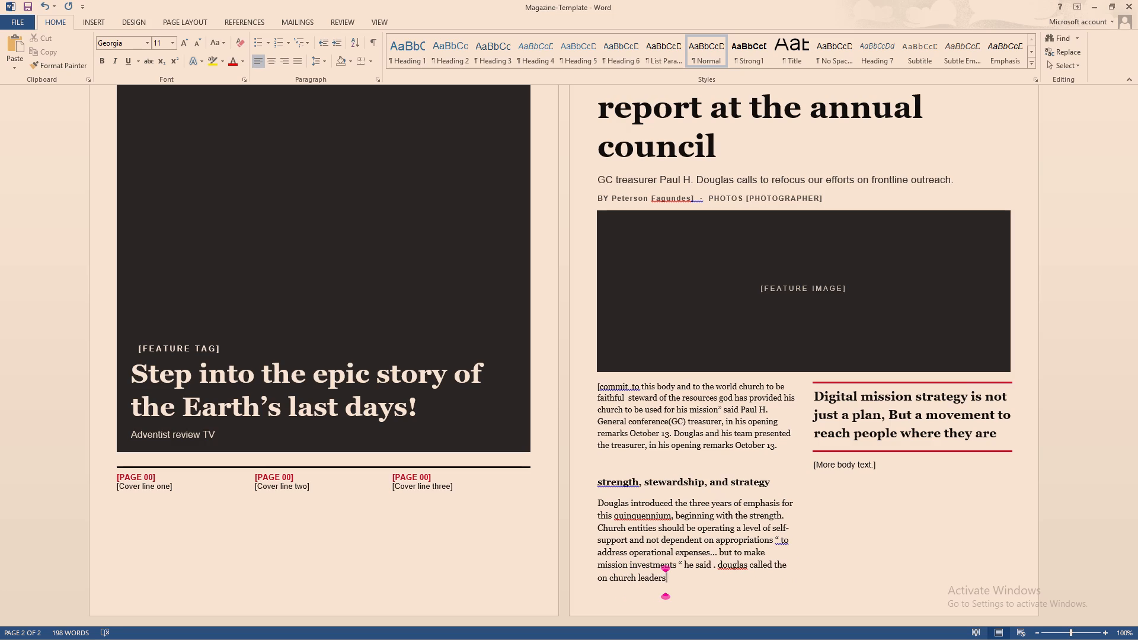
Extend the sentence after "church leaders" with "to use the increasing amount of the funds".
key(space)
text(to use t)
text(he increasing the)
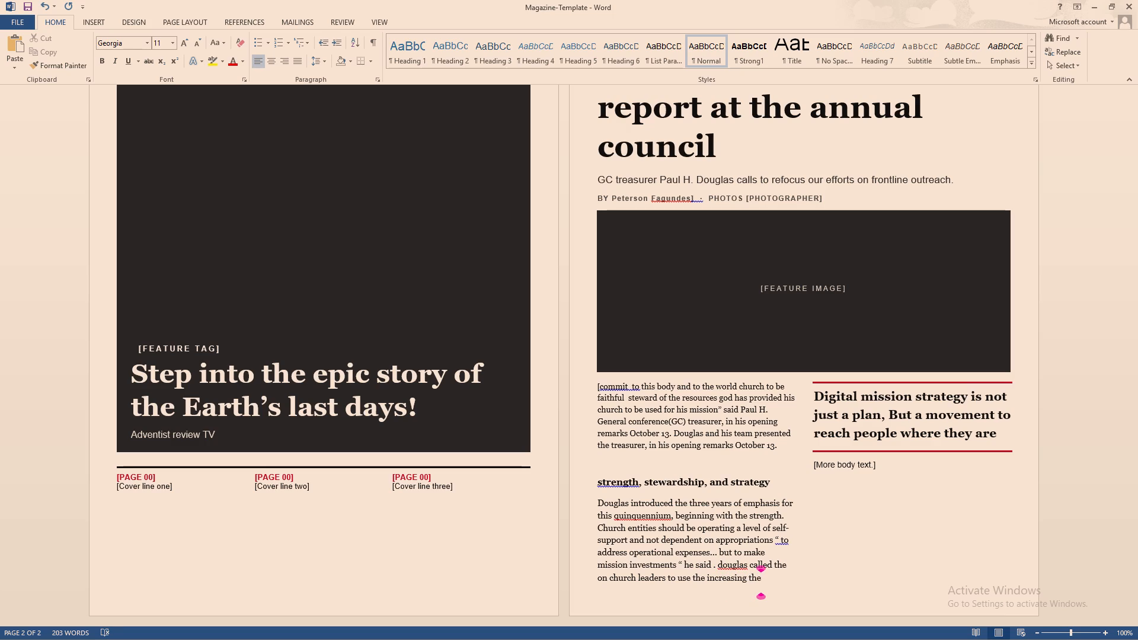
key(BackSpace)
key(BackSpace)
key(BackSpace)
text(amount of the)
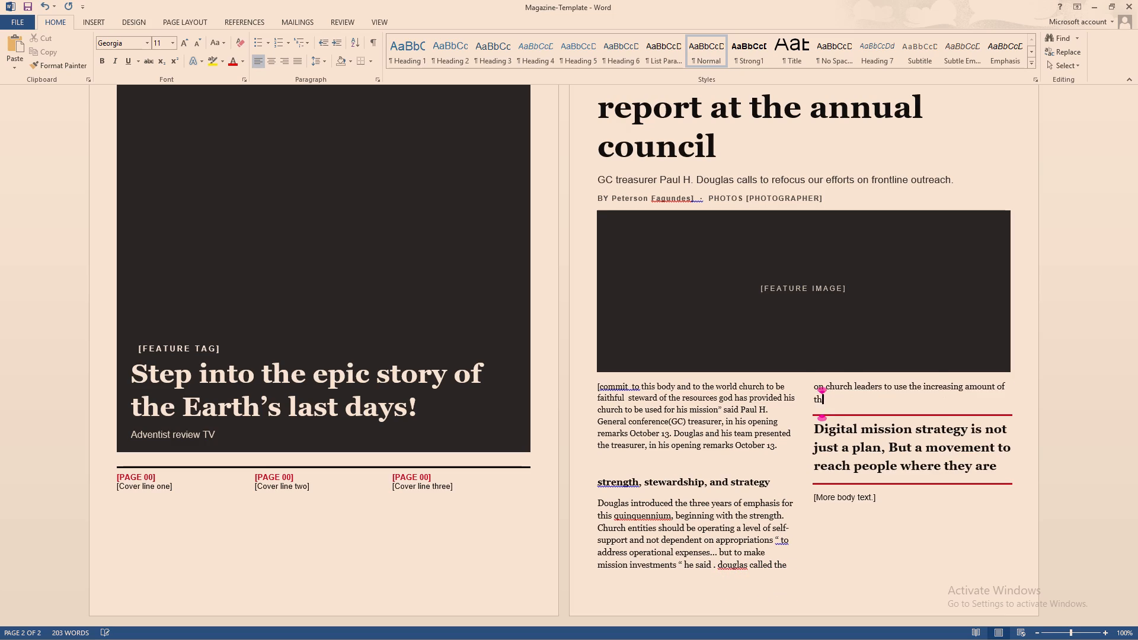
key(space)
text(funds)
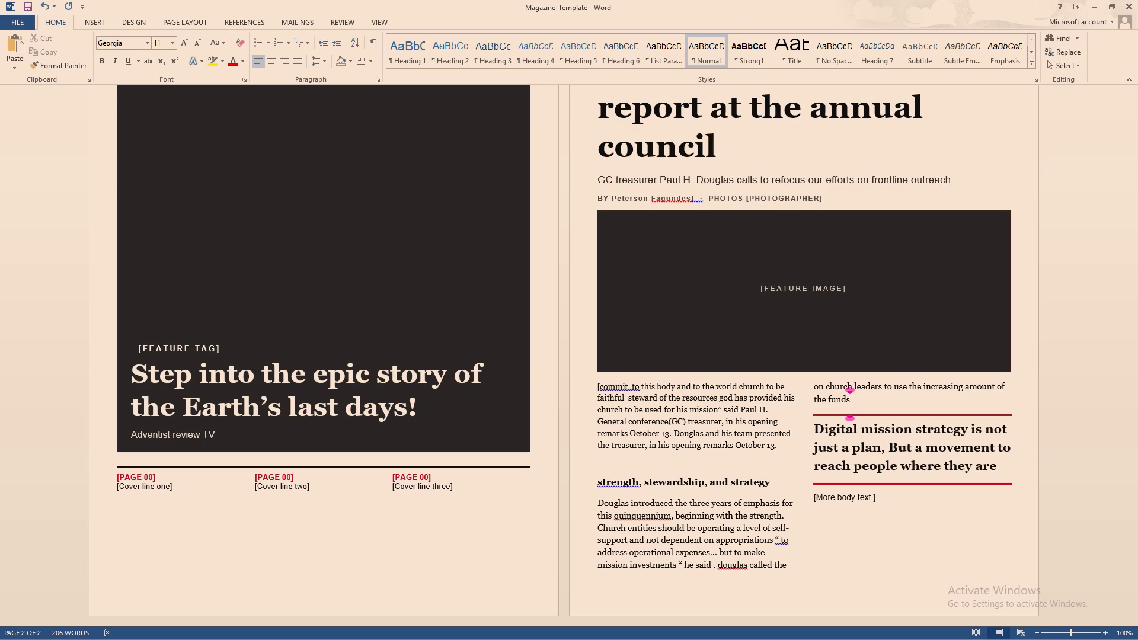
Finish the church leaders sentence after "the funds" with "for mission not machinery.".
key(space)
text(for ,)
key(BackSpace)
text(mission)
key(space)
text(not machinery)
key(period)
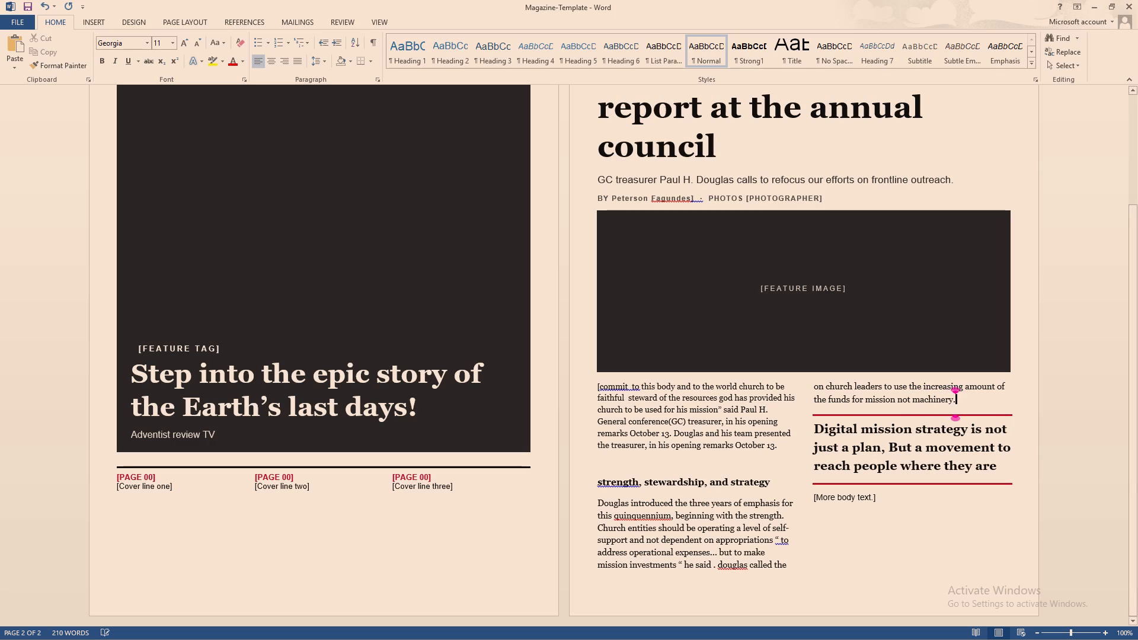
Set the "More body text" placeholder below the pull quote to Georgia, size 11.
click(872, 500)
drag(870, 498, 816, 501)
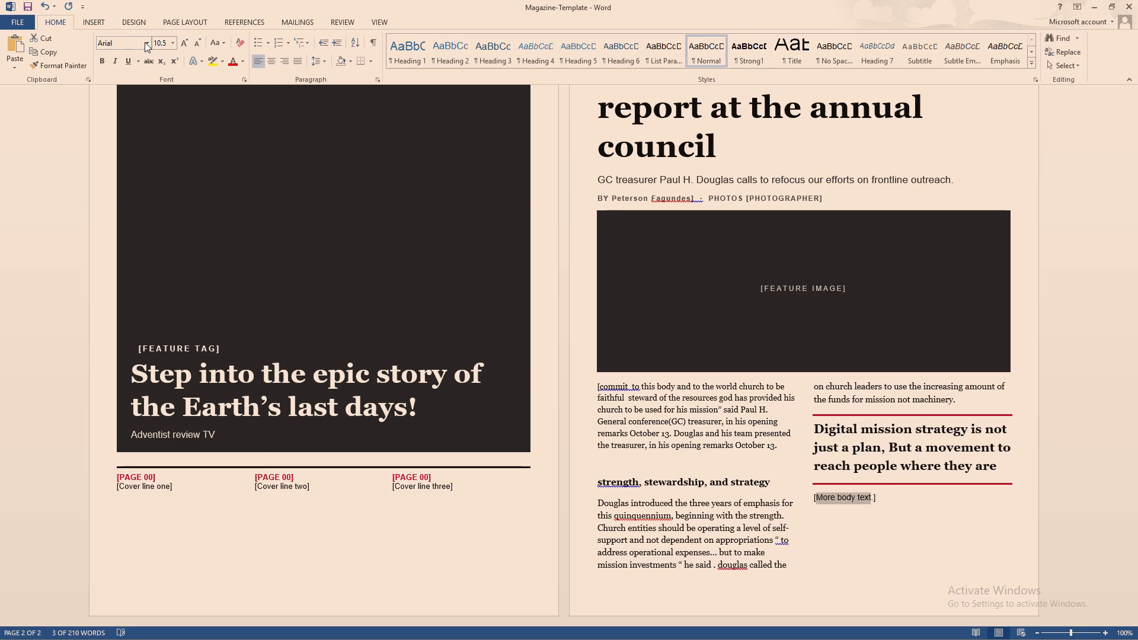
click(145, 42)
click(144, 115)
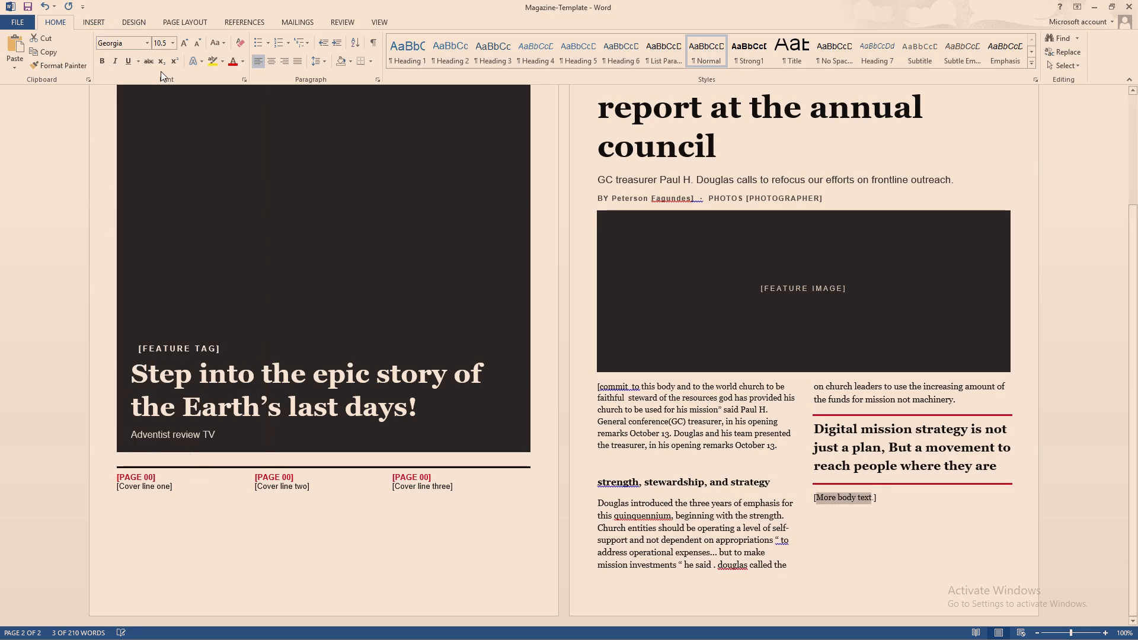
click(170, 45)
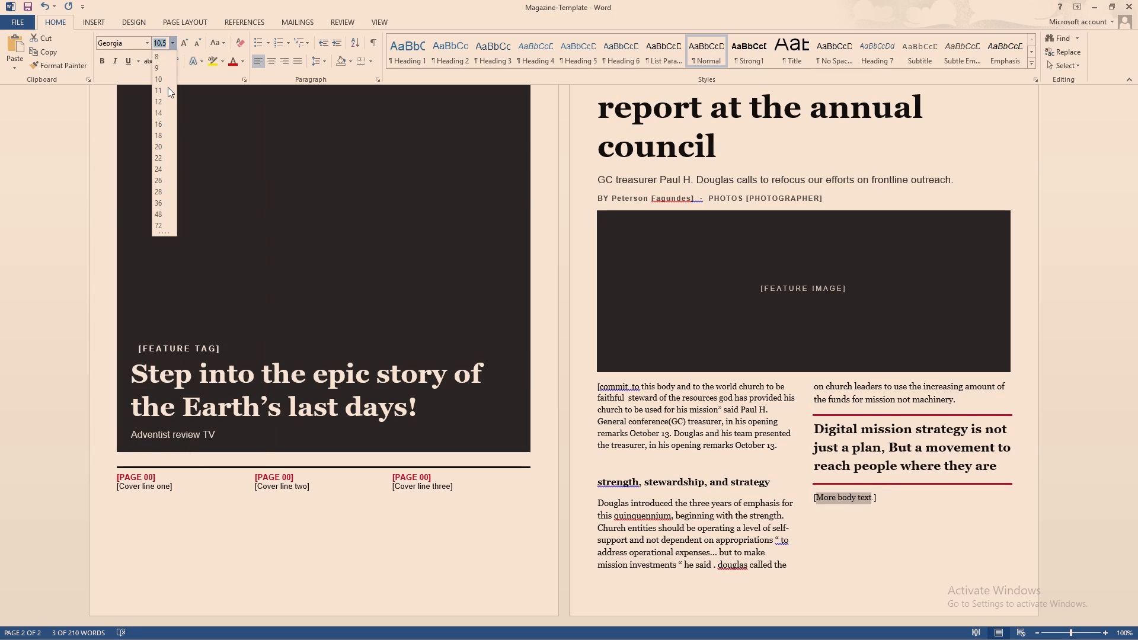
click(164, 88)
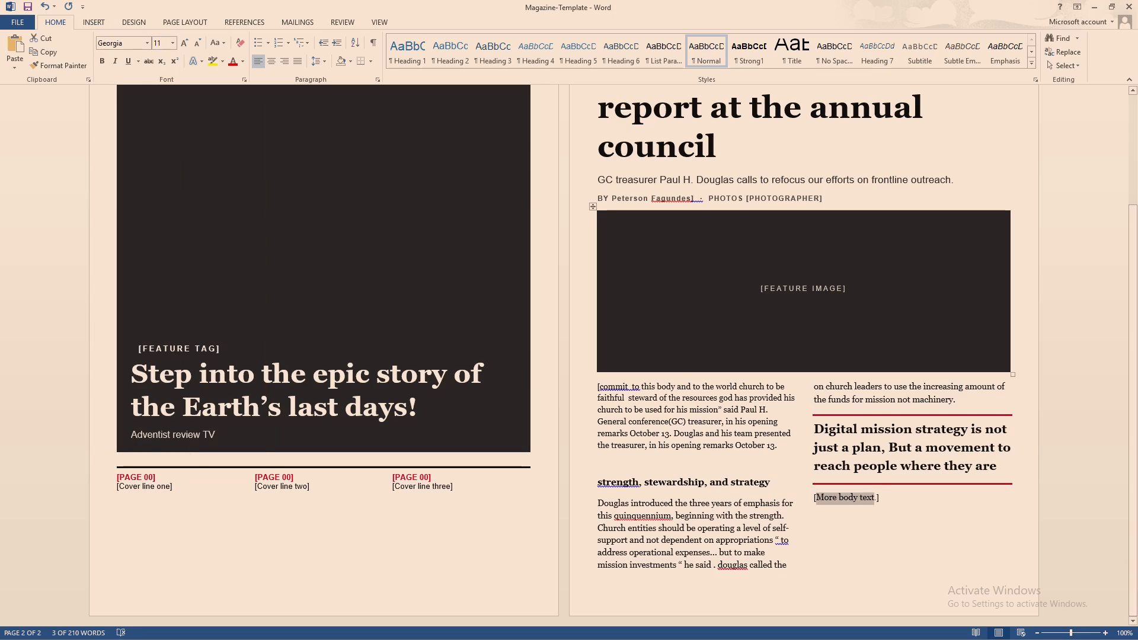
Replace the placeholder below the pull quote, keeping its opening bracket, with "second douglas emphasized on the stewardship".
drag(879, 503, 824, 492)
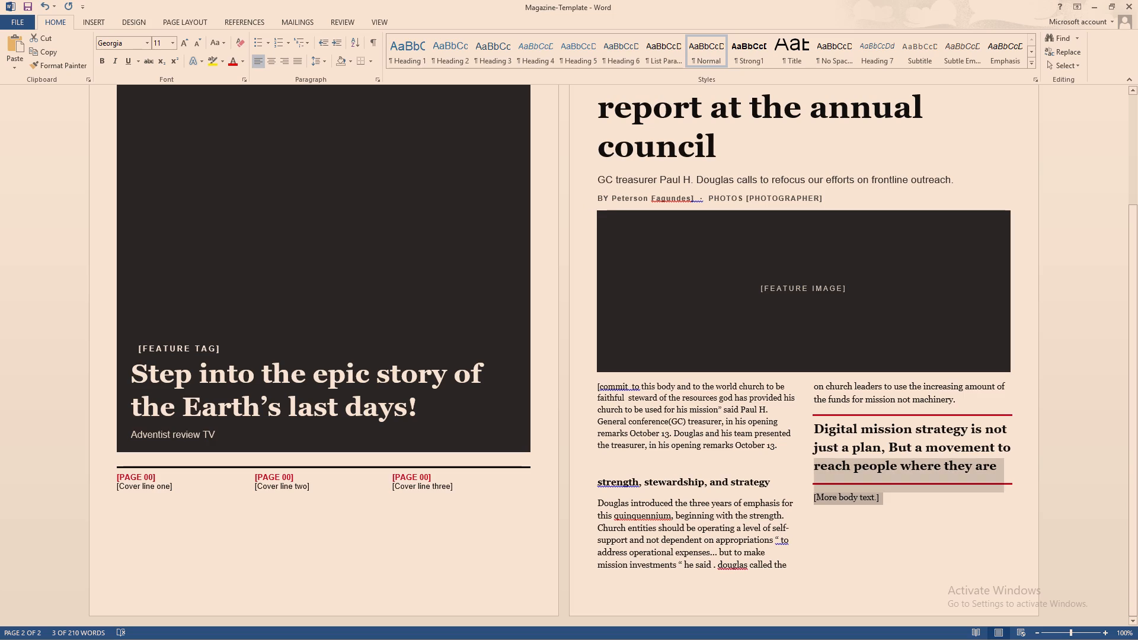
drag(824, 492, 825, 497)
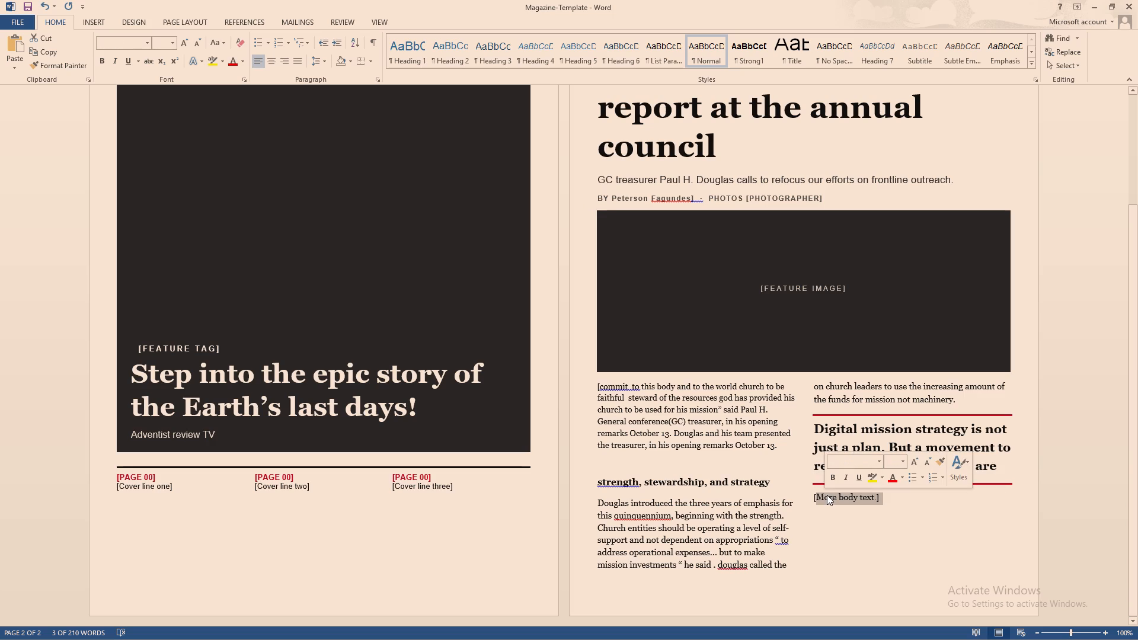
key(BackSpace)
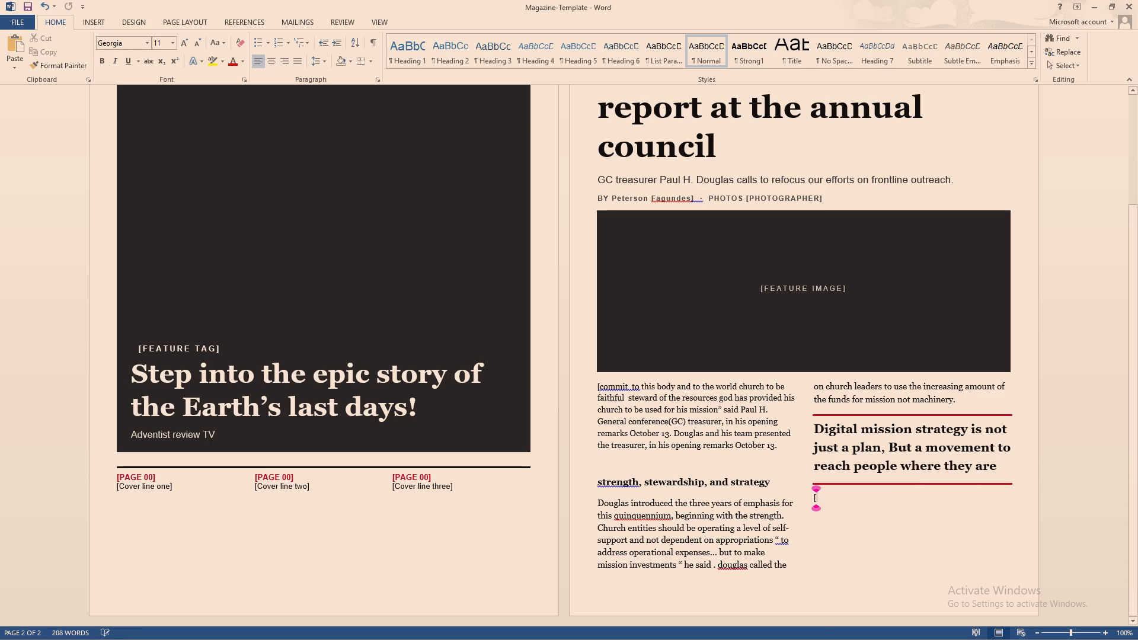
text(second)
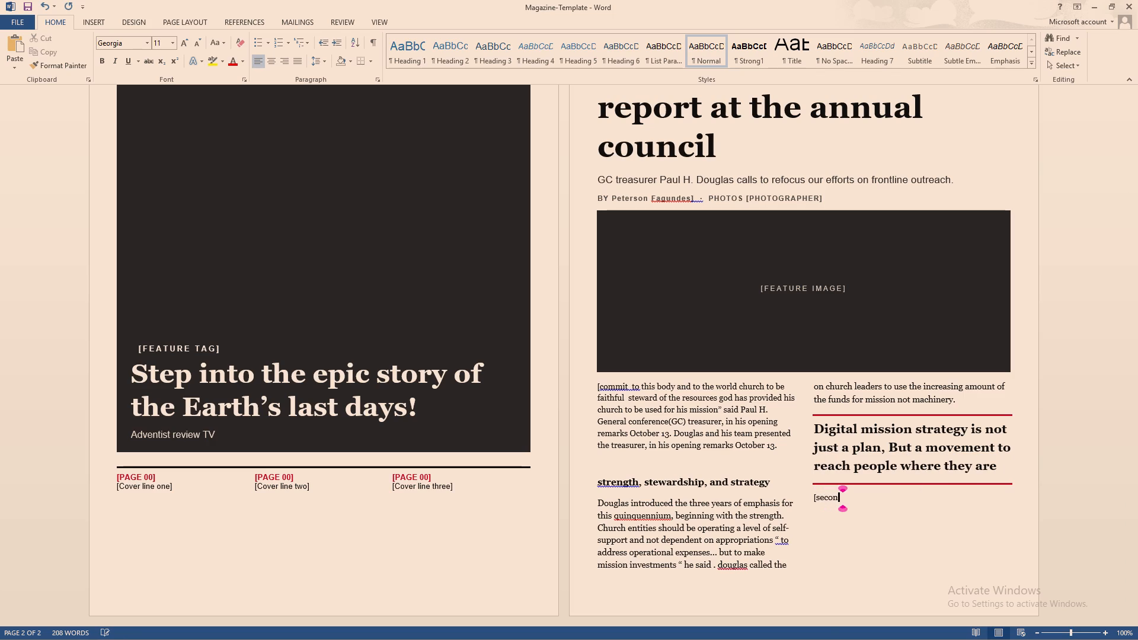
key(space)
text(douglas empah)
key(BackSpace)
key(BackSpace)
text(hasized on the)
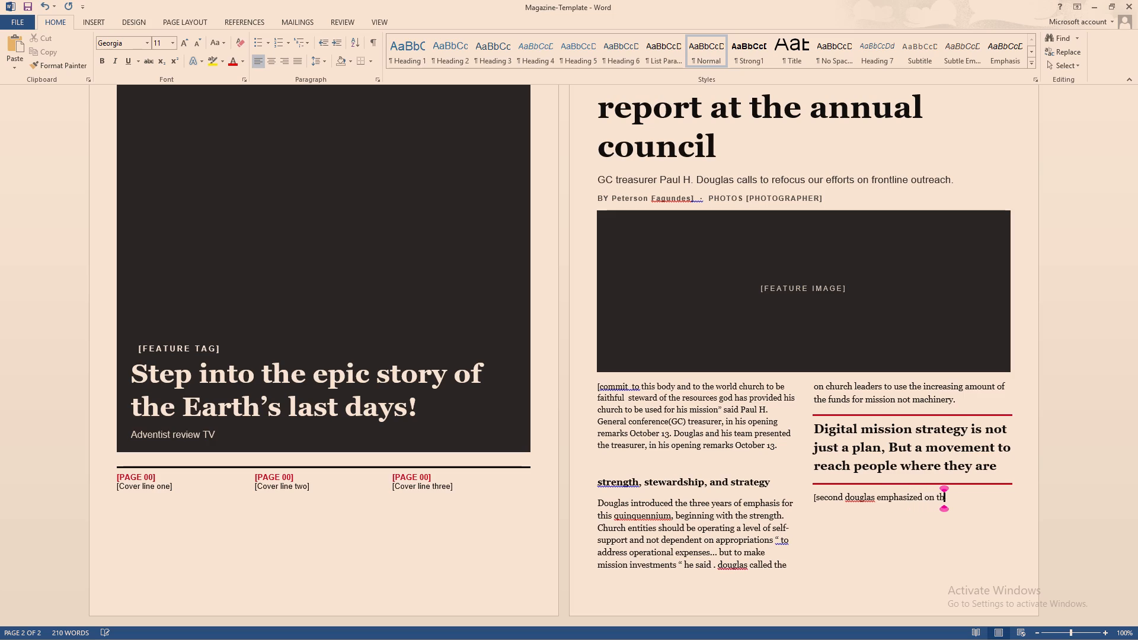
key(space)
key(BackSpace)
key(BackSpace)
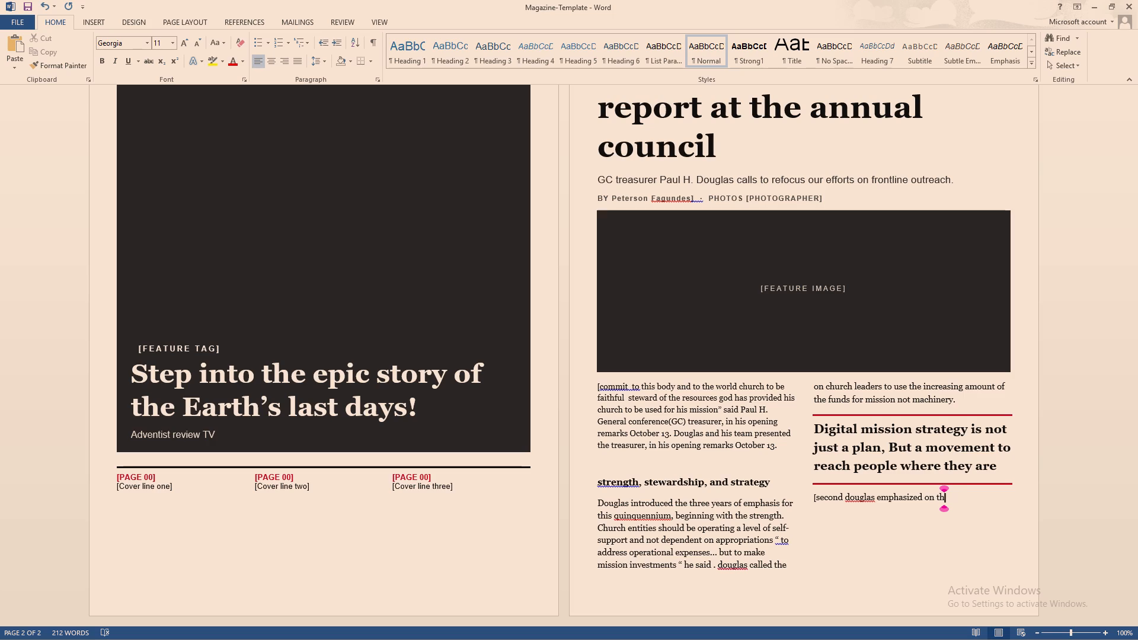
text(e stewardship)
key(space)
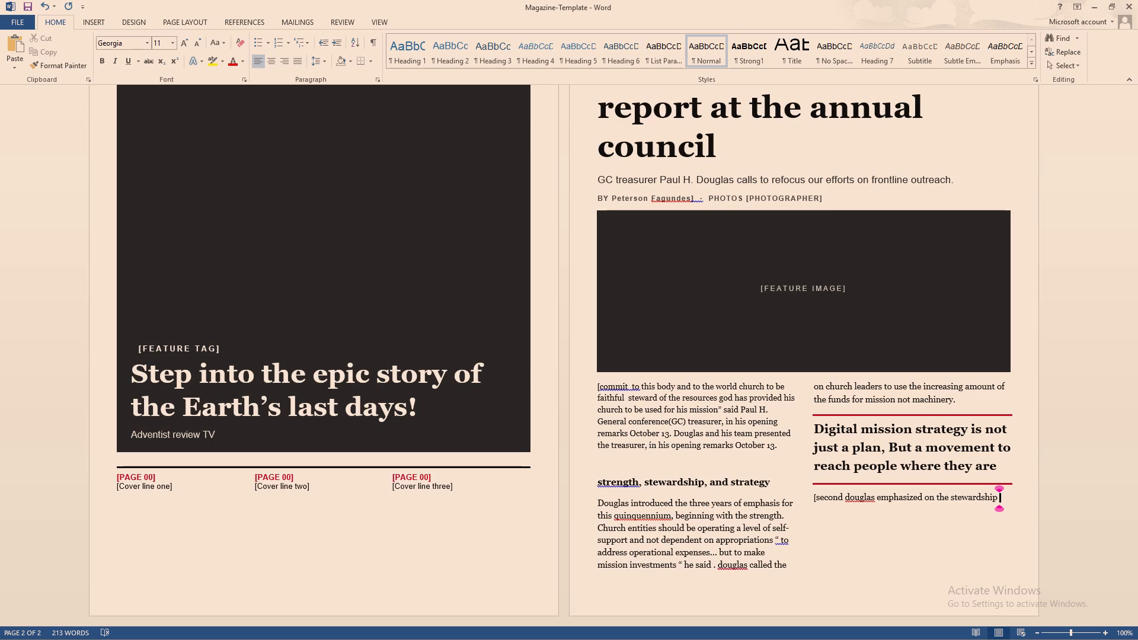
Continue the sentence after "stewardship" with "or the careful".
text(o rthe c)
key(BackSpace)
key(BackSpace)
key(BackSpace)
key(BackSpace)
key(BackSpace)
key(BackSpace)
key(BackSpace)
text(r the careful)
key(space)
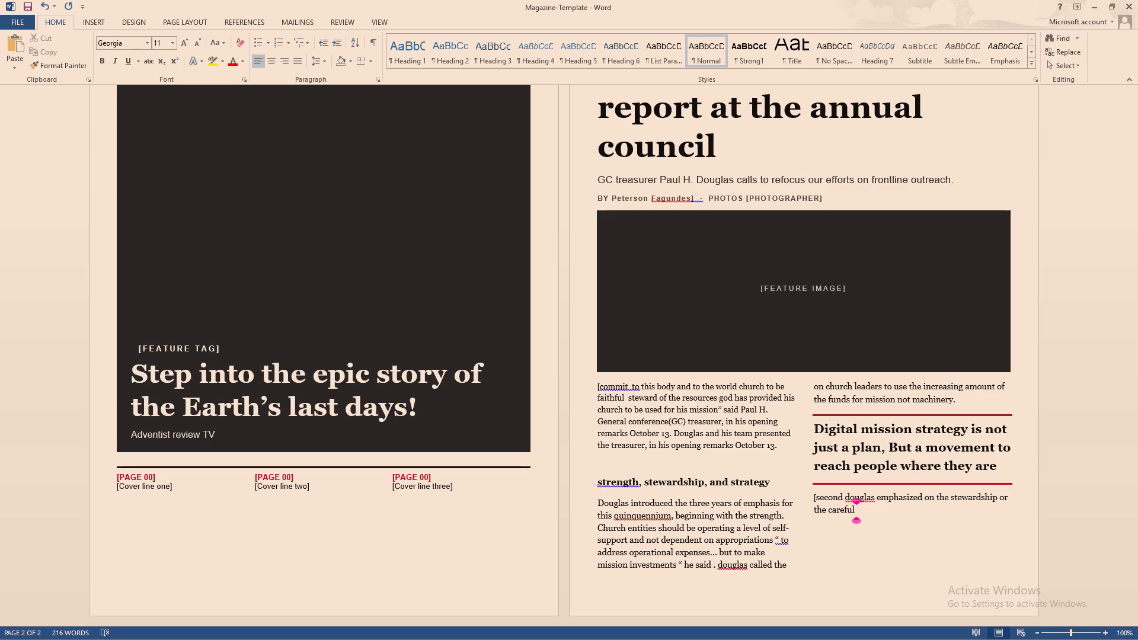
key(space)
Extend the sentence after "the careful" with "management of the resources of the".
text(manaf)
key(BackSpace)
text(gemet)
key(BackSpace)
text(nt of the)
key(space)
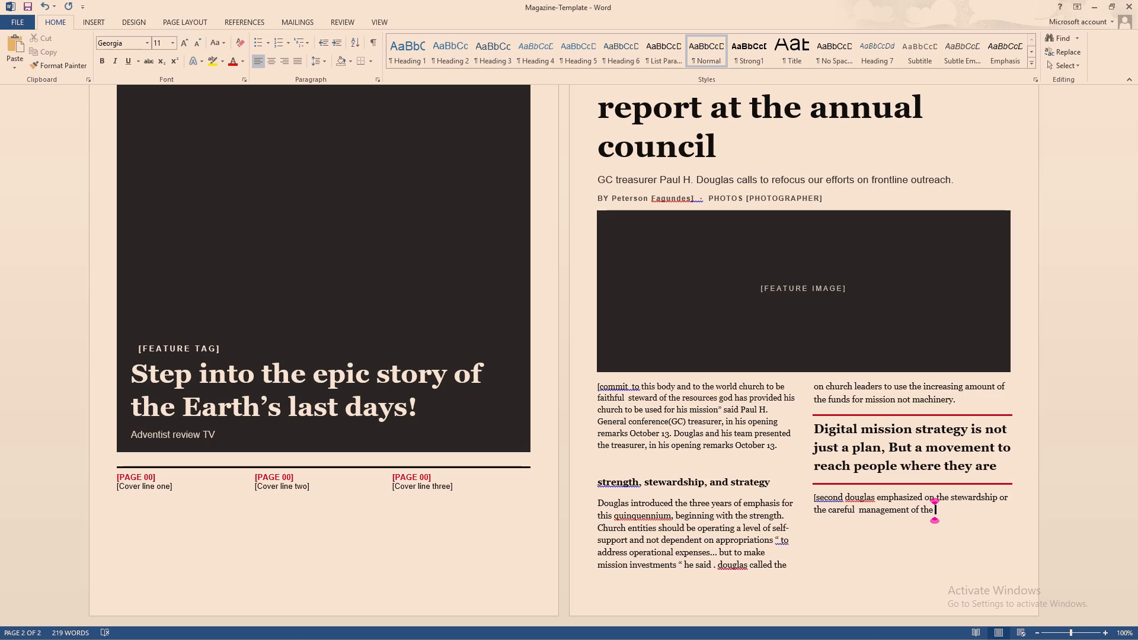
key(space)
text(resources of the)
key(space)
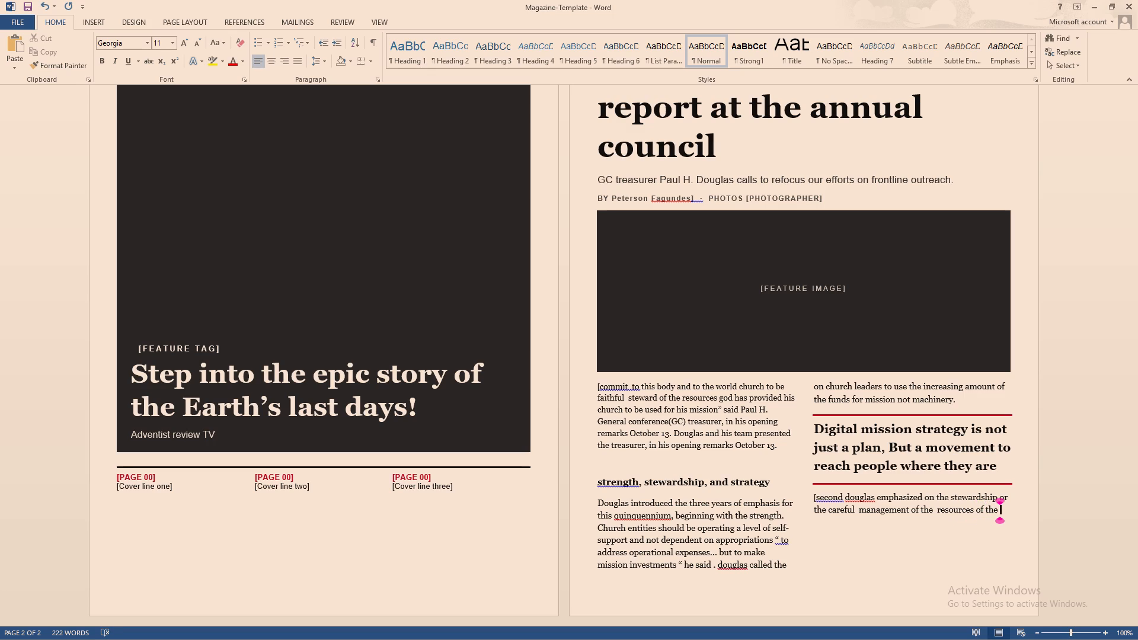
Finish the stewardship sentence with "god has entrusted to us" and a period.
key(space)
text(go)
text(d has)
key(space)
text(entrusted)
key(space)
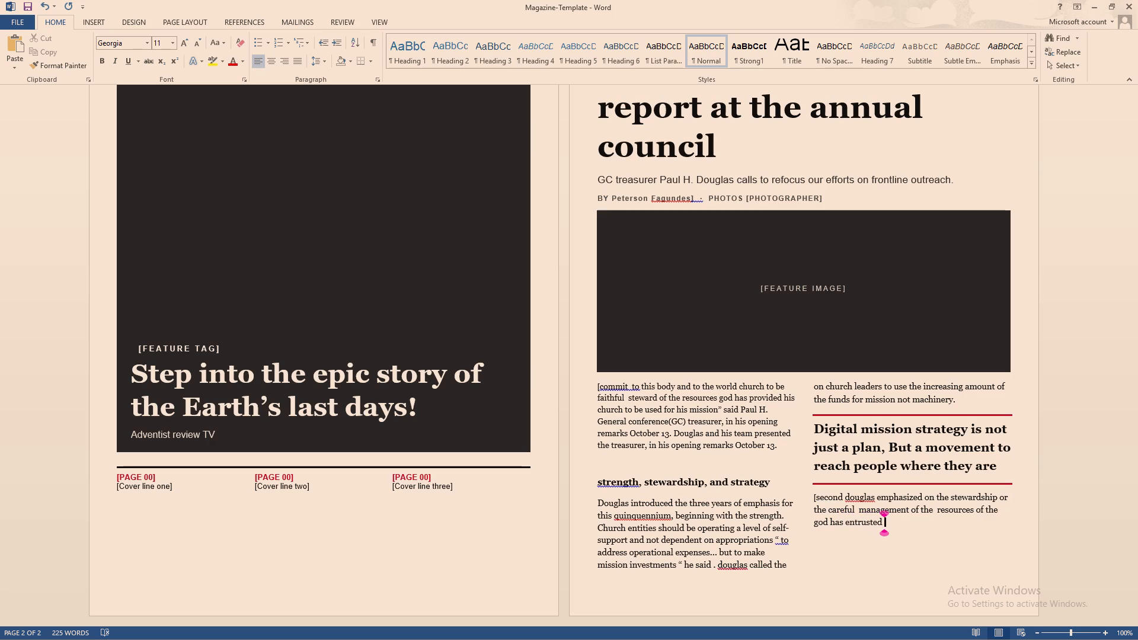
text(to use)
key(BackSpace)
key(space)
text(.)
Begin a new sentence after "entrusted to us" with "He suggested that it".
key(space)
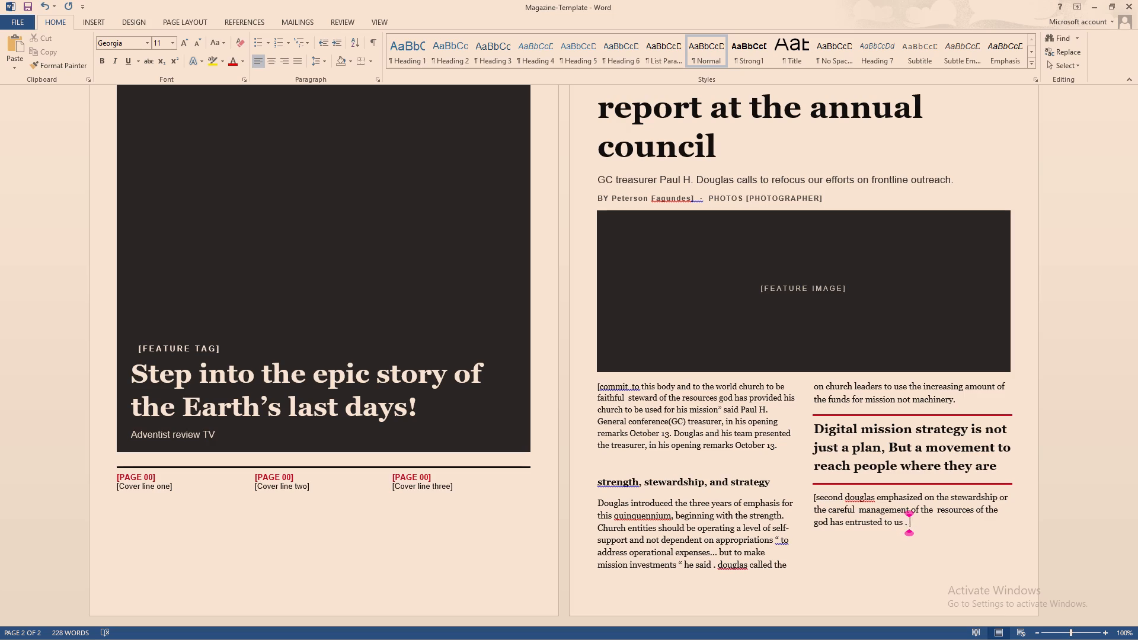
text(He suggested)
key(space)
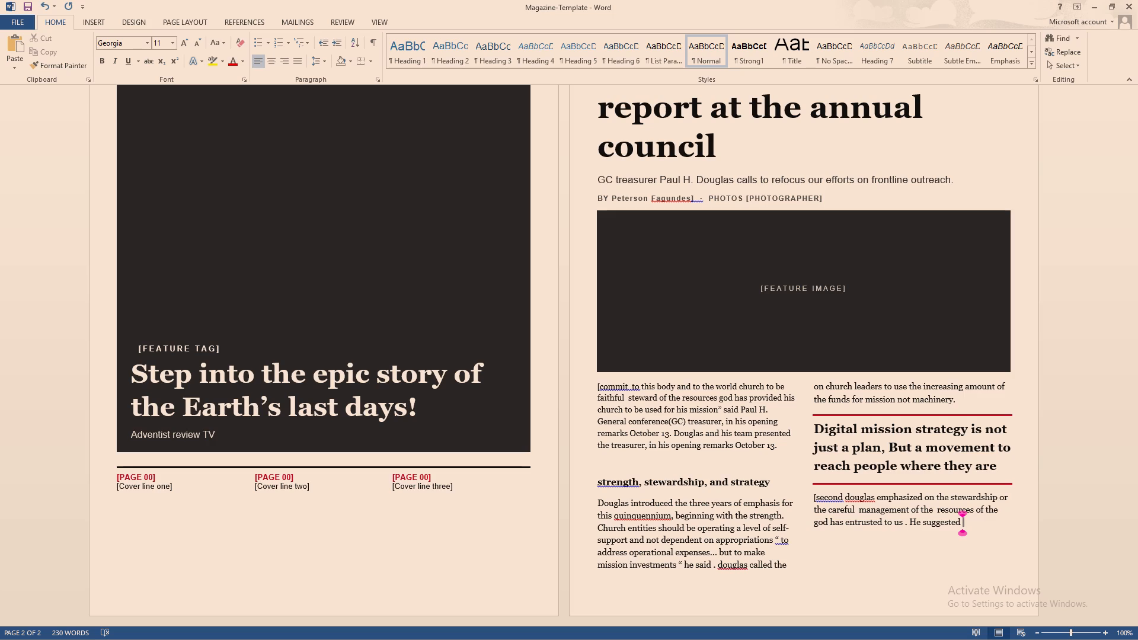
text(thst it)
key(BackSpace)
key(BackSpace)
key(BackSpace)
key(BackSpace)
key(BackSpace)
text(at it wpi)
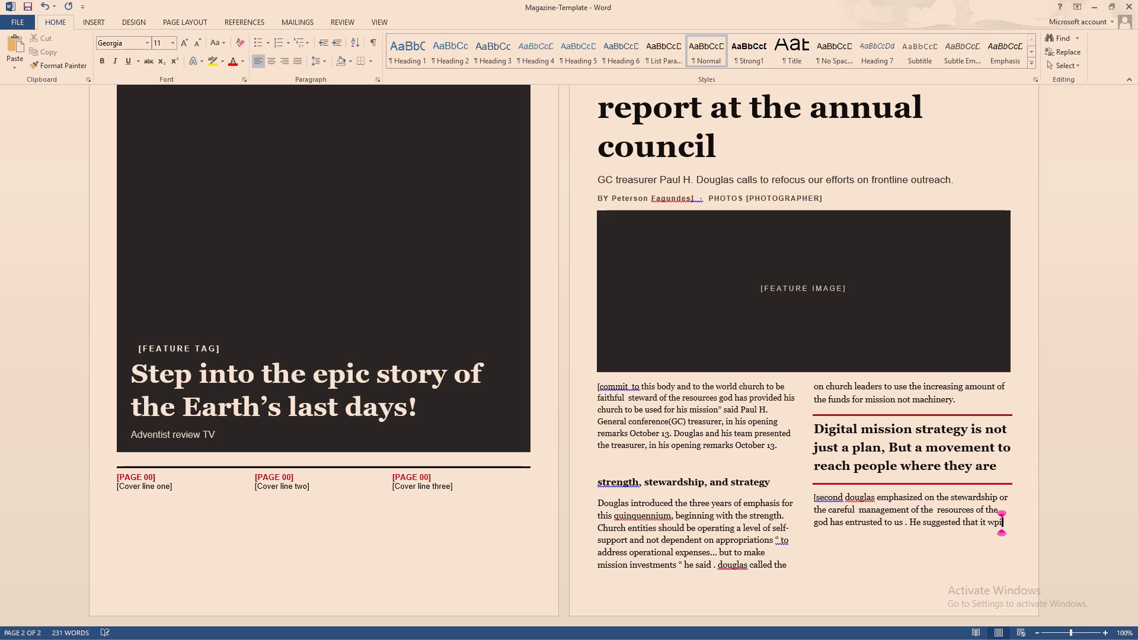
Continue after "He suggested that it" with "should not be personal".
key(BackSpace)
key(BackSpace)
key(BackSpace)
text(ou)
key(BackSpace)
key(BackSpace)
text(would)
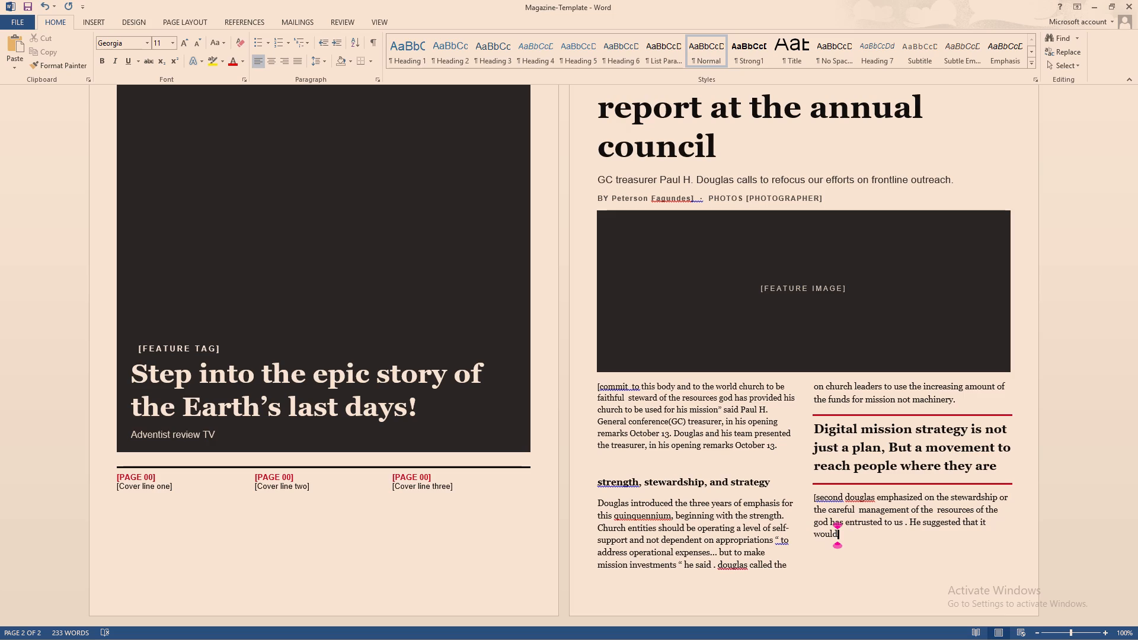
key(BackSpace)
key(BackSpace)
key(BackSpace)
key(BackSpace)
key(BackSpace)
text(should not be personal)
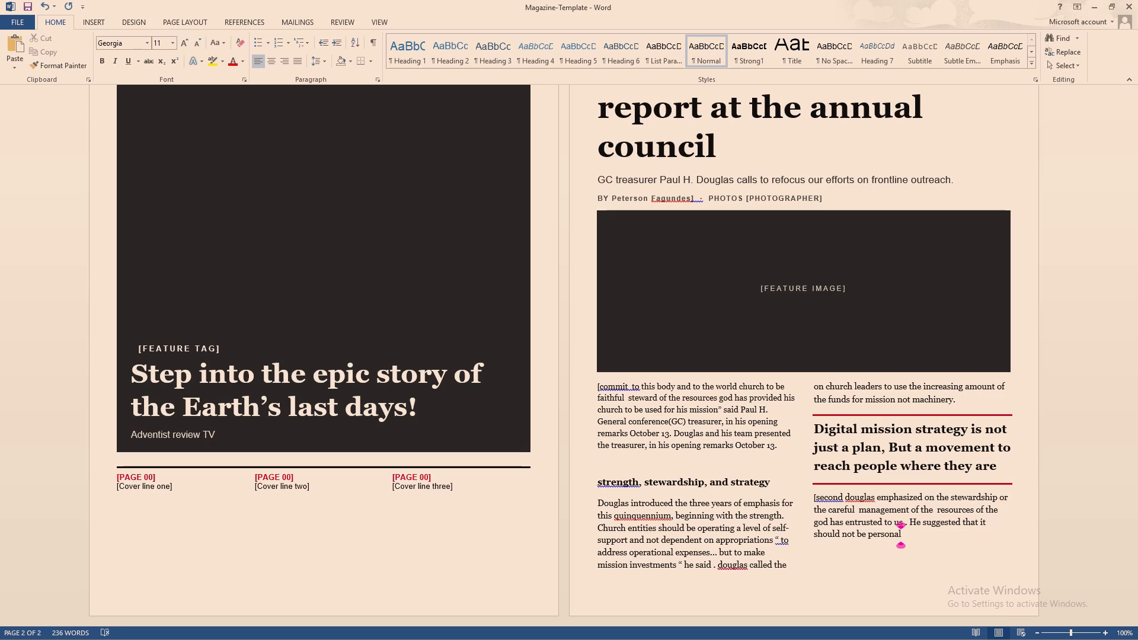
key(space)
Continue the sentence after "should not be personal" with "(what god requires of us ) but organizational".
text((wha)
key(space)
key(BackSpace)
text(t god requies)
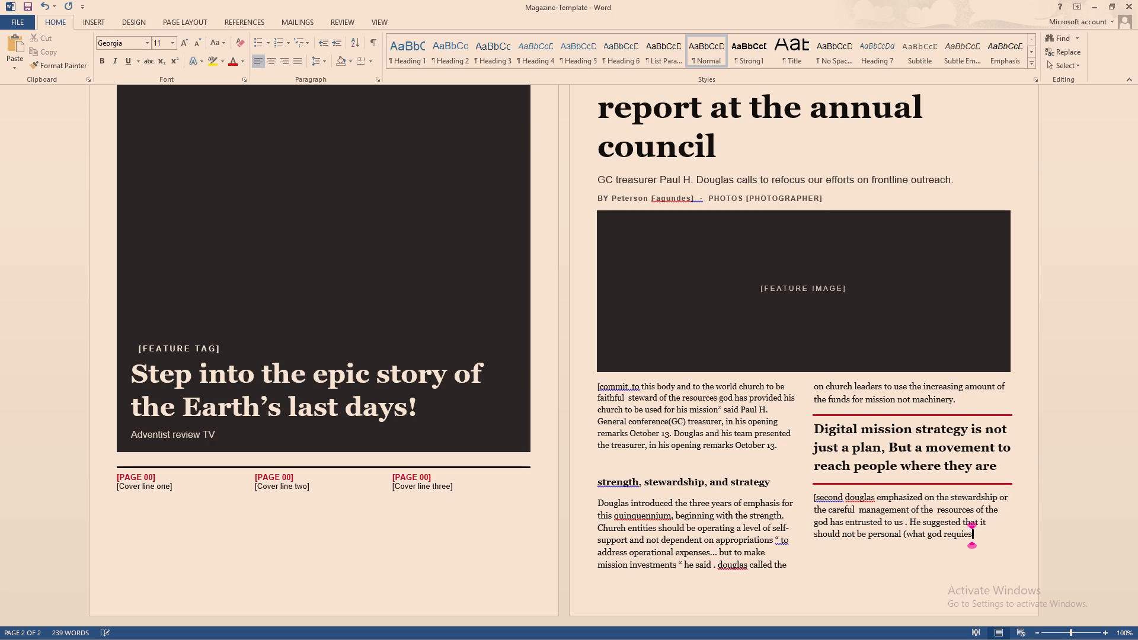
key(BackSpace)
key(BackSpace)
text(res of us)
key(space)
text() but or)
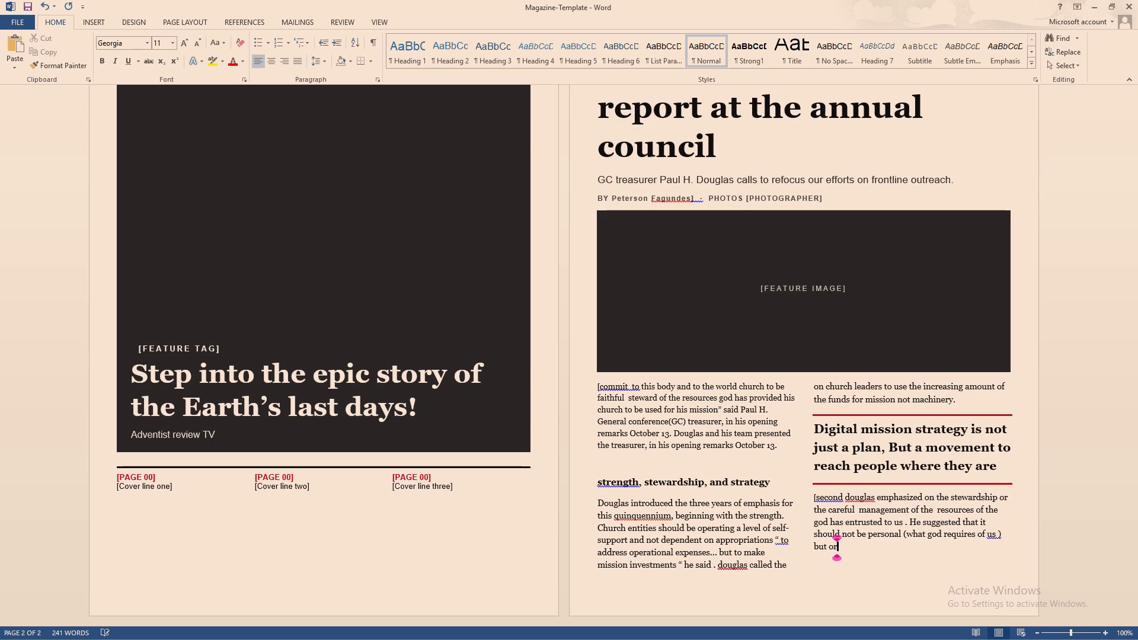
text(ganizational)
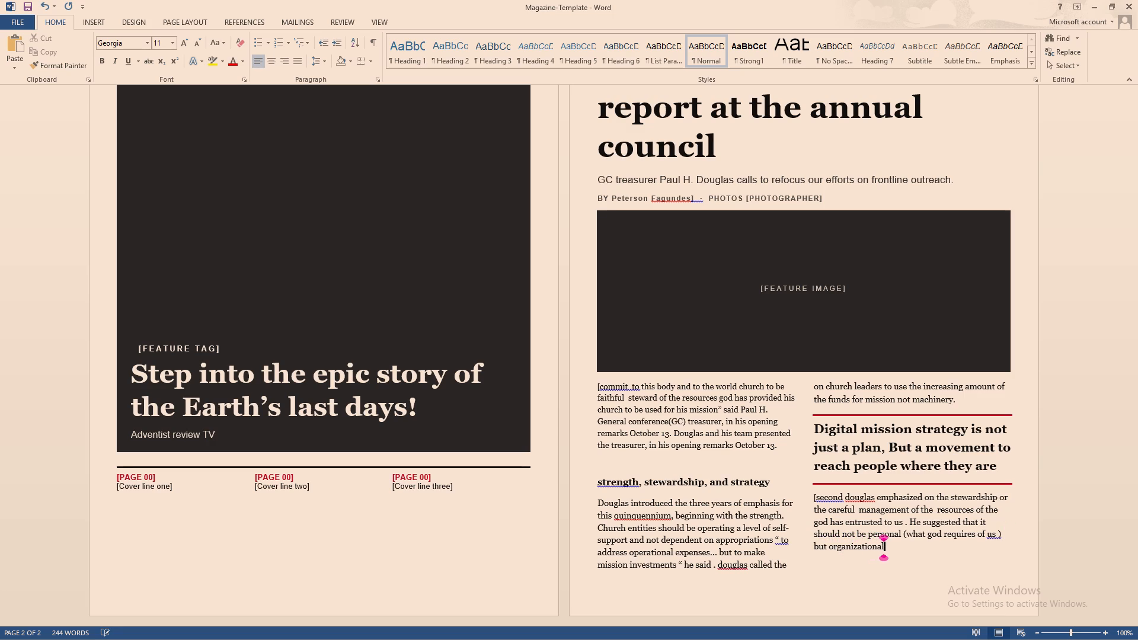
key(space)
Open a parenthesis after "but organizational" with the words "(what we do and how".
key(shift+parenleft)
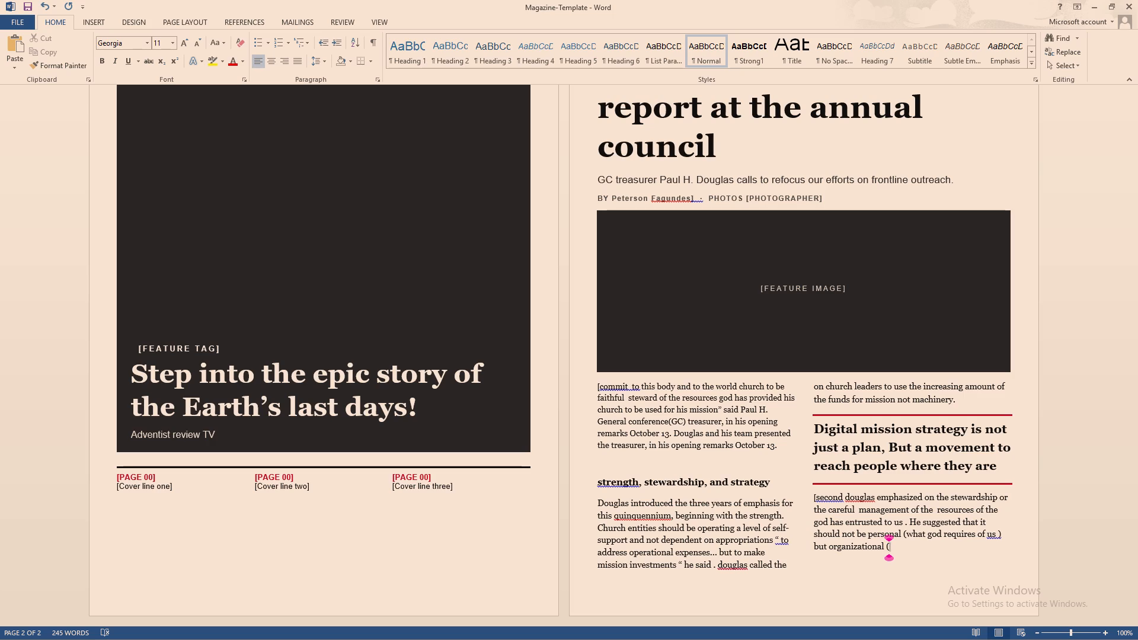
text(what we)
key(space)
text(do now)
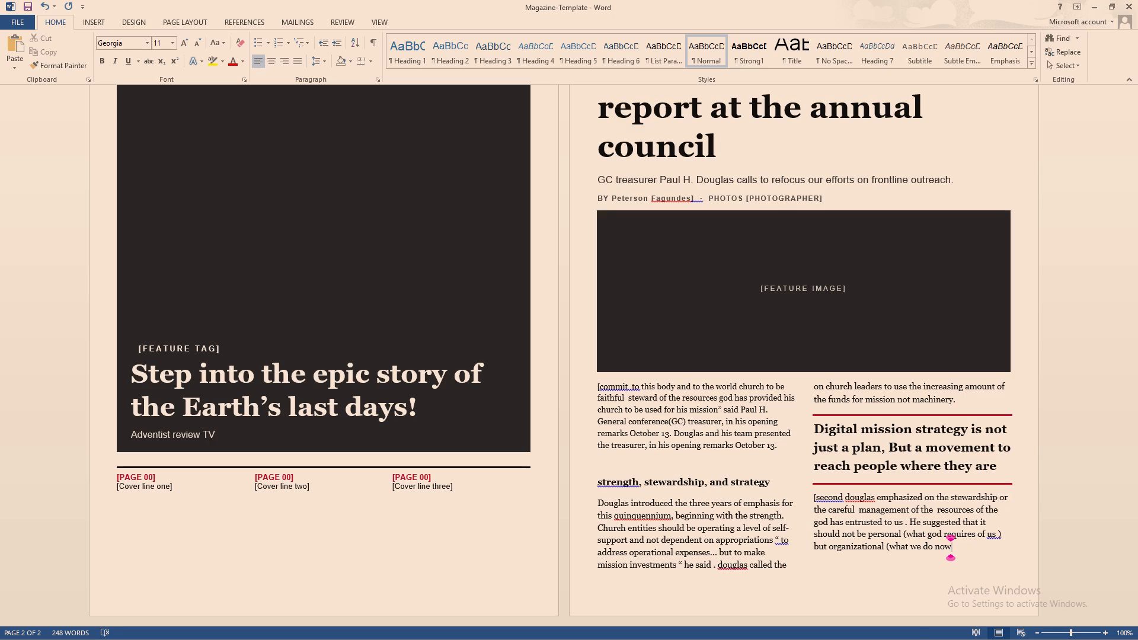
key(BackSpace)
key(BackSpace)
key(BackSpace)
key(space)
text(a)
text(nd jow)
key(BackSpace)
key(BackSpace)
key(BackSpace)
text(how)
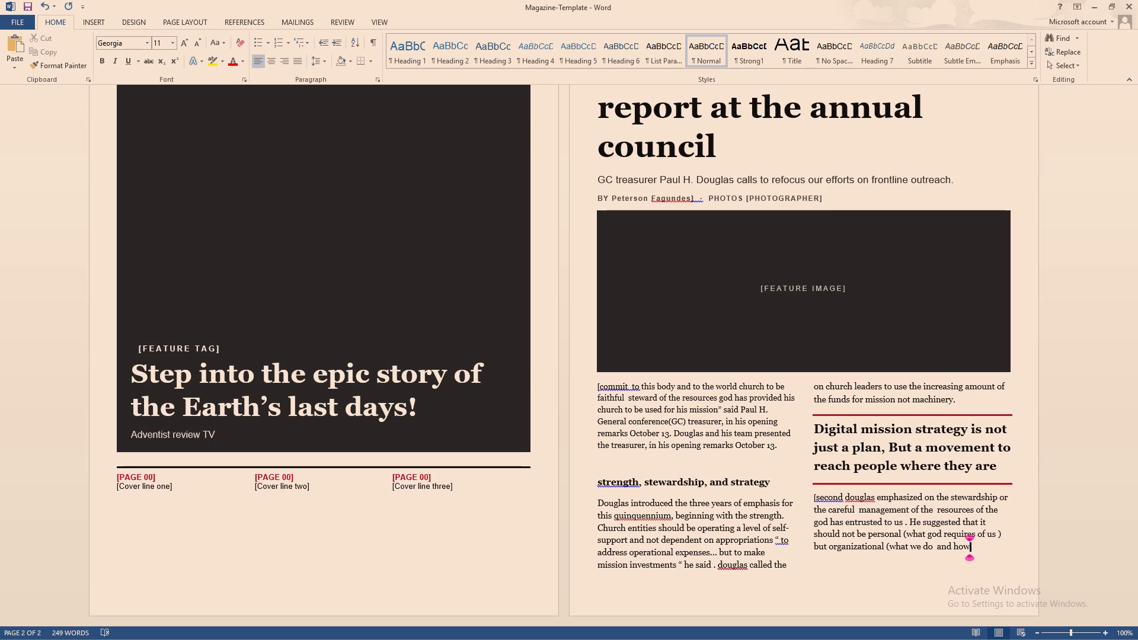
Finish the parenthetical sentence with "we behave as leaders).".
key(space)
text(we b)
text(ehave as)
key(space)
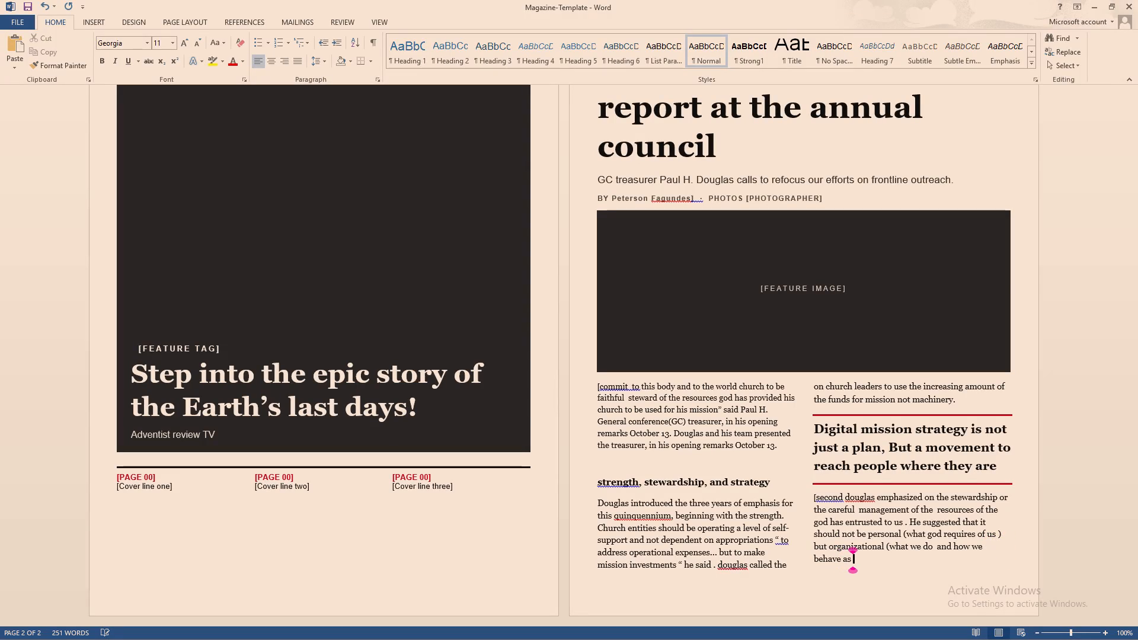
text(leaders)
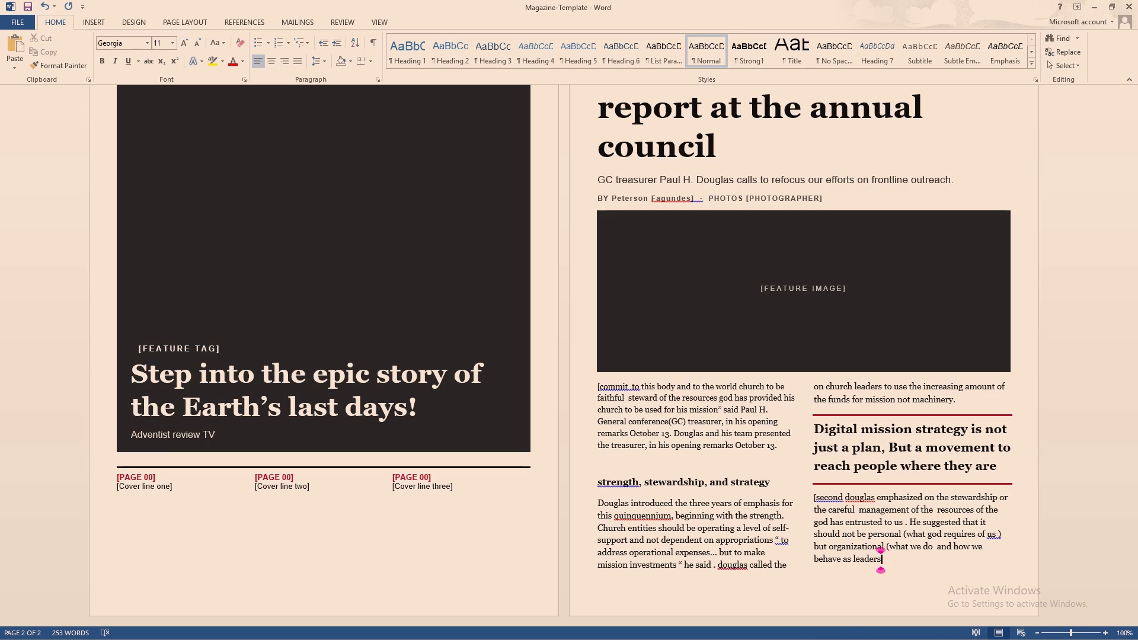
key(shift+parenright)
key(period)
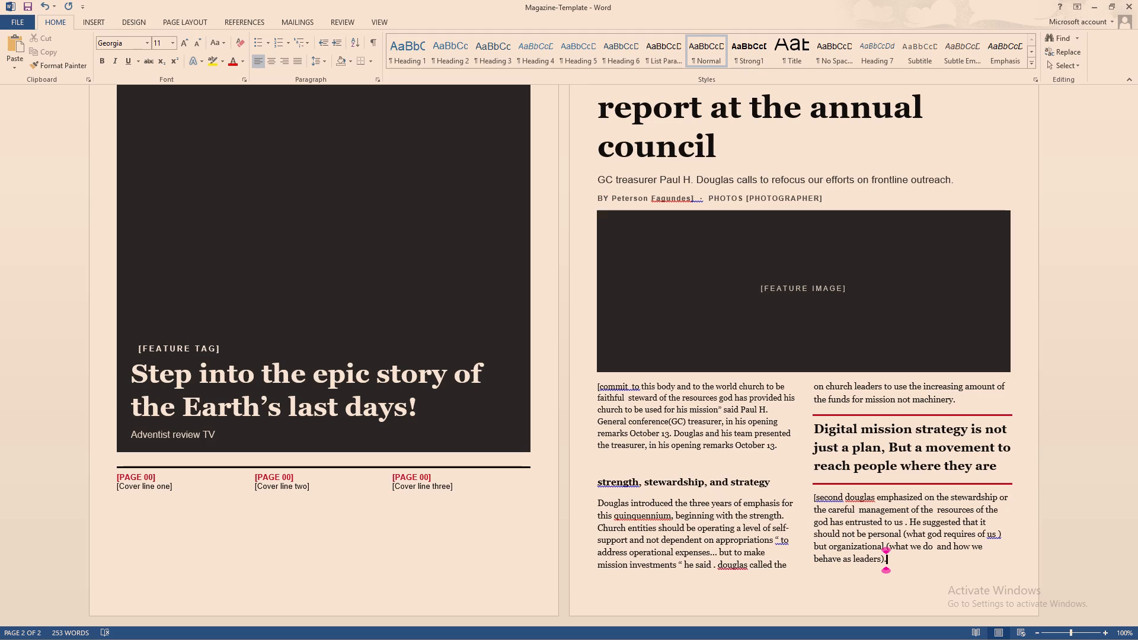
Begin a new sentence after "as leaders)." with "He also emphasized on the".
key(space)
text(He also empaj)
key(BackSpace)
key(BackSpace)
text(hasized on the)
key(space)
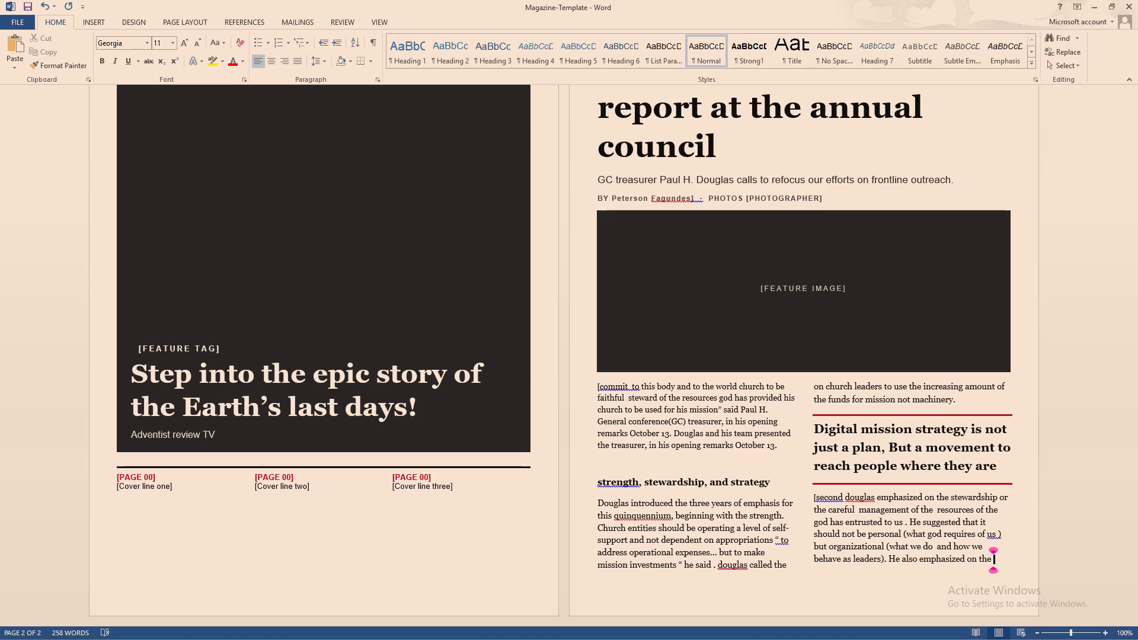
Continue after "He also emphasized on the" with "on the areas of the collaboration and".
key(space)
text(on tje)
key(BackSpace)
key(BackSpace)
text(he areas o fth)
key(BackSpace)
key(BackSpace)
key(BackSpace)
key(BackSpace)
key(BackSpace)
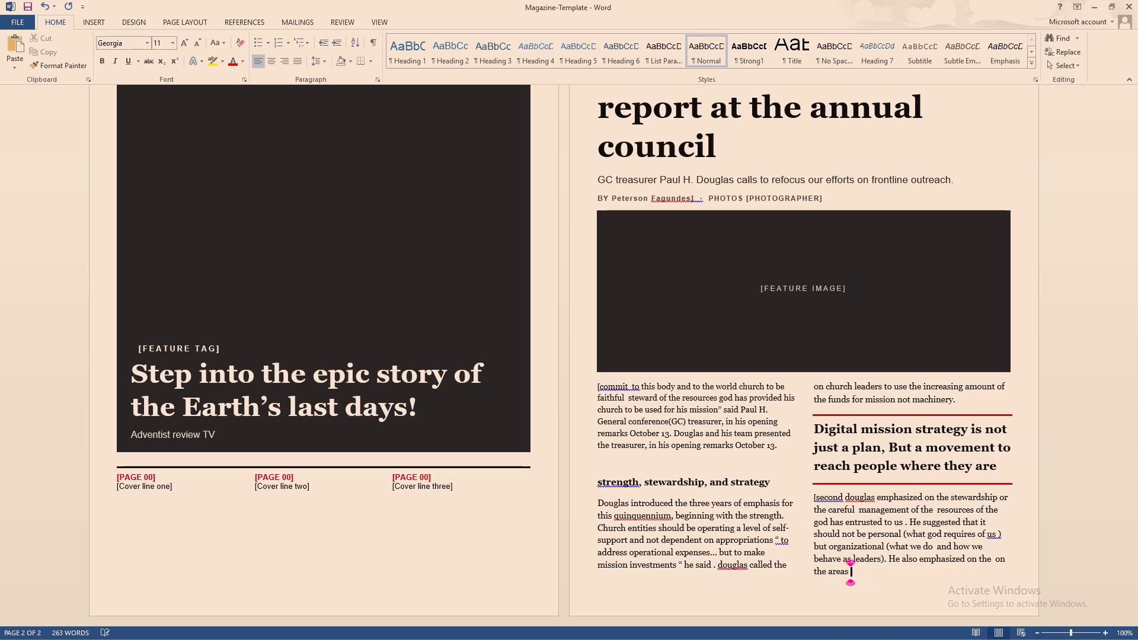
text(of the collabora)
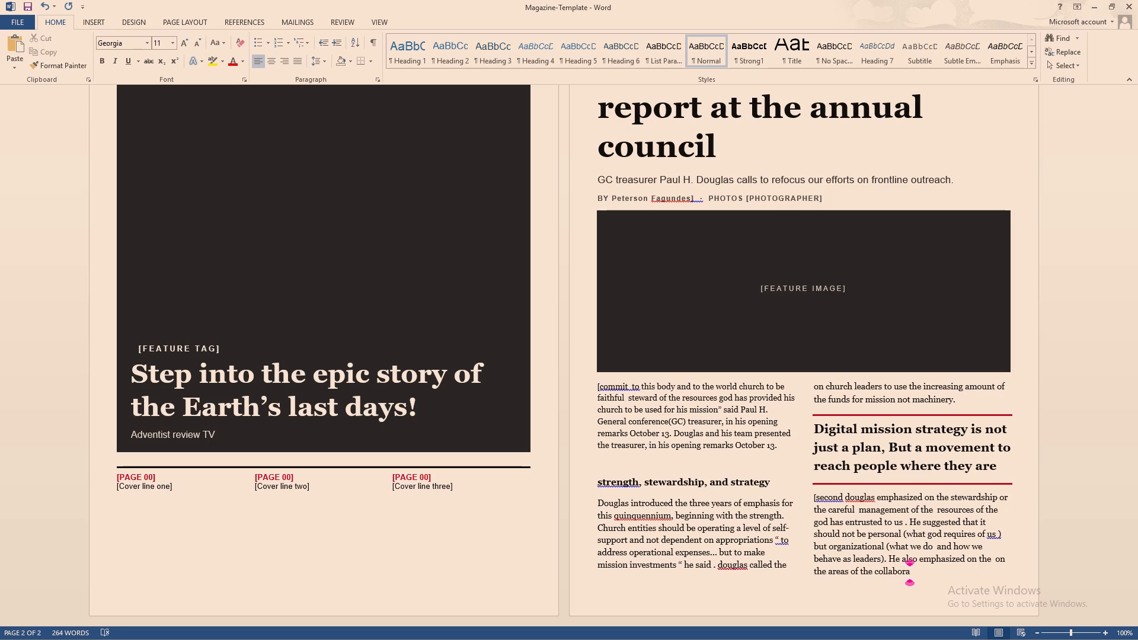
text(tion and)
key(space)
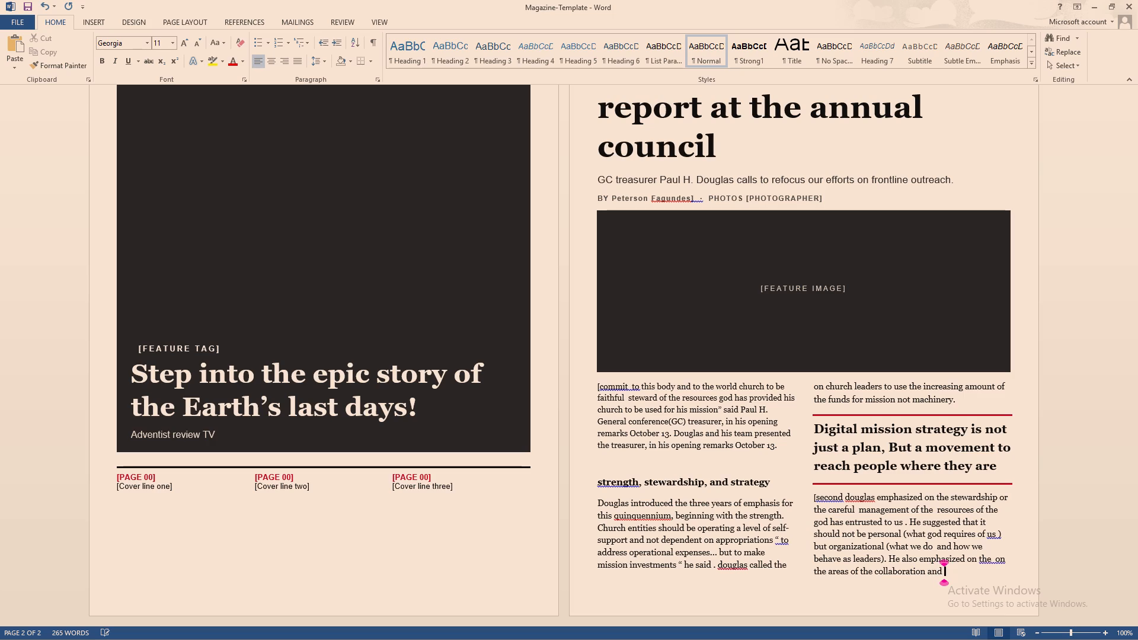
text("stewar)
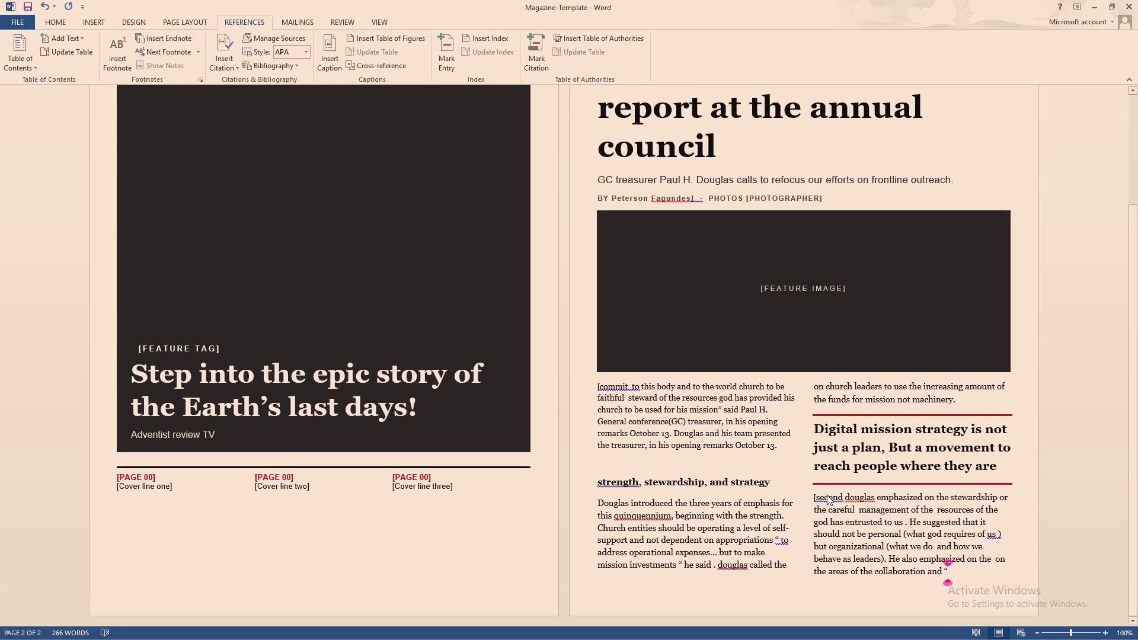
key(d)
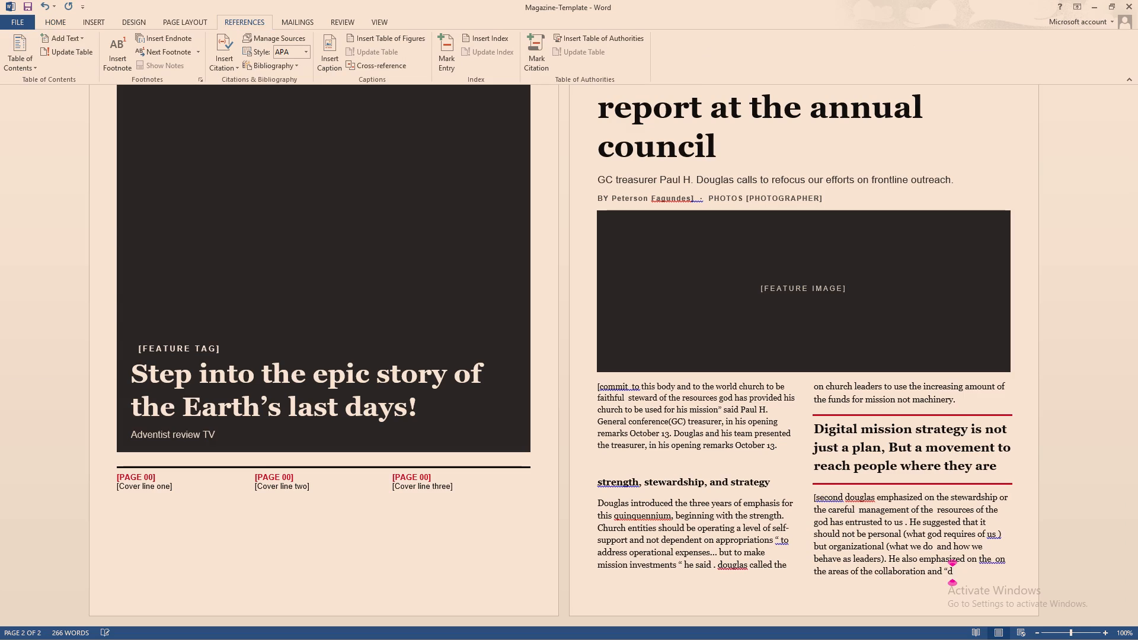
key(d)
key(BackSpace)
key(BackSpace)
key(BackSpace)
Add an opening quotation mark and the word "stewardship" after "collaboration and".
key(space)
text(s)
key(BackSpace)
text(" st)
key(e)
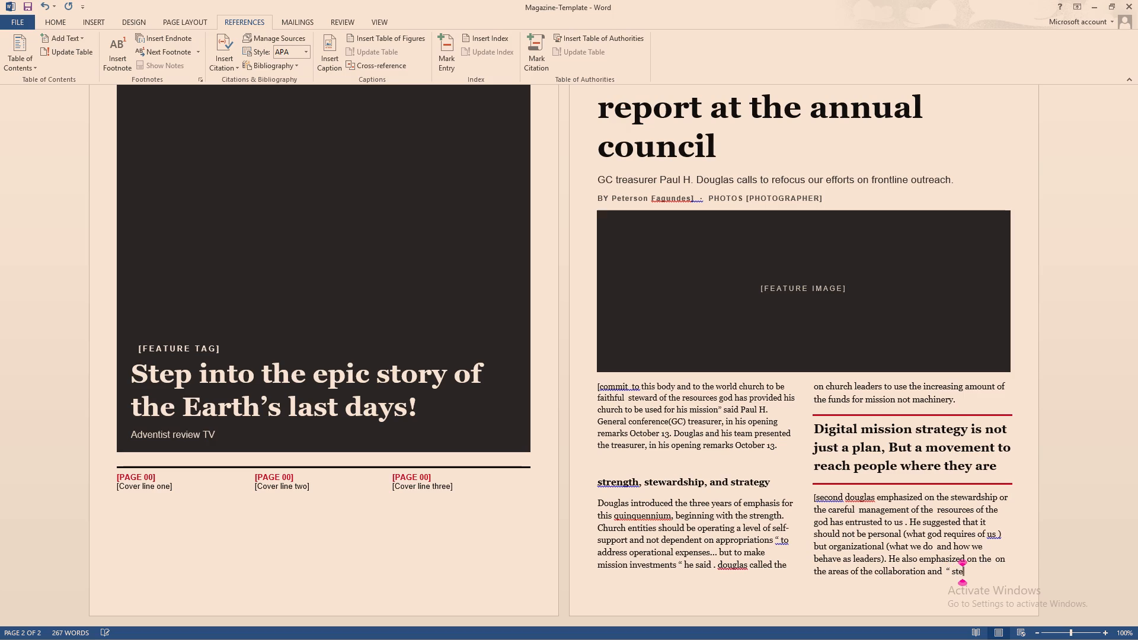
text(wars)
text(hip)
key(space)
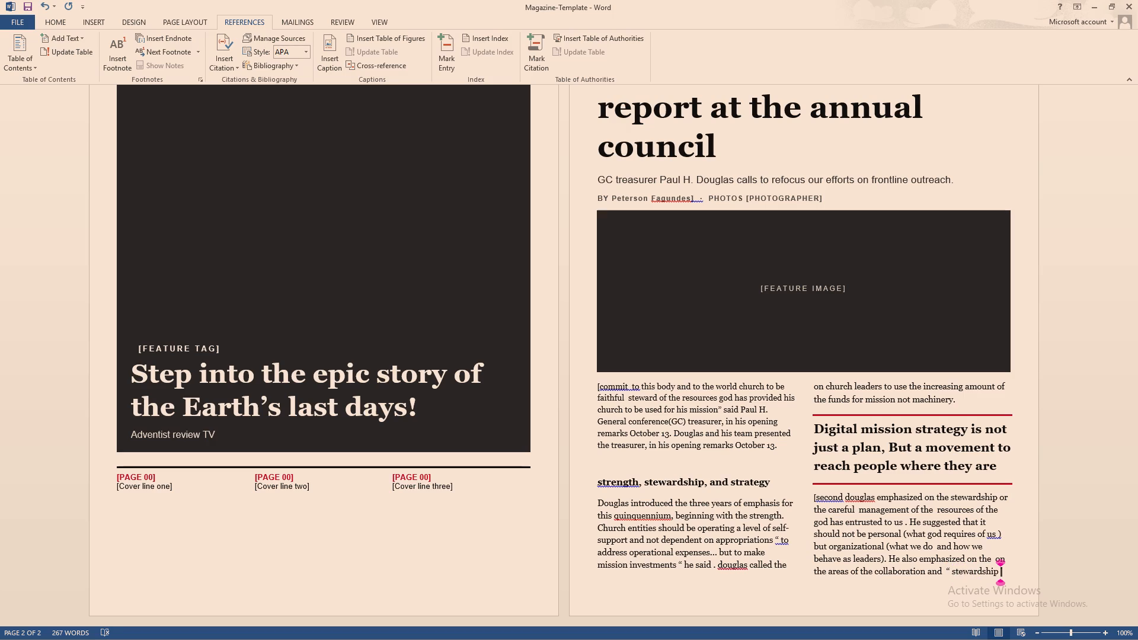
Continue the quotation after "stewardship" with "is about the faith rising, not fund raising".
text(is about the)
key(space)
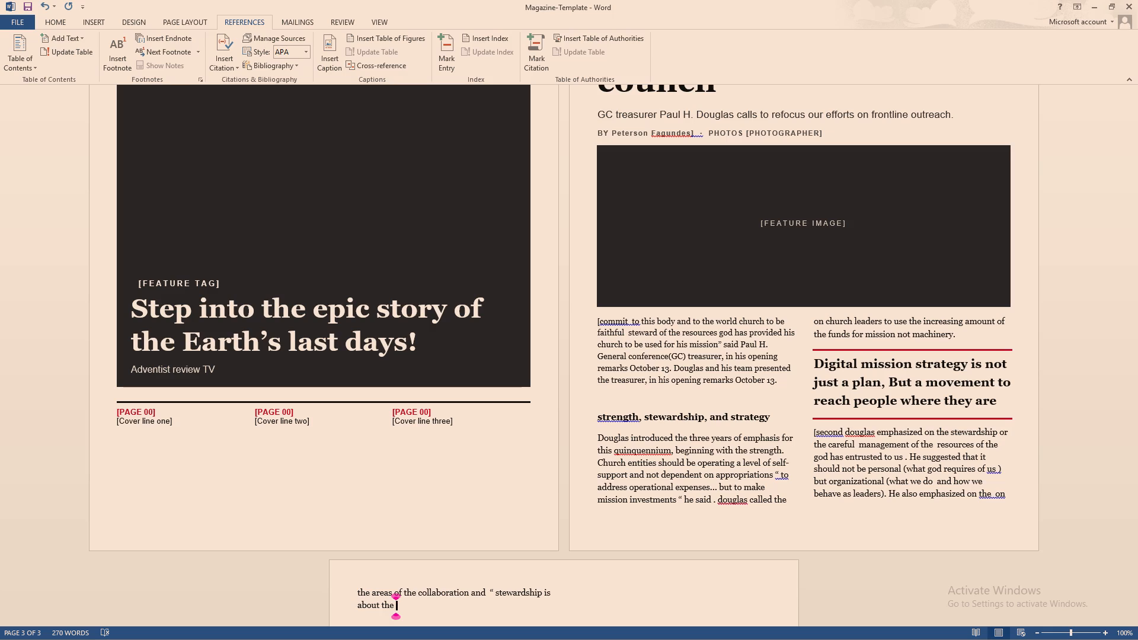
key(space)
text(faith rising)
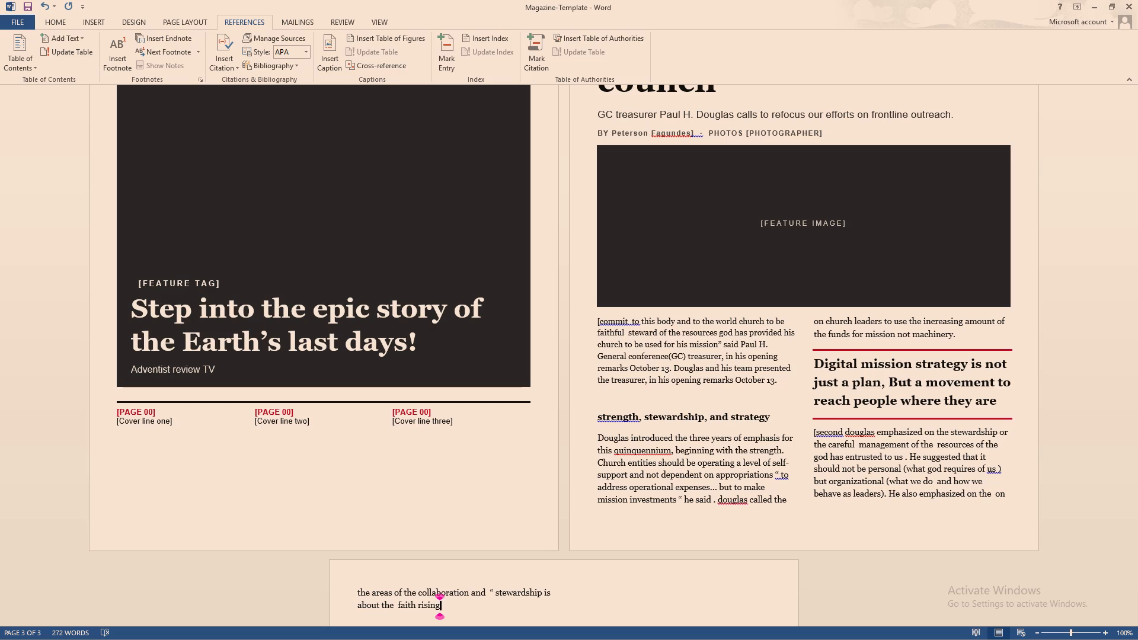
text(,)
key(space)
text(not)
key(space)
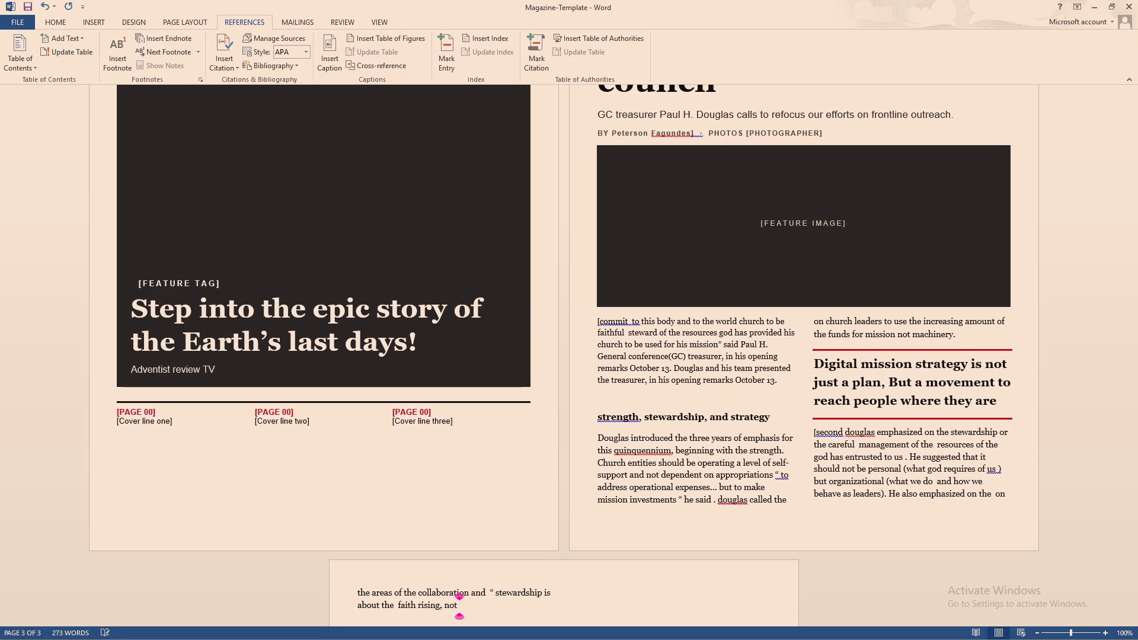
text(fun)
text(d)
key(space)
text(ri)
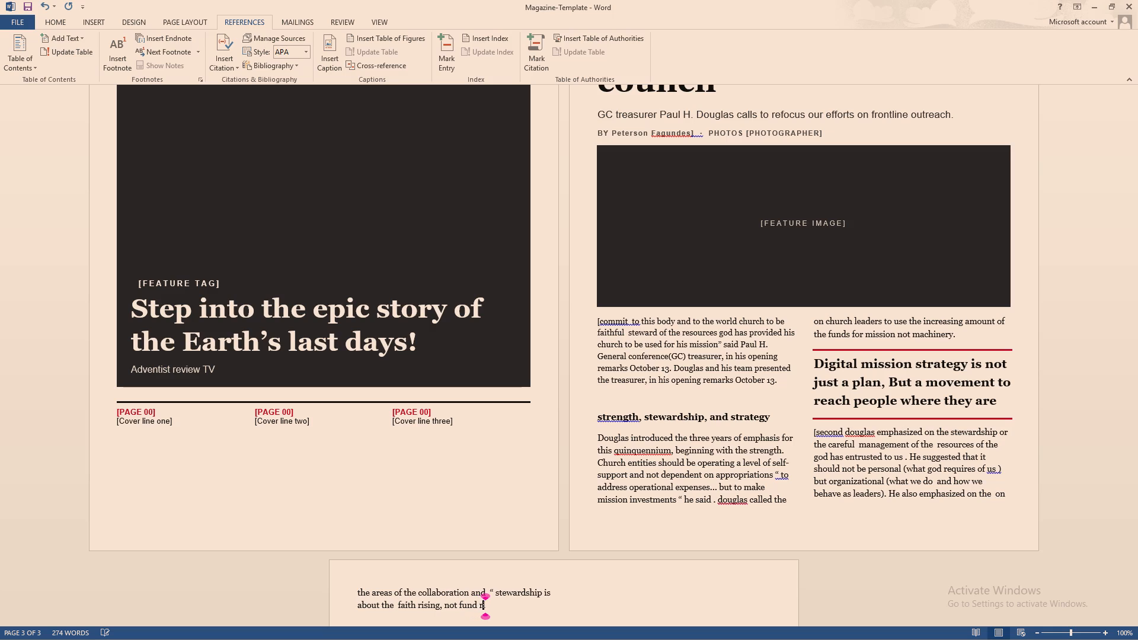
key(BackSpace)
text(aising)
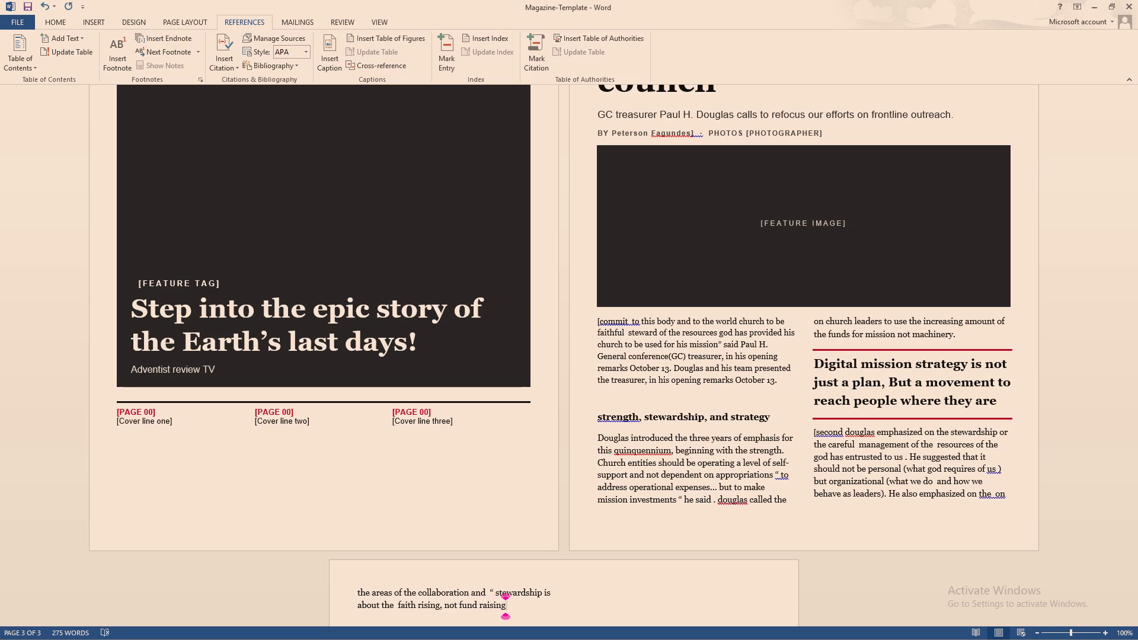
Finish the stewardship sentence after "not fund raising" with ", not fund raising he said.".
text(, not)
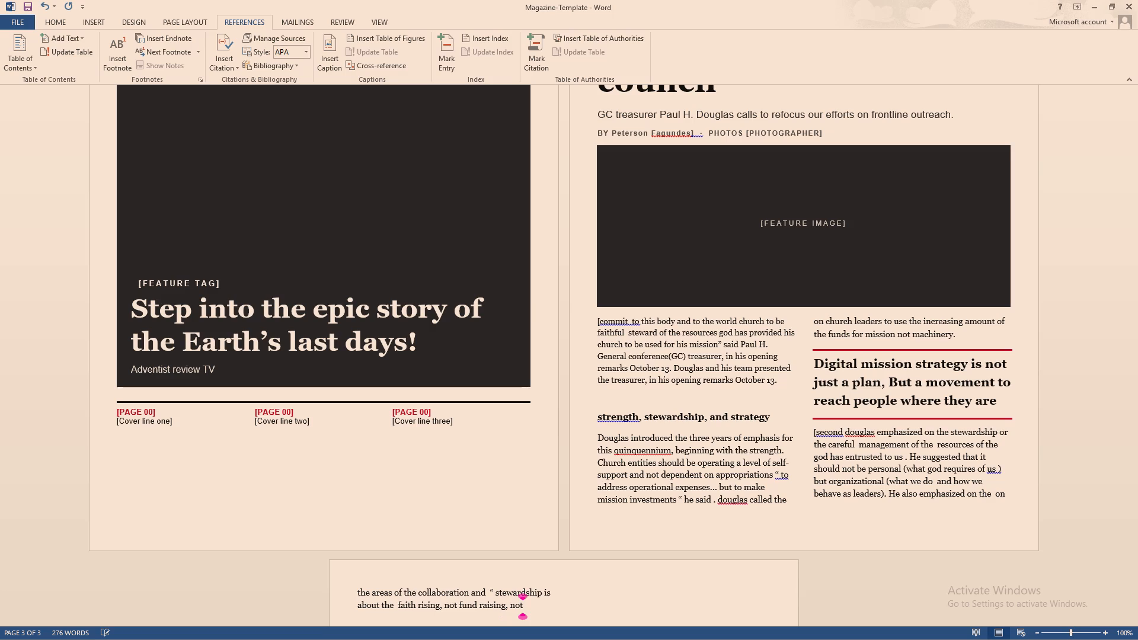
key(space)
text(fund)
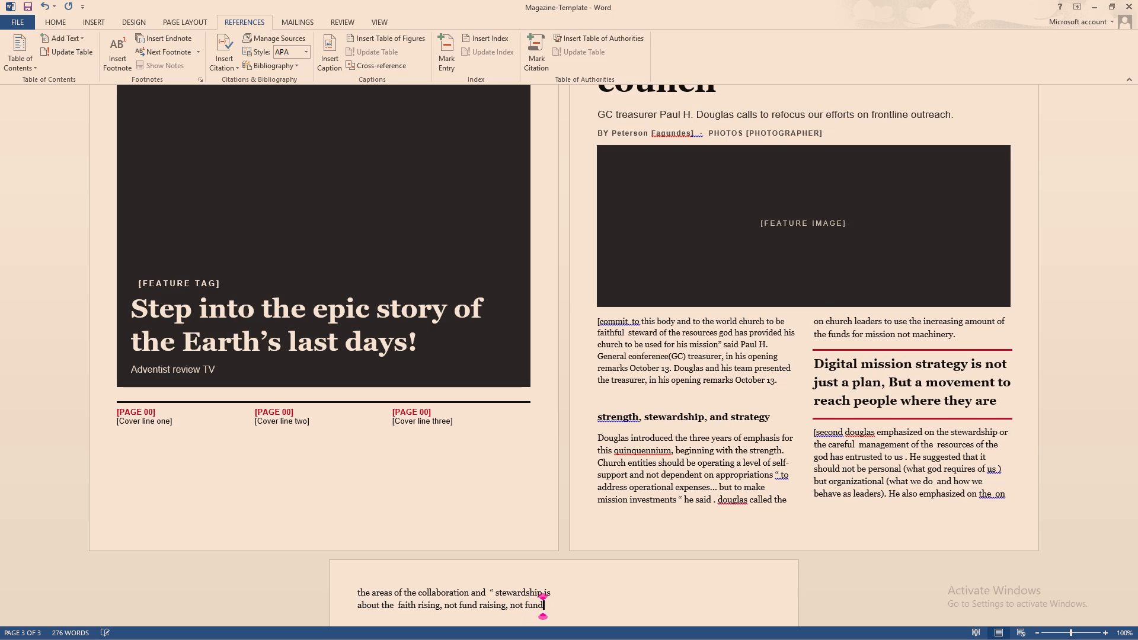
key(space)
text(raising)
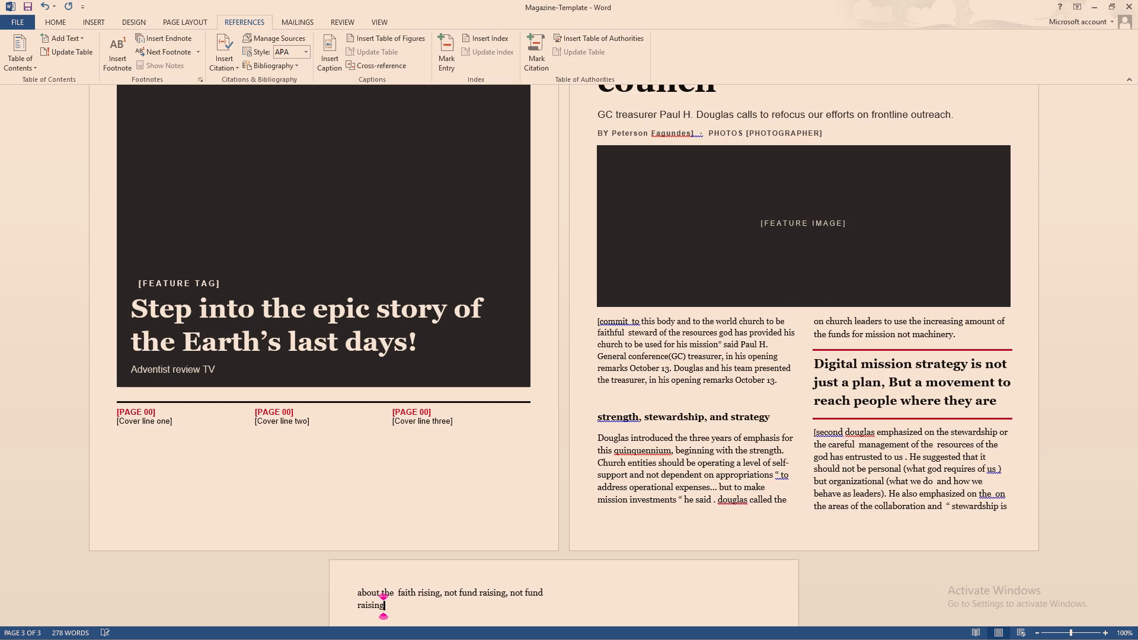
key(space)
text(he said)
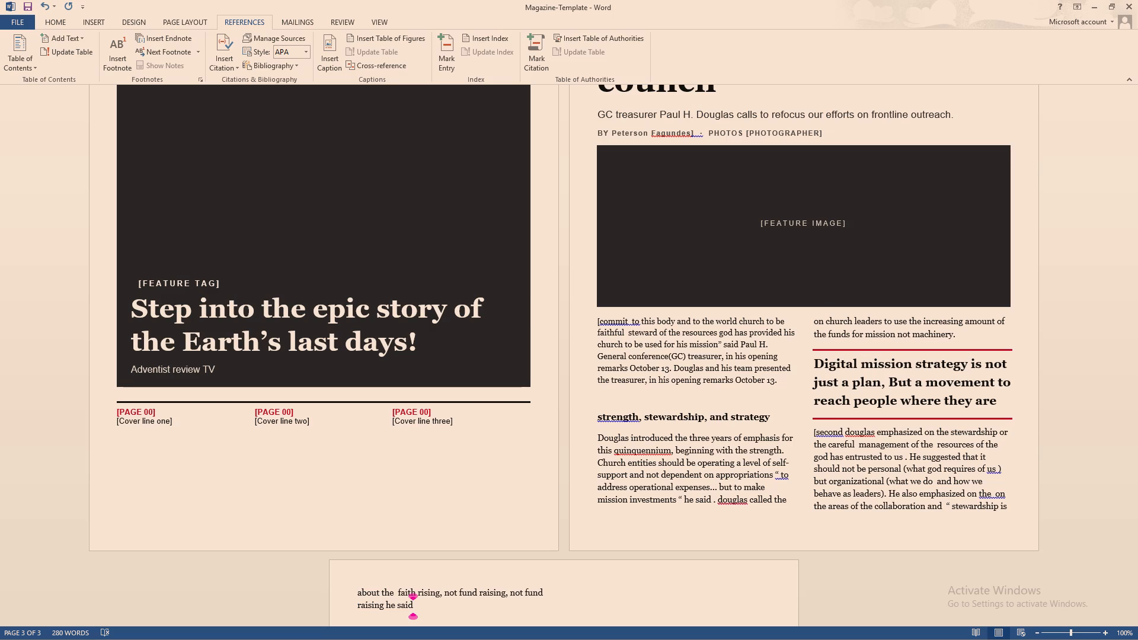
key(period)
Start a new paragraph below "raising he said." with "Finally douglas addressed the strategy".
key(Return)
key(d)
key(BackSpace)
text(fu)
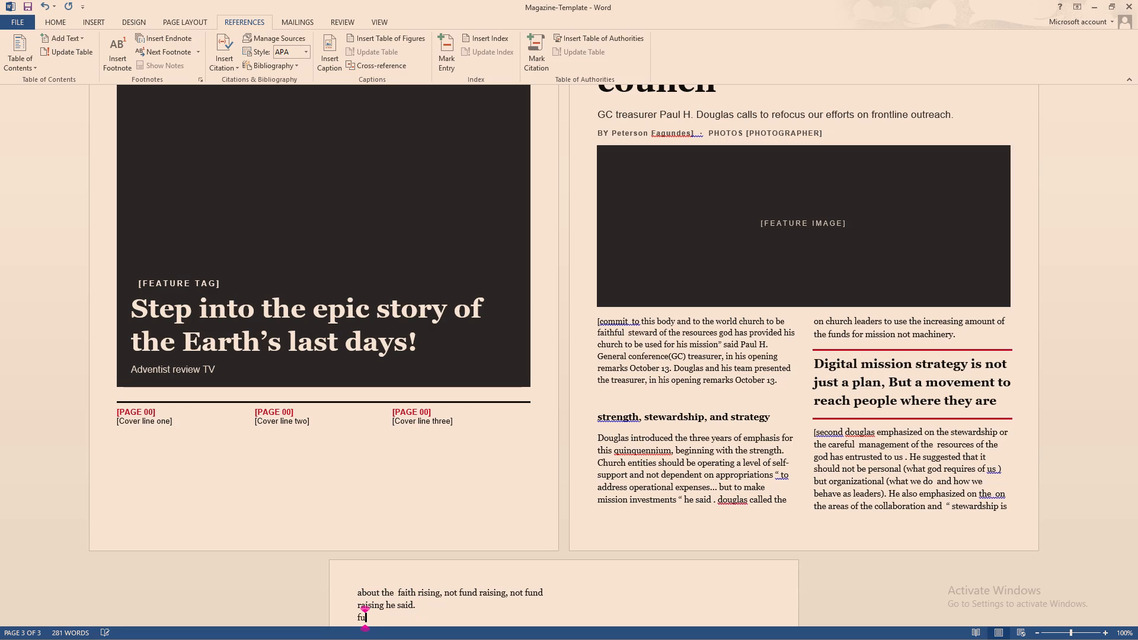
key(BackSpace)
text(inally dougka)
key(BackSpace)
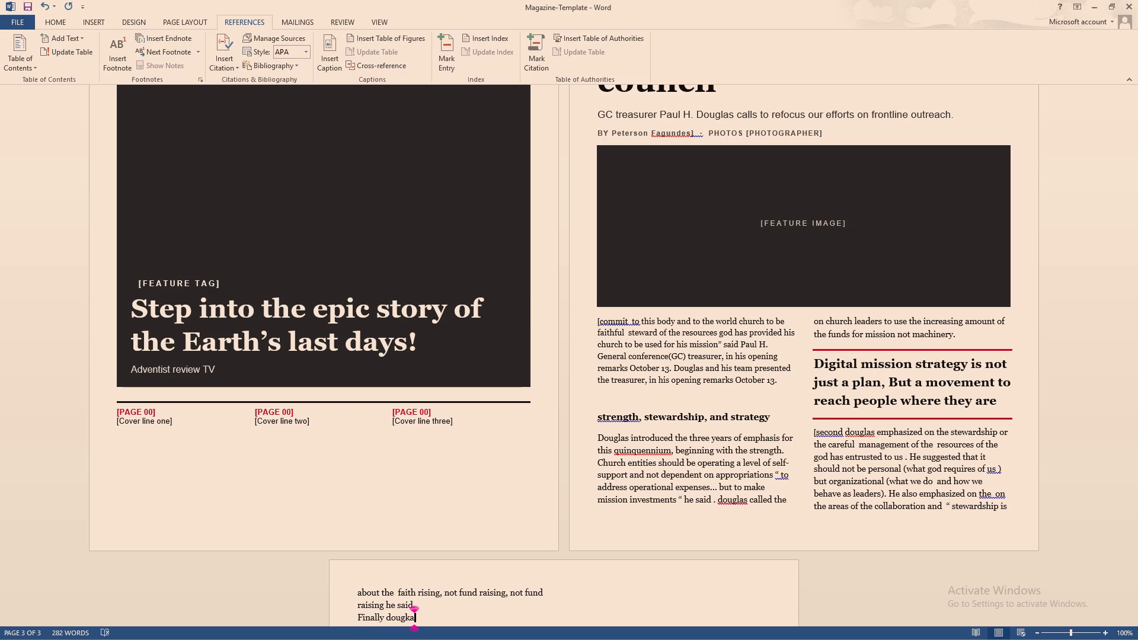
key(BackSpace)
text(las)
key(space)
text(ad)
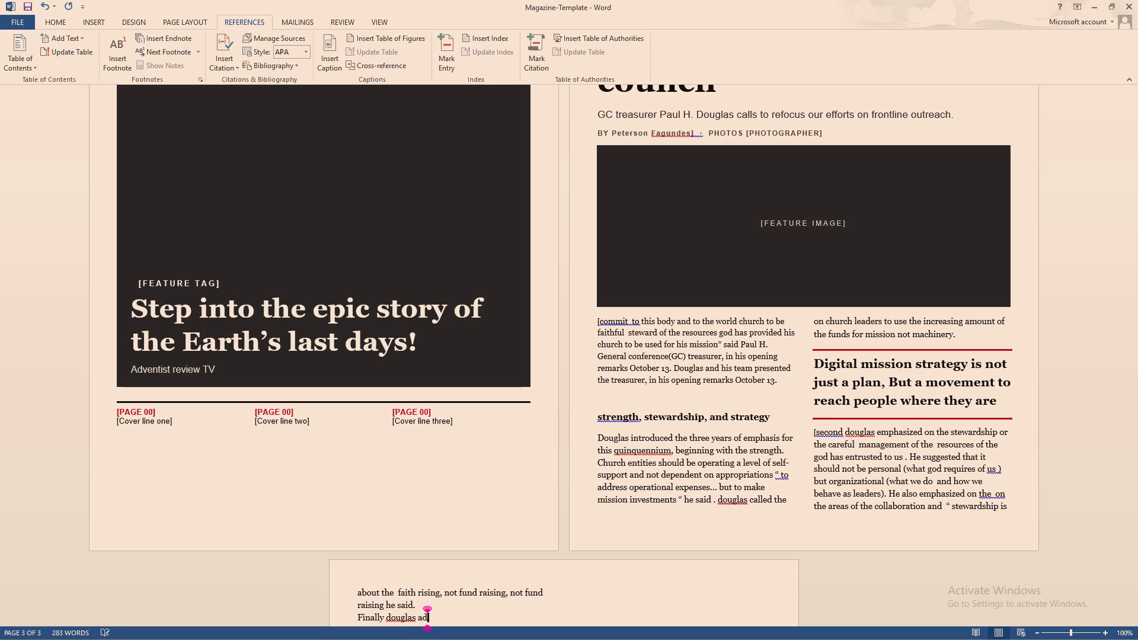
text(dressed te)
key(space)
key(BackSpace)
key(BackSpace)
text(he strategy)
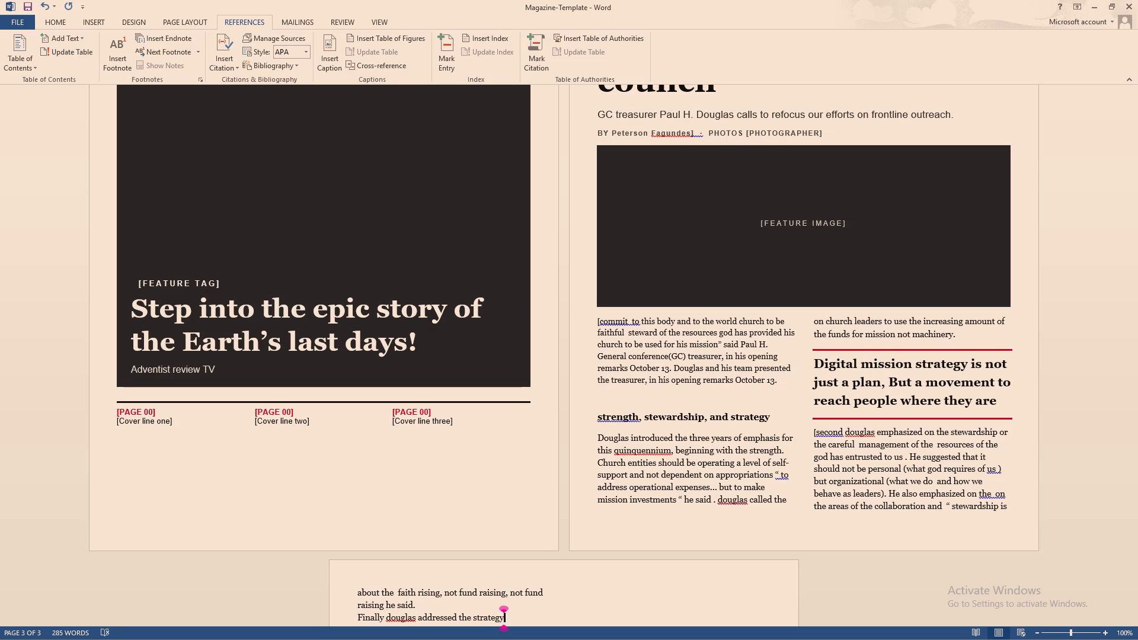
Continue after "addressed the strategy" with ", which includes making evidence-based decisions".
text(, w)
key(h)
text(ich include)
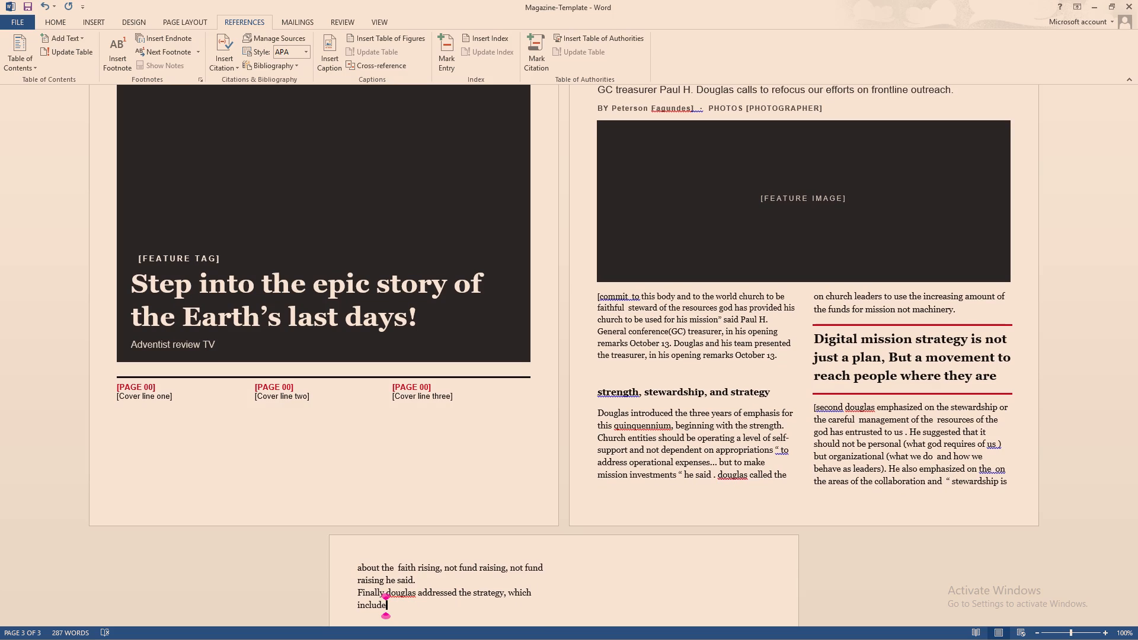
text(s making)
key(space)
text(evidence)
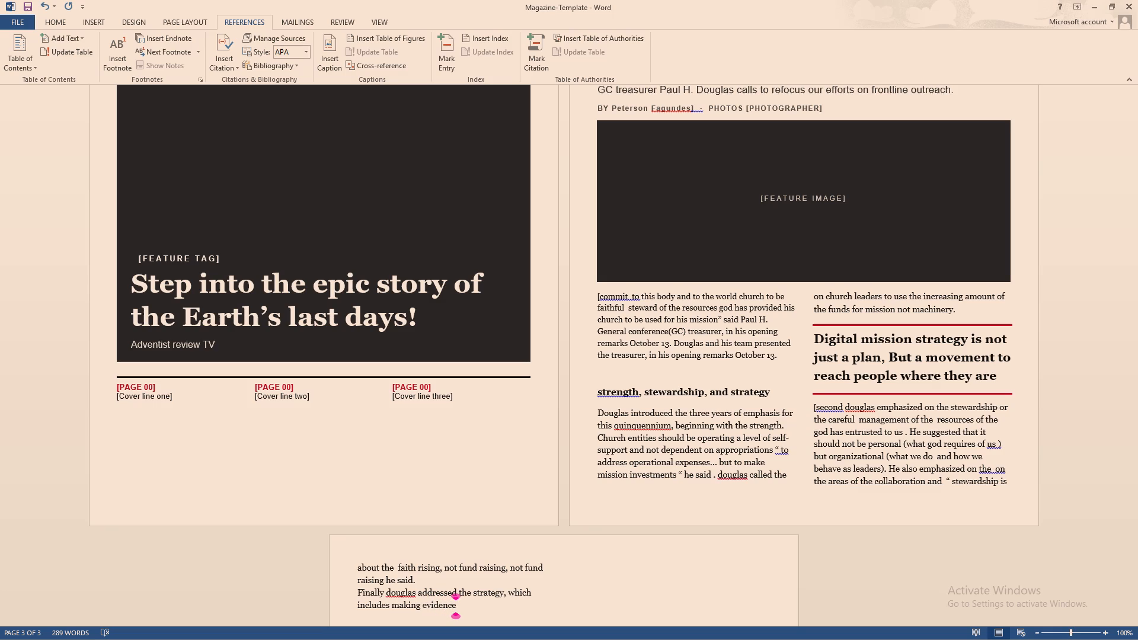
text(-based)
key(space)
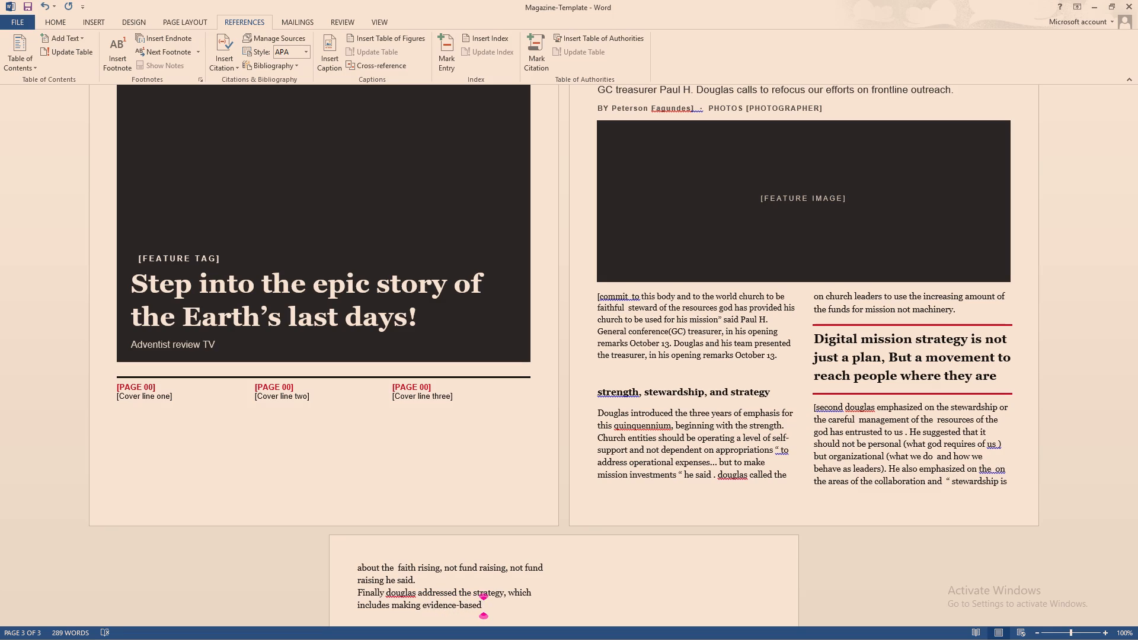
text(decisions)
key(space)
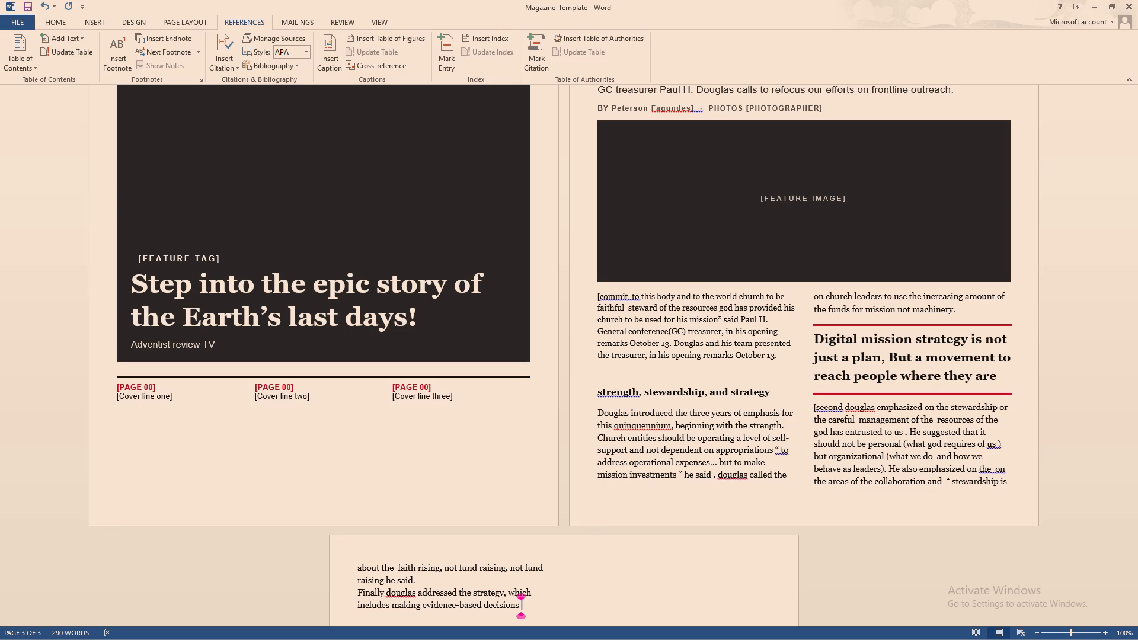
key(BackSpace)
Continue after "evidence-based decisions" with ", maximizing the impact of mission investments".
text(, maximisi)
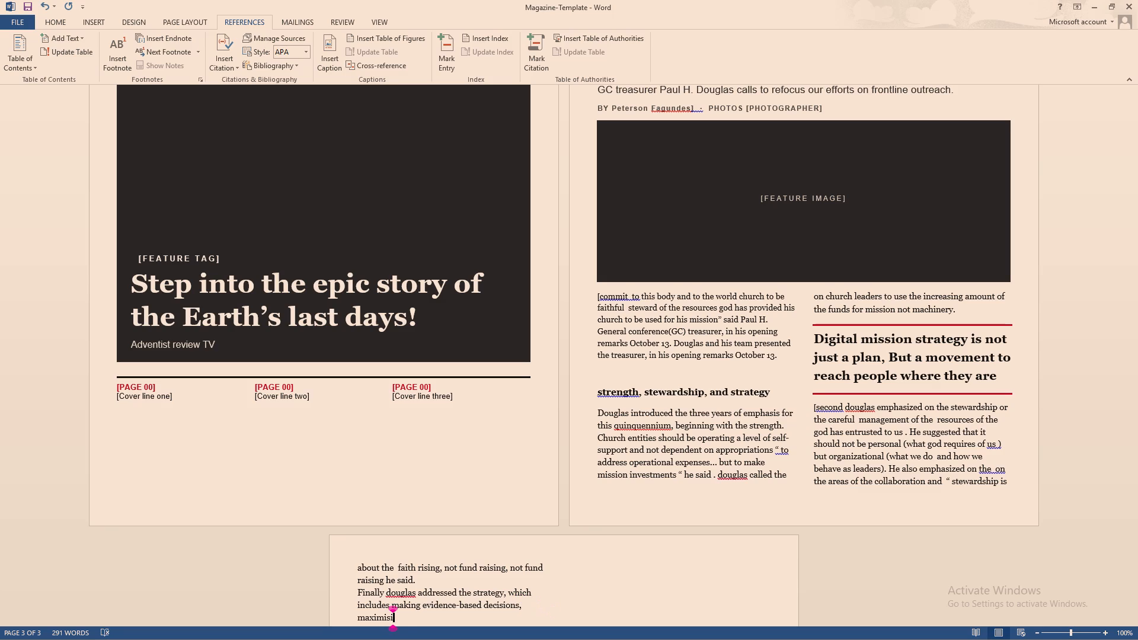
text(ng)
key(space)
text(the io)
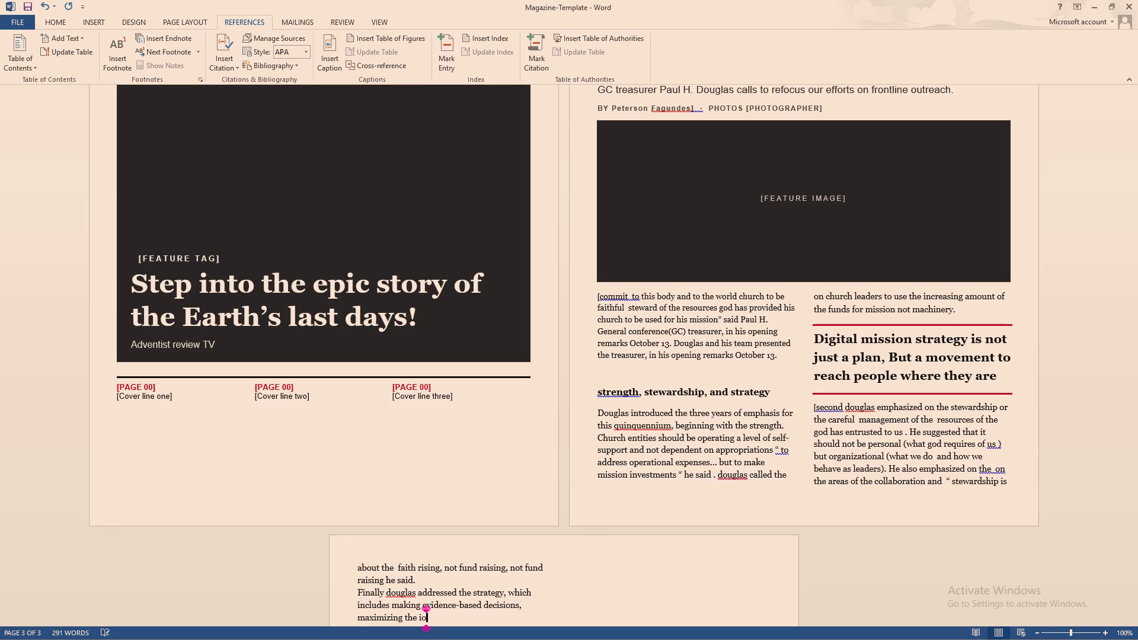
key(BackSpace)
text(mpact)
key(space)
text(of mis)
text(si)
text(on investments)
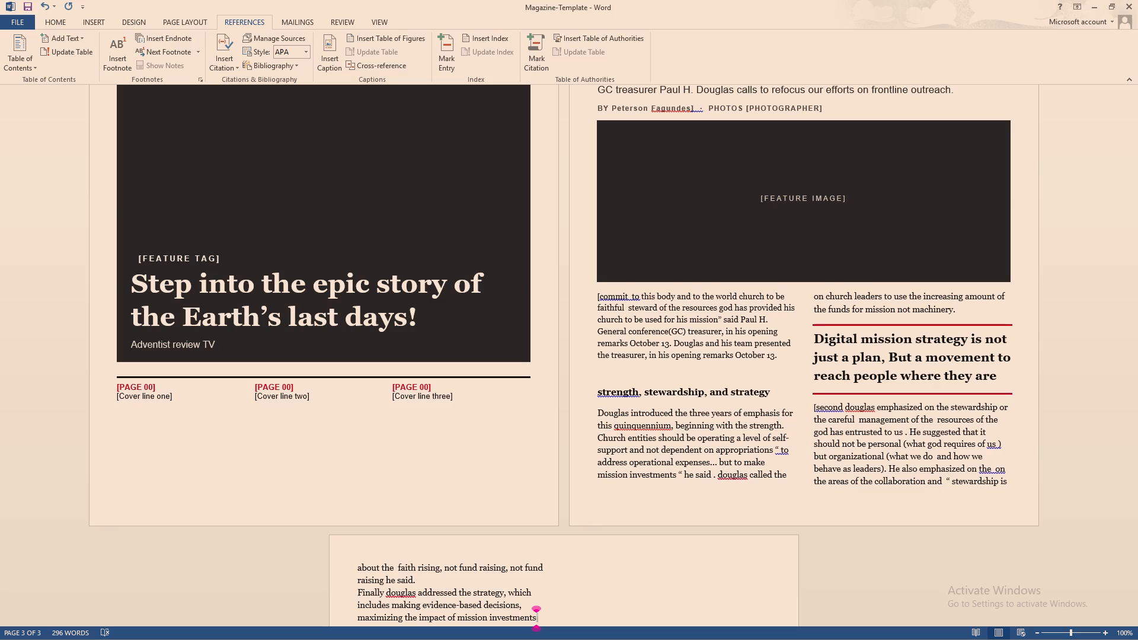
Continue after "mission investments" with "and mobilizing resources for mission".
key(space)
text(and mo)
key(b)
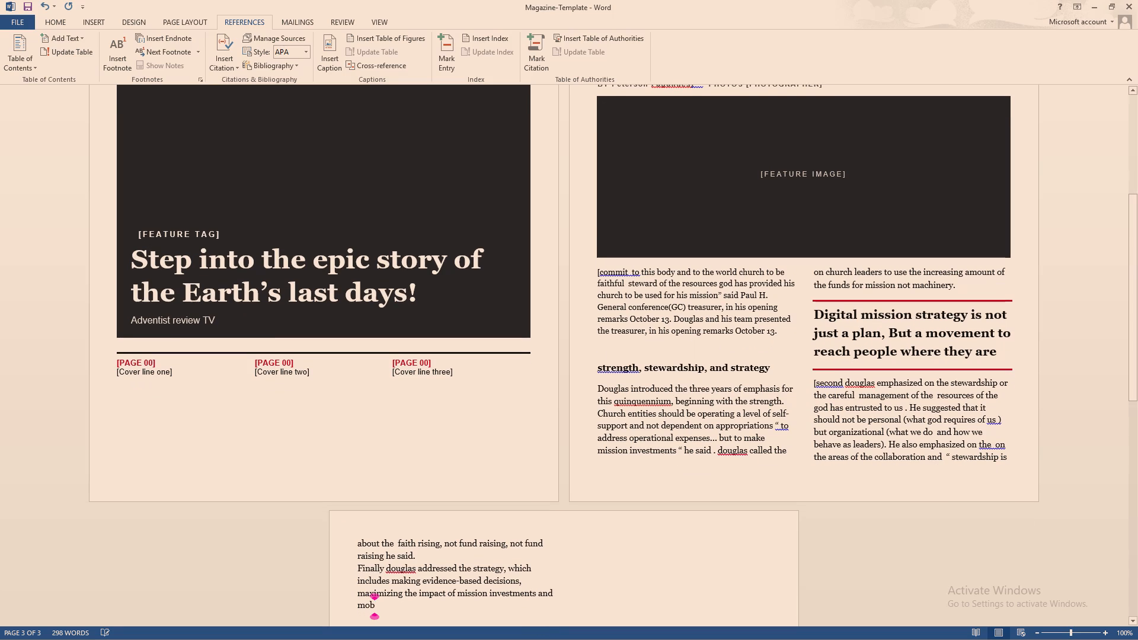
text(ili)
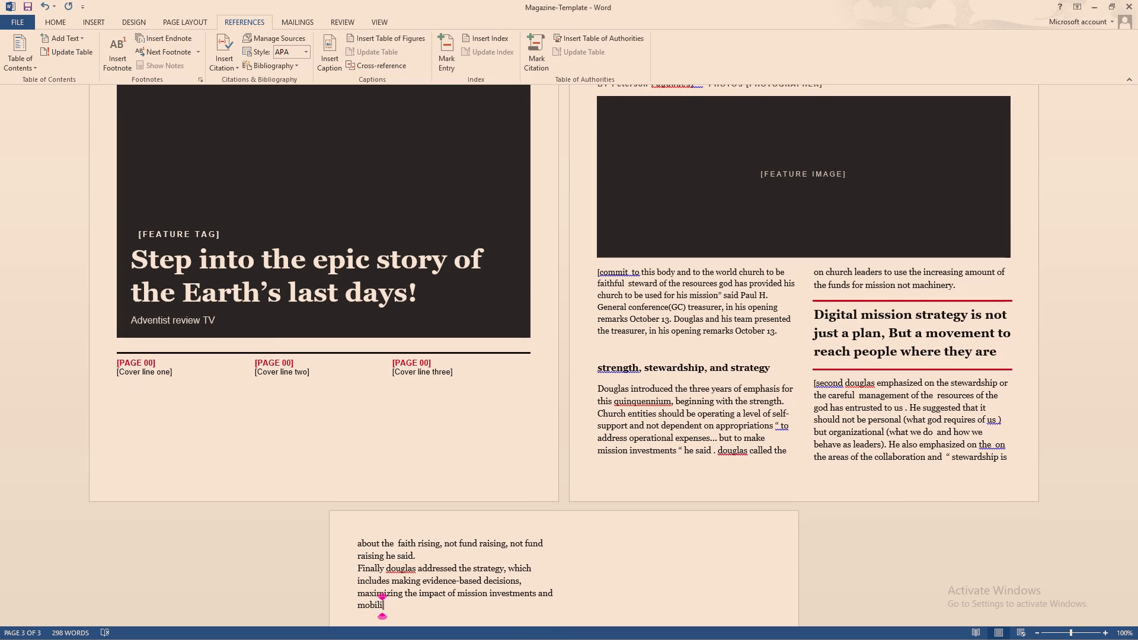
text(zing)
key(space)
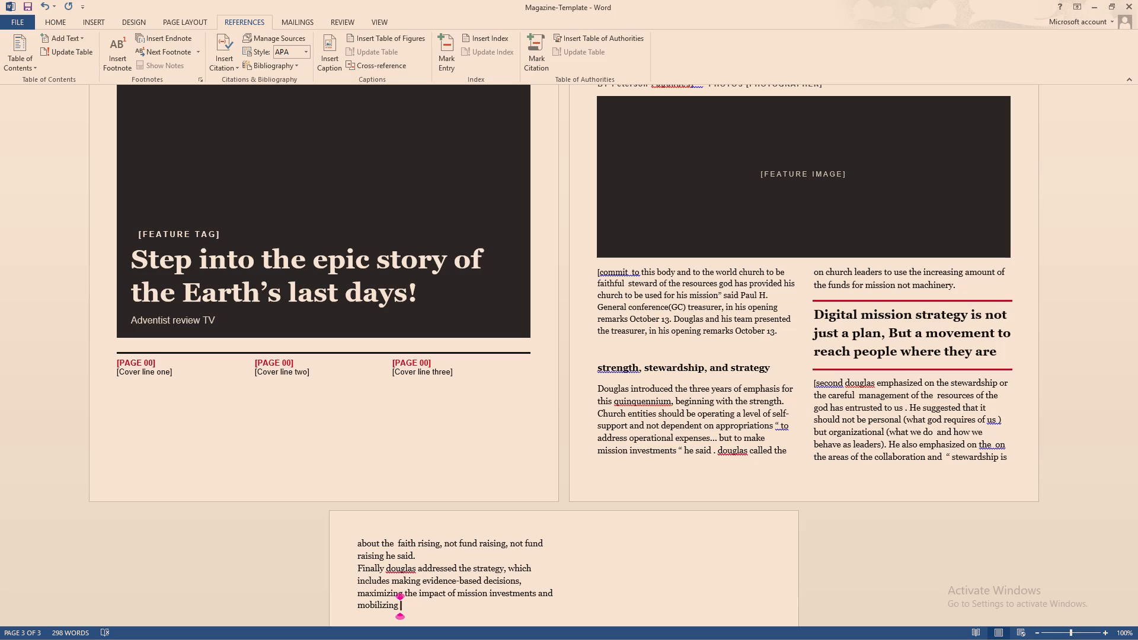
text(res)
text(ources)
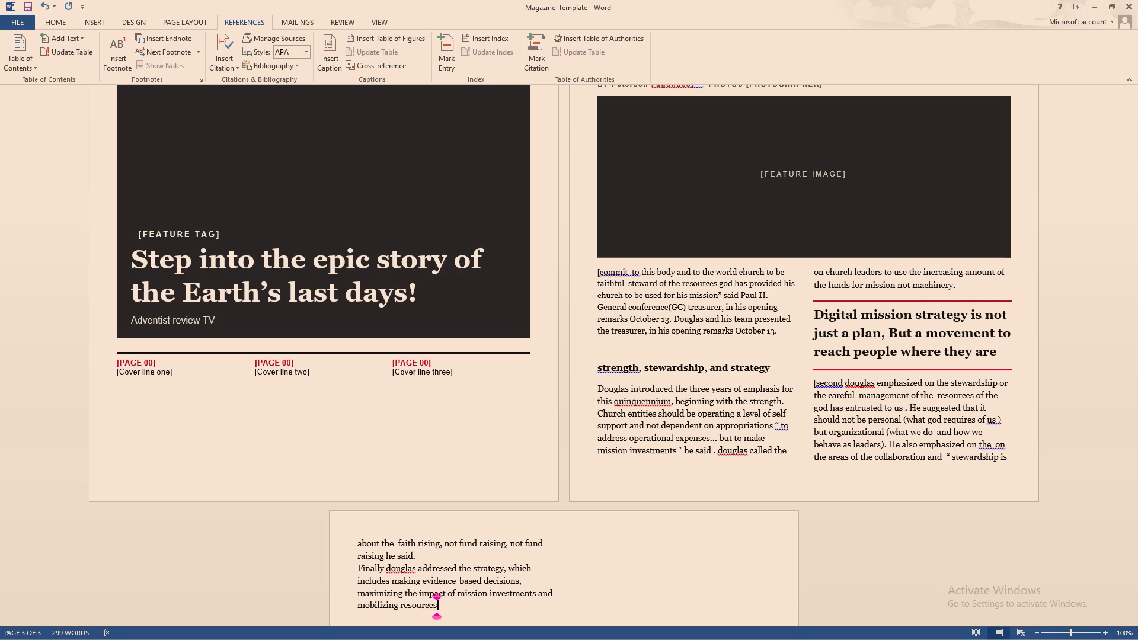
key(space)
text(for mission)
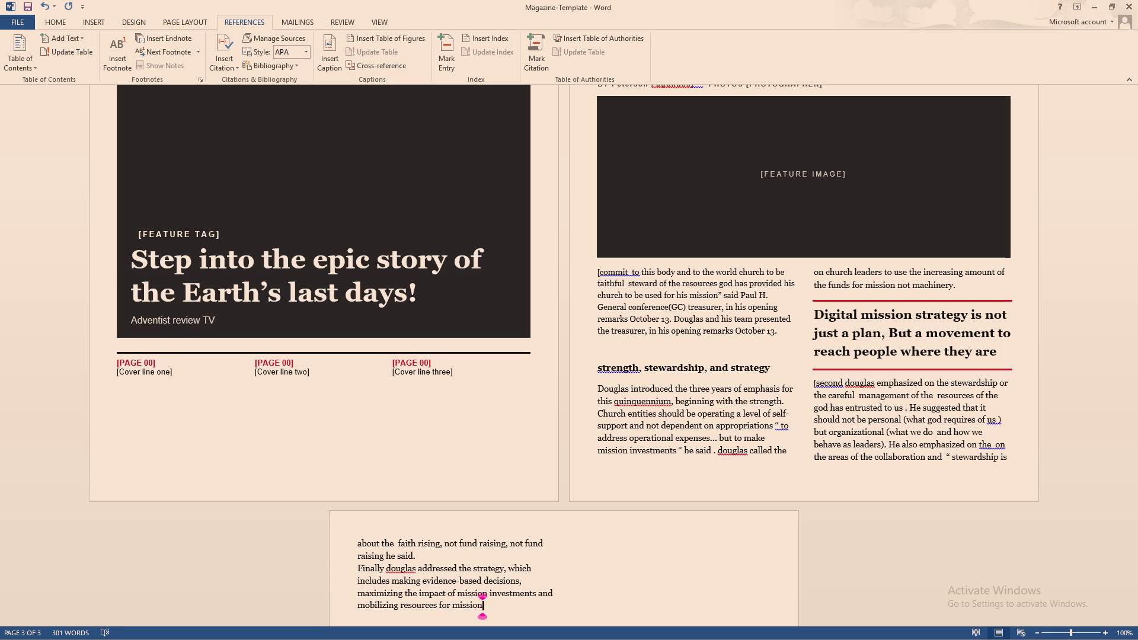
Continue after "mobilizing resources for mission" with an opening quotation mark and "let's do more of what works".
scroll(827, 495, down, 1)
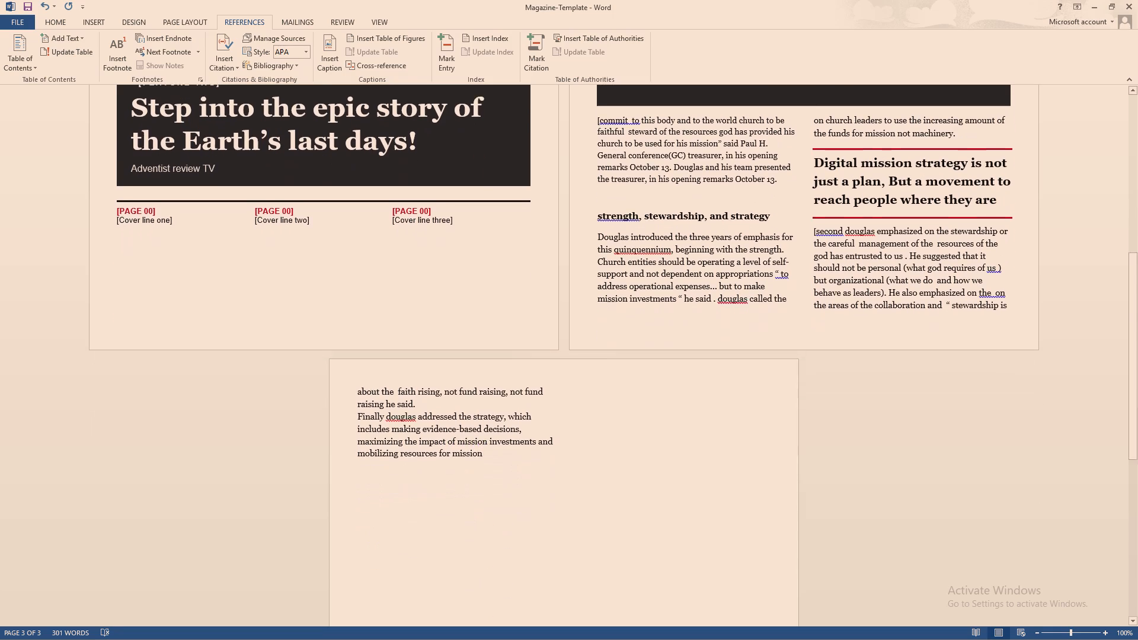
scroll(827, 495, down, 1)
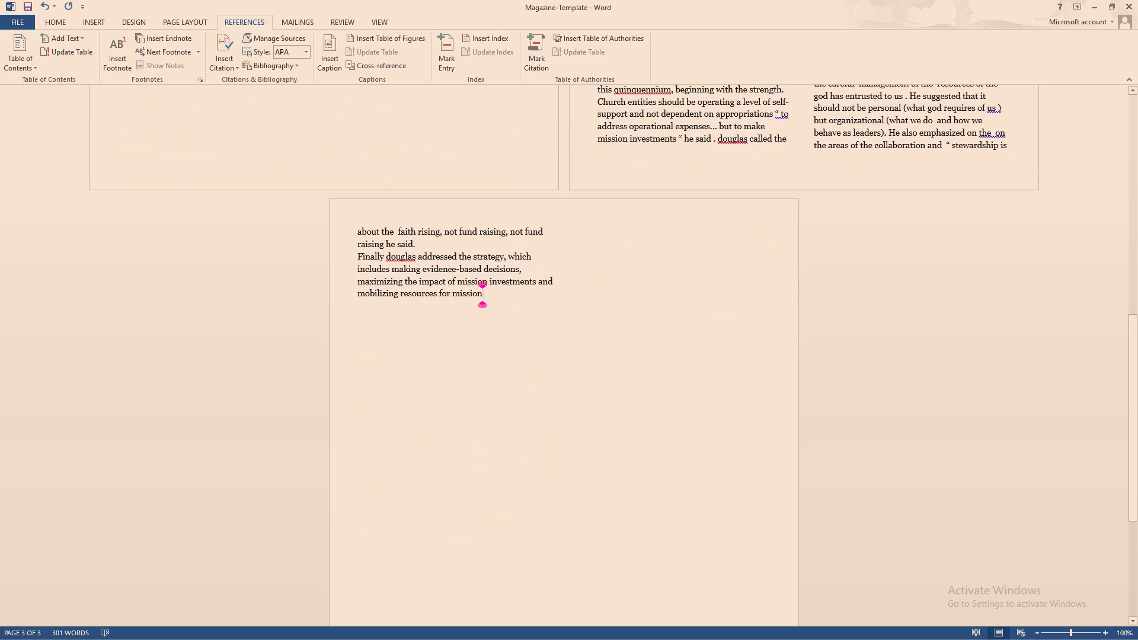
key(space)
text(" let)
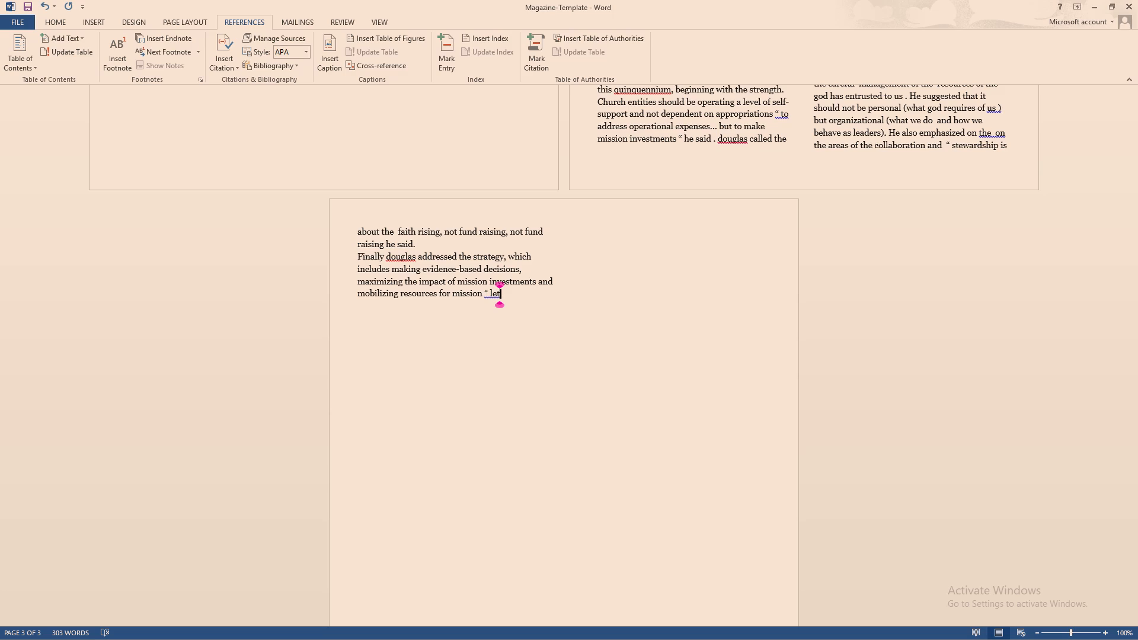
key(BackSpace)
text(t's do)
key(space)
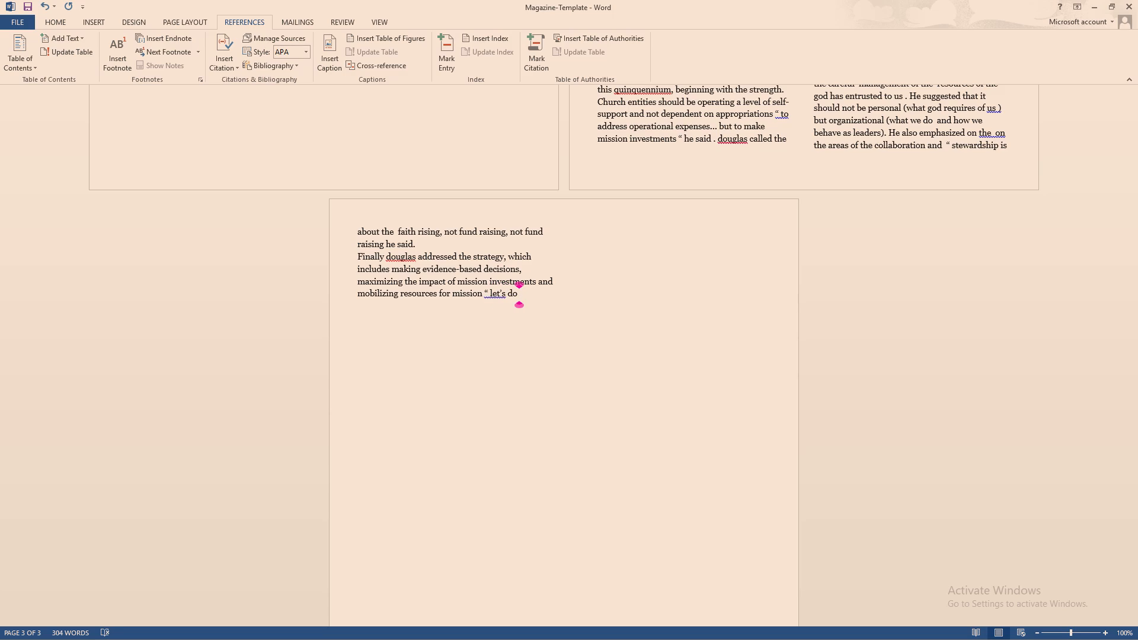
text(more of)
key(space)
text(what)
key(space)
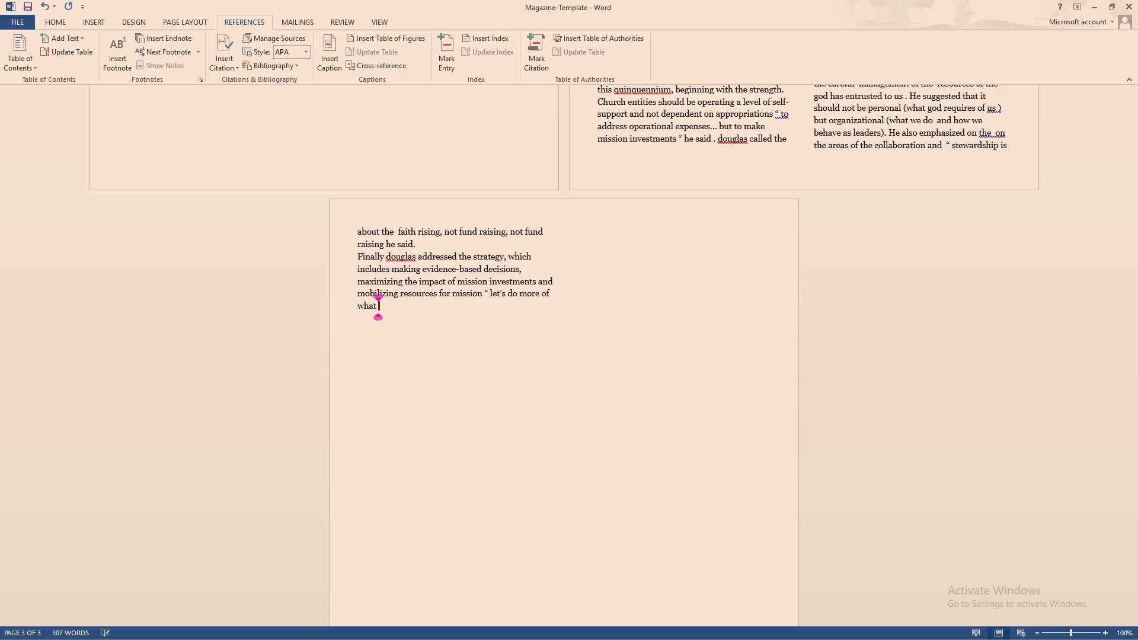
text(works)
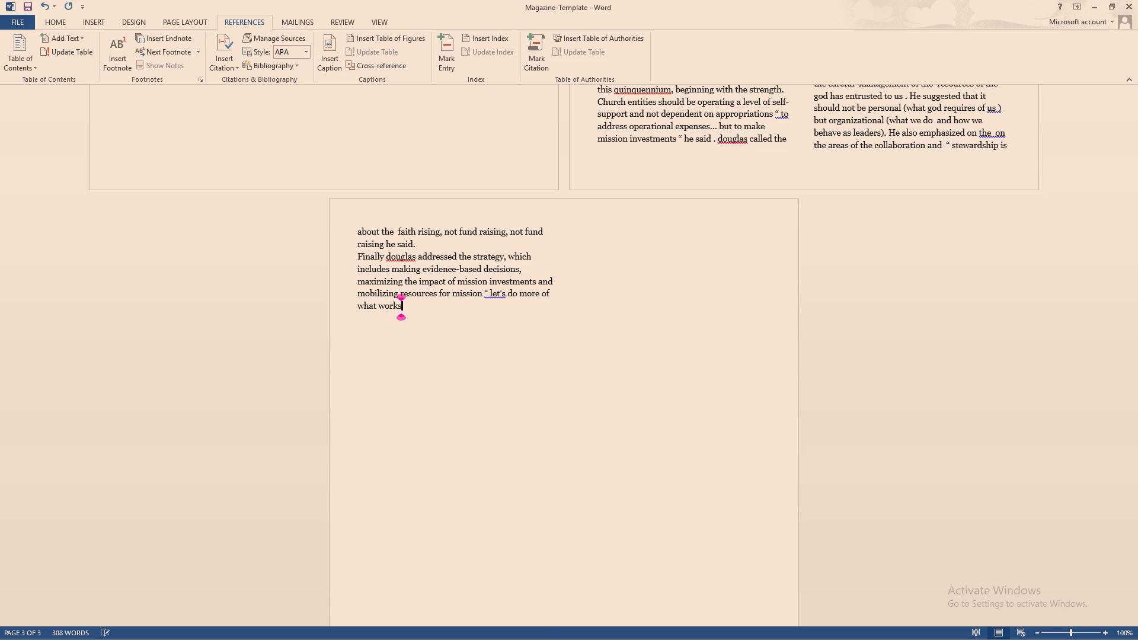
key(space)
Continue the quote after "what works" with "(but) if something".
text((but)
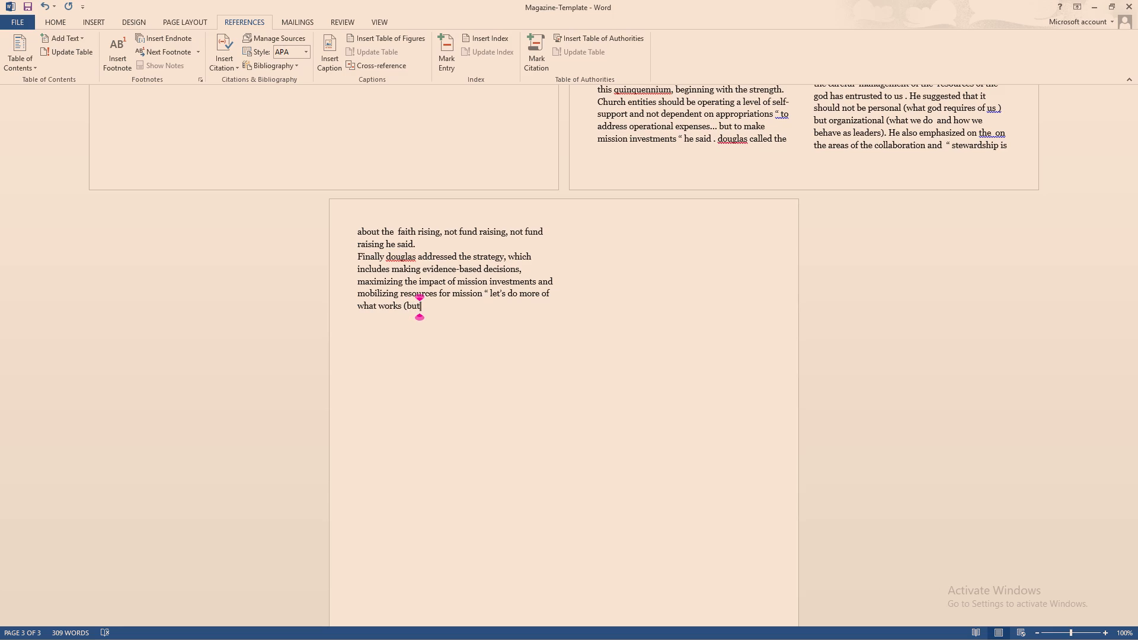
key(shift+parenright)
key(space)
text(id)
key(space)
key(BackSpace)
key(BackSpace)
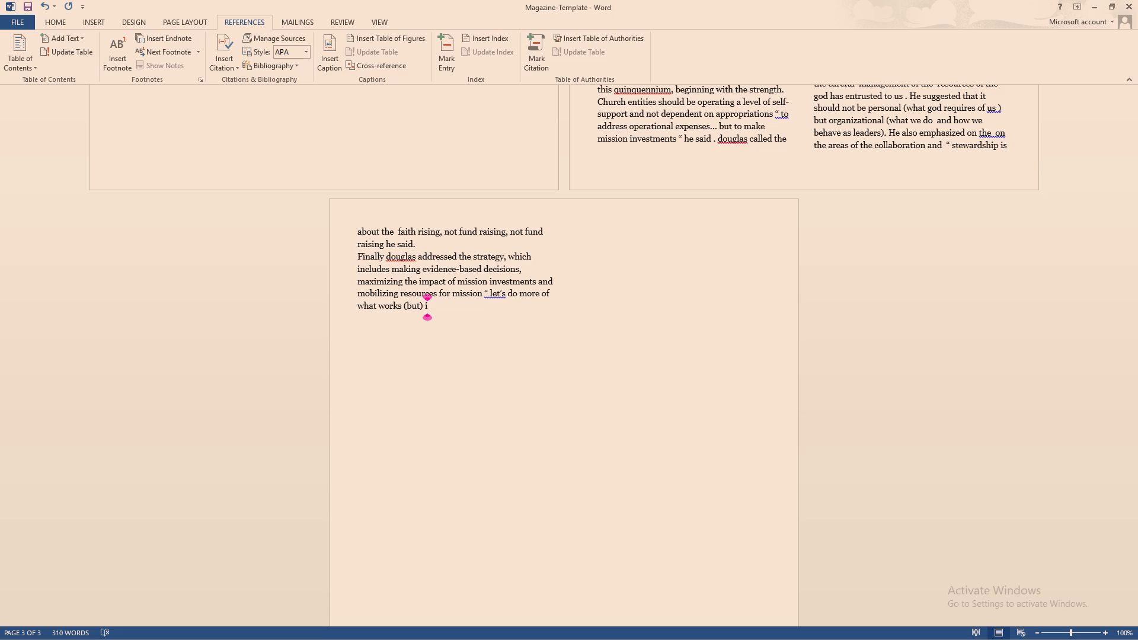
text(f aom)
key(BackSpace)
key(BackSpace)
key(BackSpace)
text(aomw)
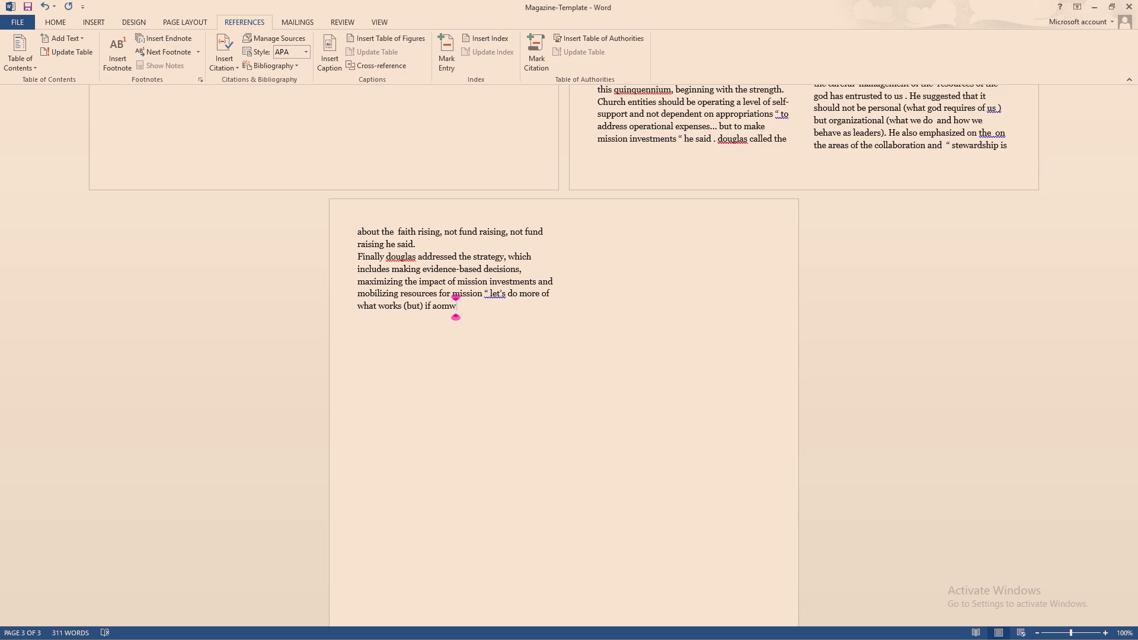
key(BackSpace)
key(BackSpace)
key(BackSpace)
key(BackSpace)
text(something)
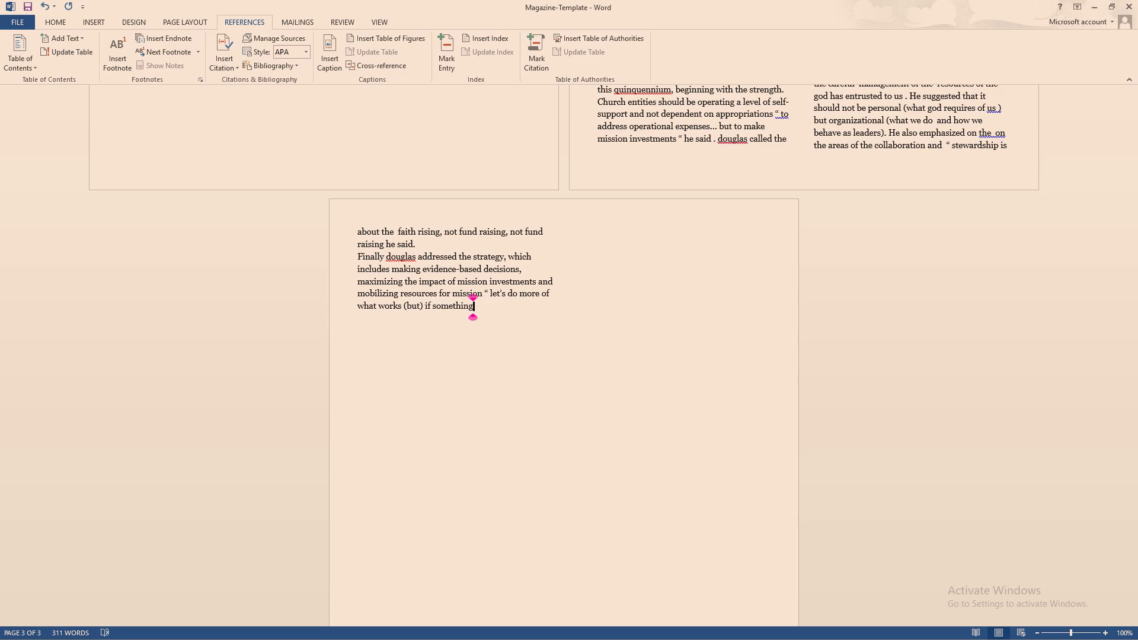
Continue the quote after "if something" with "does't work, let's us try something else".
key(space)
text(does)
text('t work)
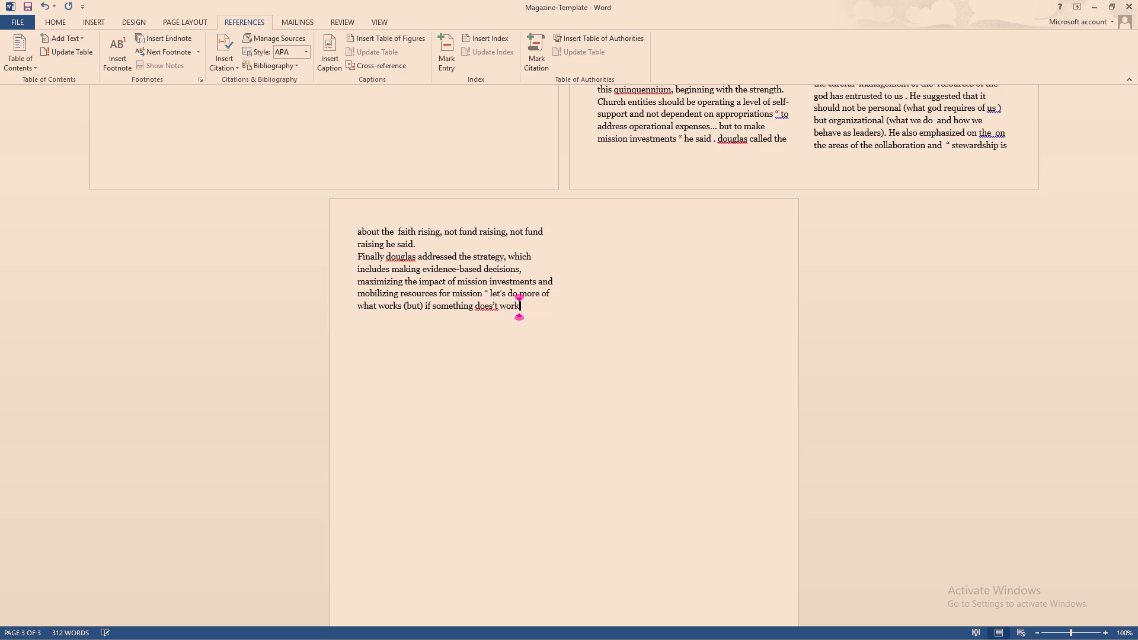
text(, le)
key(t)
text('s)
key(space)
text(us try)
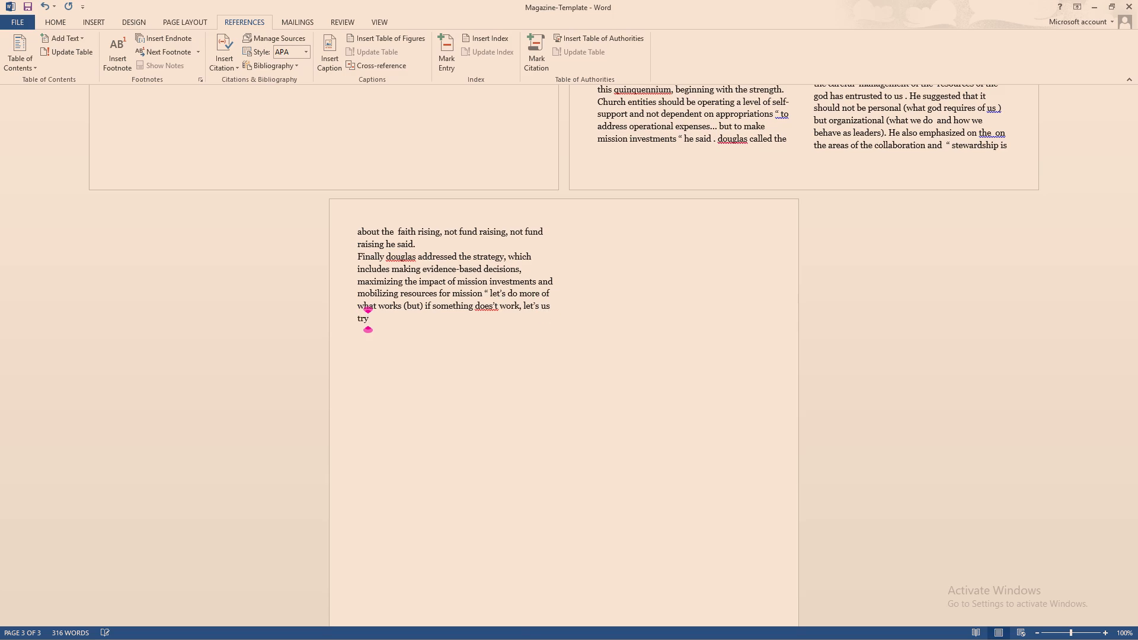
key(space)
text(something else)
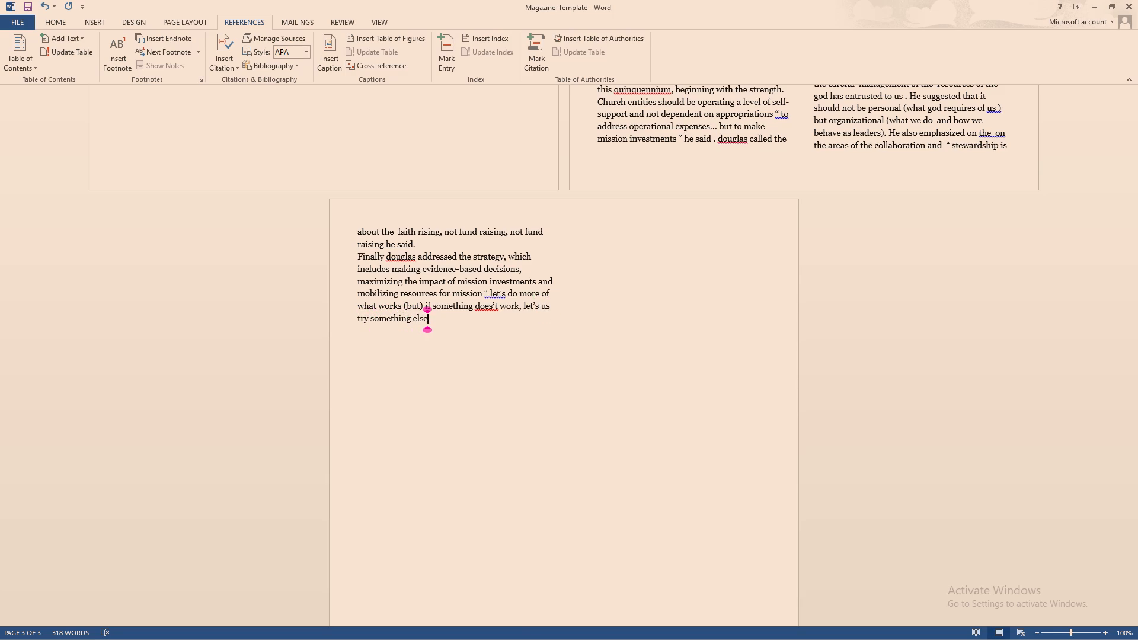
Close the quotation after "something else" and end the sentence with "he suggeseted.".
text(")
key(space)
key(space)
text(he suggeseted)
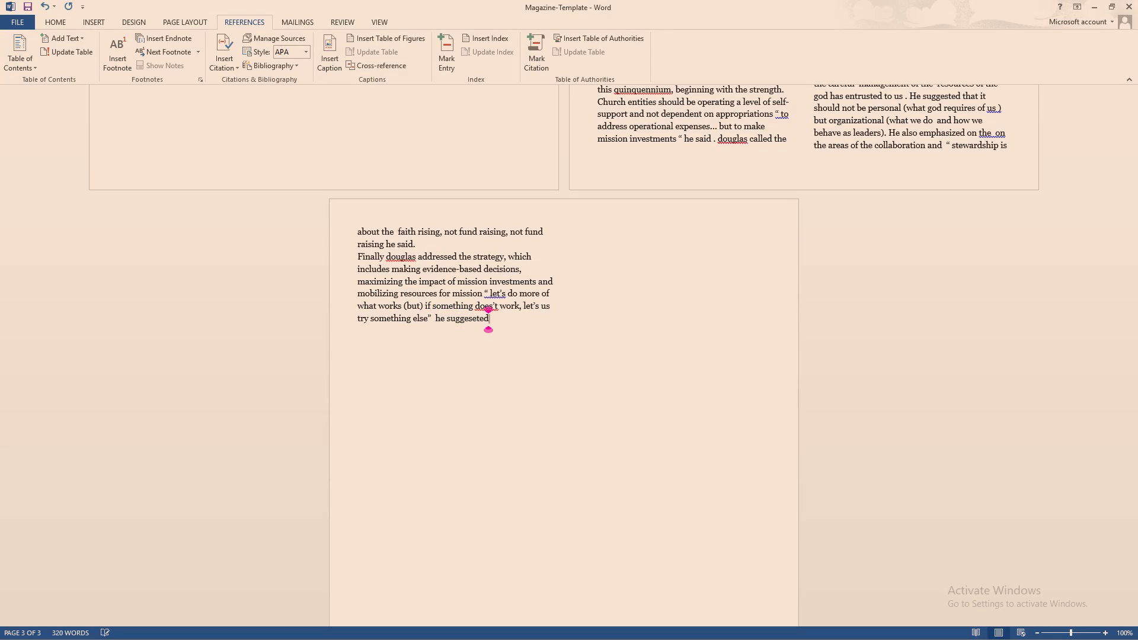
key(period)
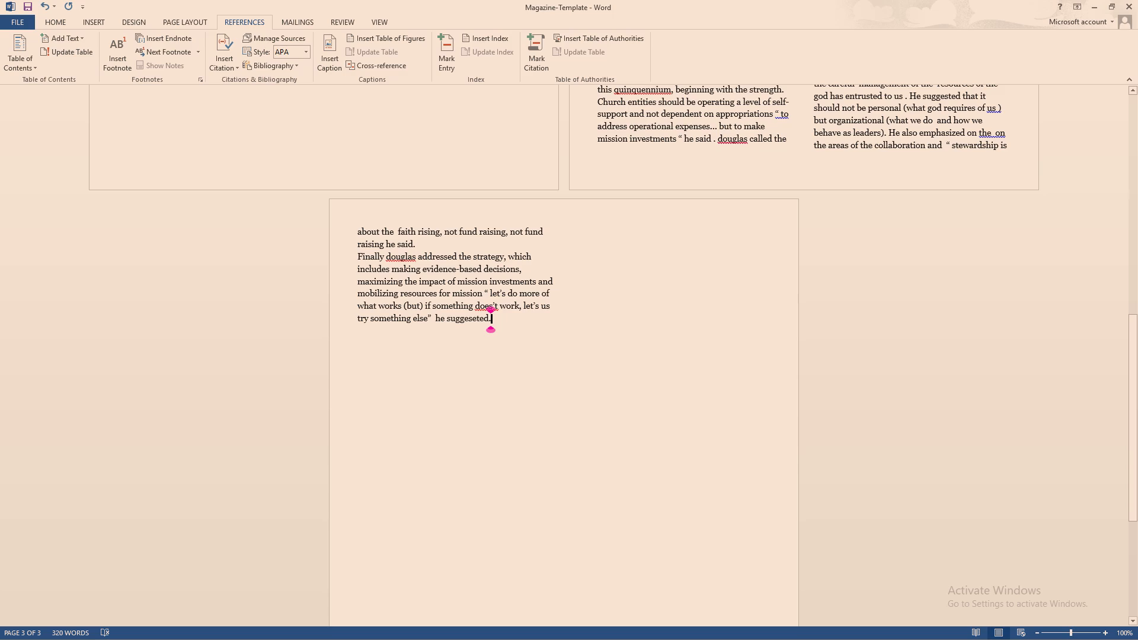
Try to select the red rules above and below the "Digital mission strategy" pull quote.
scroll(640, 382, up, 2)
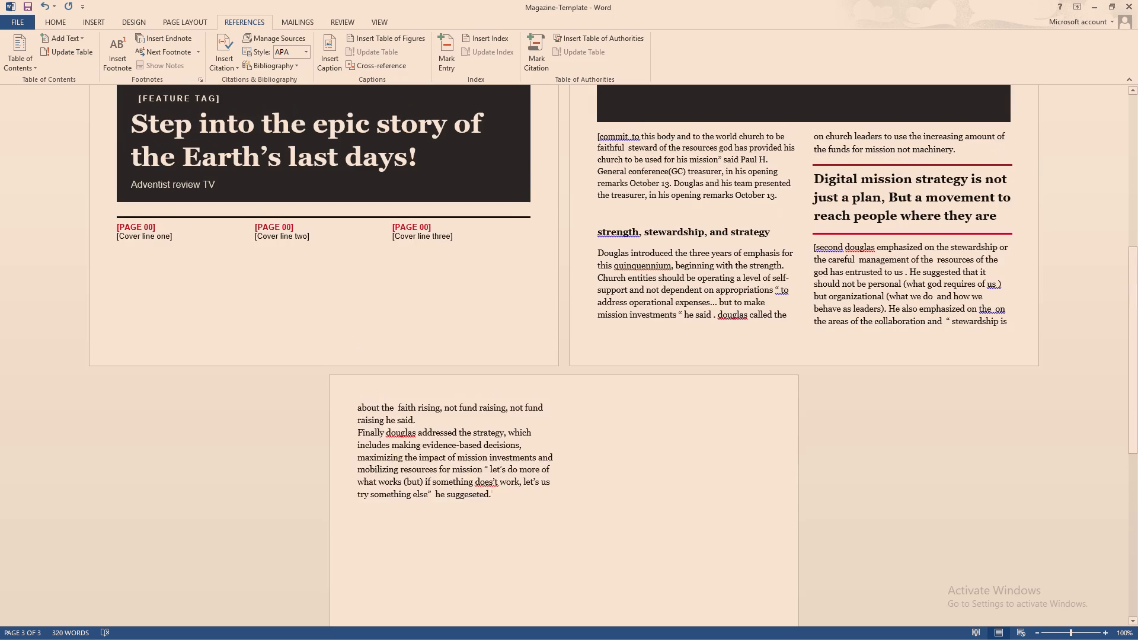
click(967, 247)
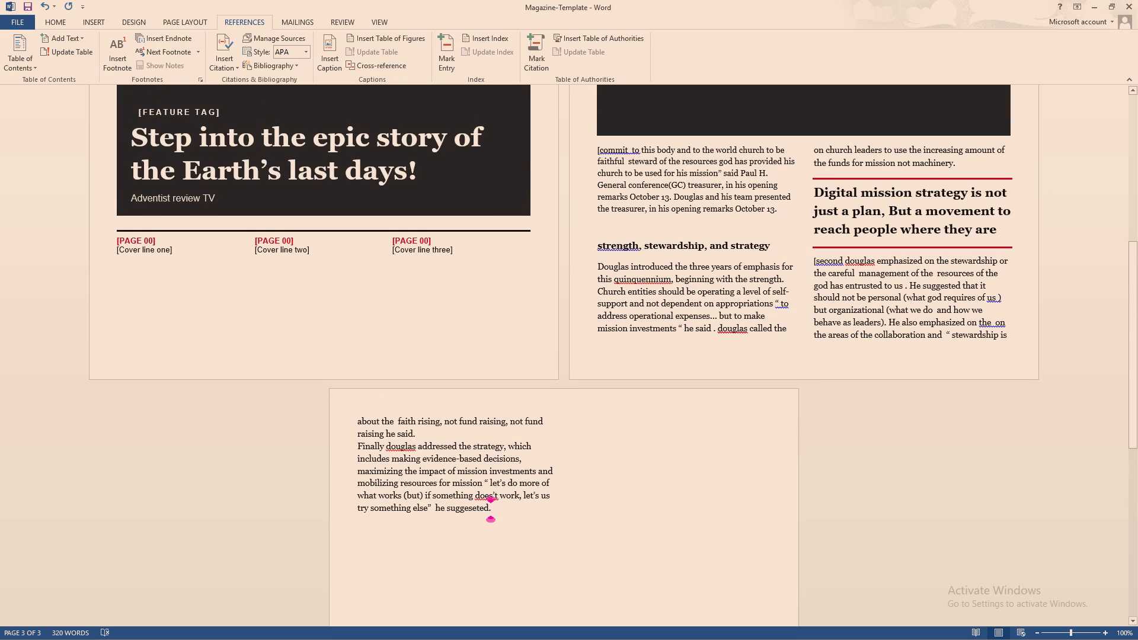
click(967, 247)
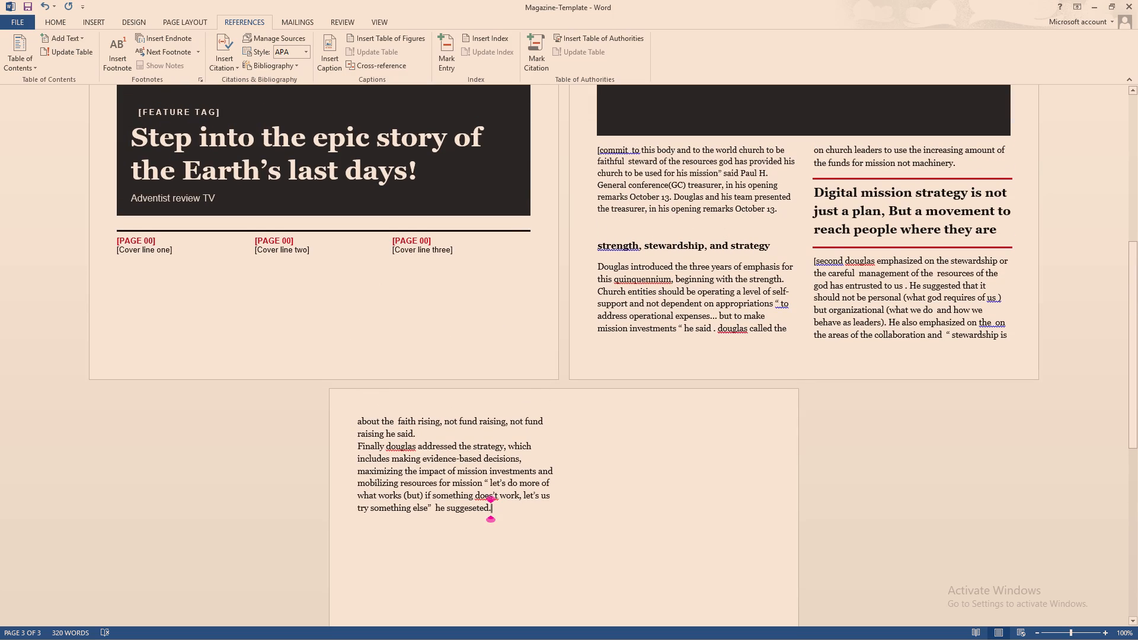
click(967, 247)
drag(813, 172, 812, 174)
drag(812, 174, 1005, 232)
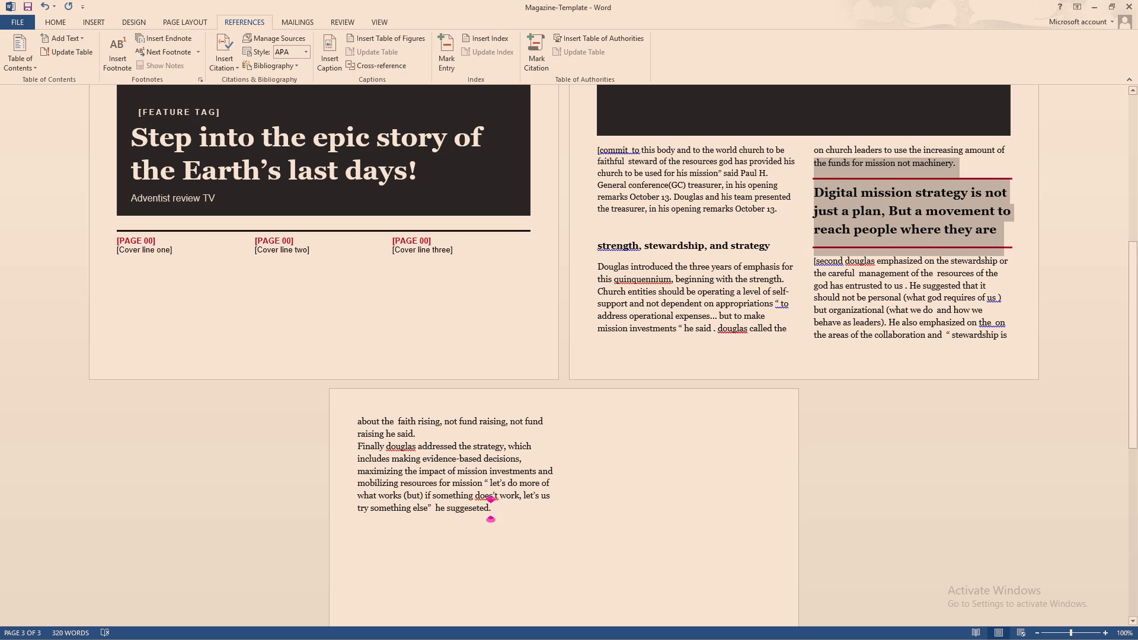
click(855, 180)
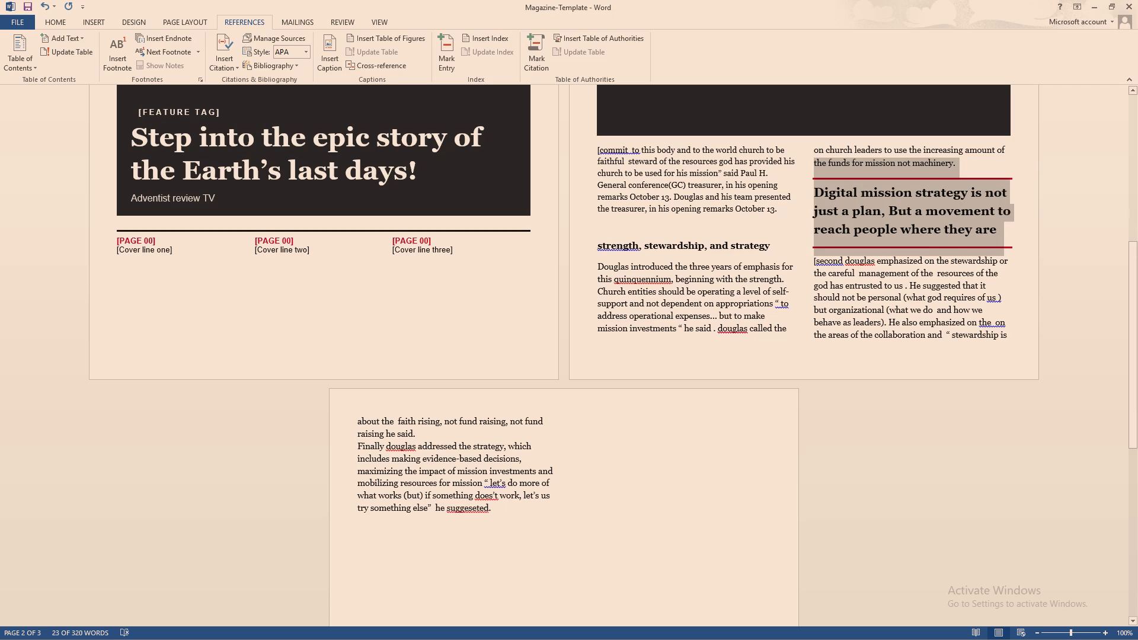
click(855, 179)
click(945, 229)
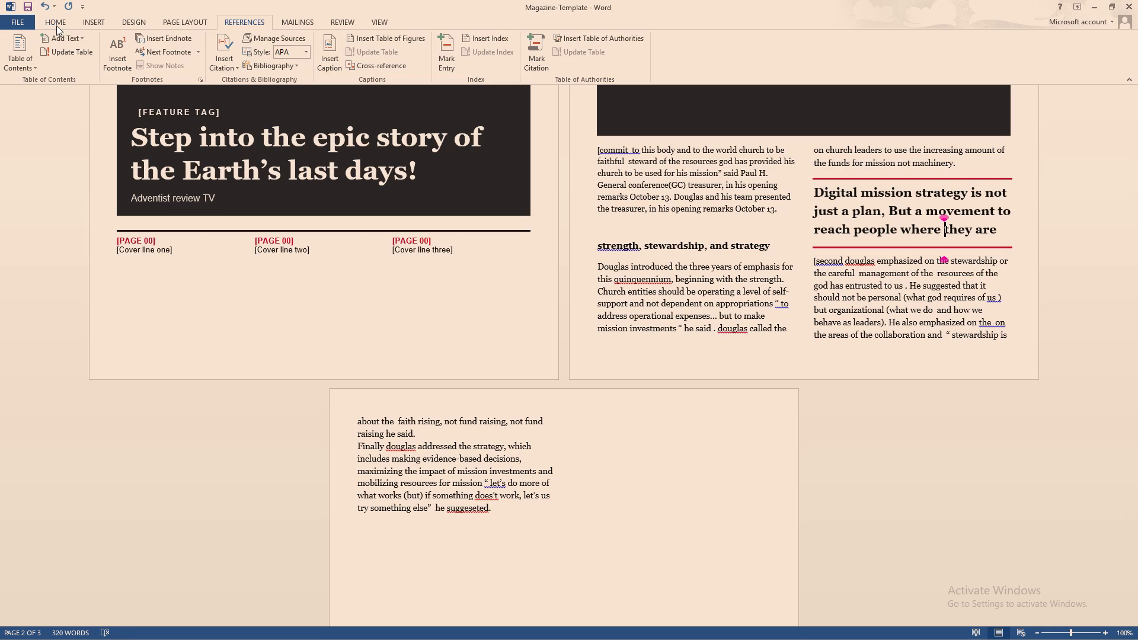
Draw a straight horizontal line about 3.43" wide beneath the last paragraph on page 3.
click(86, 23)
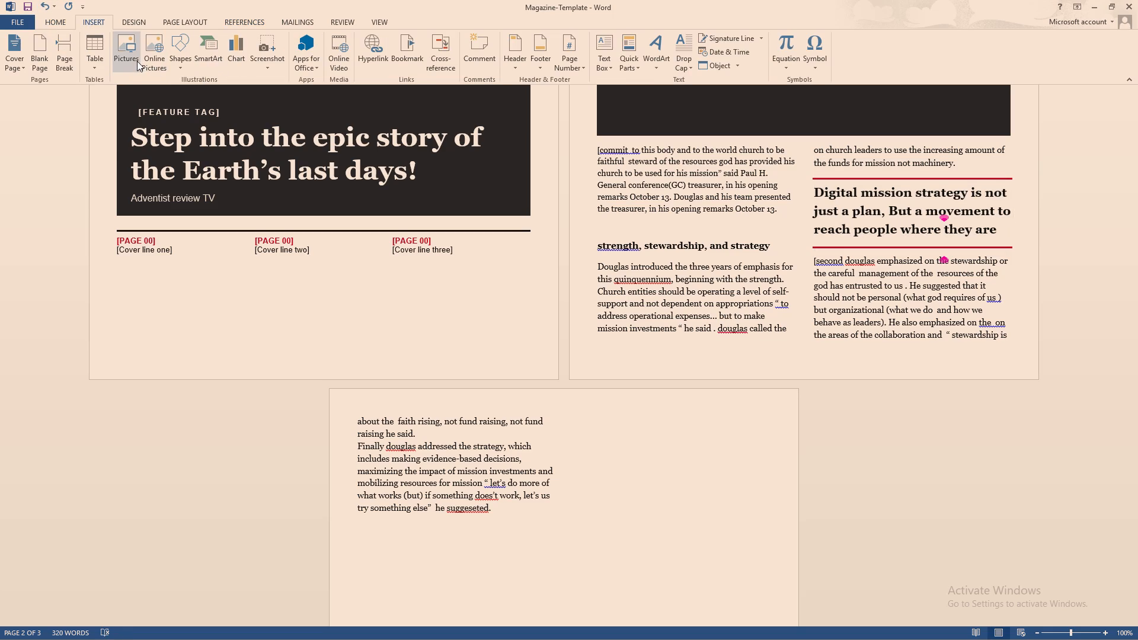
click(181, 67)
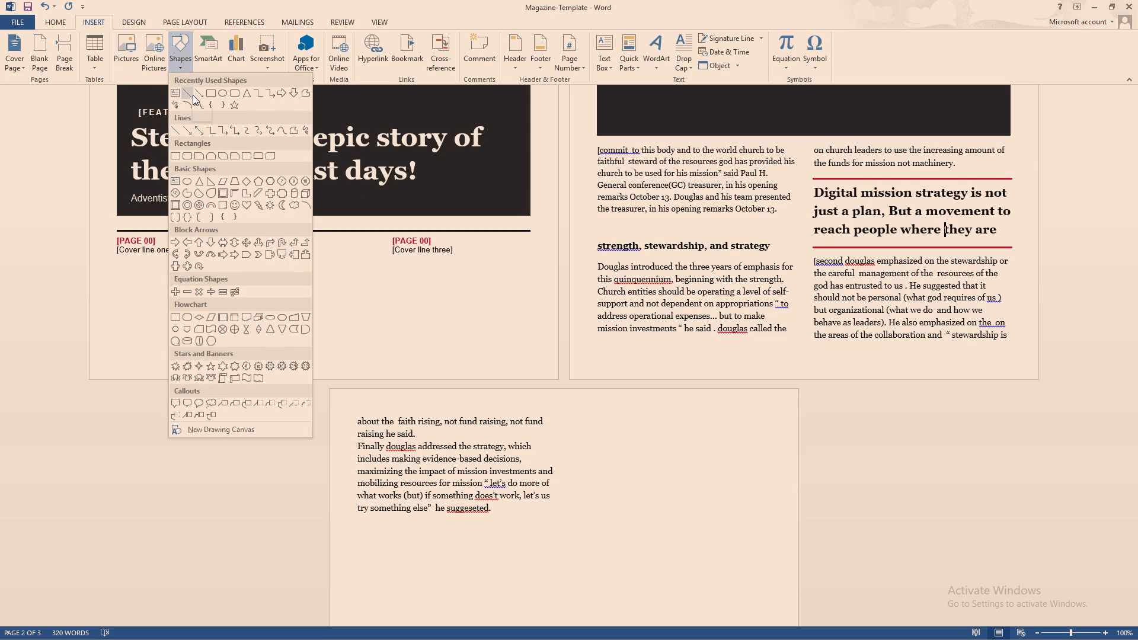
click(180, 132)
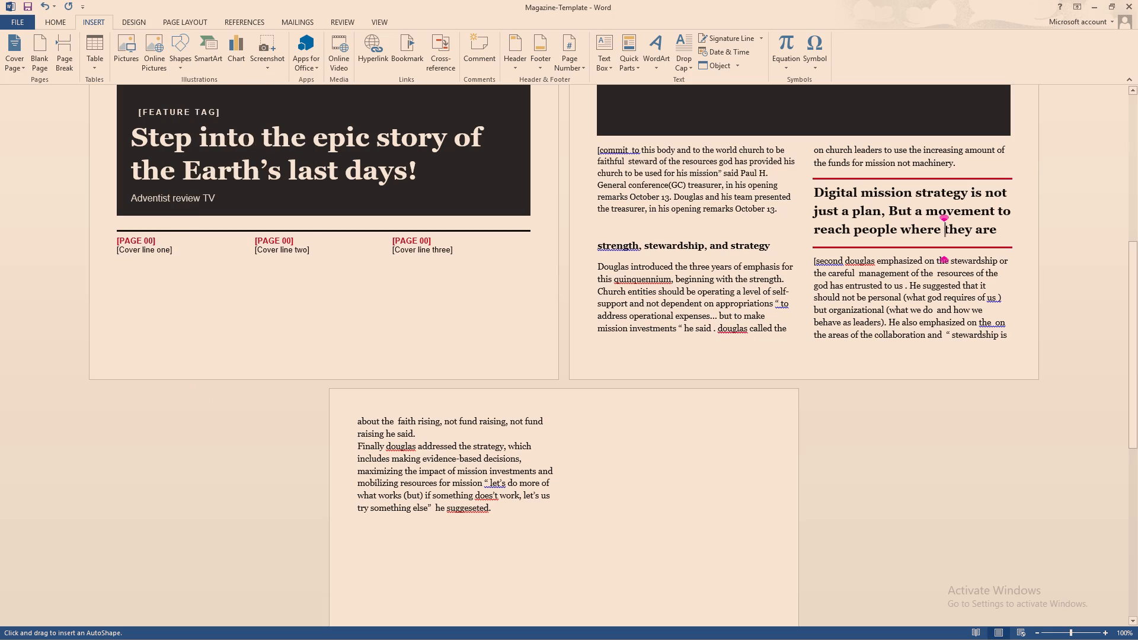
click(349, 527)
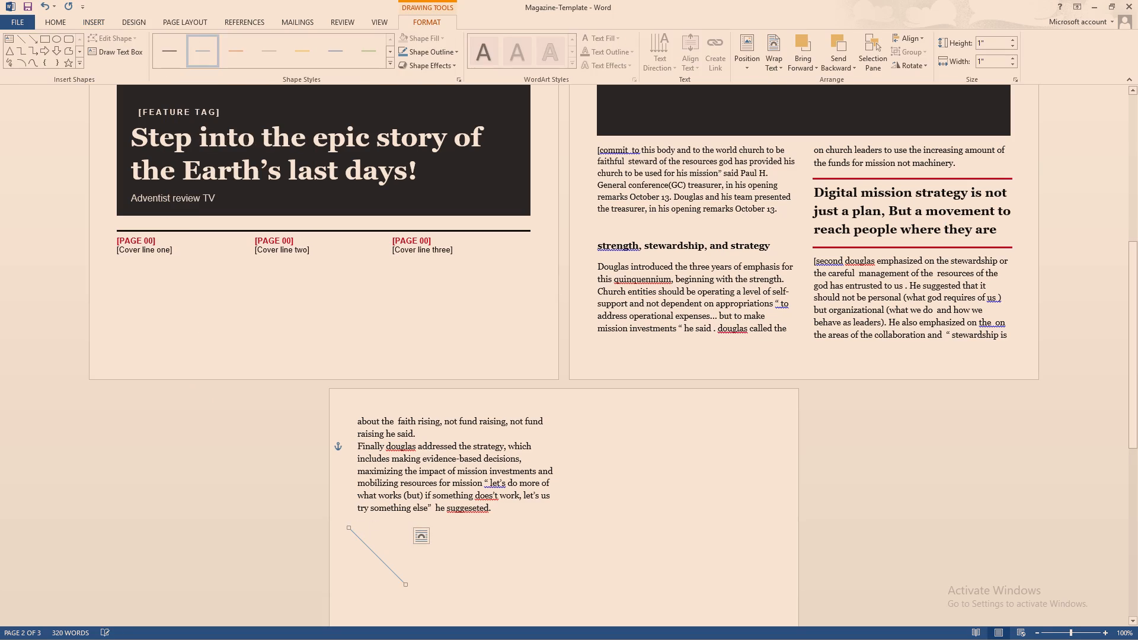
drag(405, 584, 423, 585)
drag(423, 585, 531, 532)
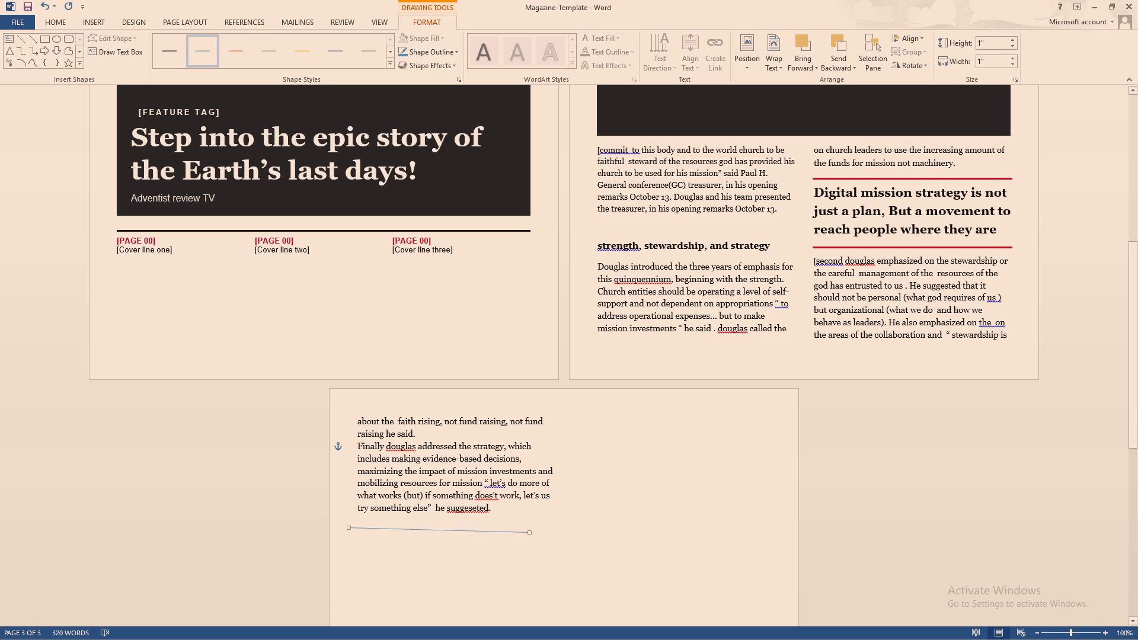
drag(531, 532, 554, 520)
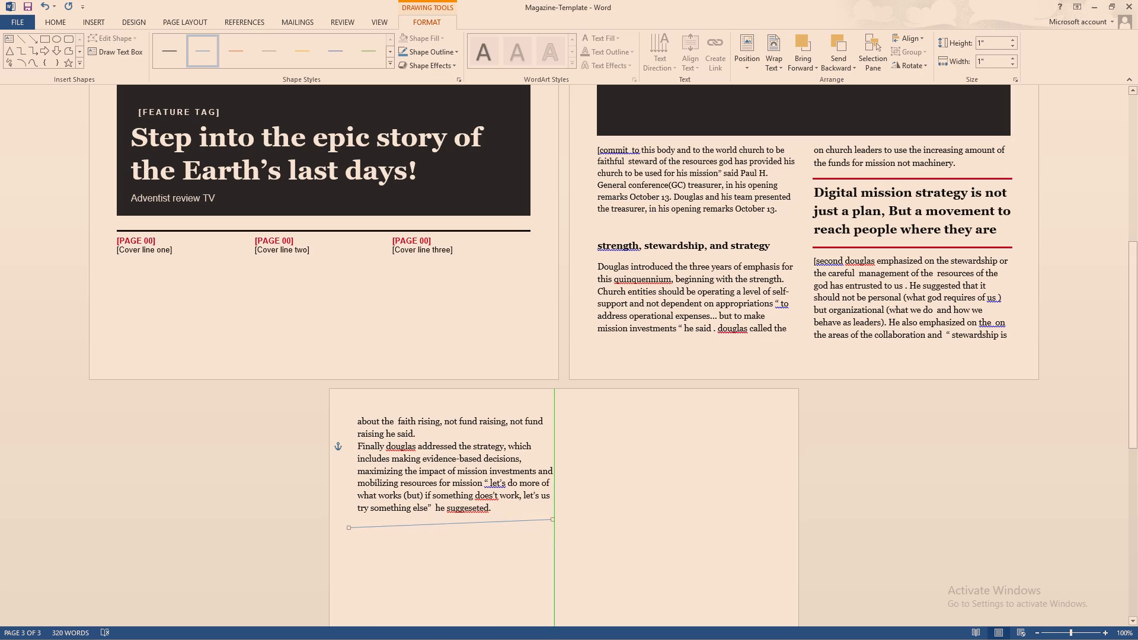
drag(554, 520, 545, 529)
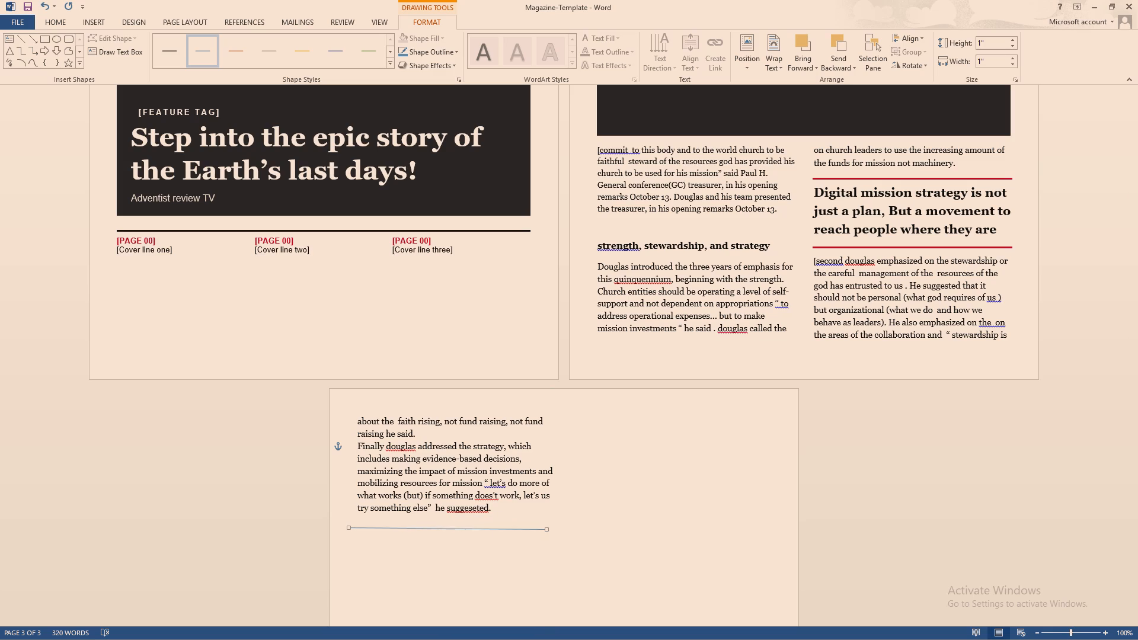
drag(545, 529, 545, 525)
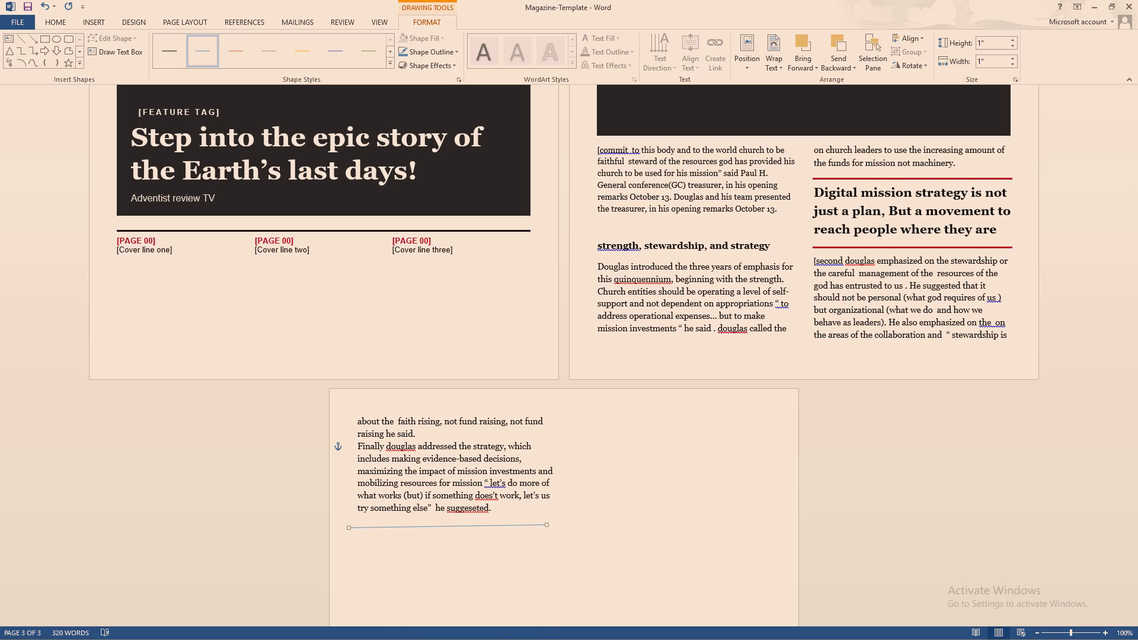
drag(545, 525, 543, 527)
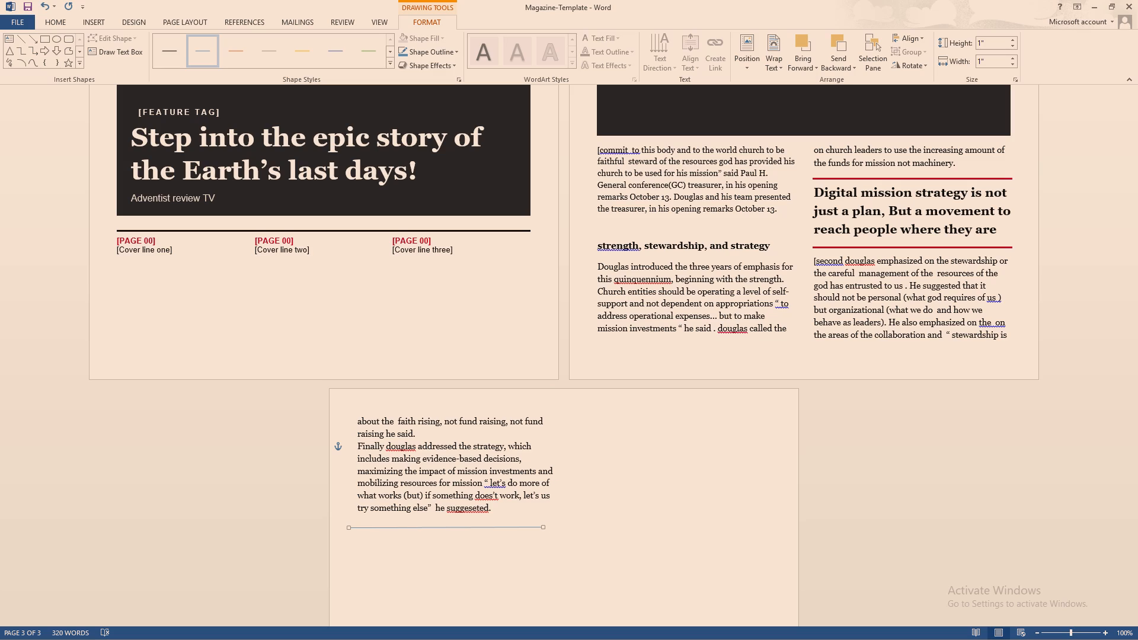
drag(543, 527, 544, 527)
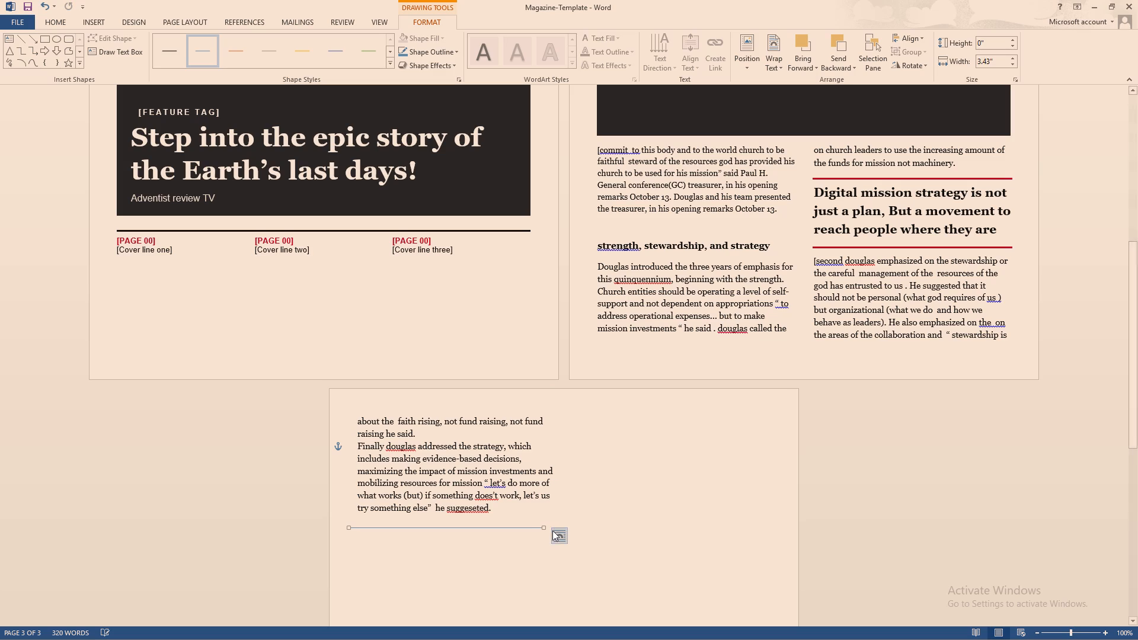
click(497, 546)
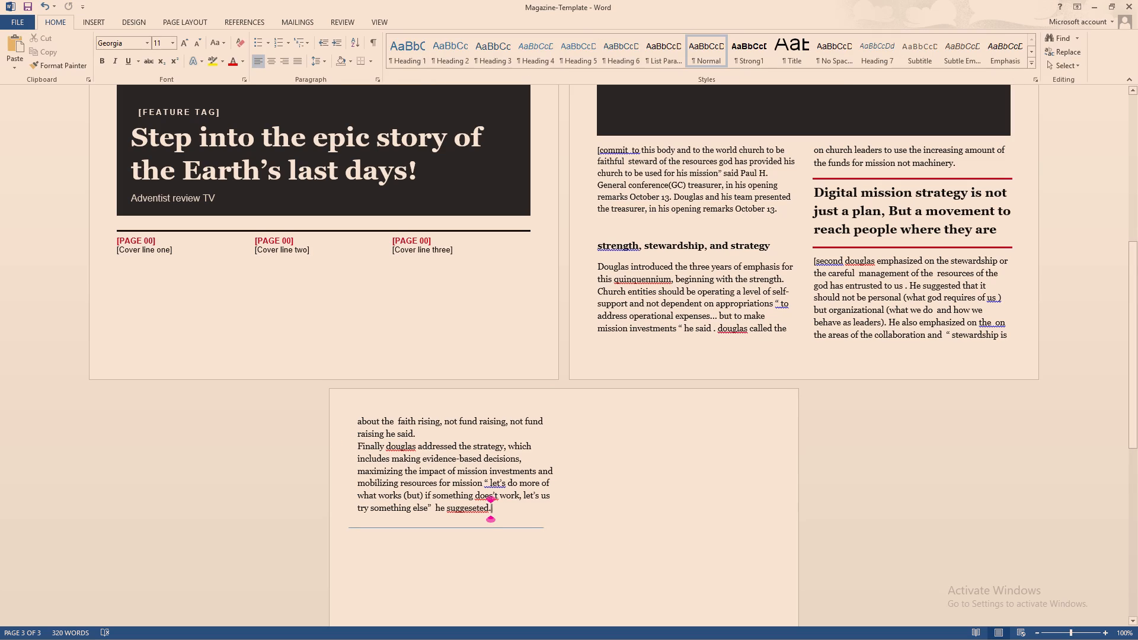
Apply the gold preset line style to the horizontal line below the last paragraph on page 3.
click(506, 527)
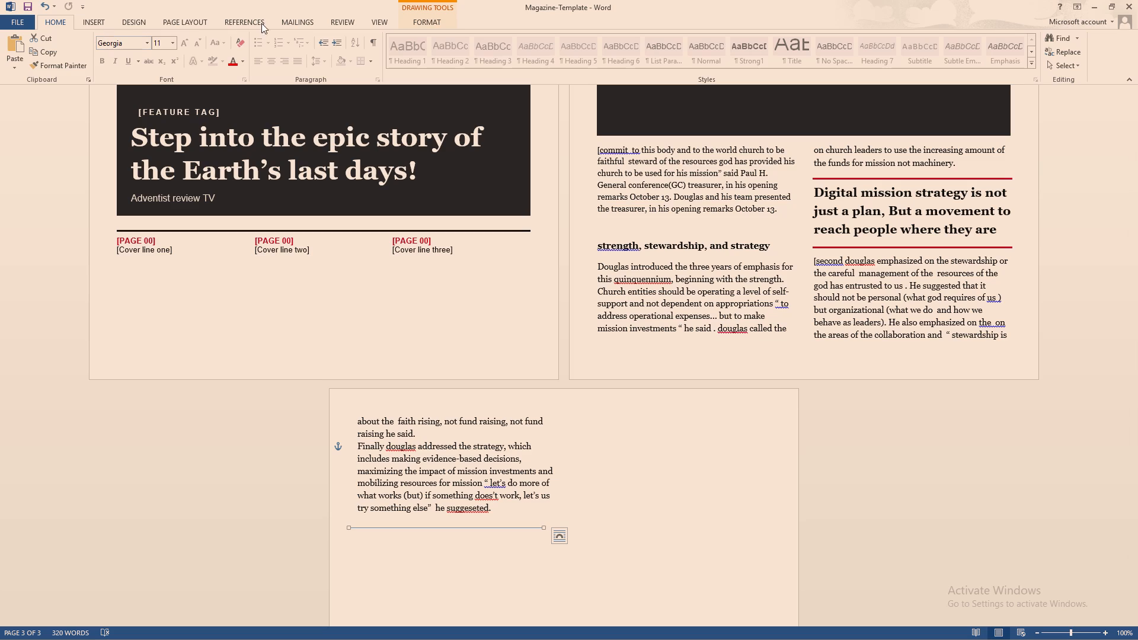
click(422, 16)
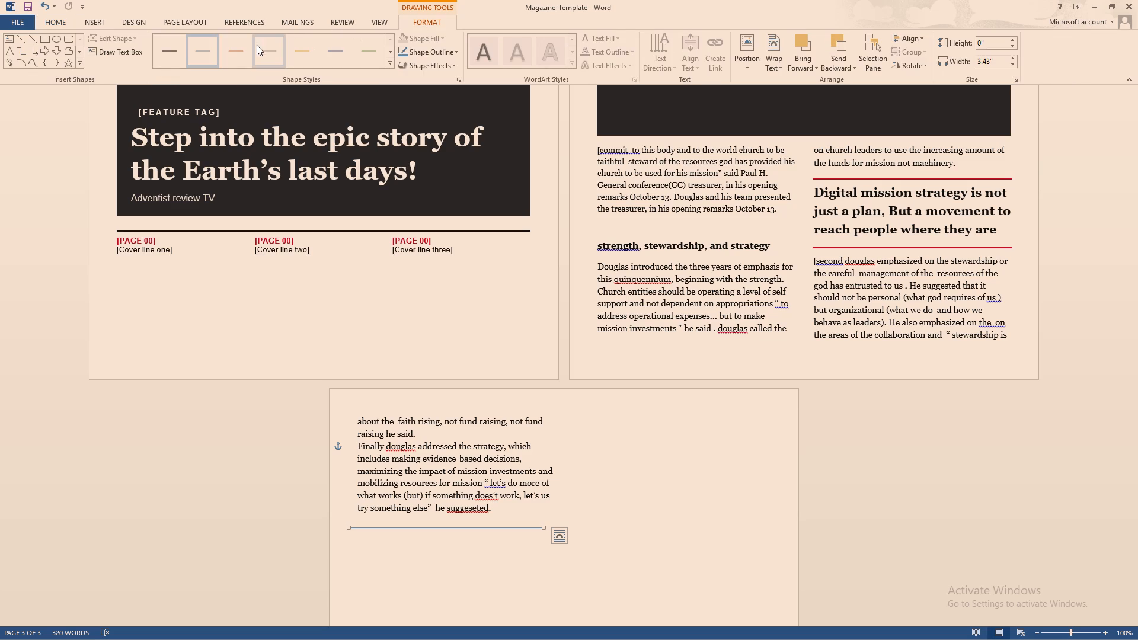
click(176, 52)
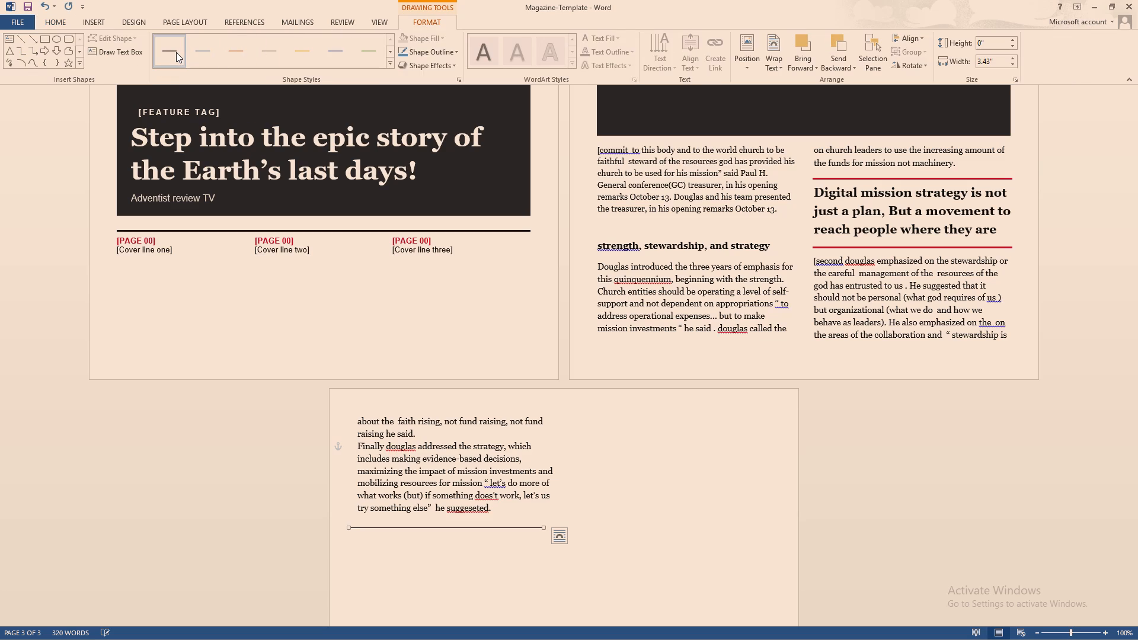
click(202, 52)
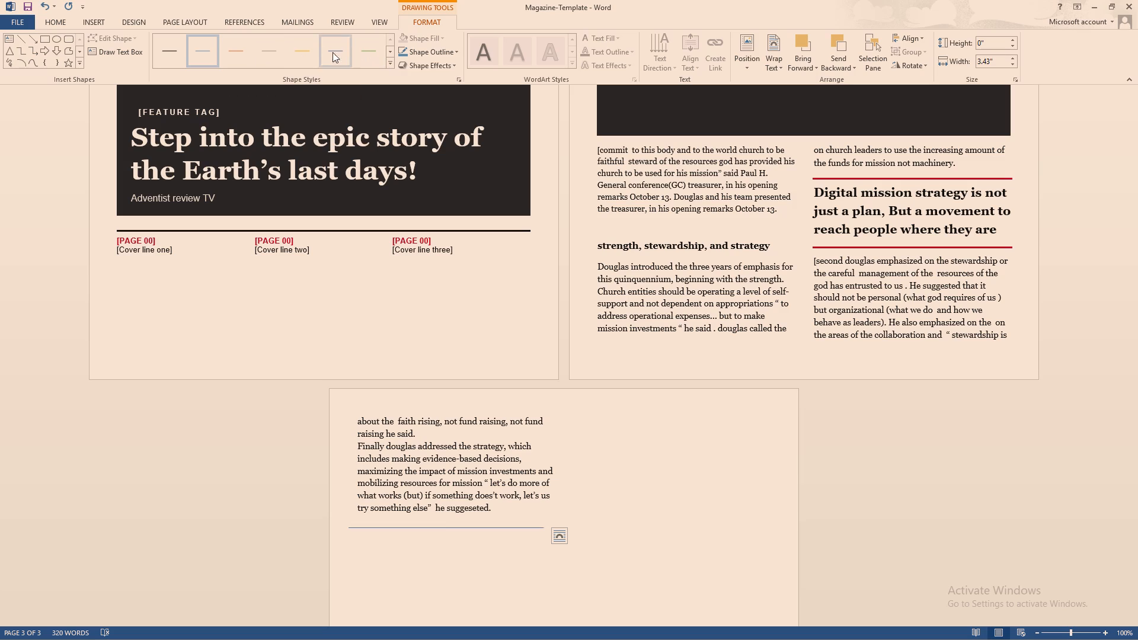
click(298, 54)
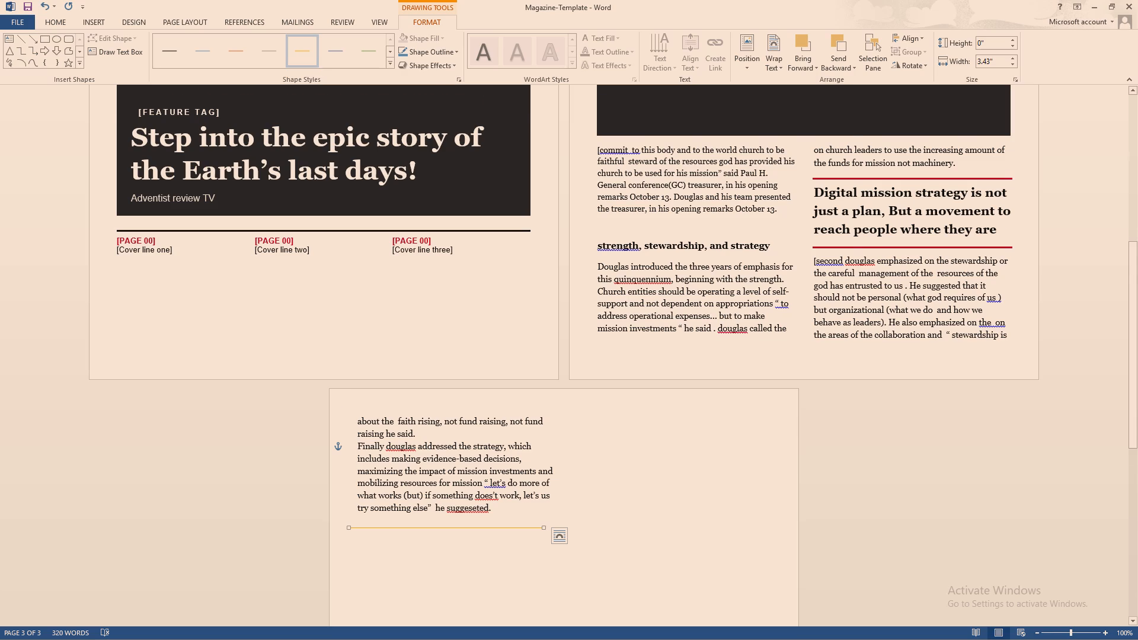
Correct the flagged spellings in the article's last paragraph to "suggested", "doesn't" and "Douglas".
scroll(397, 566, down, 1)
click(398, 523)
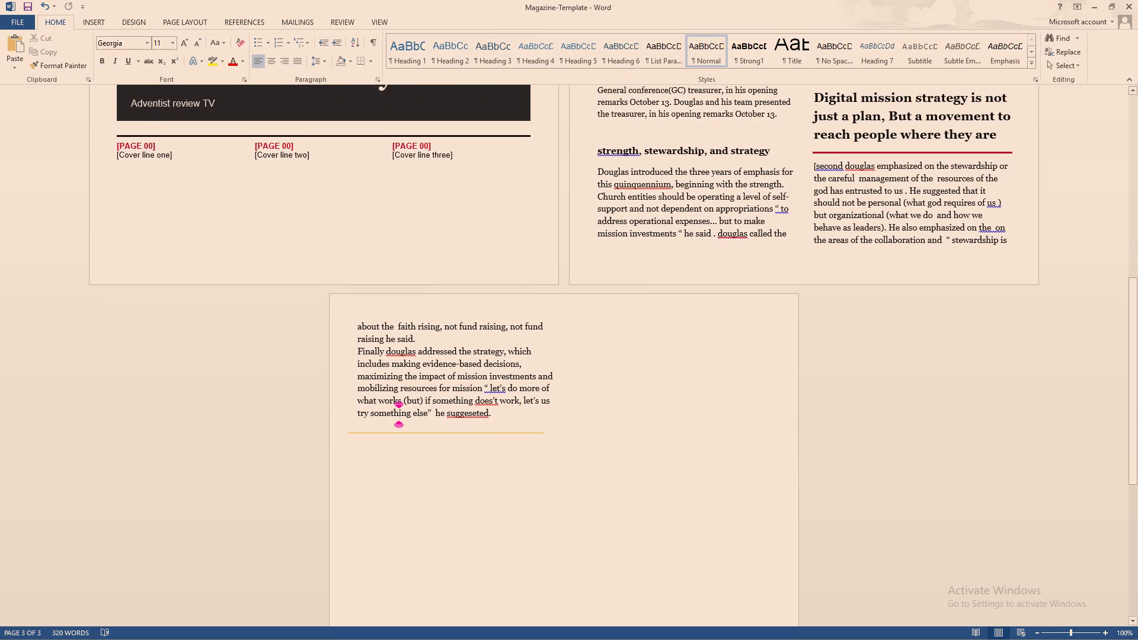
click(463, 417)
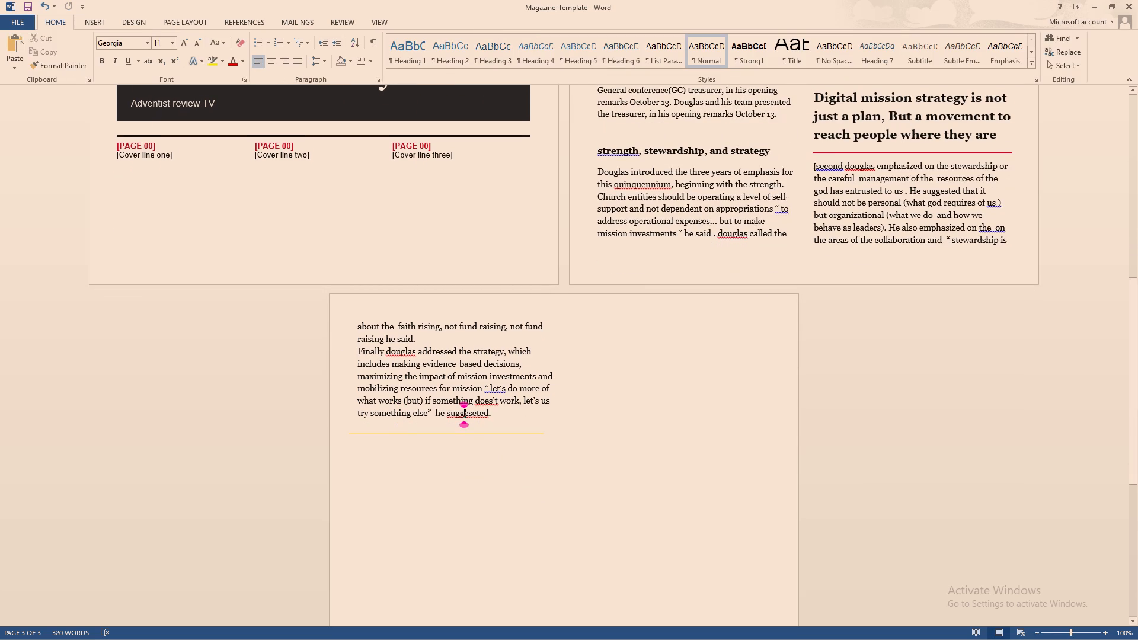
right_click(464, 417)
click(507, 425)
click(485, 399)
right_click(485, 401)
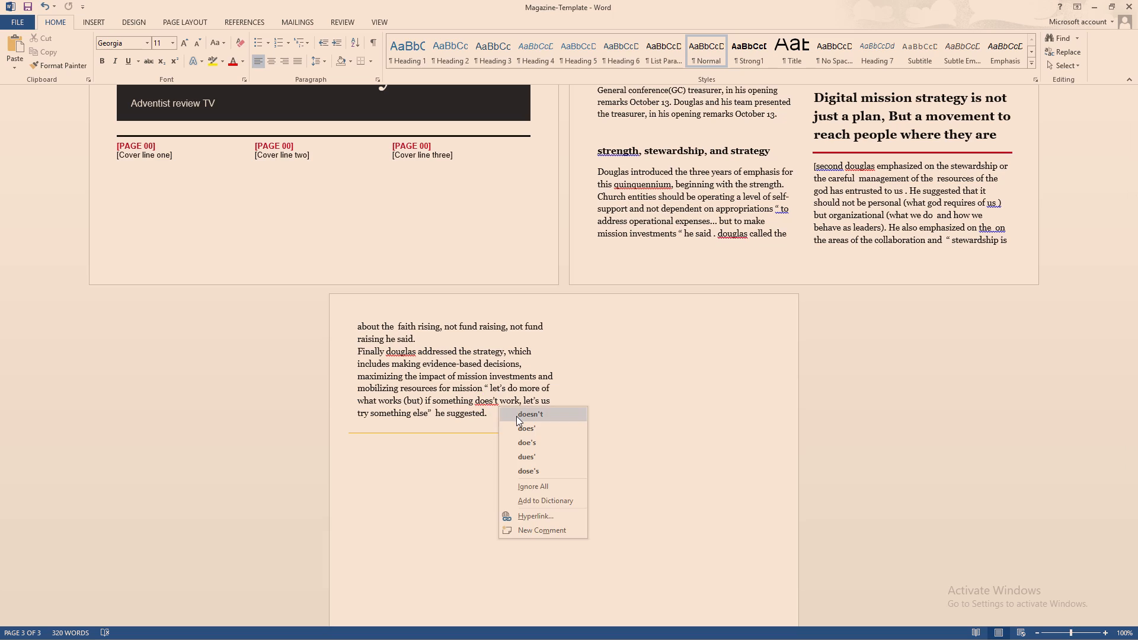
click(517, 416)
click(400, 350)
right_click(401, 350)
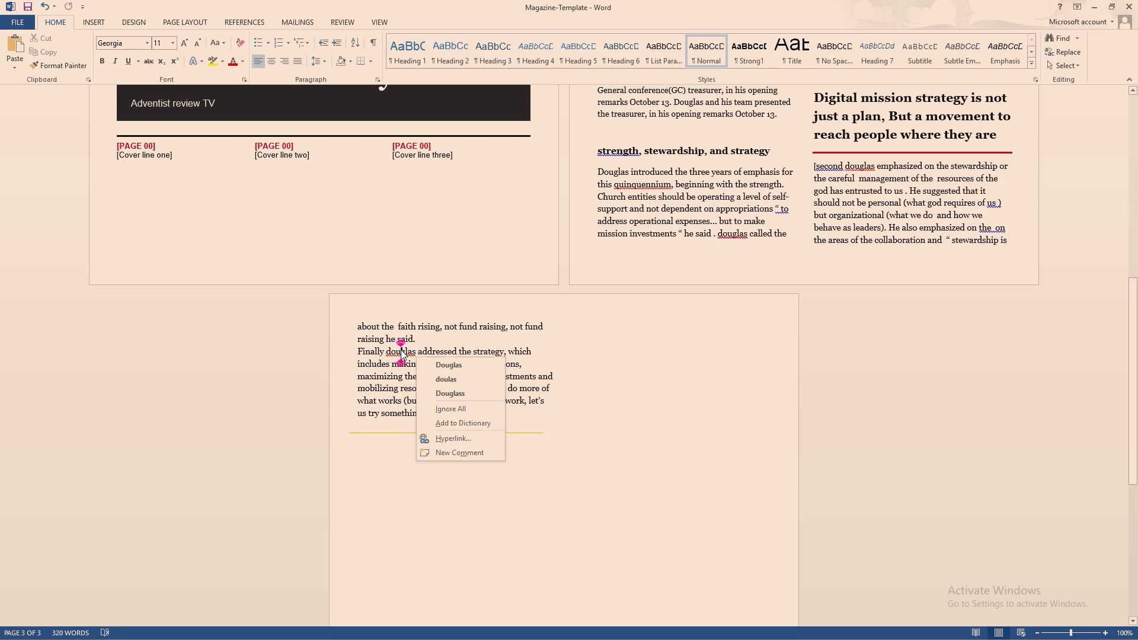
click(438, 367)
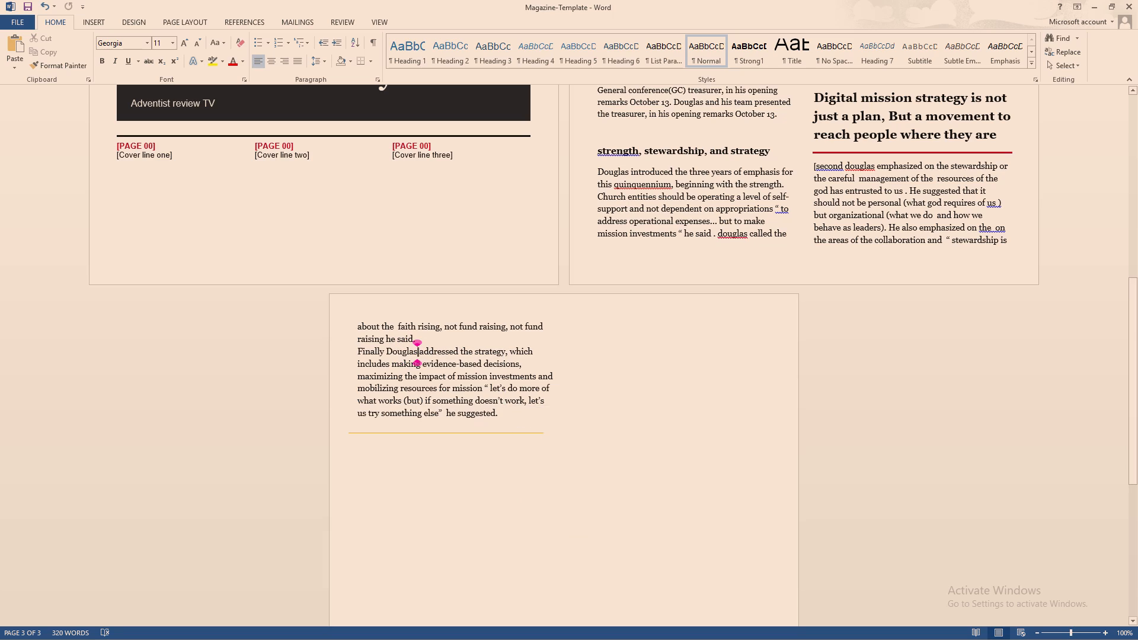
Check the spelling suggestions for the flagged word "quinquennium" in the paragraph under the strength, stewardship, and strategy subheading.
click(657, 185)
right_click(657, 185)
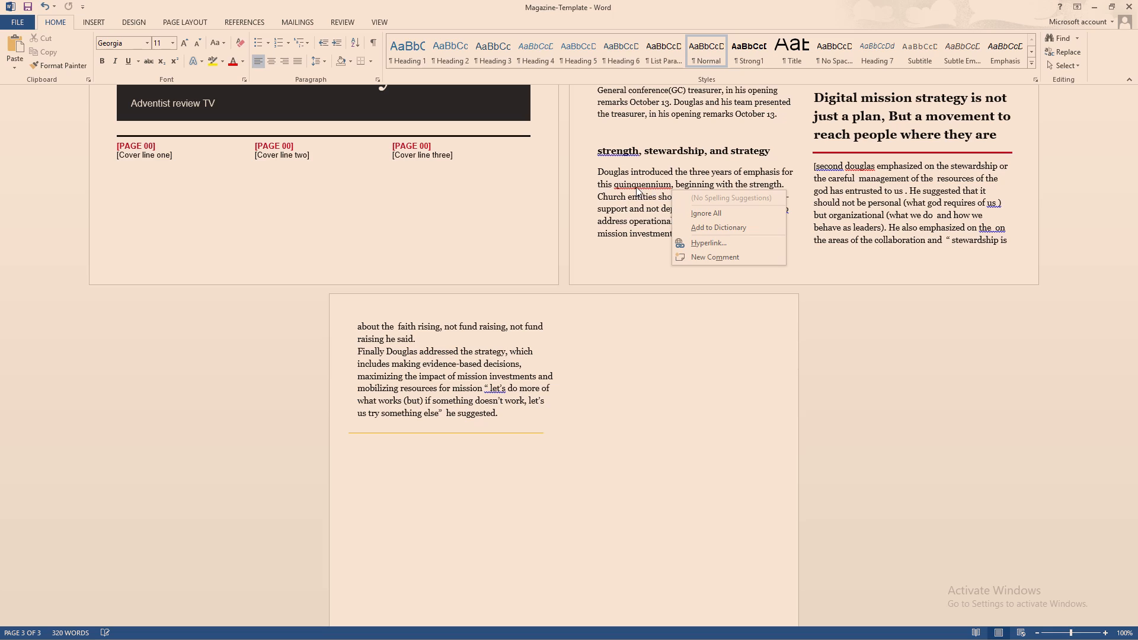
click(636, 185)
right_click(634, 182)
click(827, 164)
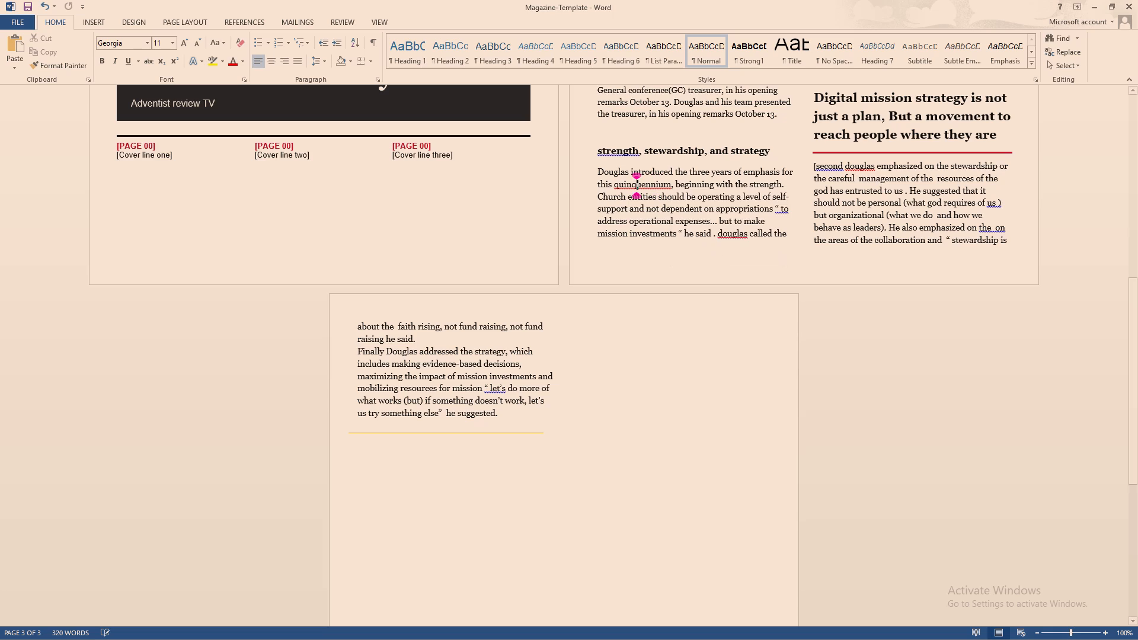
Capitalize "Second" and "Douglas" at the start of the paragraph below the pull quote.
click(828, 163)
right_click(830, 161)
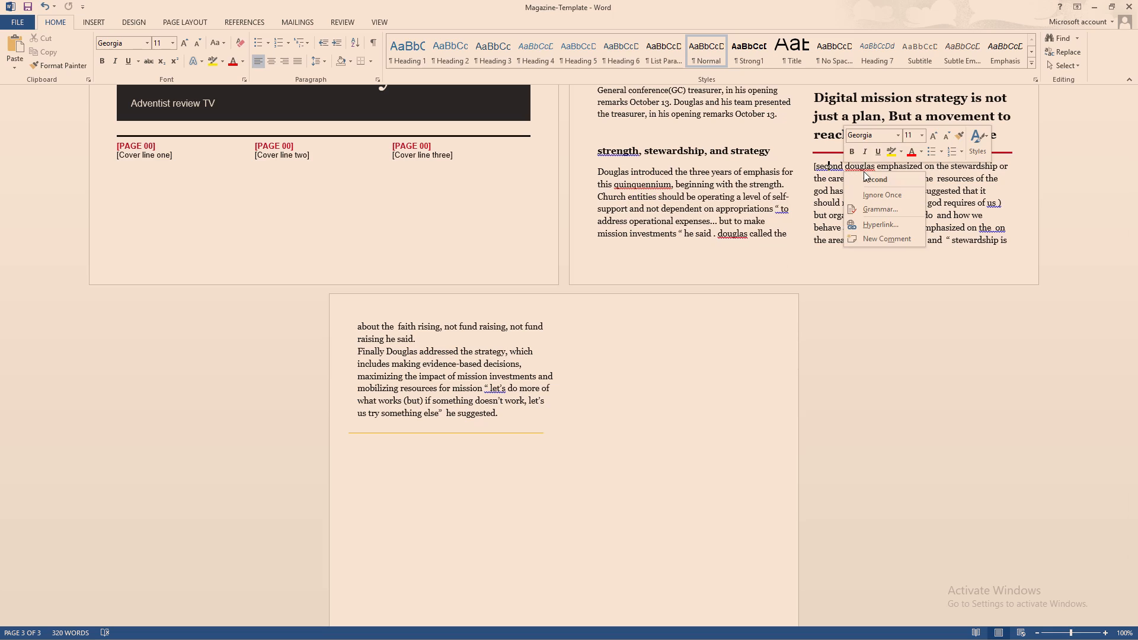
click(867, 178)
drag(865, 167, 860, 169)
right_click(860, 169)
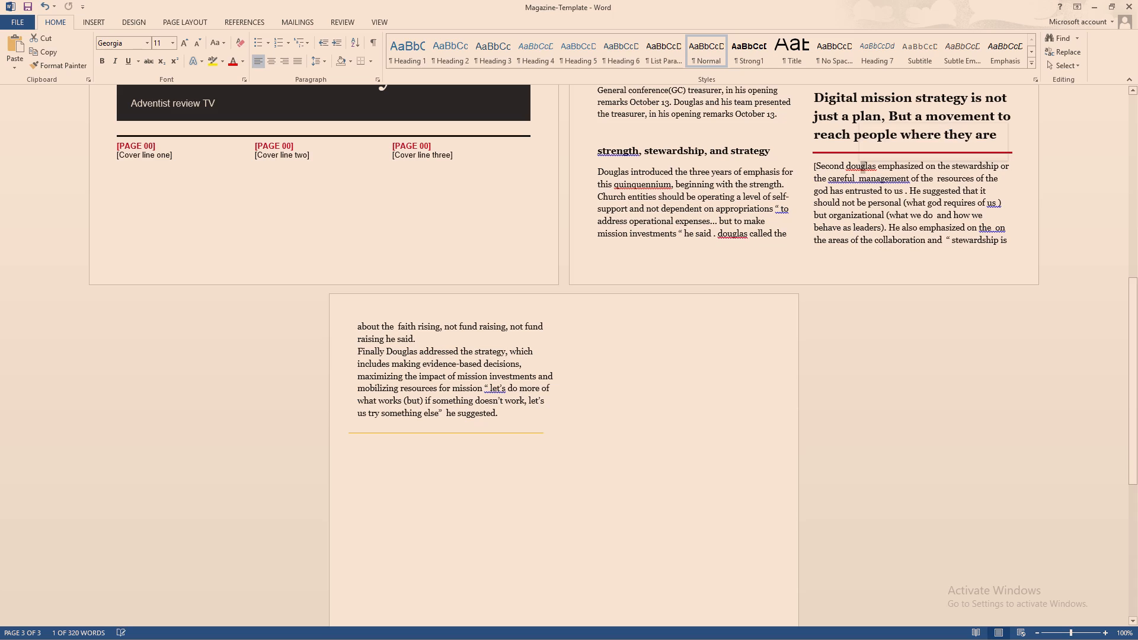
click(891, 184)
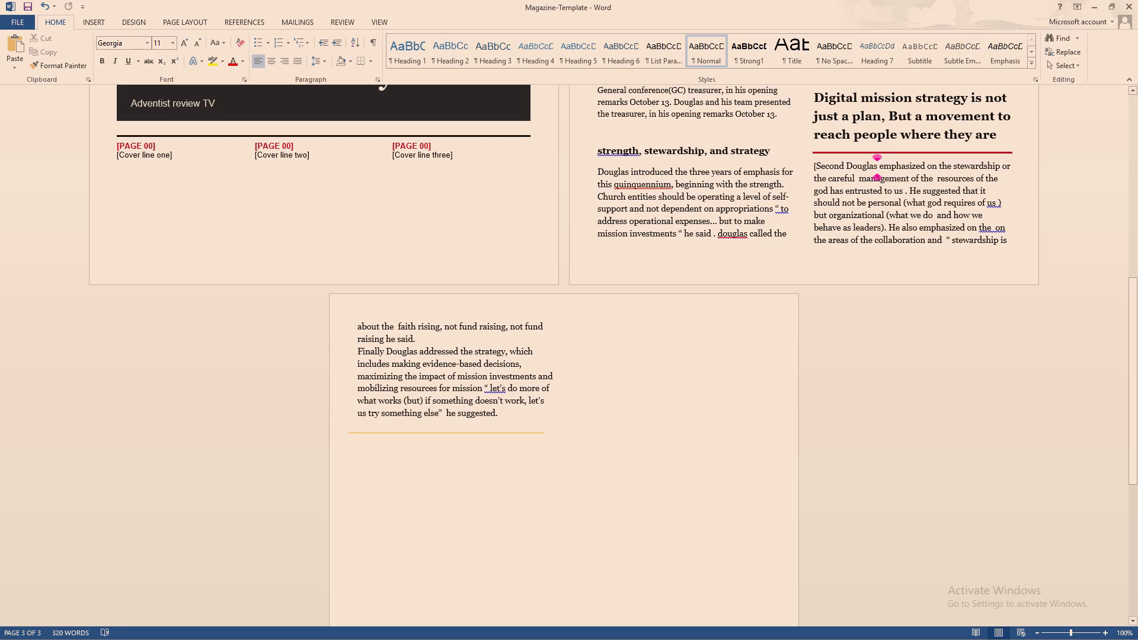
Remove the extra spaces in "us)", "the on", "careful management" and "the resources" in the paragraph below the pull quote.
click(992, 204)
right_click(992, 204)
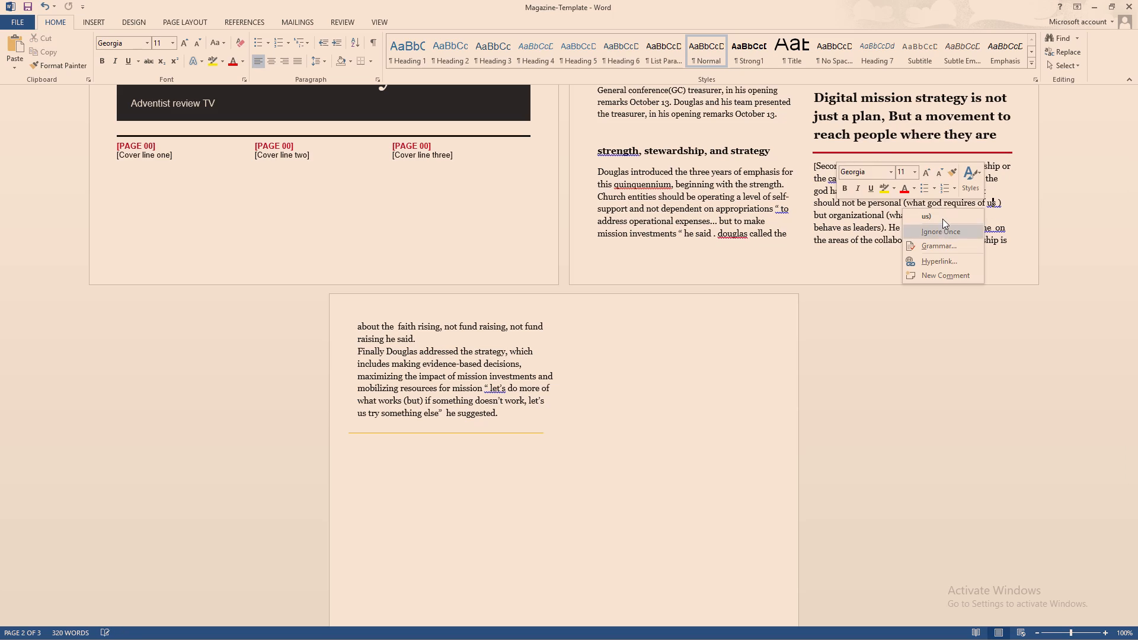
click(944, 217)
right_click(989, 223)
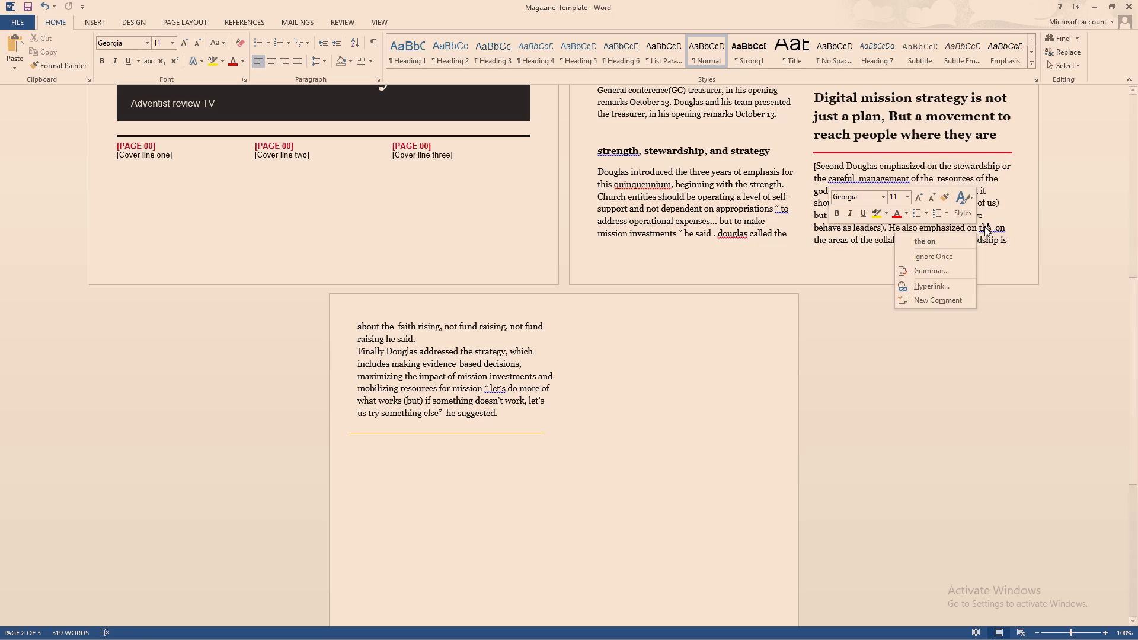
click(944, 239)
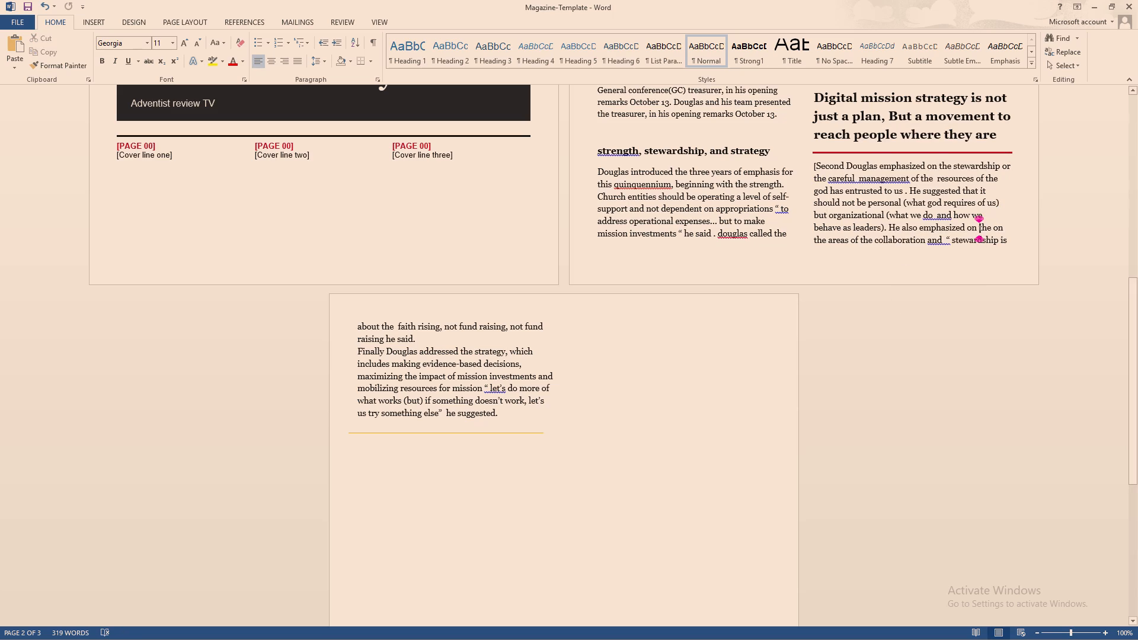
click(852, 179)
right_click(852, 179)
click(883, 191)
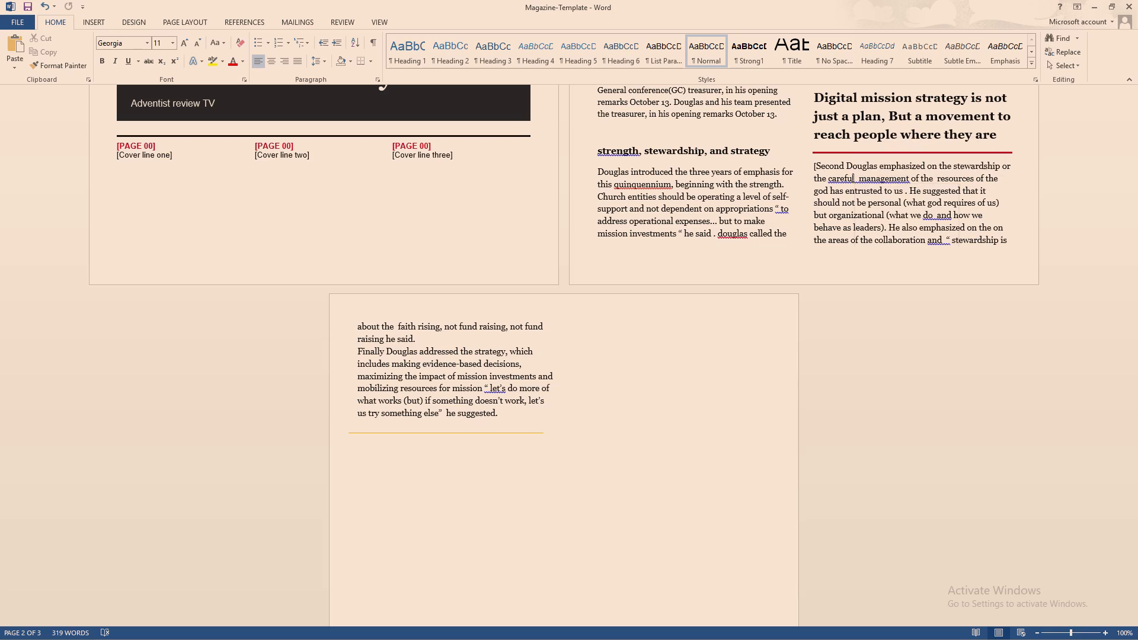
click(941, 182)
right_click(941, 182)
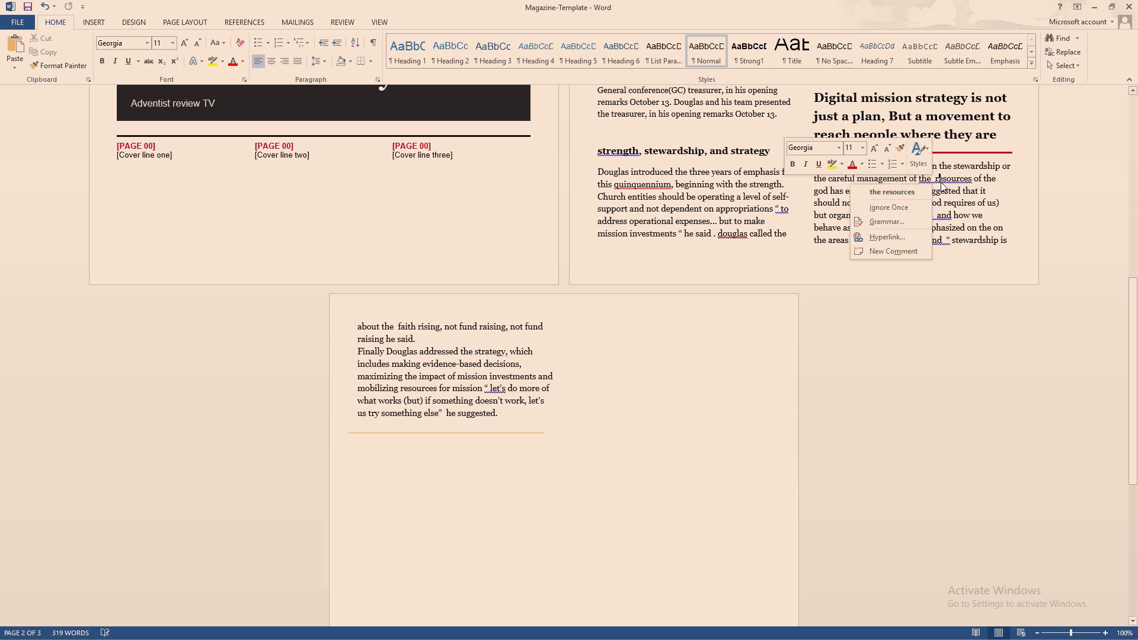
click(902, 196)
Remove the extra spaces in "do and", after "collaboration and", and in "the god" in the paragraph below the pull quote.
click(925, 216)
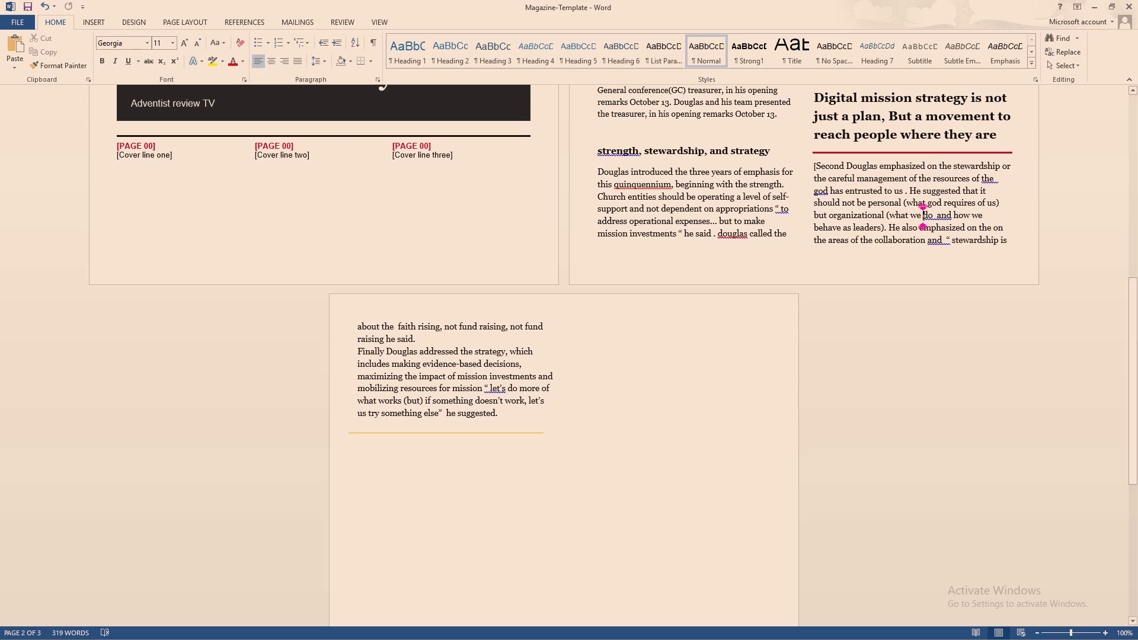
right_click(927, 215)
click(946, 224)
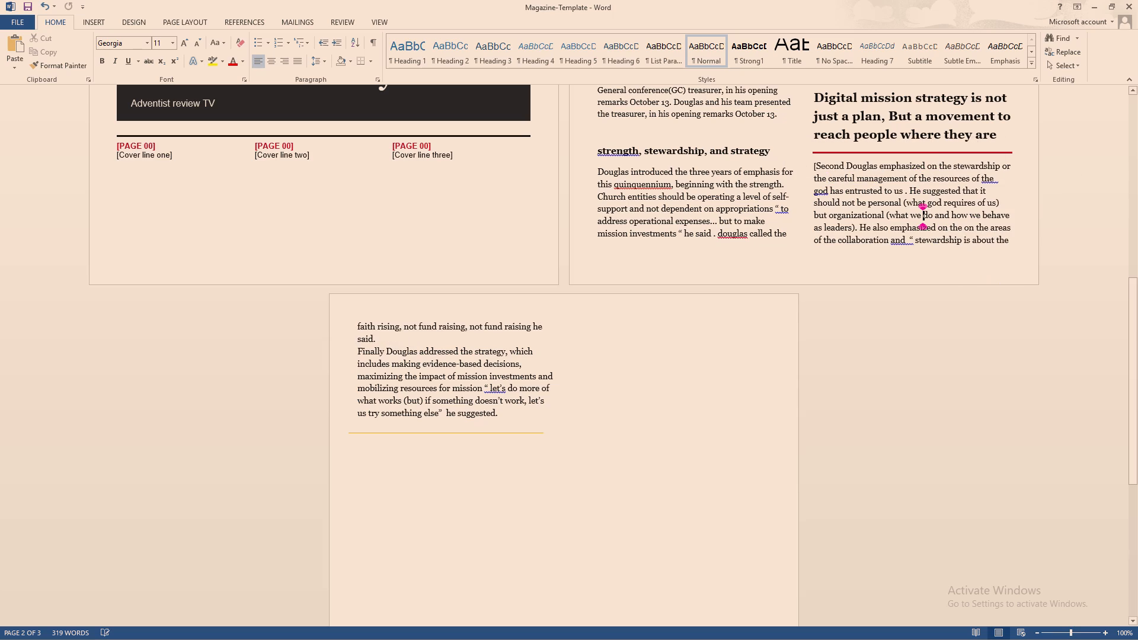
click(903, 242)
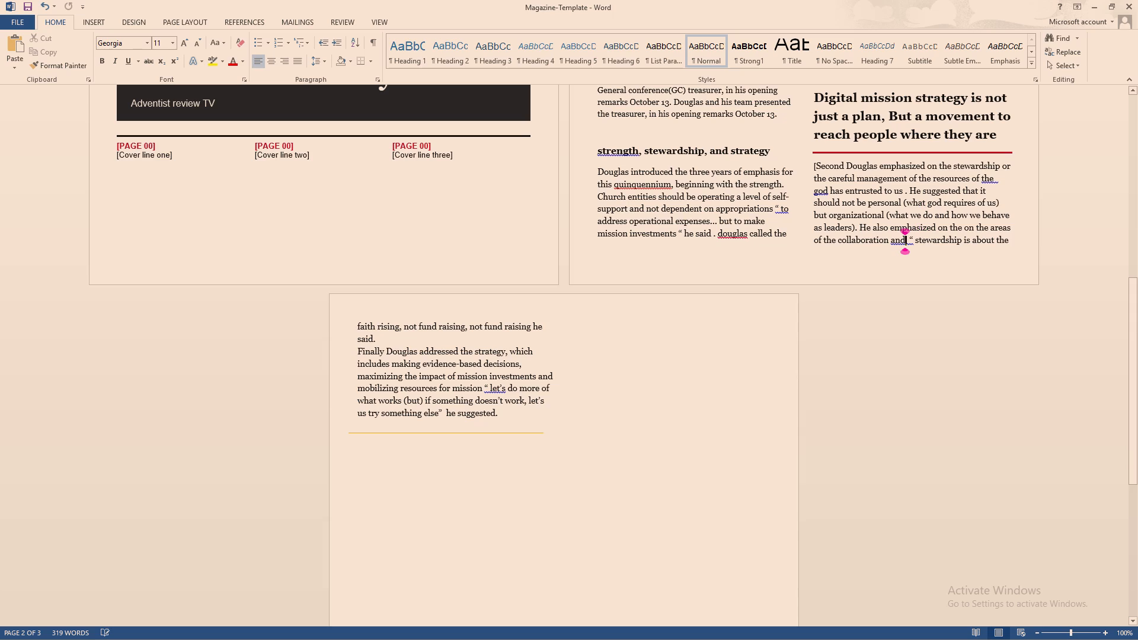
right_click(902, 242)
click(926, 251)
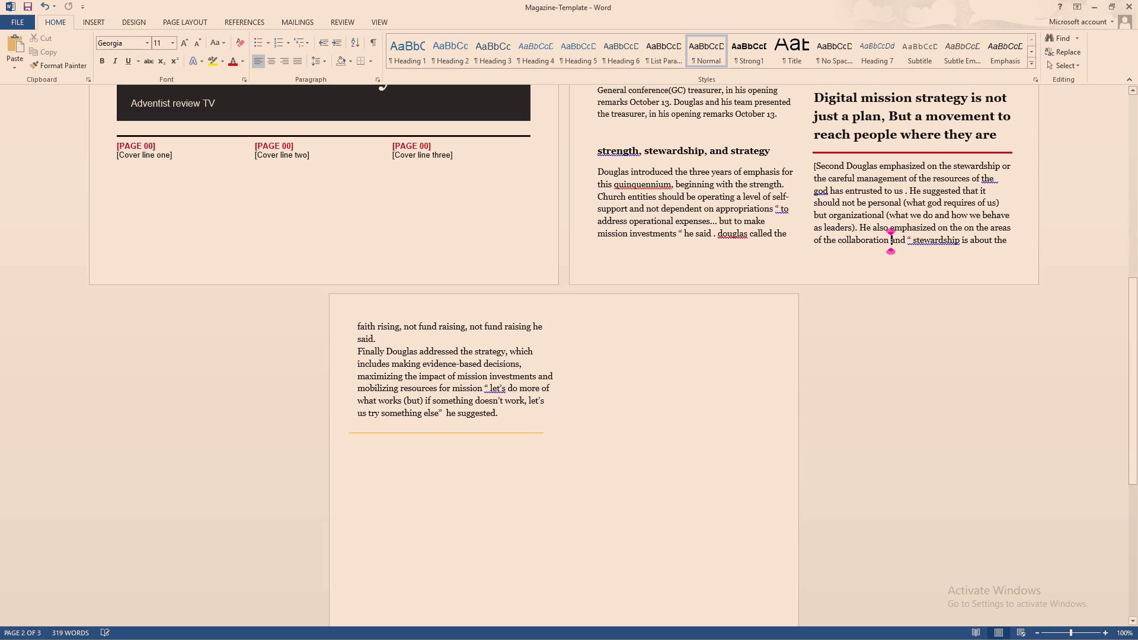
click(992, 184)
right_click(989, 185)
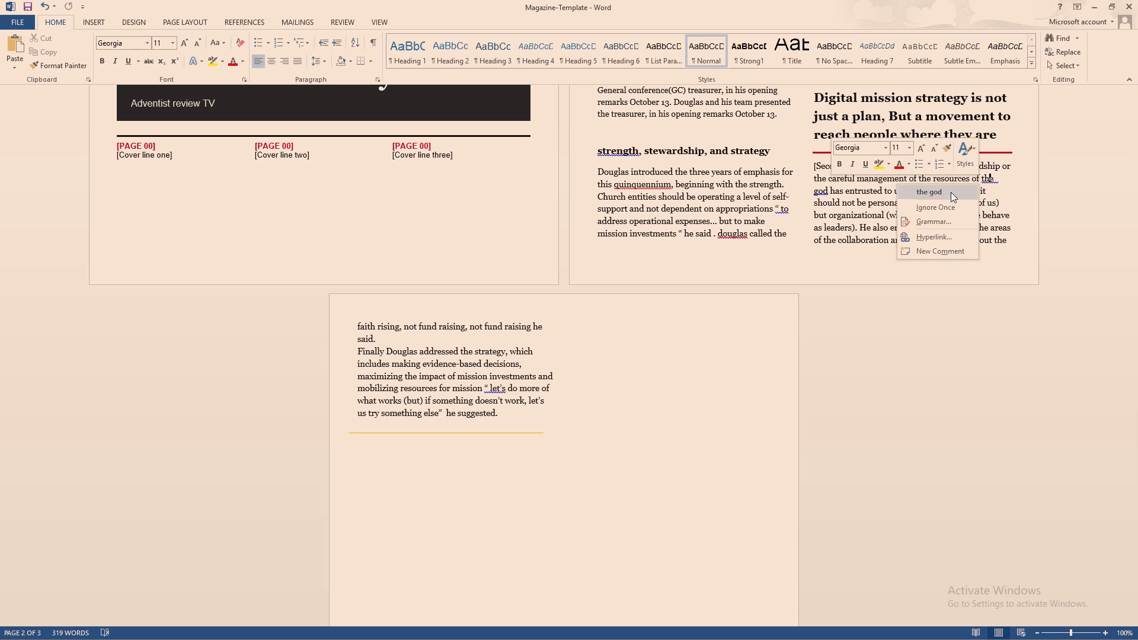
click(951, 192)
Correct the spacing in "“stewardship", "us." and "the faith" in the paragraph below the pull quote.
click(925, 242)
right_click(925, 239)
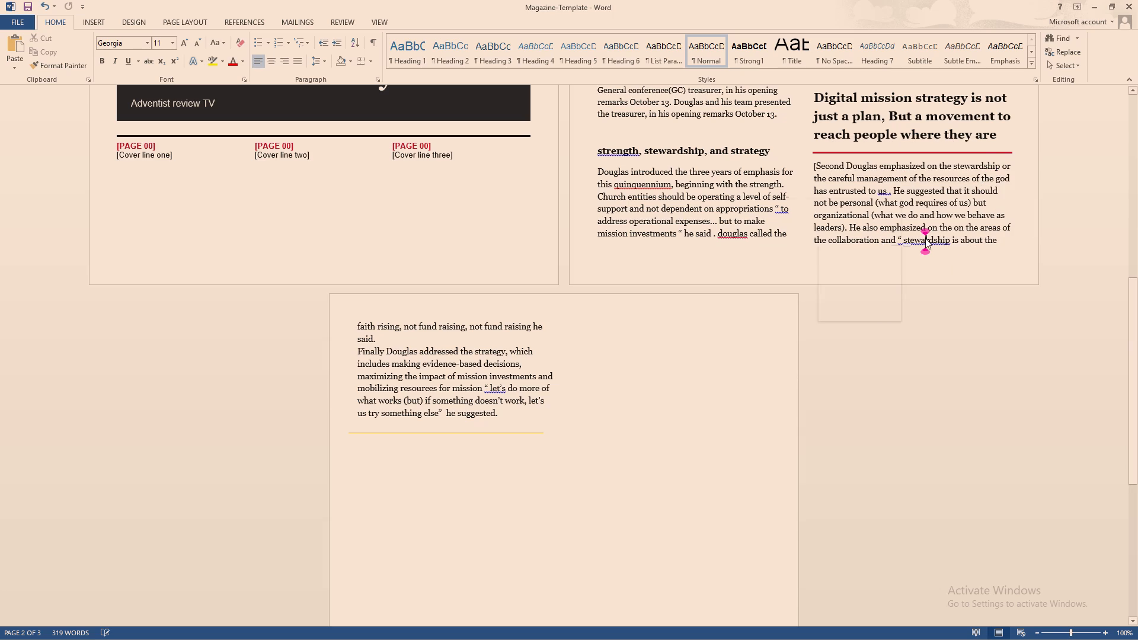
click(878, 247)
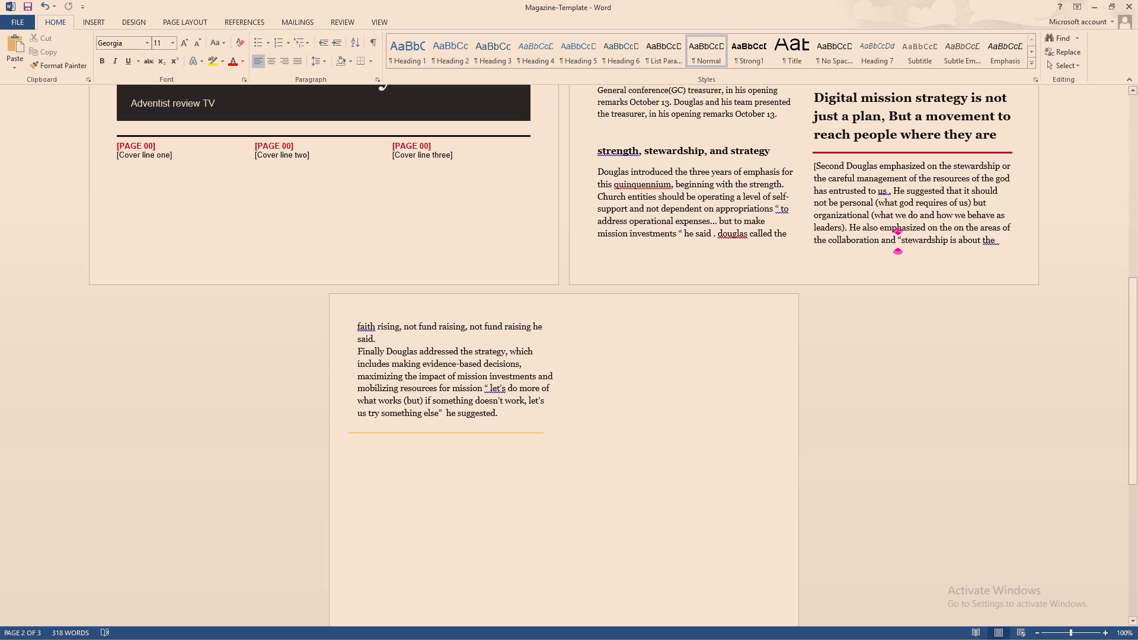
click(883, 190)
right_click(883, 190)
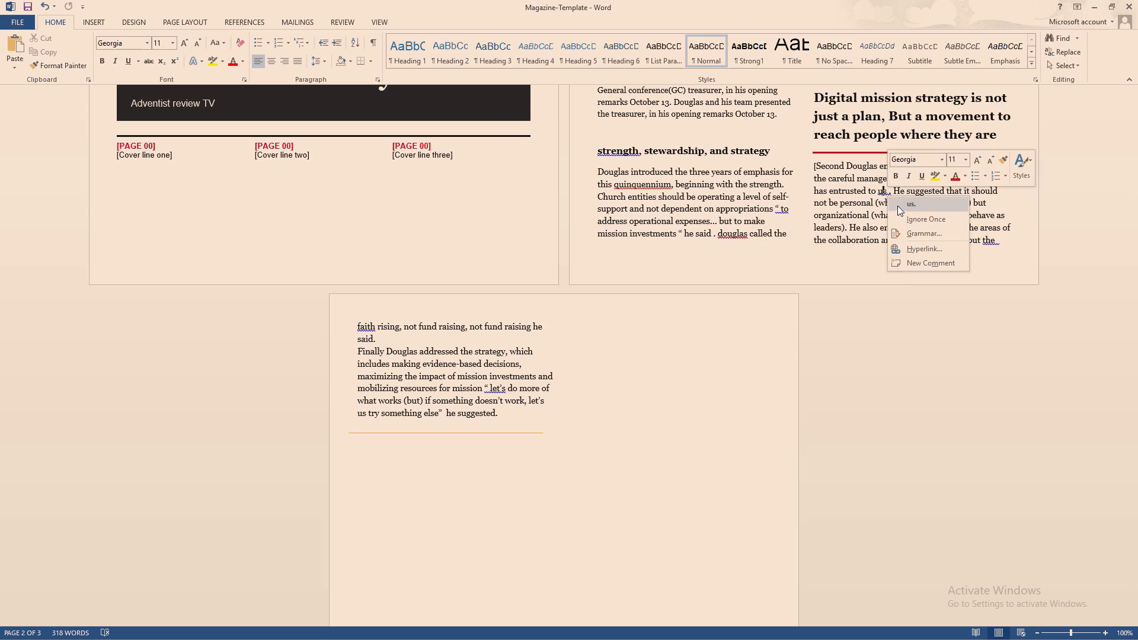
click(900, 207)
click(988, 237)
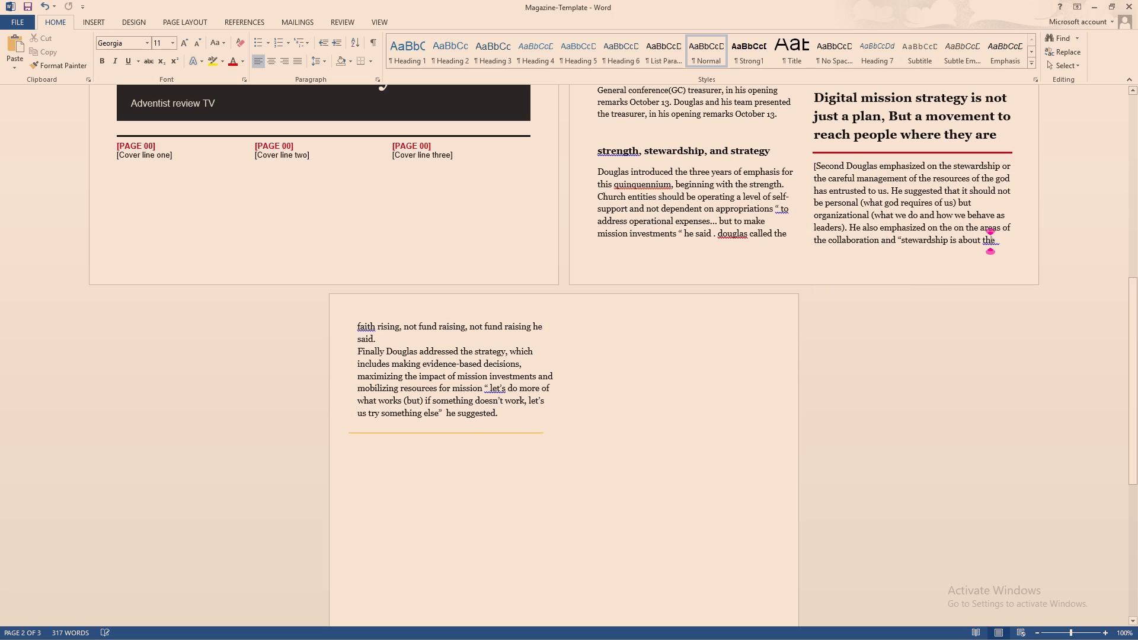
right_click(989, 236)
drag(931, 271, 934, 265)
click(990, 242)
right_click(995, 239)
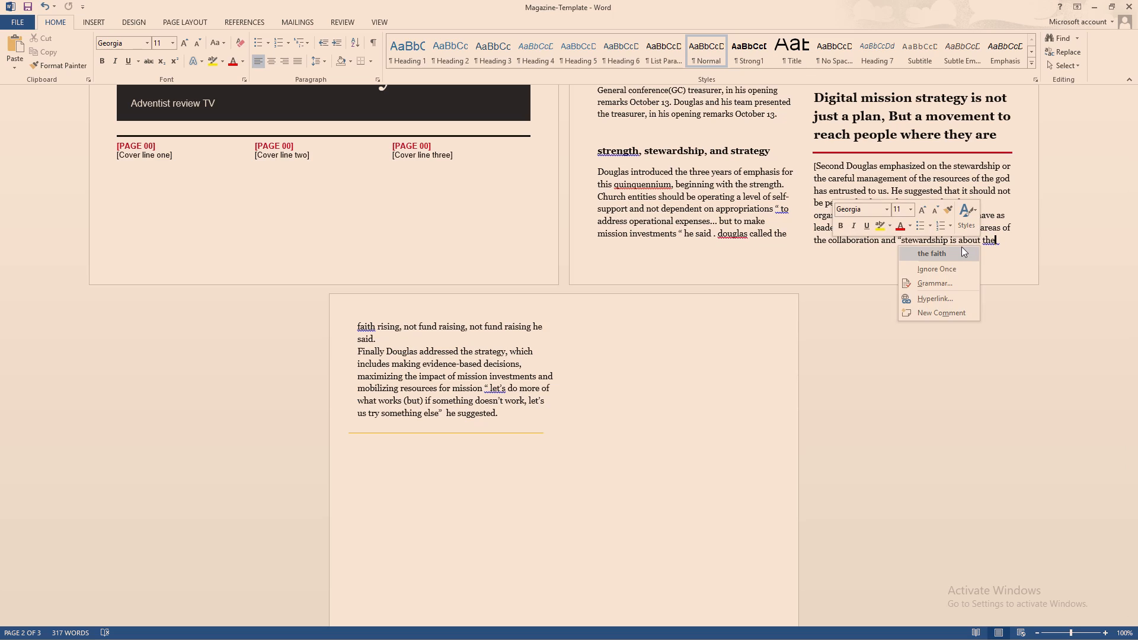
click(960, 247)
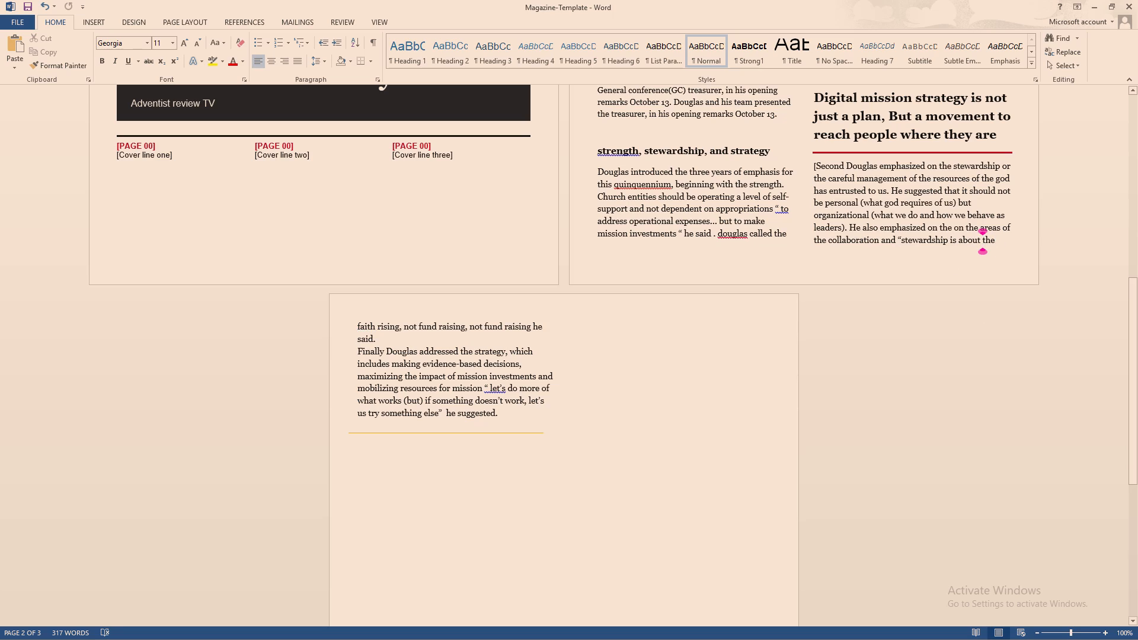
Capitalize "Douglas" in "Douglas called the" and "Strength" in the strength, stewardship, and strategy subheading.
click(726, 235)
right_click(731, 229)
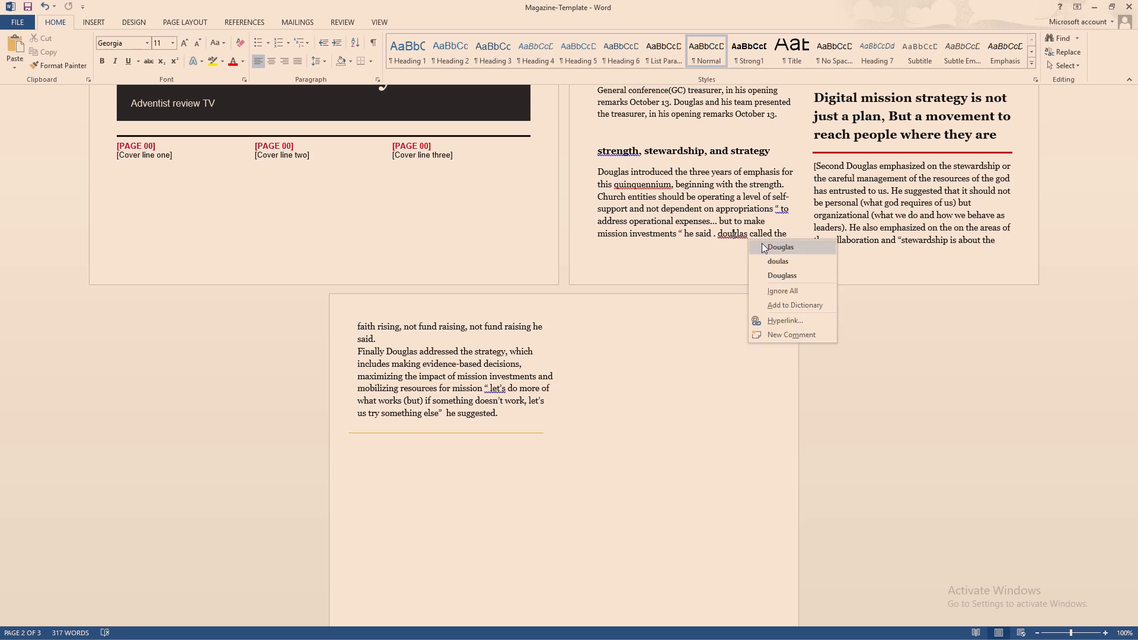
click(763, 243)
click(634, 157)
right_click(632, 153)
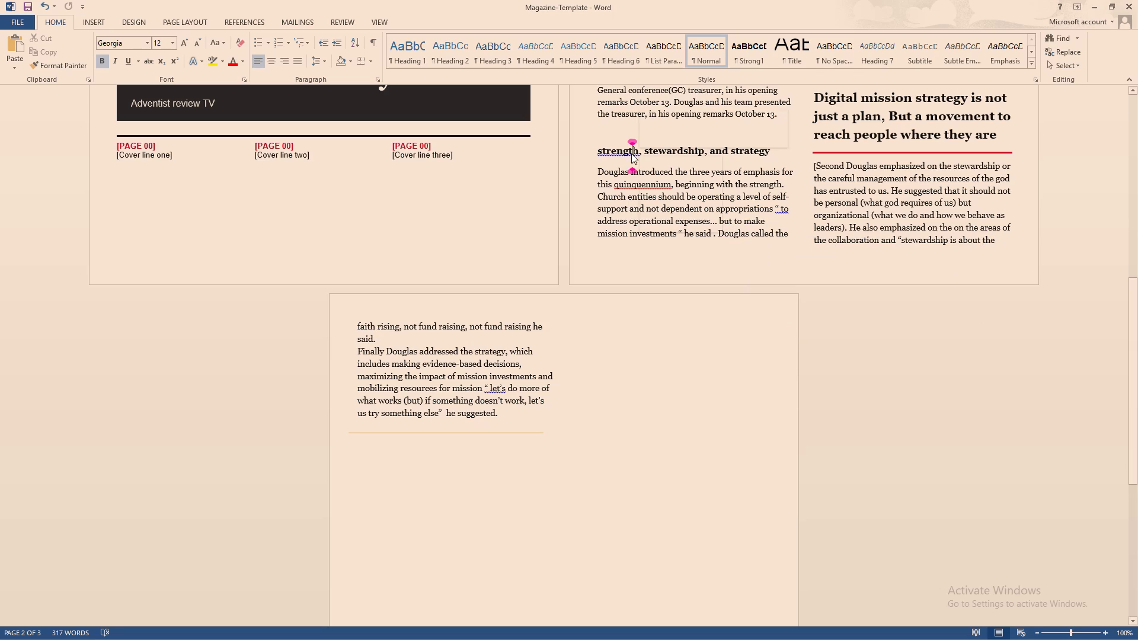
click(650, 167)
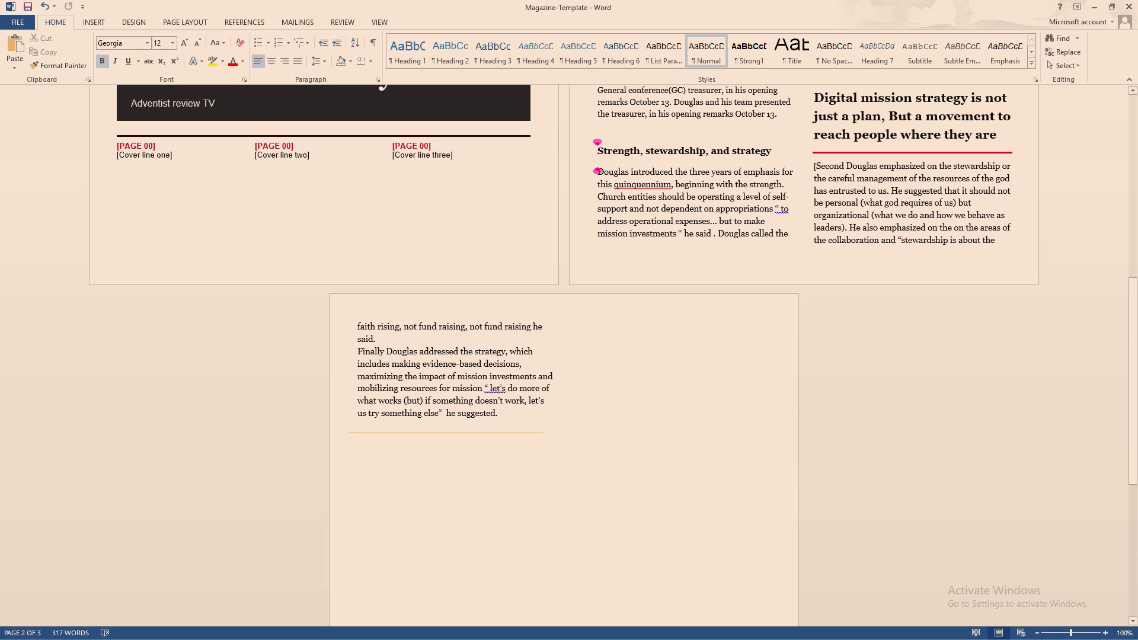
Remove the extra spaces in "“to", "“he" and "said." in the paragraph under the Strength, stewardship, and strategy subheading.
click(784, 207)
right_click(782, 206)
click(808, 223)
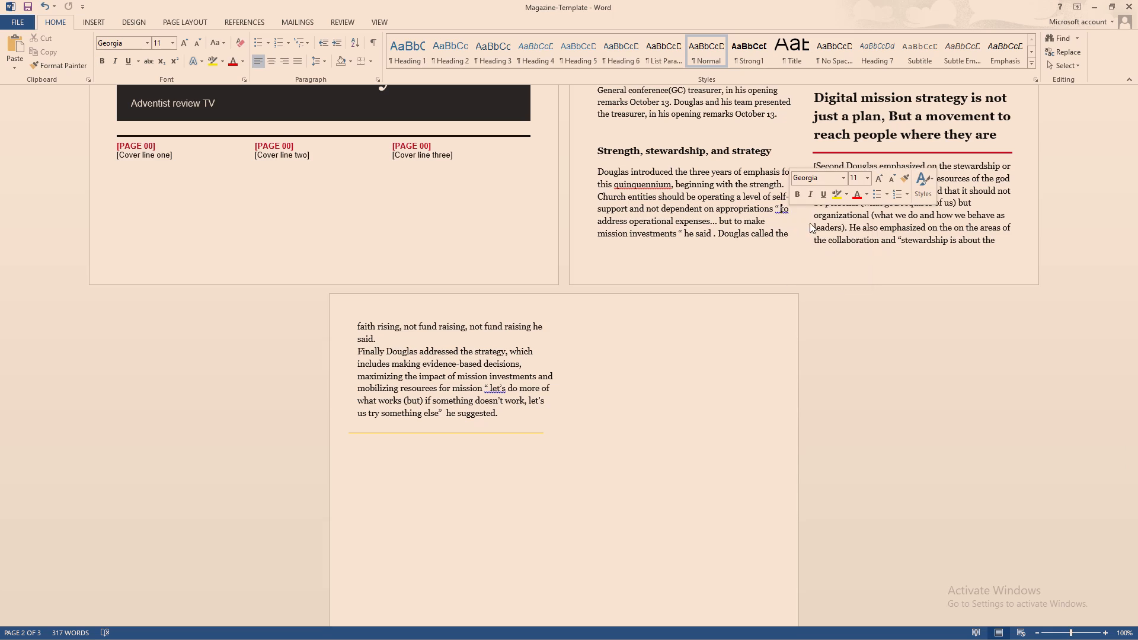
right_click(685, 233)
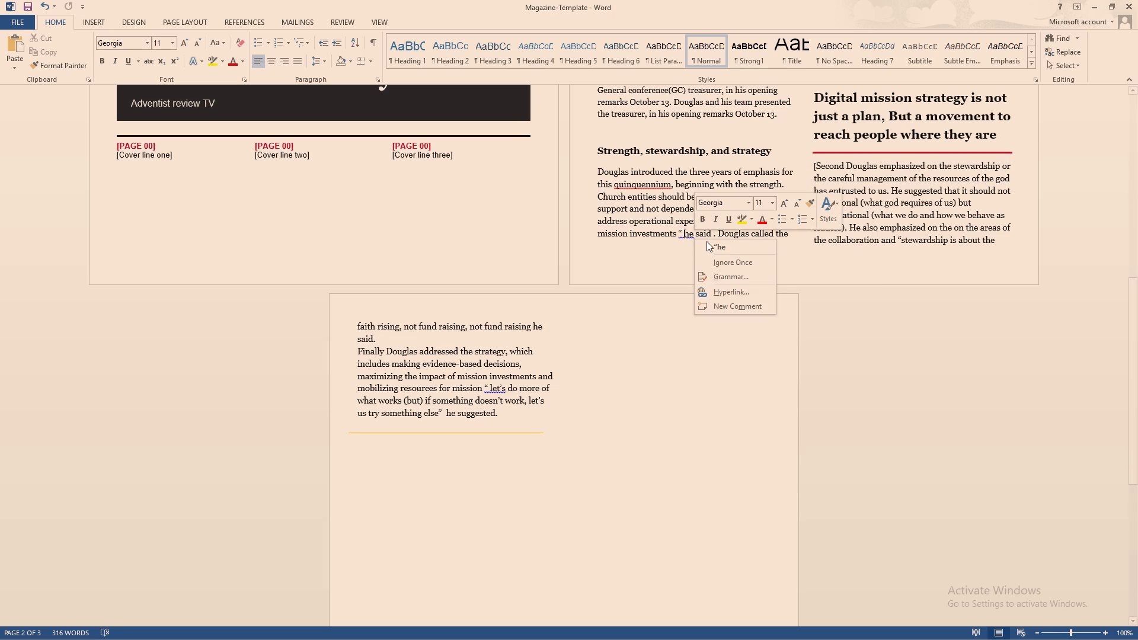
click(728, 248)
scroll(718, 249, up, 2)
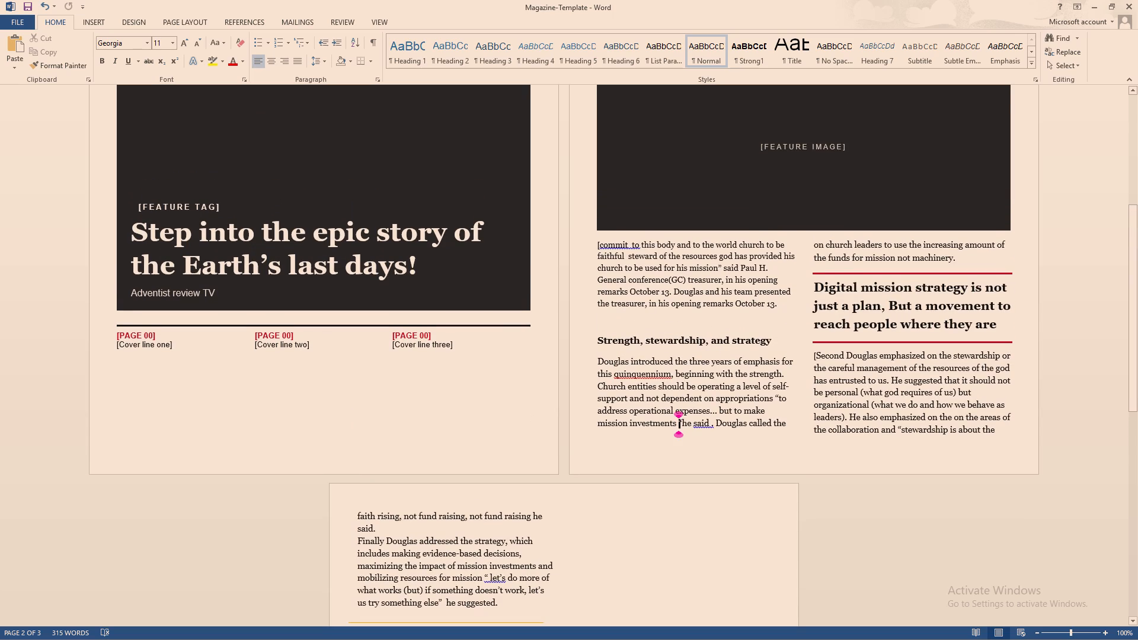
click(704, 424)
right_click(701, 419)
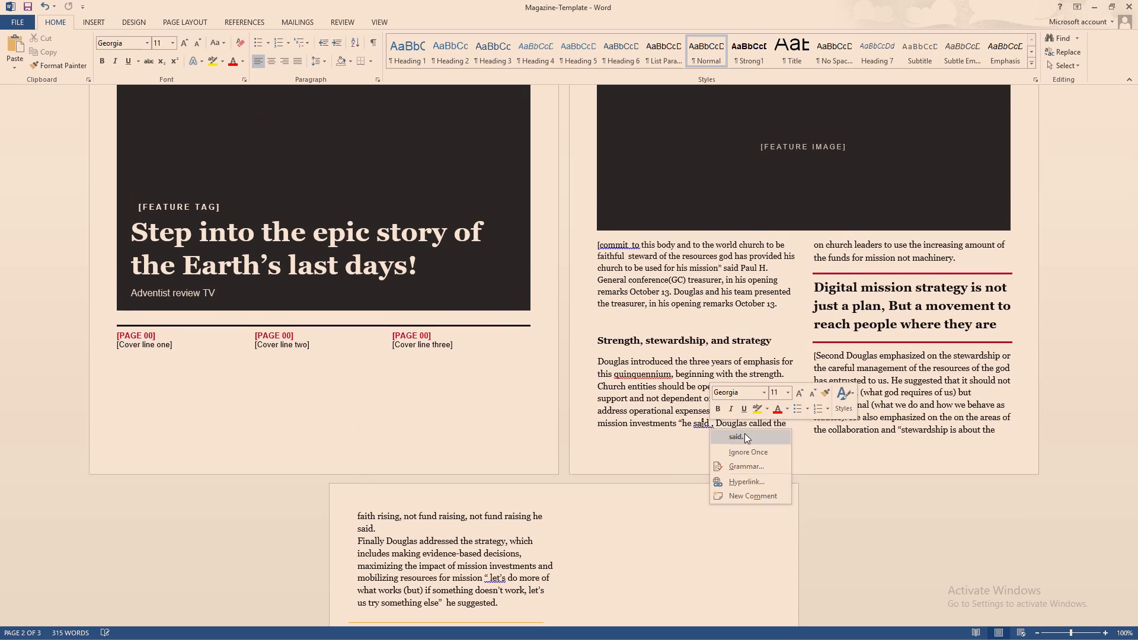
click(746, 437)
In the article's opening paragraph, capitalize "Commit" and correct the spacing in "Commit to", "faithful steward" and "conference (GC)".
click(608, 244)
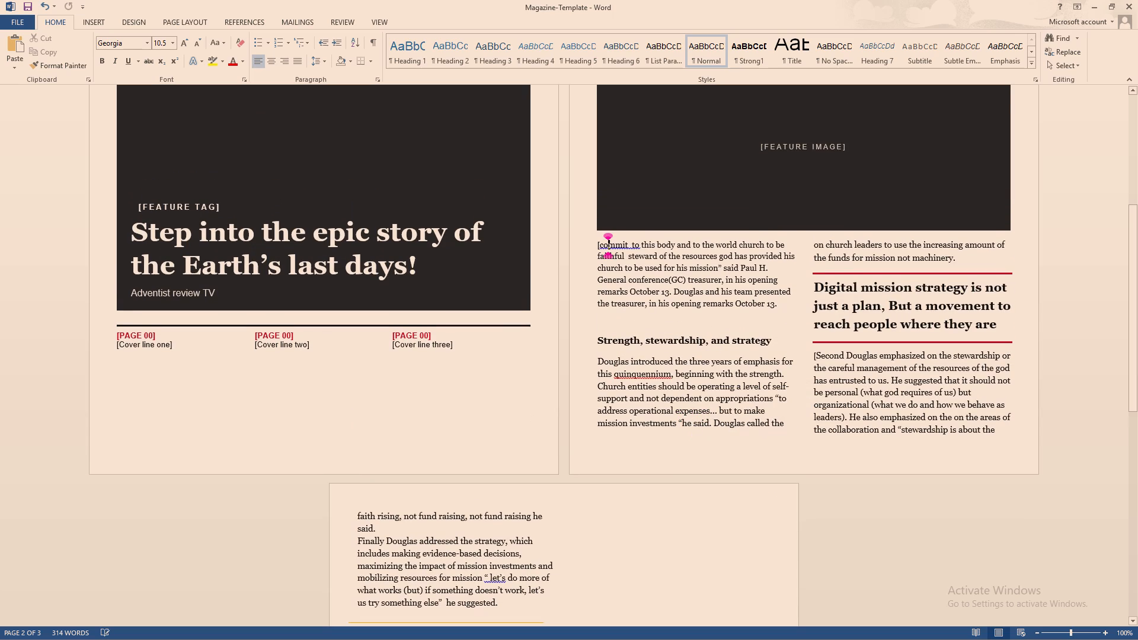
right_click(608, 244)
click(648, 257)
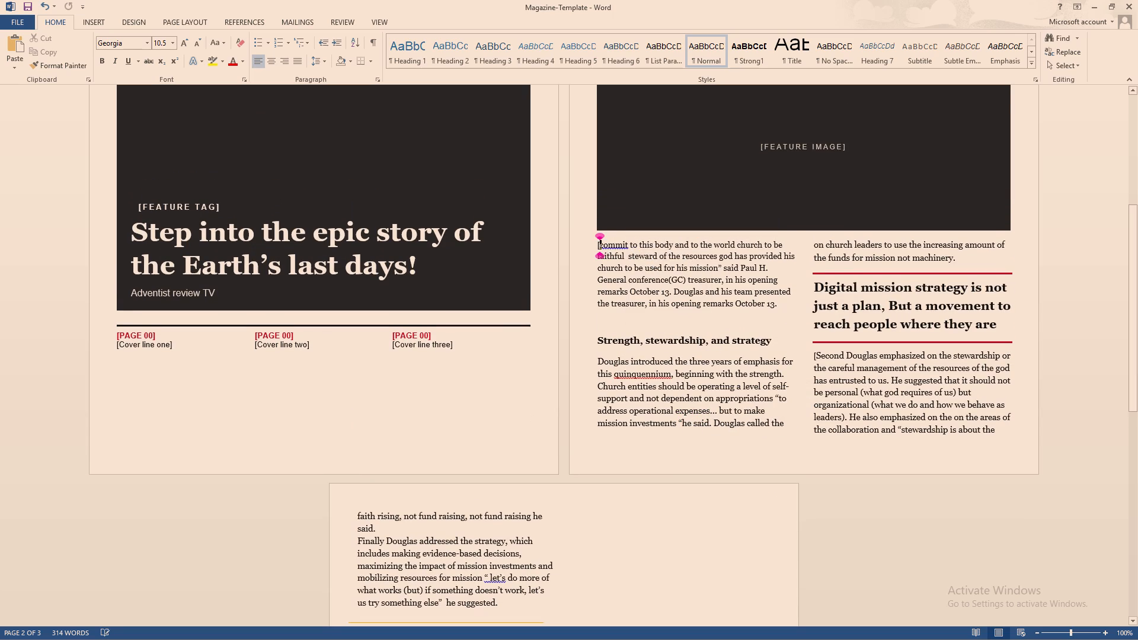
click(620, 250)
right_click(613, 244)
click(668, 260)
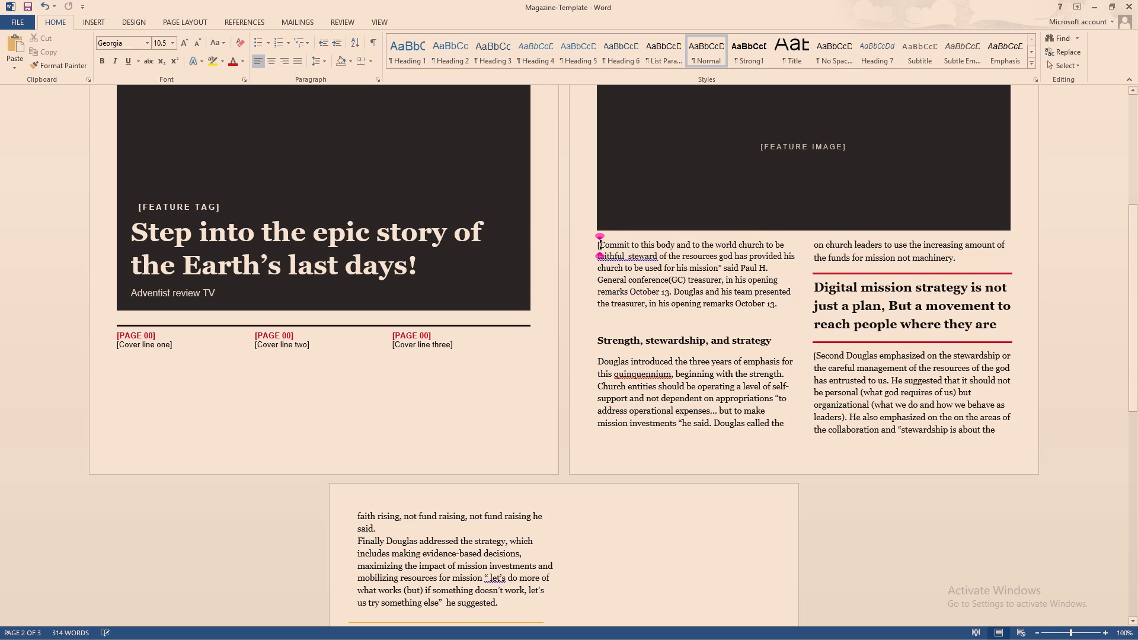
click(621, 258)
right_click(622, 258)
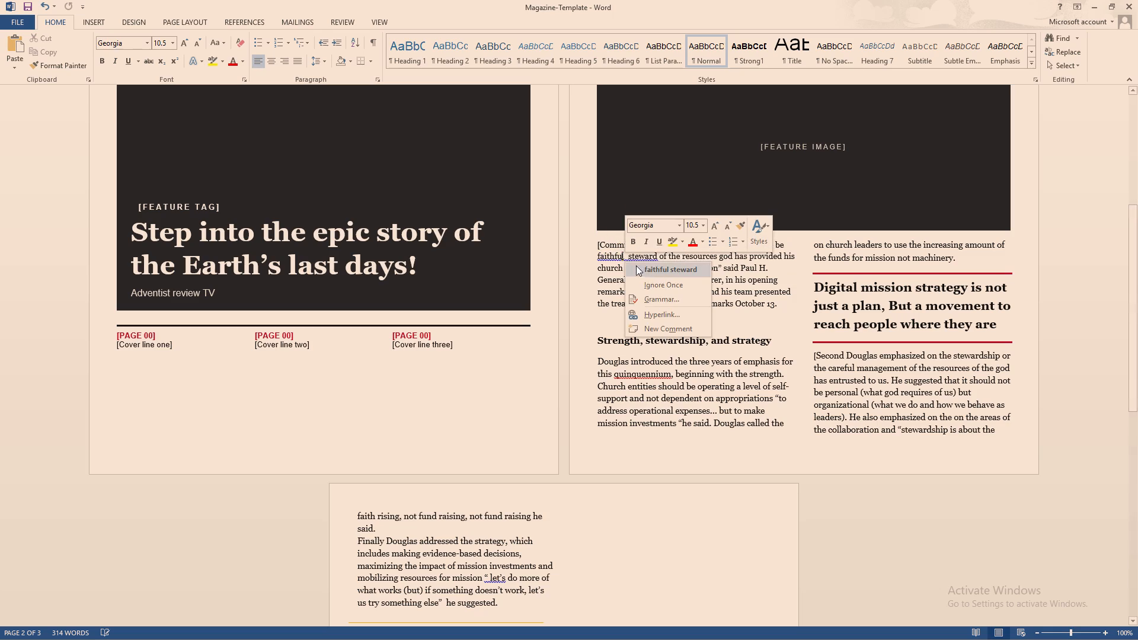
click(653, 272)
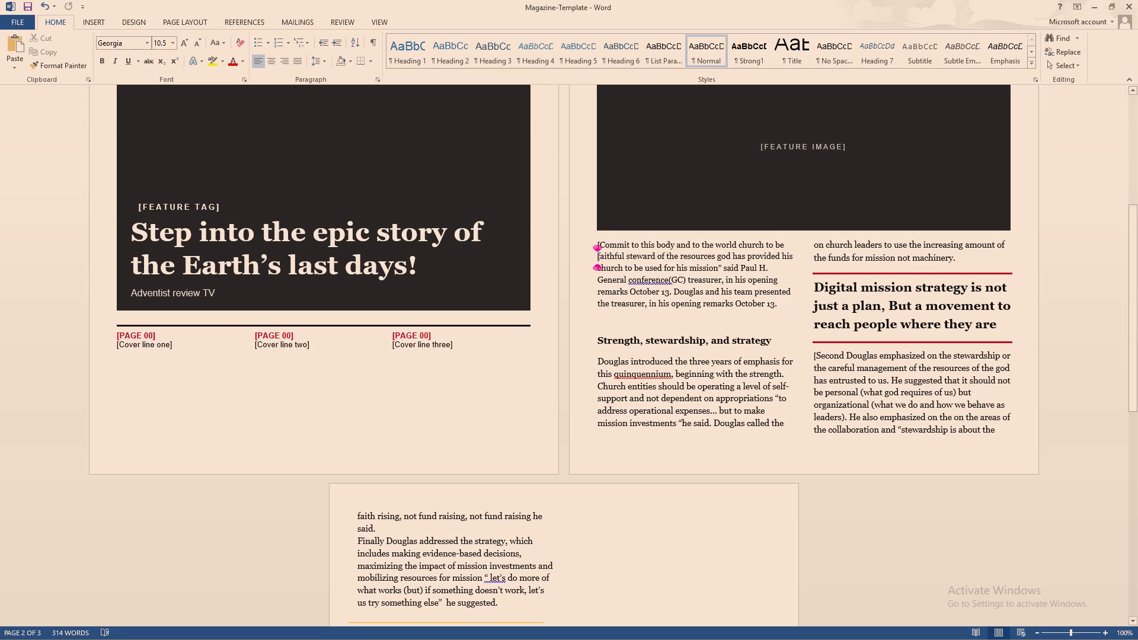
click(650, 280)
right_click(652, 280)
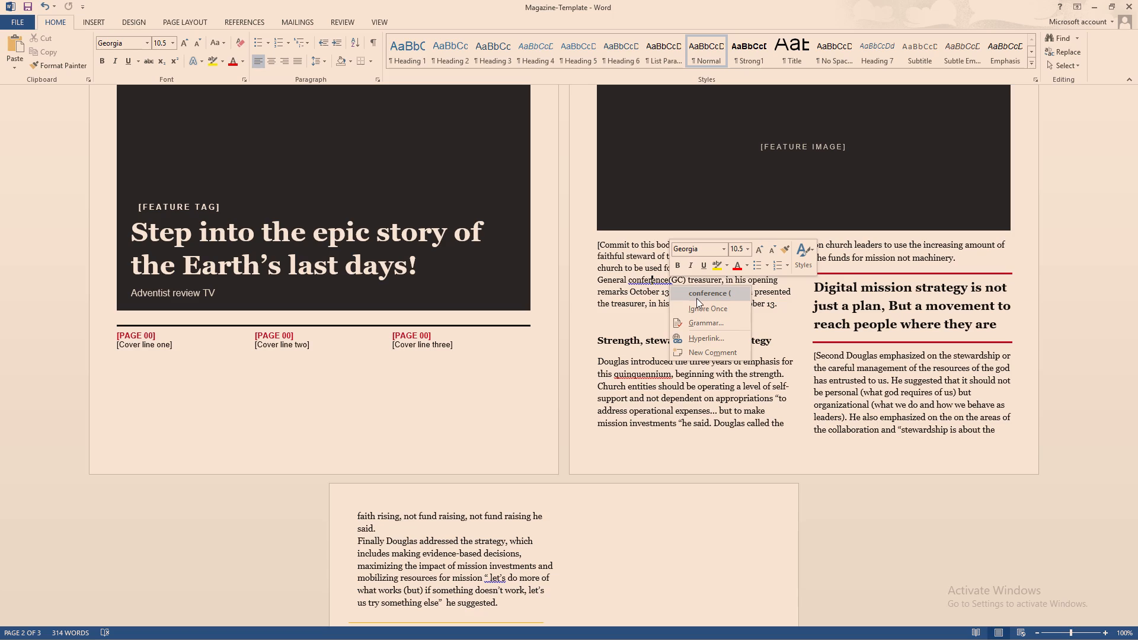
click(698, 297)
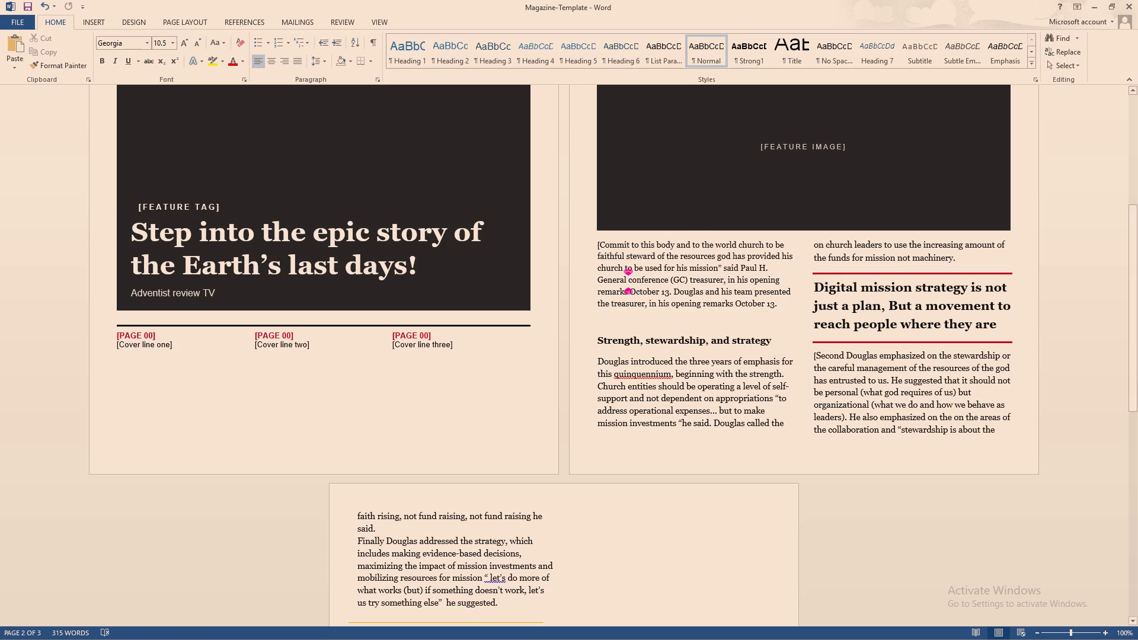
Remove the extra space before the dot separating the author's name from PHOTOS in the byline.
scroll(702, 286, up, 2)
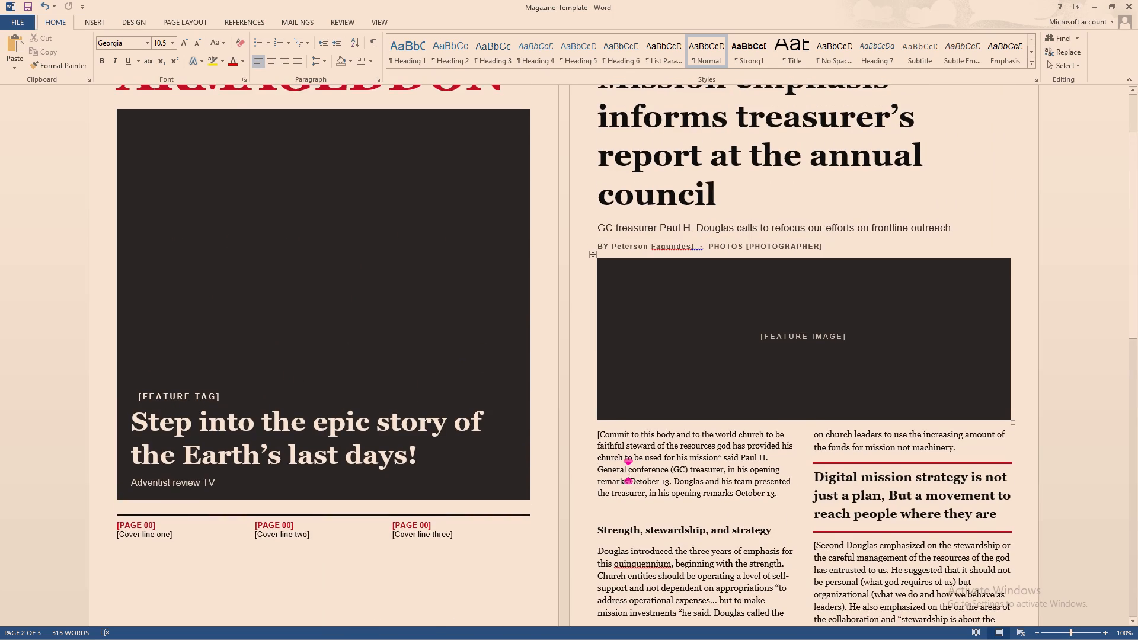
click(701, 248)
right_click(702, 249)
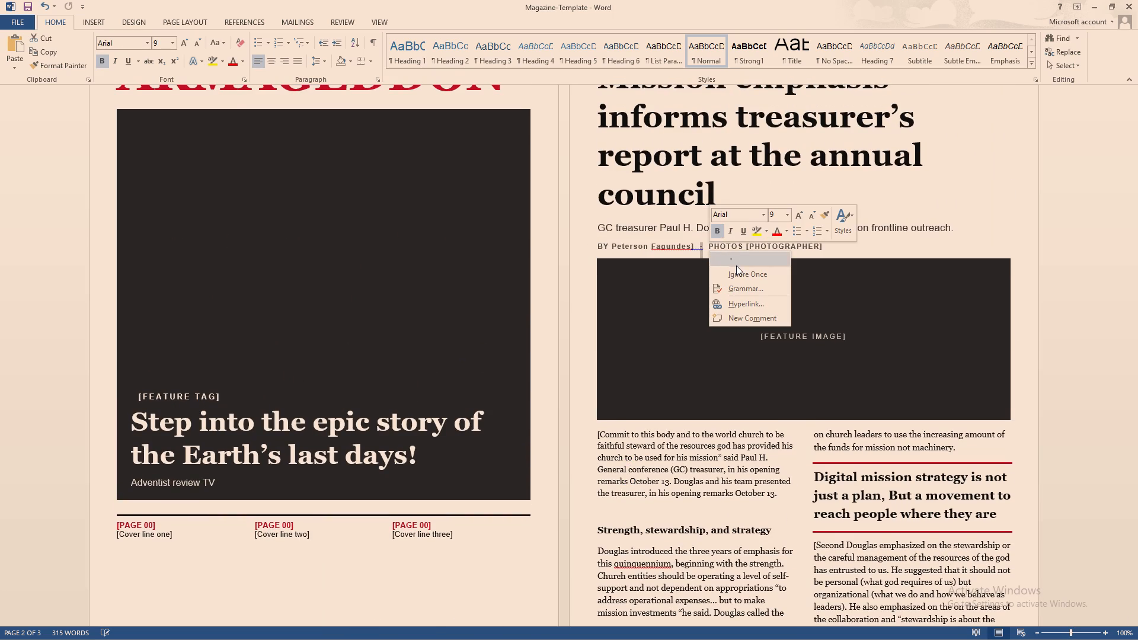
click(737, 260)
click(714, 250)
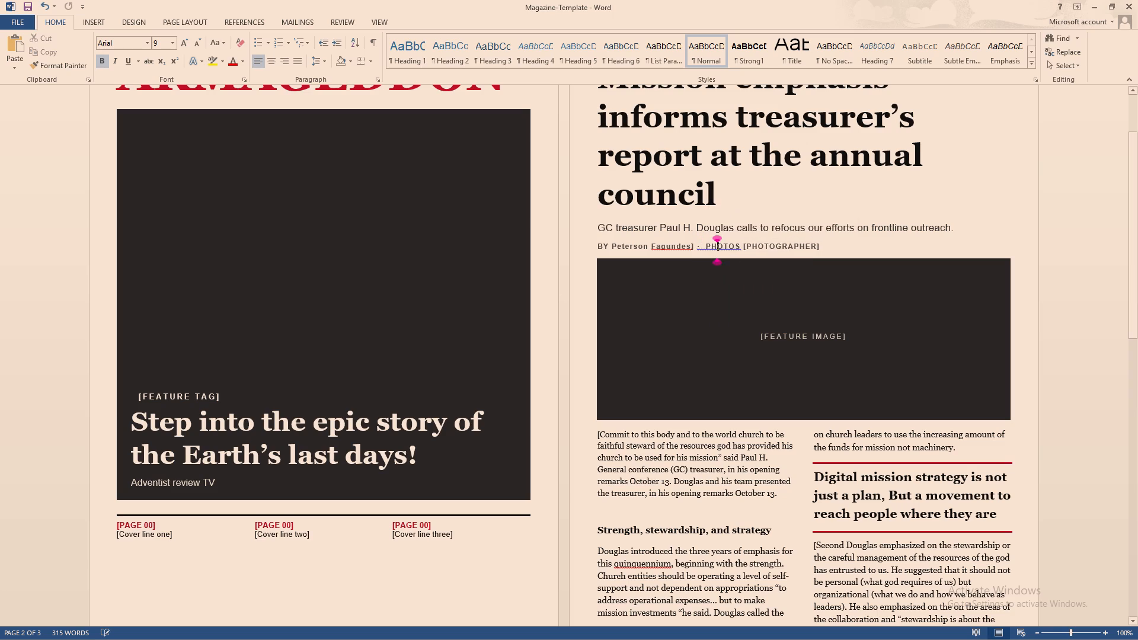
Add three new lines after the last paragraph, ending in "he suggested.", to continue below the coloured divider line.
scroll(716, 252, down, 5)
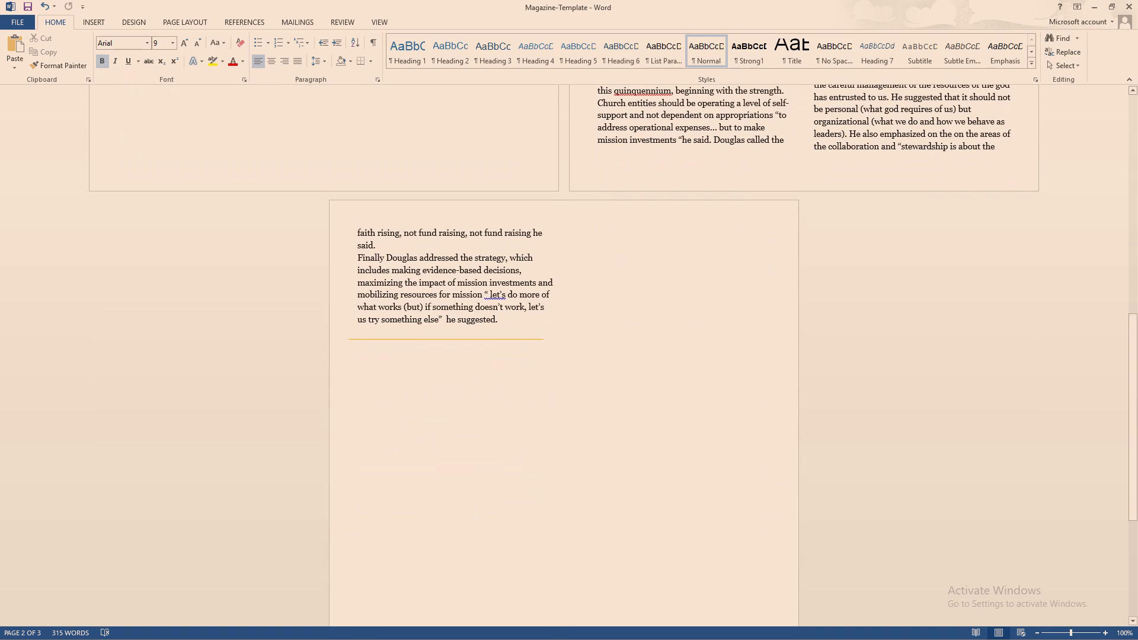
click(444, 369)
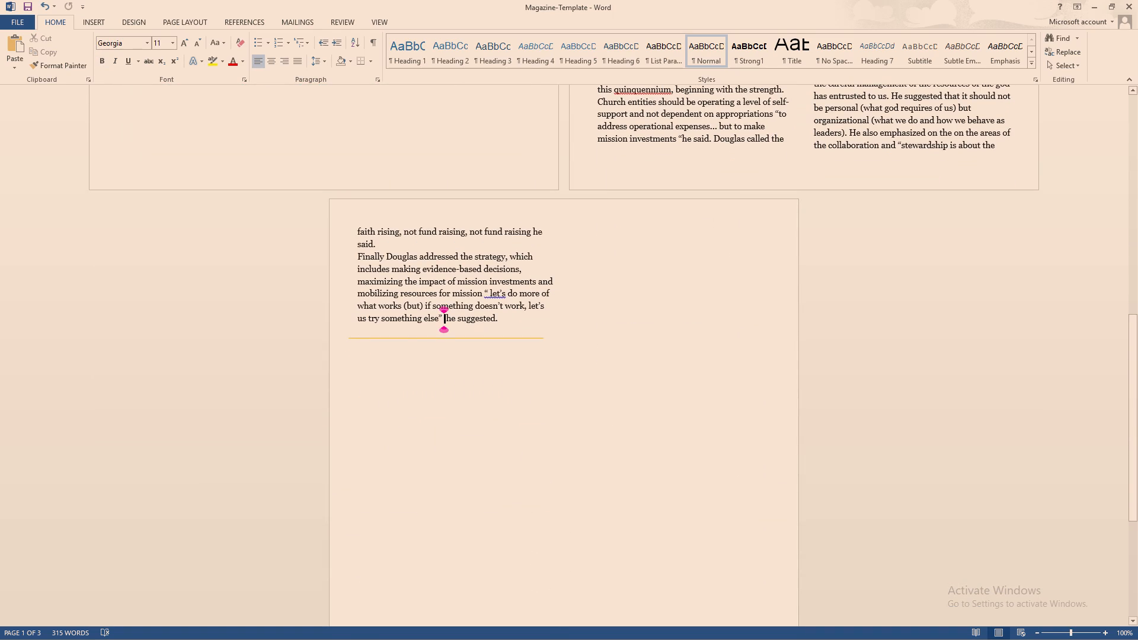
click(404, 379)
click(549, 344)
key(Return)
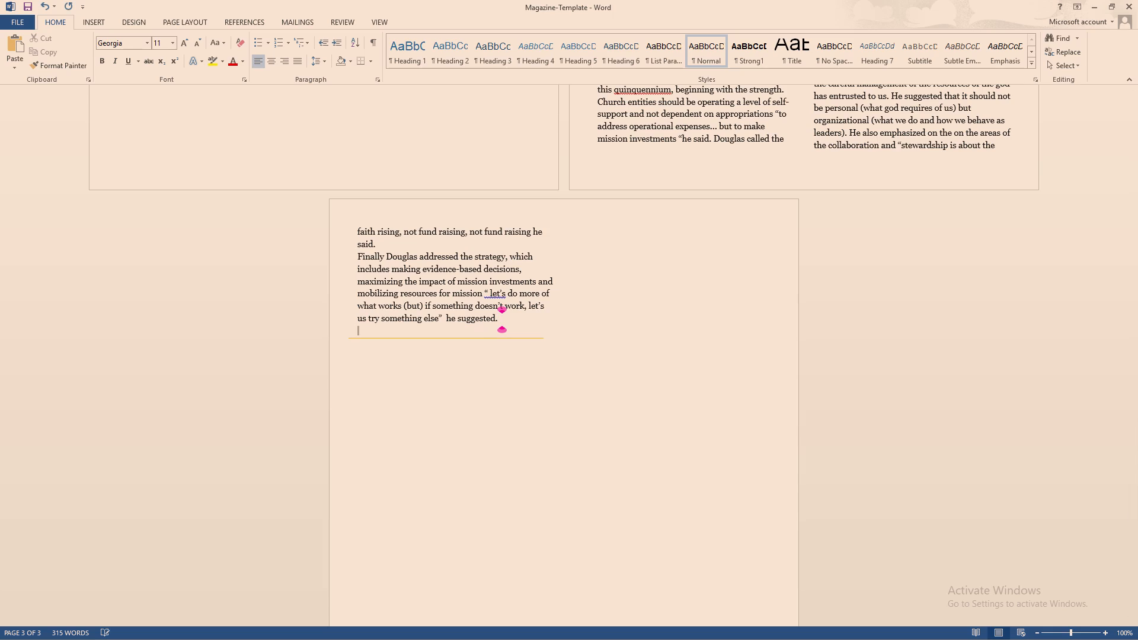
key(Return)
key(Return)
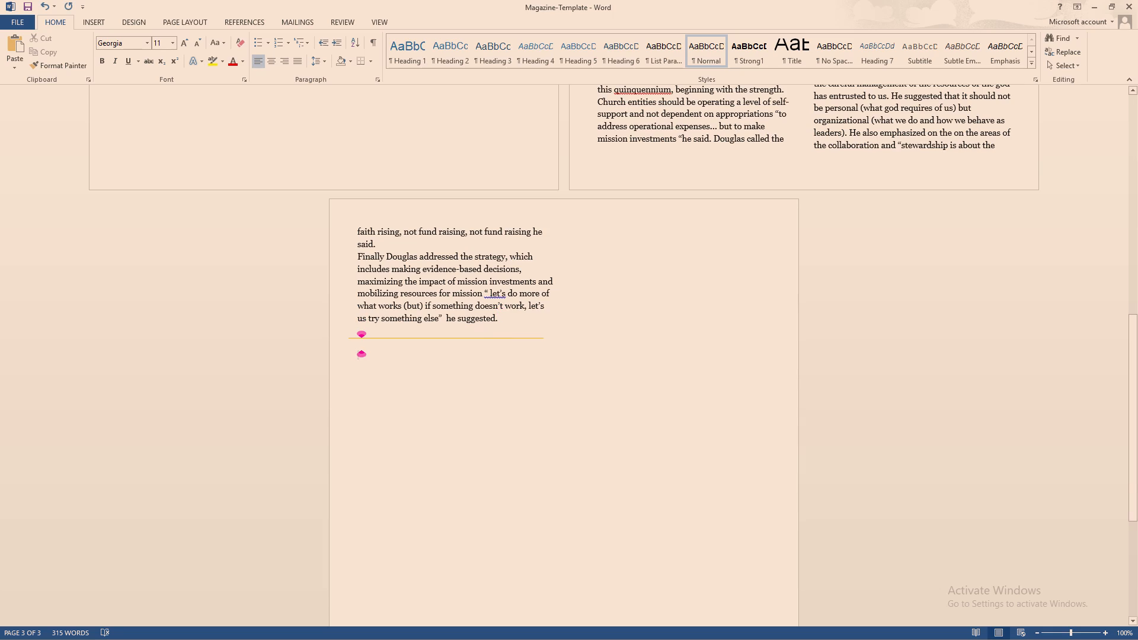
Enter the subheading "Global economy impact on the church" below the divider line on the third page.
scroll(536, 245, up, 2)
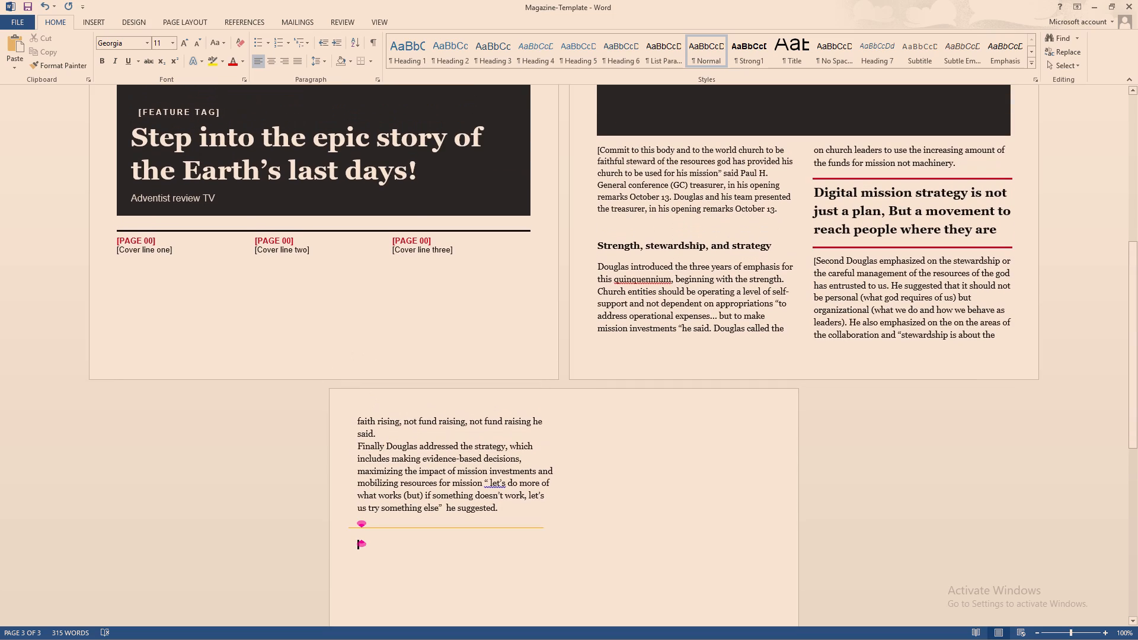
scroll(530, 242, down, 1)
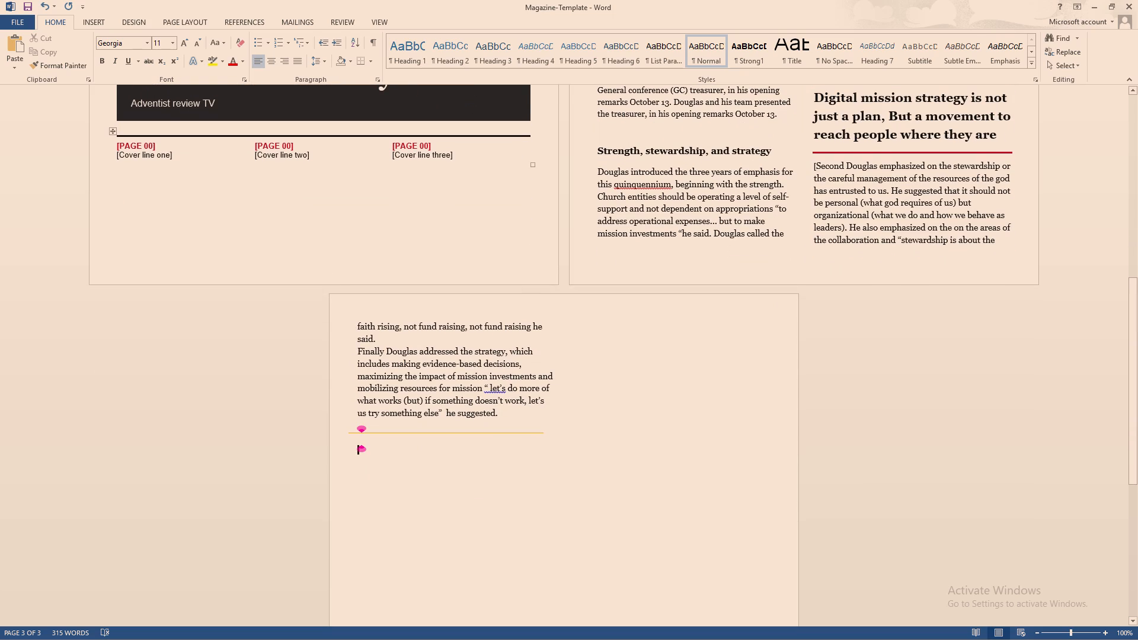
key(g)
key(BackSpace)
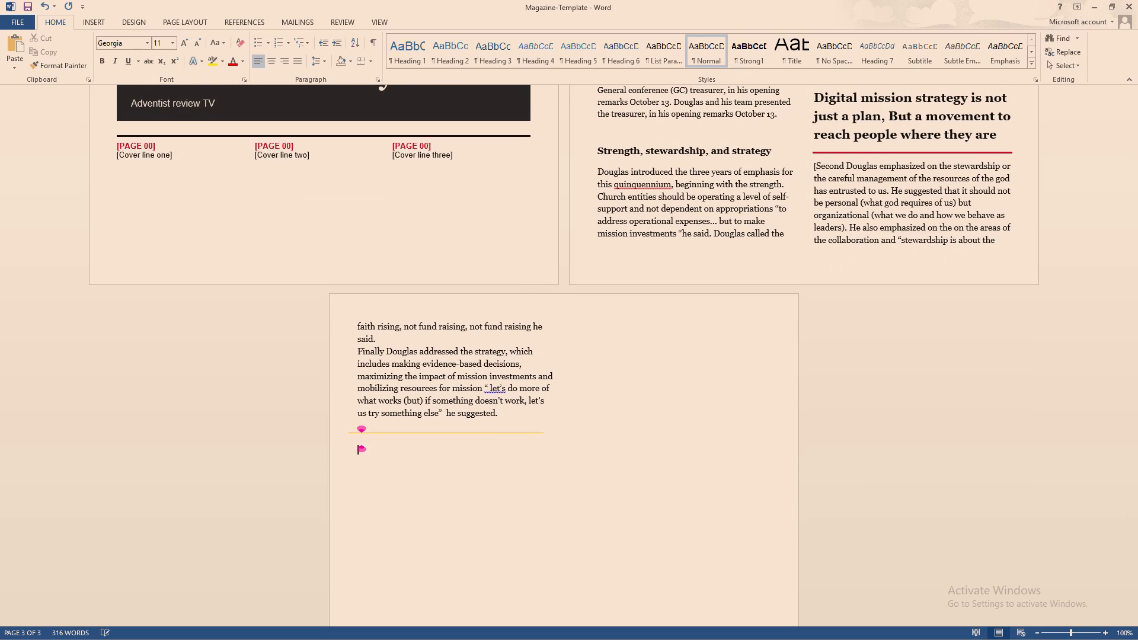
text(global economy)
key(space)
key(o)
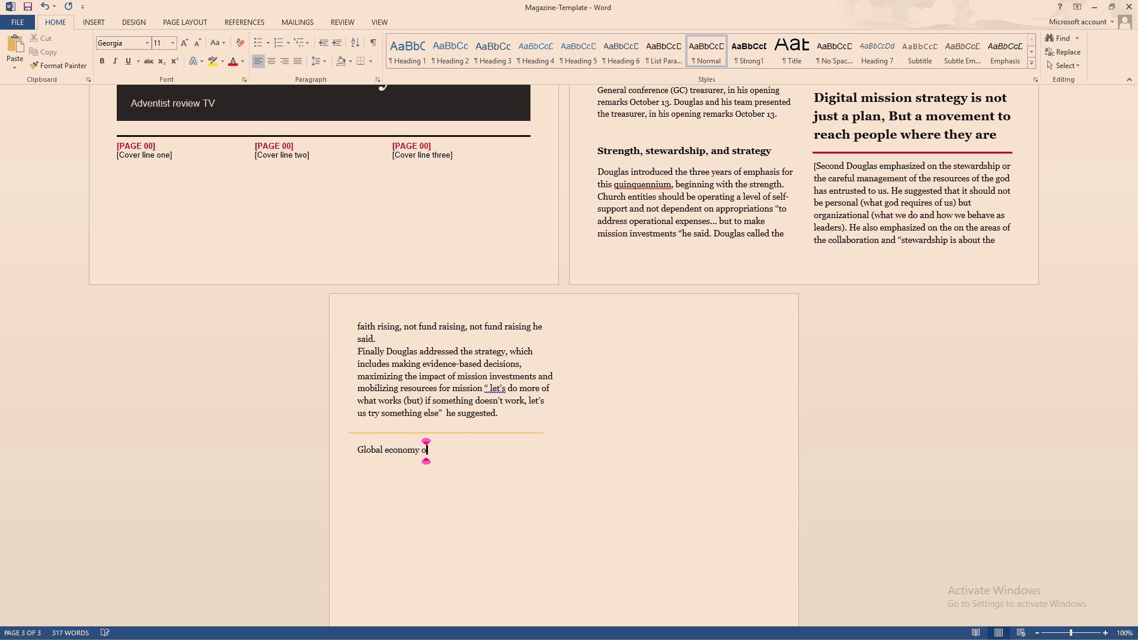
key(BackSpace)
text(impact on the)
key(space)
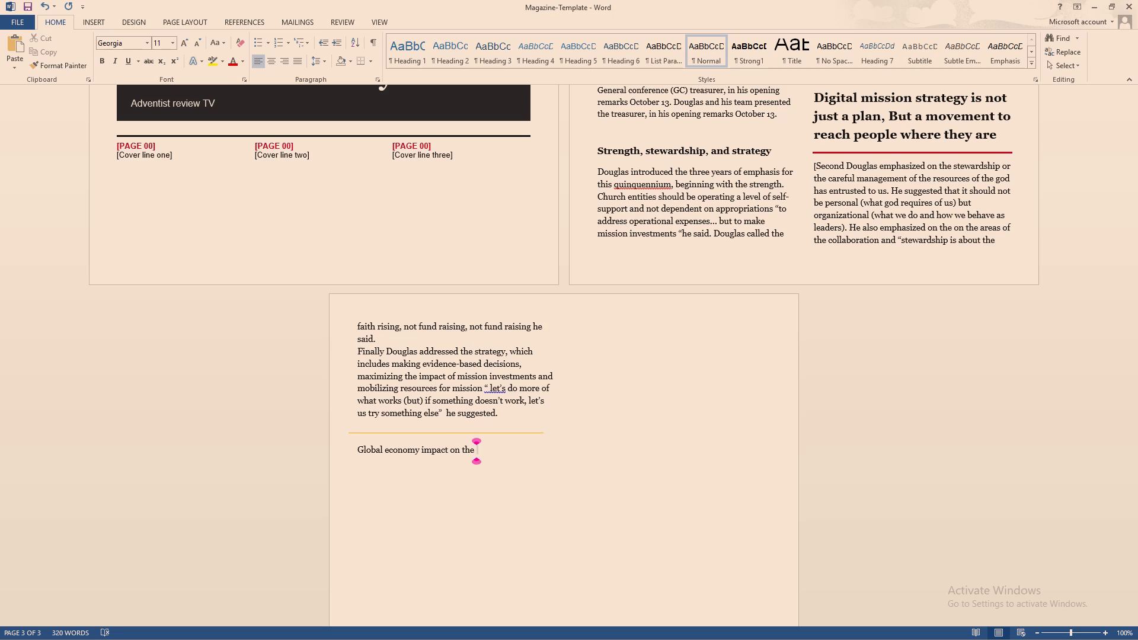
text(churhc)
key(BackSpace)
key(BackSpace)
text(ch)
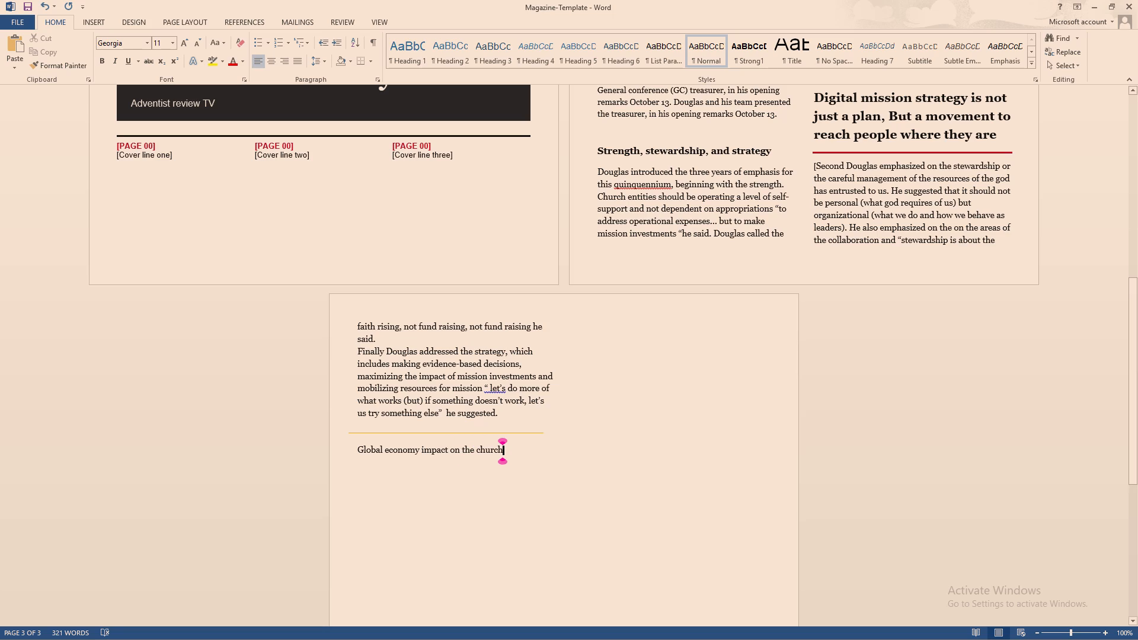
Format the subheading "Global economy impact on the church" as 12 pt bold.
drag(522, 451, 348, 450)
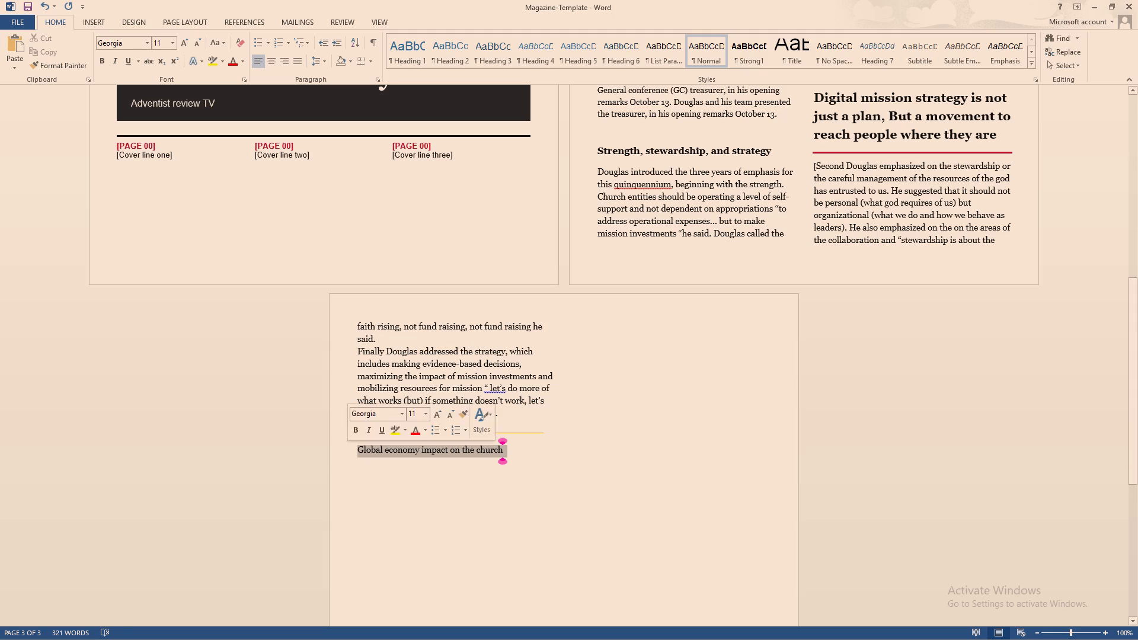
click(171, 45)
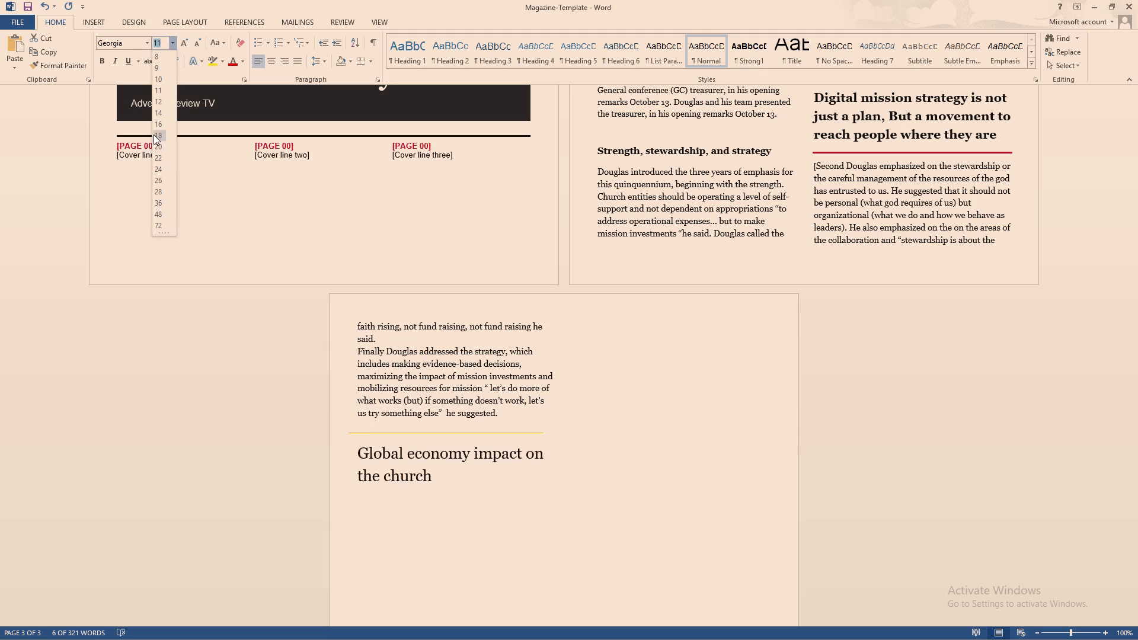
click(155, 104)
click(101, 59)
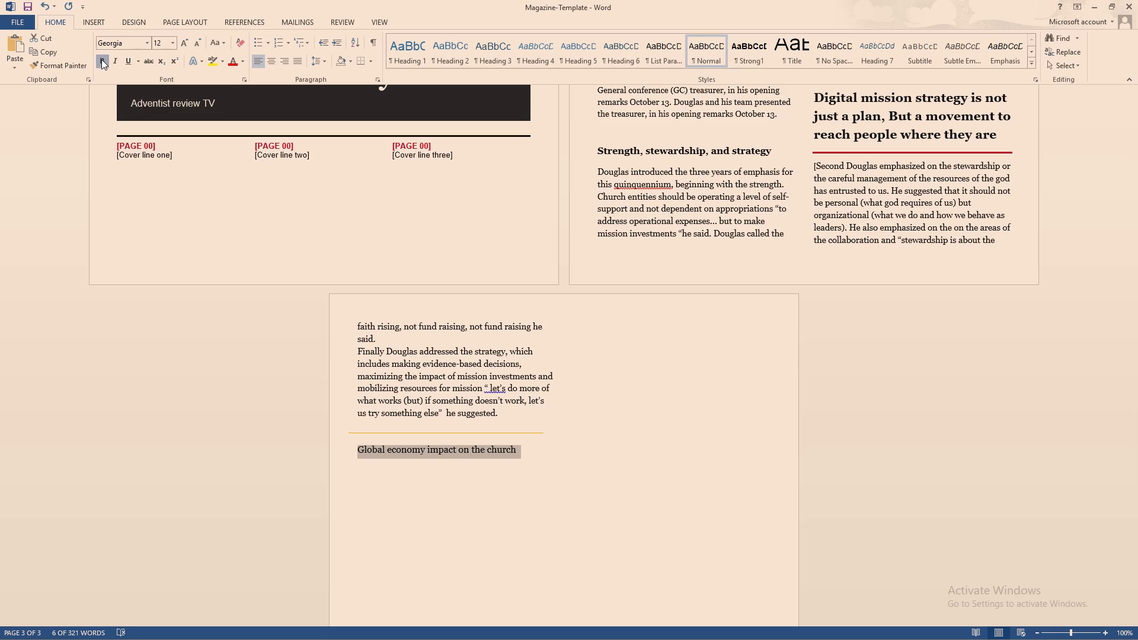
click(563, 478)
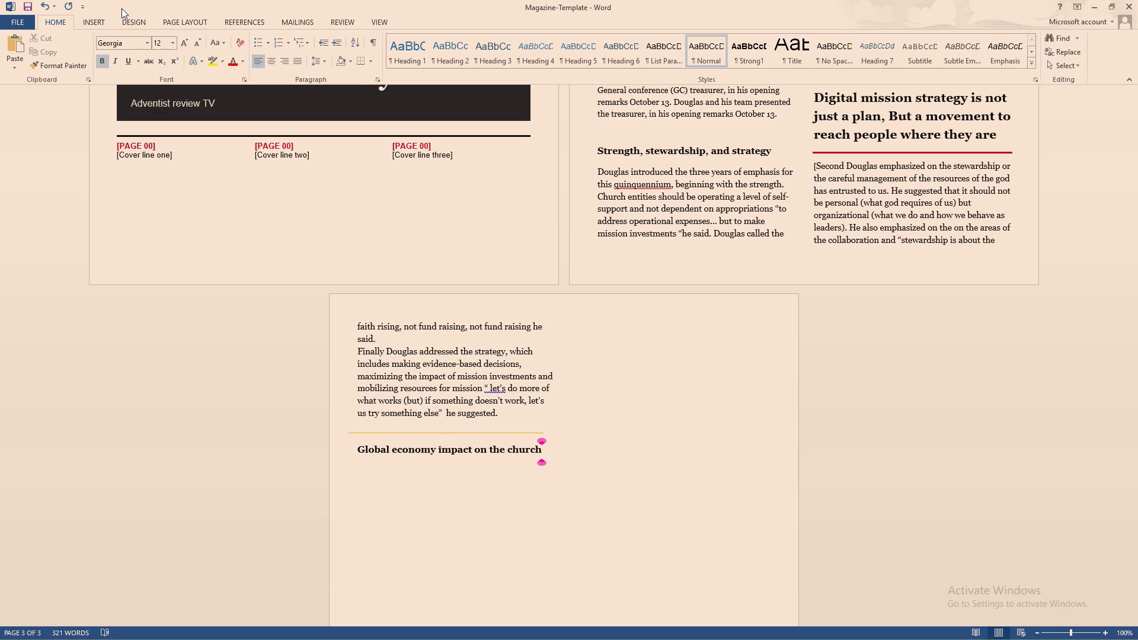
Try to draw a straight horizontal line directly beneath the "Global economy impact on the church" subheading.
click(99, 23)
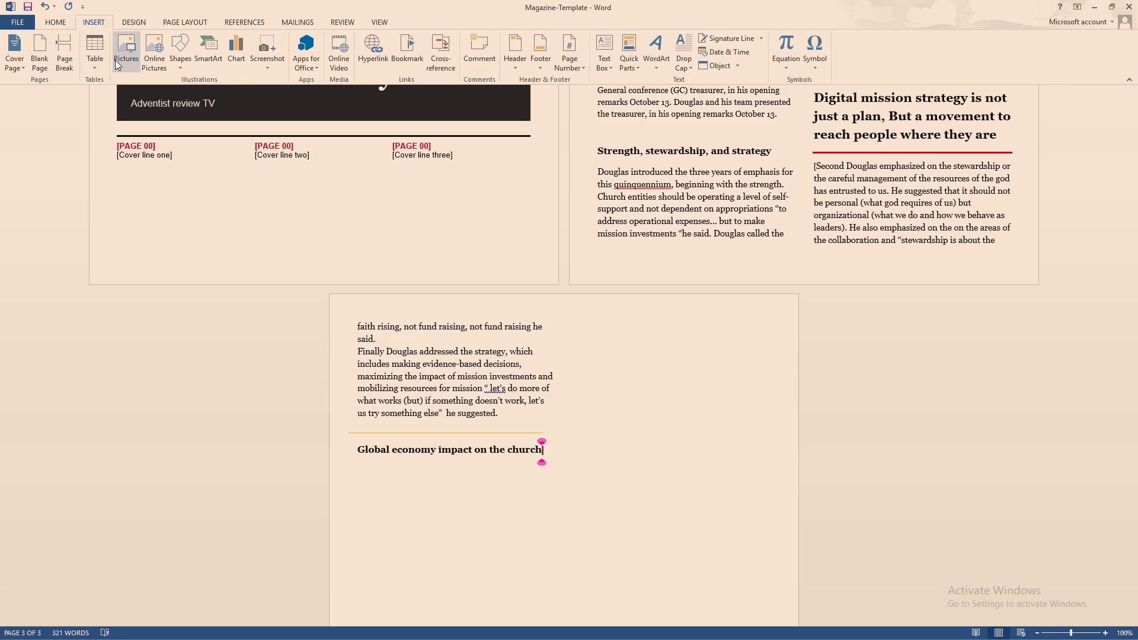
click(181, 69)
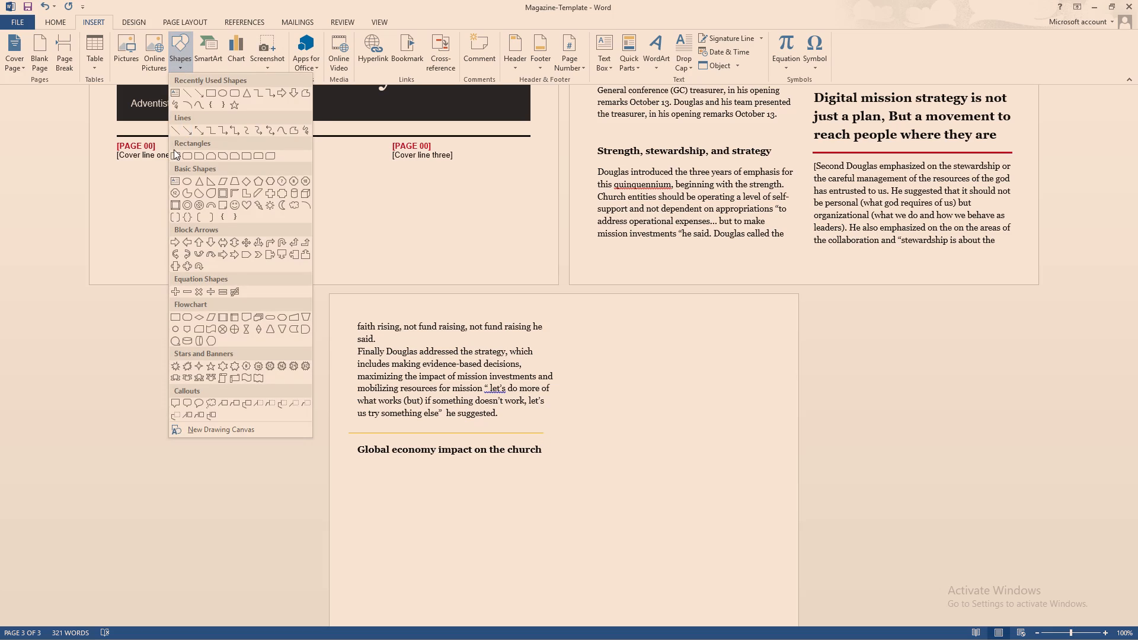
click(188, 94)
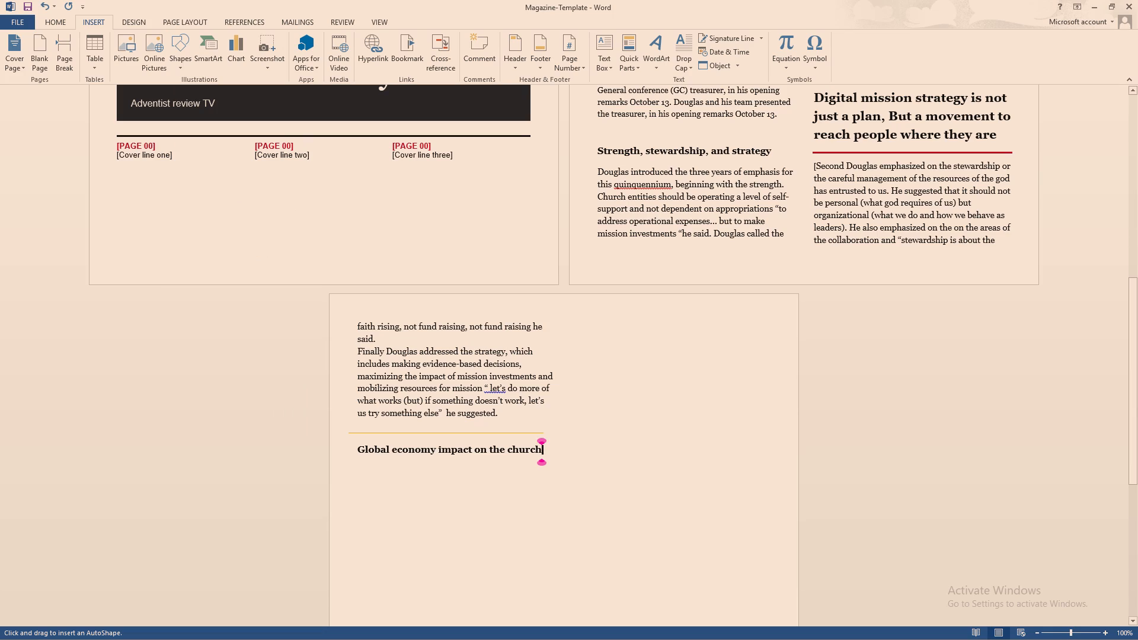
click(349, 464)
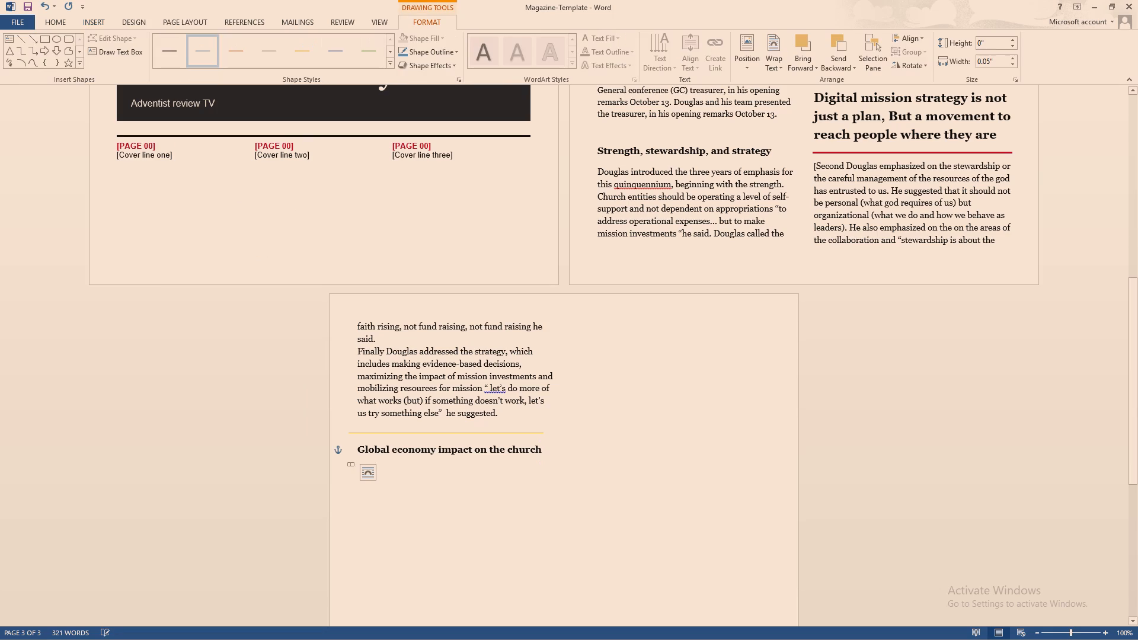
click(402, 463)
drag(345, 464, 371, 465)
click(369, 472)
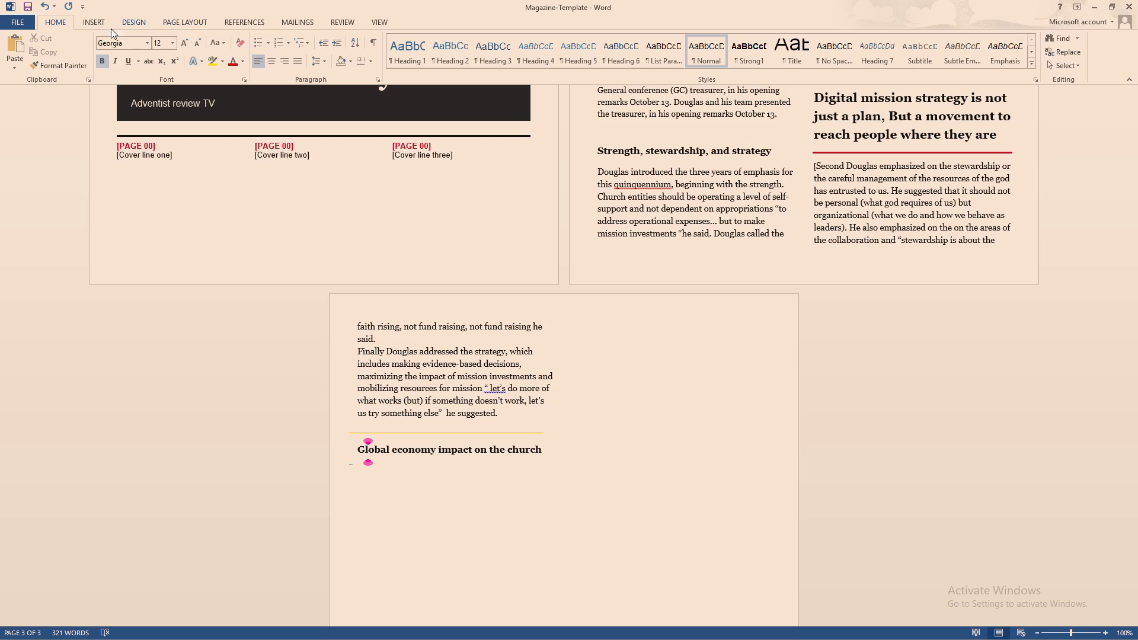
Draw a nearly horizontal line about 3.34" long beneath the "Global economy impact on the church" subheading.
click(89, 24)
click(174, 68)
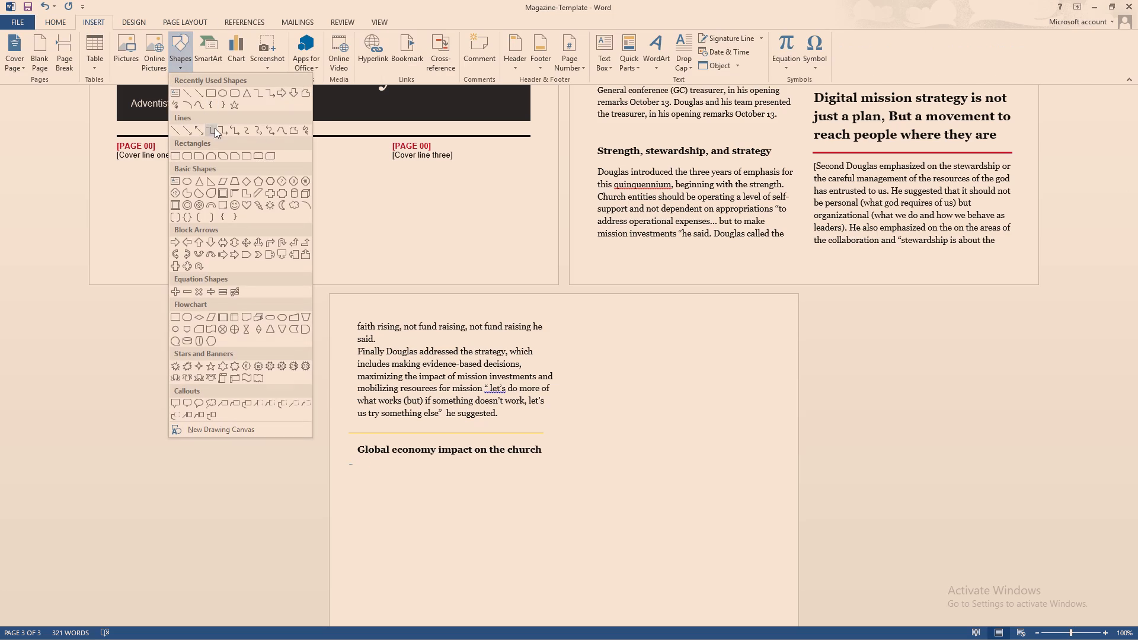
click(188, 96)
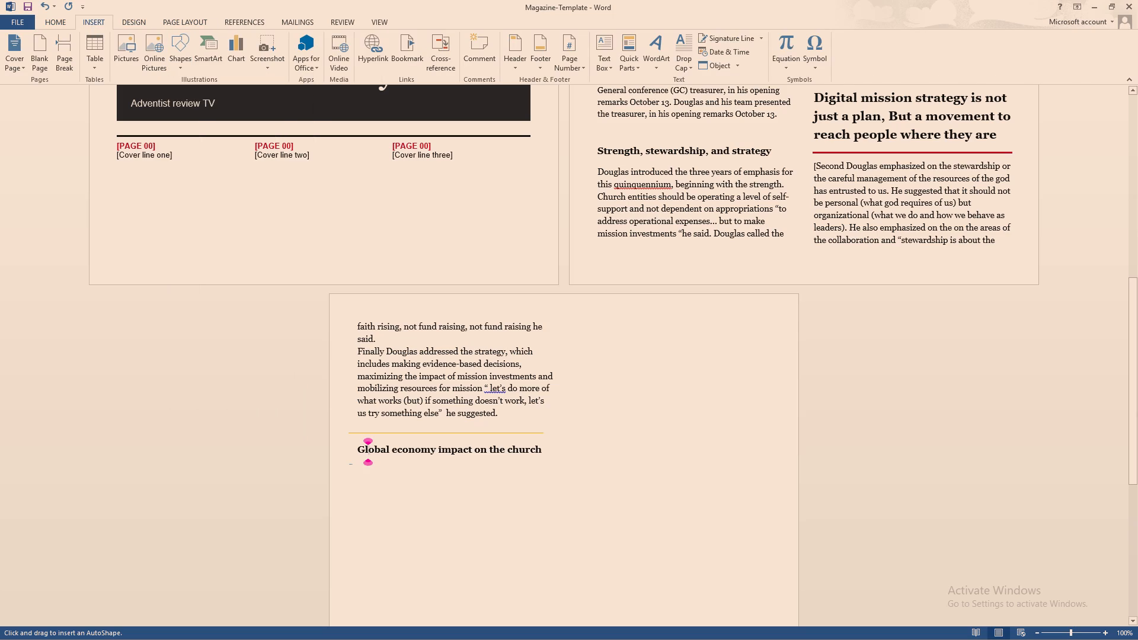
click(354, 481)
drag(411, 537, 544, 483)
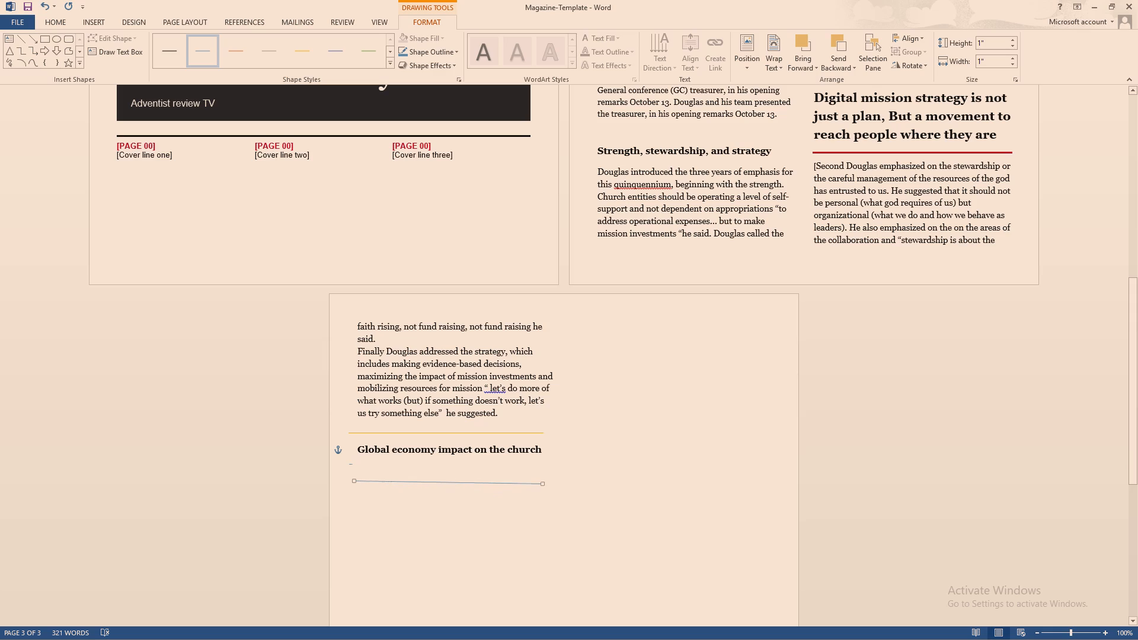
drag(544, 483, 545, 481)
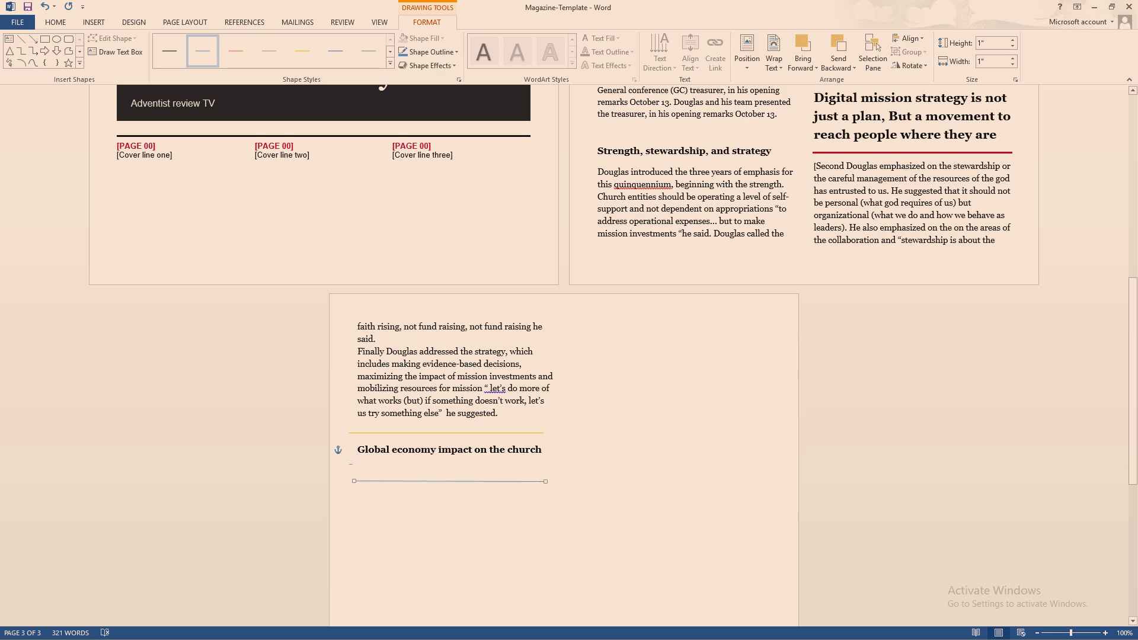
drag(545, 481, 547, 430)
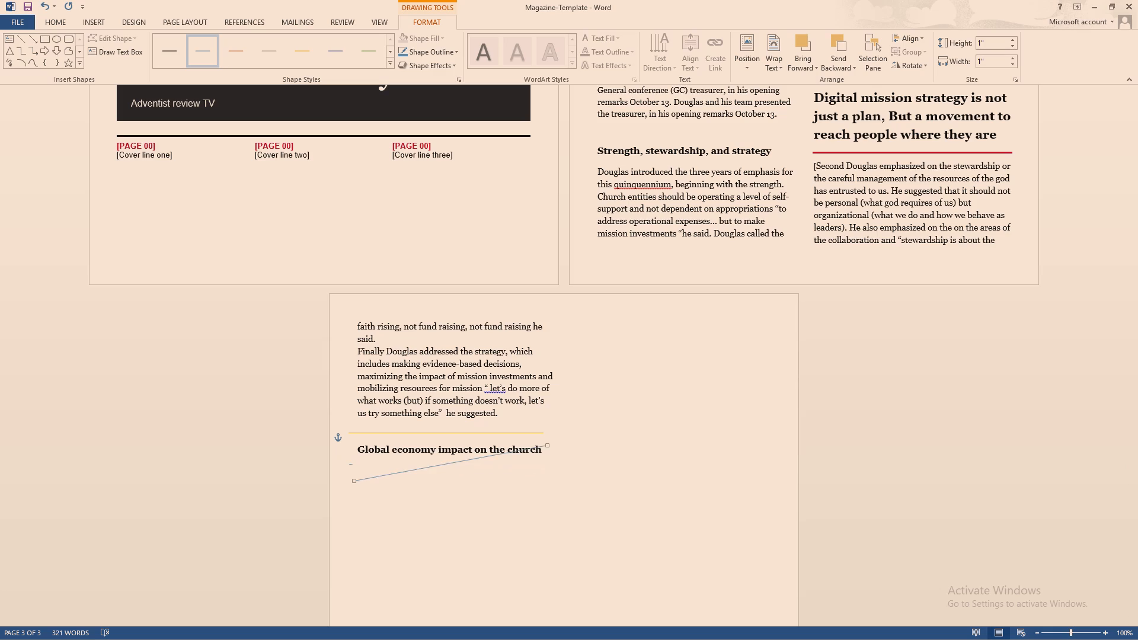
drag(547, 430, 552, 489)
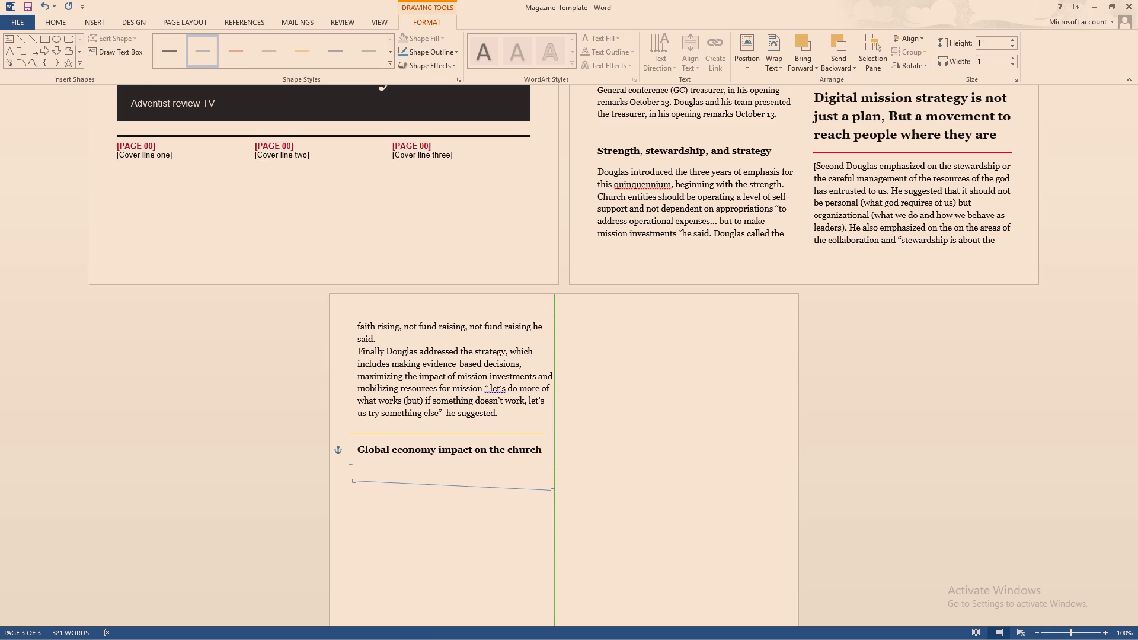
drag(552, 489, 542, 481)
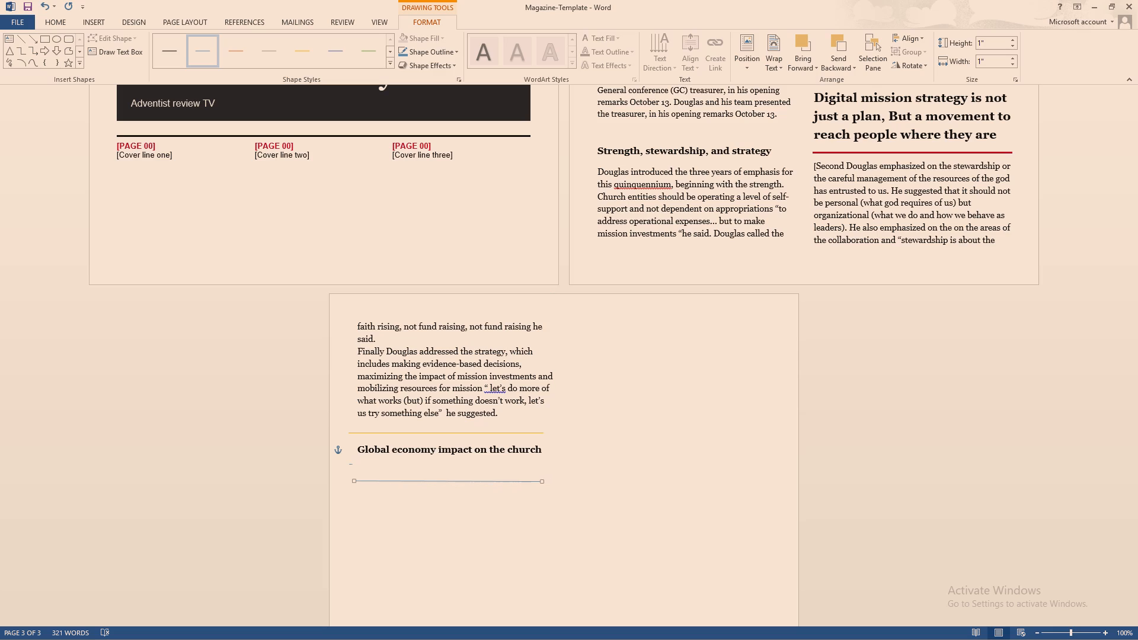
drag(542, 481, 544, 479)
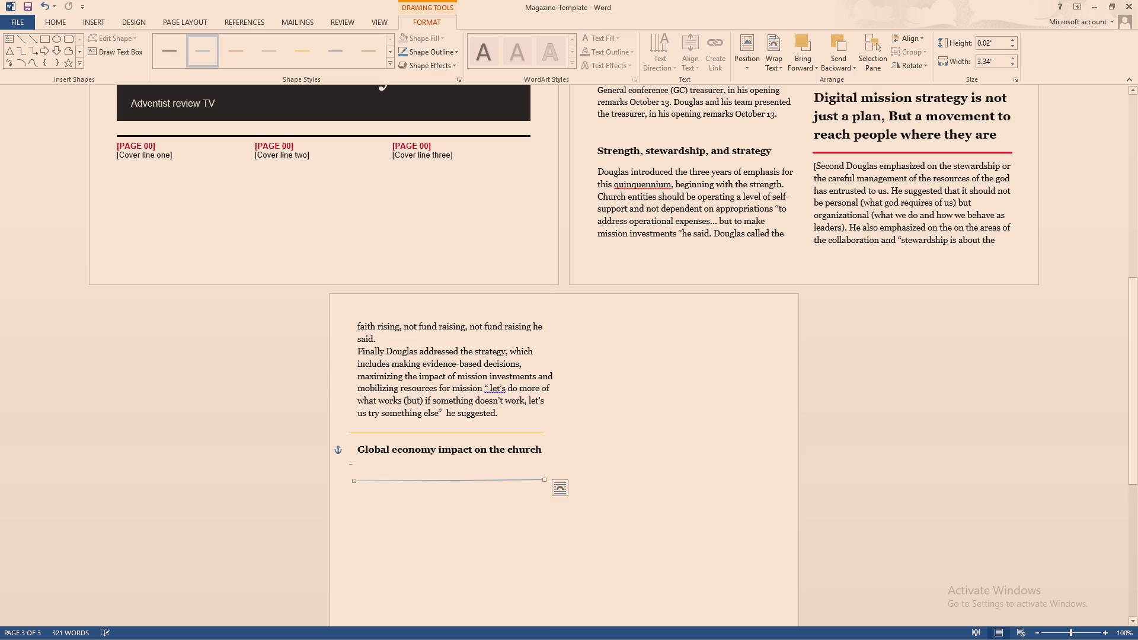
Move the blue line up closer beneath the "Global economy impact on the church" subheading, roughly aligned with the divider line above it.
click(351, 481)
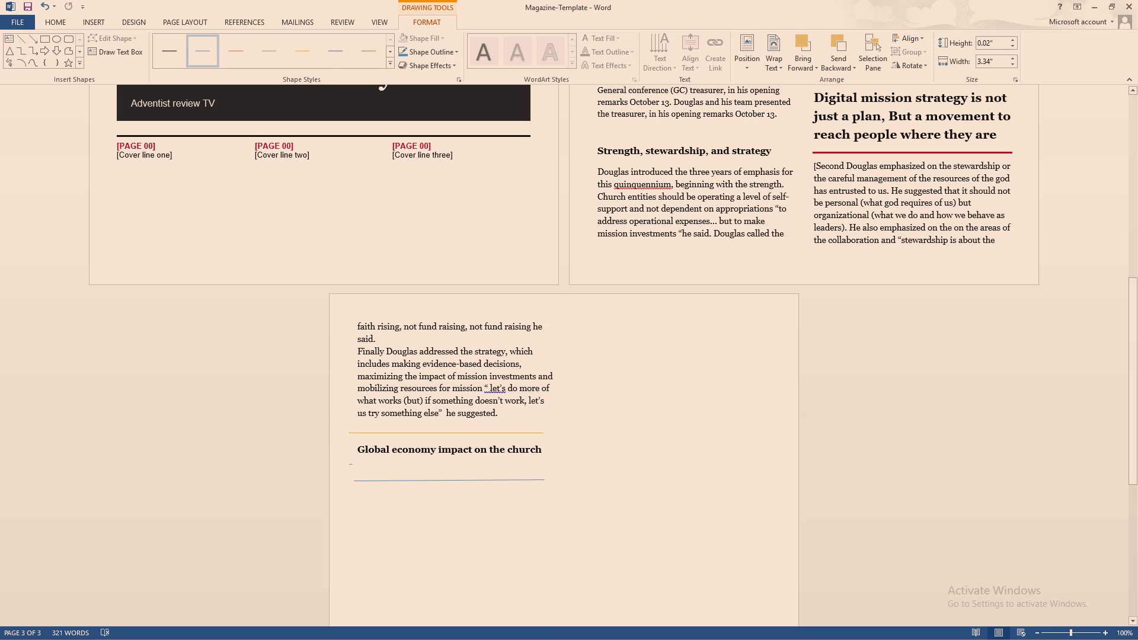
click(354, 482)
drag(386, 480, 388, 478)
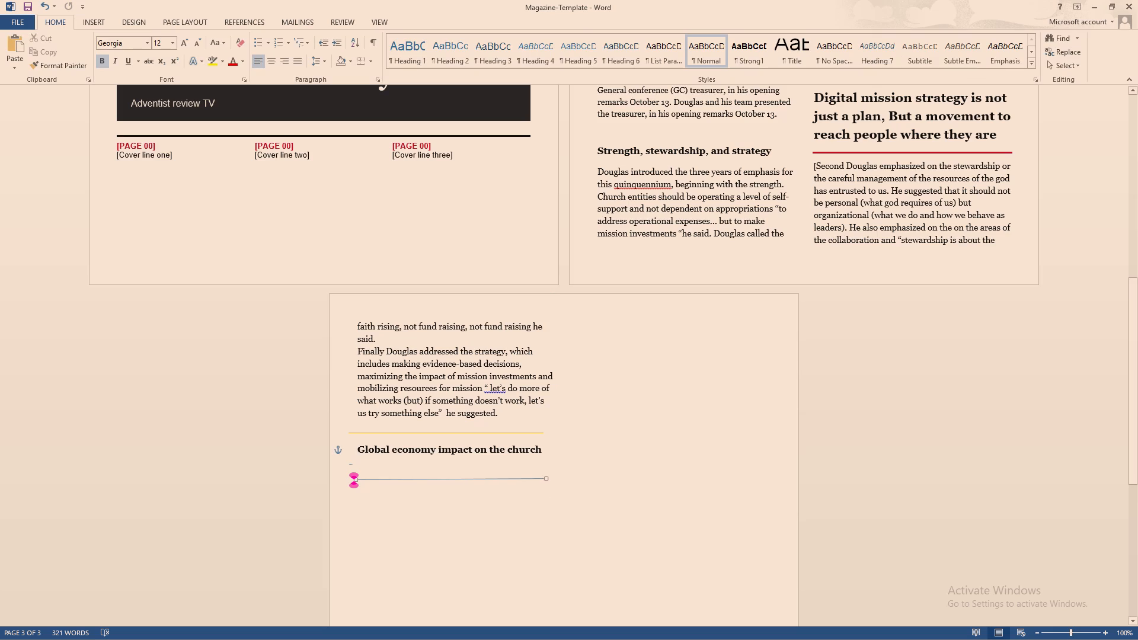
drag(388, 478, 381, 473)
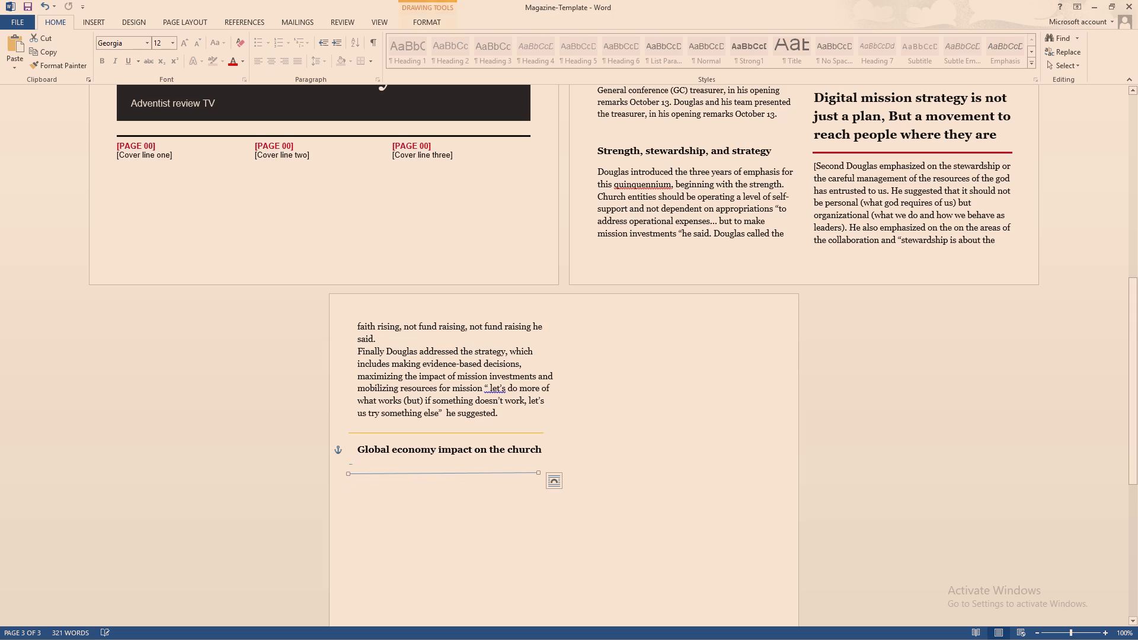
click(535, 473)
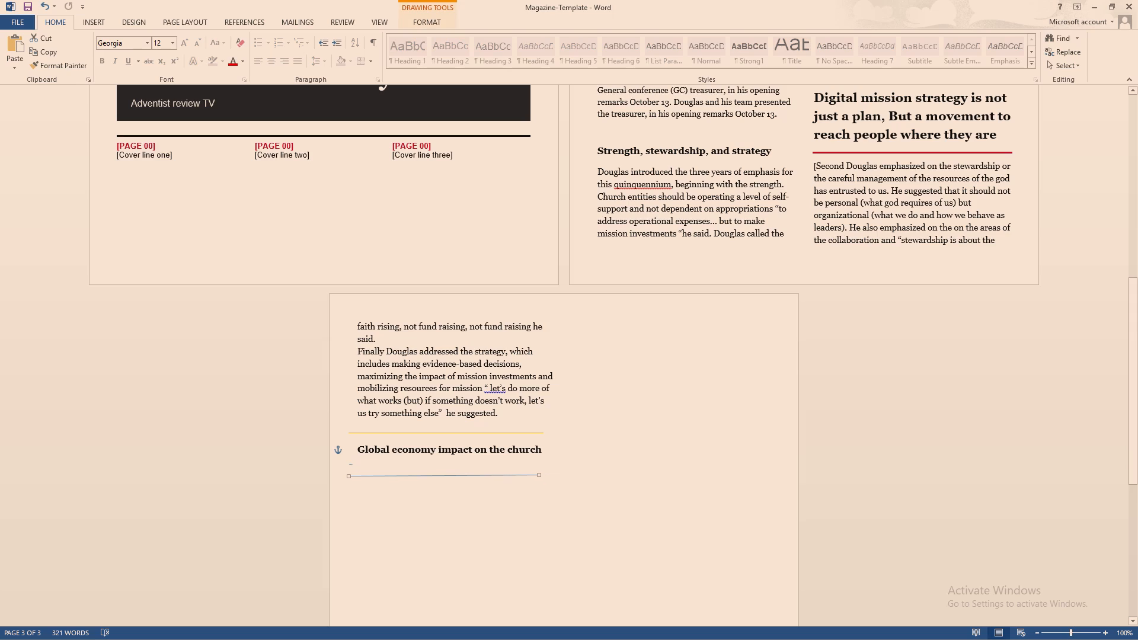
click(511, 432)
click(437, 511)
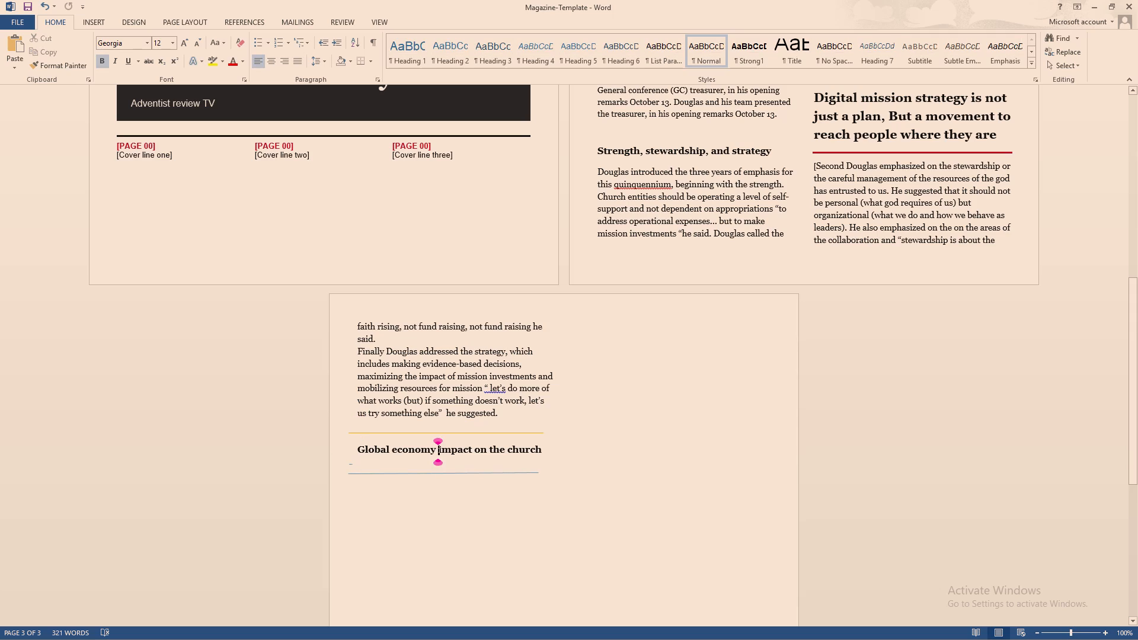
click(533, 473)
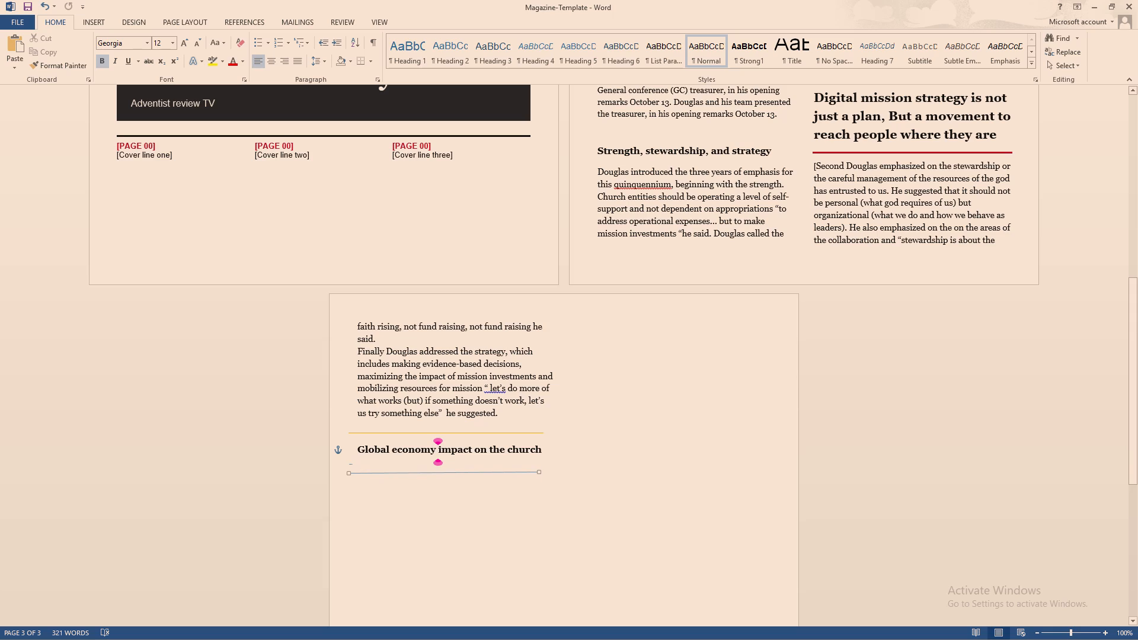
click(558, 435)
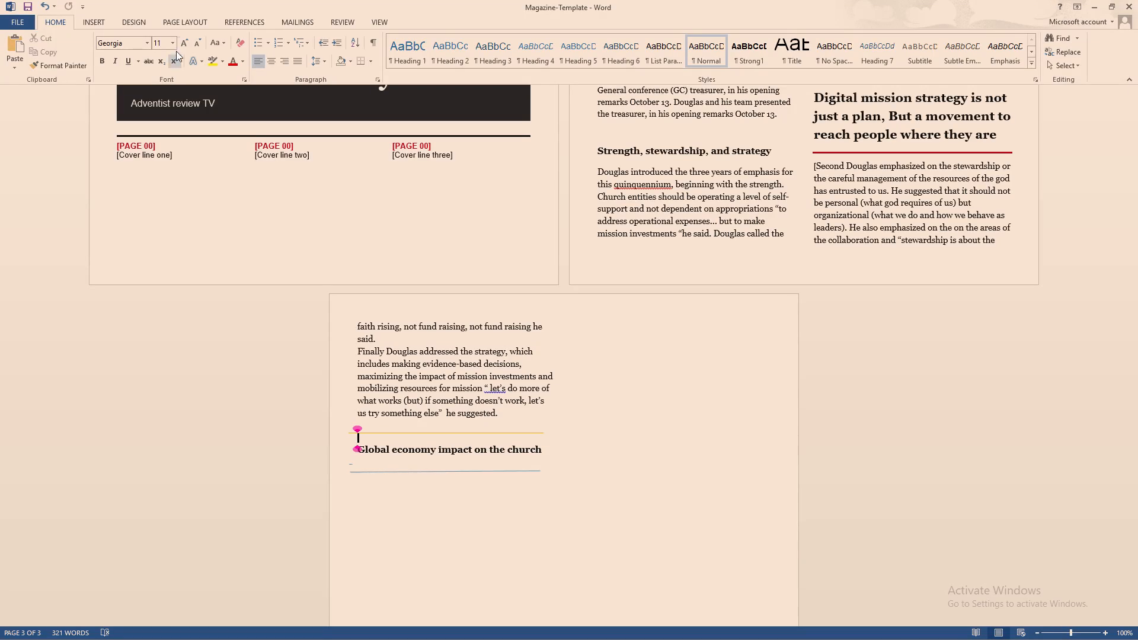
Apply the thin orange line style to the line beneath the "Global economy impact on the church" subheading.
click(485, 433)
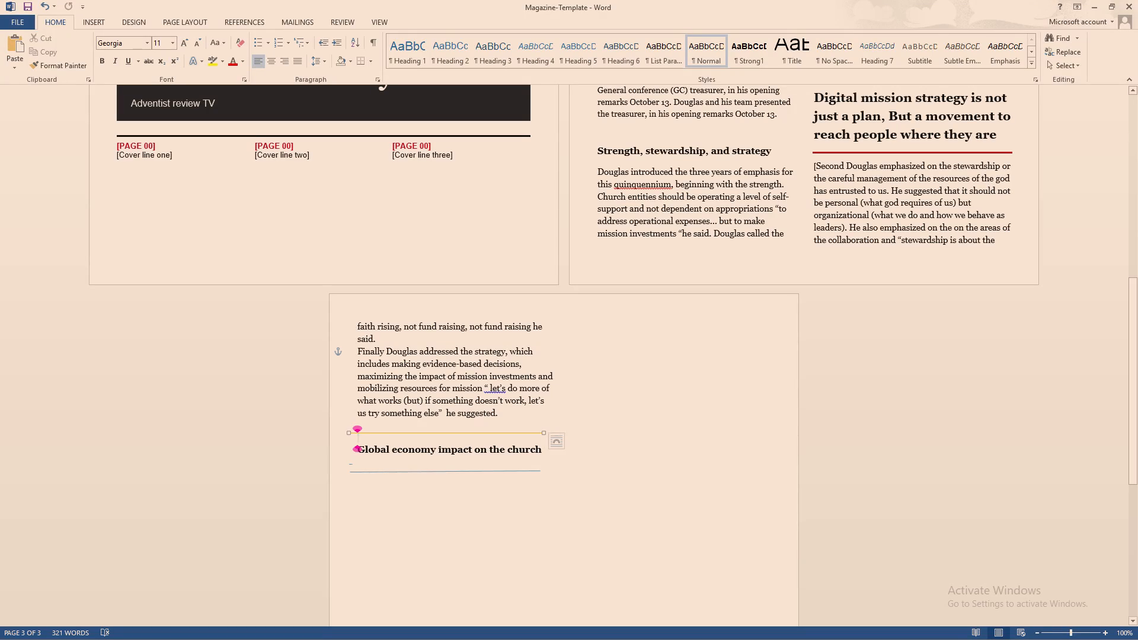
click(466, 472)
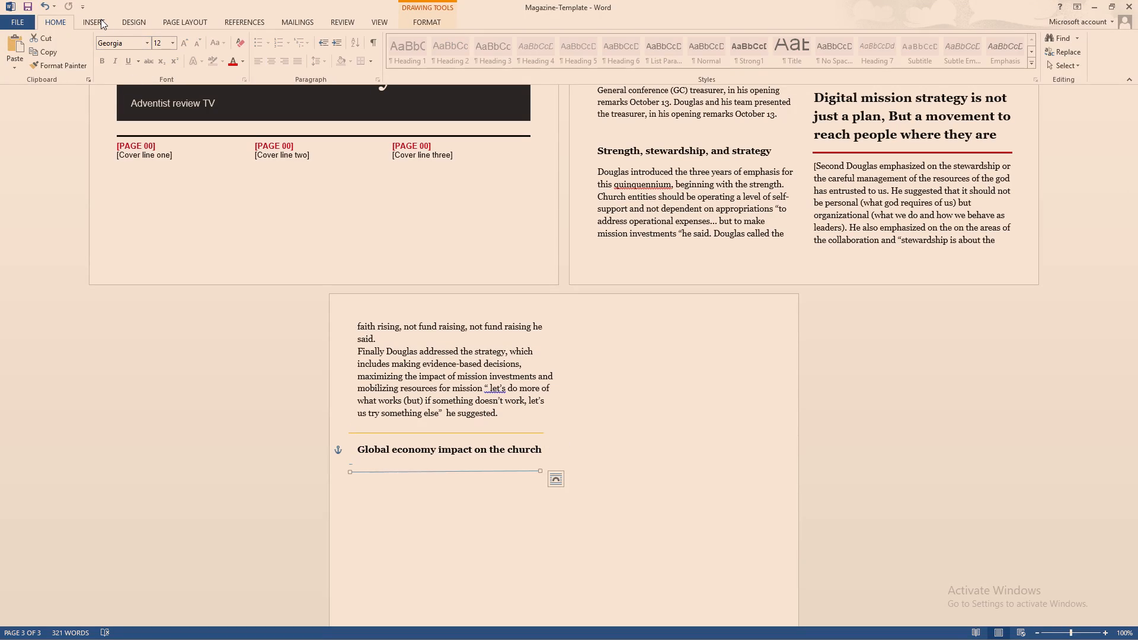
click(424, 20)
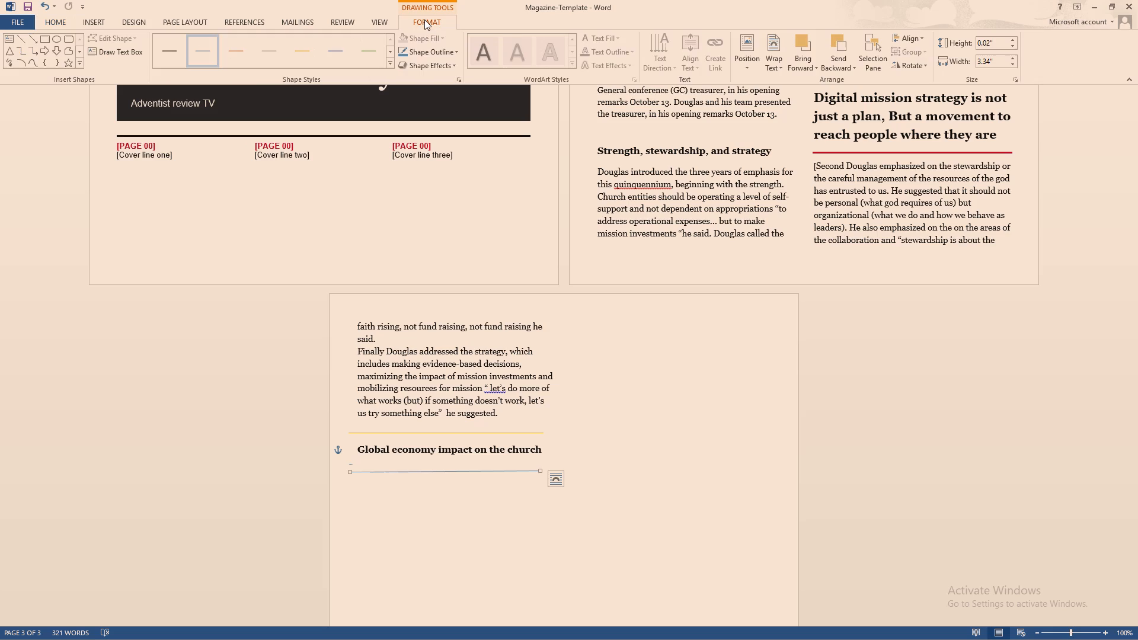
click(234, 50)
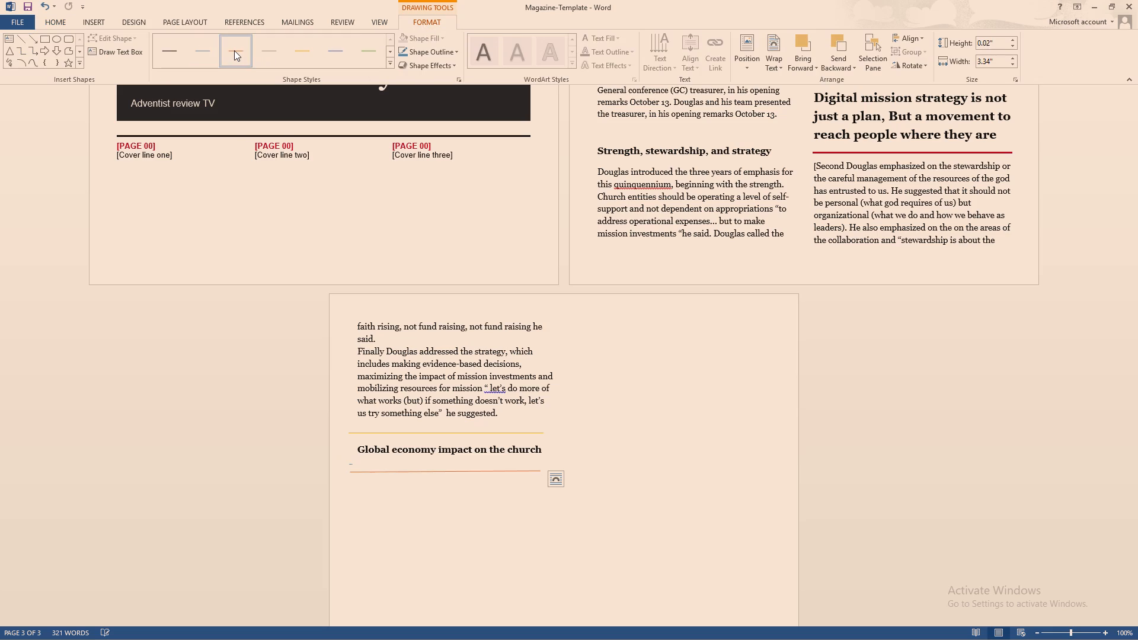
click(314, 79)
Open the Format Shape settings for the orange line beneath the subheading and bring that line into view.
click(455, 78)
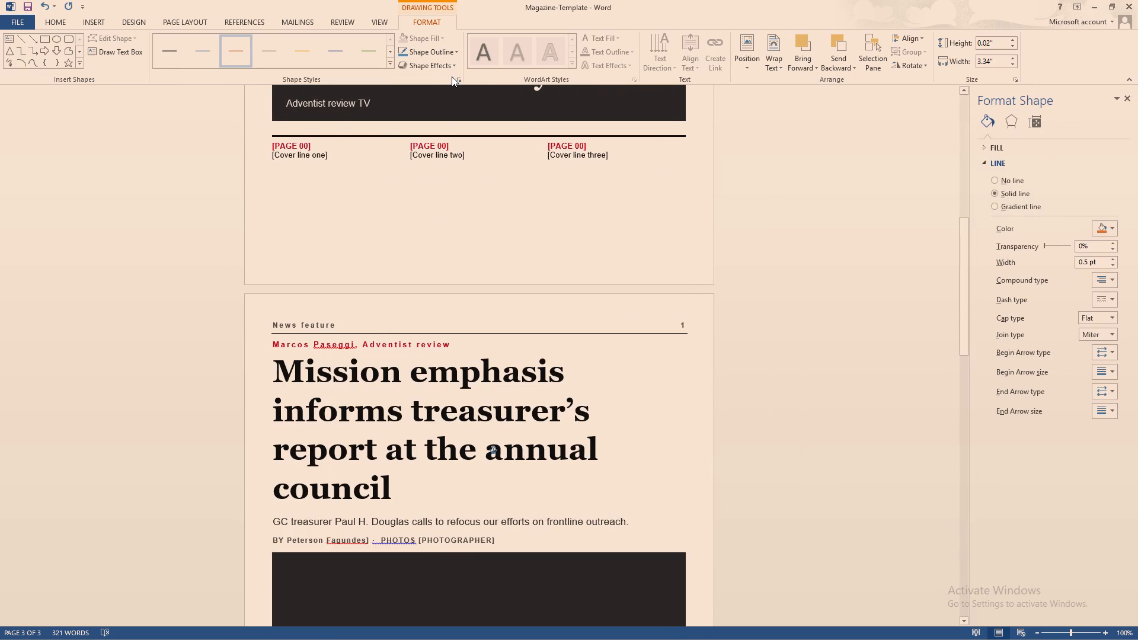
scroll(362, 179, down, 1)
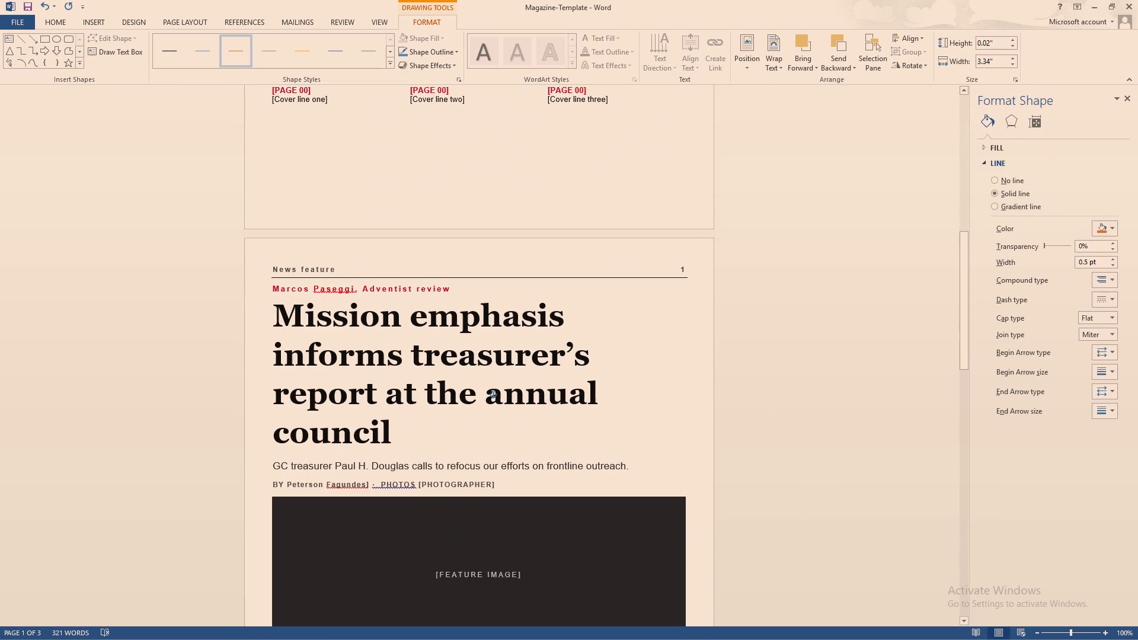
scroll(362, 178, down, 5)
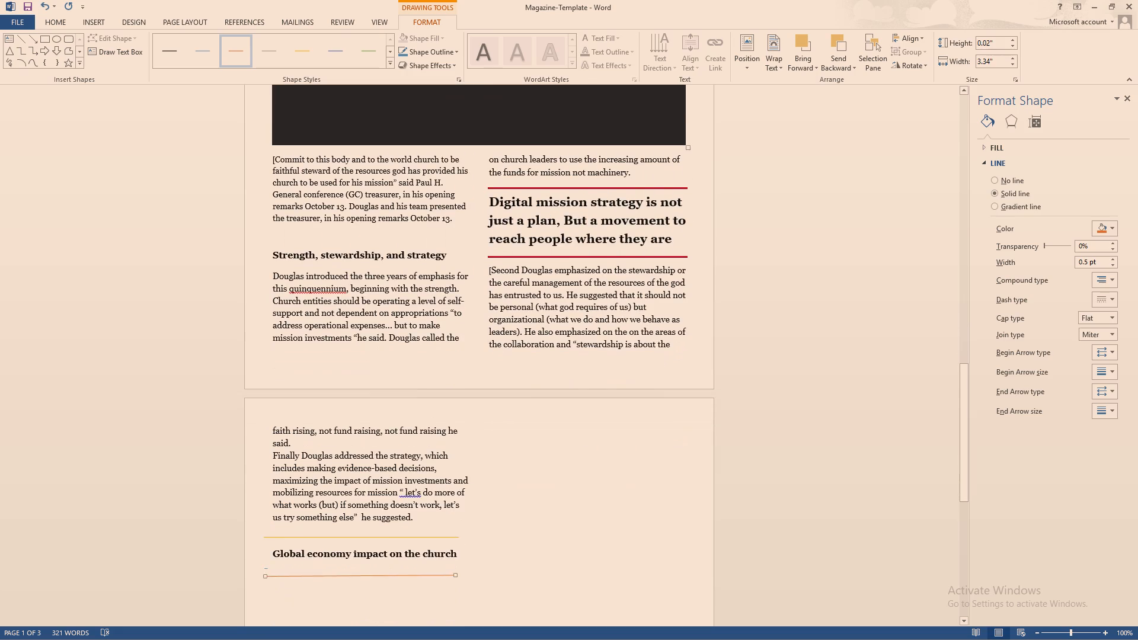
scroll(356, 181, down, 1)
scroll(353, 182, up, 1)
Look over the layout of the cover and the treasurer's report article pages.
click(509, 505)
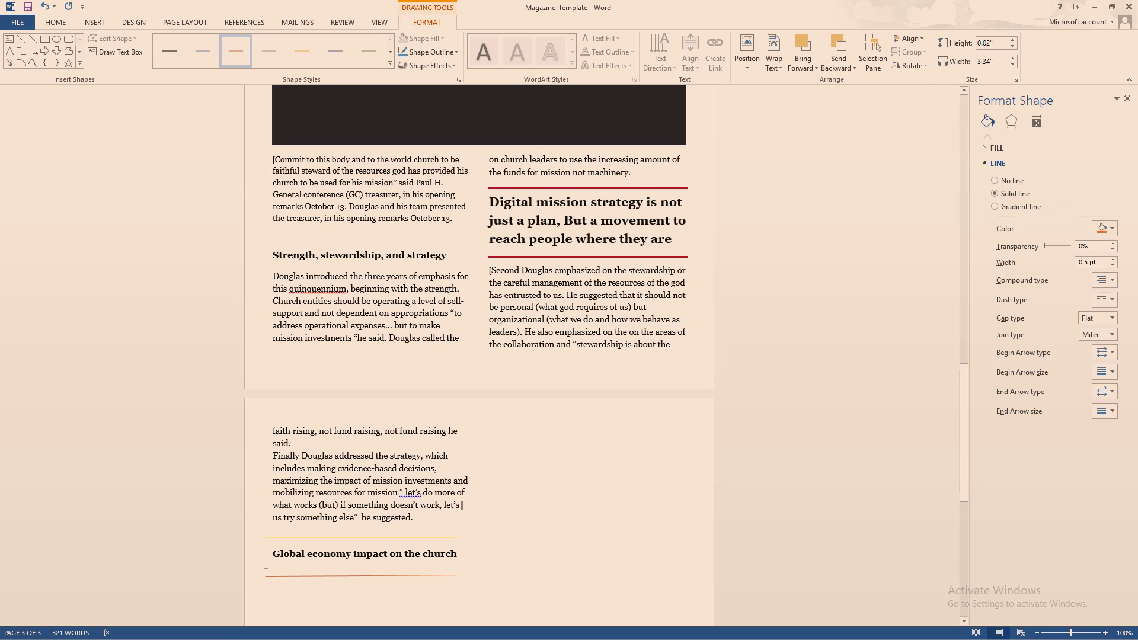
click(406, 492)
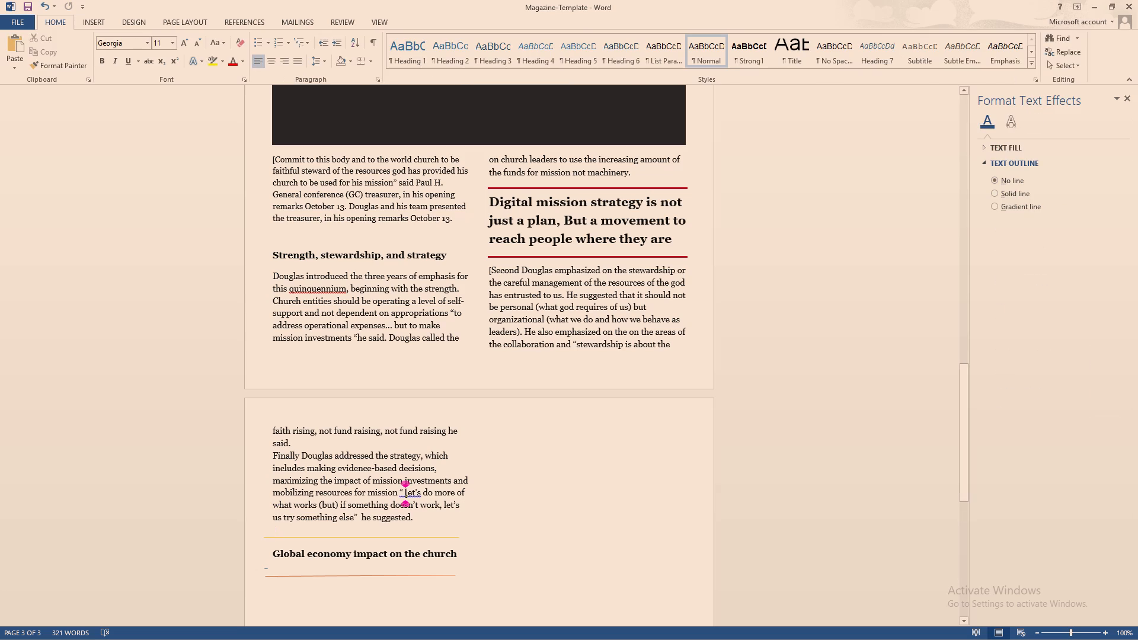
scroll(474, 295, up, 5)
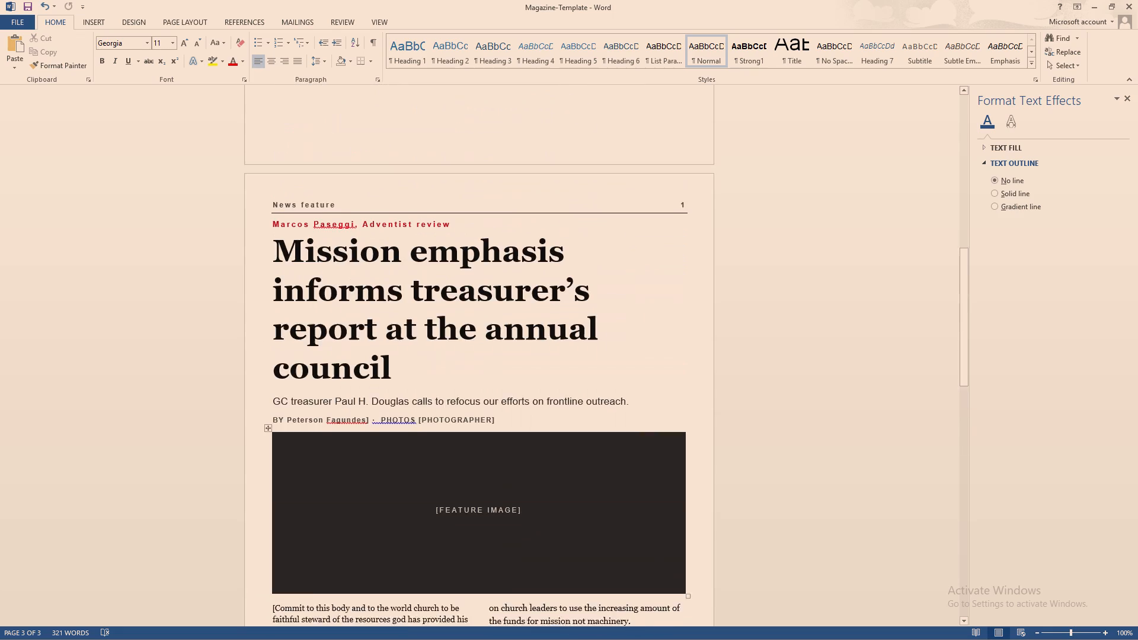
scroll(472, 295, up, 2)
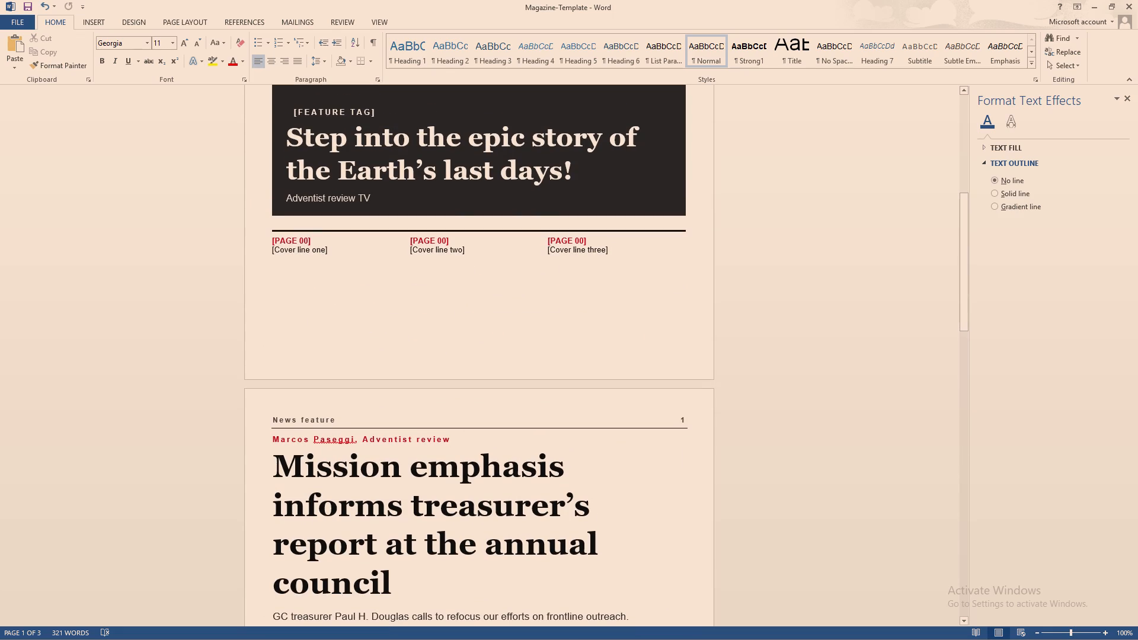
scroll(318, 260, up, 2)
scroll(318, 260, down, 4)
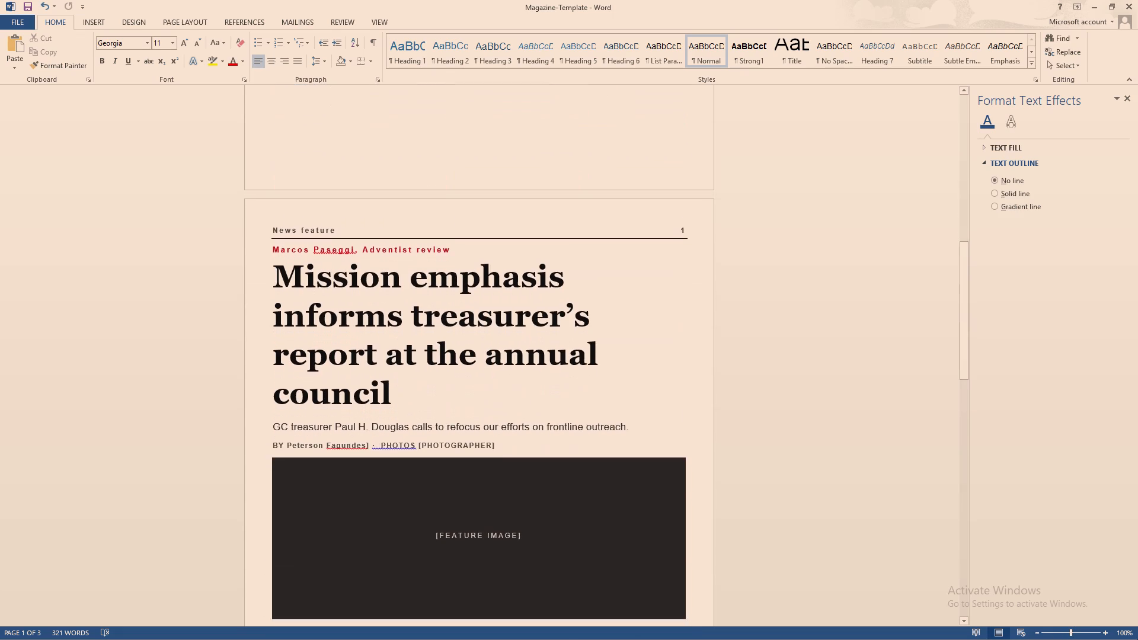
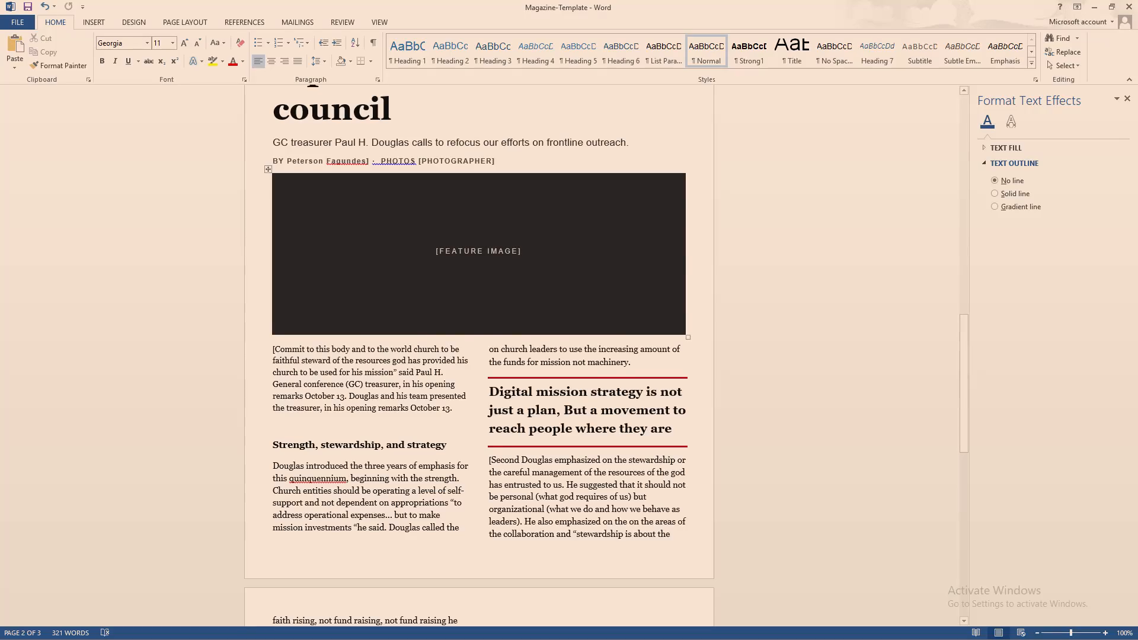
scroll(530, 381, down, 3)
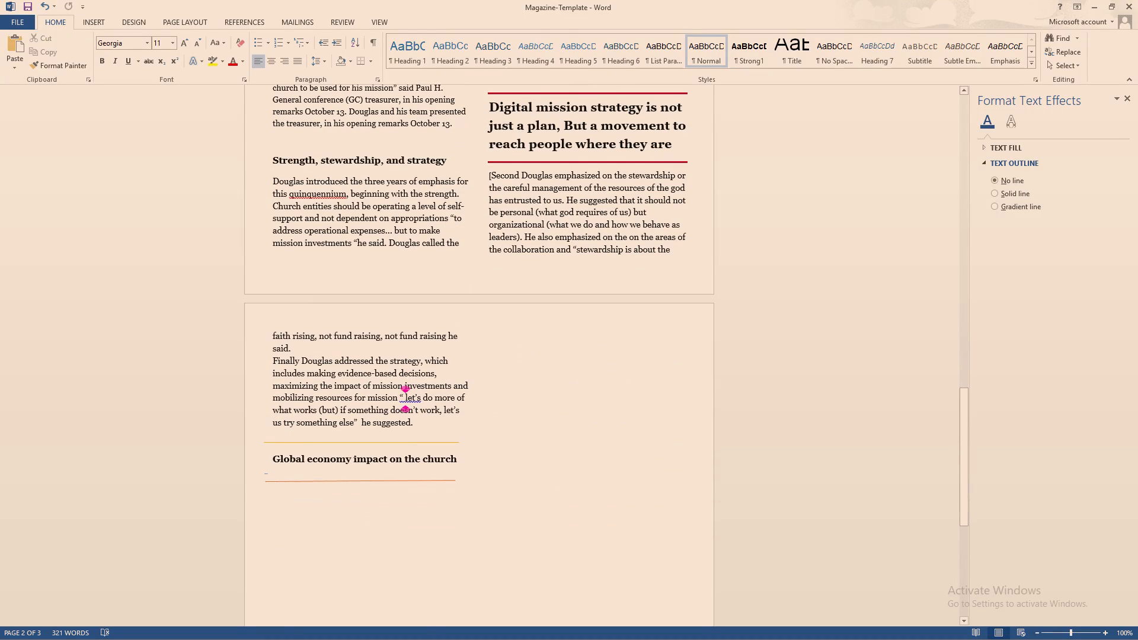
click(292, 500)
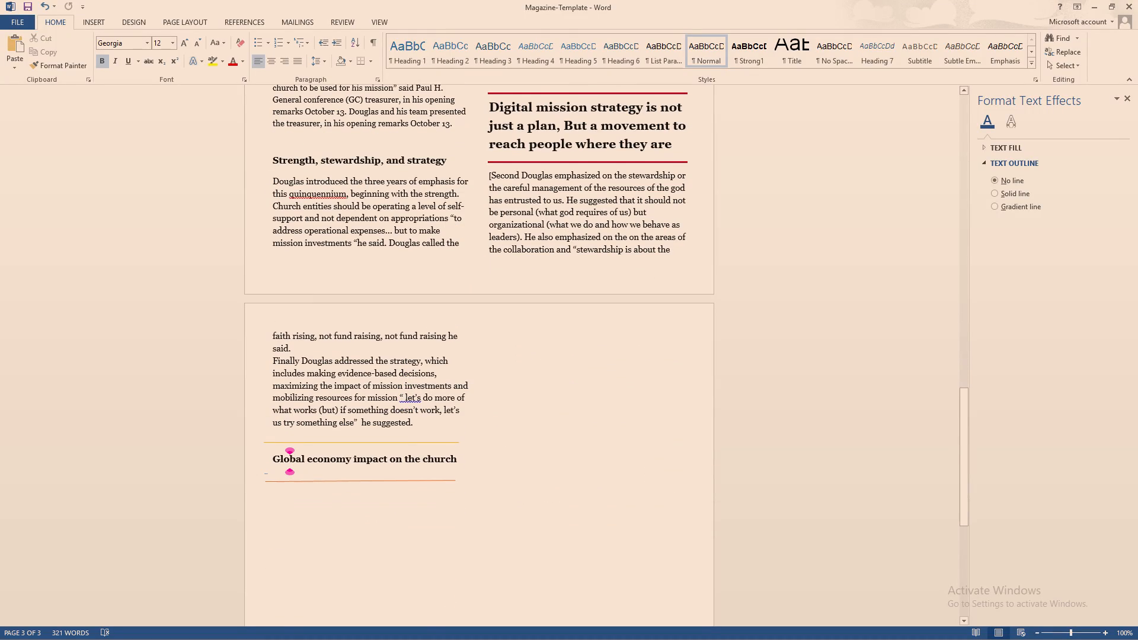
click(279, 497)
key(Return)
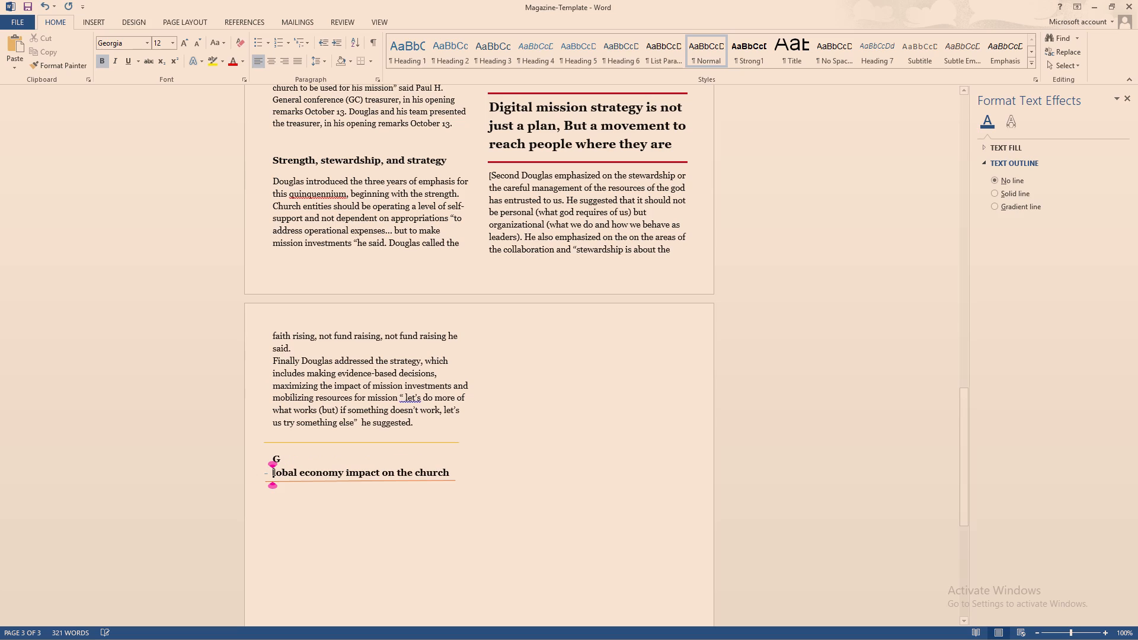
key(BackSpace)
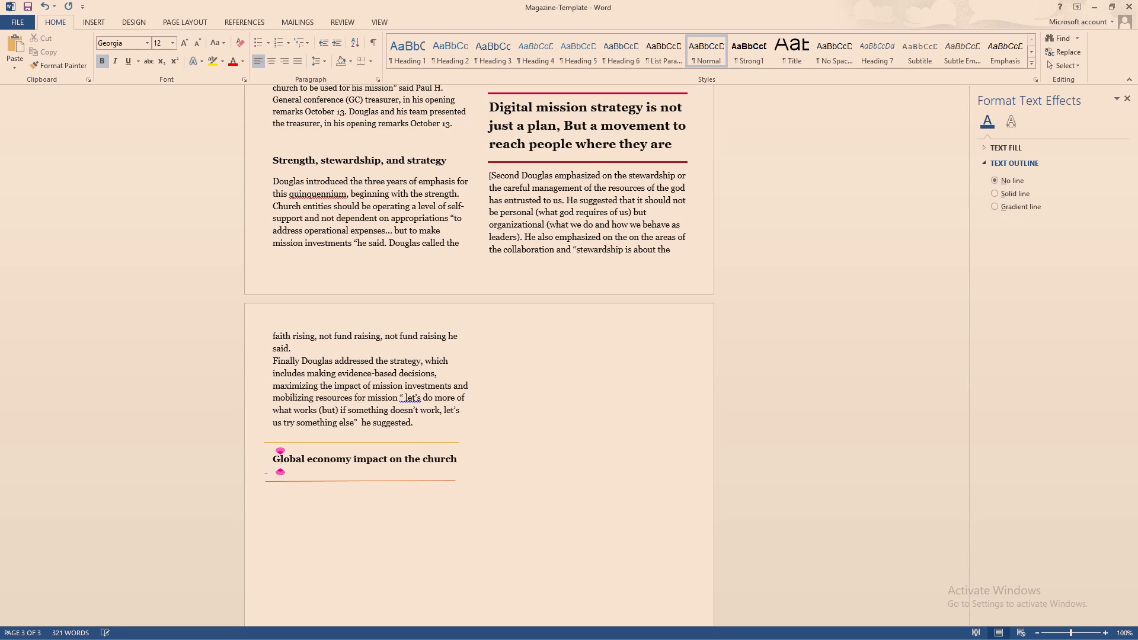
Add blank lines after the "Global economy impact on the church" subheading and start the body text below the orange line with "after".
click(463, 454)
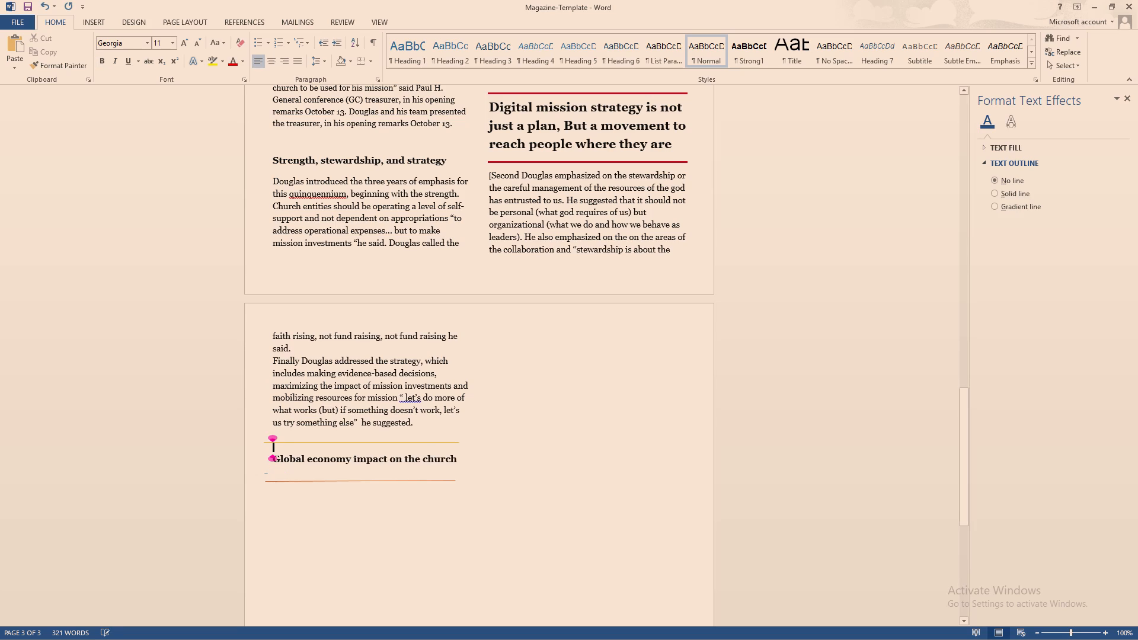
click(459, 458)
key(Return)
key(Return)
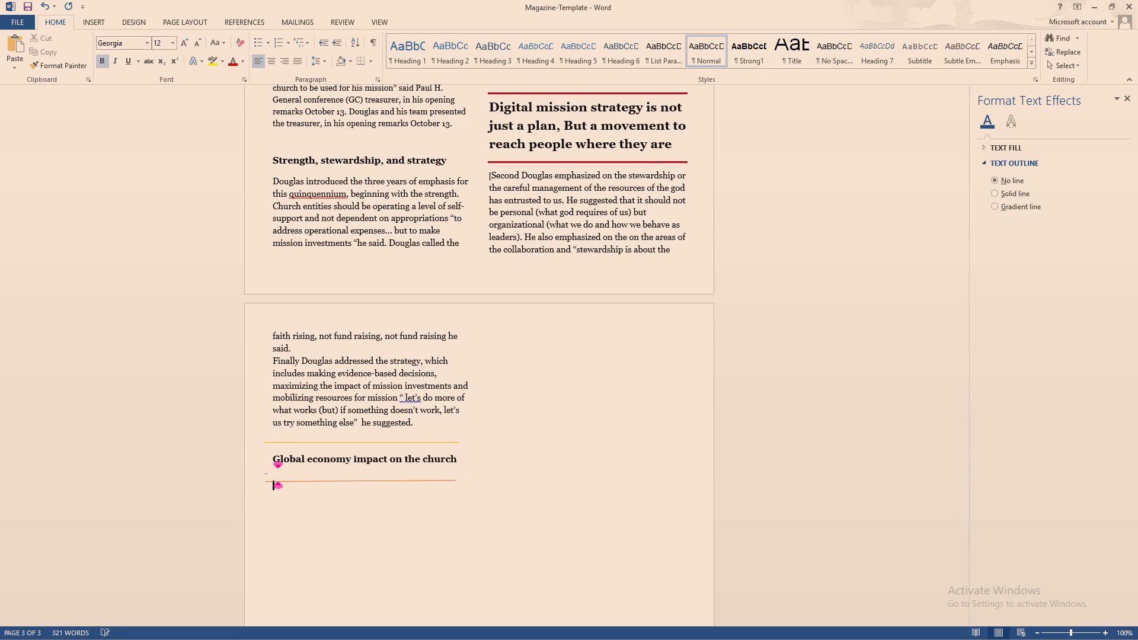
key(Return)
text(after)
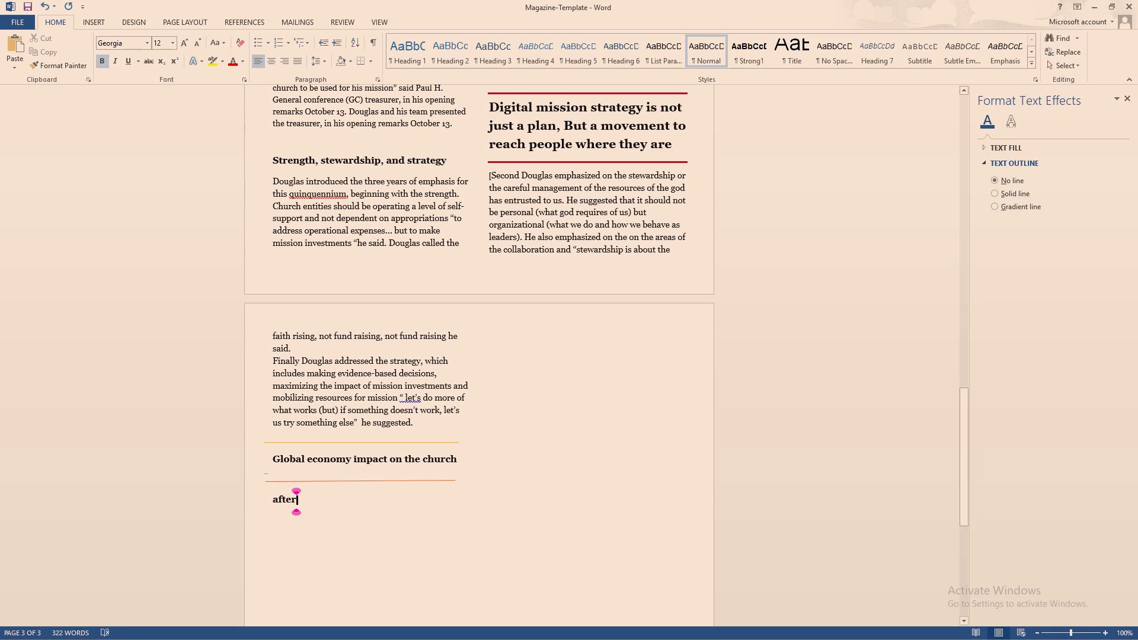
Remove the bold from the word "after" beneath the orange line and set its font size to 11.
drag(316, 499, 248, 492)
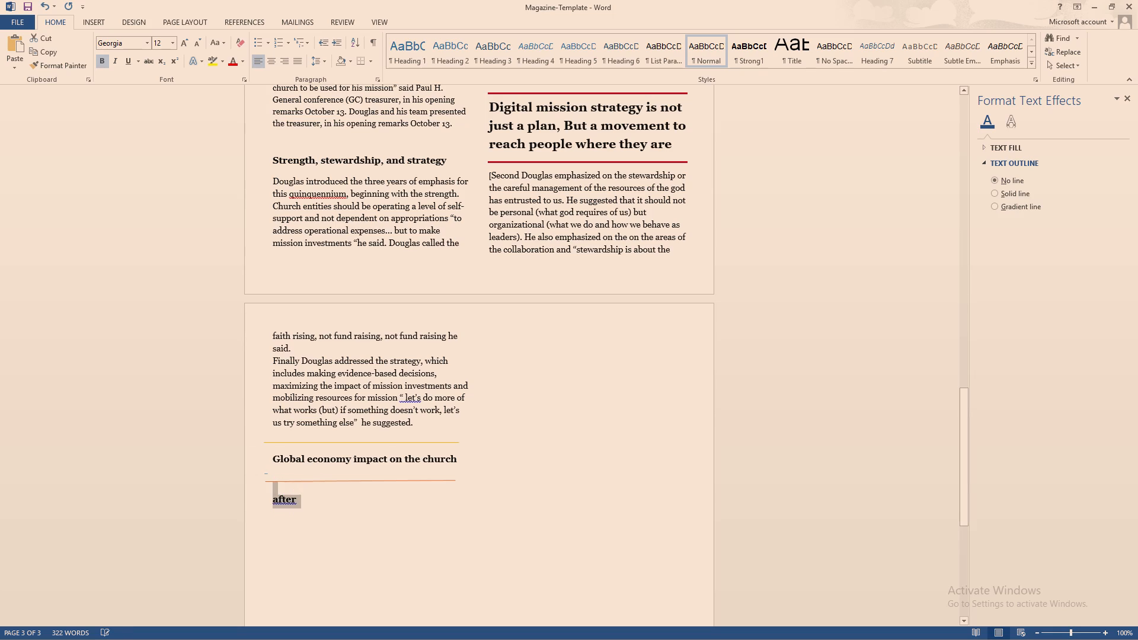
click(101, 62)
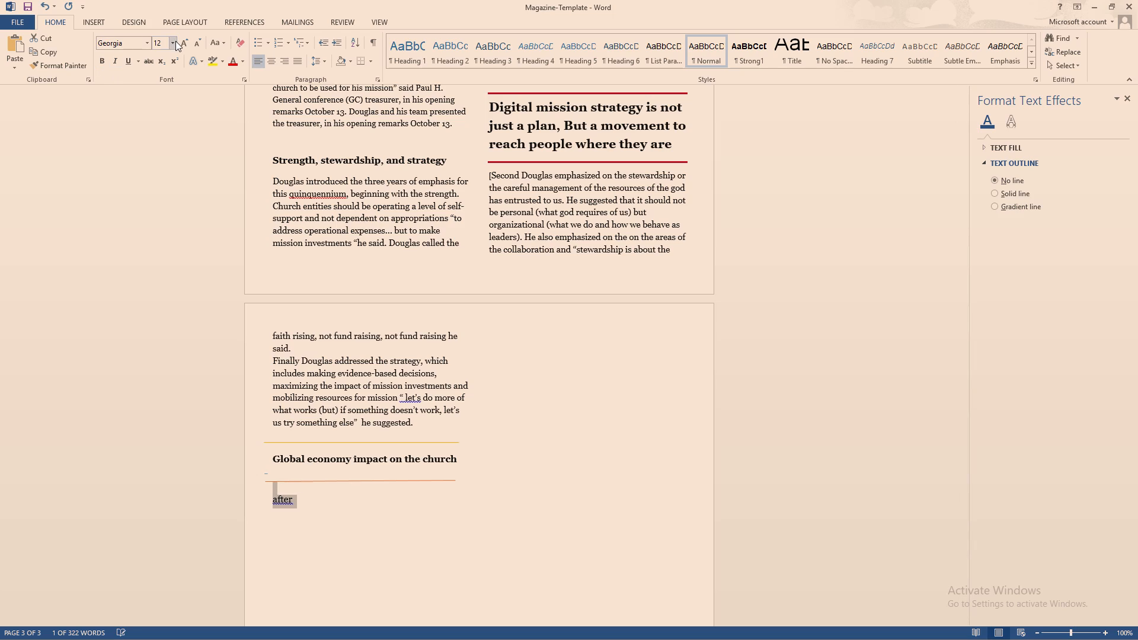
click(175, 41)
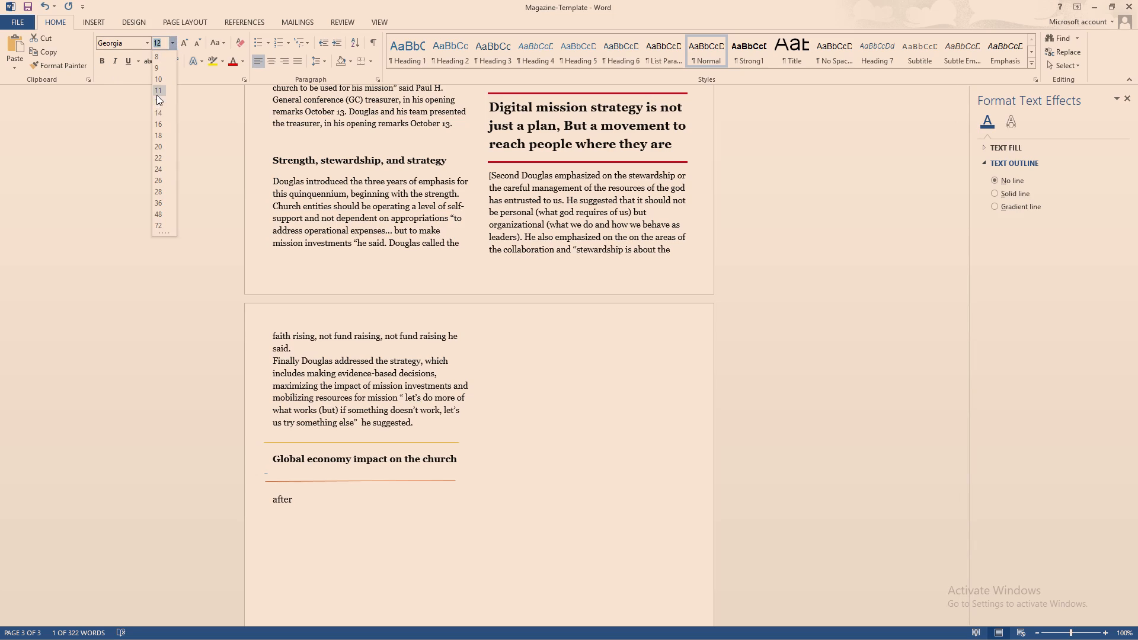
click(156, 94)
click(304, 500)
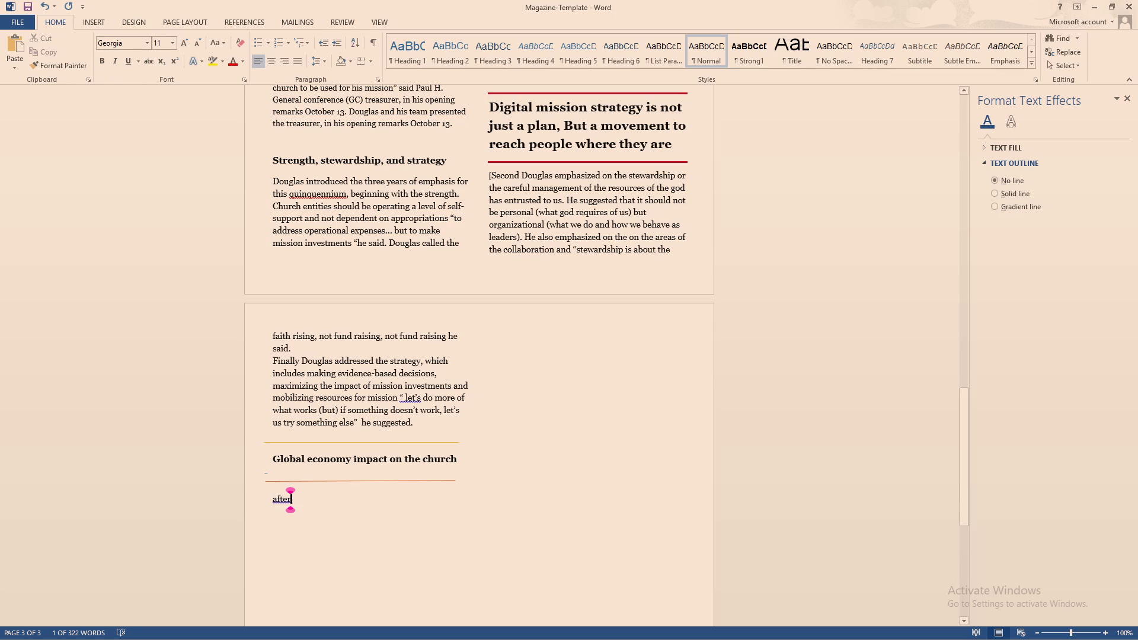
Continue the opening sentence after "After" with "douglas ," followed by the next speaker's name.
key(space)
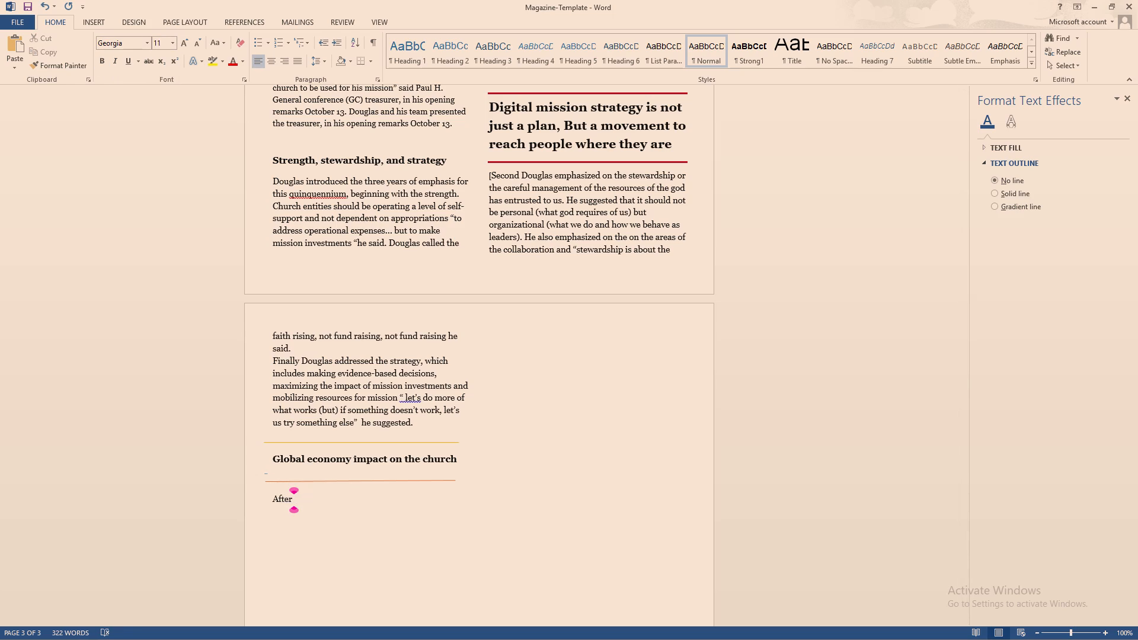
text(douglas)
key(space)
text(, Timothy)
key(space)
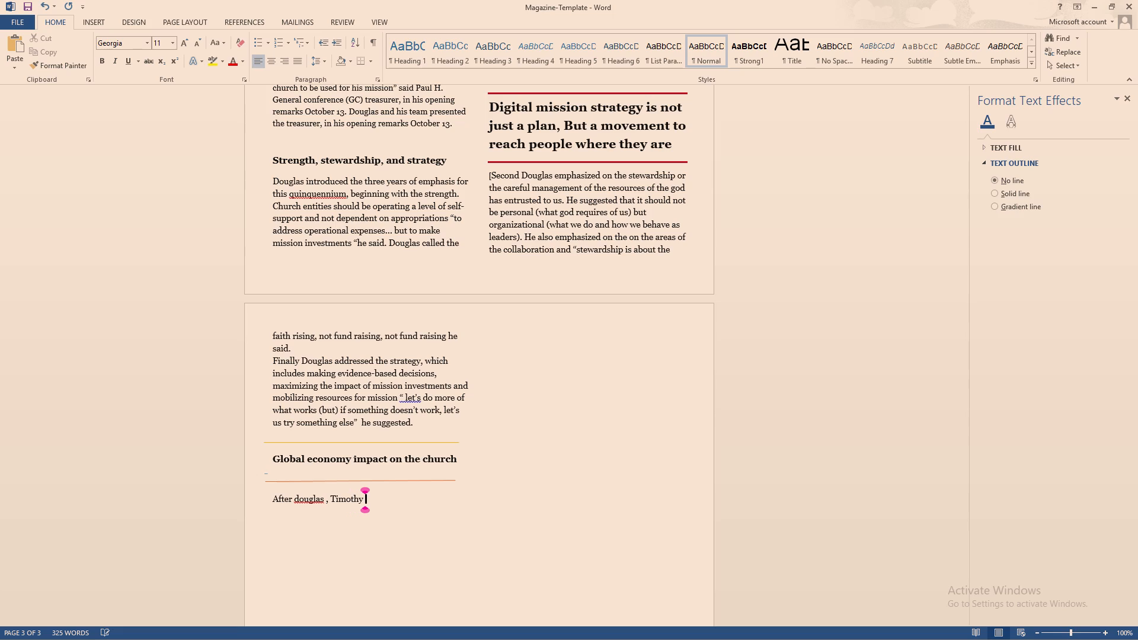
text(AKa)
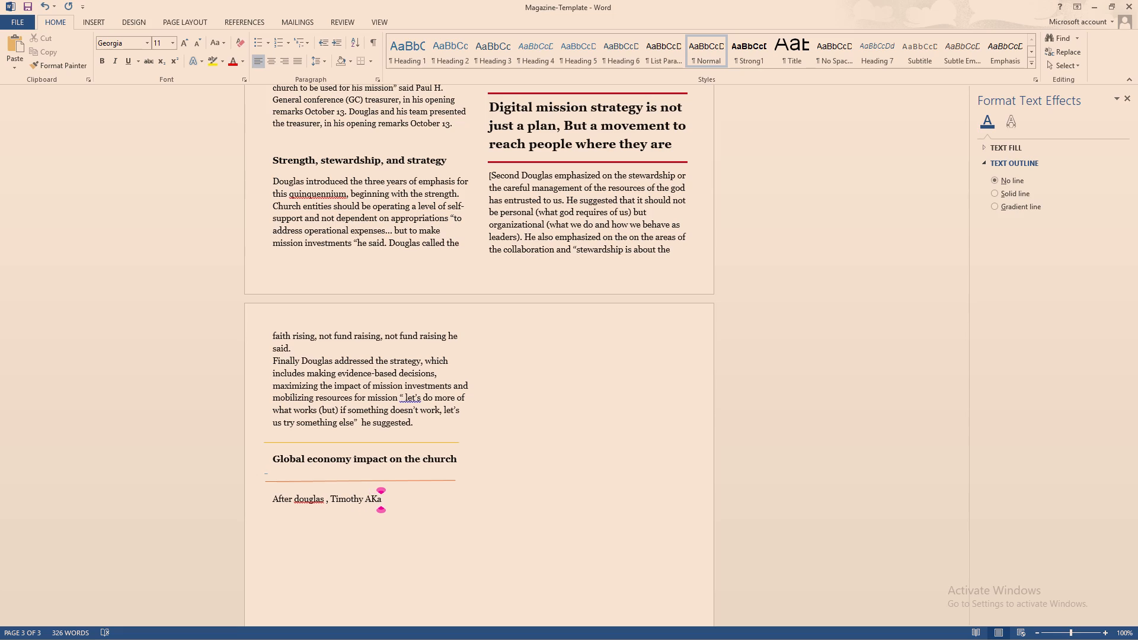
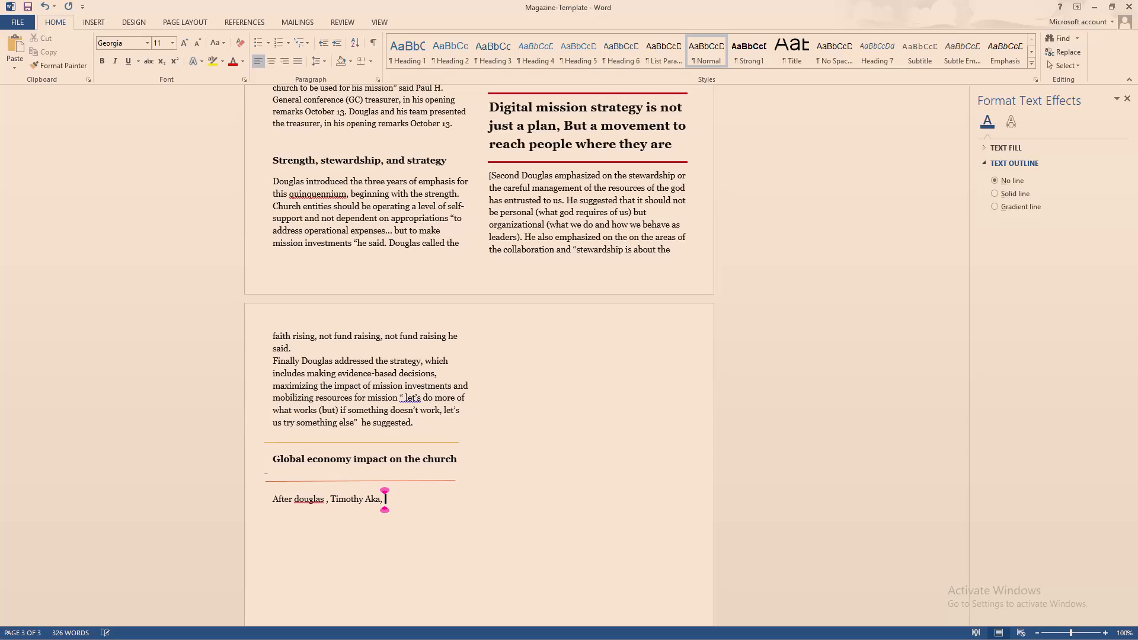
Add the speaker's title "GC associate treasurer" after the name in the sentence beneath the orange line.
key(shift+g)
key(shift+c)
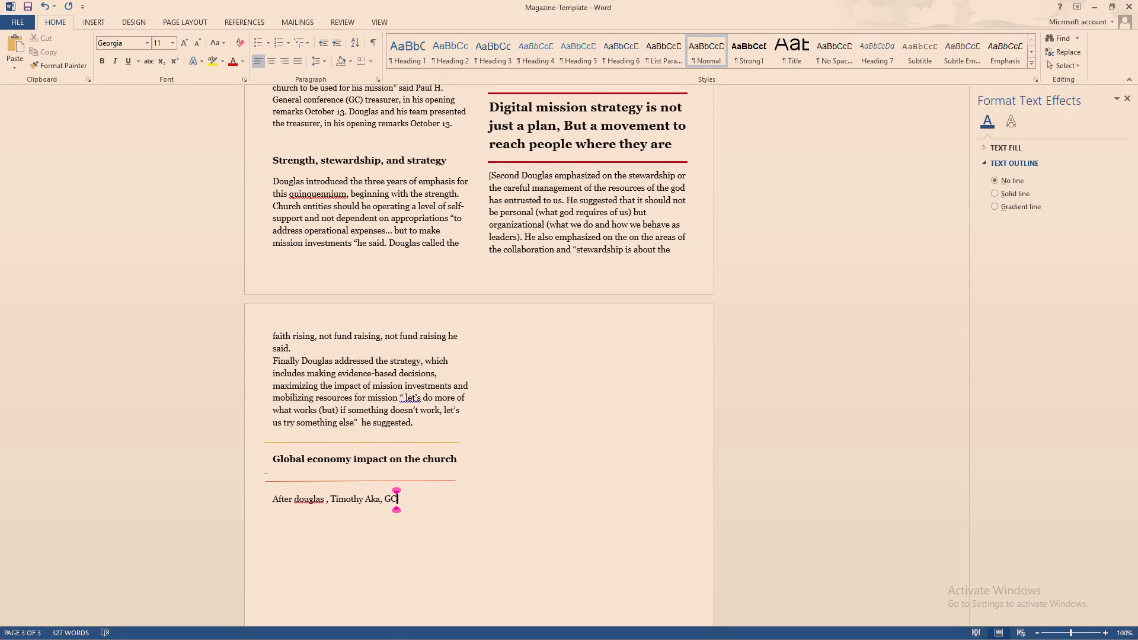
key(space)
text(associate)
key(space)
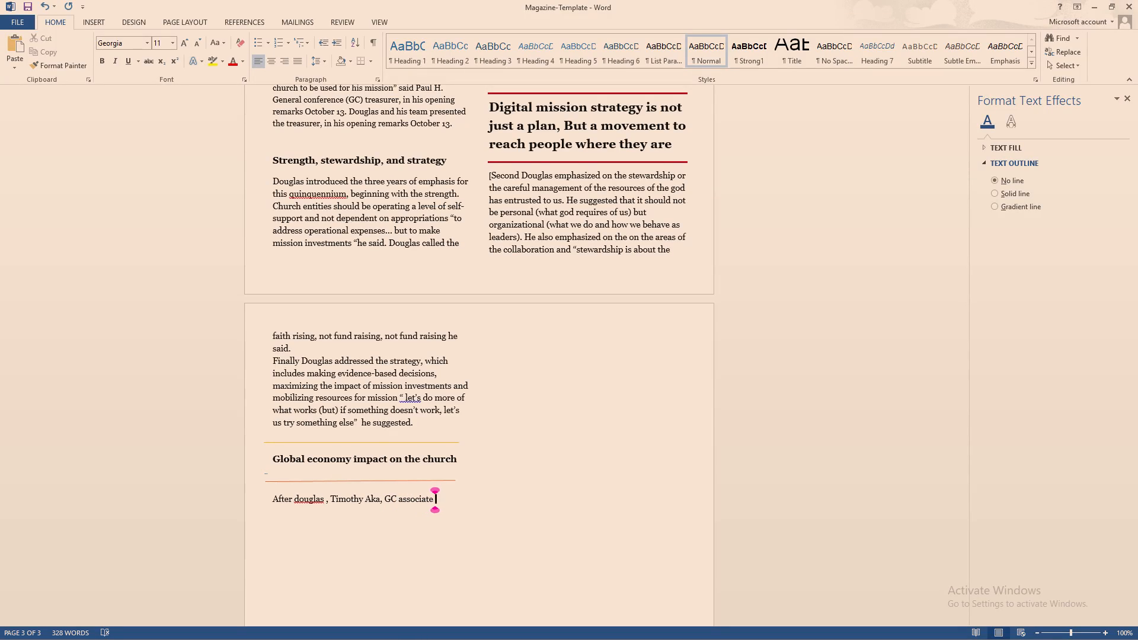
text(treasuree)
key(BackSpace)
key(r)
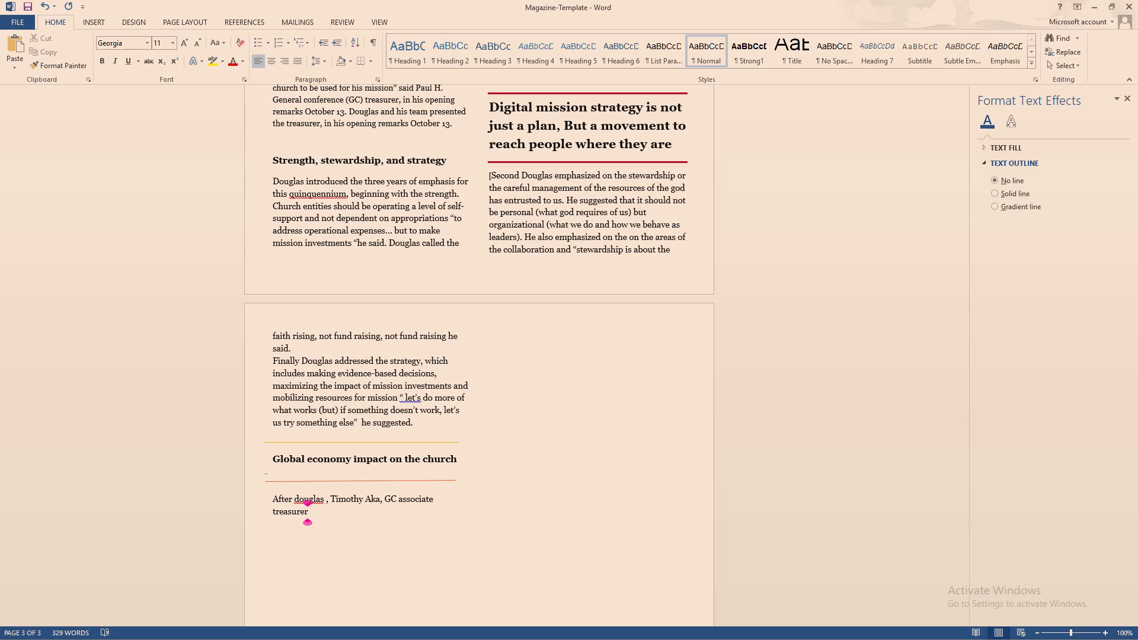
Extend the speaker's title with "in charge of investments and banking".
key(space)
text(in charge)
key(space)
text(of investmn=en)
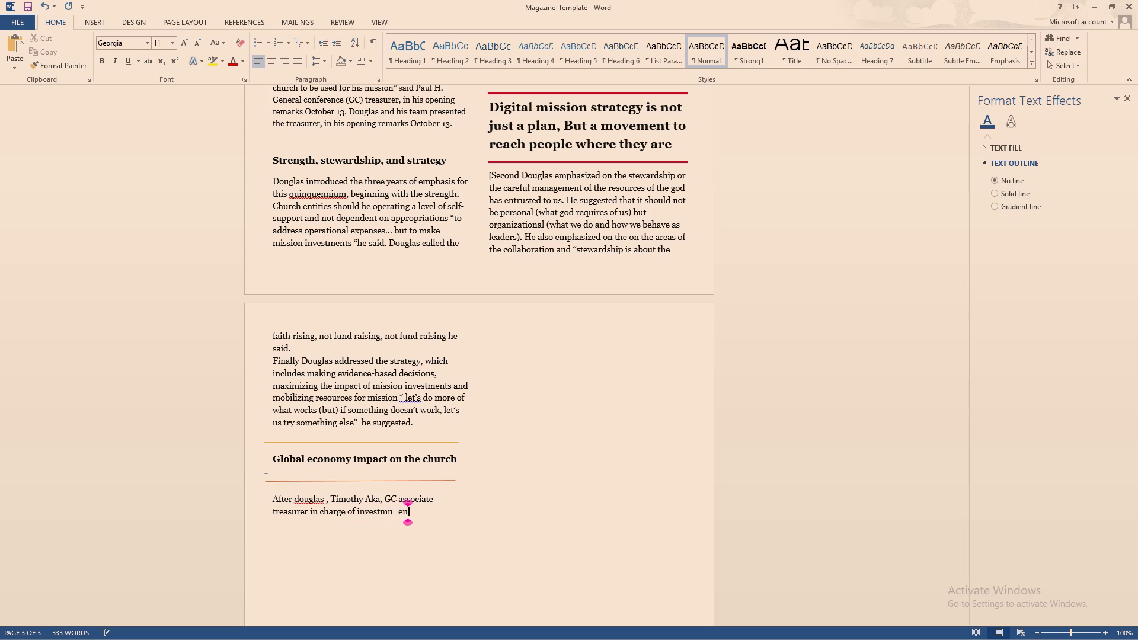
key(BackSpace)
key(BackSpace)
key(BackSpace)
key(BackSpace)
text(ents)
key(space)
text(and banking sns)
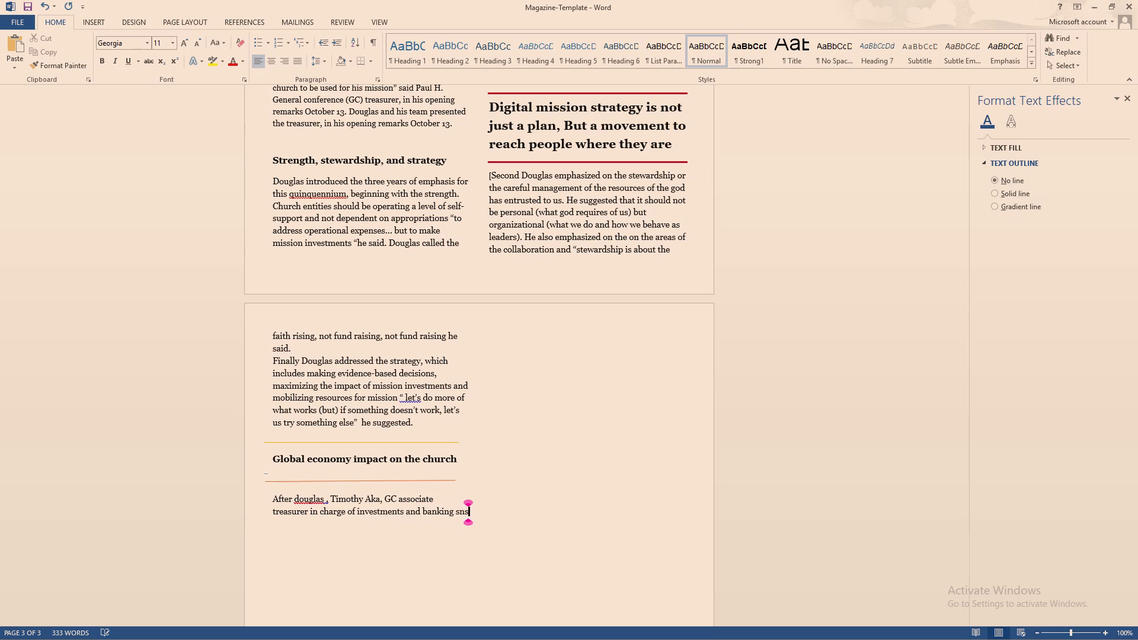
key(BackSpace)
key(BackSpace)
key(BackSpace)
text(and)
key(space)
key(BackSpace)
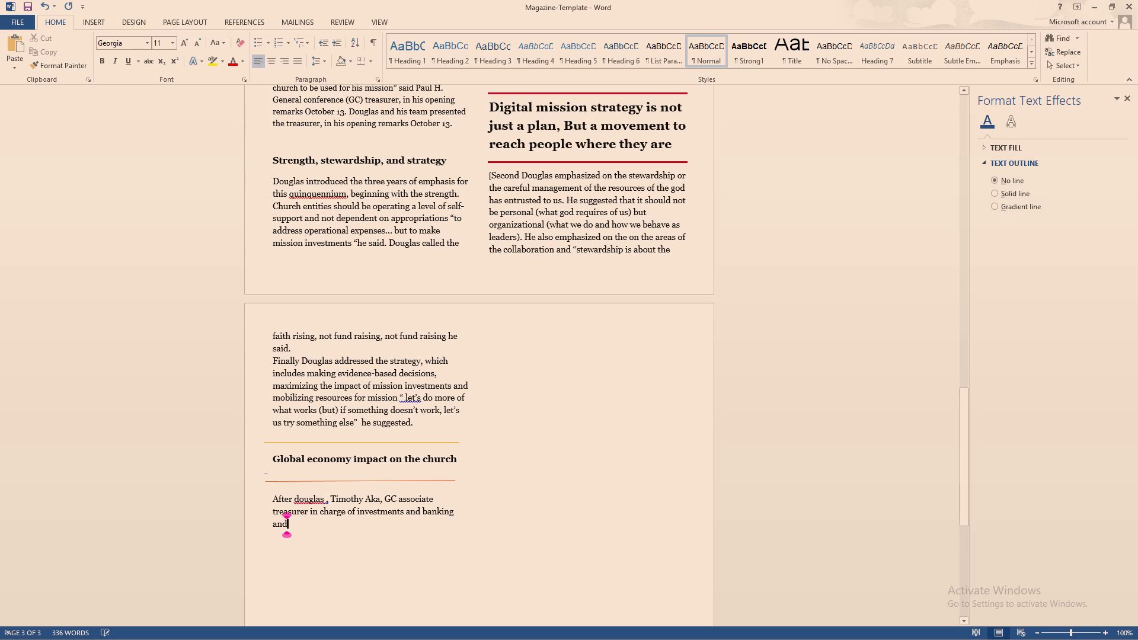
key(BackSpace)
key(BackSpace)
key(BackSpace)
key(BackSpace)
key(space)
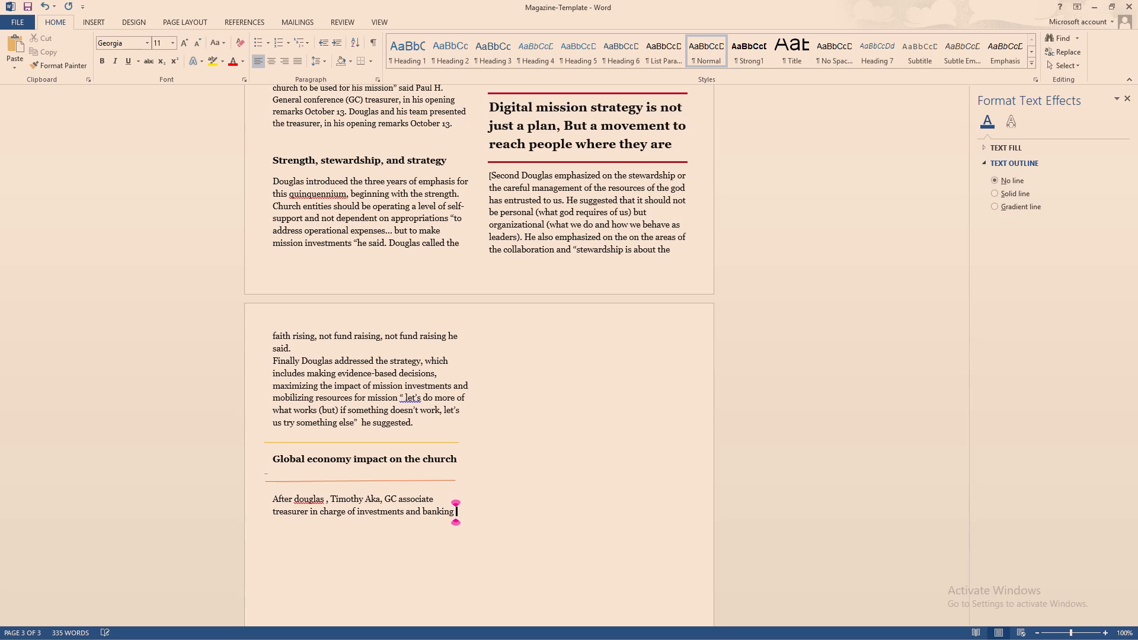
Continue the sentence with "presented overview of the world economic situation and what it means for the church".
text(presented overw)
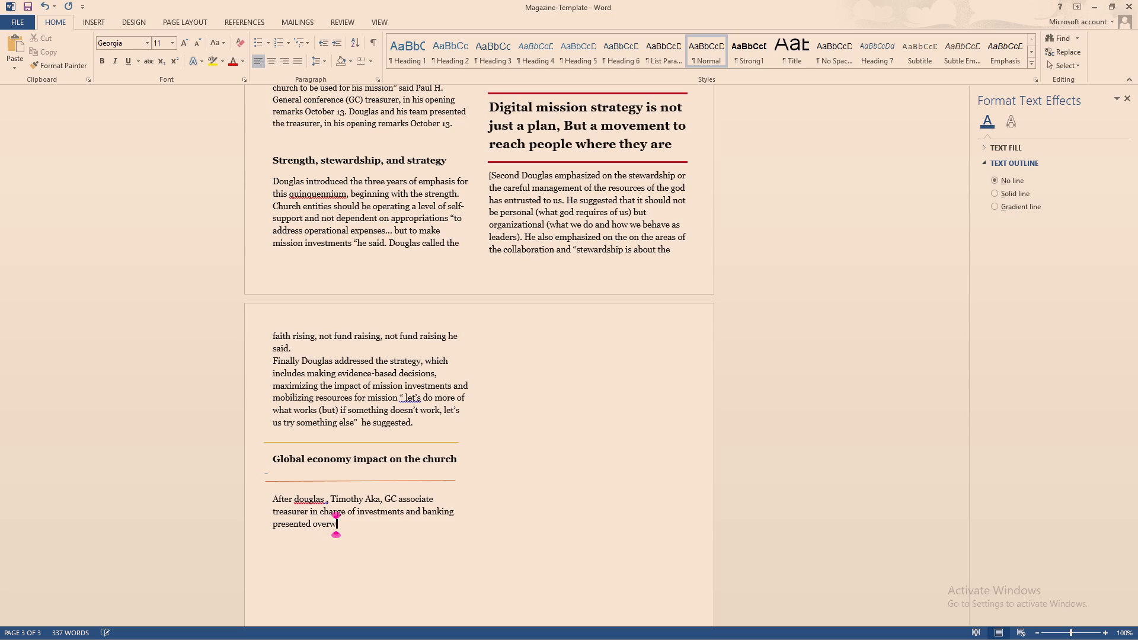
key(BackSpace)
text(view)
key(space)
text(of the world)
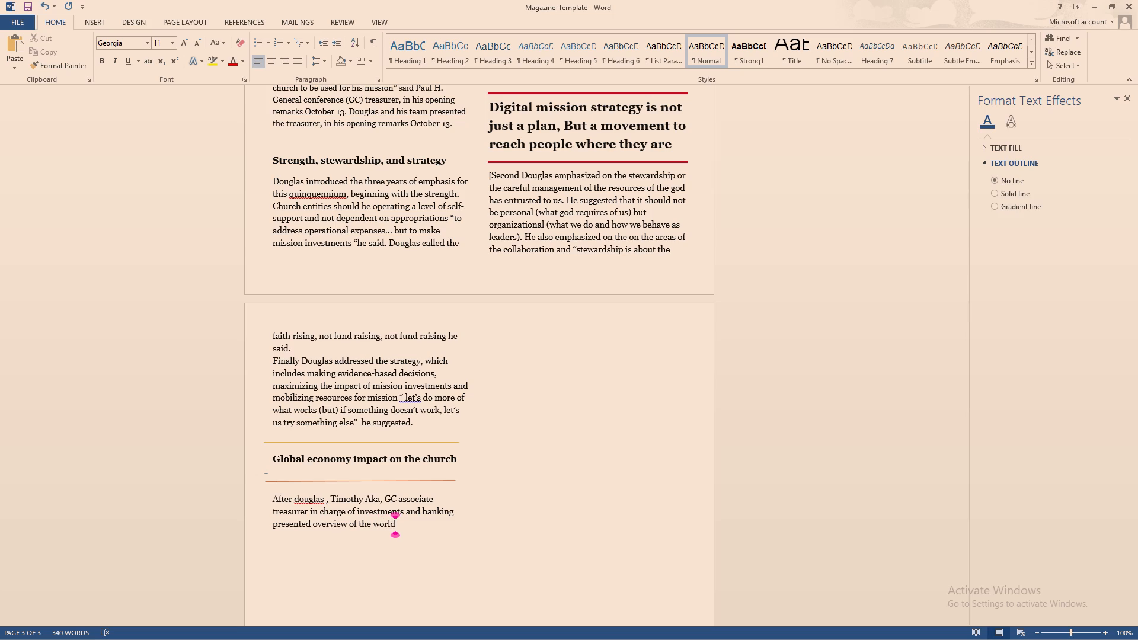
key(space)
text(wx)
key(BackSpace)
key(BackSpace)
key(e)
text(conomic situation)
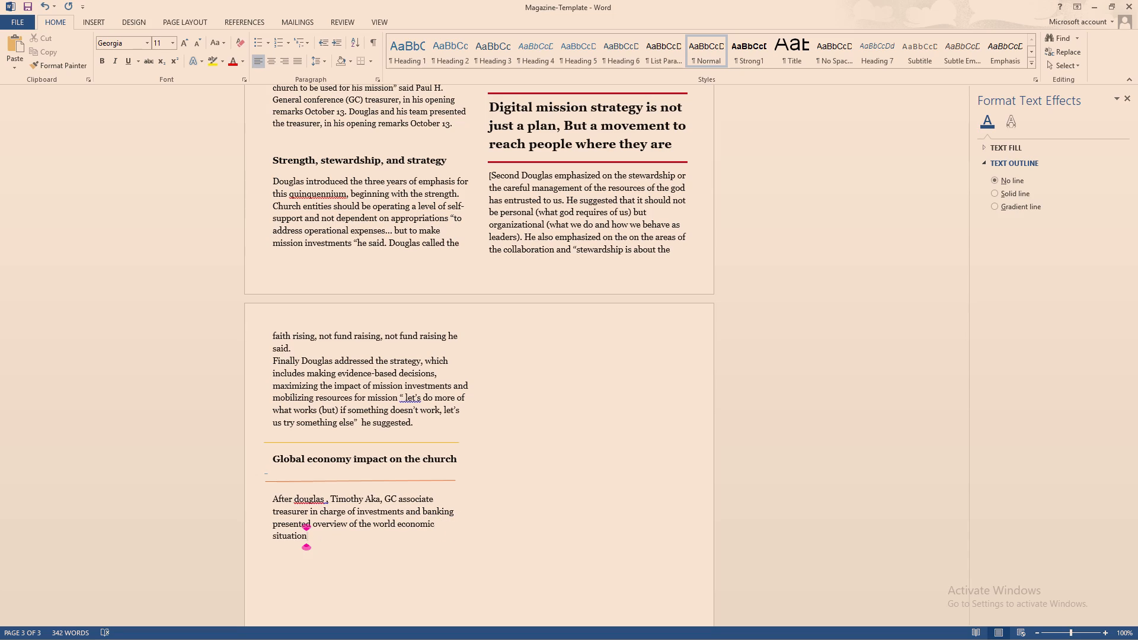
key(space)
text(and what it means)
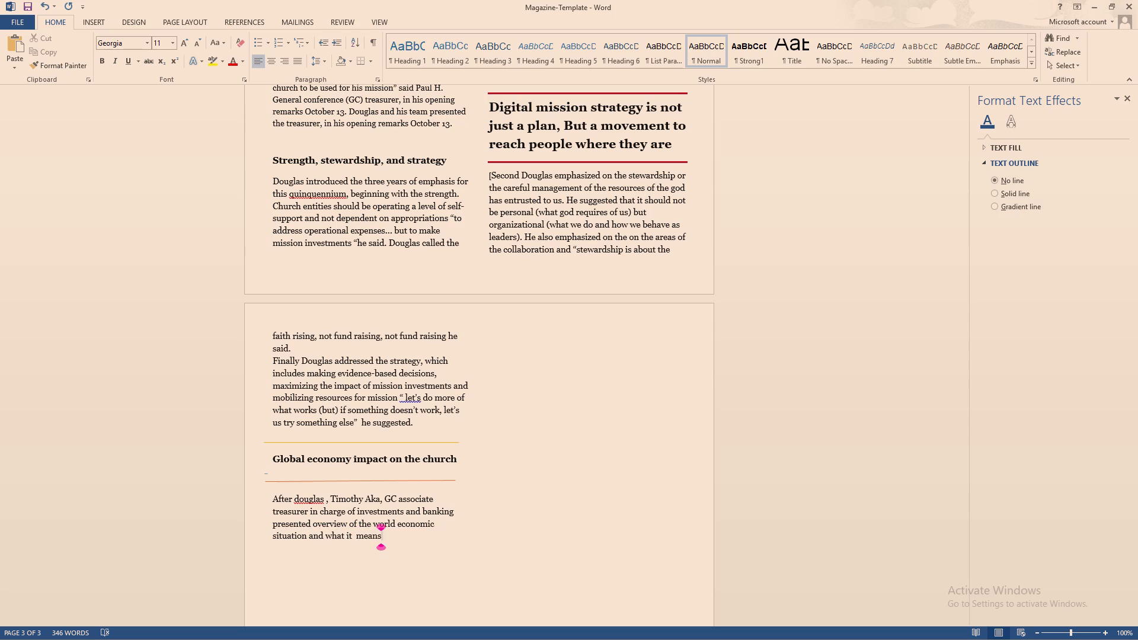
key(space)
text(for the church)
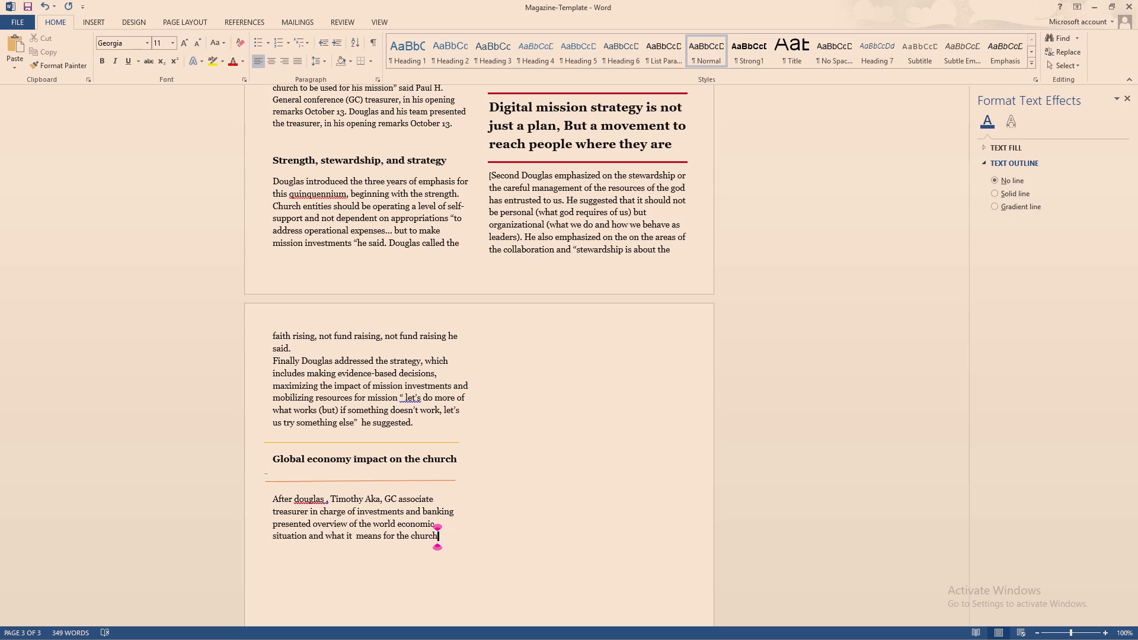
End the sentence with a period and start another reading "Challenges include some foreign nations wanting to move".
text(. Challenges)
key(space)
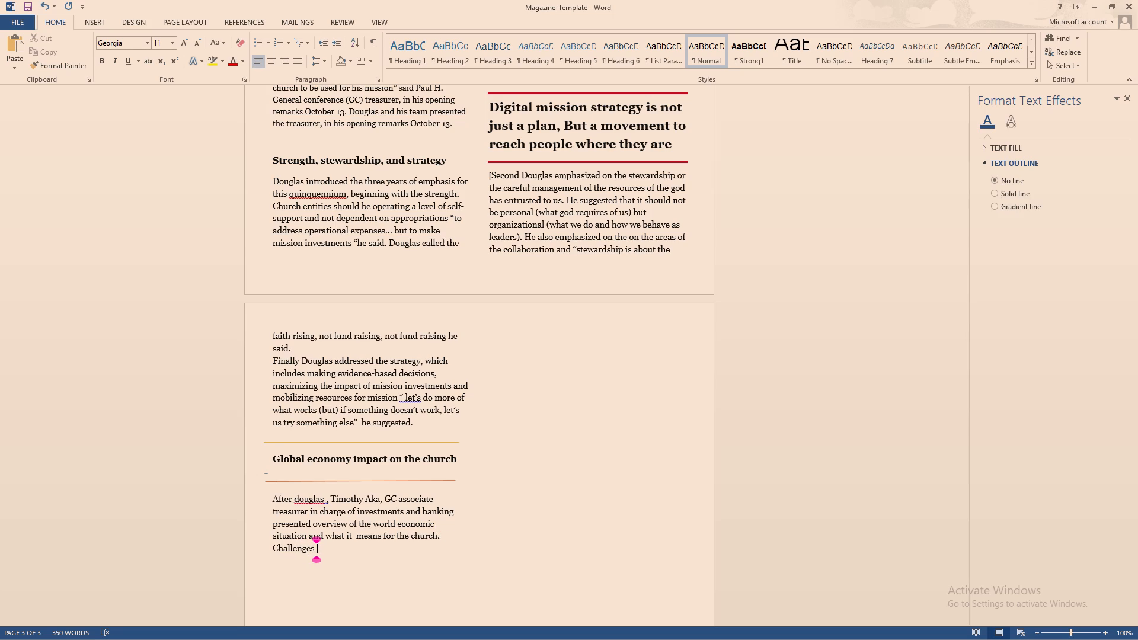
text(incl)
text(ude)
key(space)
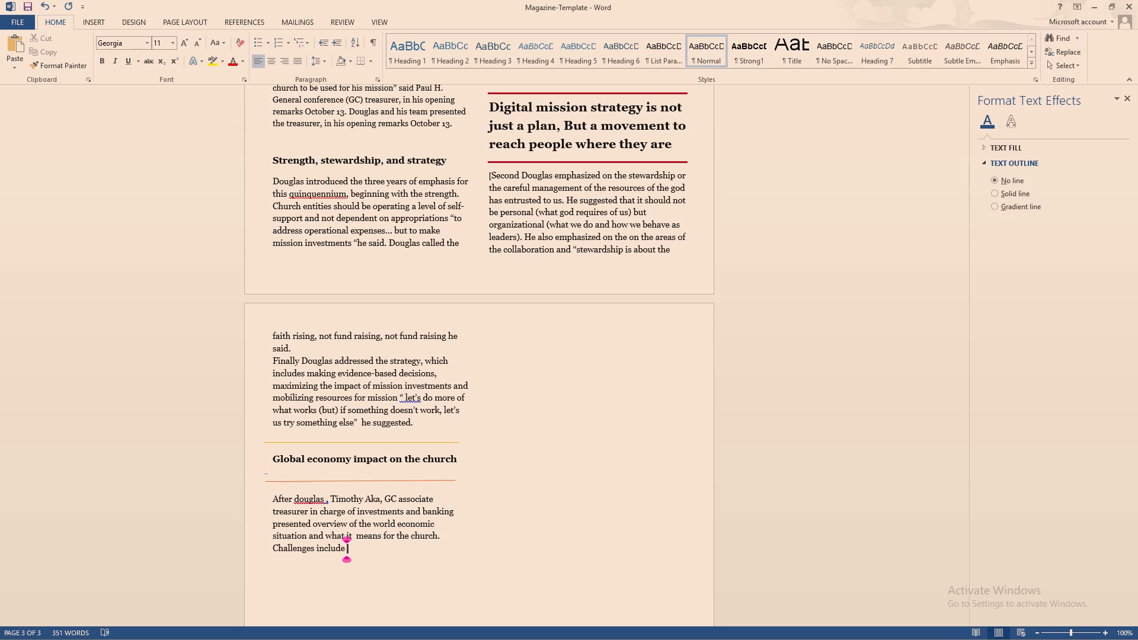
text(some fore)
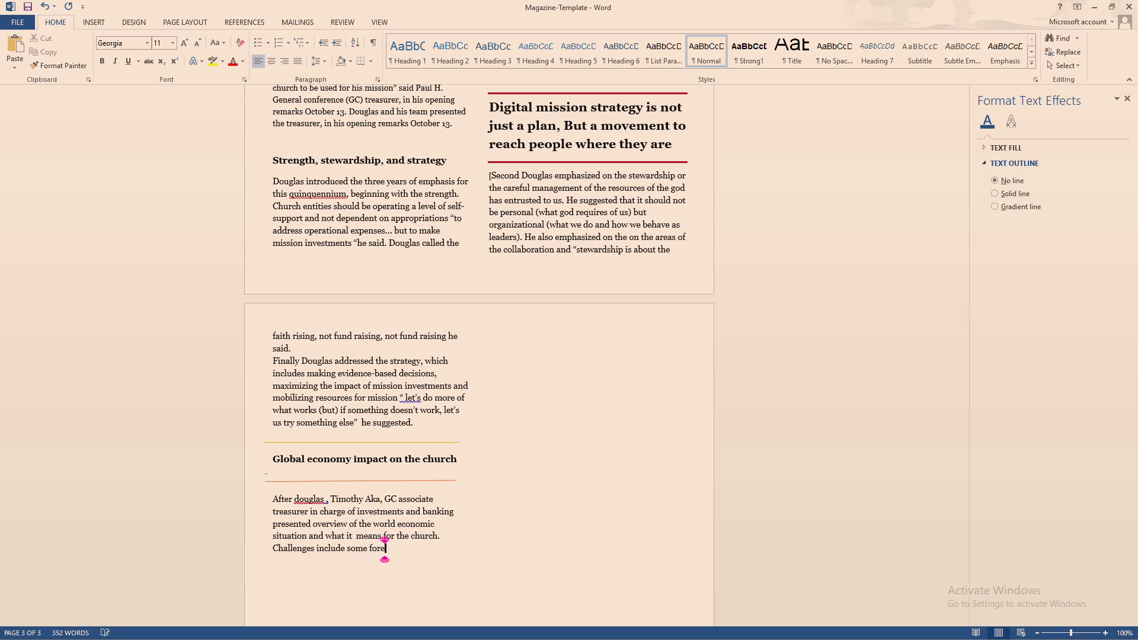
text(ign)
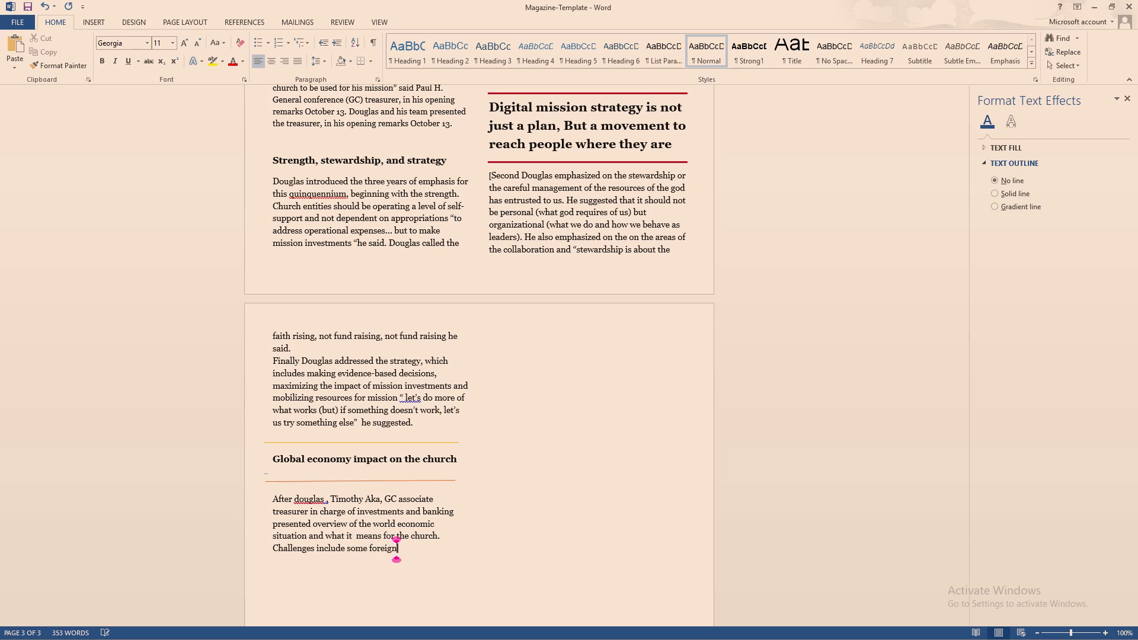
key(space)
text(nations)
key(space)
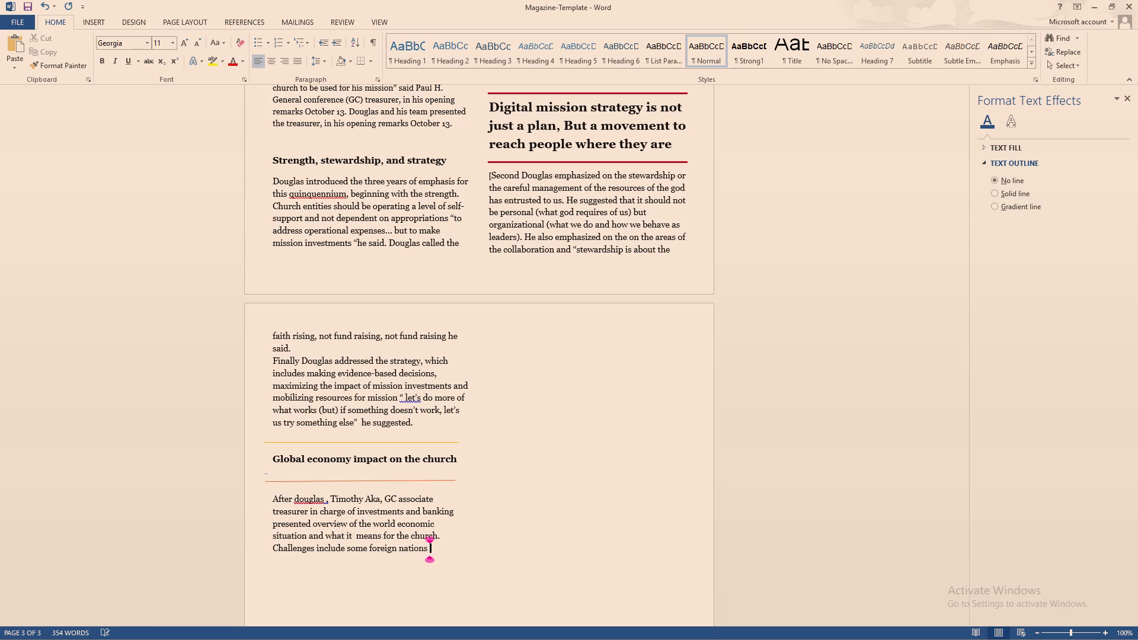
text(want)
text(ing to moe)
key(BackSpace)
text(ve)
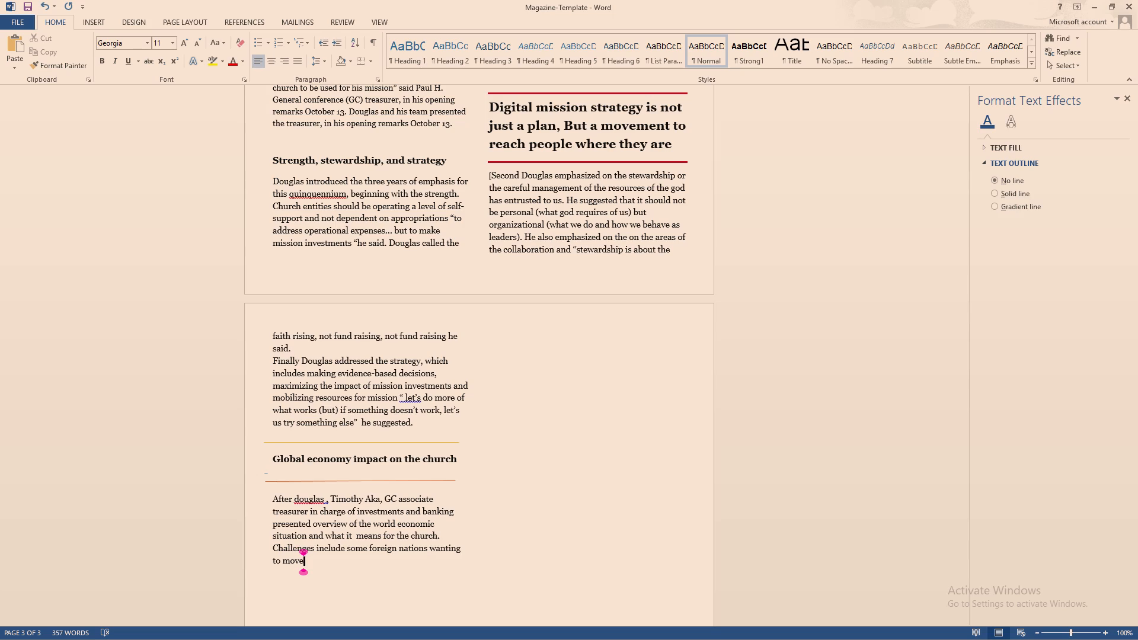
Continue the challenges sentence with "away from the U.S dollar".
key(space)
text(wa)
key(BackSpace)
key(BackSpace)
text(away form)
key(BackSpace)
key(BackSpace)
key(BackSpace)
text(rom)
key(space)
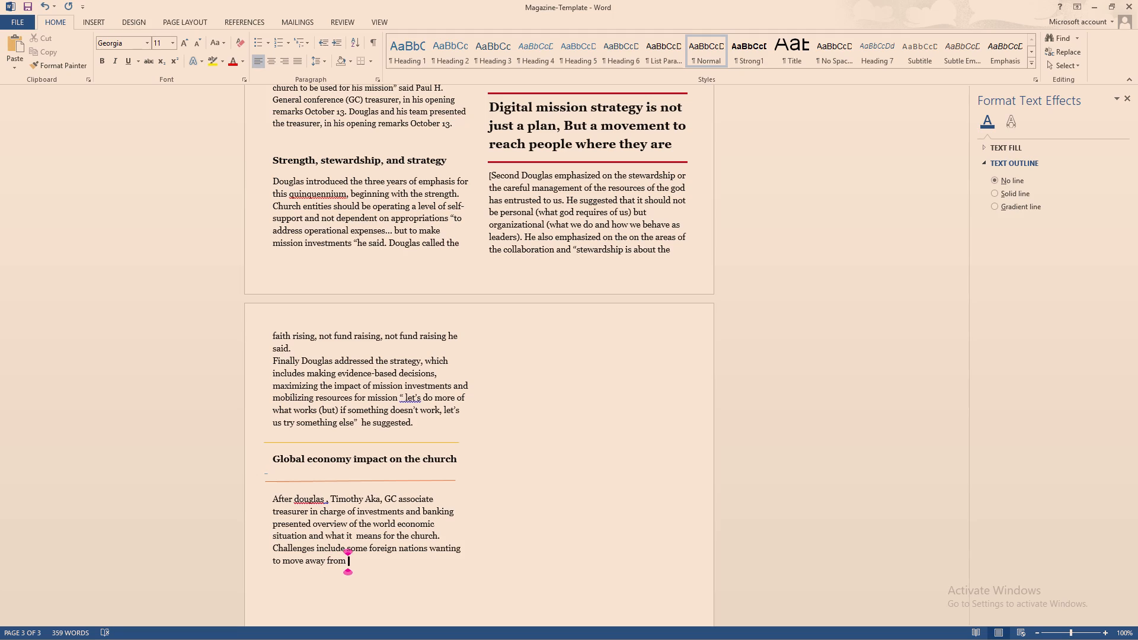
text(the)
key(space)
key(shift+u)
text(>S)
key(space)
key(BackSpace)
key(BackSpace)
key(BackSpace)
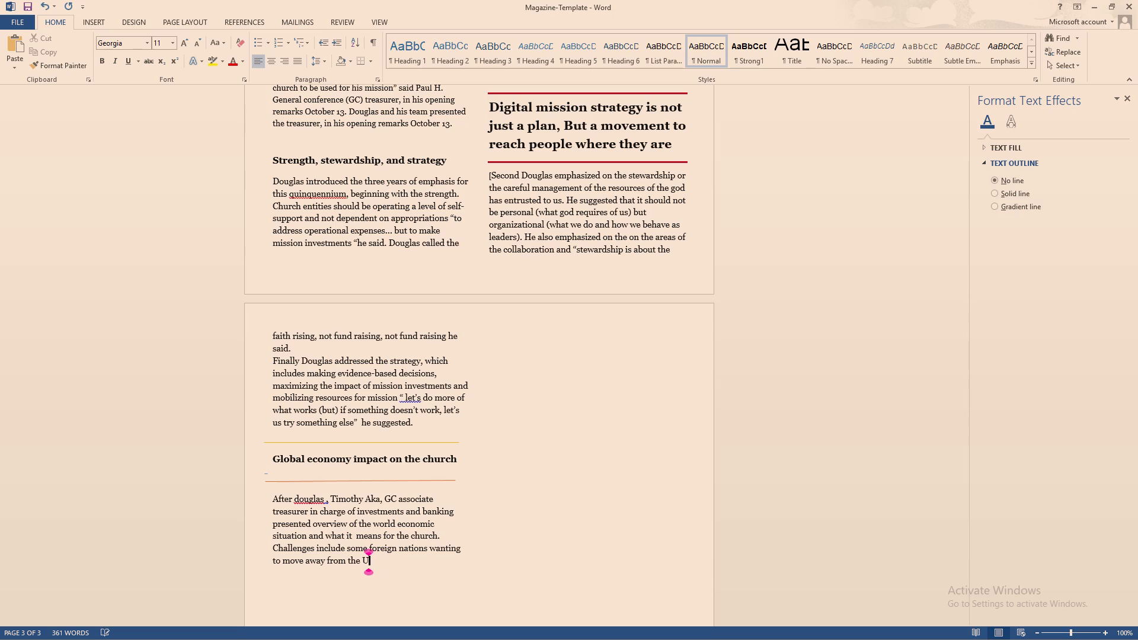
text(.S)
key(space)
key(space)
text(fo)
key(BackSpace)
key(BackSpace)
text(dollar)
key(space)
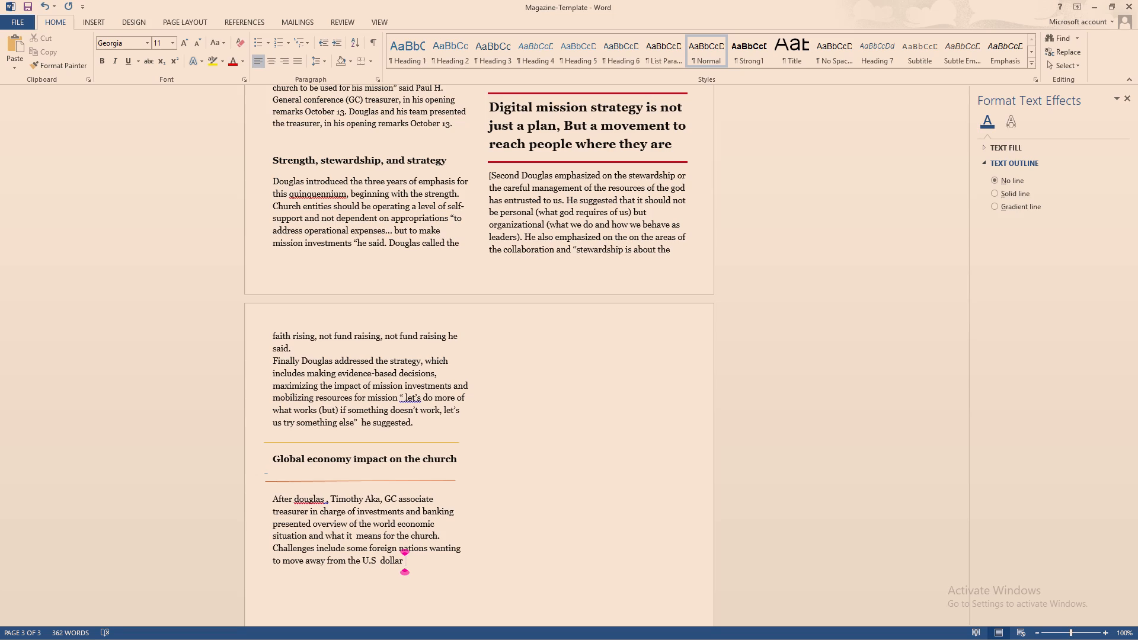
key(BackSpace)
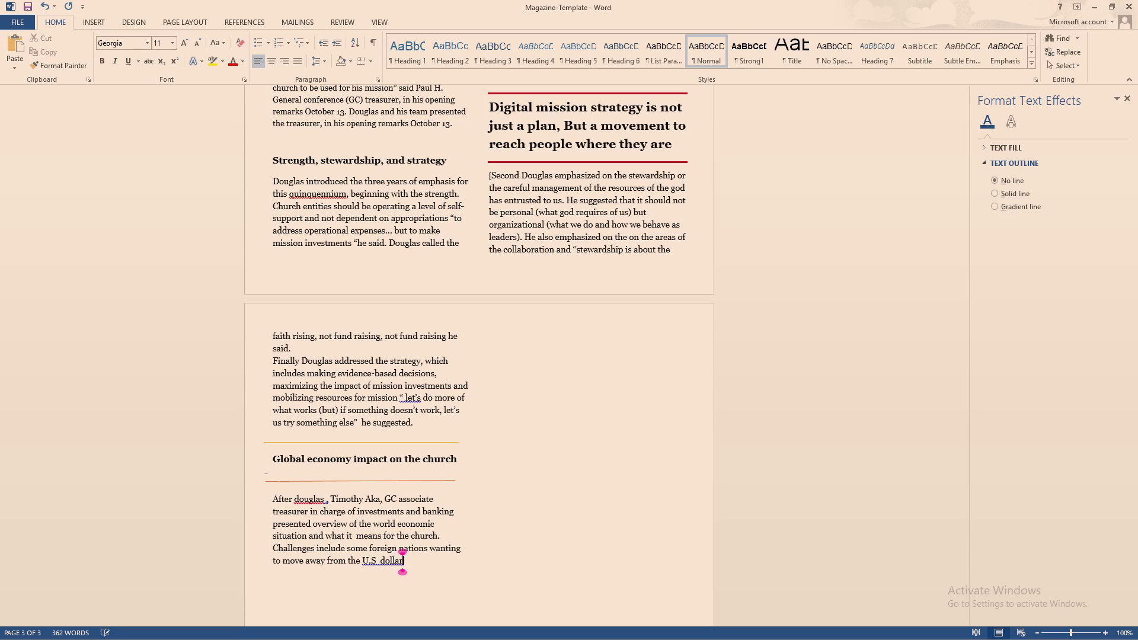
Continue the challenges sentence after "U.S dollar" with ", the increasing".
text(, the)
key(space)
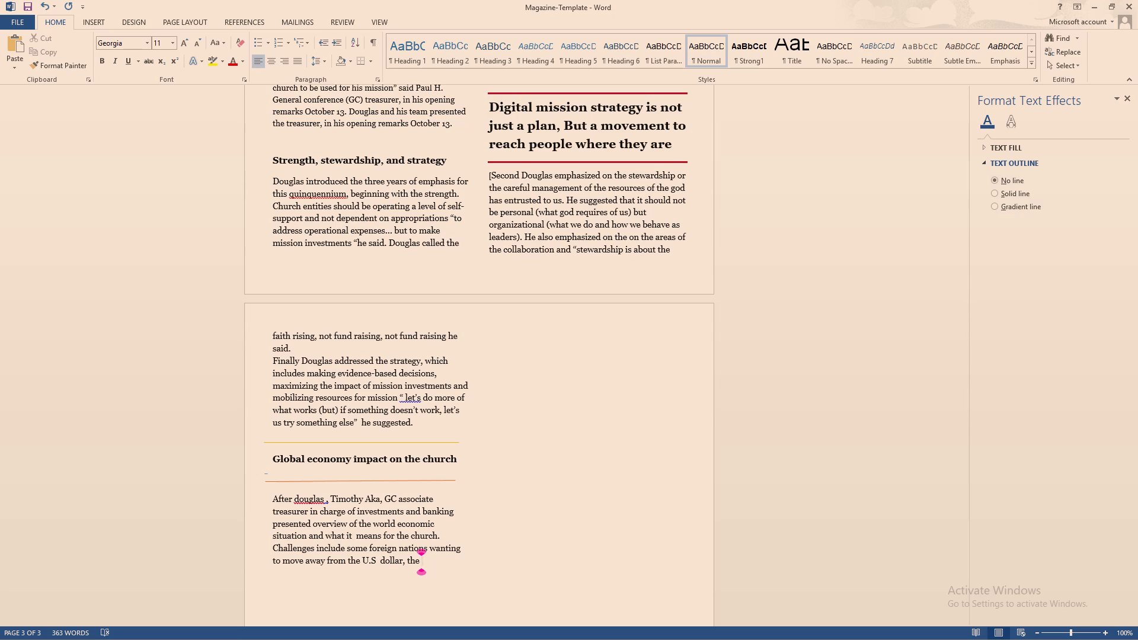
text(inc)
text(reasing ghe)
key(space)
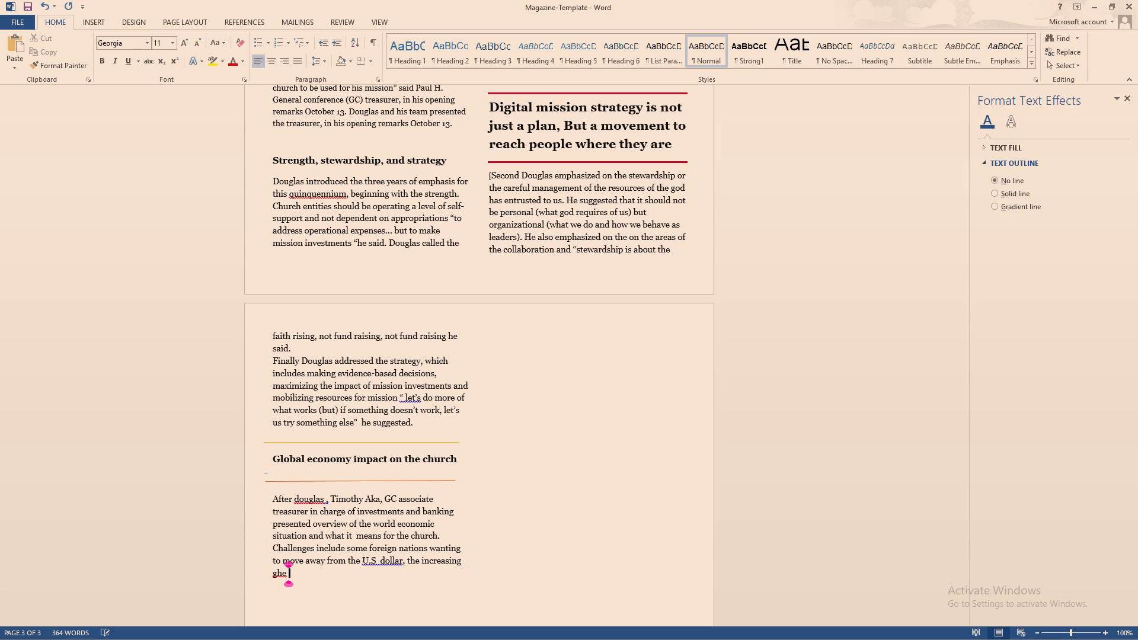
key(BackSpace)
key(BackSpace)
key(BackSpace)
key(BackSpace)
Extend the challenges sentence with "level of the us governemmt borrowing".
text(leve)
text(l of the su)
key(space)
key(BackSpace)
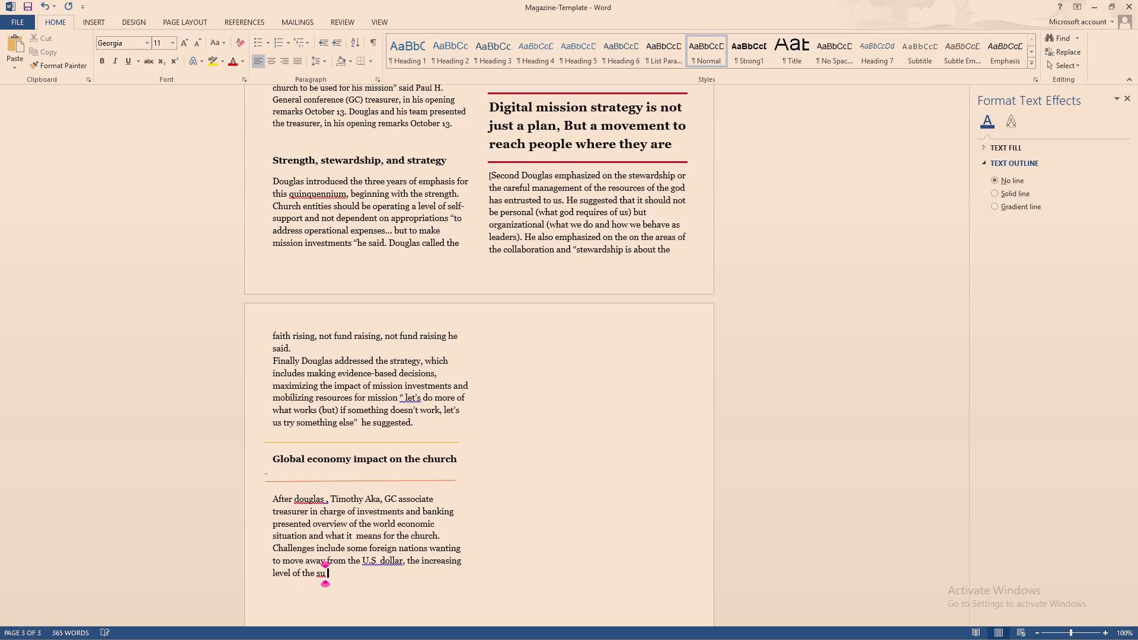
key(BackSpace)
key(BackSpace)
text(us gover)
text(nemmt borrowing)
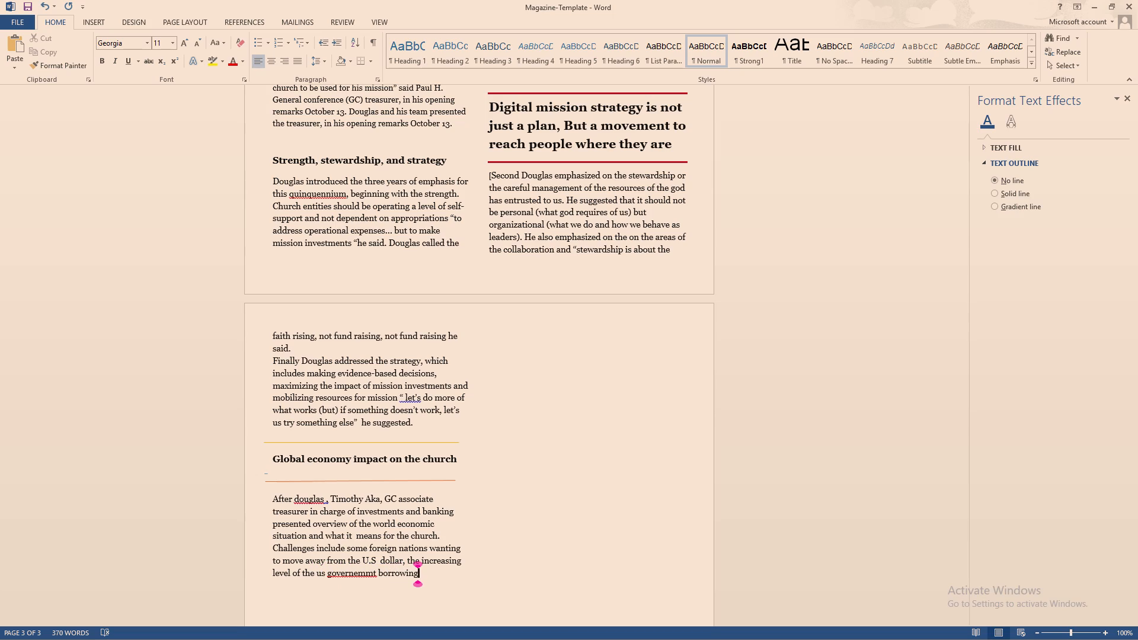
Add "the threat of the inflation" to the list of challenges.
key(space)
text(the ht)
key(BackSpace)
key(BackSpace)
text(threat of the infalt)
key(BackSpace)
key(BackSpace)
key(BackSpace)
text(lation)
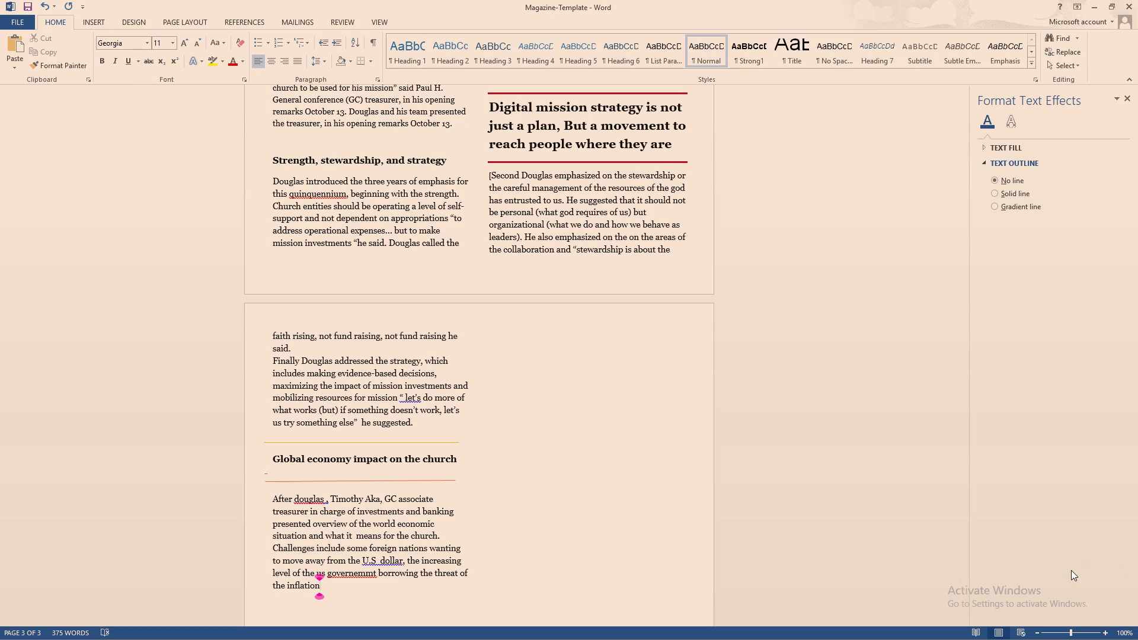
Finish the list of challenges with ", and labor supply uncertainity".
text(,)
key(space)
text(and la)
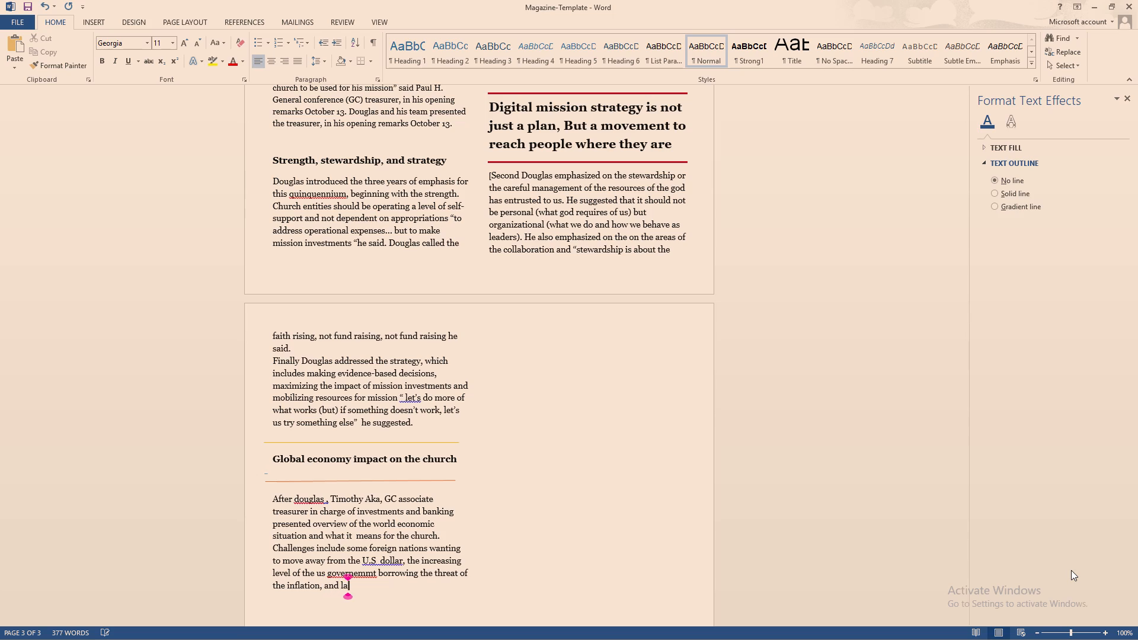
text(bor supply)
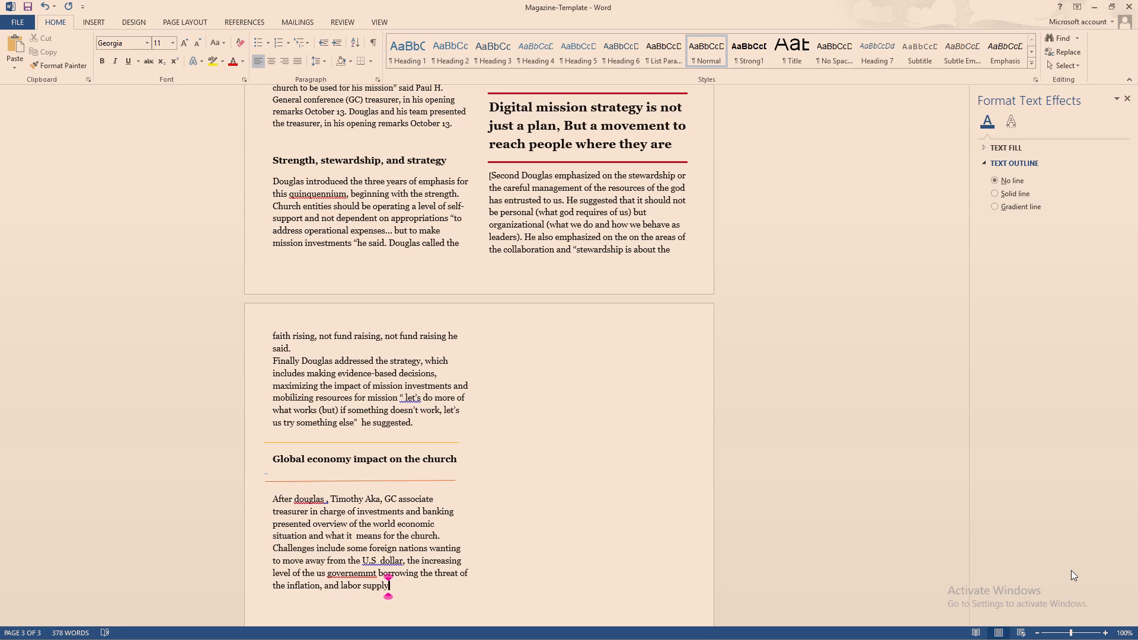
key(space)
text(uncertainity)
key(space)
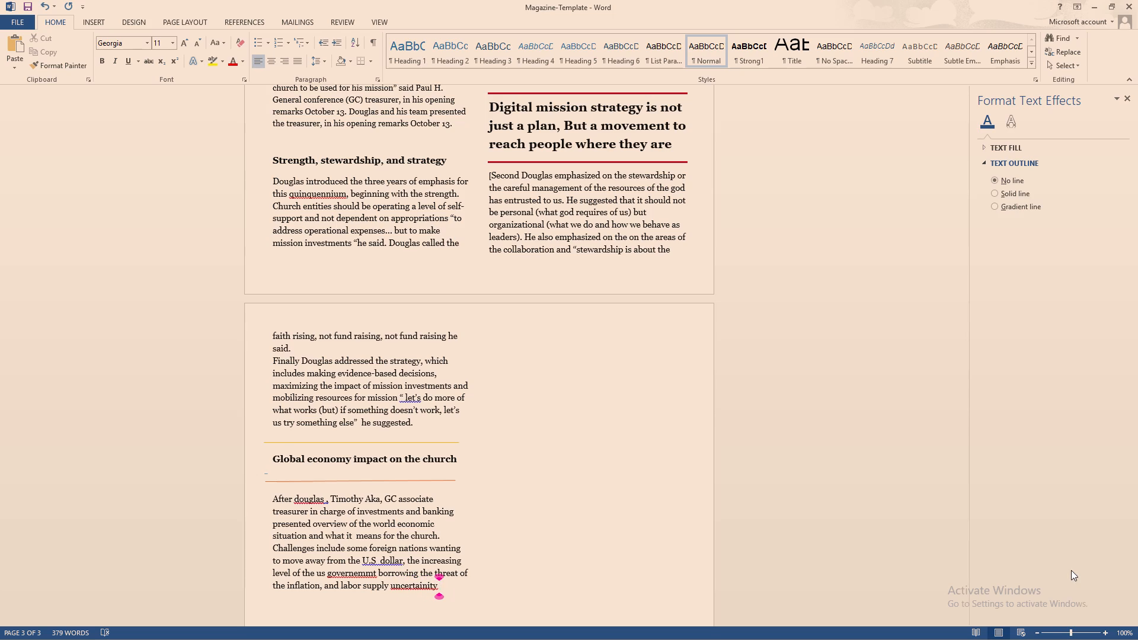
key(BackSpace)
key(BackSpace)
key(y)
Start a new paragraph reading "Aka shared that he always think about how this".
key(Return)
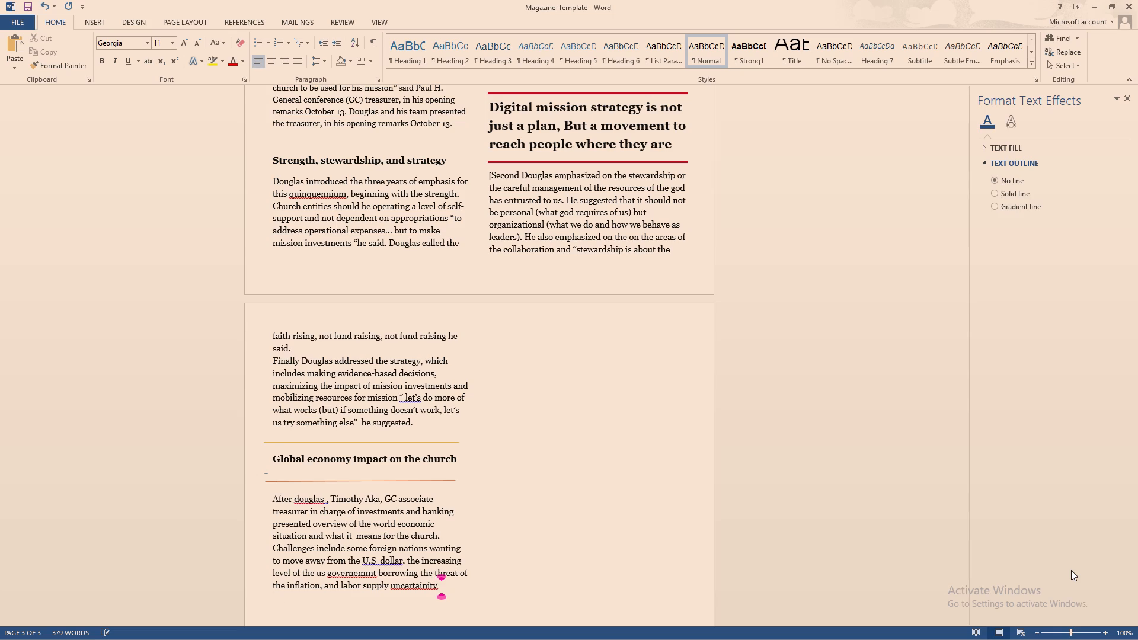
scroll(1071, 570, down, 1)
text(Aka shared)
key(space)
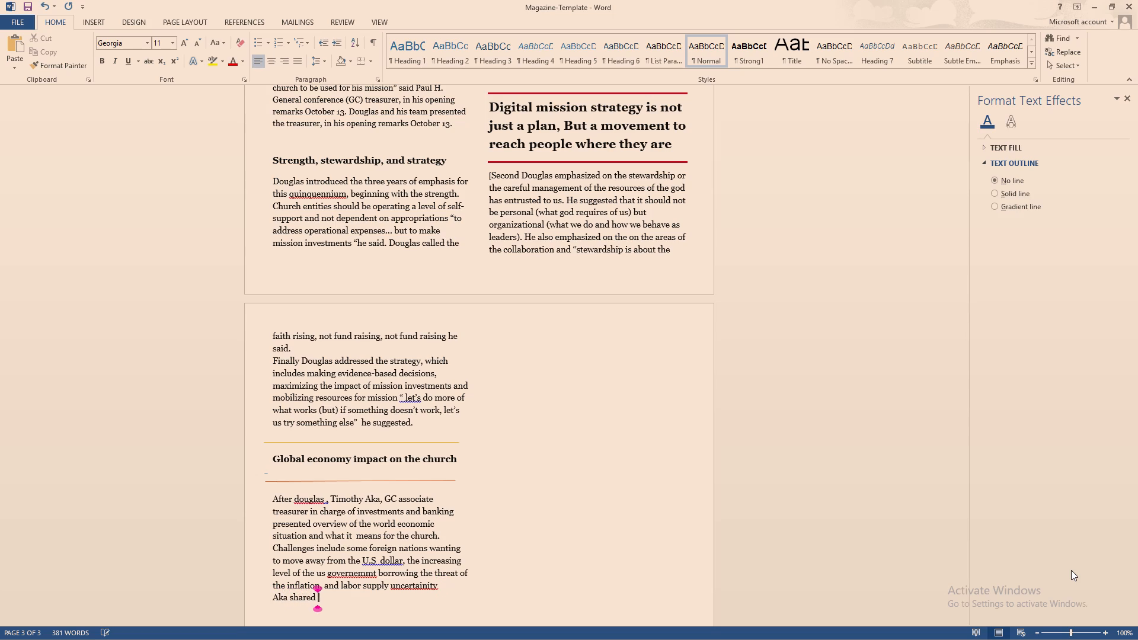
text(that he al)
text(ways)
key(space)
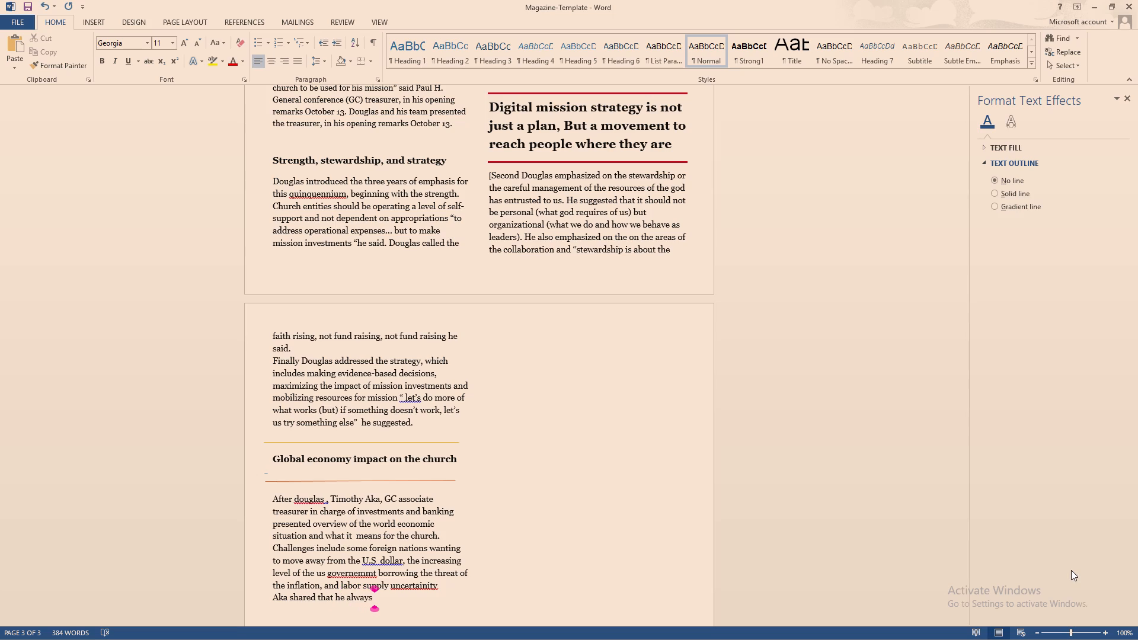
text(think about)
key(space)
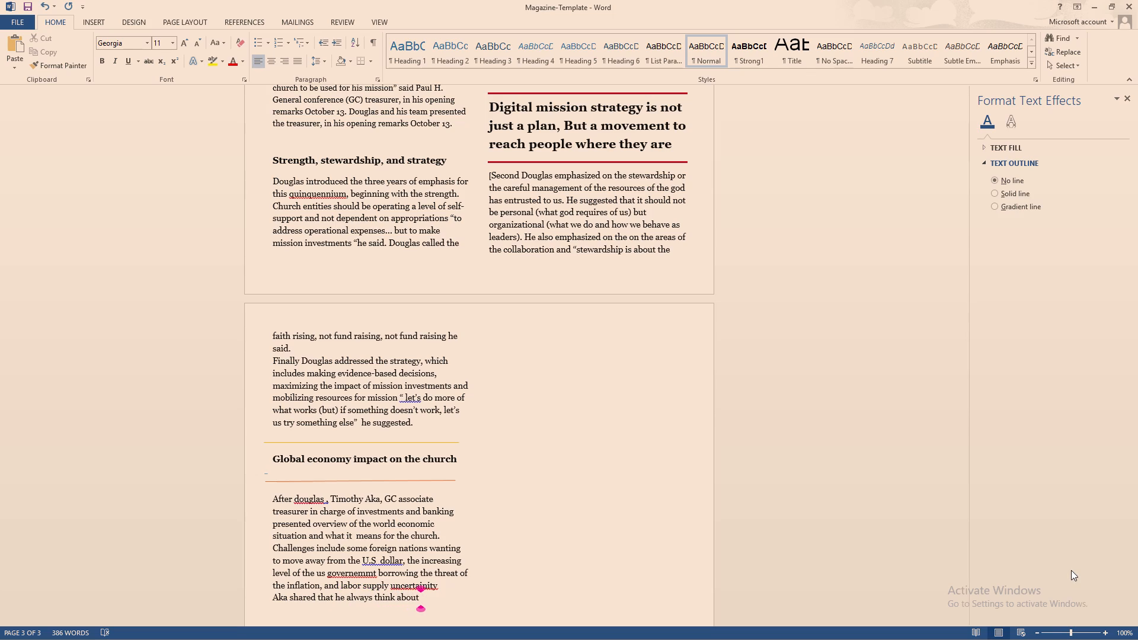
text(how this)
key(space)
Continue the new paragraph's sentence with "could affect the work of".
text(couls)
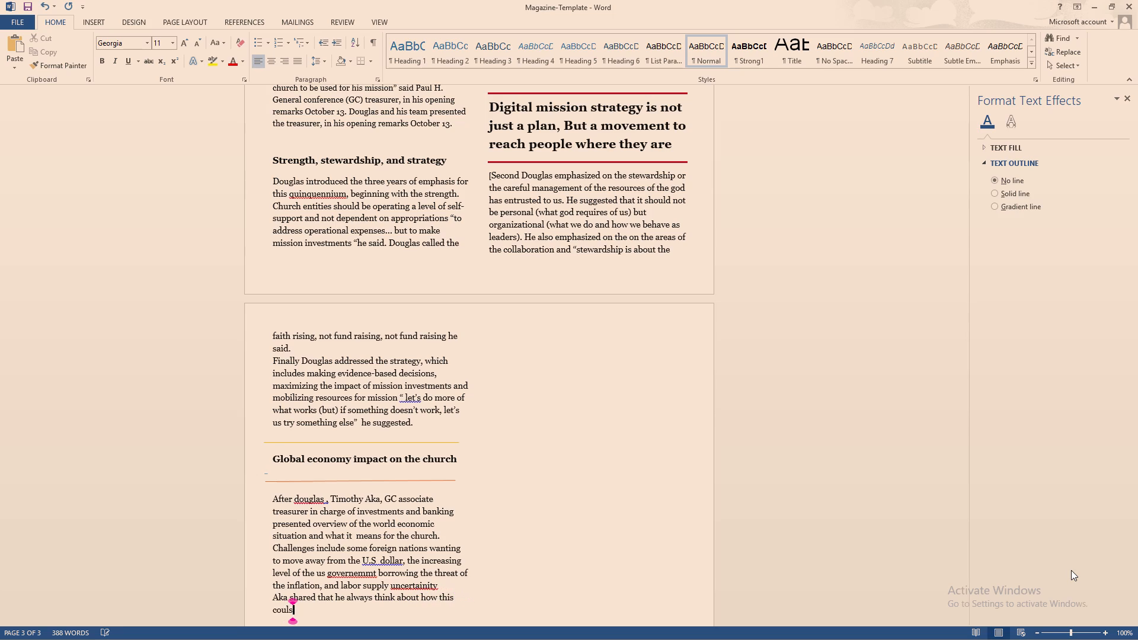
key(BackSpace)
text(d be)
key(space)
key(BackSpace)
key(BackSpace)
key(BackSpace)
text(affect the)
key(space)
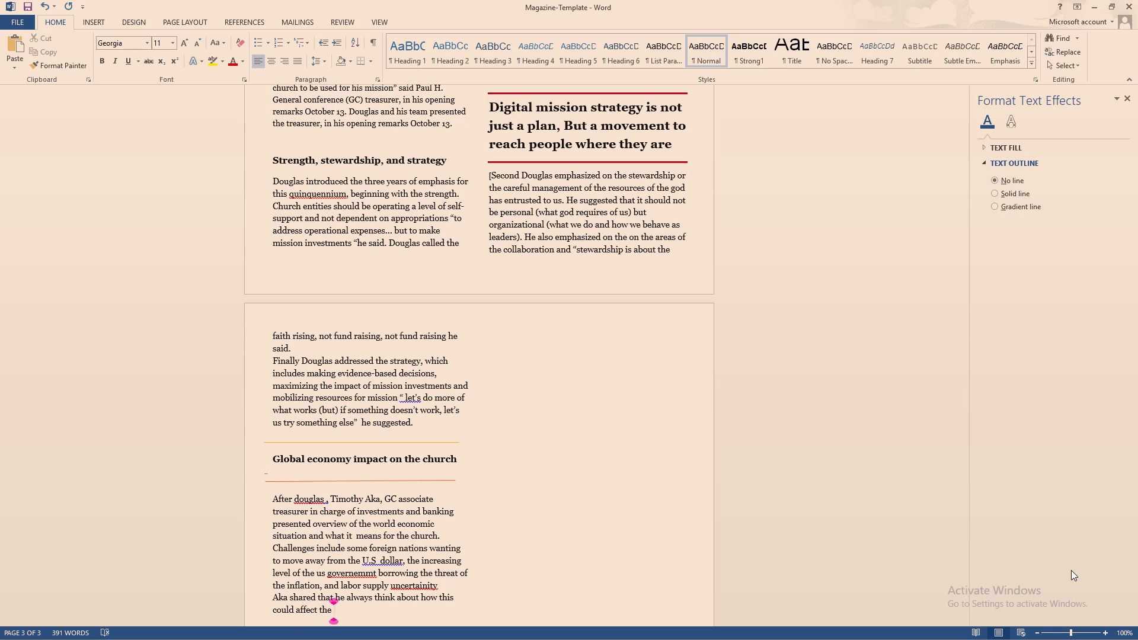
text(work of)
Extend the sentence with "the church in the future".
key(space)
text(the churhc)
key(BackSpace)
key(BackSpace)
text(ch)
key(space)
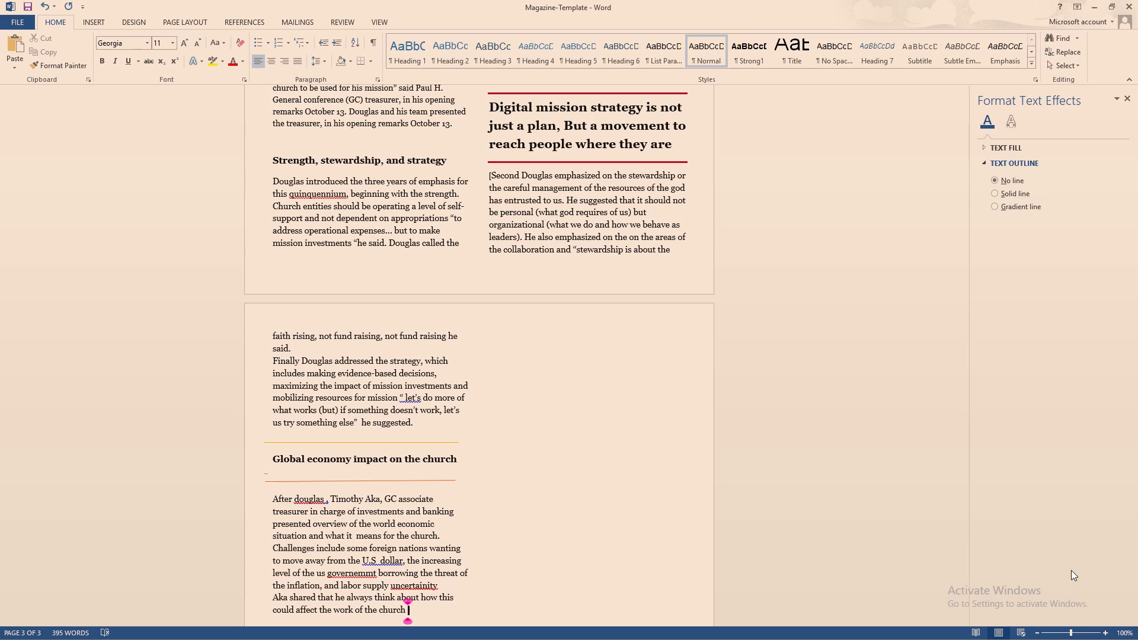
text(in the future)
key(space)
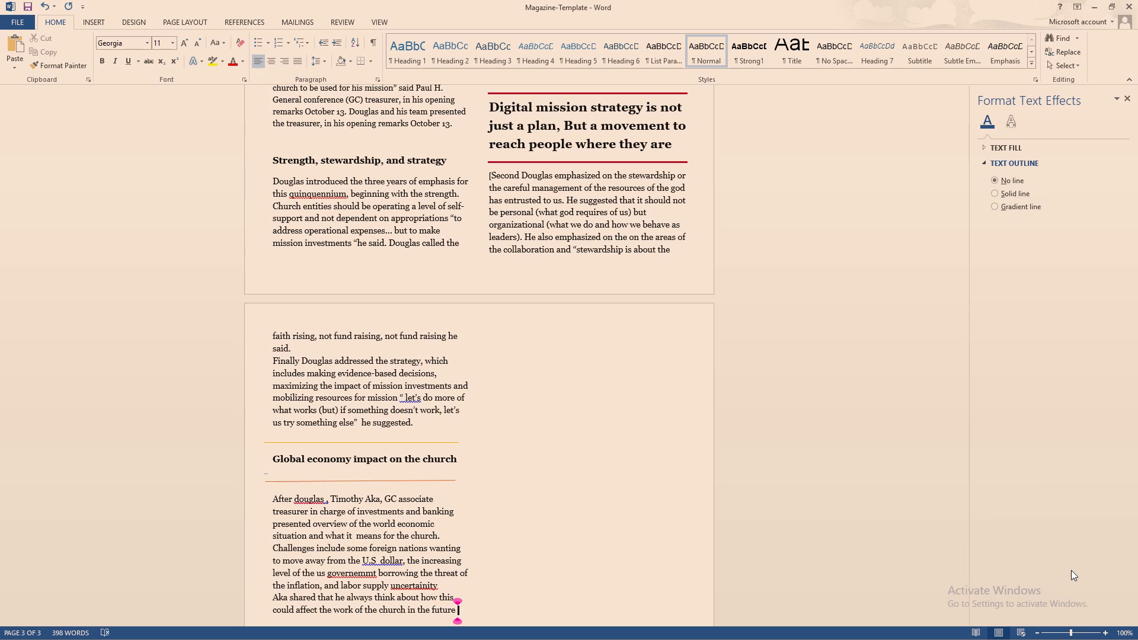
Add the clause opening ", including the prophetic" to the sentence.
text(, incl)
text(uding th)
text(e propher)
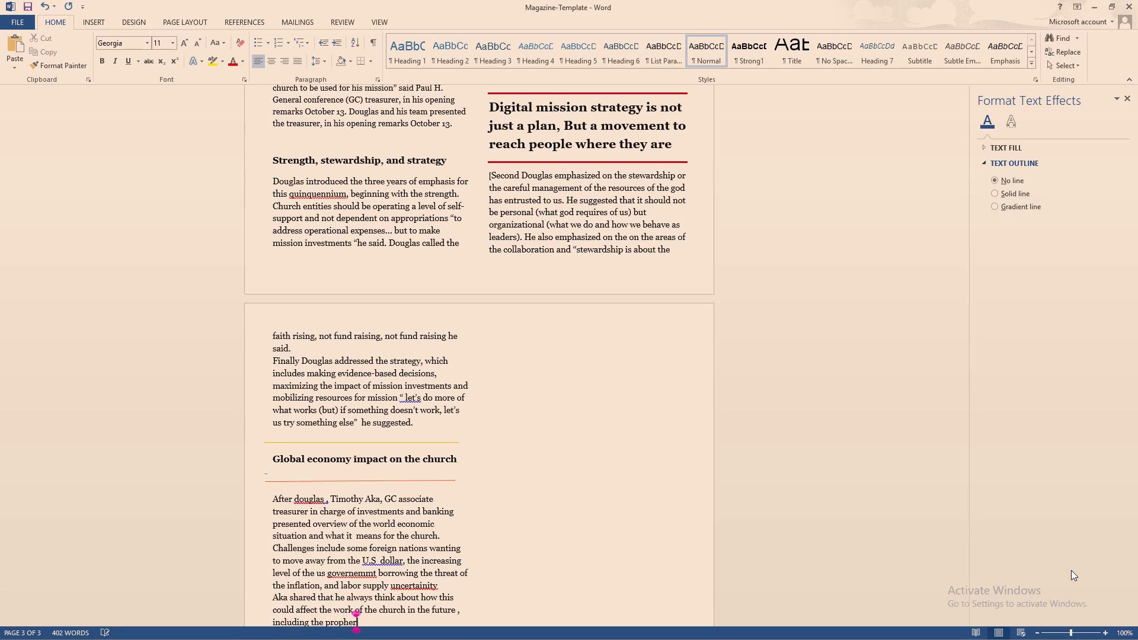
key(BackSpace)
text(tic)
key(space)
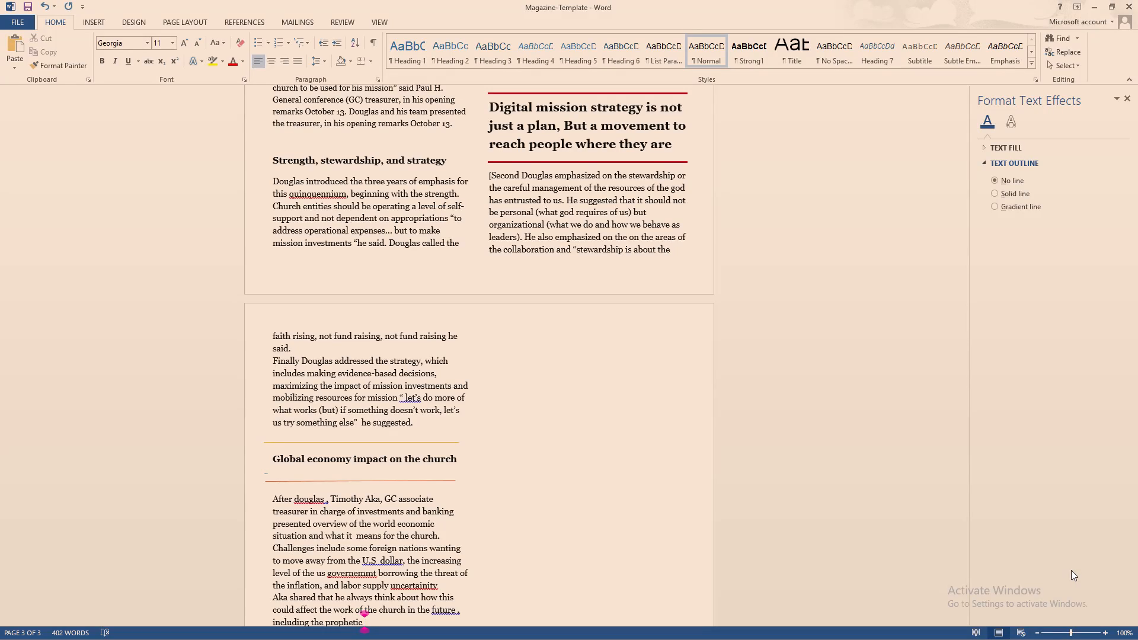
Continue the clause after "prophetic" with "role o fthe US".
key(space)
text(roleof t)
key(BackSpace)
key(BackSpace)
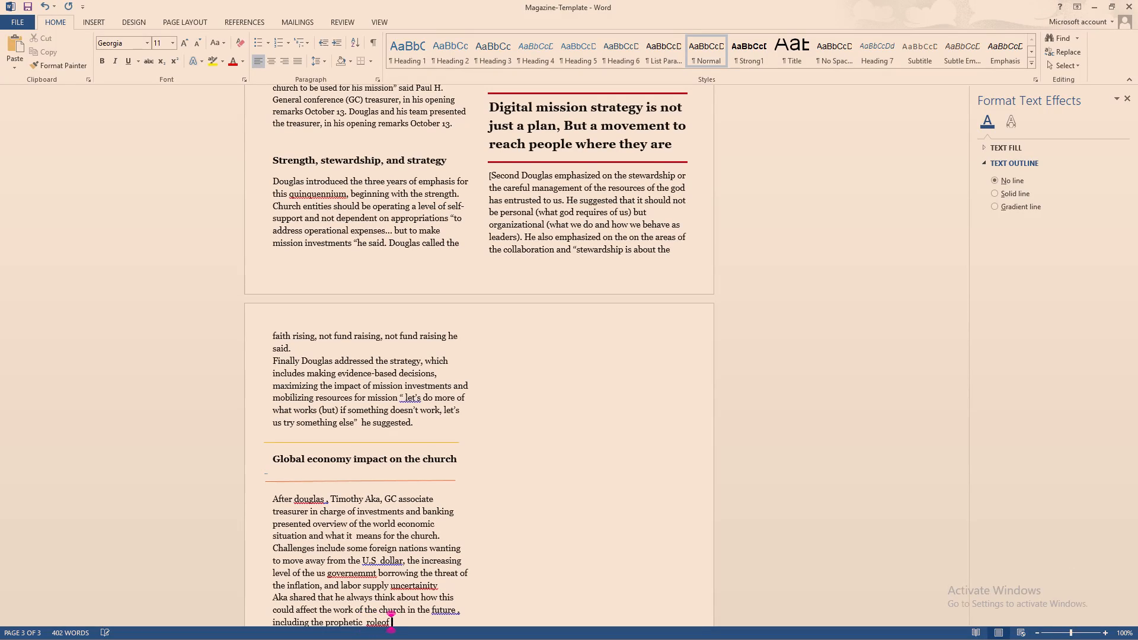
key(BackSpace)
key(BackSpace)
key(space)
text(o fthe)
key(space)
text(US)
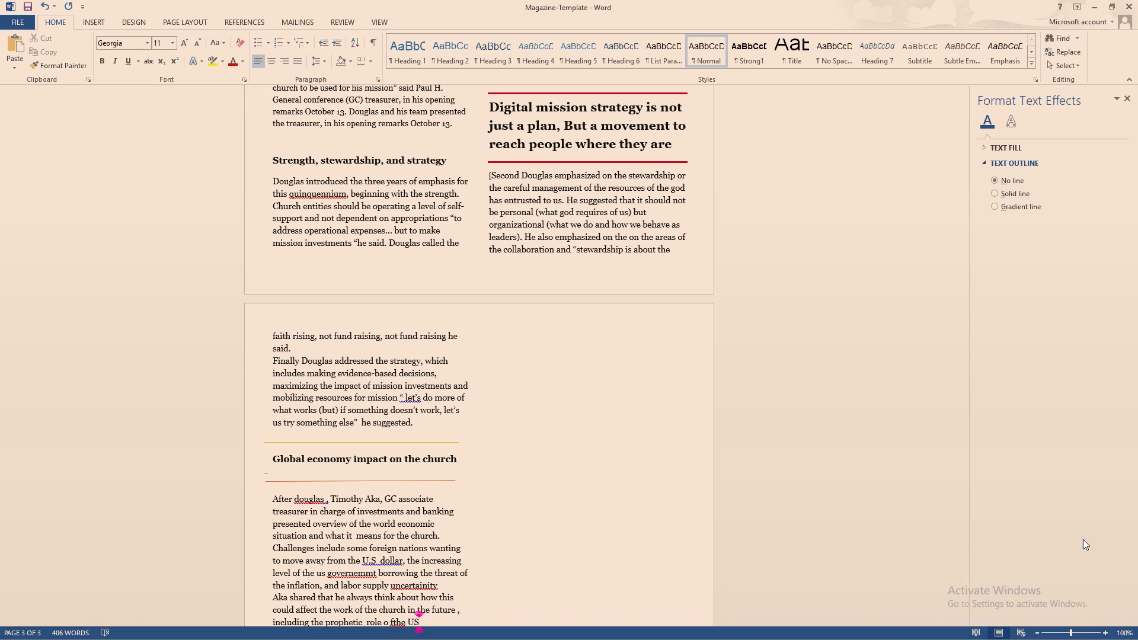
Complete the clause with "in the global events".
key(space)
text(in the gl)
text(obal)
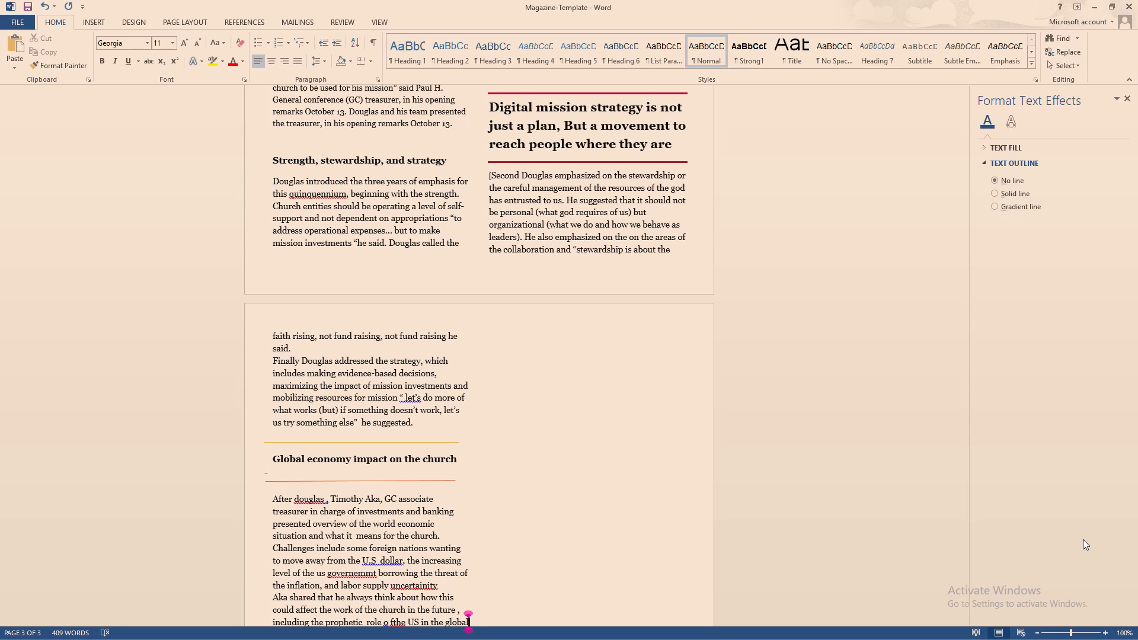
key(space)
text(events)
key(space)
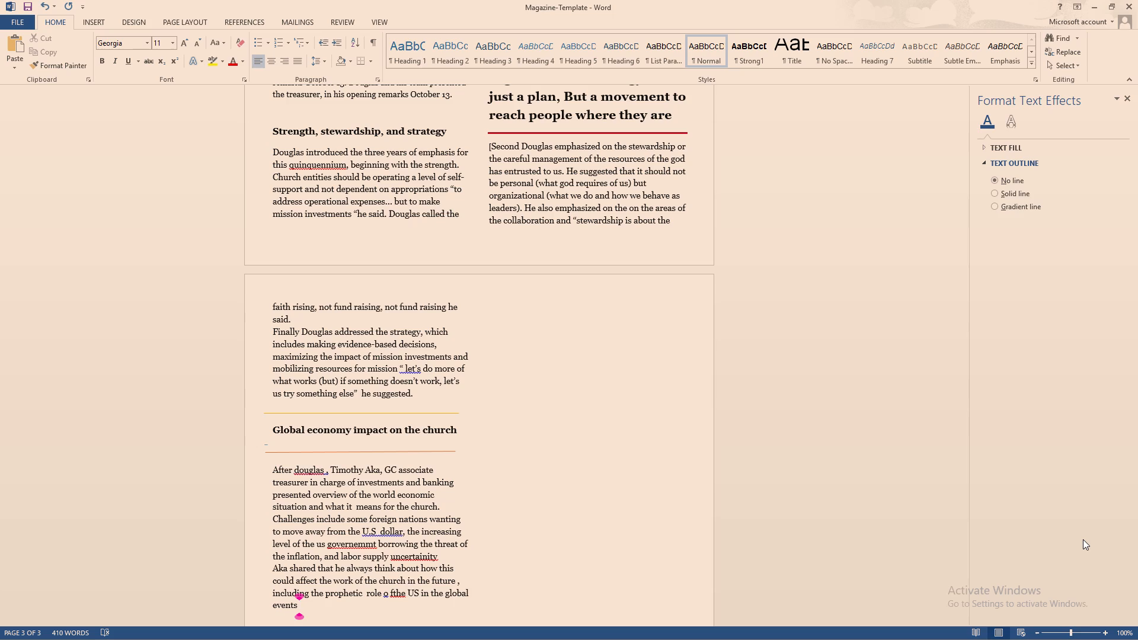
End the sentence after "global events" with a period and start a new one with "He acknowleged".
text(. He acknowlo)
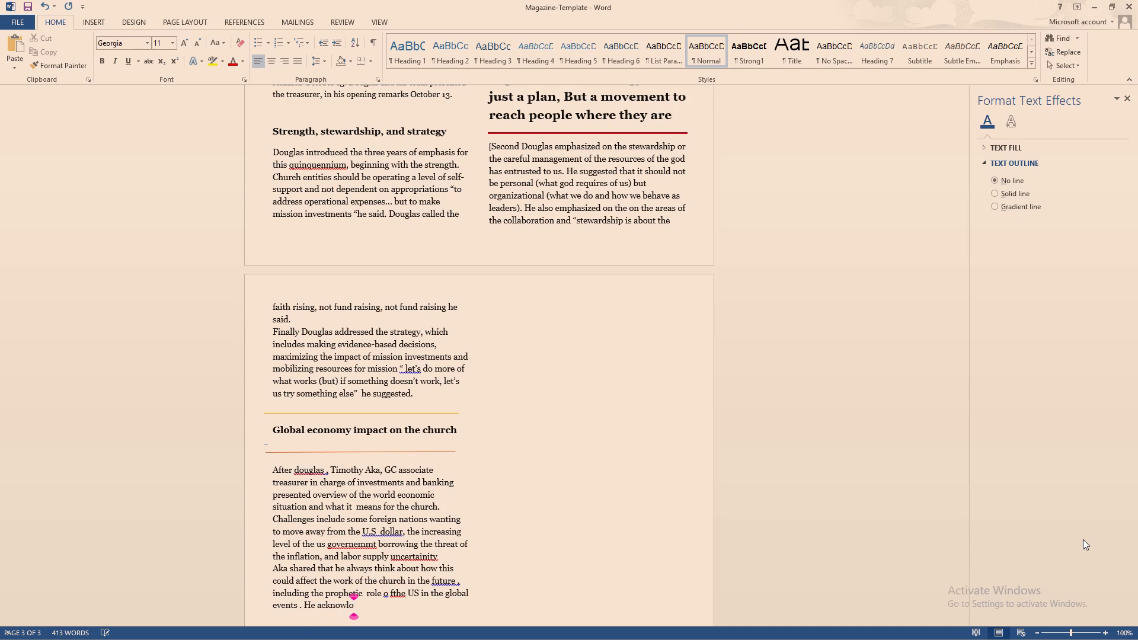
key(BackSpace)
text(edh)
key(BackSpace)
key(BackSpace)
text(ged)
key(space)
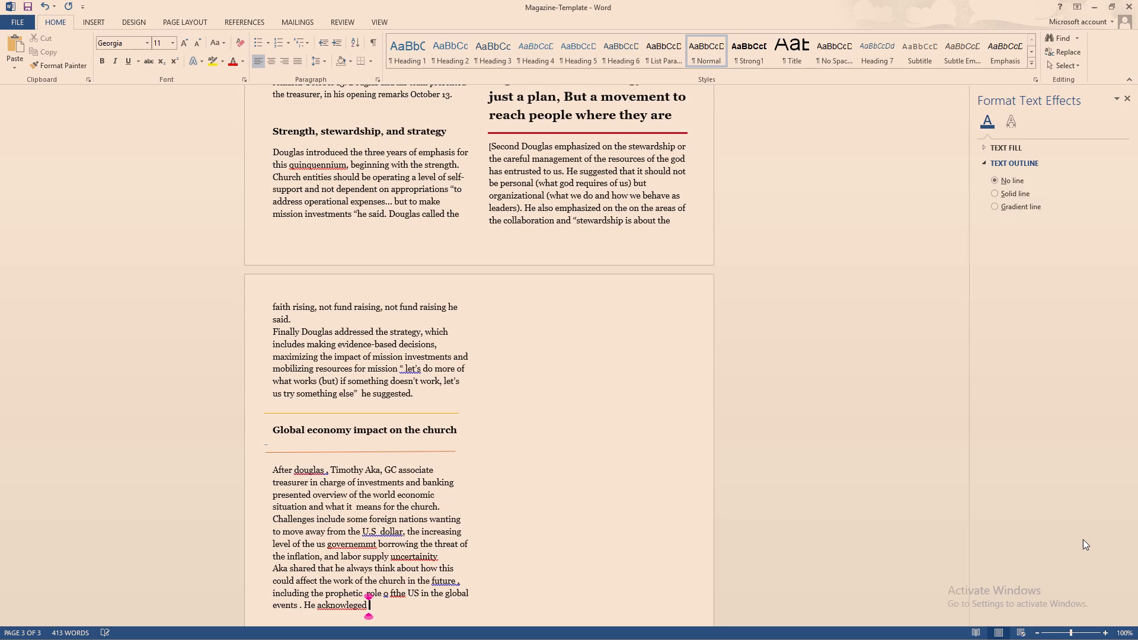
Continue the new sentence with "that the shifting winds certainly".
text(that the shig)
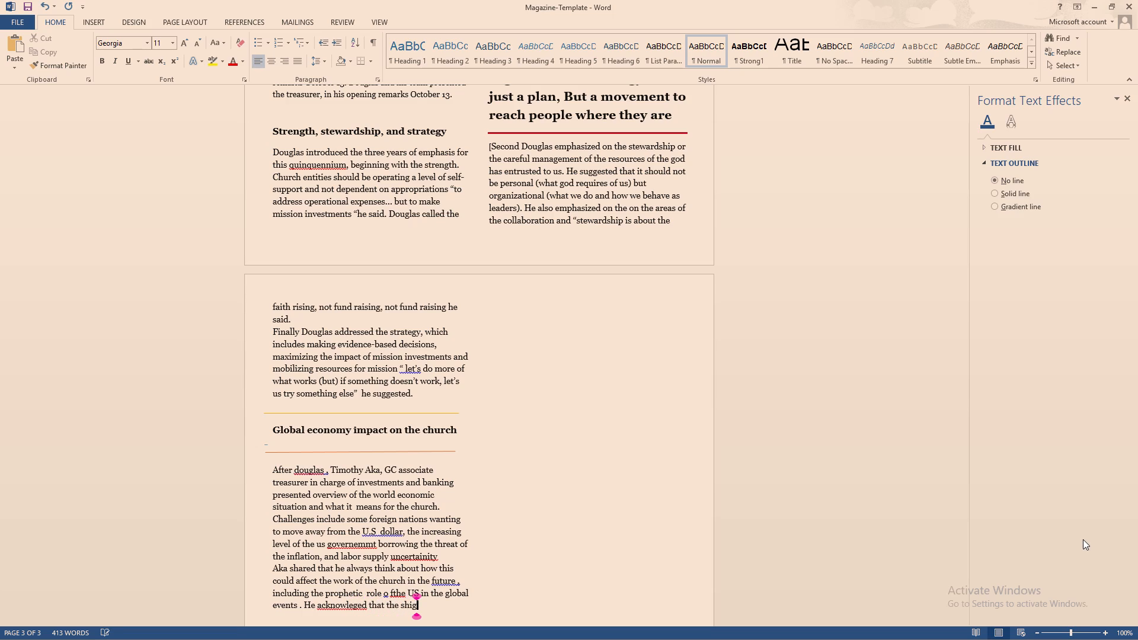
key(BackSpace)
text(fitn)
text(g wind)
key(space)
key(BackSpace)
text(s ceri)
key(BackSpace)
text(tai)
text(nly)
key(space)
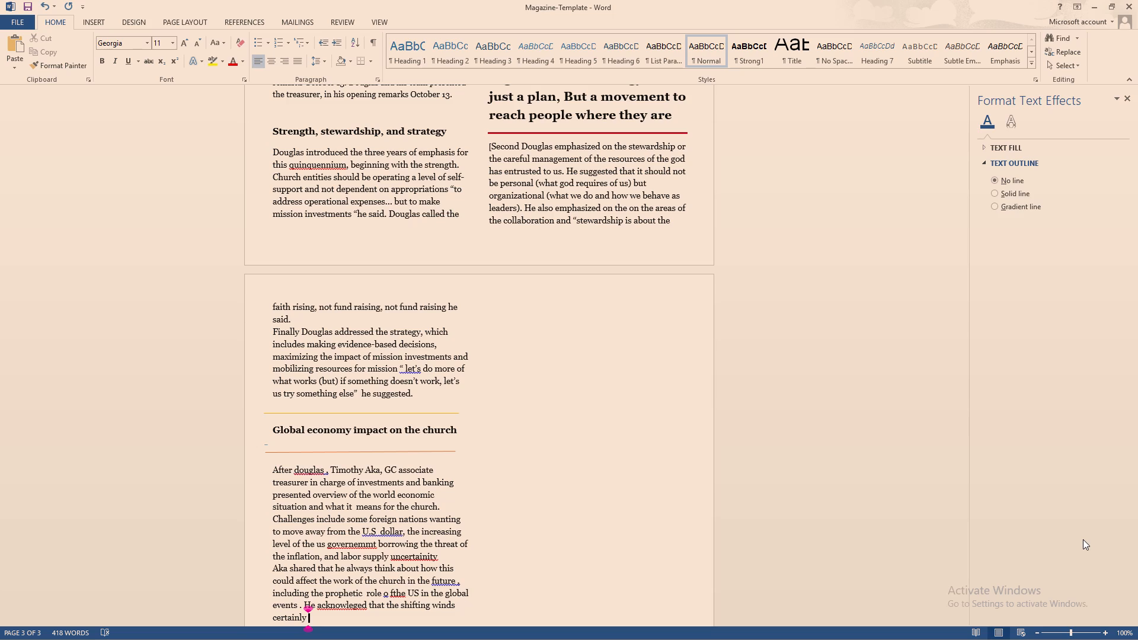
Extend the sentence with "can affect the work of the church".
text(can affect the)
key(space)
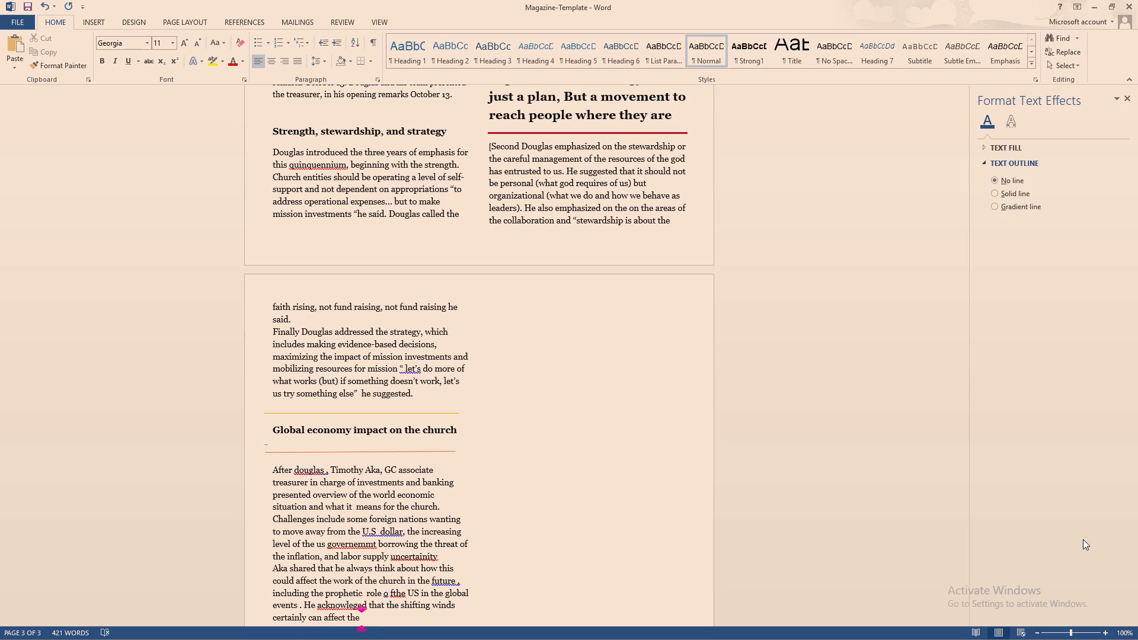
text(wr)
key(BackSpace)
text(ork)
key(space)
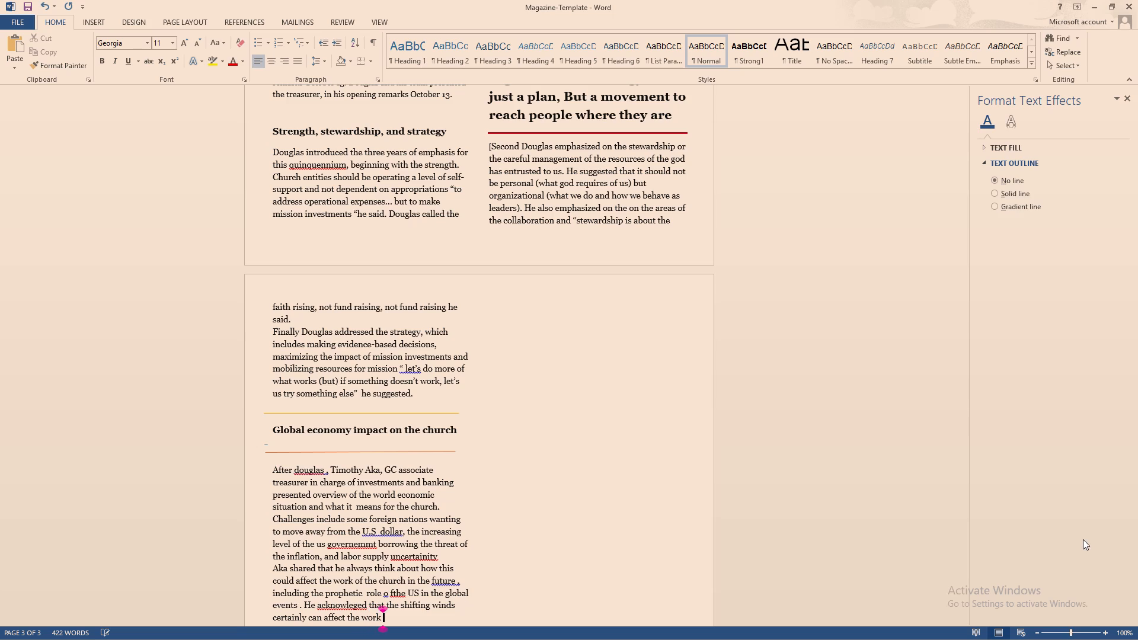
text(of the c)
text(hurch)
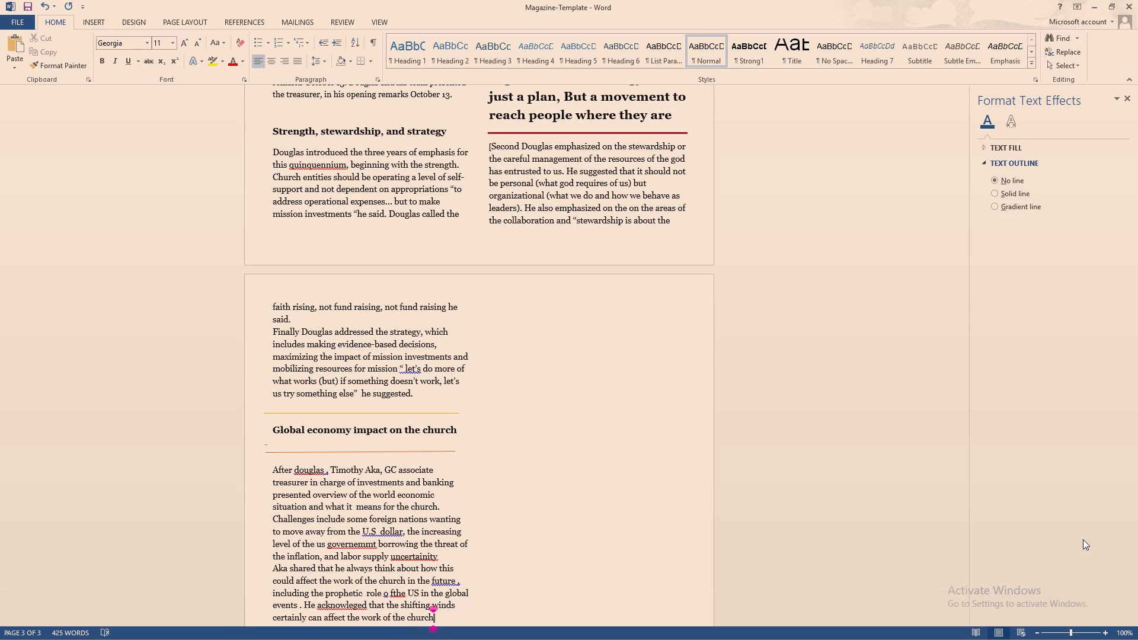
Add the clause ", including our ability to conduct the business" after "church".
text(,)
key(space)
text(incli)
key(BackSpace)
text(duing)
key(space)
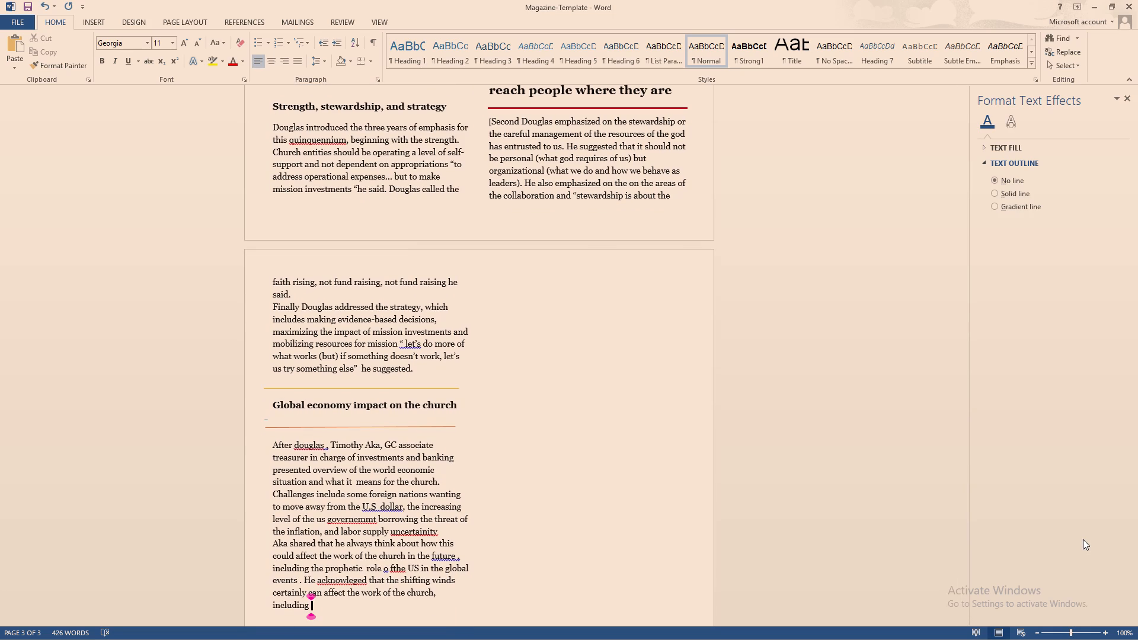
text(our ability to)
key(space)
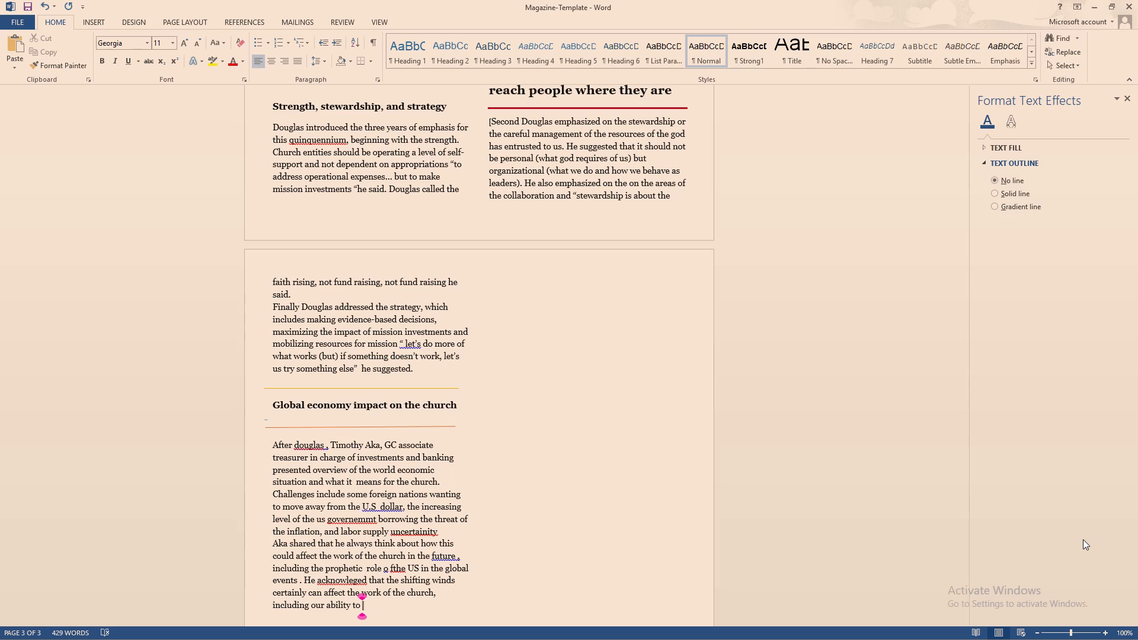
text(conduct the)
key(space)
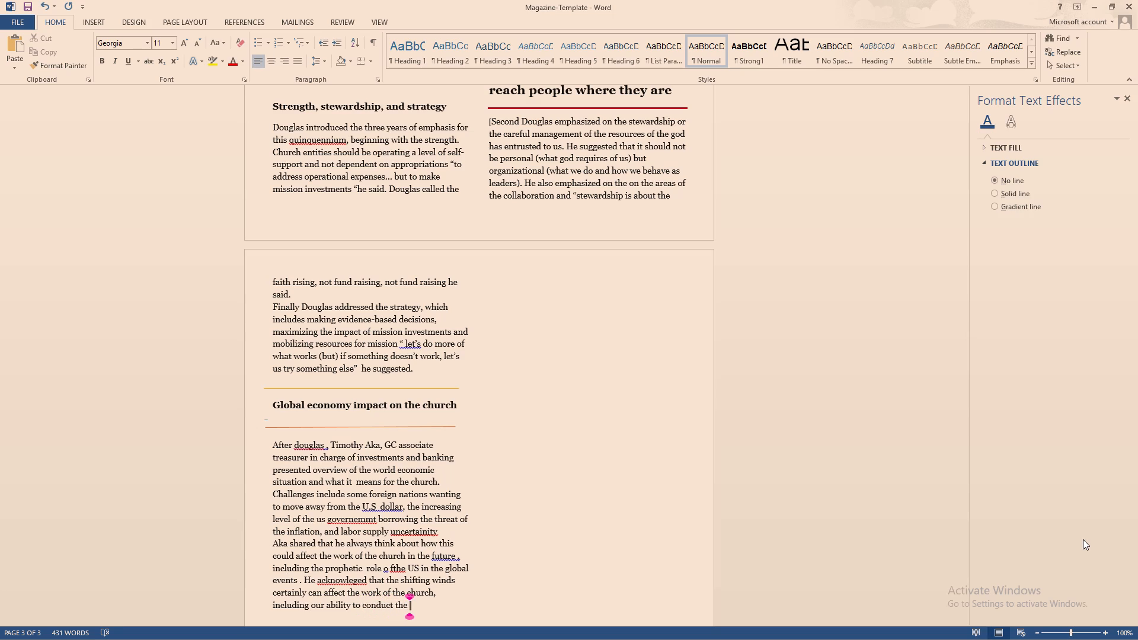
text(bu)
text(siness)
key(space)
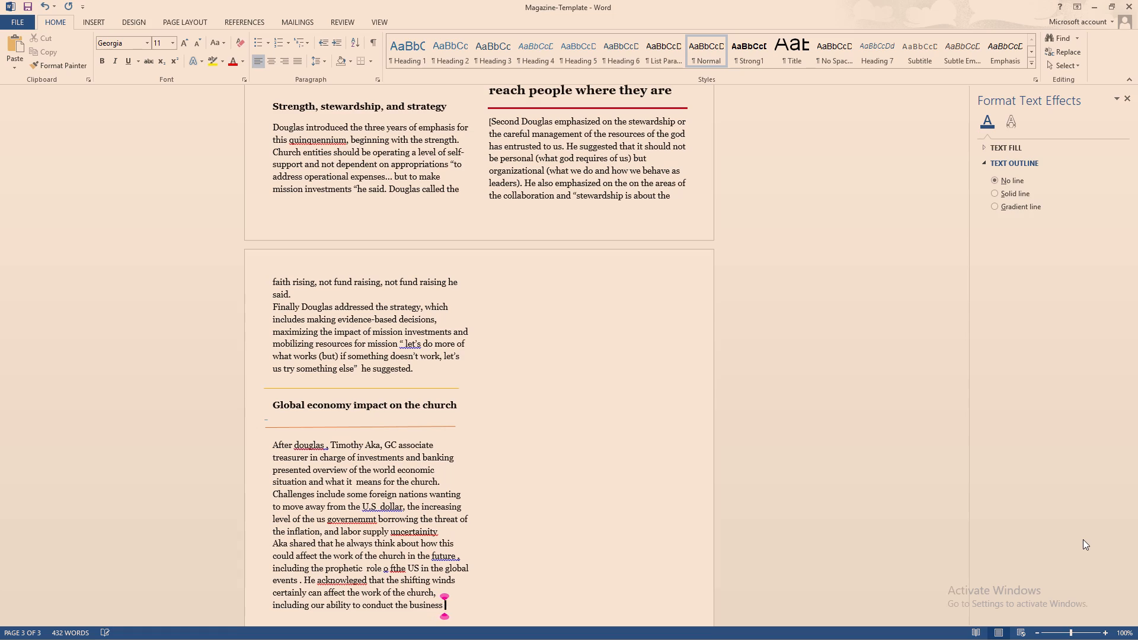
Continue the clause after "business" with "the way we've done".
text(the way we)
text('ve been)
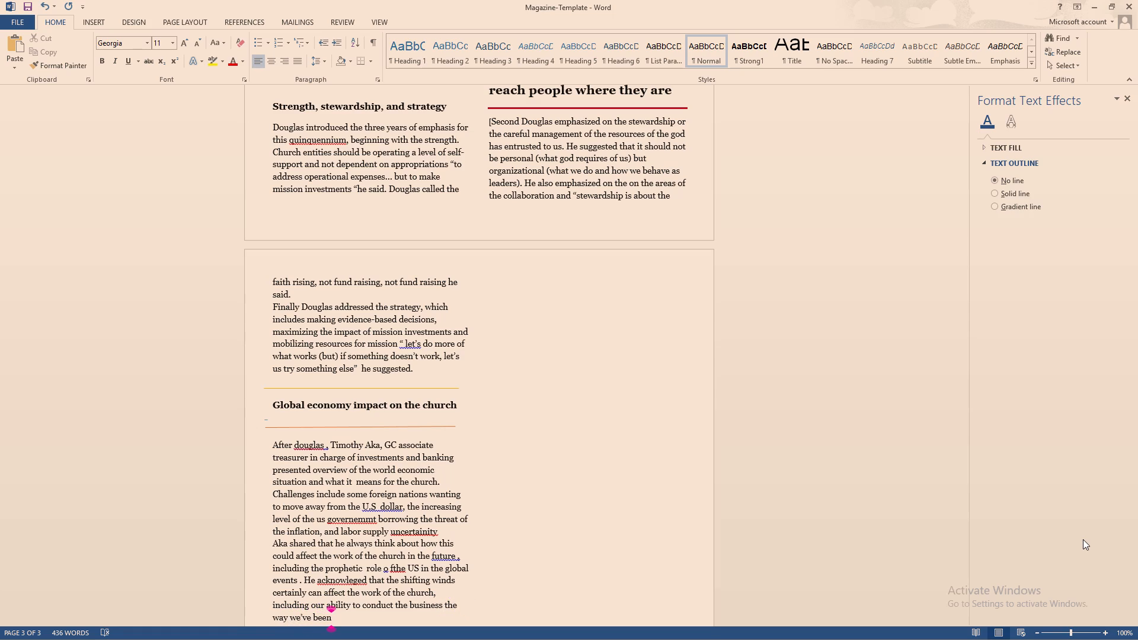
key(BackSpace)
key(BackSpace)
key(BackSpace)
key(BackSpace)
text(done)
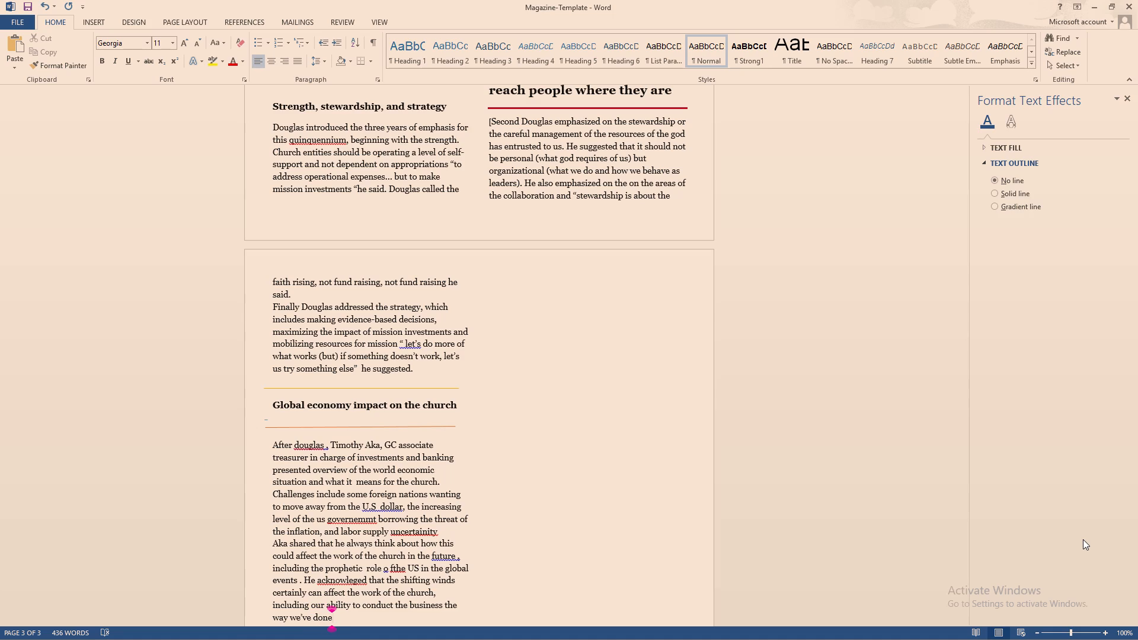
Open a parenthesis after "done" and add "move funds around the world".
key(space)
text(( move)
key(space)
text(funds)
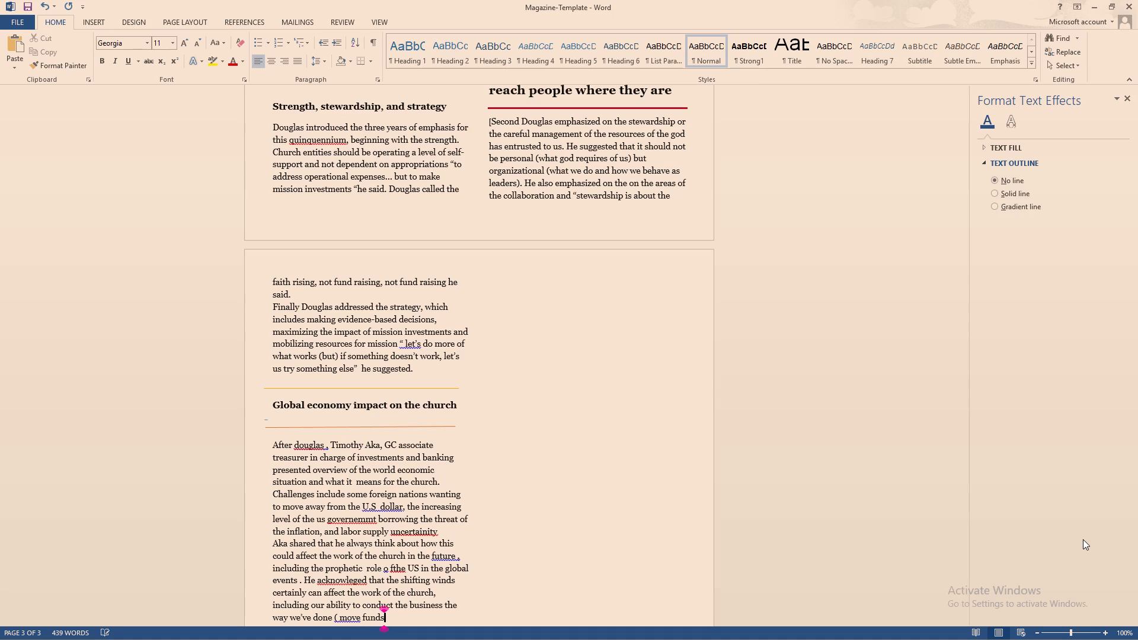
key(space)
text(around the world)
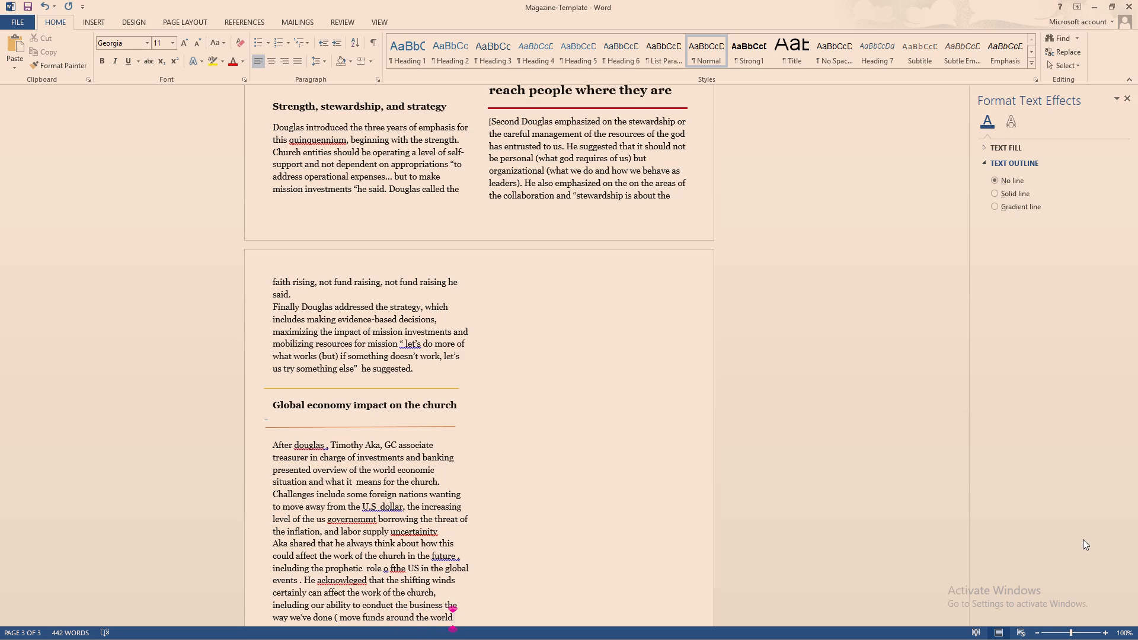
Extend the phrase after "world" with "to support our work".
key(space)
text(to suppoer)
key(BackSpace)
key(BackSpace)
text(rt the)
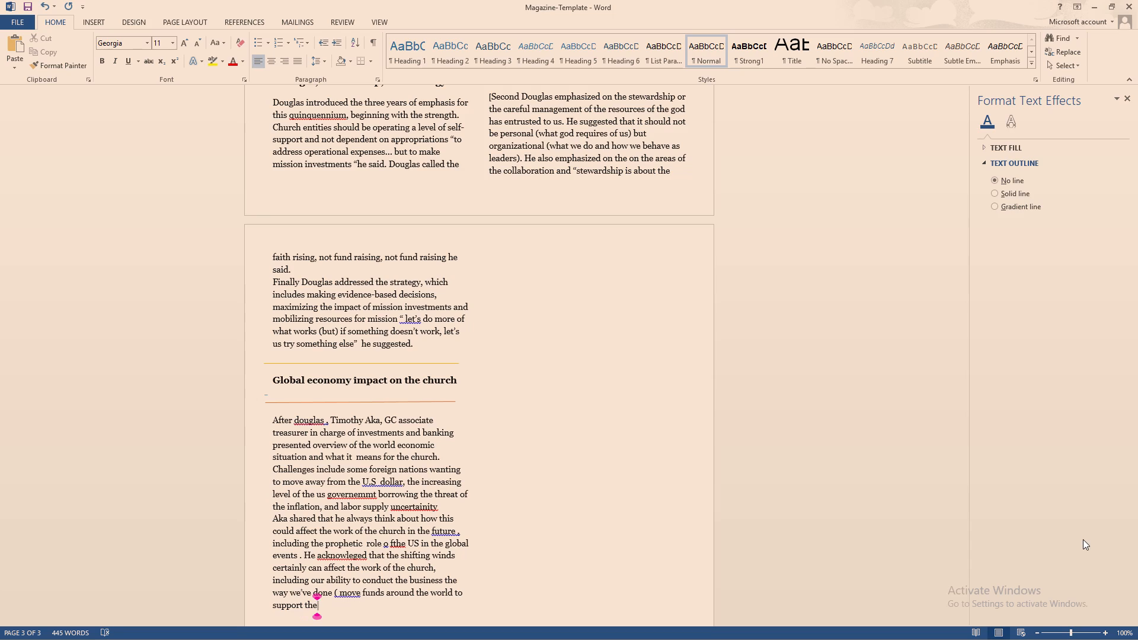
key(BackSpace)
key(BackSpace)
key(BackSpace)
key(BackSpace)
text(our w)
key(BackSpace)
key(BackSpace)
key(BackSpace)
key(BackSpace)
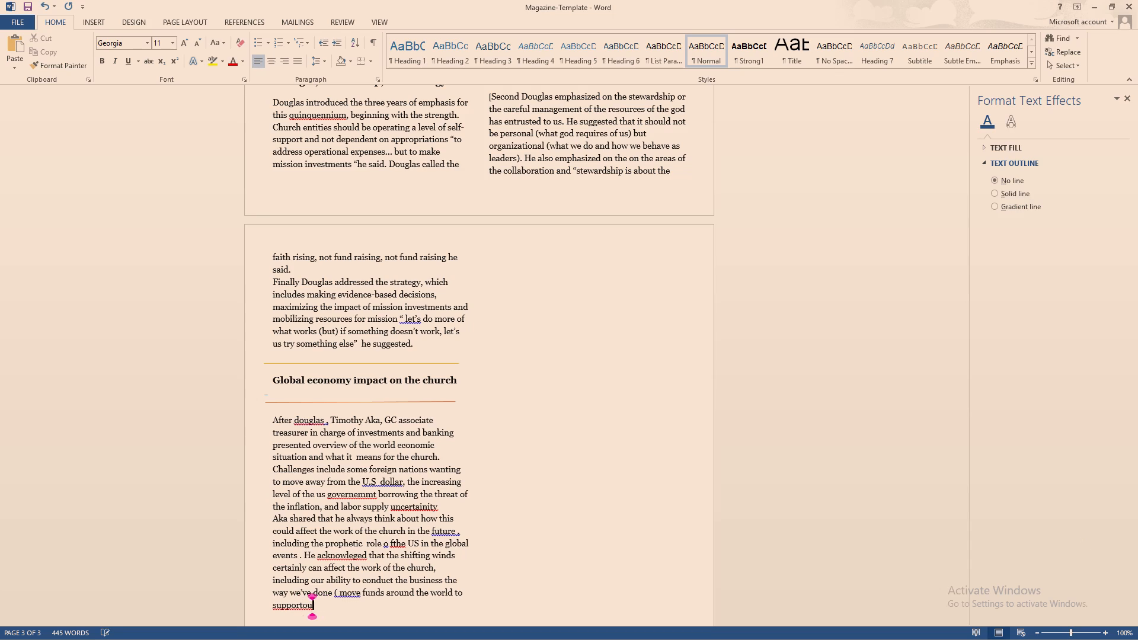
key(BackSpace)
key(space)
text(our work)
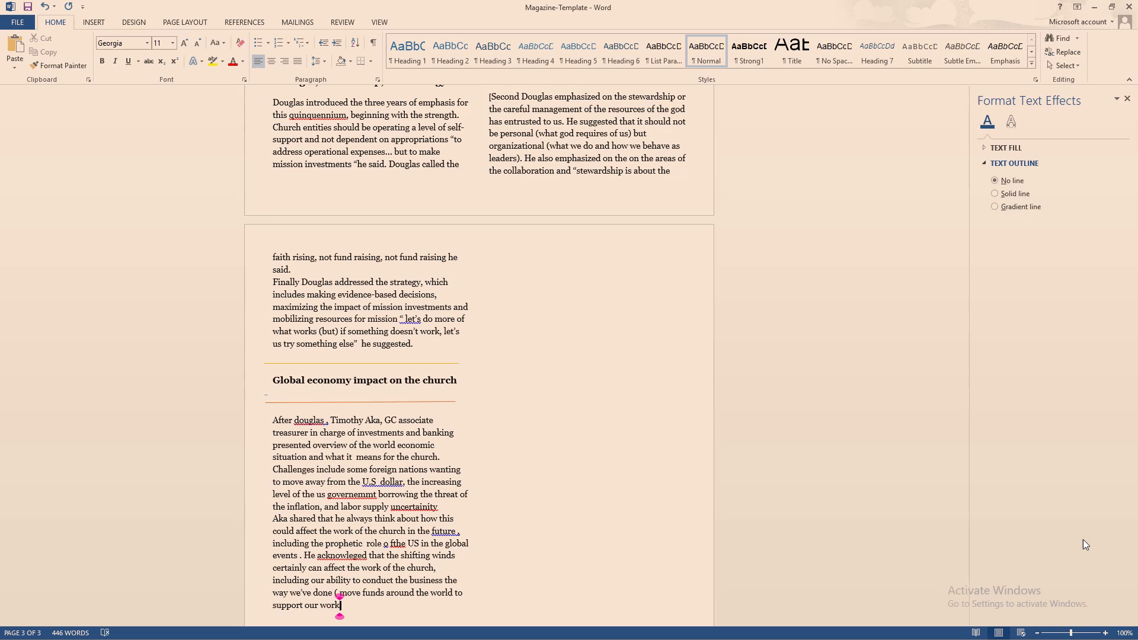
Add a closing quotation mark after "work" and continue with "it".
text(" it)
key(space)
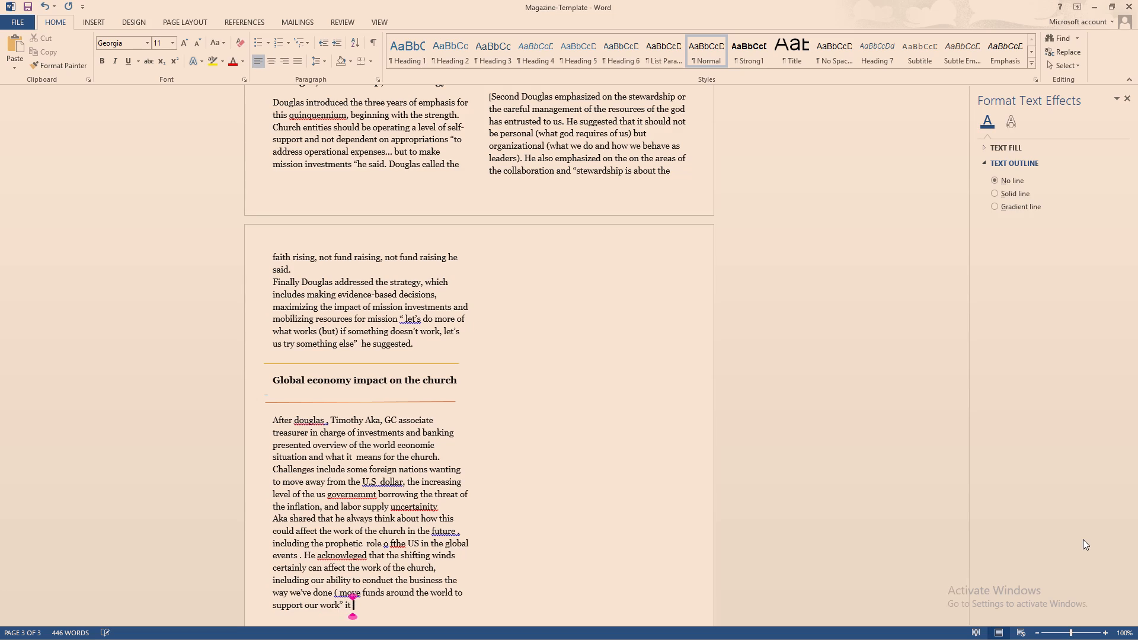
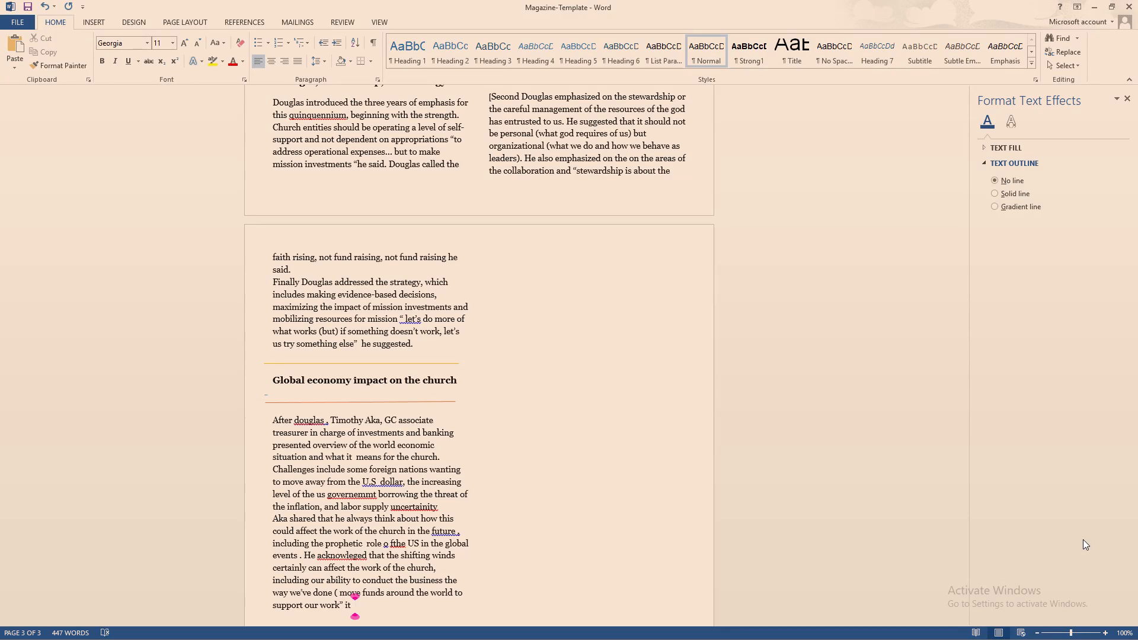
Continue the sentence after "it" with "is reason, AKA emphasized, that".
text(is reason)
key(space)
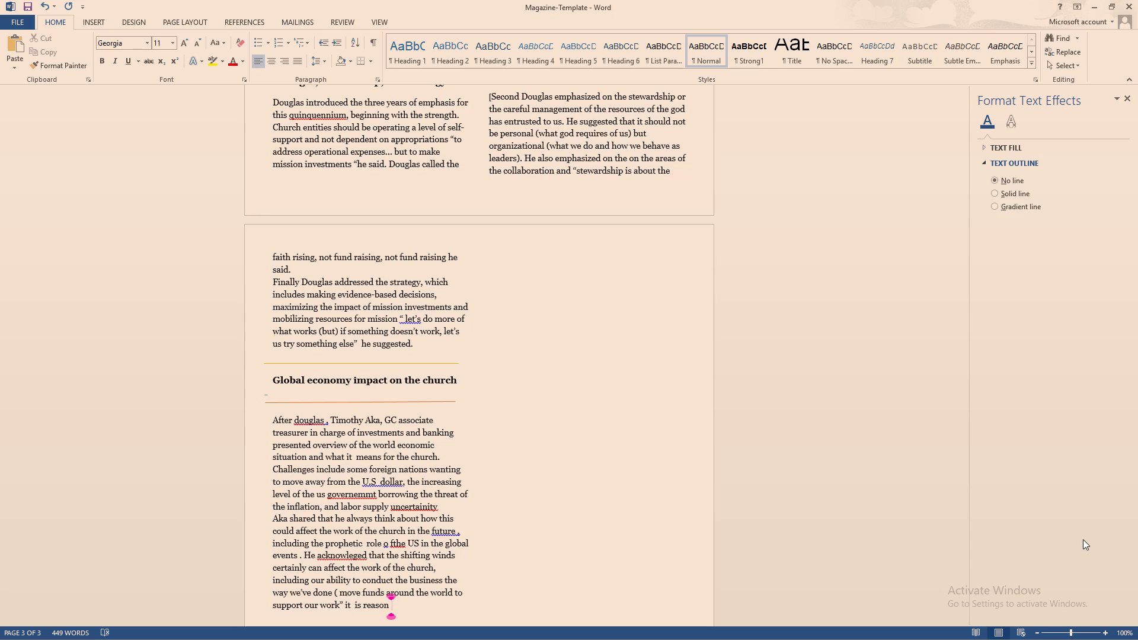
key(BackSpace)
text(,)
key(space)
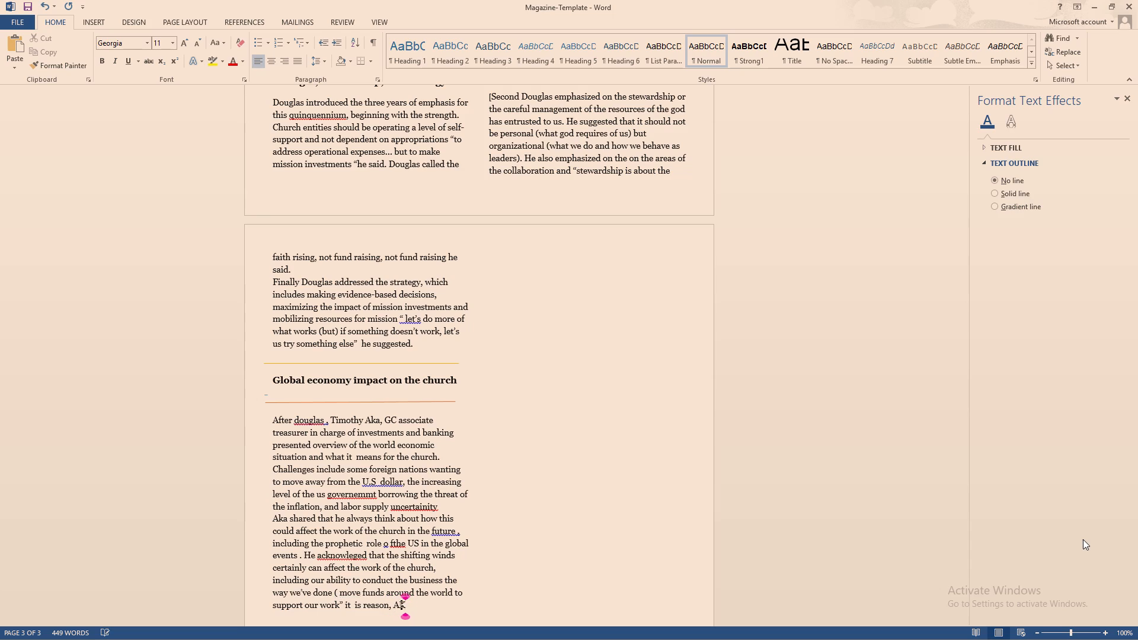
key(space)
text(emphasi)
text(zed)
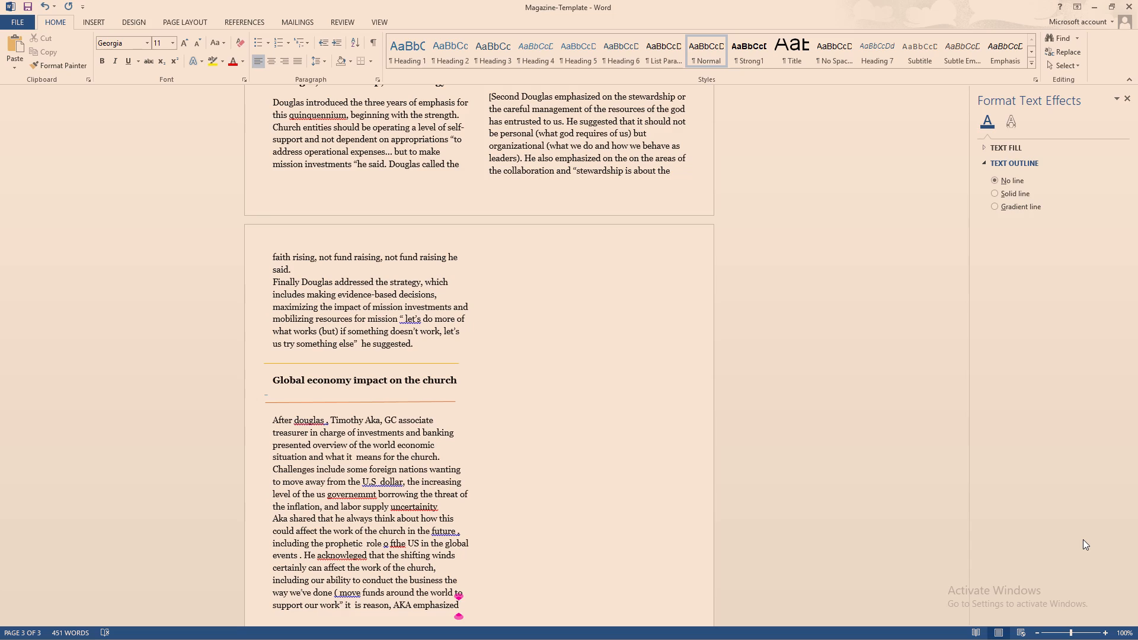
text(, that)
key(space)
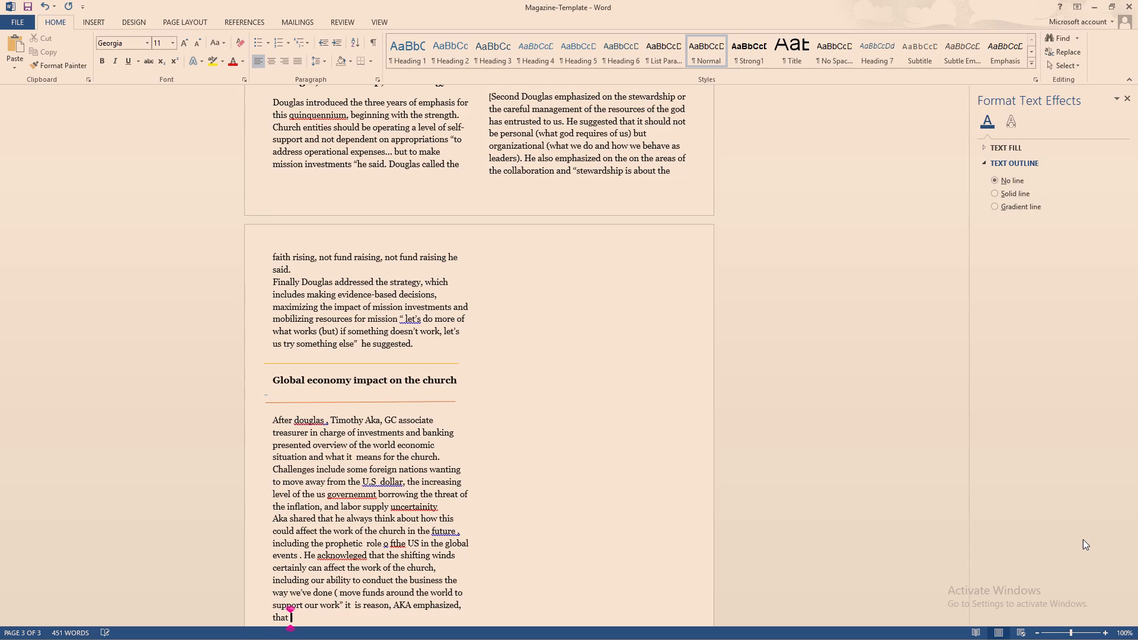
Extend the sentence after "that" with "self-spport becomes".
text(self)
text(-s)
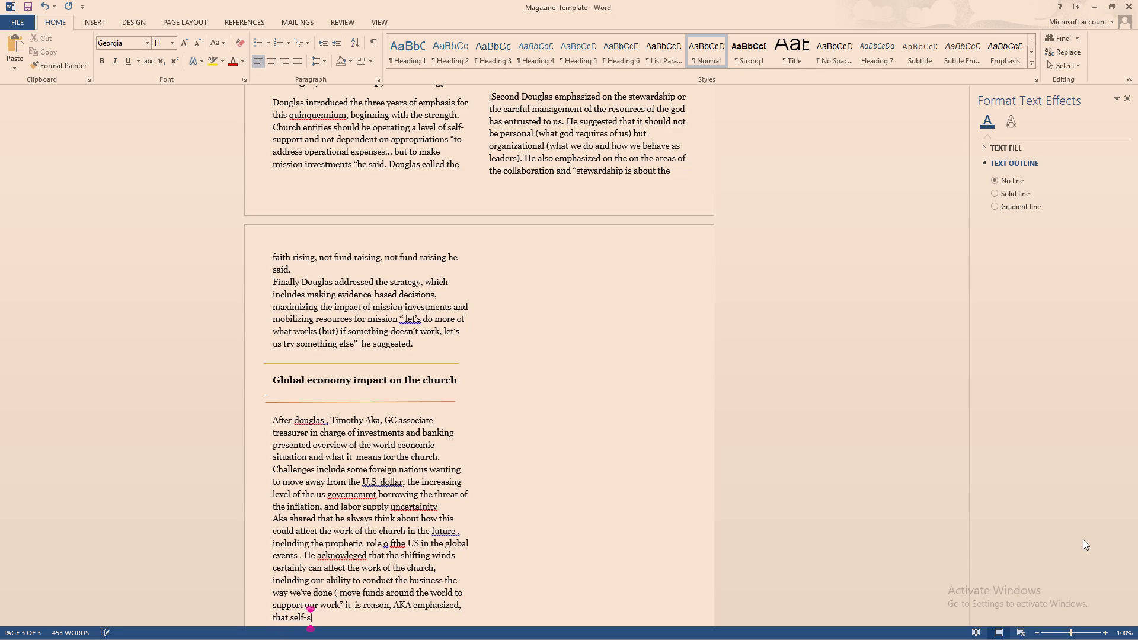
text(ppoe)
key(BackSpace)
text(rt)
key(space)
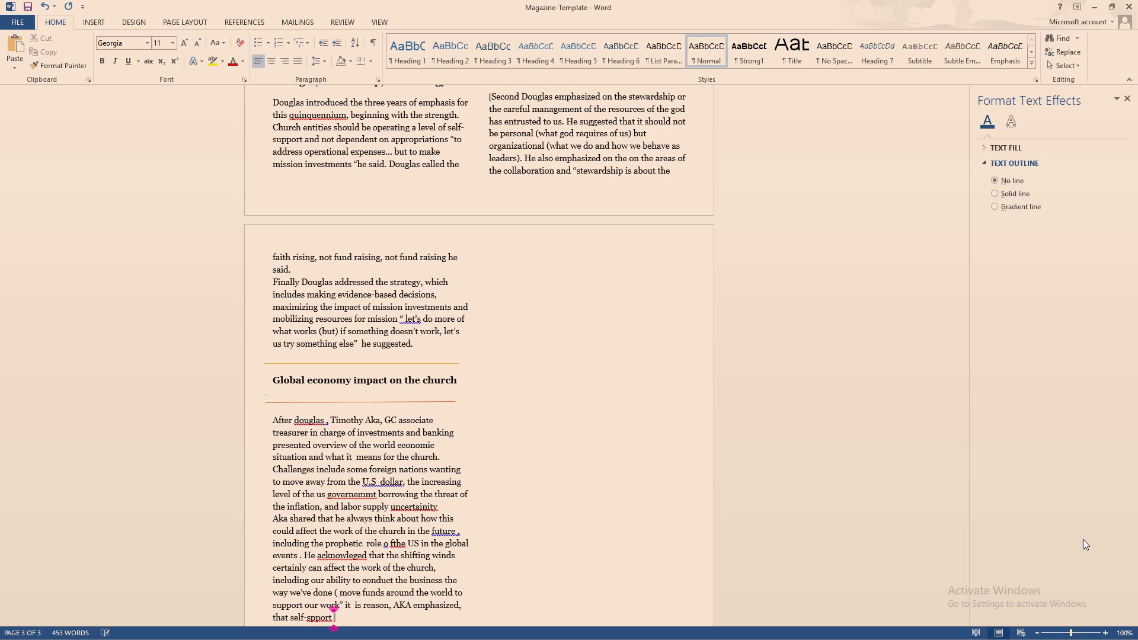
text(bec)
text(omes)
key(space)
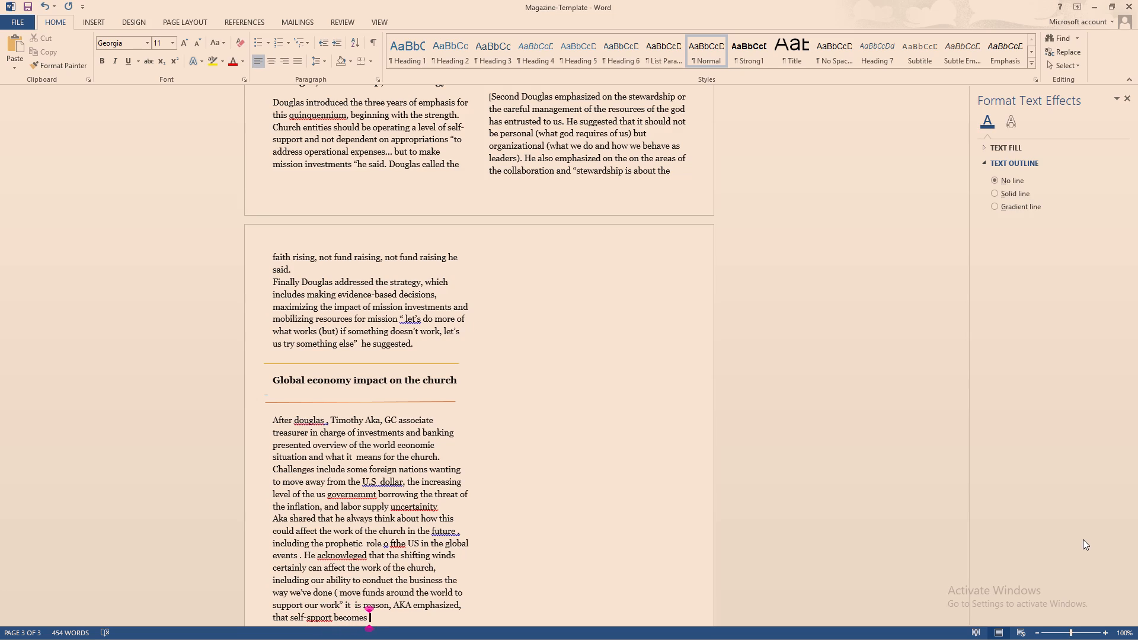
Finish the sentence after "becomes" with "much more important.".
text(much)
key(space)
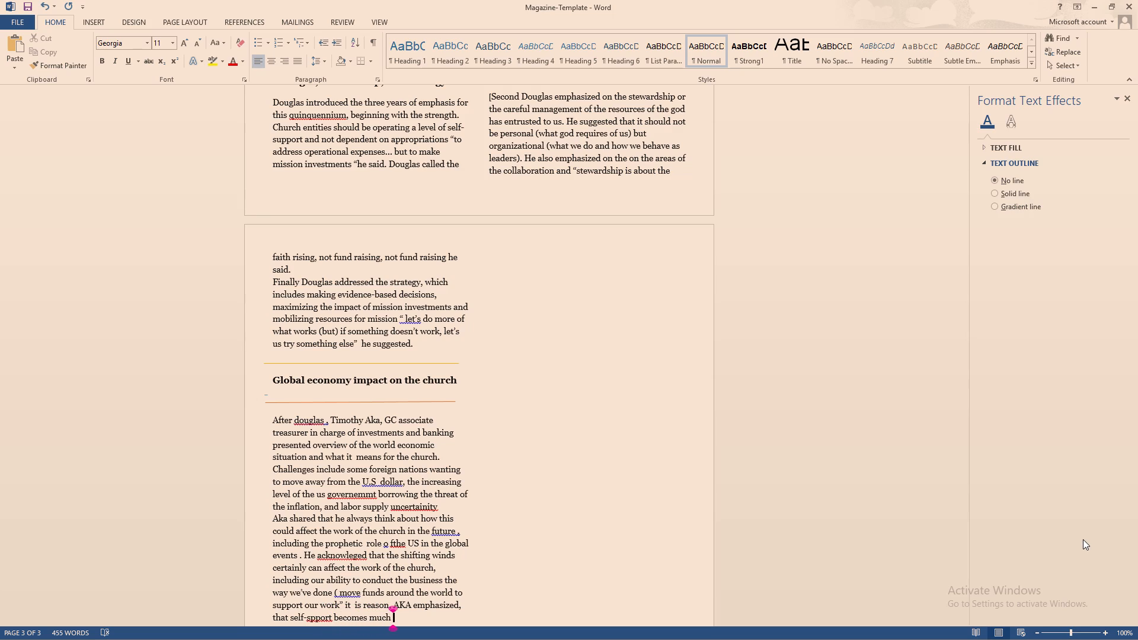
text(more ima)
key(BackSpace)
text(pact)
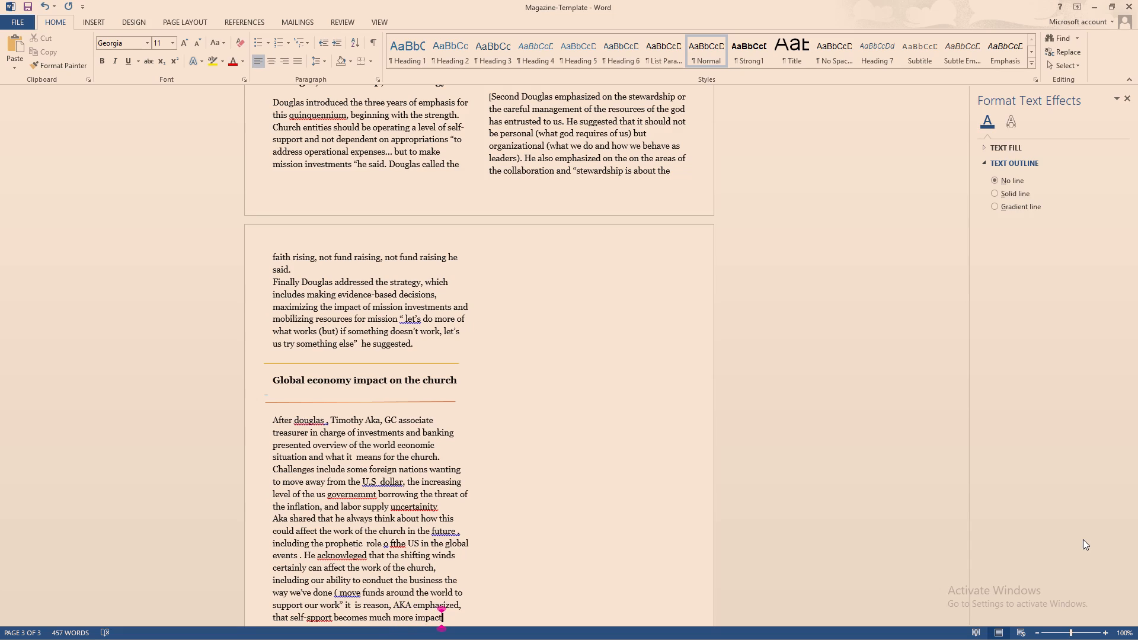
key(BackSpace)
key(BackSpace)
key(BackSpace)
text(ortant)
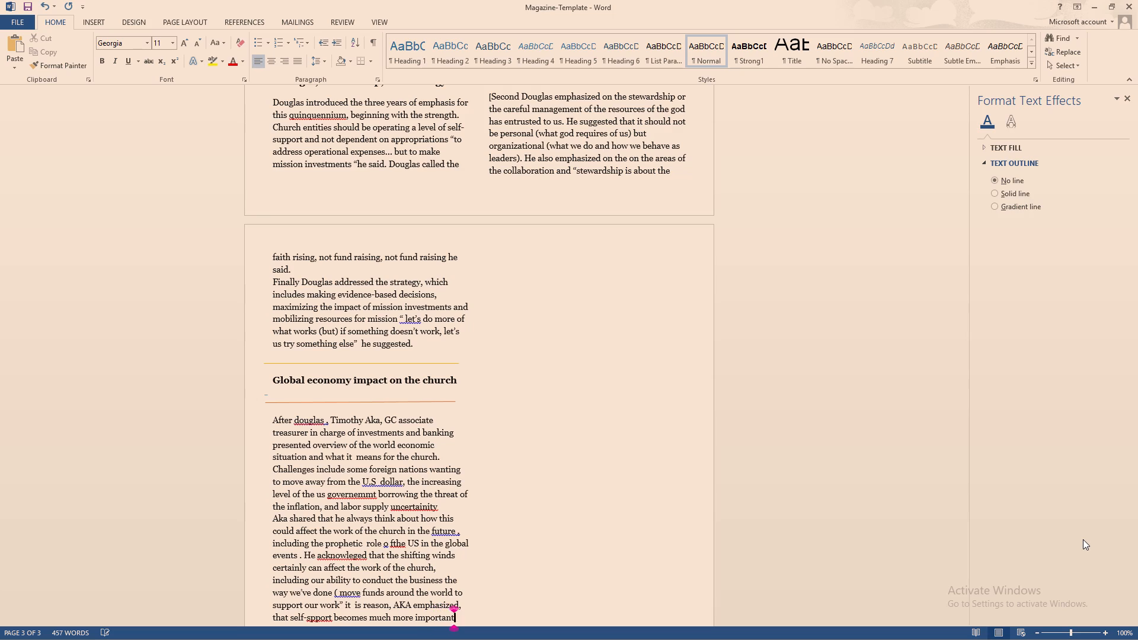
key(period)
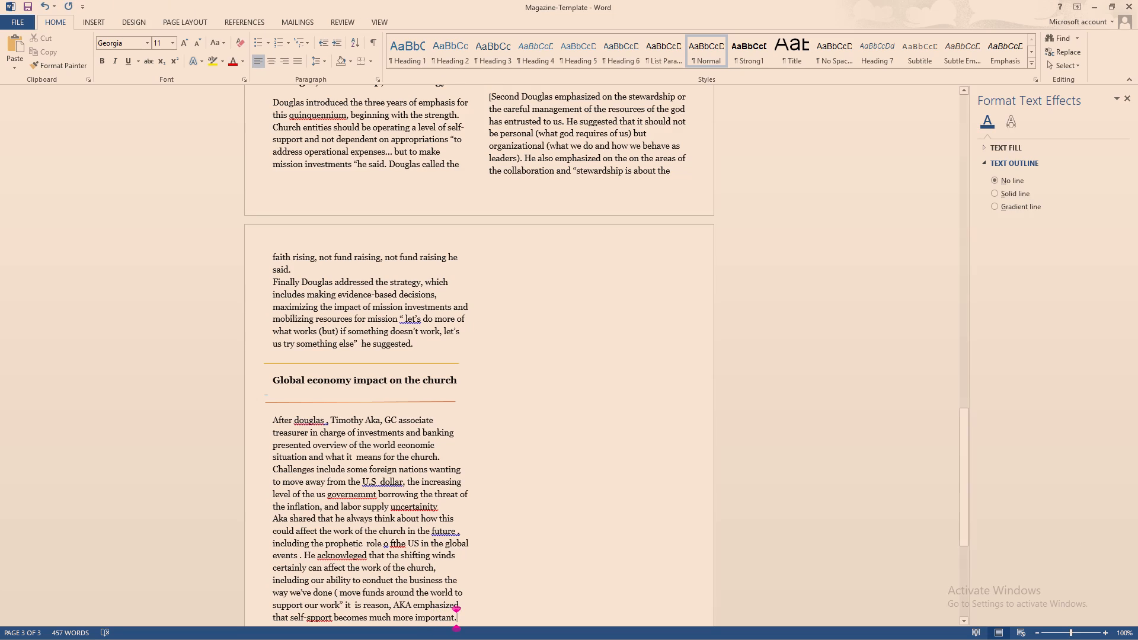
Correct "douglas ," to "Douglas," in the opening sentence of the global economy section using the suggested proofing corrections.
scroll(440, 274, down, 2)
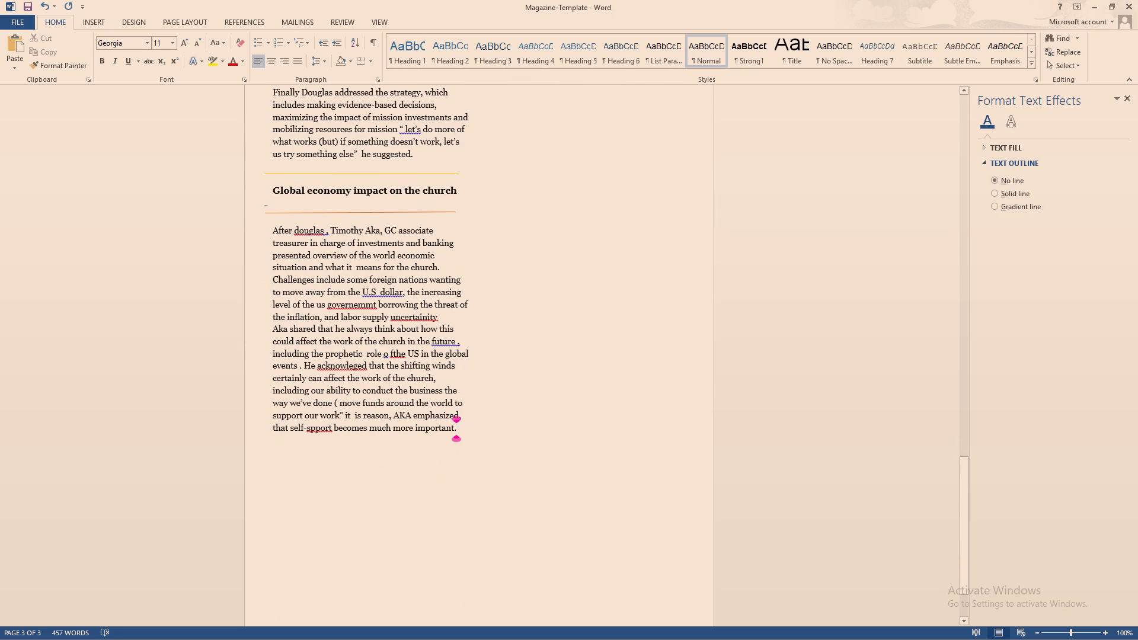
click(303, 229)
right_click(313, 223)
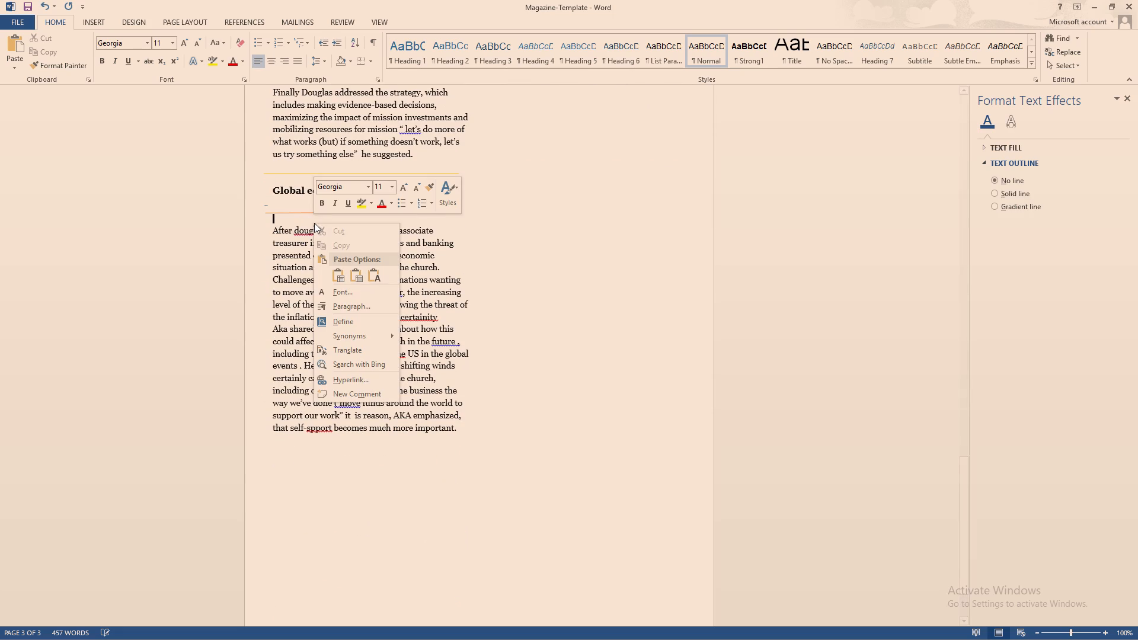
drag(555, 291, 539, 288)
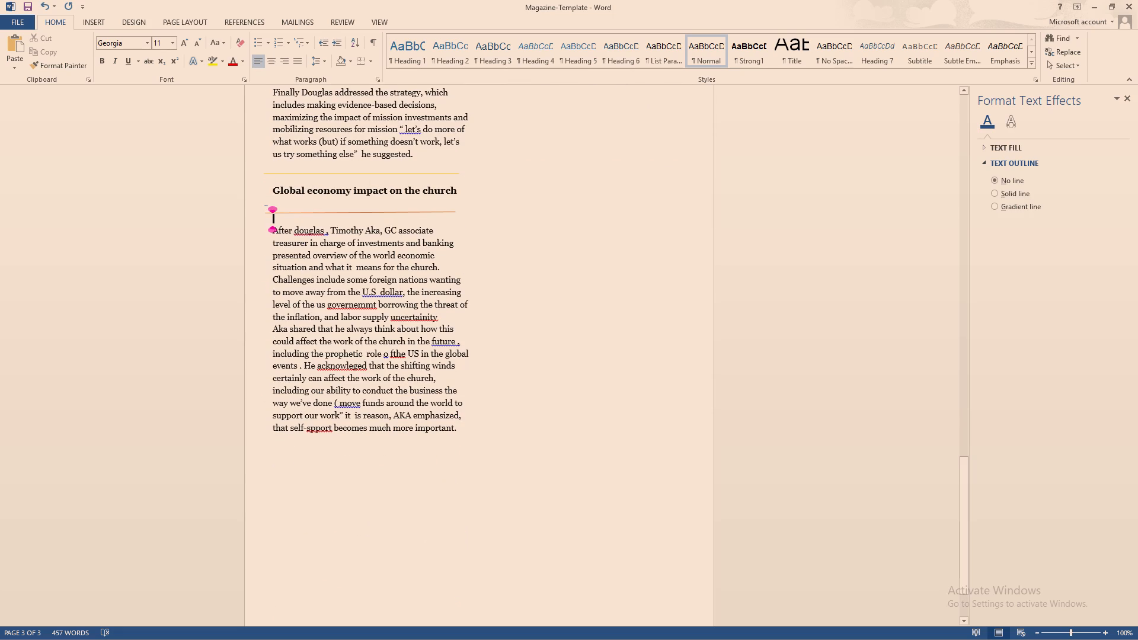
click(311, 231)
right_click(310, 231)
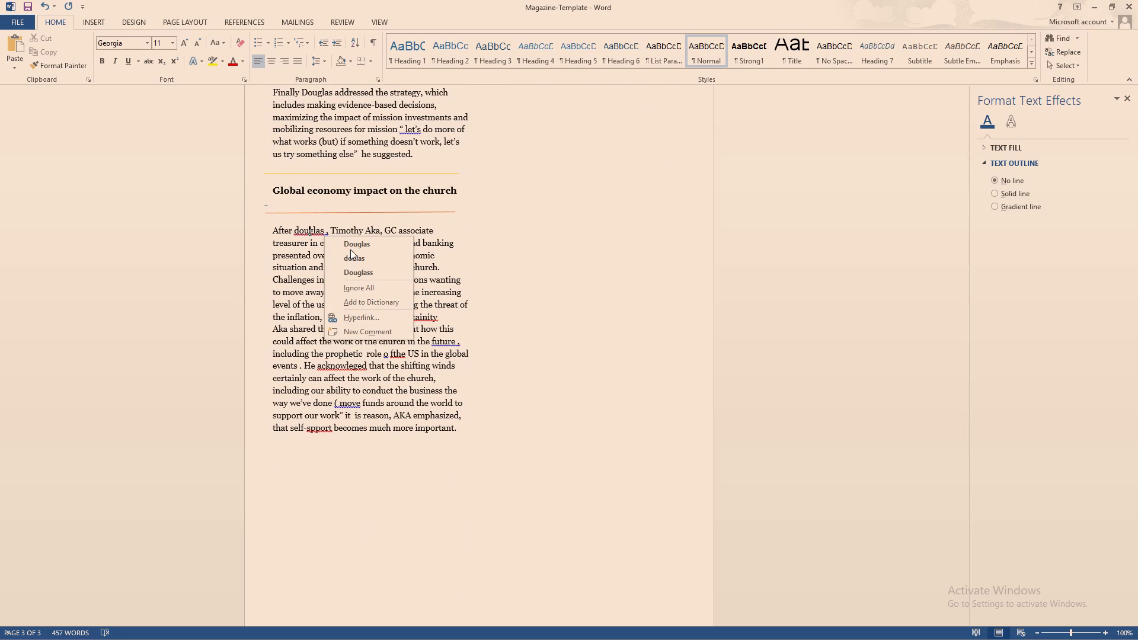
click(351, 246)
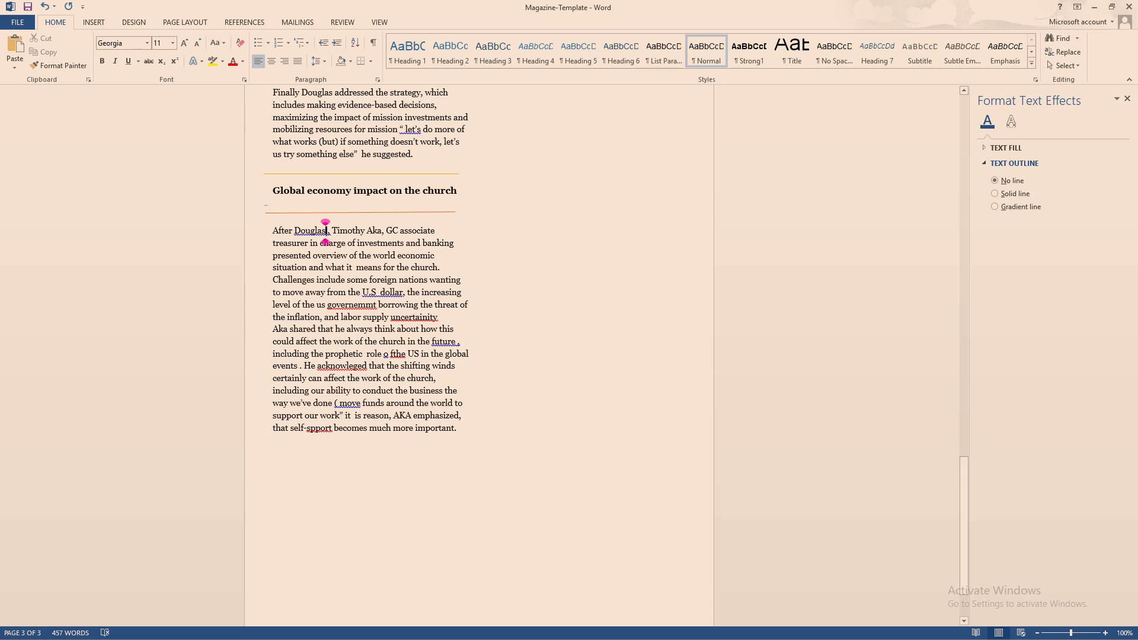
click(308, 231)
right_click(306, 232)
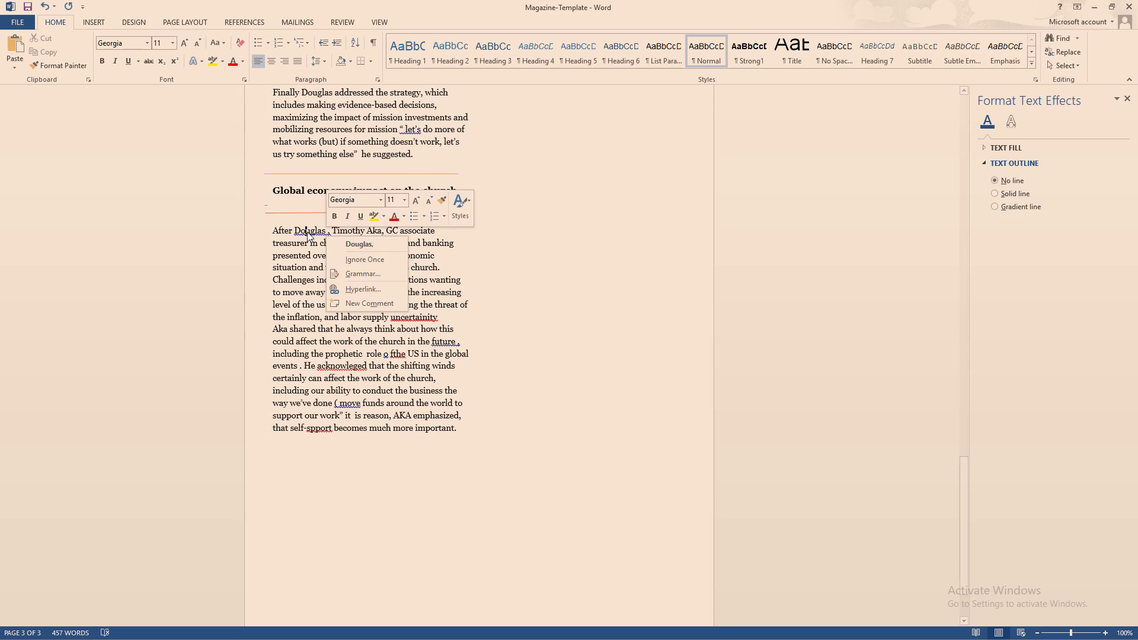
click(354, 241)
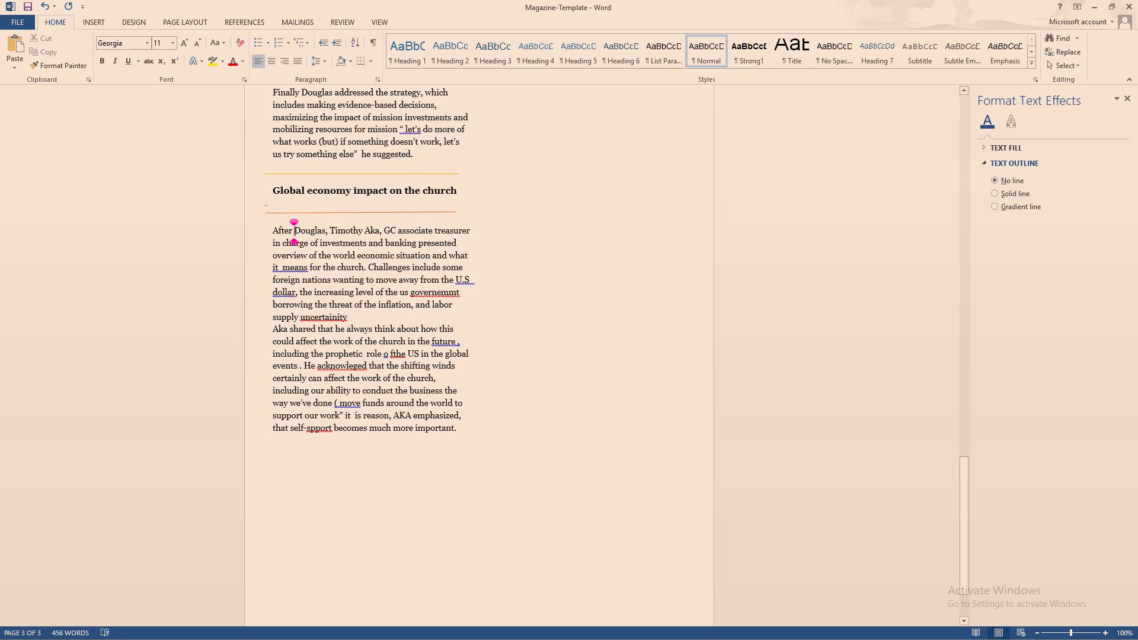
Apply the grammar suggestion "it means" to remove the extra space in the section's first sentence.
click(290, 264)
right_click(300, 261)
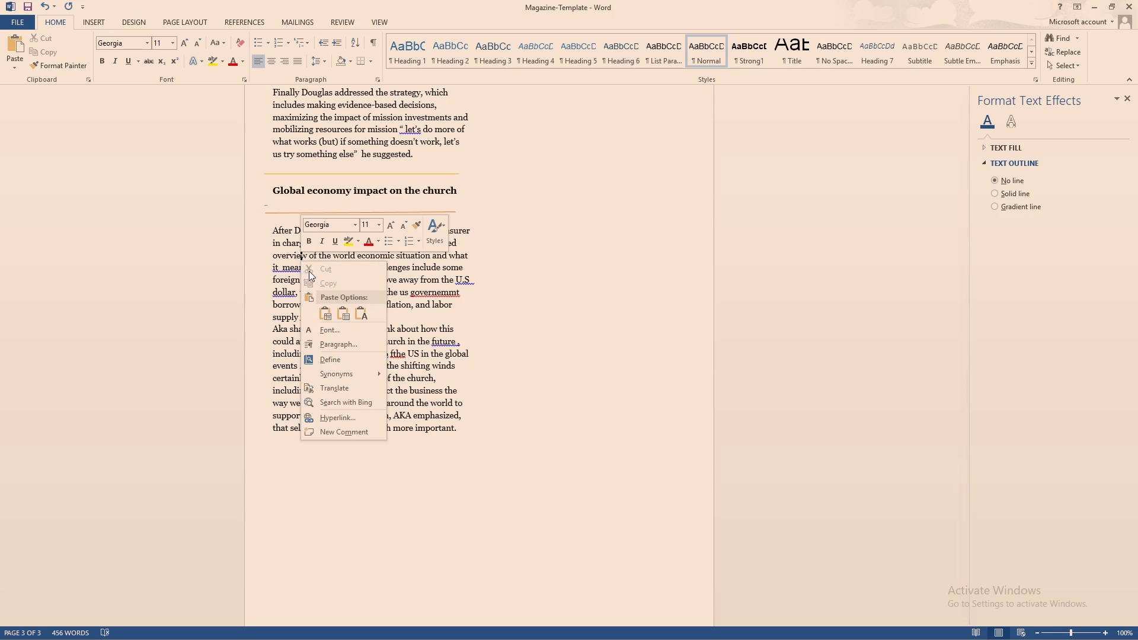
click(284, 266)
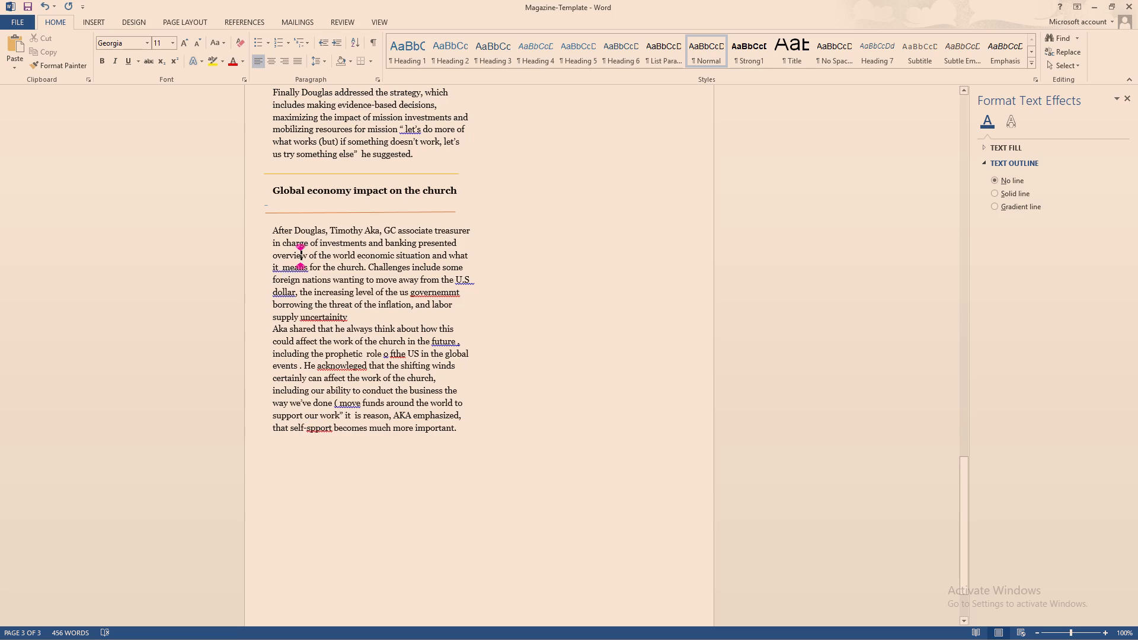
click(286, 268)
right_click(287, 268)
click(327, 277)
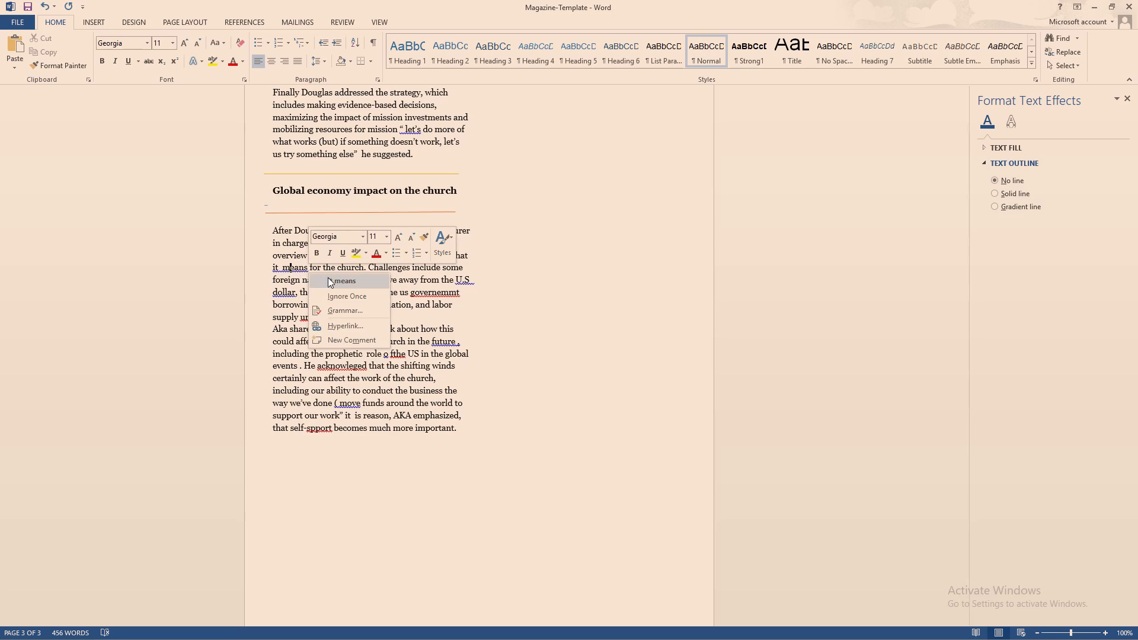
Apply the suggested spacing correction to the flagged "U.S dollar" in the challenges sentence.
click(458, 280)
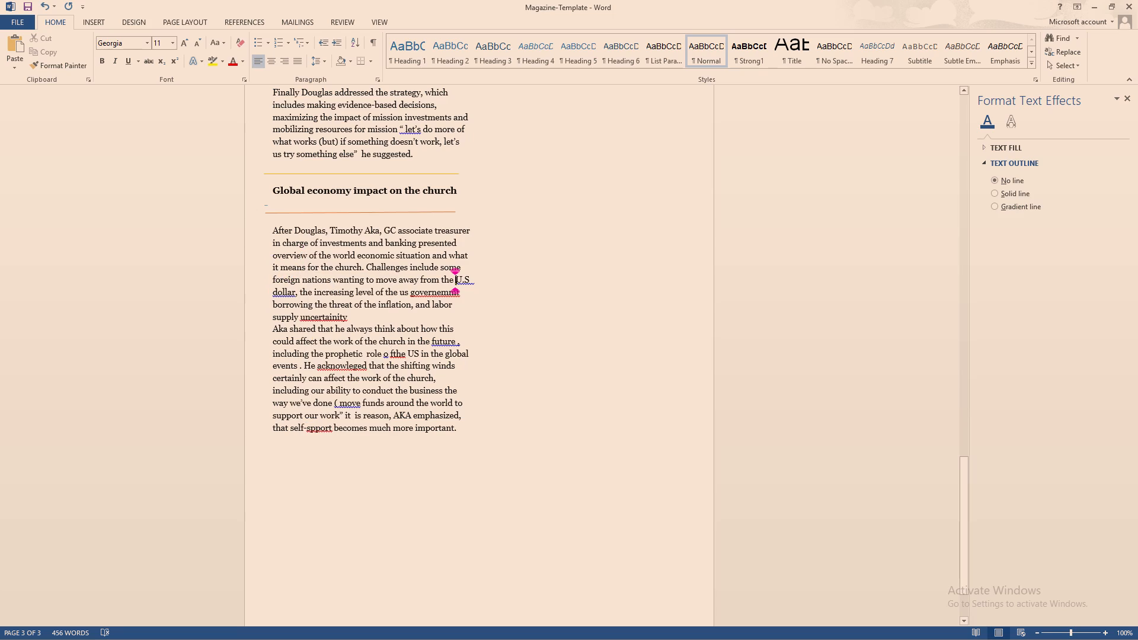
right_click(458, 280)
click(490, 293)
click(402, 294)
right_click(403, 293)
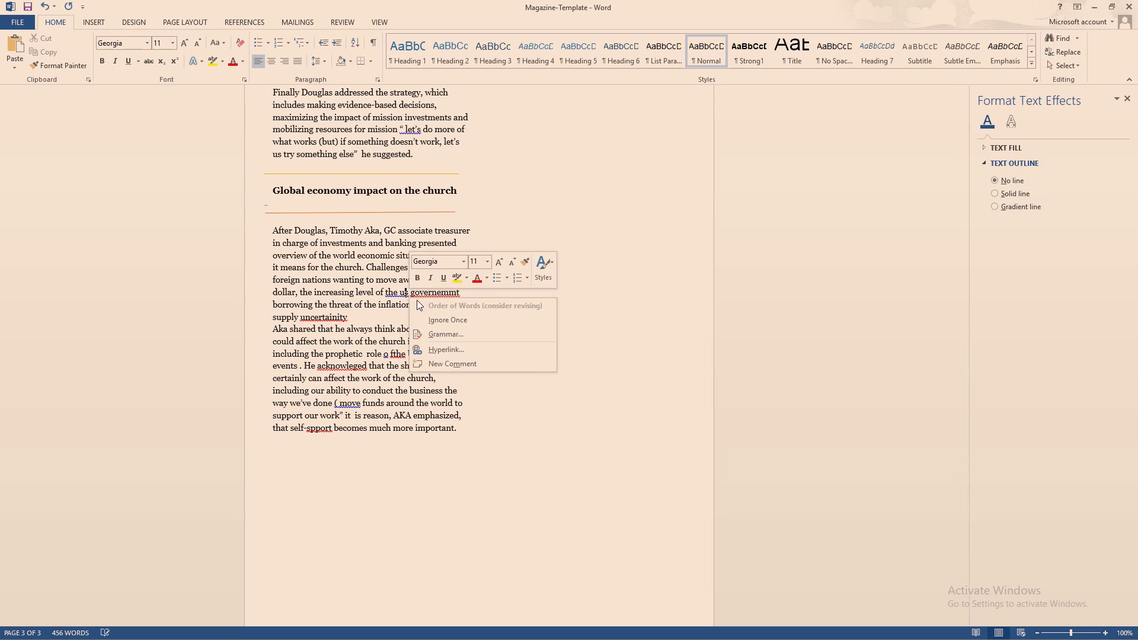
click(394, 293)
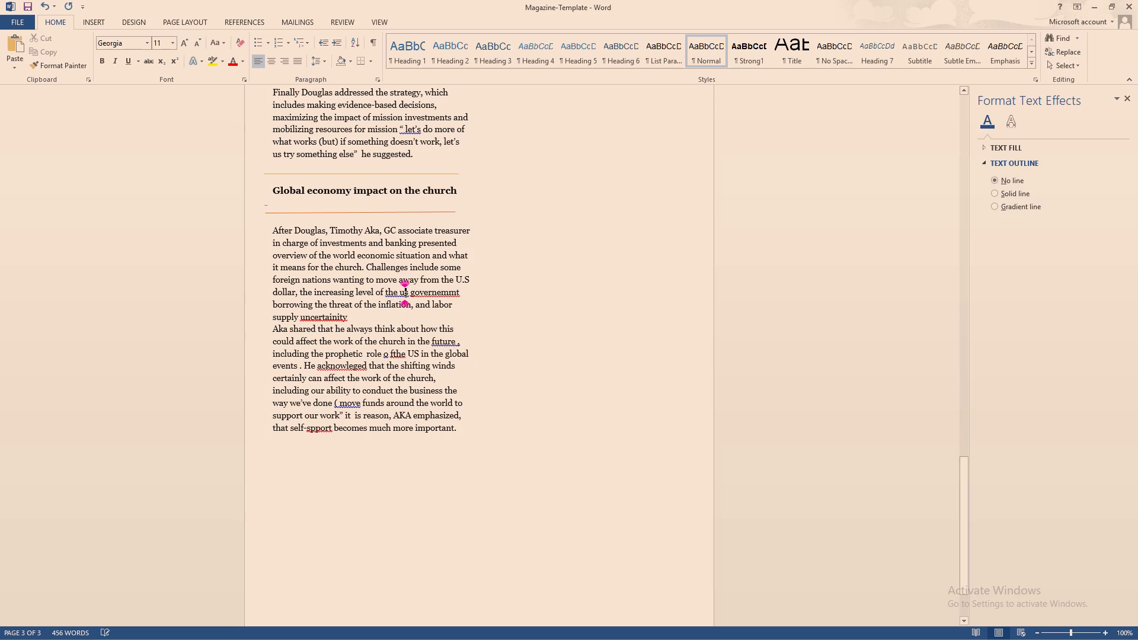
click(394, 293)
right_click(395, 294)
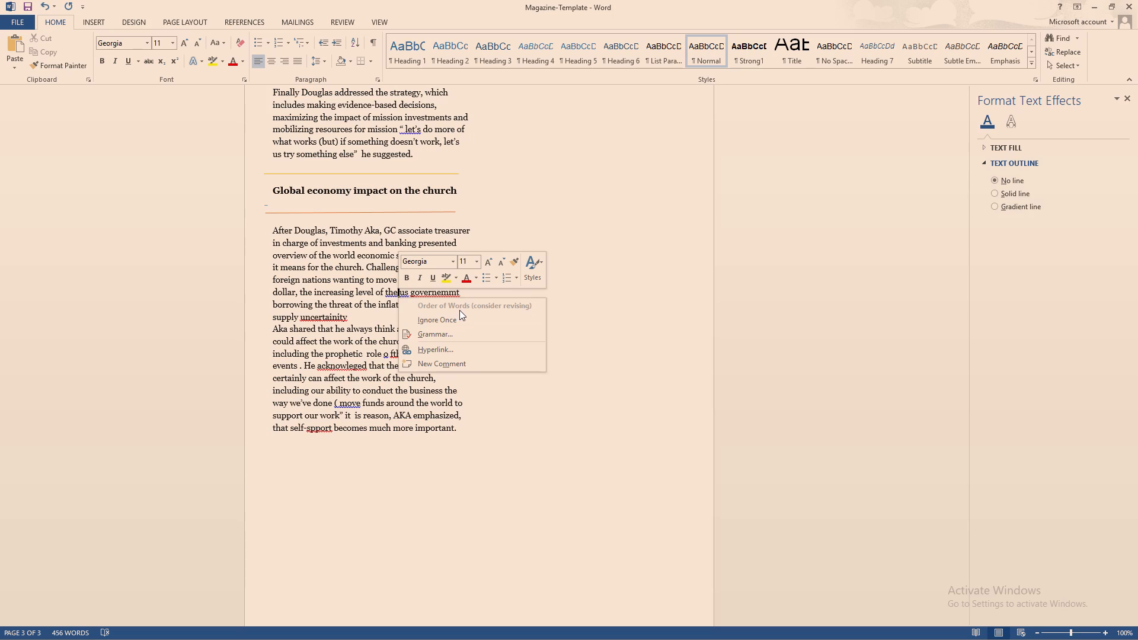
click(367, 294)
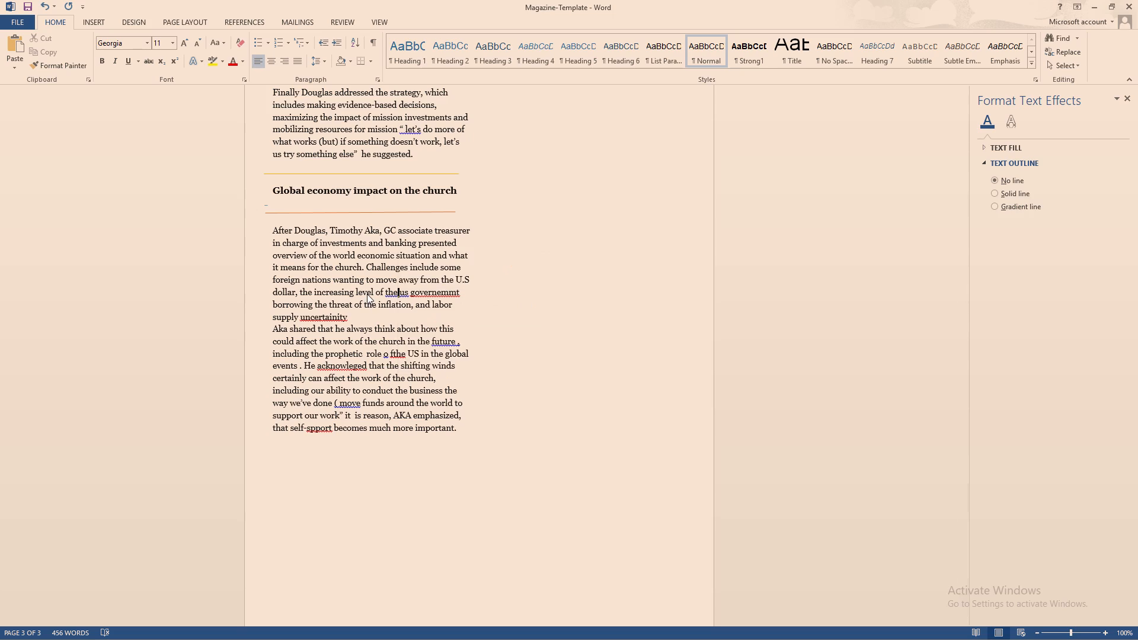
Correct the misspelled "governemmt" to "government" using the spelling suggestion.
click(418, 293)
right_click(419, 293)
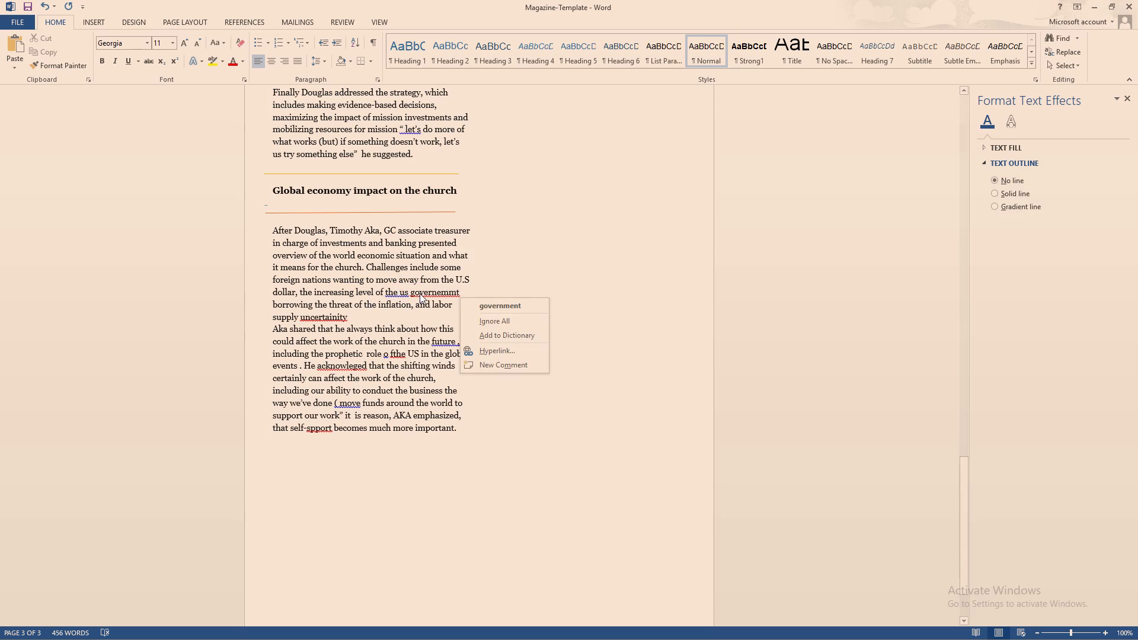
click(490, 306)
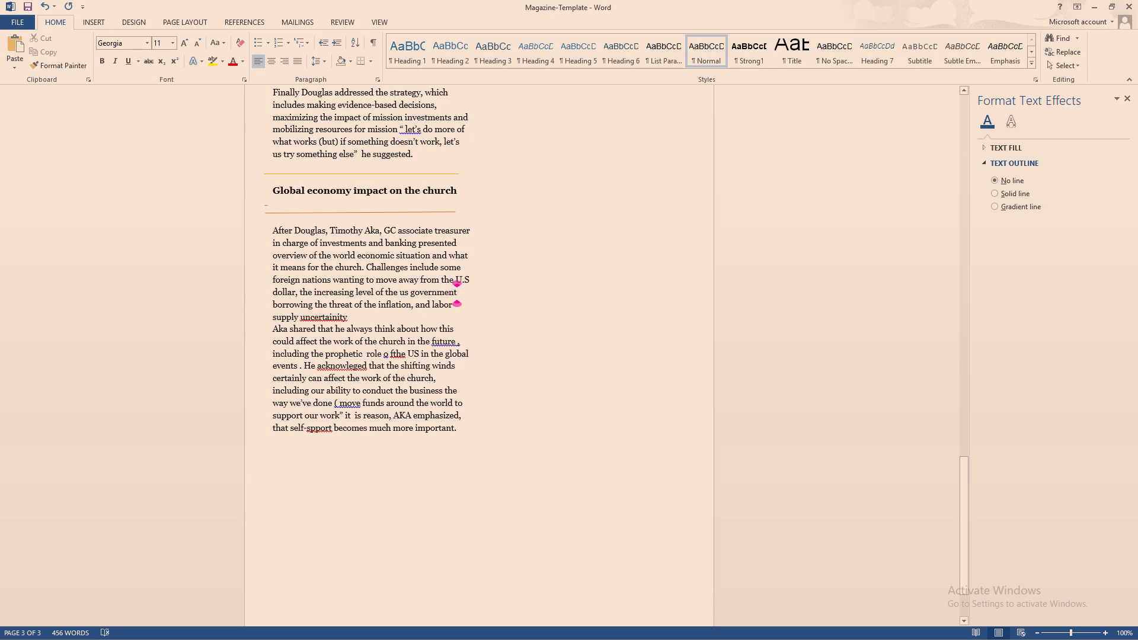
Correct the misspelled "uncertainity" to "uncertainty" in the challenges sentence using the spelling suggestion.
click(323, 315)
right_click(334, 306)
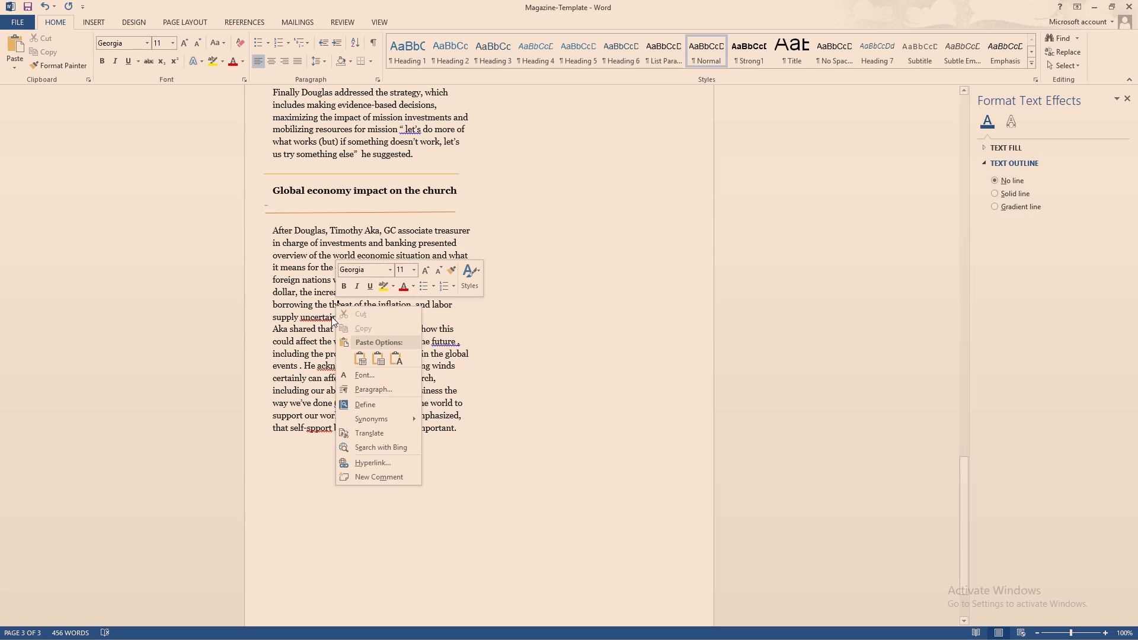
click(319, 318)
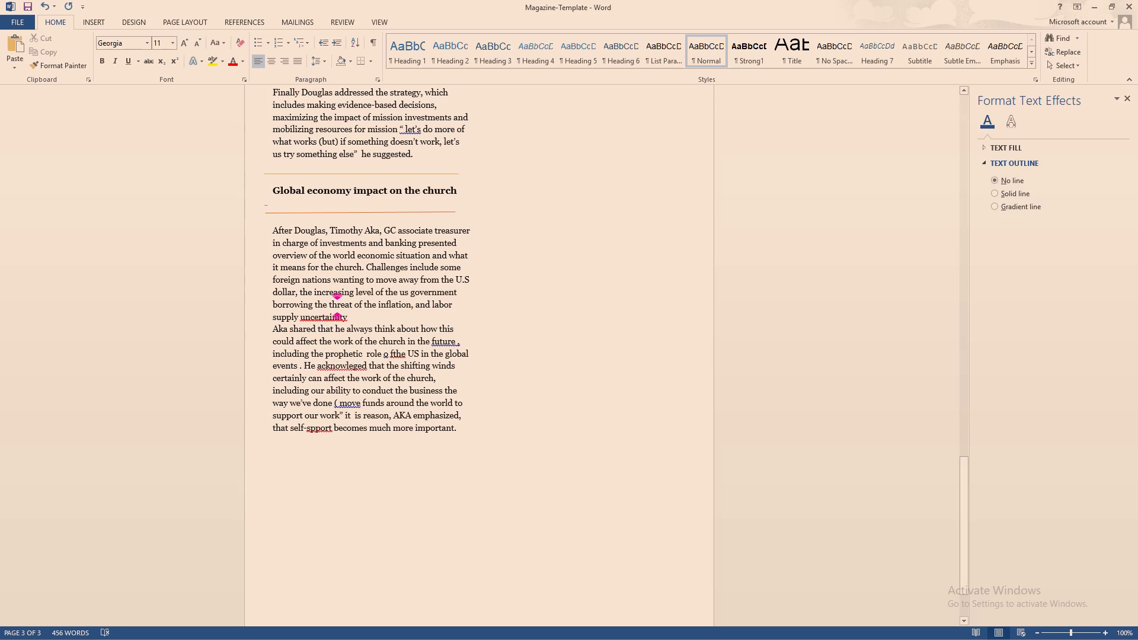
click(318, 315)
right_click(322, 315)
click(369, 325)
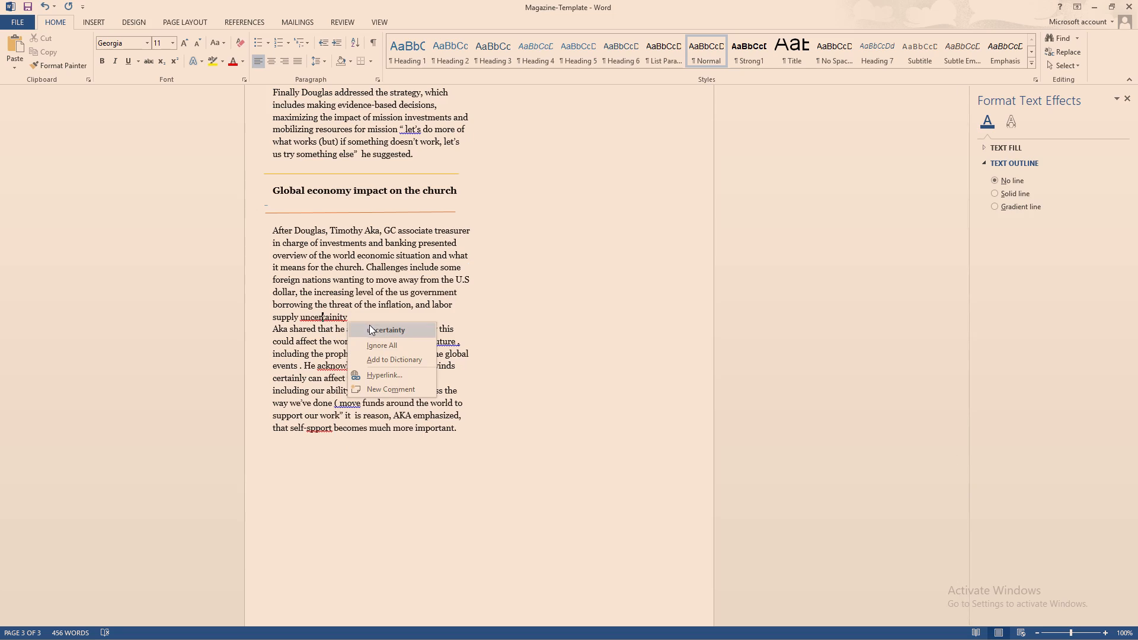
Apply the suggested spacing corrections "future," and "prophetic role" in the first sentence of the paragraph beginning "Aka shared".
click(449, 341)
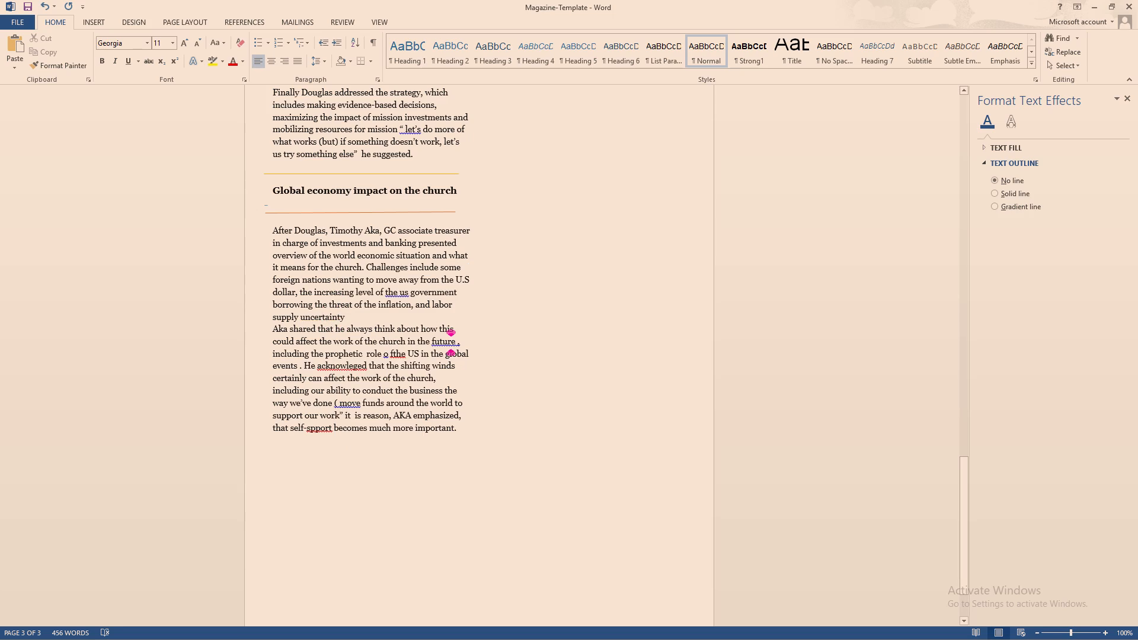
right_click(442, 340)
click(478, 353)
click(349, 356)
right_click(352, 352)
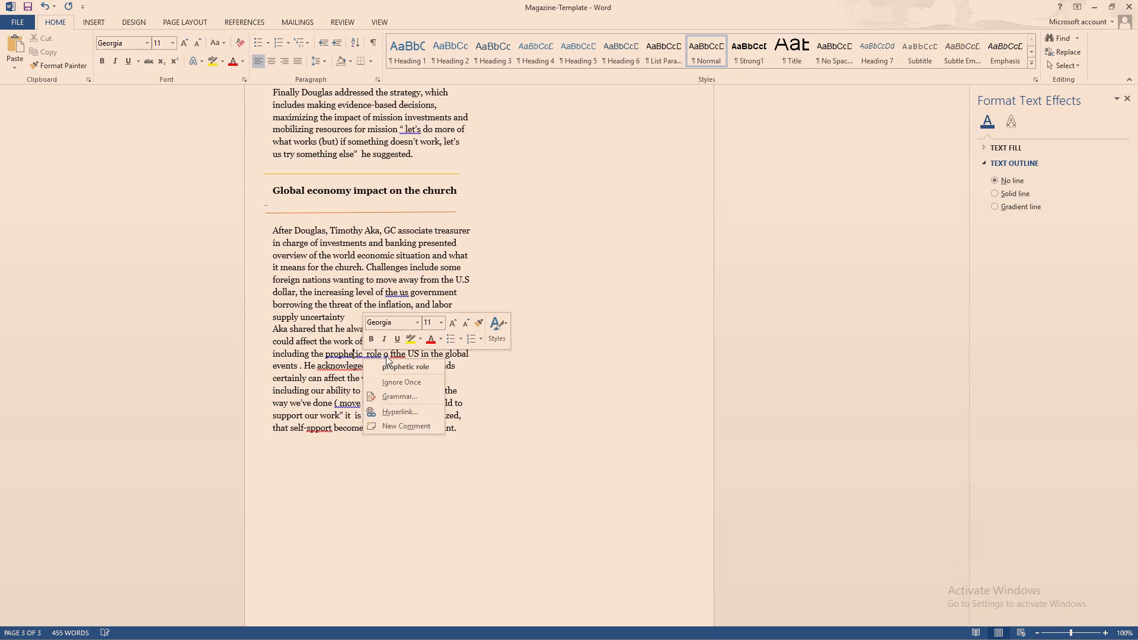
click(398, 366)
Correct the misspelled "fthe" to "the" and "acknowleged" to "acknowledged" using the spelling suggestions.
click(400, 355)
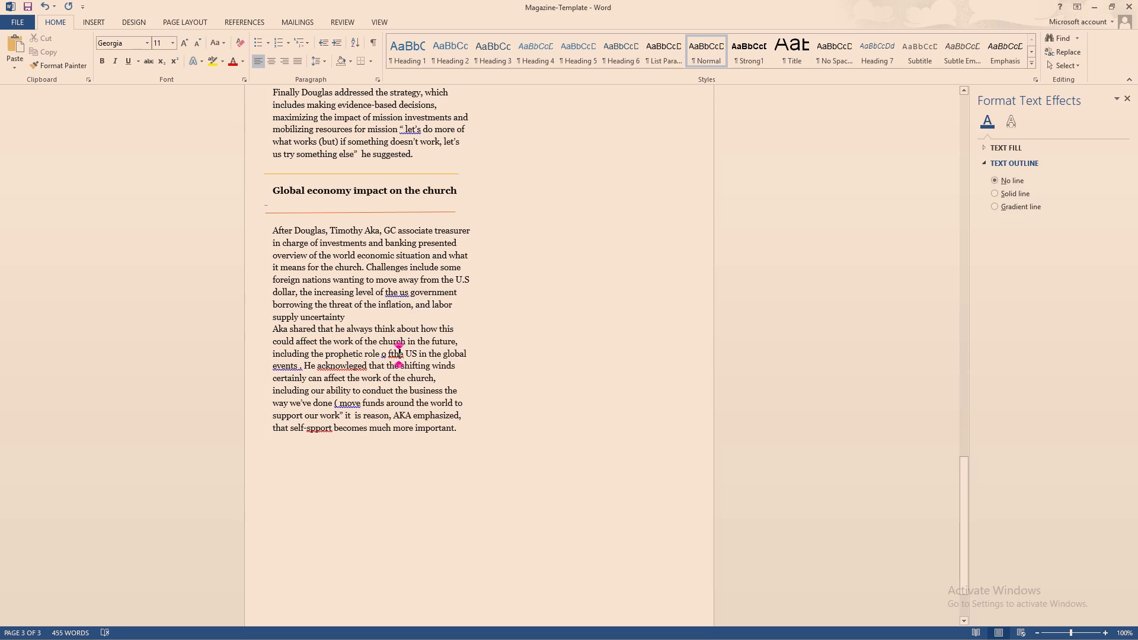
right_click(400, 354)
click(421, 370)
click(338, 366)
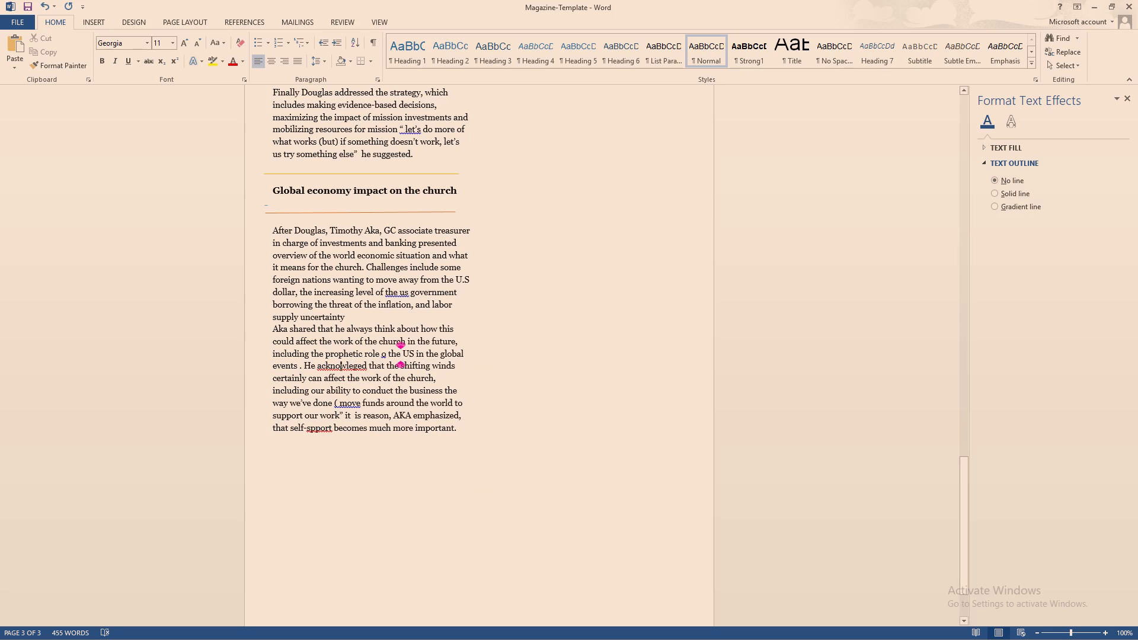
right_click(343, 361)
click(386, 375)
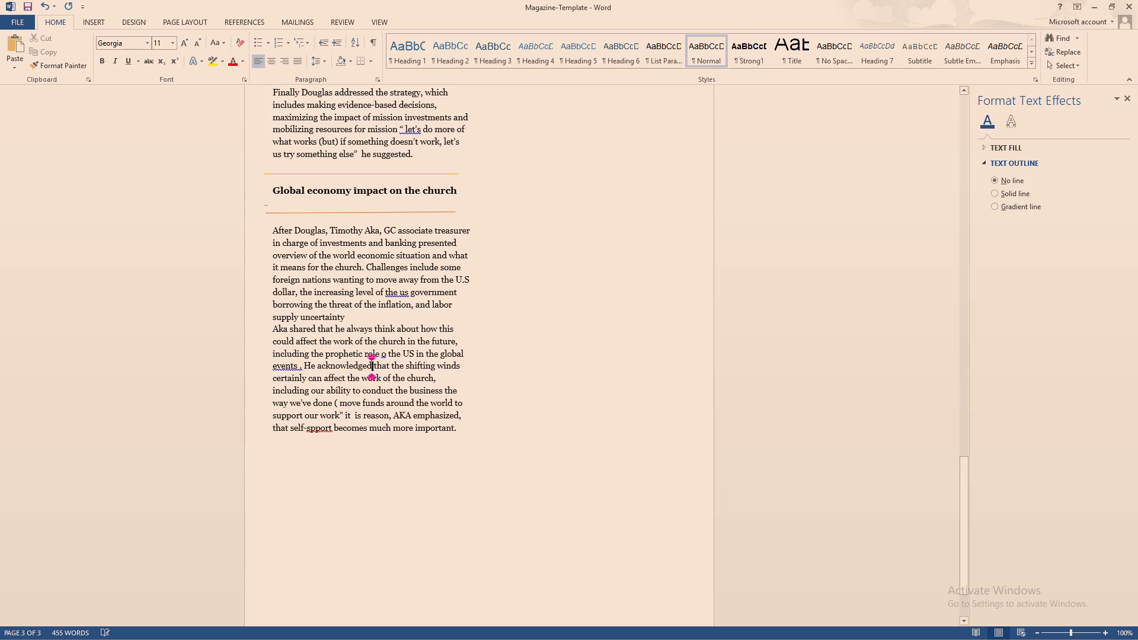
Apply the grammar suggestion "events." to remove the space before the full stop.
click(287, 364)
right_click(287, 367)
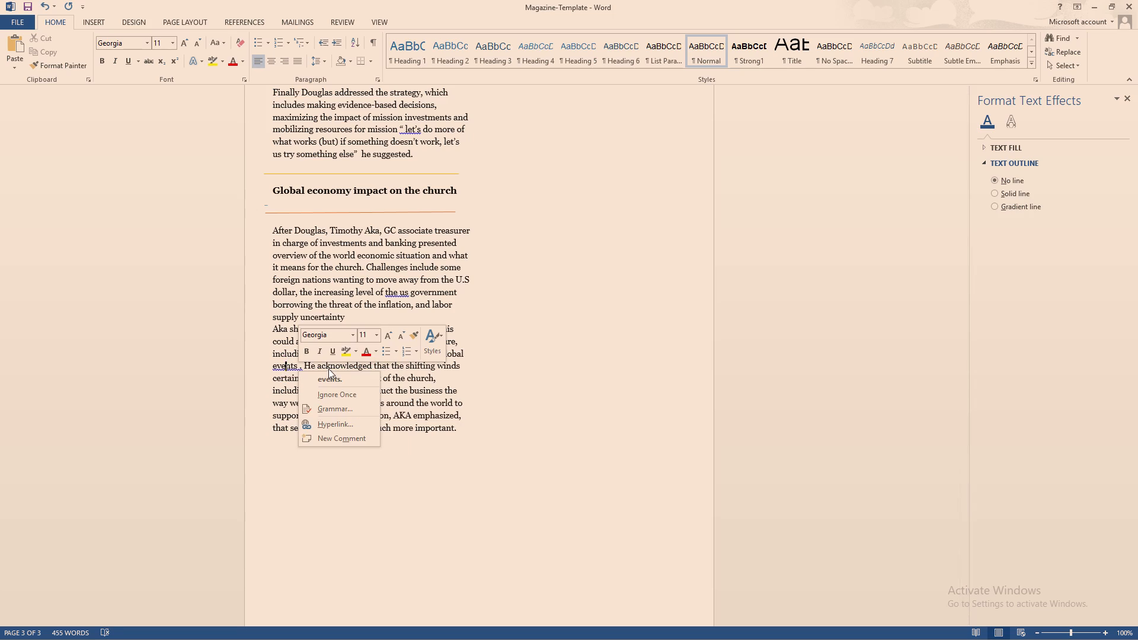
click(330, 375)
Apply the suggested spacing corrections "(move" and "it is" in the section's last sentence.
click(345, 399)
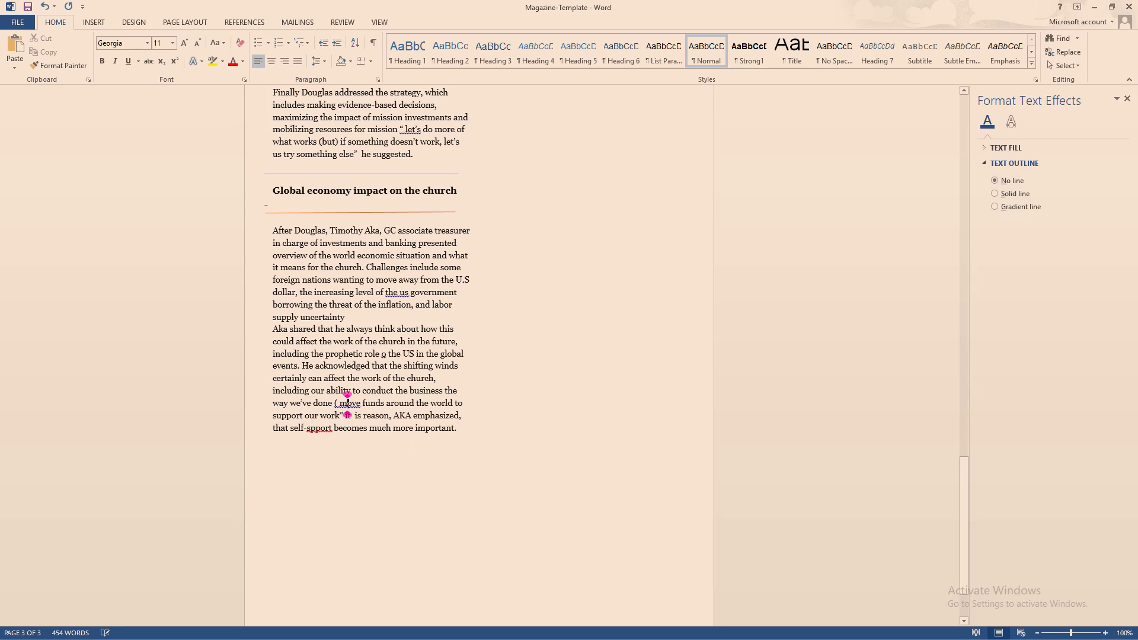
right_click(347, 398)
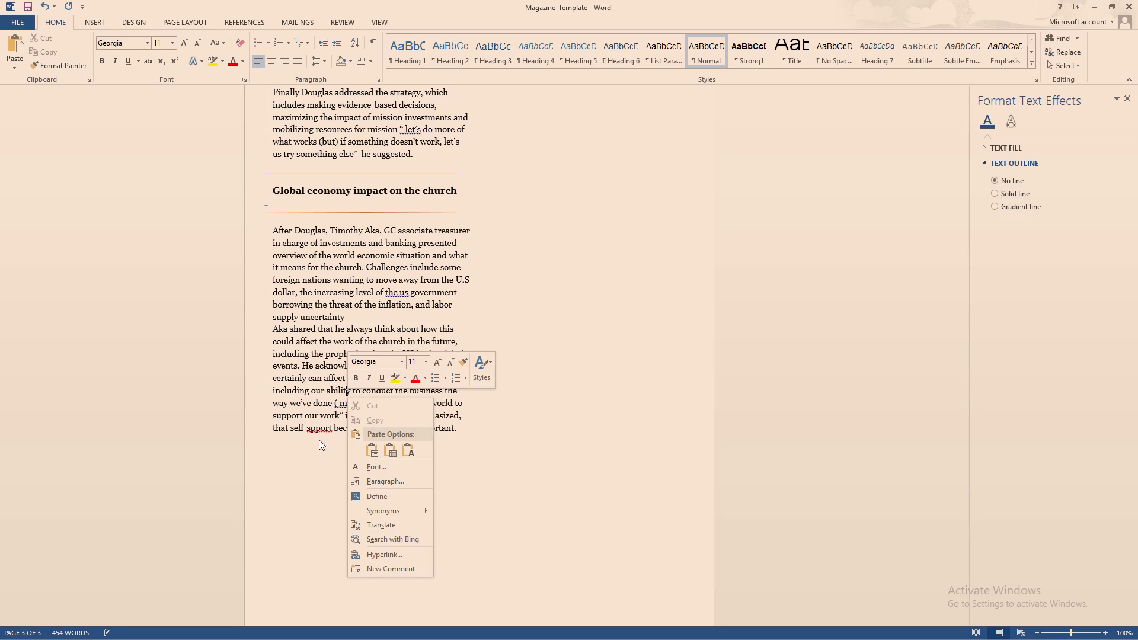
click(309, 402)
click(342, 407)
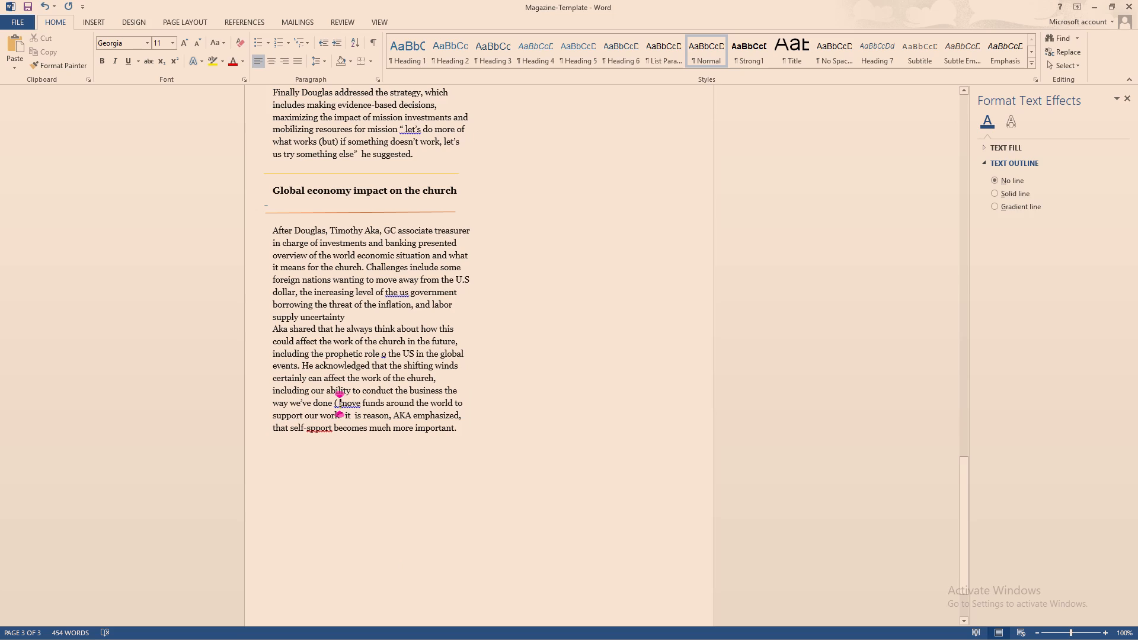
right_click(342, 407)
click(393, 417)
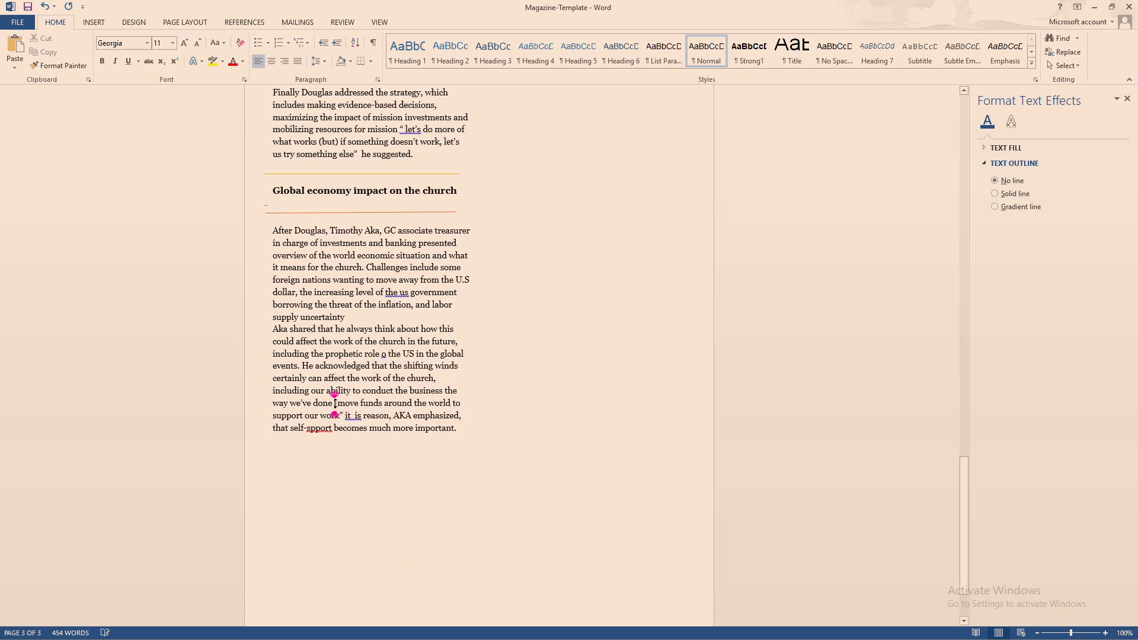
click(356, 417)
right_click(355, 417)
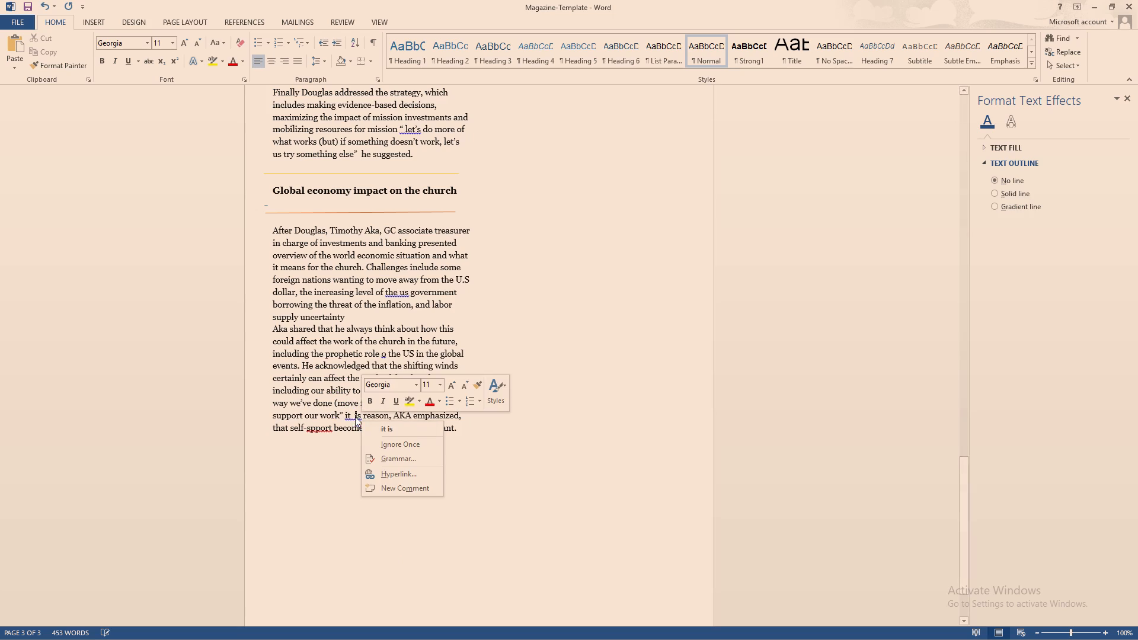
click(380, 427)
Correct the misspelled "self-spport" in the section's last line so that it reads "self-support".
click(322, 427)
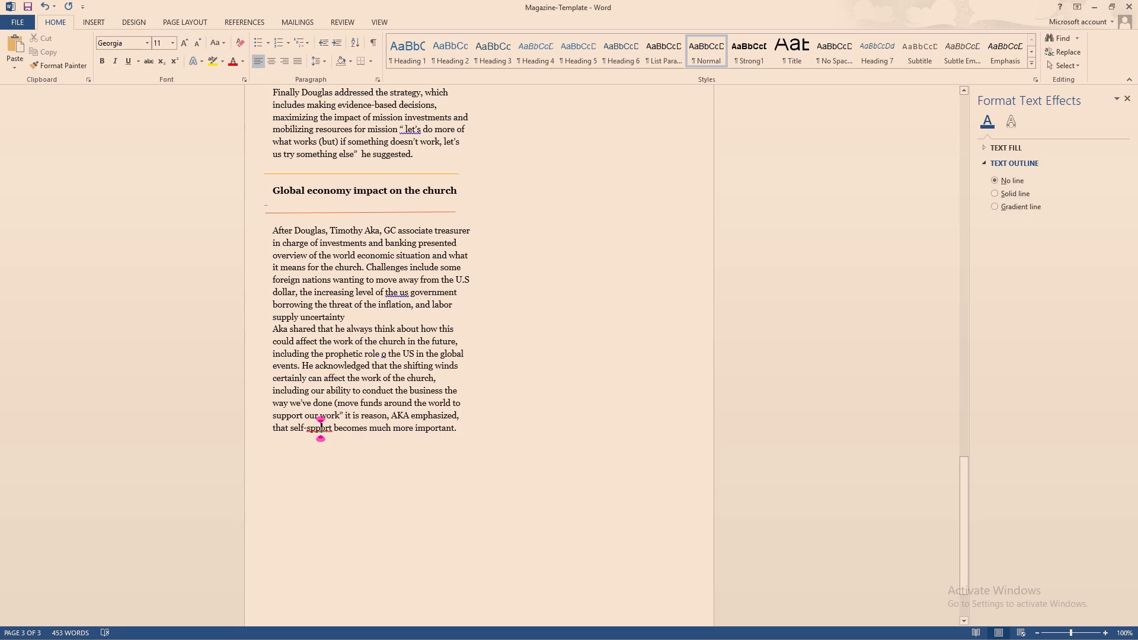
right_click(323, 425)
click(332, 437)
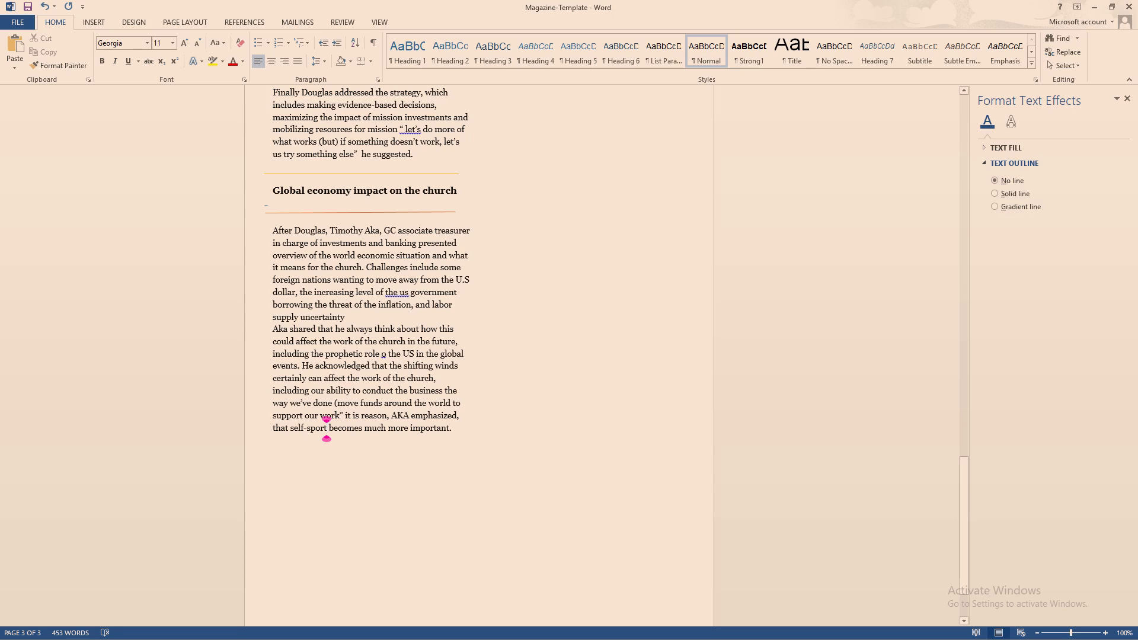
click(311, 431)
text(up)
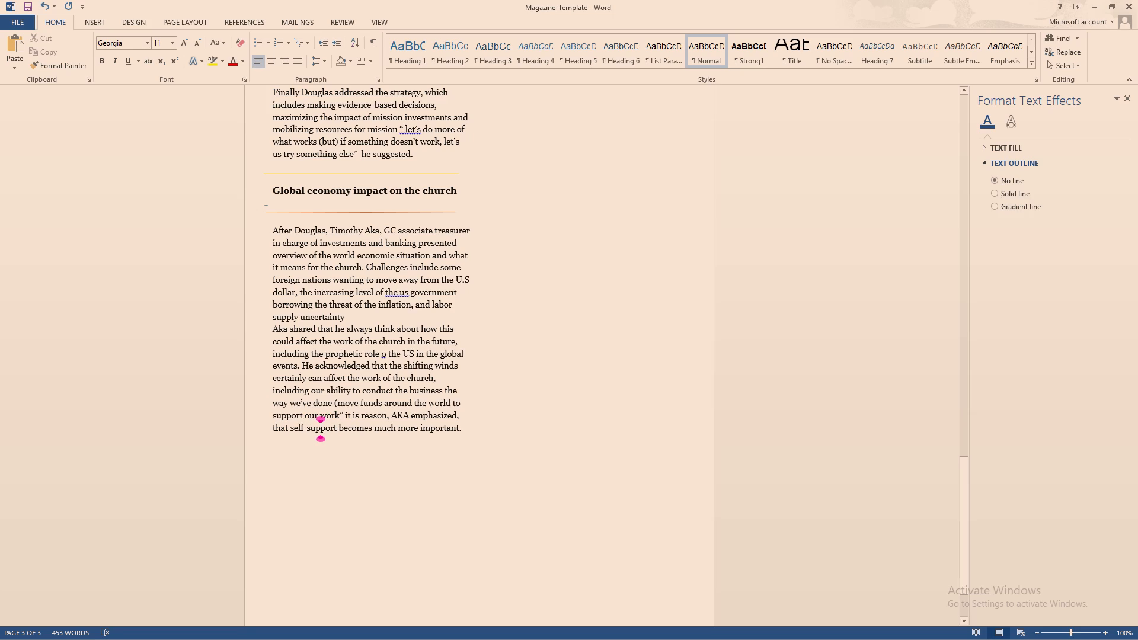
Add two blank lines after the section's last paragraph, ending "much more important.".
click(469, 436)
key(Return)
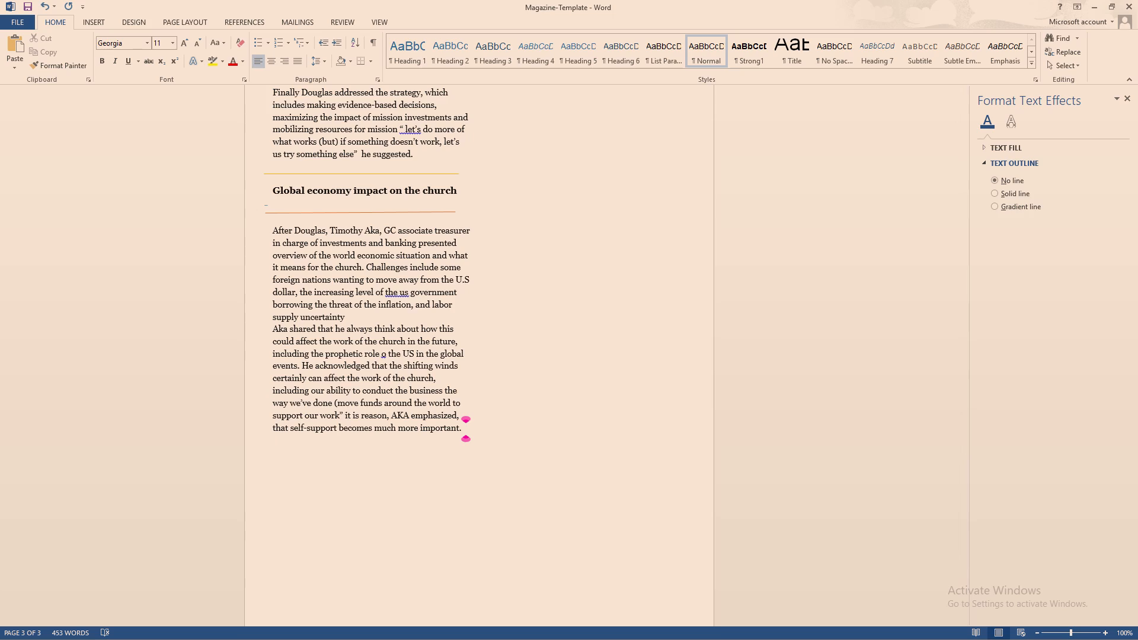
key(Return)
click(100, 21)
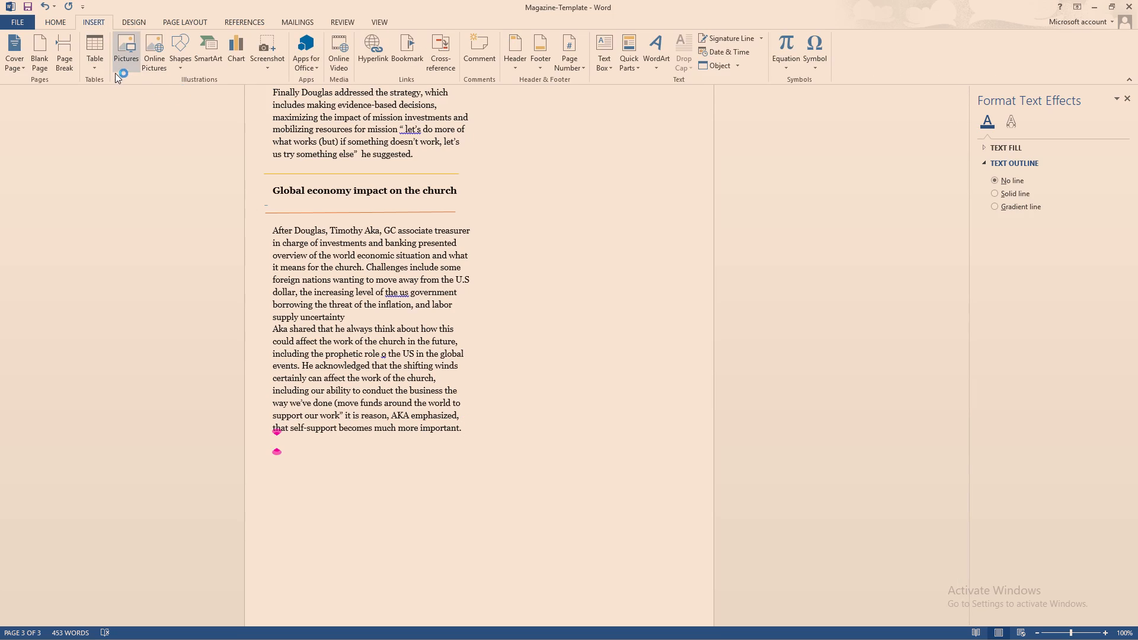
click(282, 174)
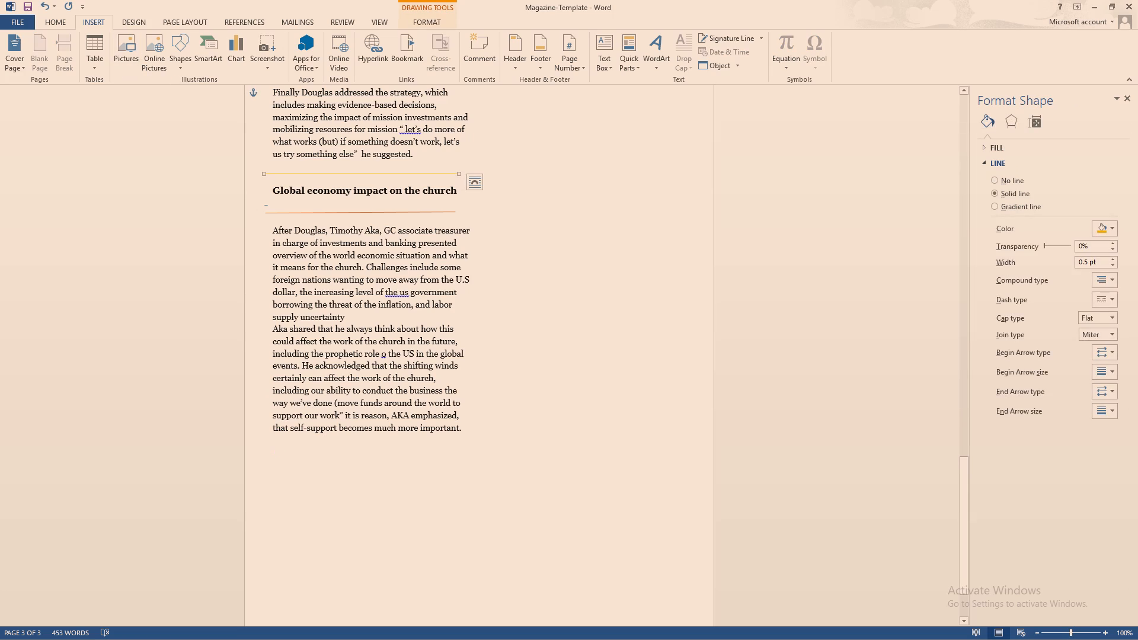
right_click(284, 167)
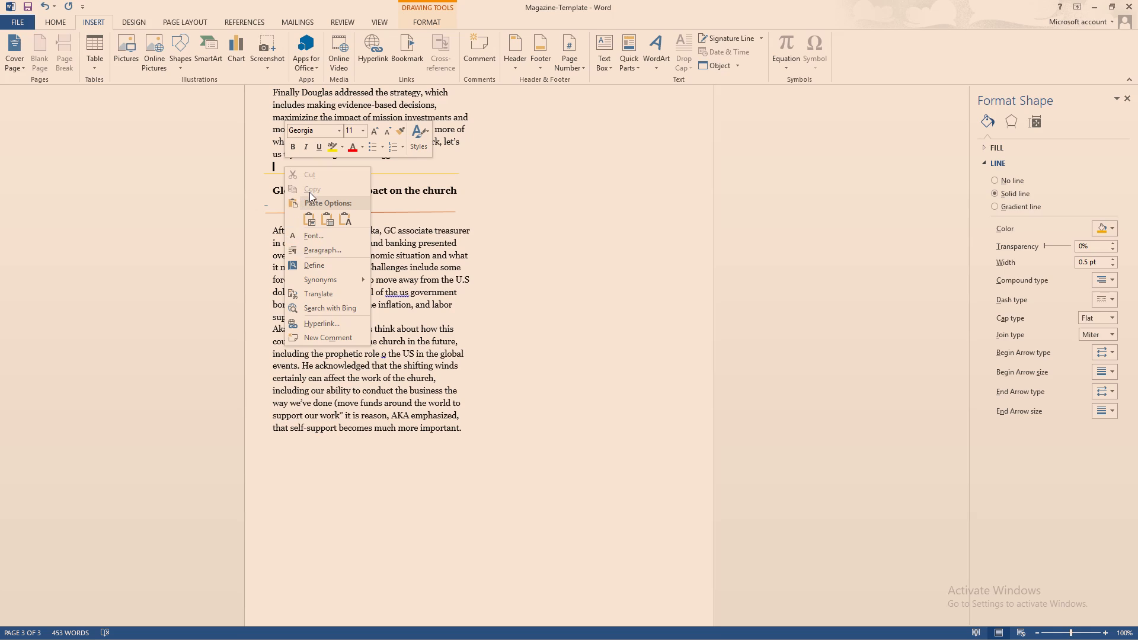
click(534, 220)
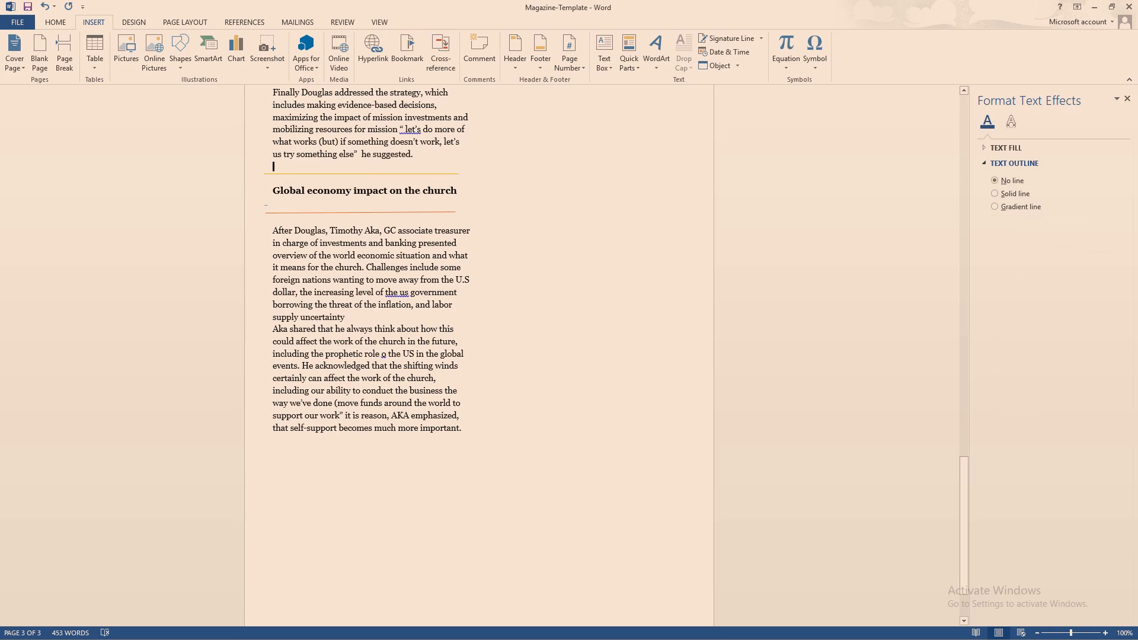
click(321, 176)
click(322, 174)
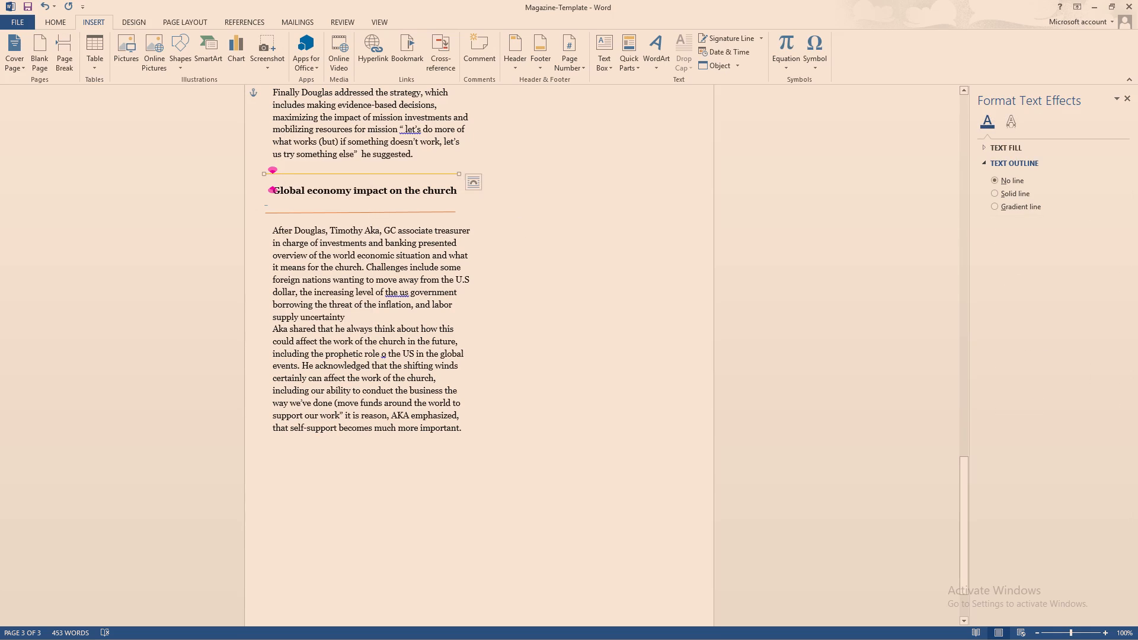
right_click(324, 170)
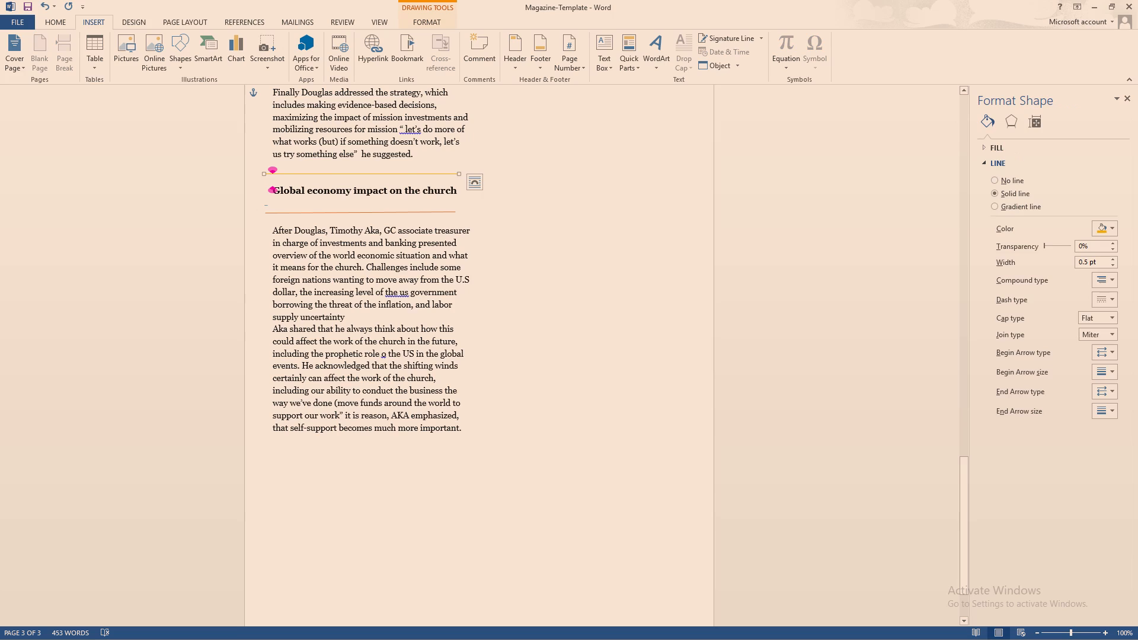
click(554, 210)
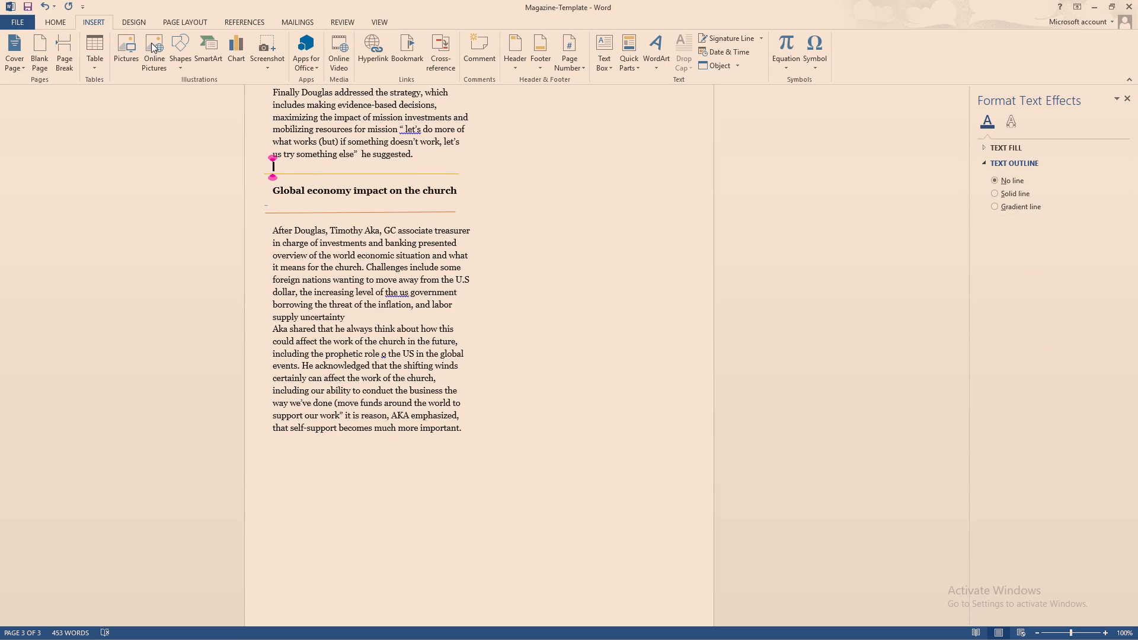
Draw a horizontal divider line across the text column's width, just below the paragraph ending "much more important.".
click(175, 46)
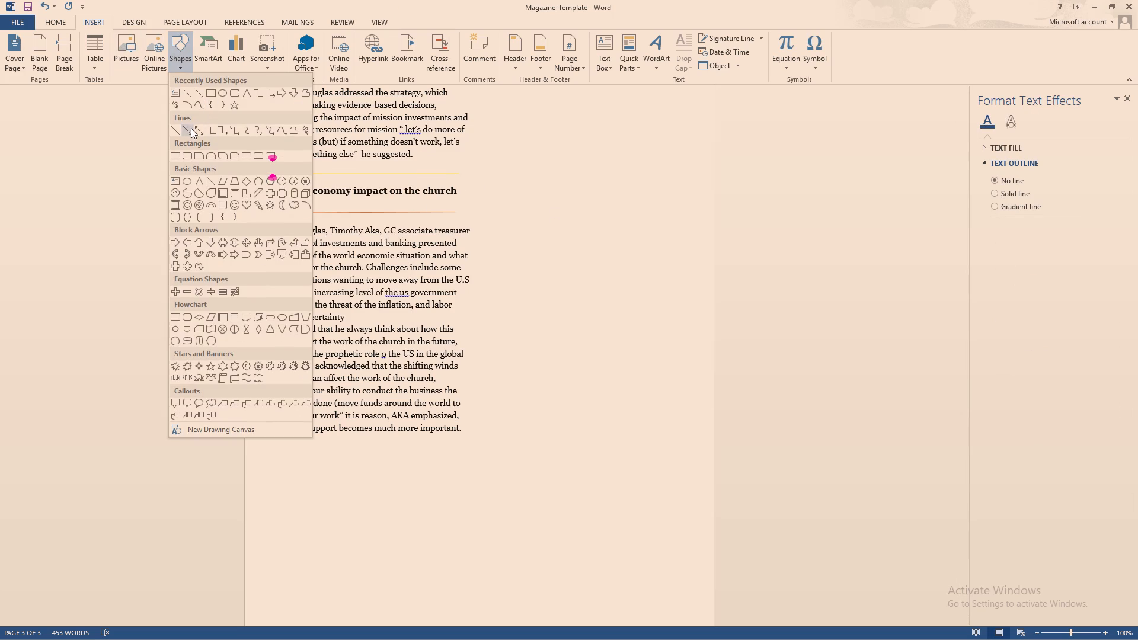
click(172, 125)
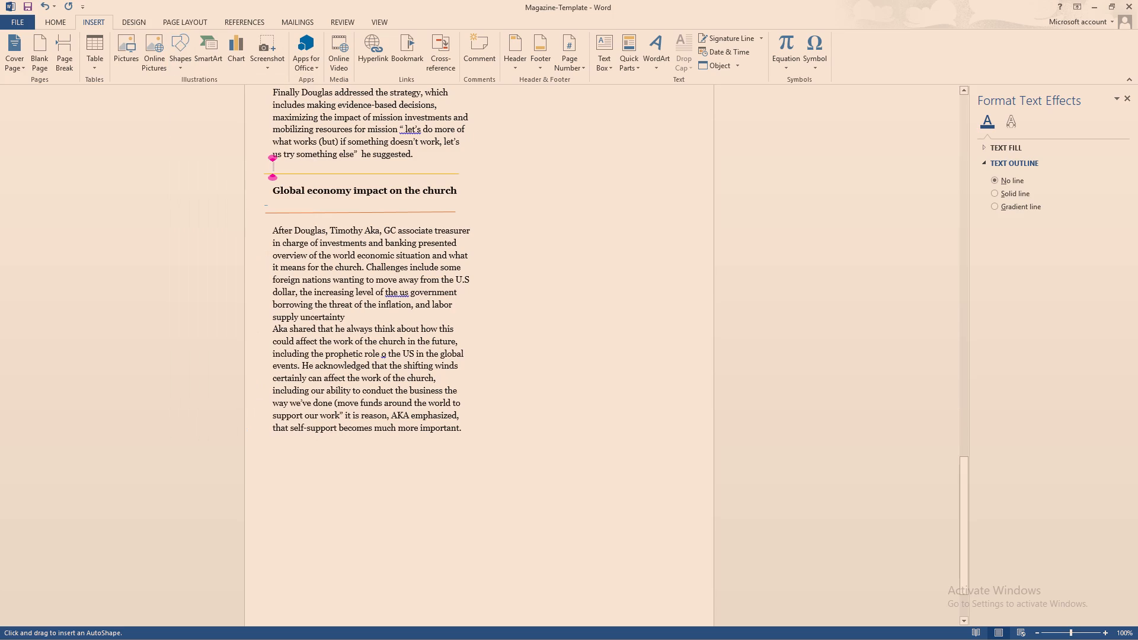
click(264, 455)
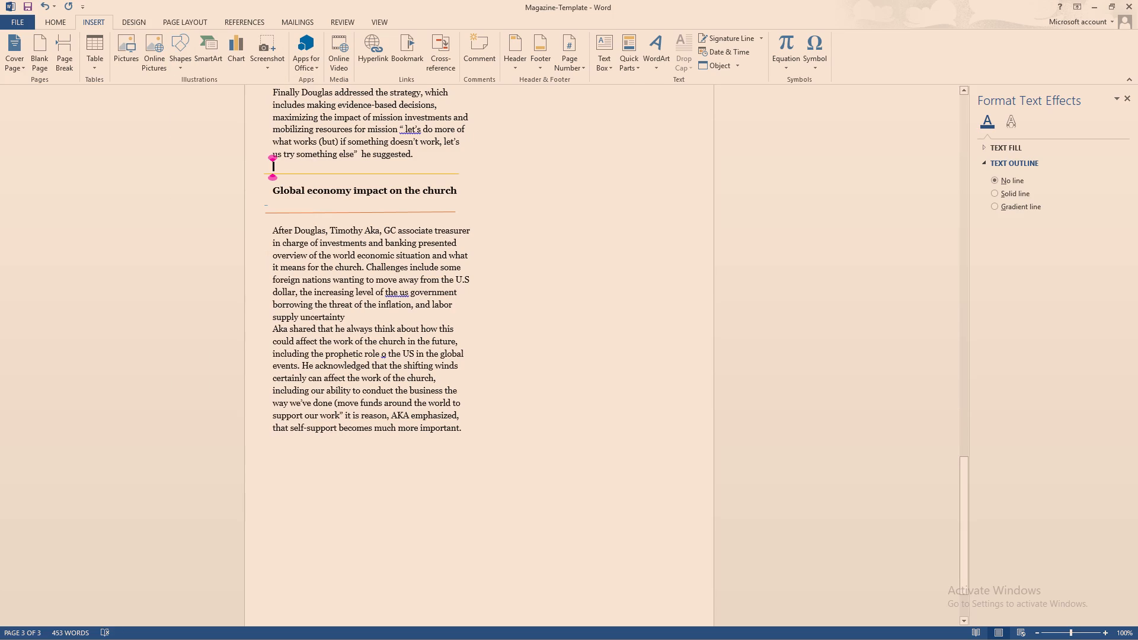
drag(318, 510, 365, 508)
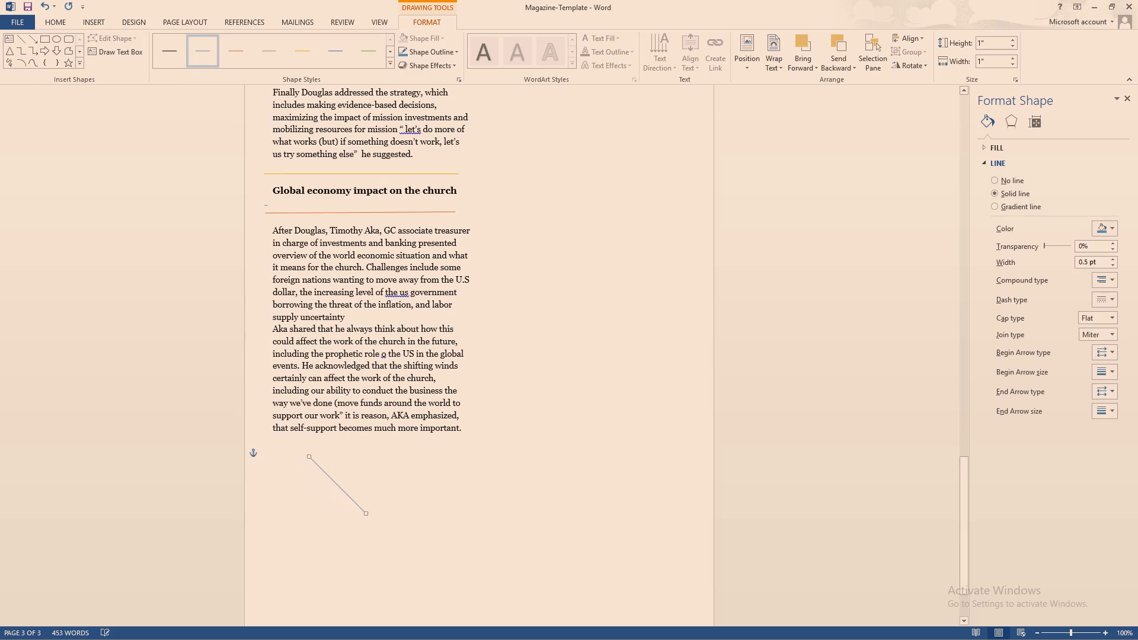
drag(365, 508, 316, 503)
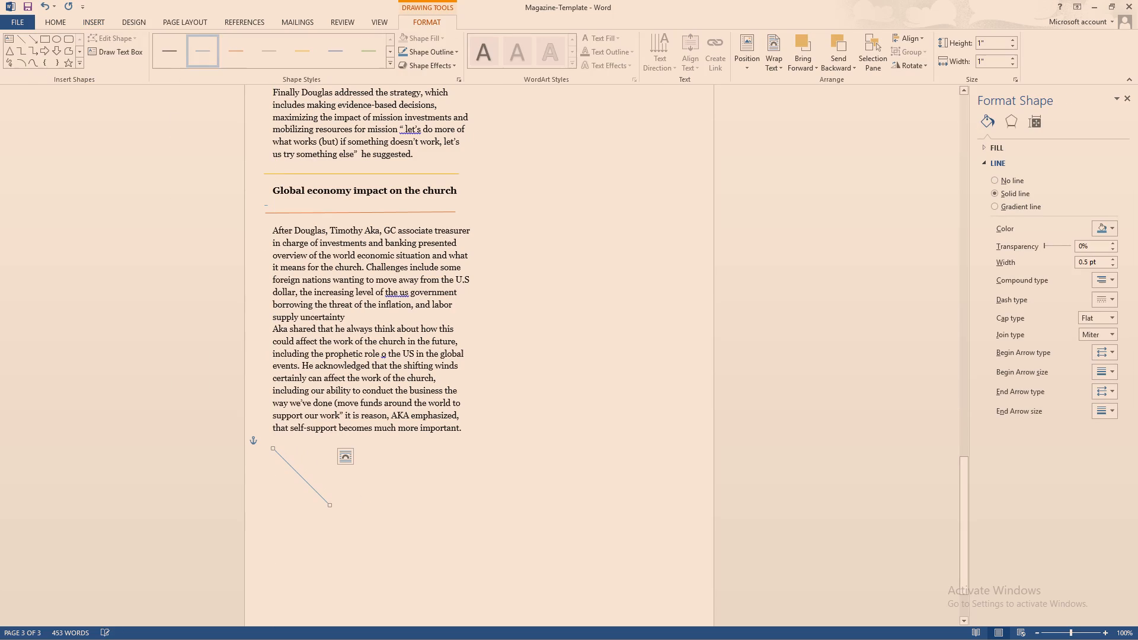
drag(328, 504, 349, 500)
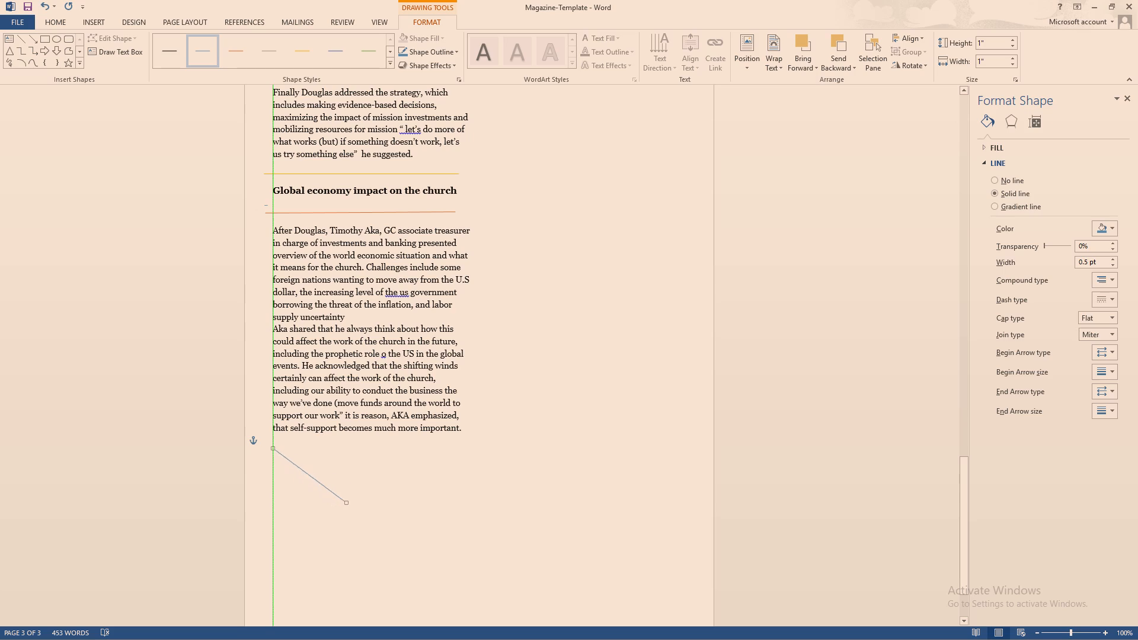
drag(349, 500, 507, 443)
drag(507, 443, 465, 446)
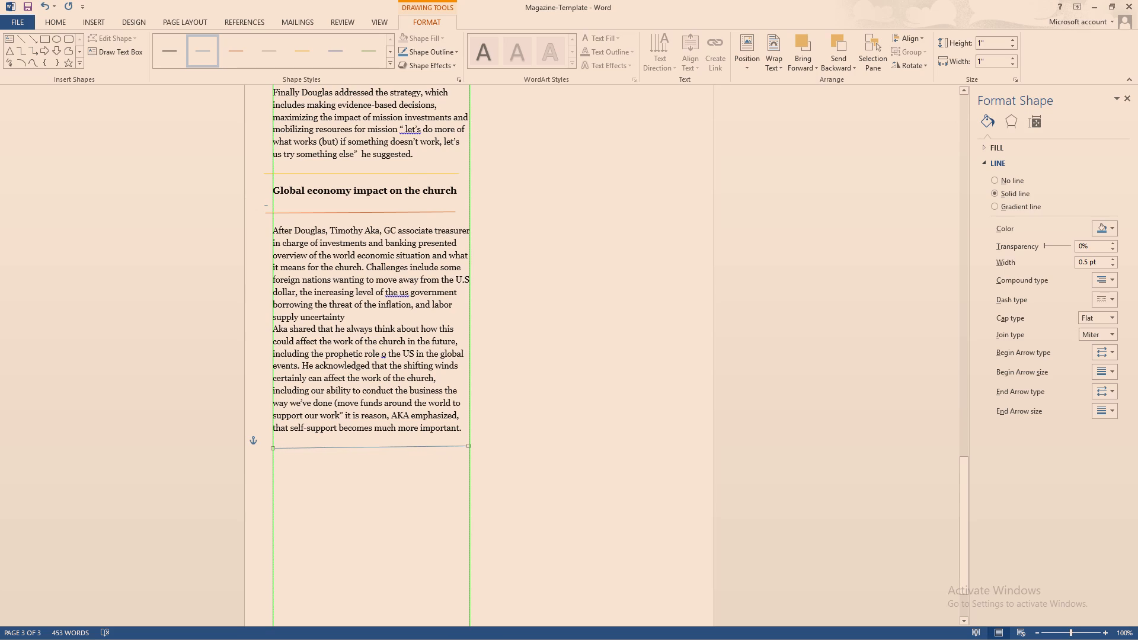
drag(465, 446, 468, 449)
click(567, 451)
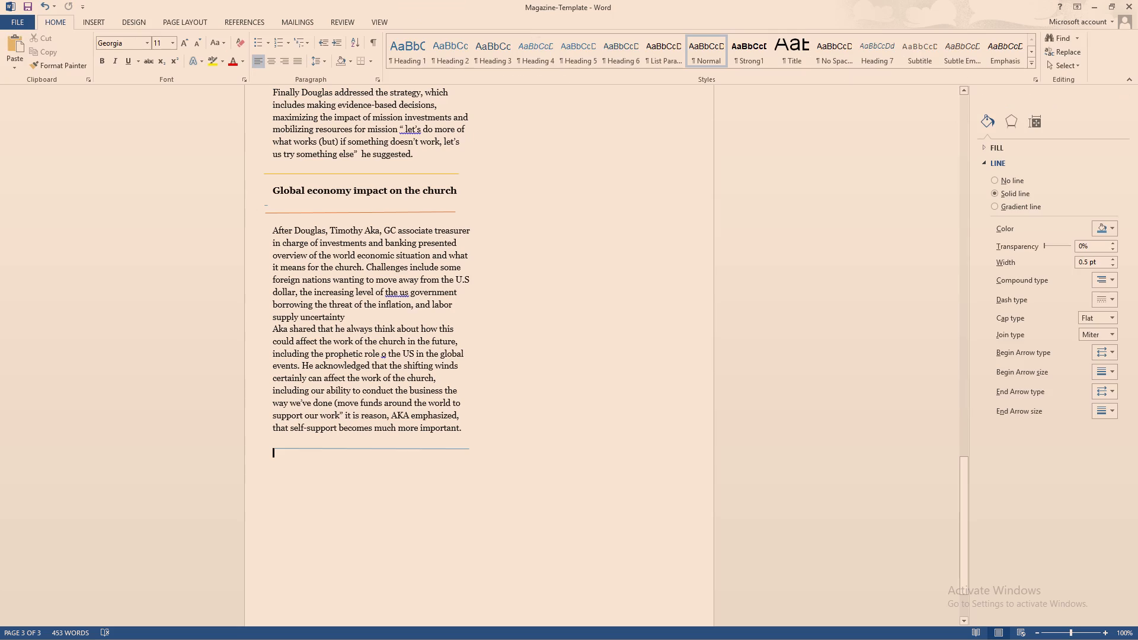
Draw a second horizontal line about 3.42" wide below the new divider, matching its length and leaving space between them for a heading.
click(95, 23)
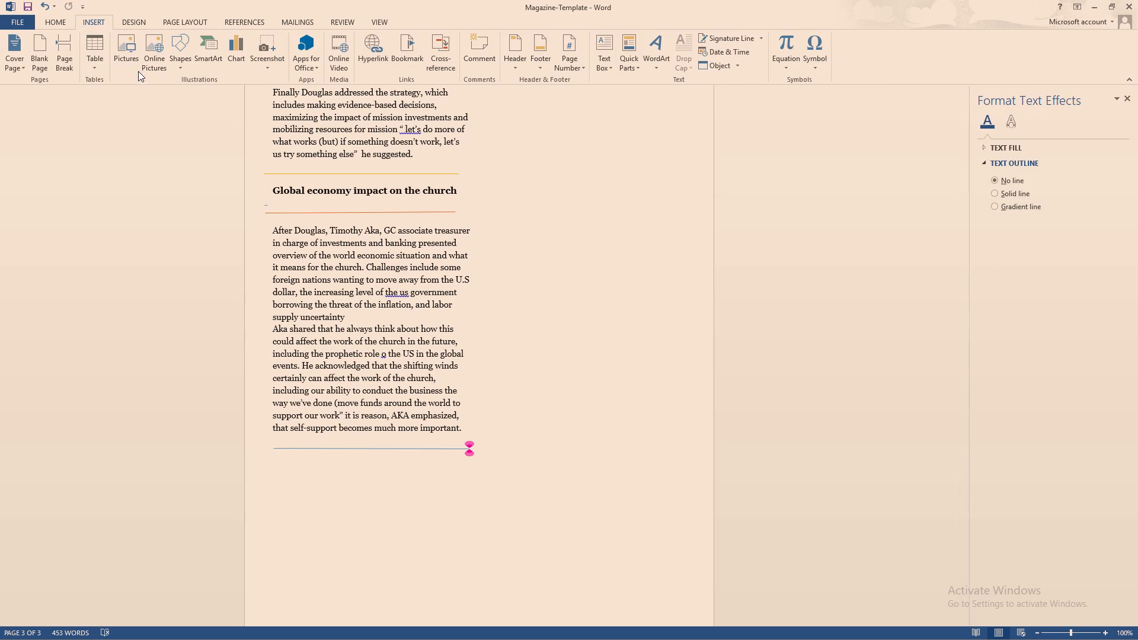
click(180, 72)
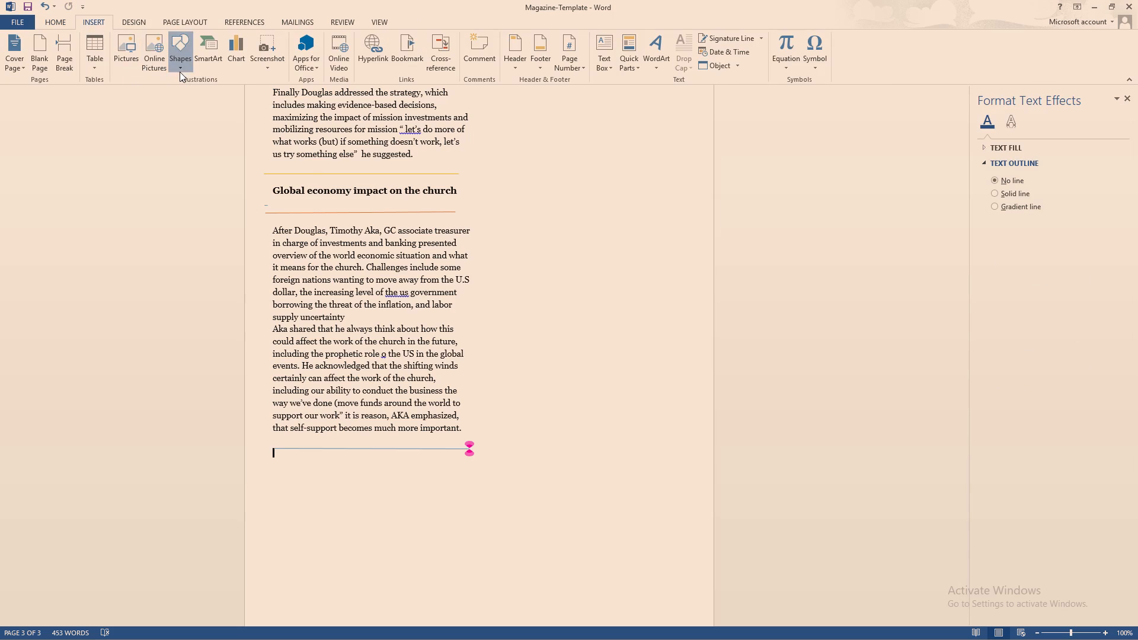
click(188, 97)
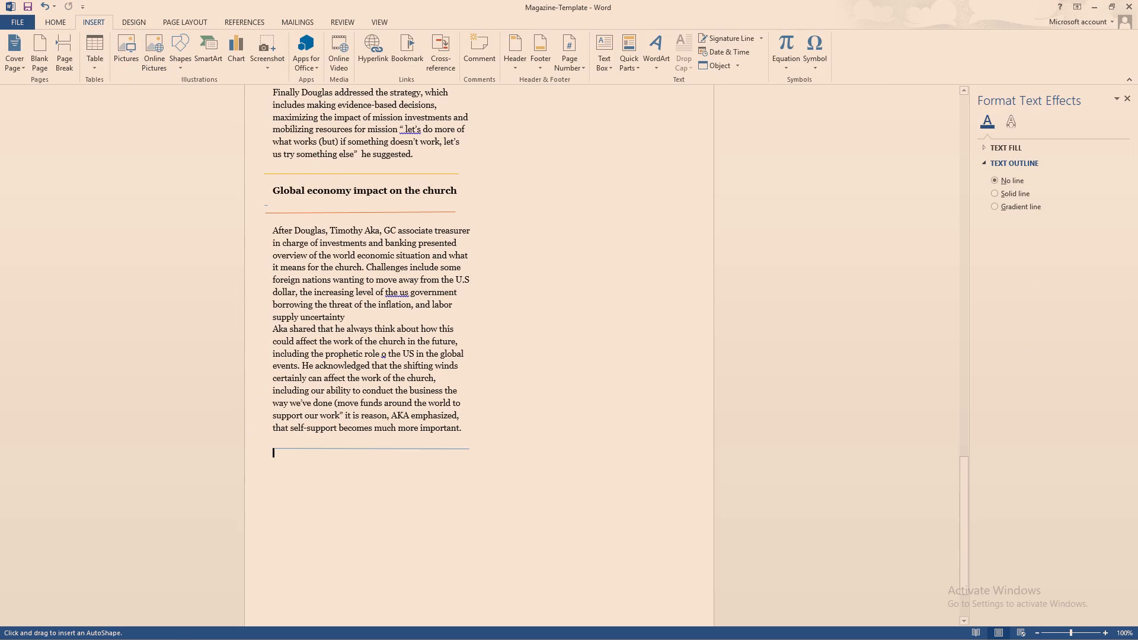
click(274, 485)
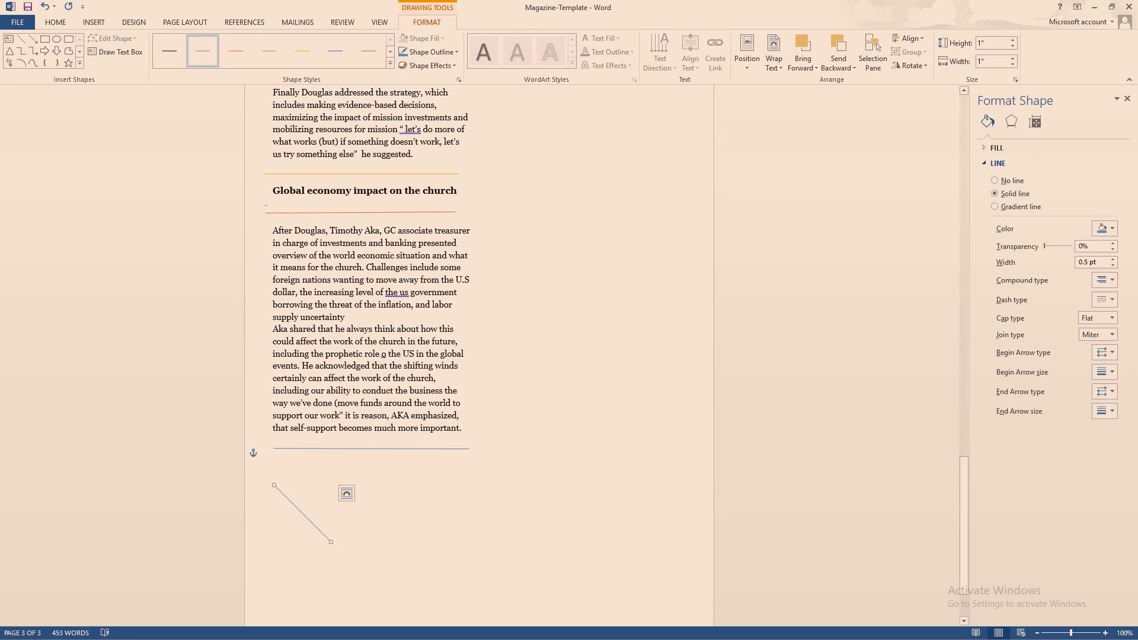
drag(331, 540, 490, 445)
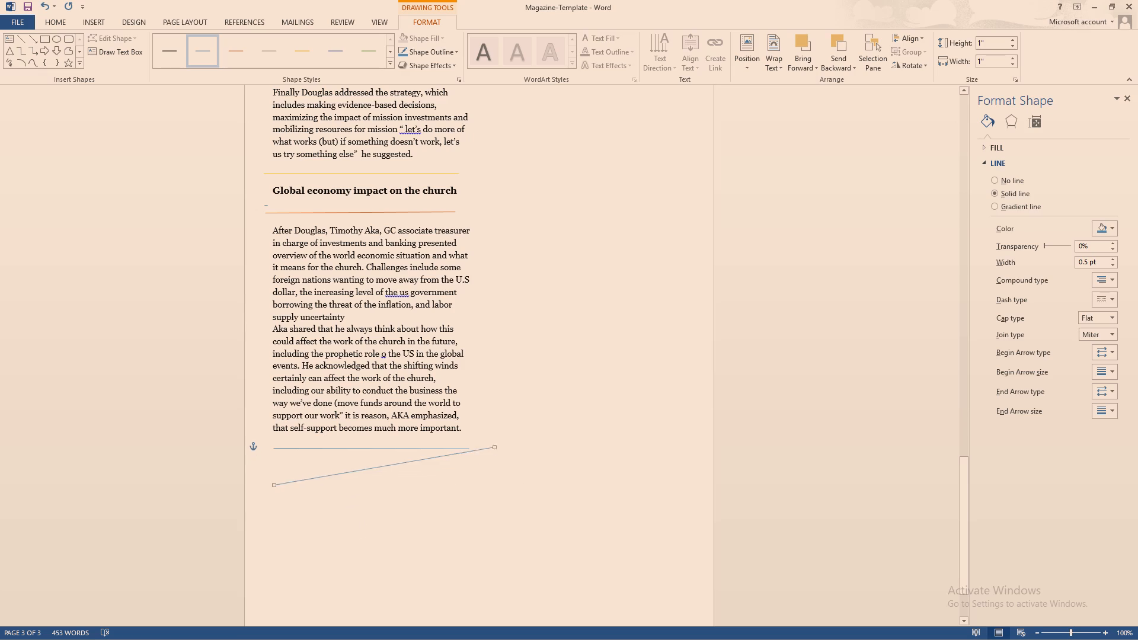
drag(490, 445, 469, 490)
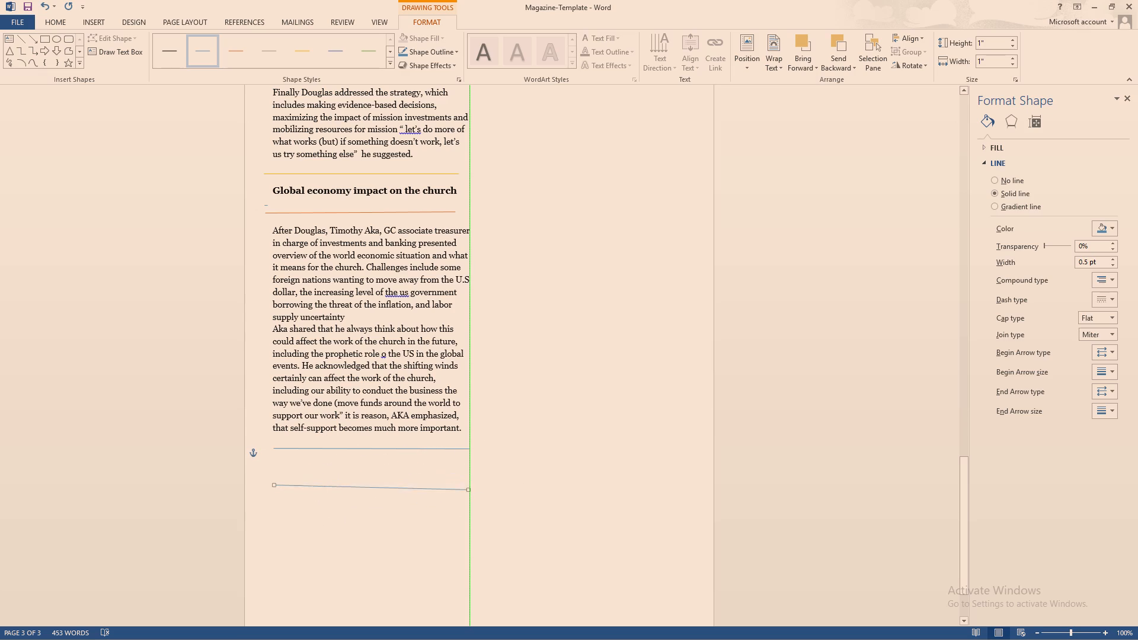
drag(469, 490, 469, 487)
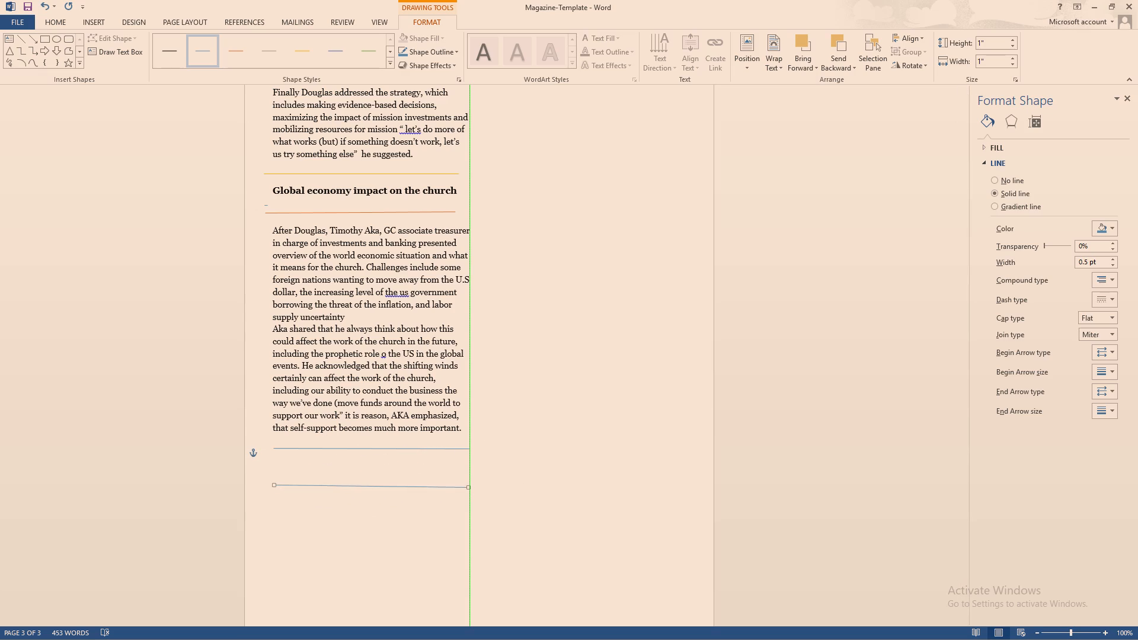
drag(469, 487, 468, 485)
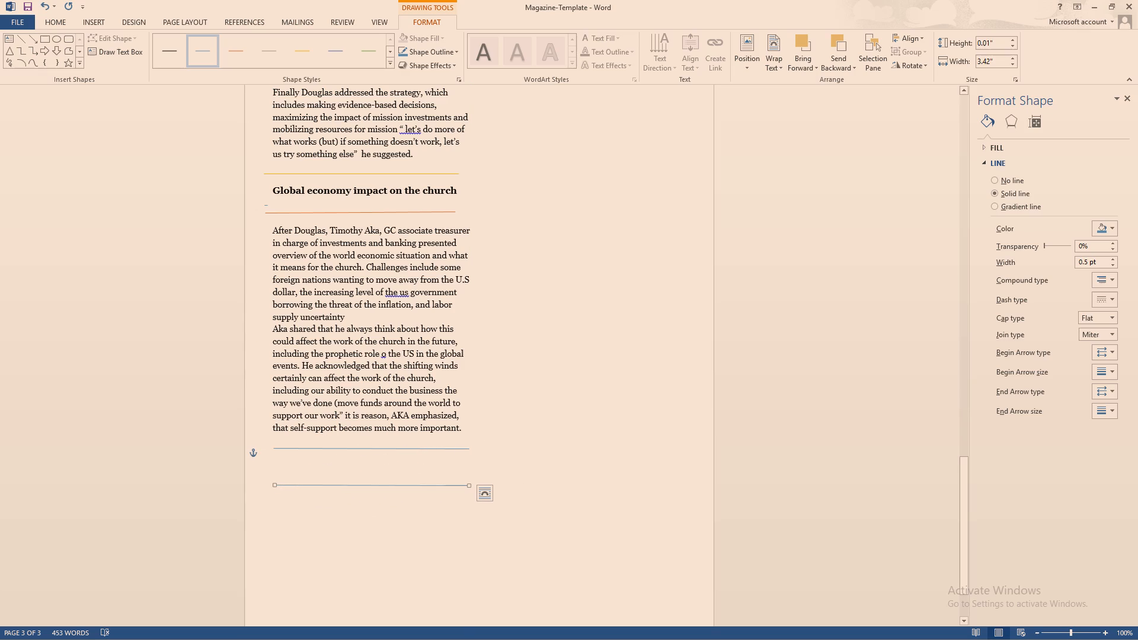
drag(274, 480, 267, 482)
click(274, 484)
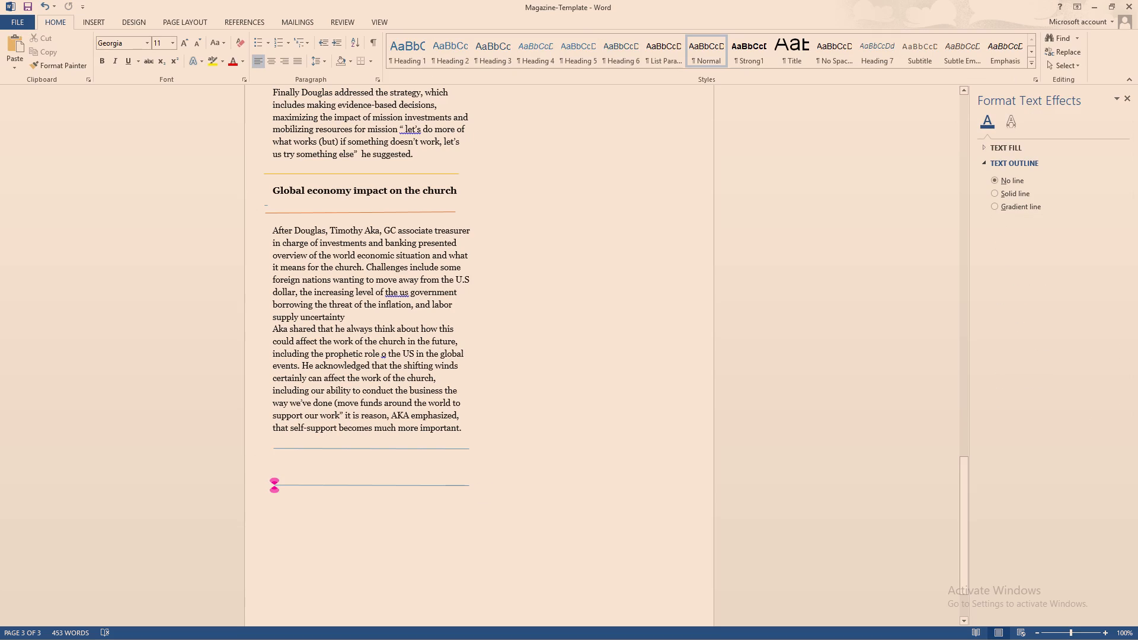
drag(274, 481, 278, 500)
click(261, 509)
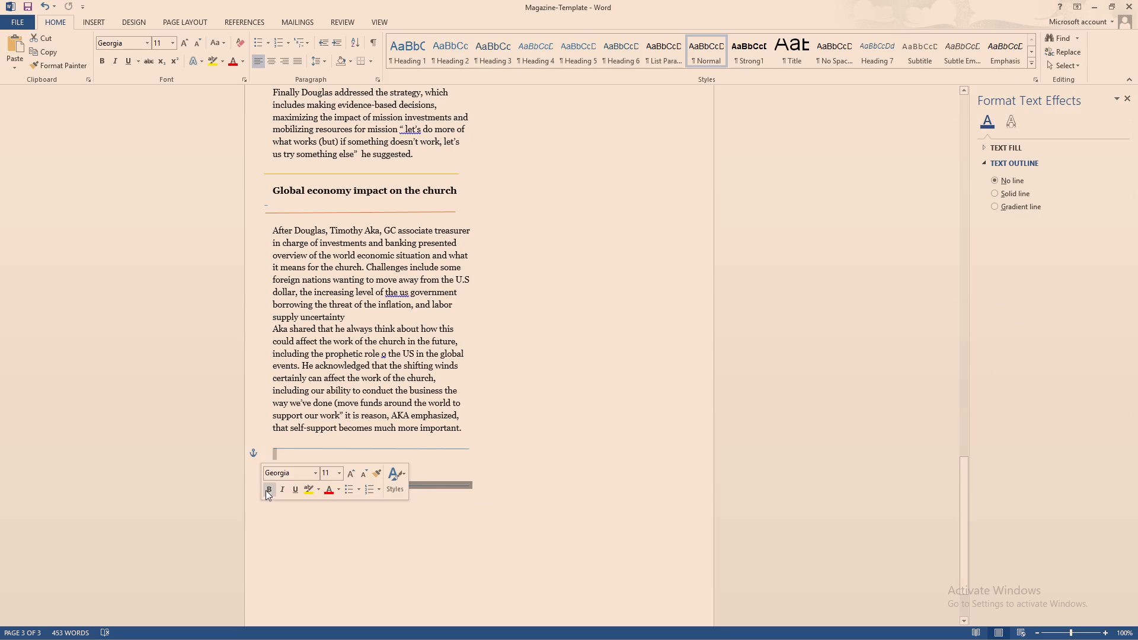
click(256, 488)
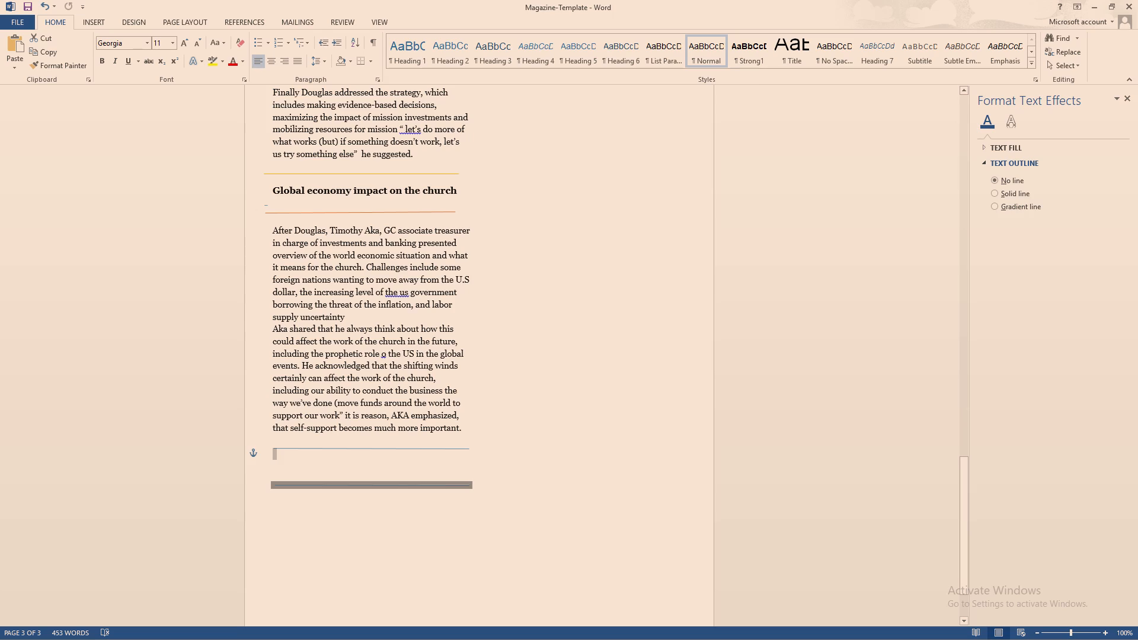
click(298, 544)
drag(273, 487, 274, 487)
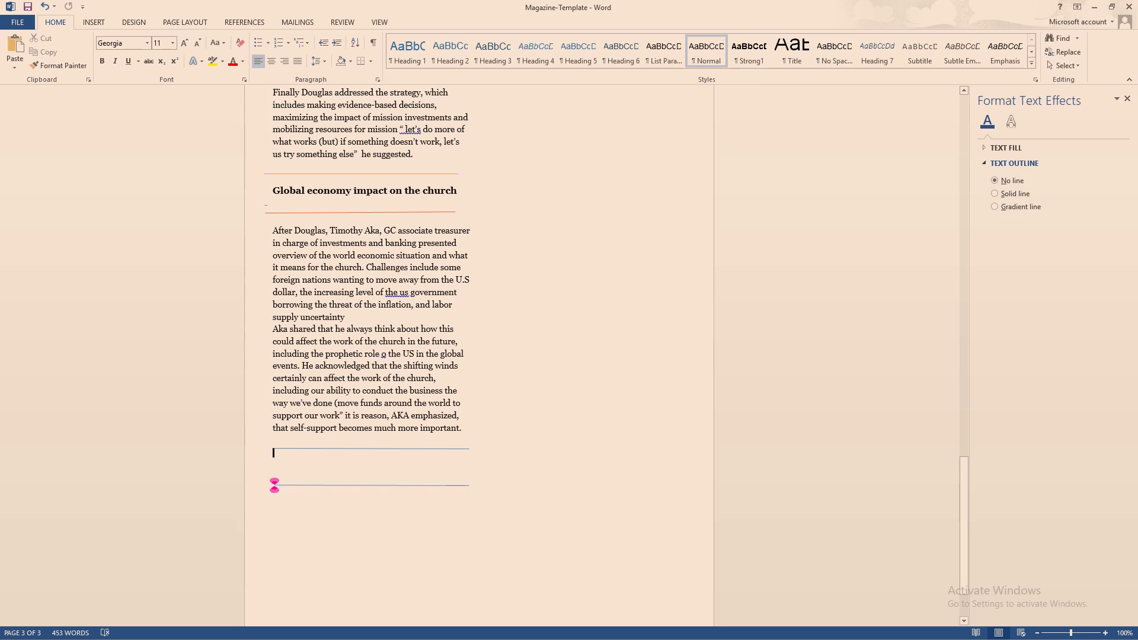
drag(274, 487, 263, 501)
Enter the heading "Financial results and GC session report" between the two new divider lines, one line below the upper divider.
click(303, 463)
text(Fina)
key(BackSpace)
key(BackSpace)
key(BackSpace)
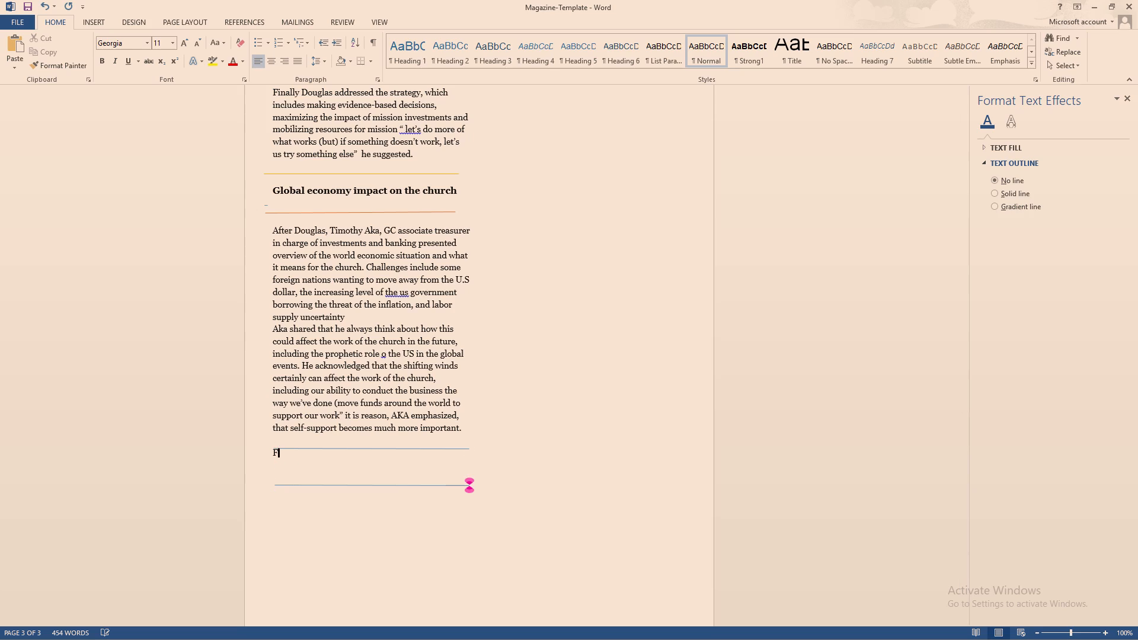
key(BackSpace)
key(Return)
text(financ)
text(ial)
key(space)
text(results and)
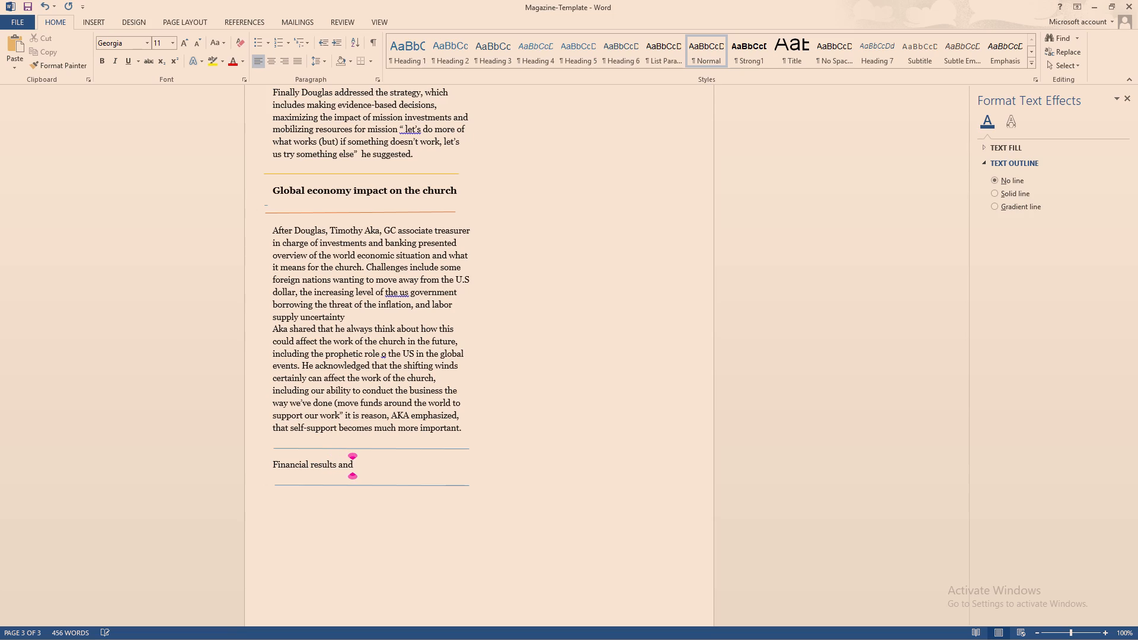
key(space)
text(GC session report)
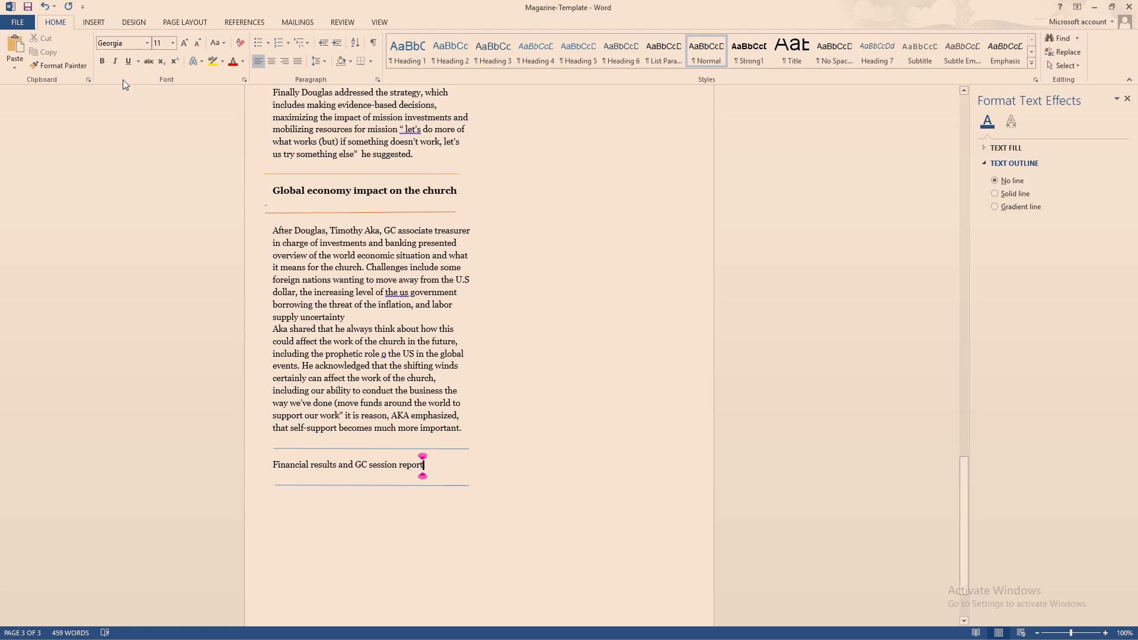
Format the heading "Financial results and GC session report" as bold with font size 12.
click(536, 396)
drag(428, 468, 282, 462)
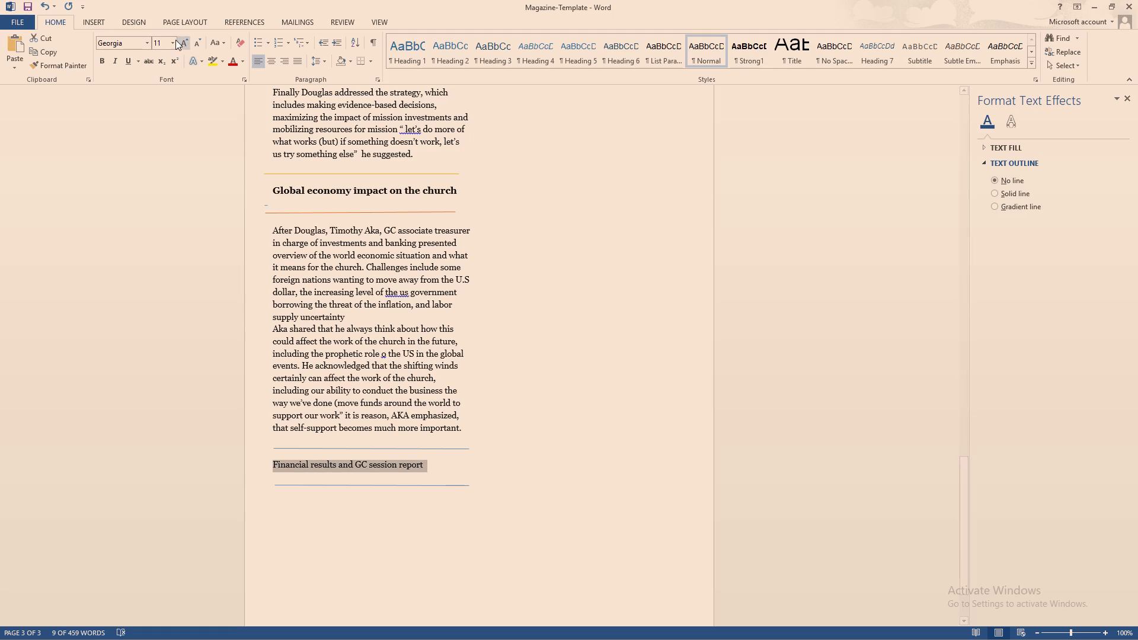
click(101, 62)
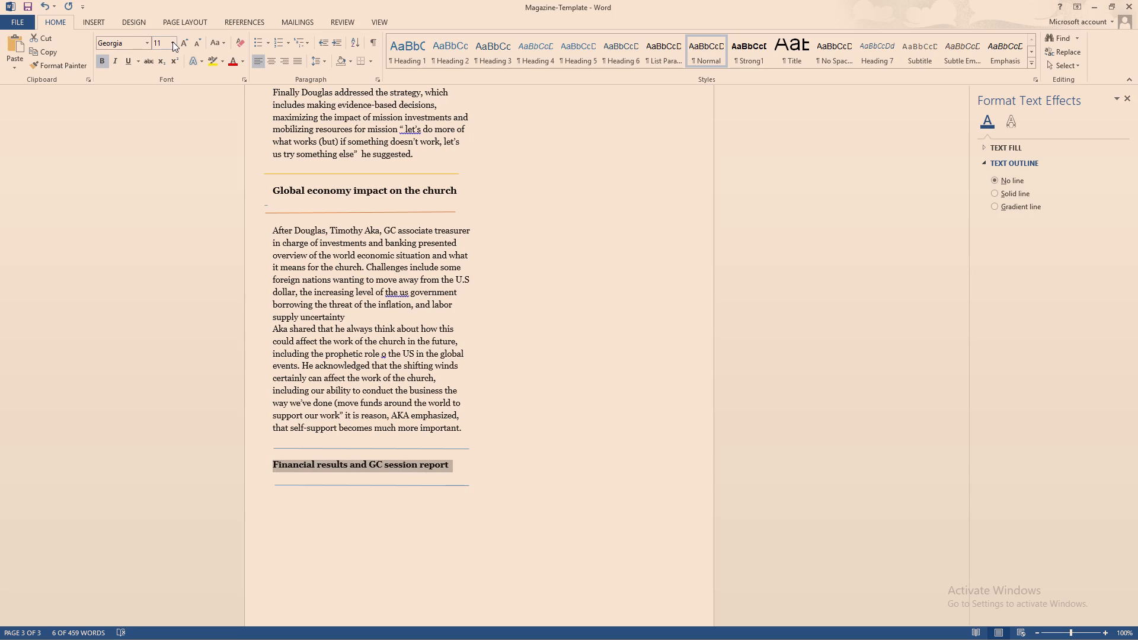
click(172, 41)
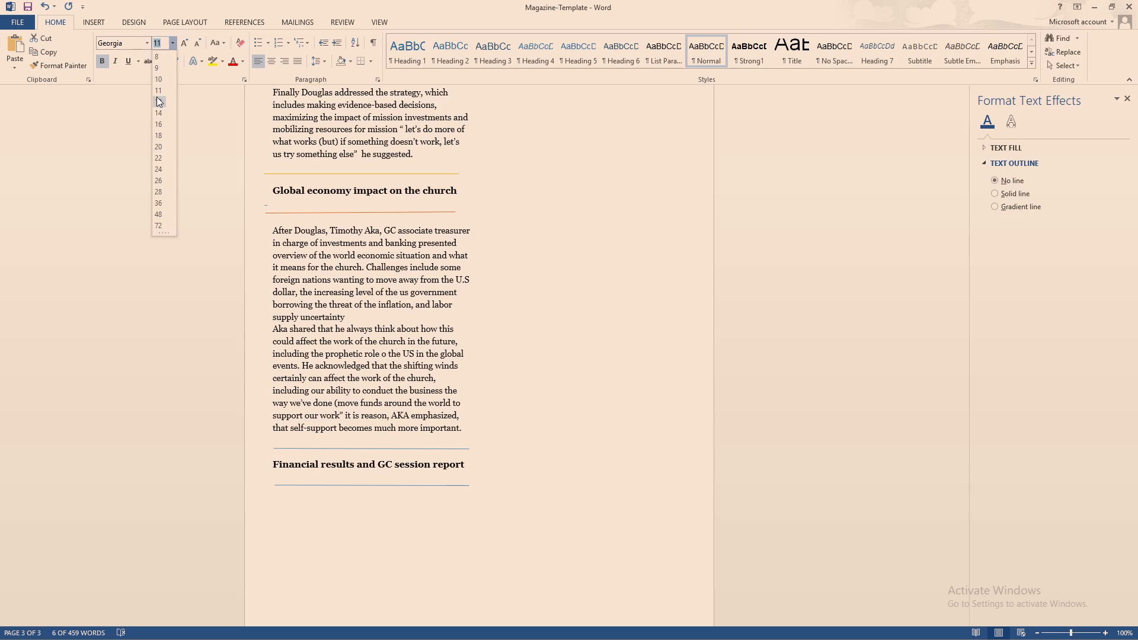
click(156, 101)
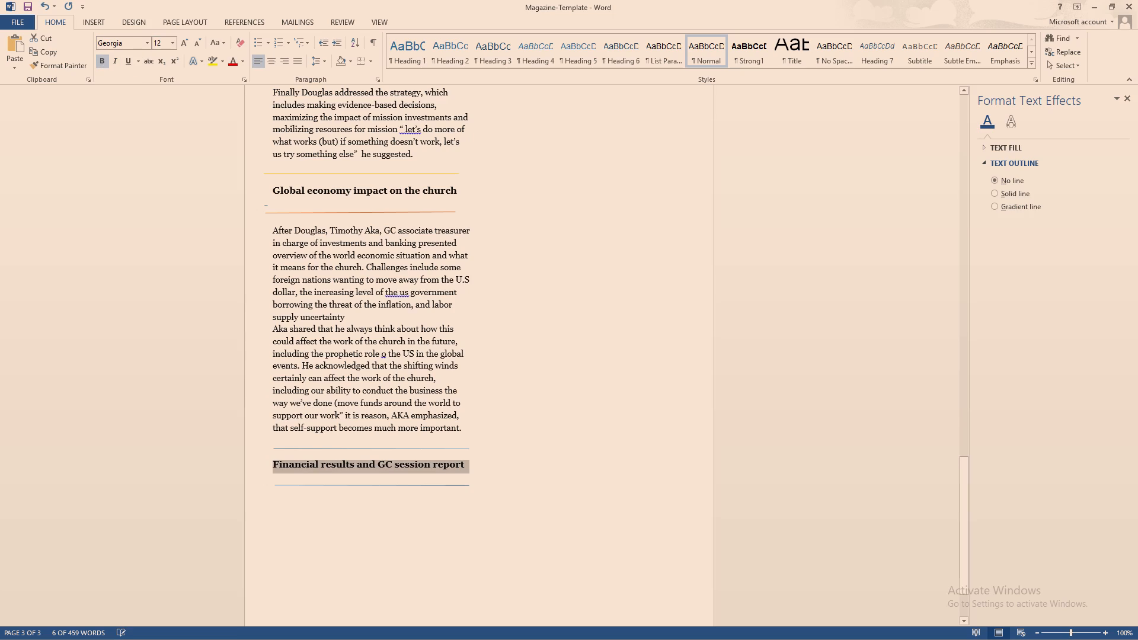
click(549, 297)
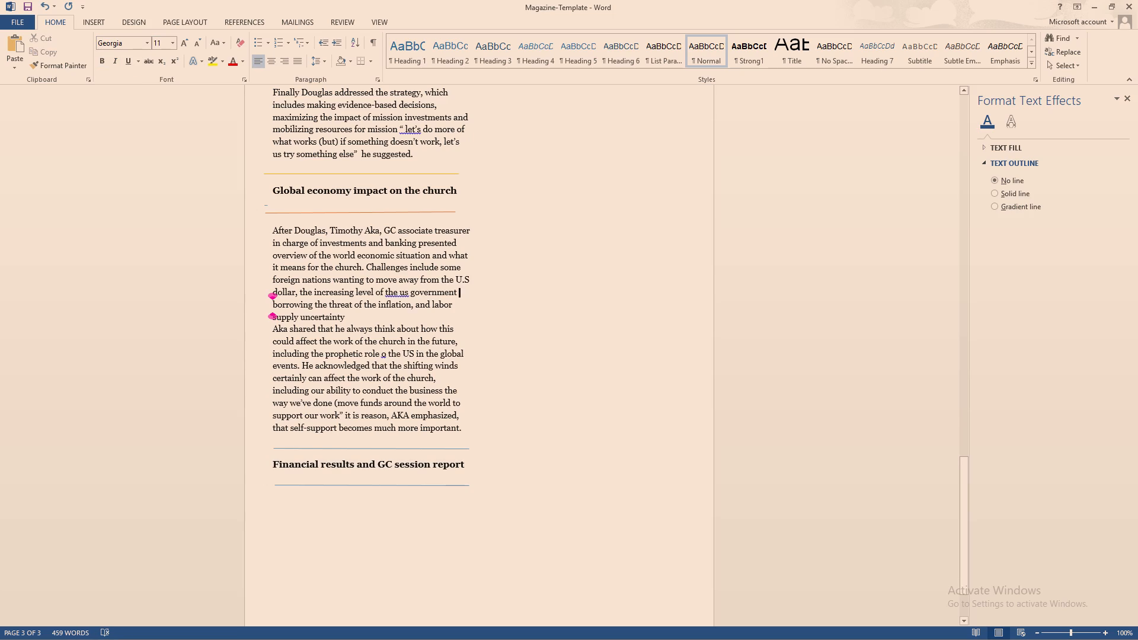
Start a body paragraph below the lower divider, three lines after the heading, with "Douglas" in bold, and turn bold off for the following text.
click(290, 506)
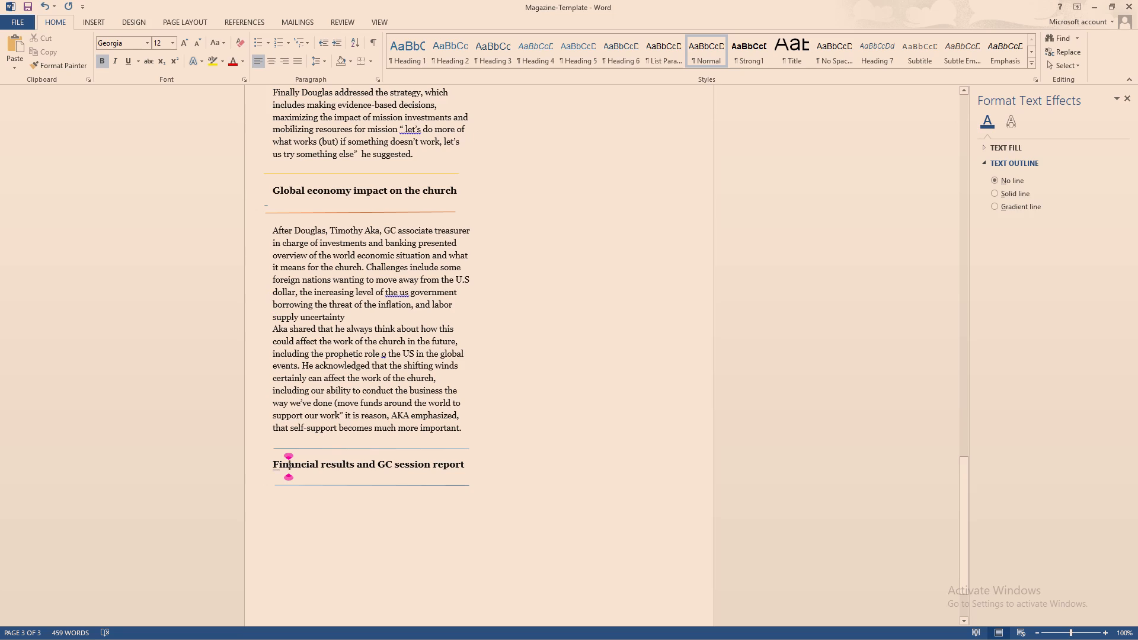
click(469, 468)
key(Return)
key(Return)
key(Return)
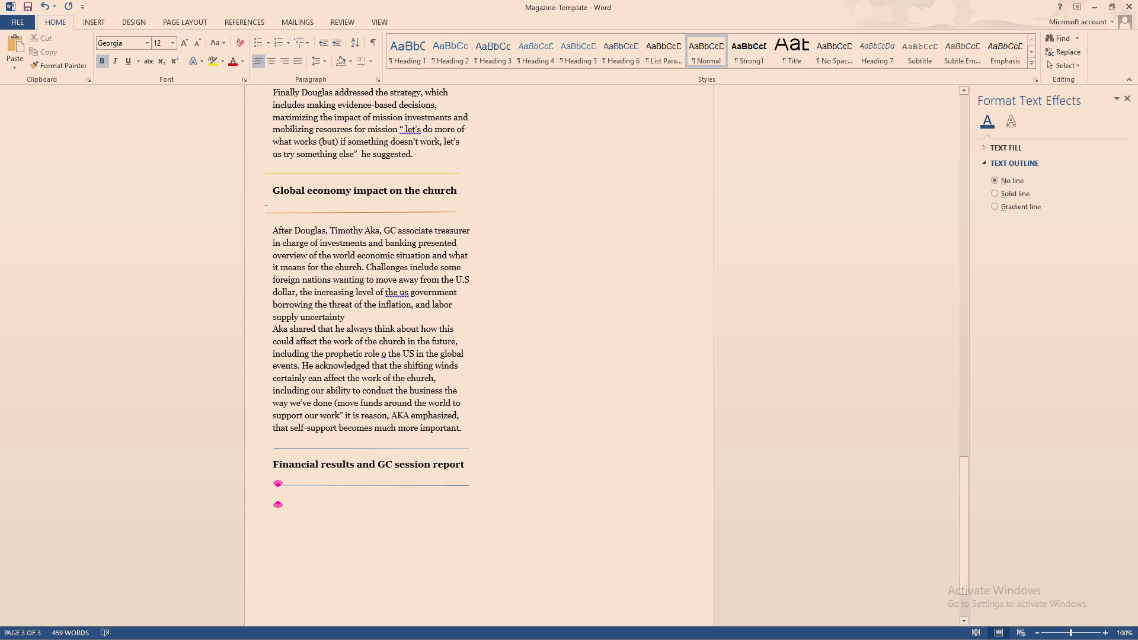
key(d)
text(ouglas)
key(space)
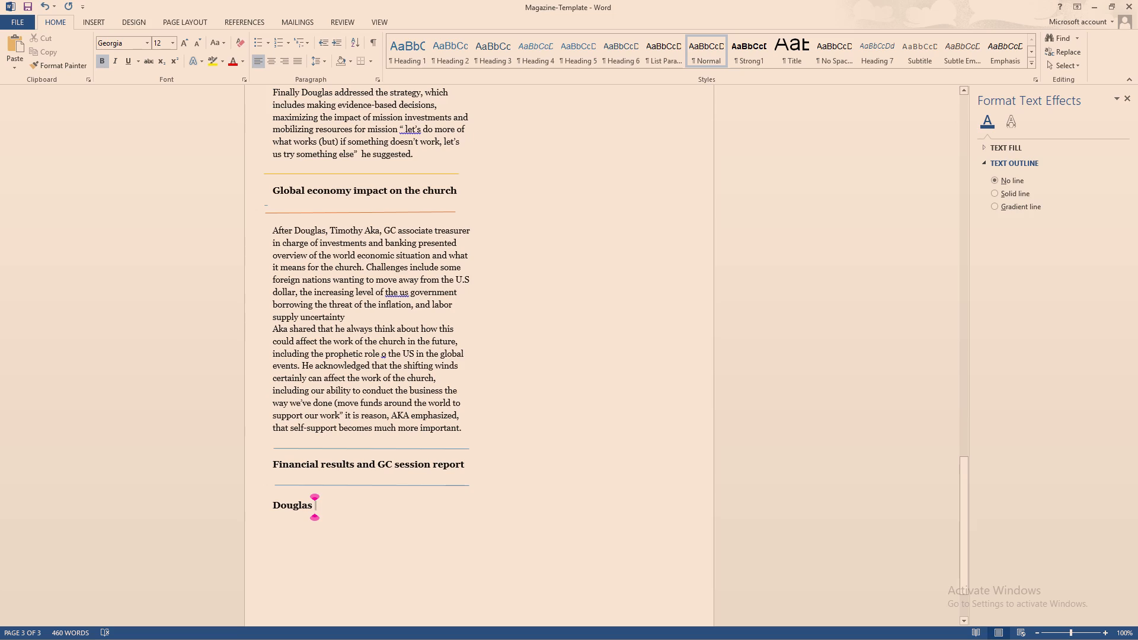
click(102, 62)
Continue the sentence after "Douglas" with "returned to the podium to share the church financial statements".
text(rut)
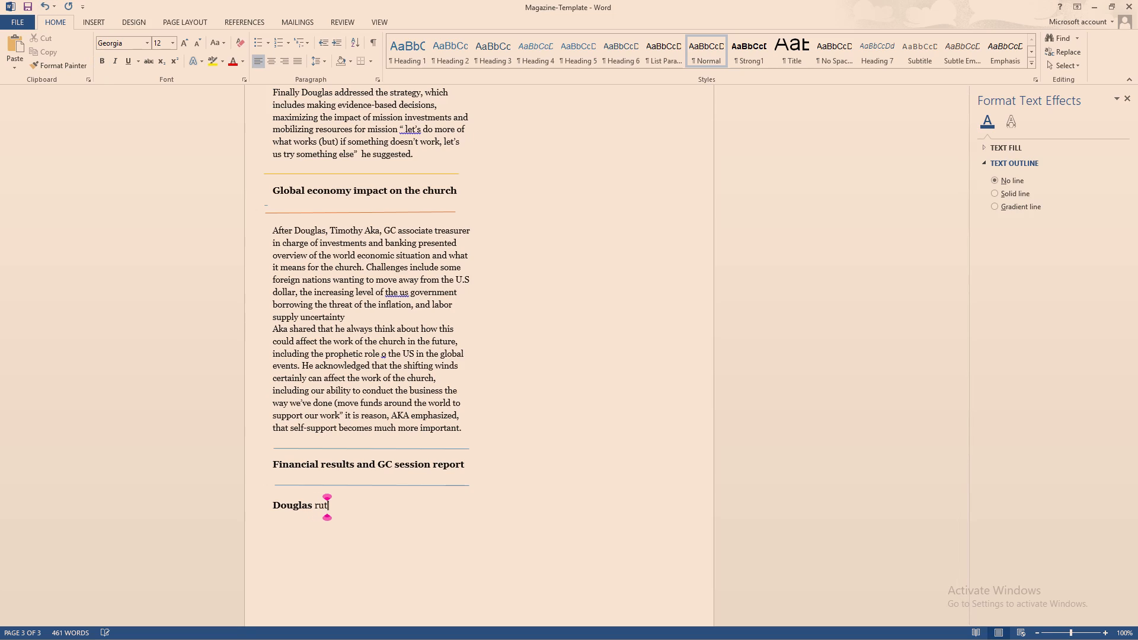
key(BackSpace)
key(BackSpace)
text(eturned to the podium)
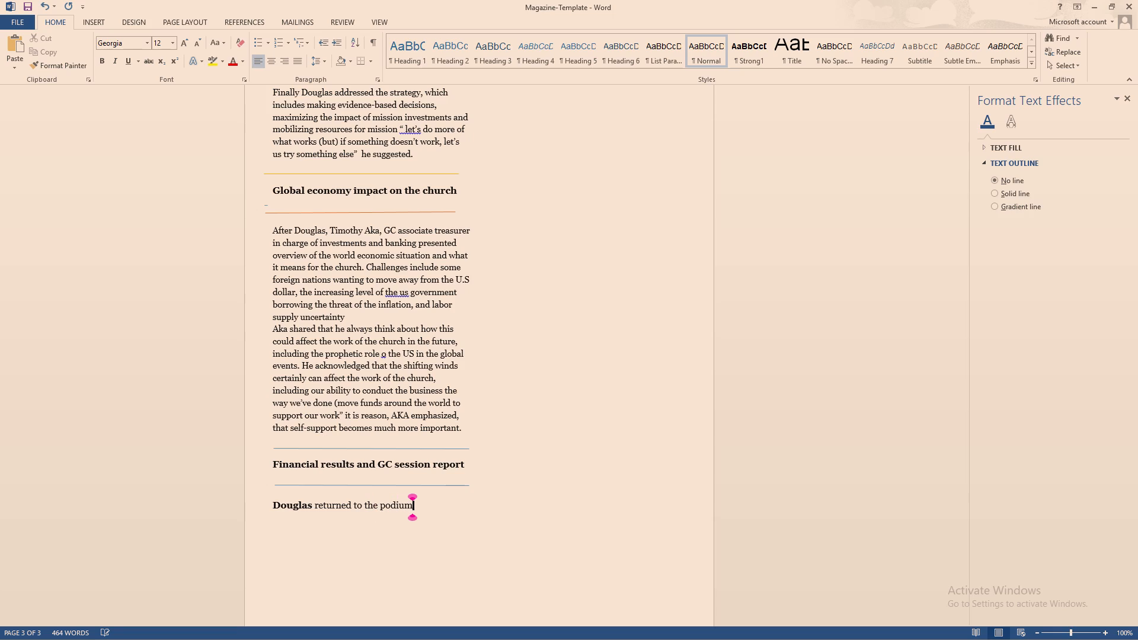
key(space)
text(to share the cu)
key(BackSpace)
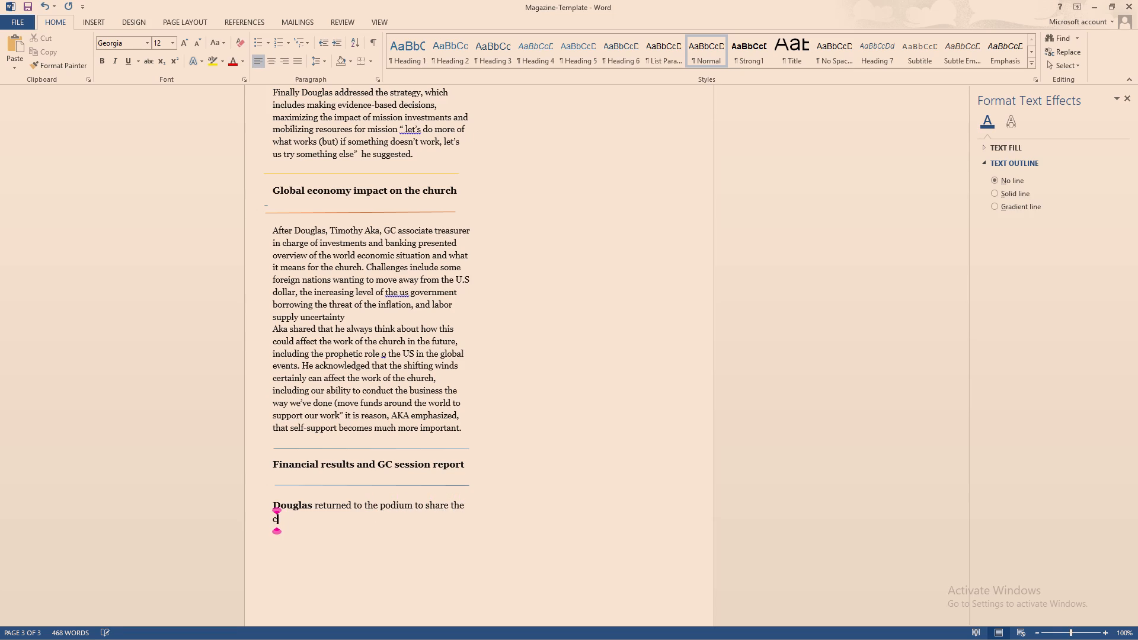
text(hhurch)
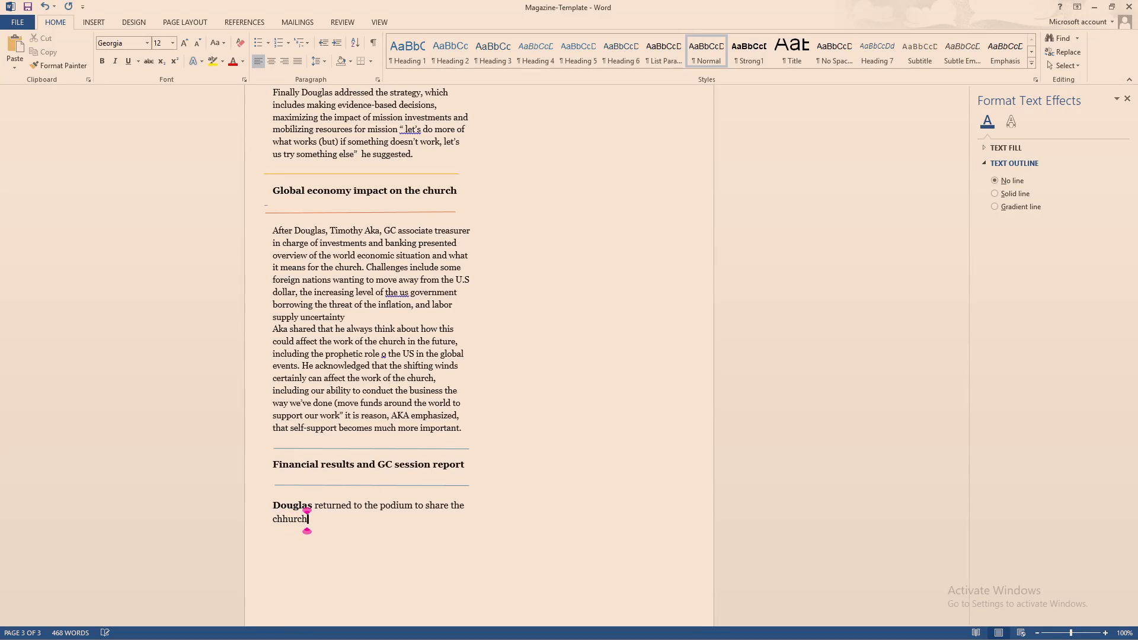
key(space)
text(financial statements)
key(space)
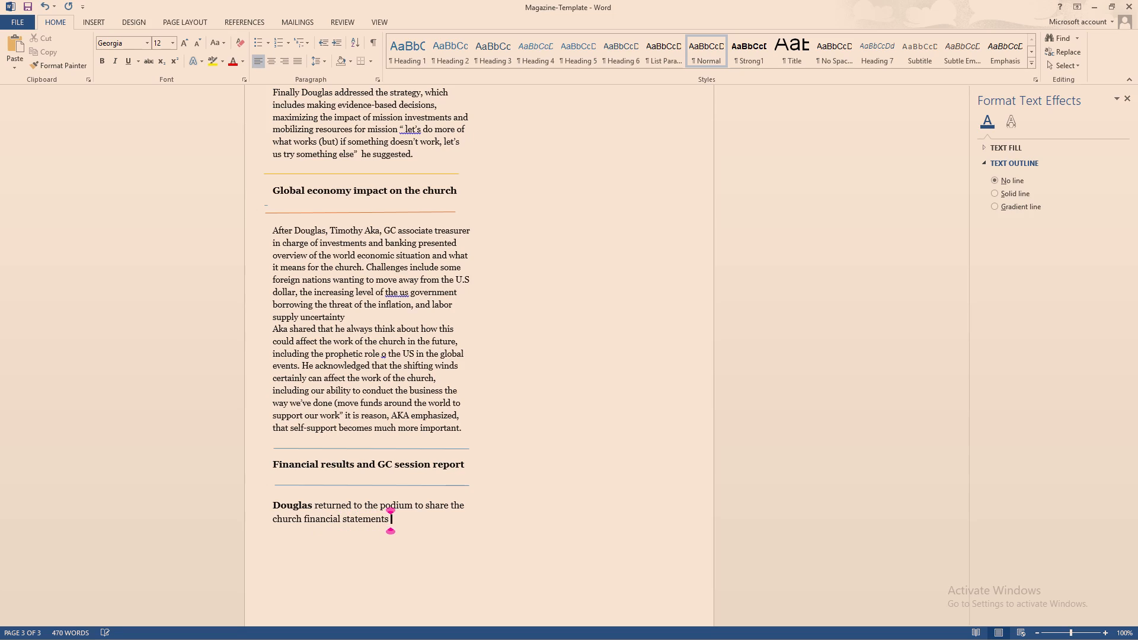
Complete the sentence with "s of August 2025." and open the following sentence with "He".
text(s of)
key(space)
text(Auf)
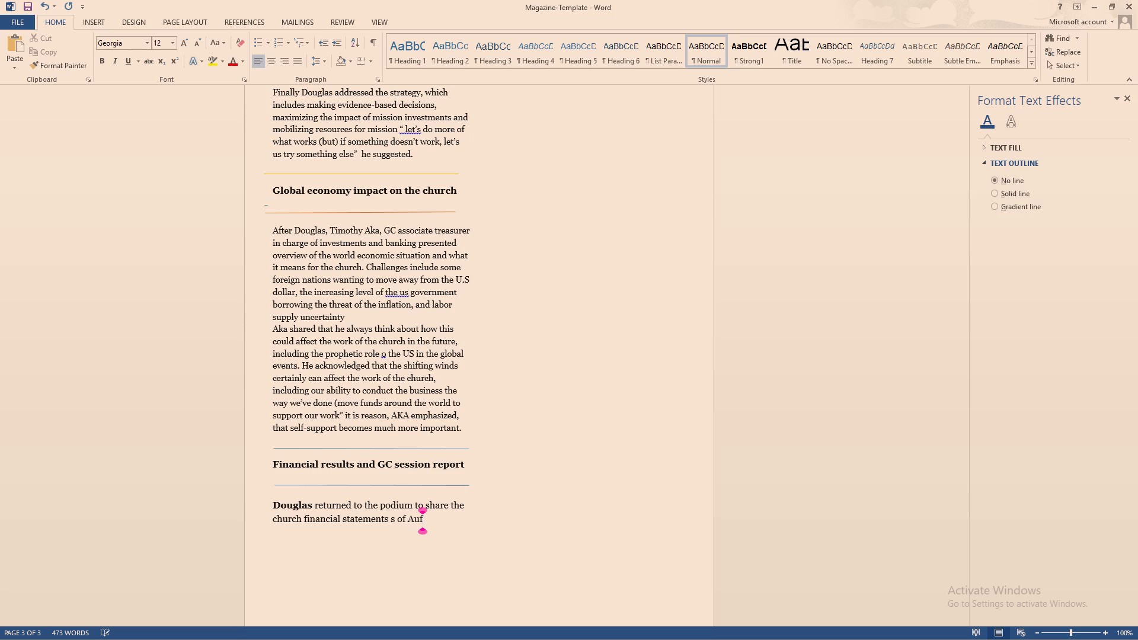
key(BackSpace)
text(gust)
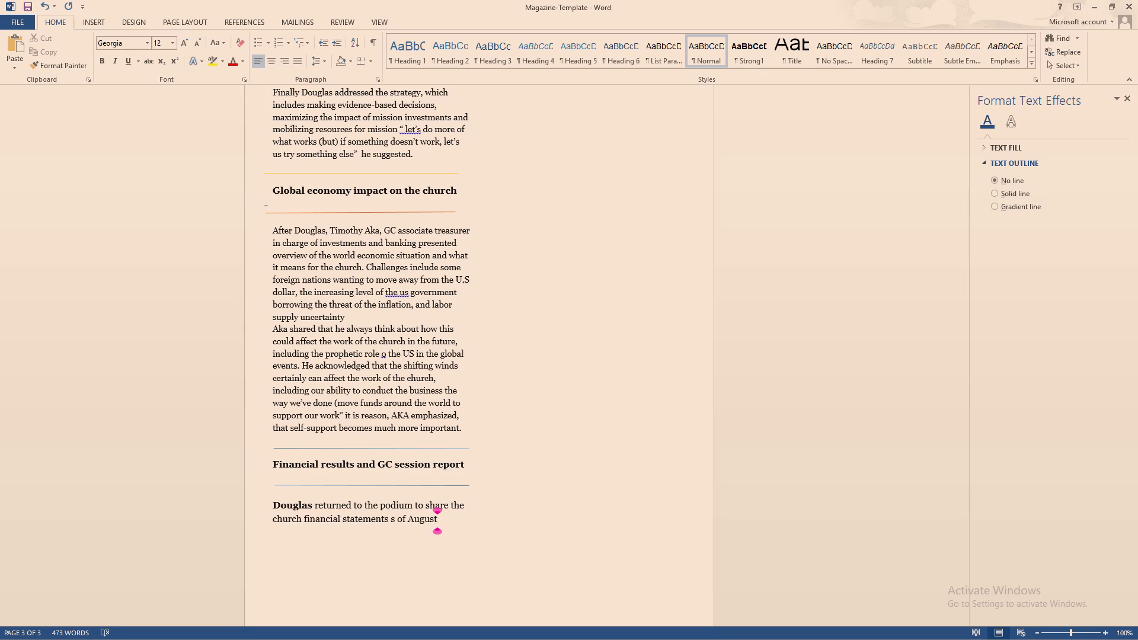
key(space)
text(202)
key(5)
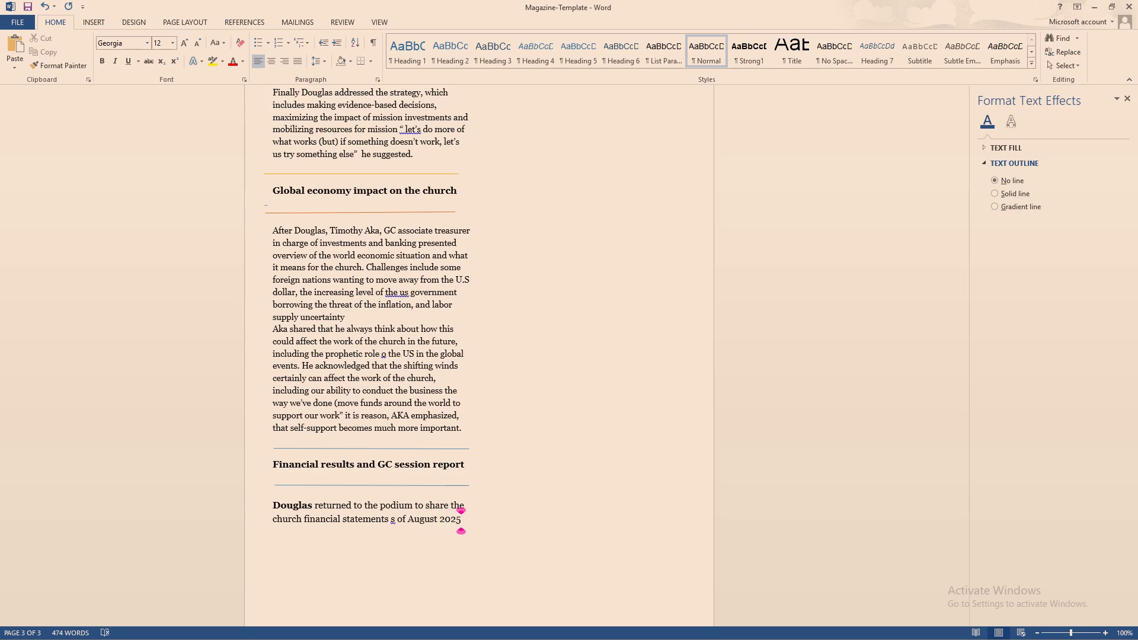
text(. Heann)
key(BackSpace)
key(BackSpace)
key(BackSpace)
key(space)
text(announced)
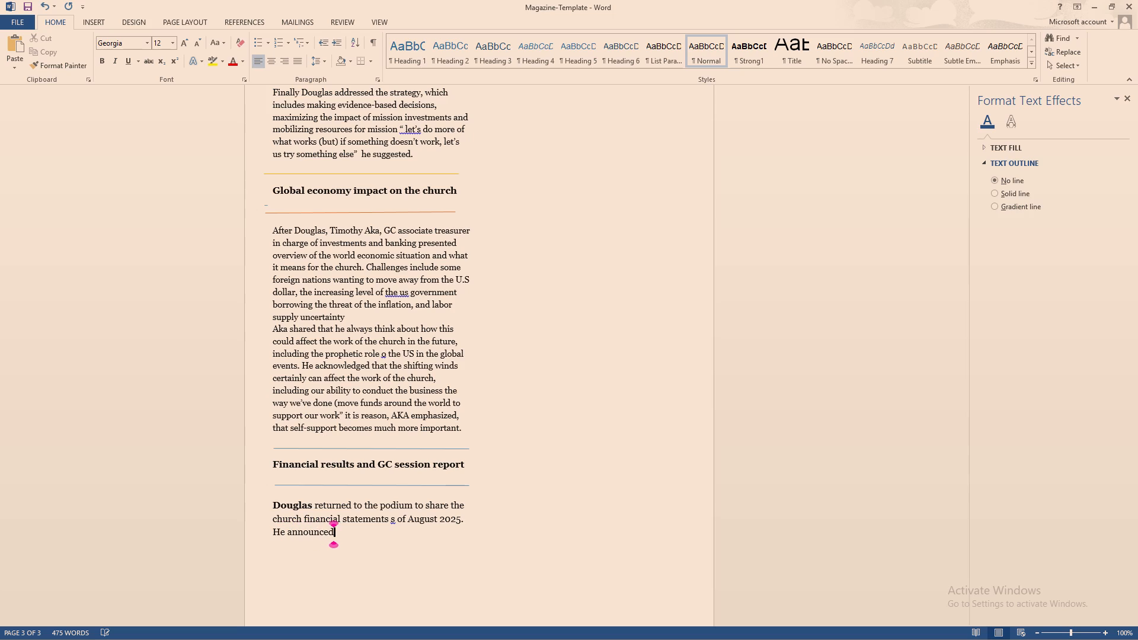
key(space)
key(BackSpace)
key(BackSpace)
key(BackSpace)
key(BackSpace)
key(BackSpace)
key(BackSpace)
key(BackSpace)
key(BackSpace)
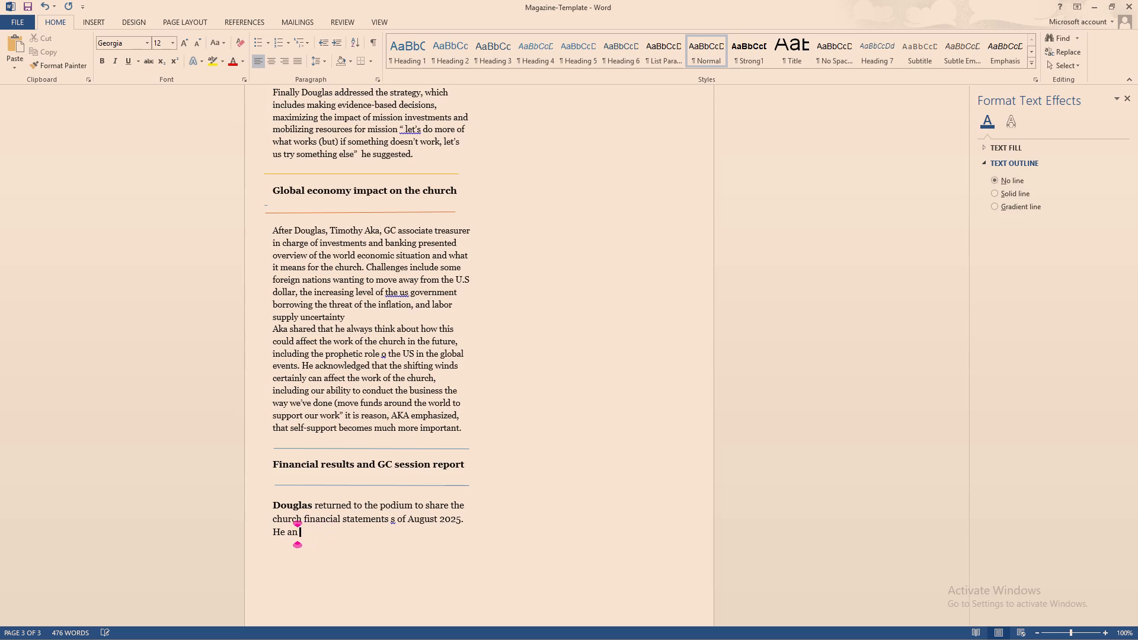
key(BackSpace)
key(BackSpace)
Continue the sentence after "He" with "mentioned a 3.9 percent increase in tithe".
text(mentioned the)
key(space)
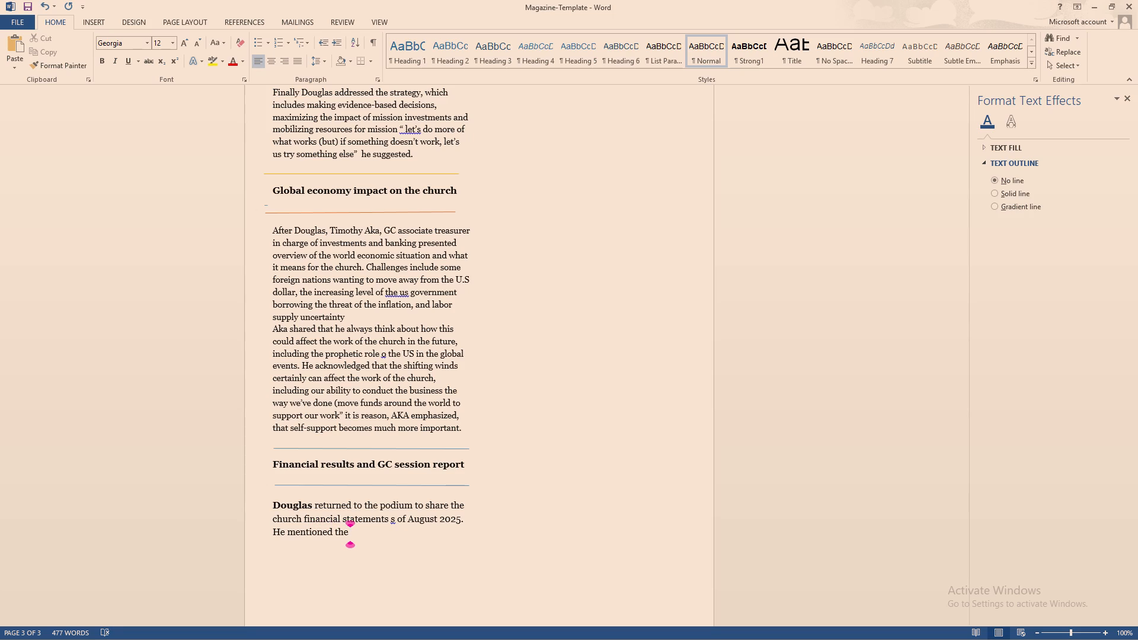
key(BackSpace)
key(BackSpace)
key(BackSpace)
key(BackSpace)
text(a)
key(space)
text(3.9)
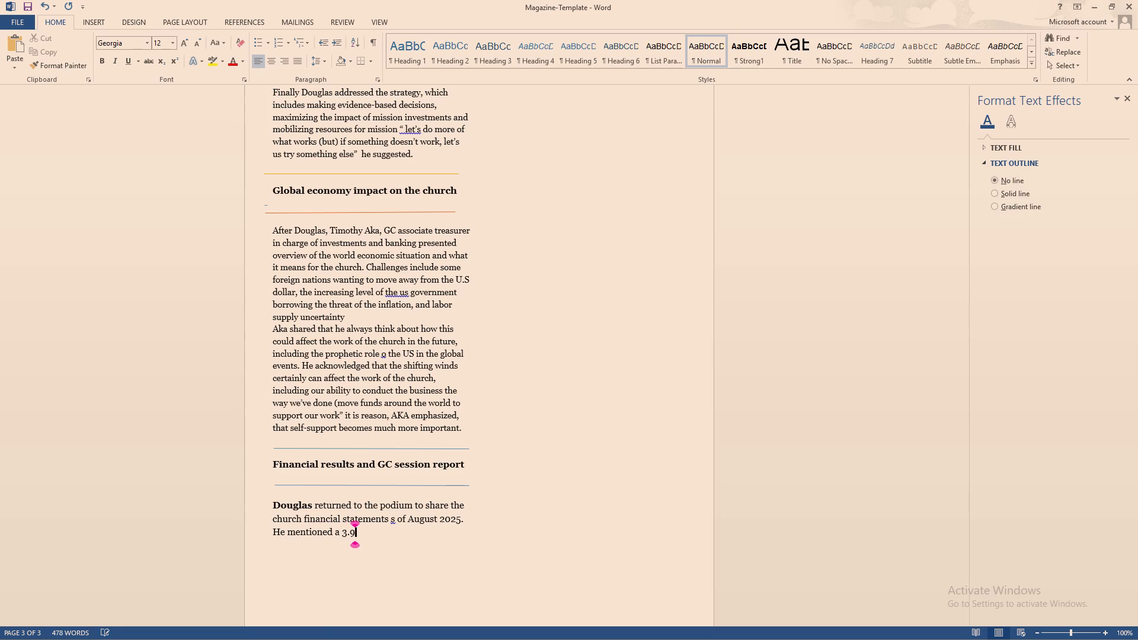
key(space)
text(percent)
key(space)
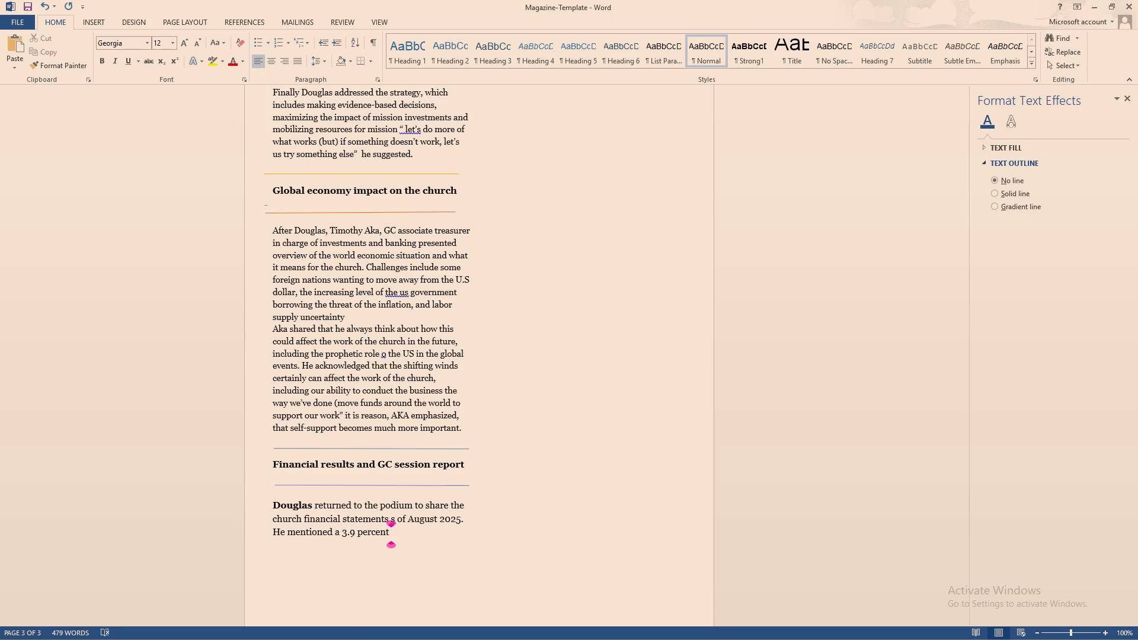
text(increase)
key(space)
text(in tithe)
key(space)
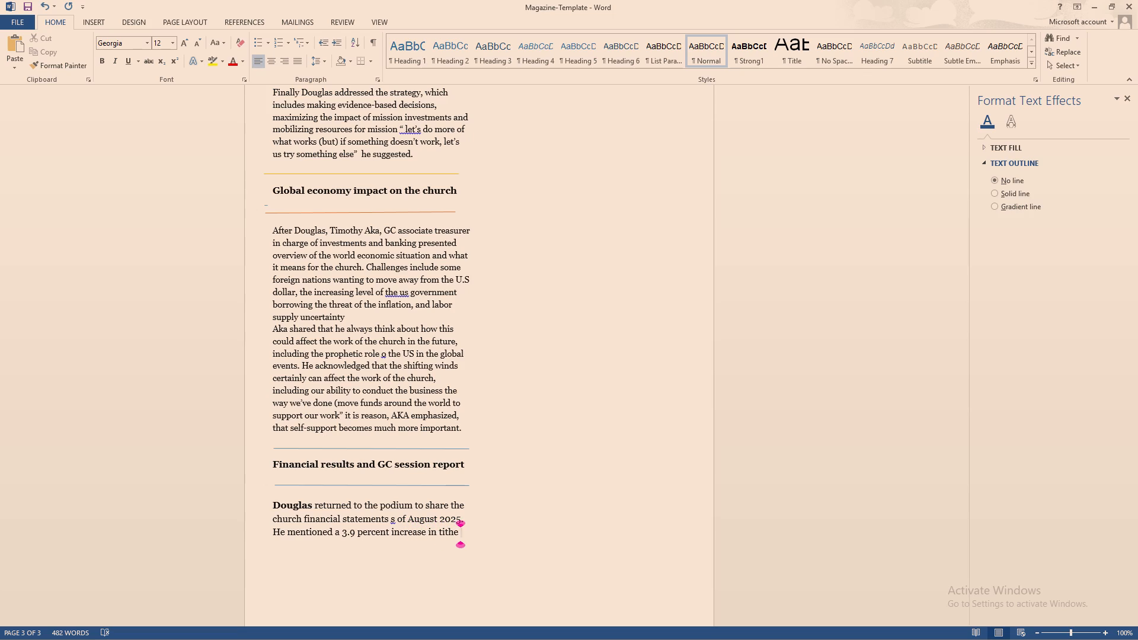
Add "and a 0.5 percent decrease in offerings" after the tithe increase.
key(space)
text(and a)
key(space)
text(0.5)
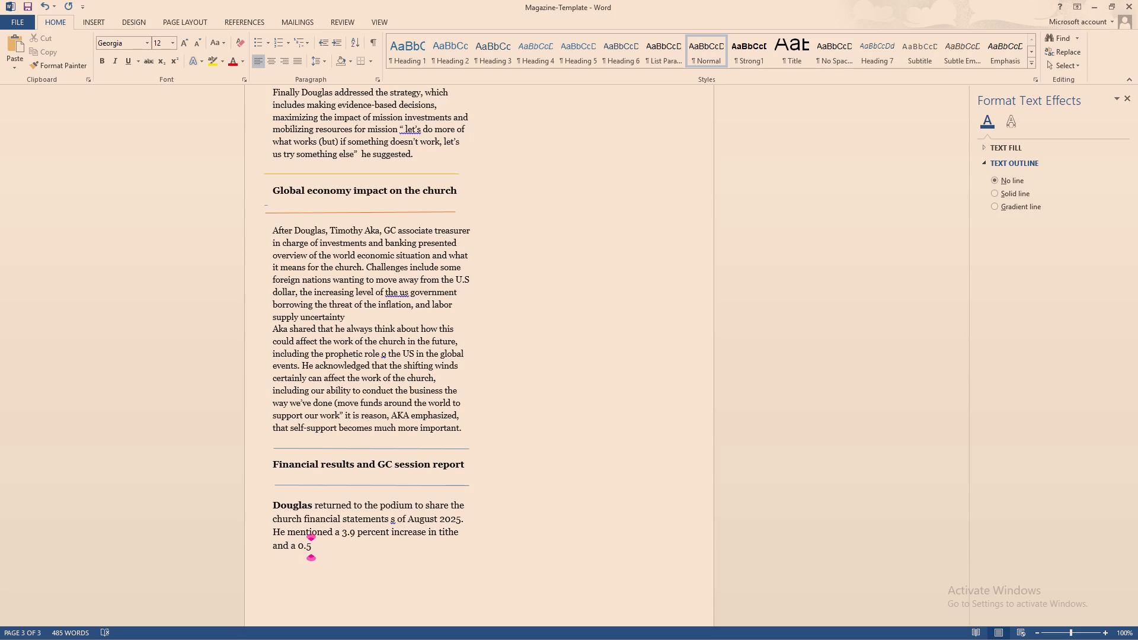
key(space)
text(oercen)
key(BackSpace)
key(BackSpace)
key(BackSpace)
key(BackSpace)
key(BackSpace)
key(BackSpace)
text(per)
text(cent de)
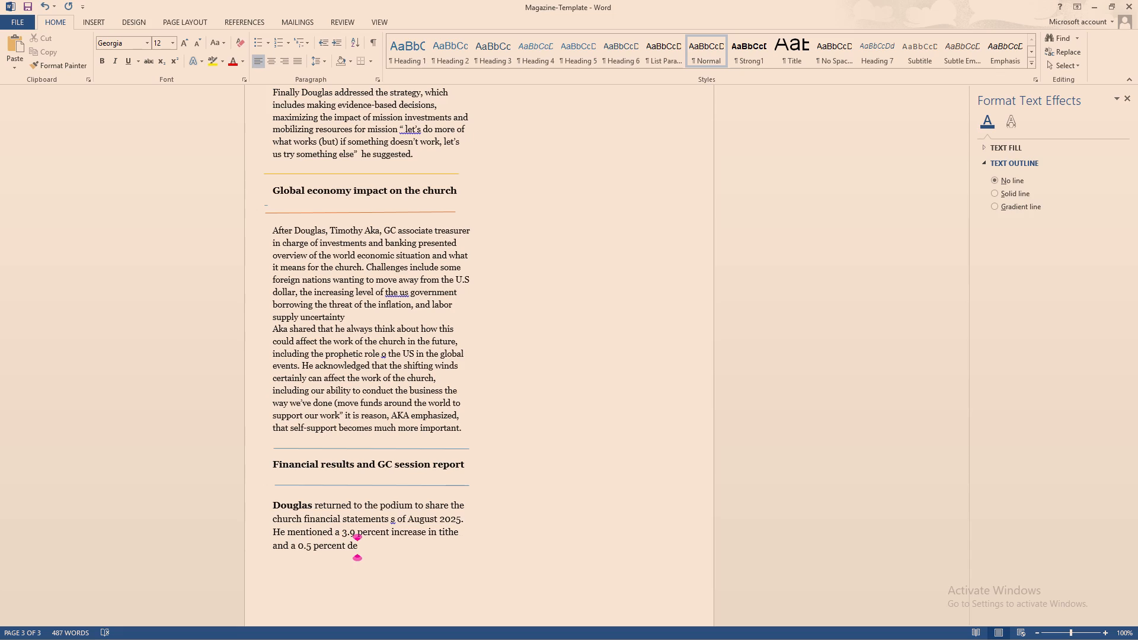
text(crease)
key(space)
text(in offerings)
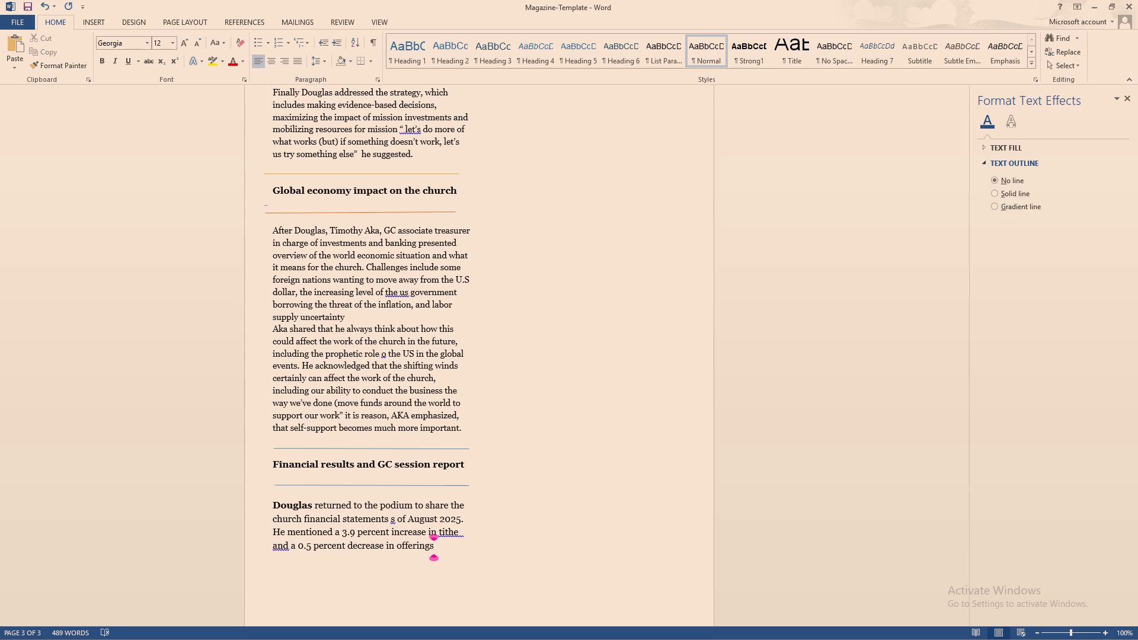
Finish the tithe and offerings sentence with "when compared to the same period last year.".
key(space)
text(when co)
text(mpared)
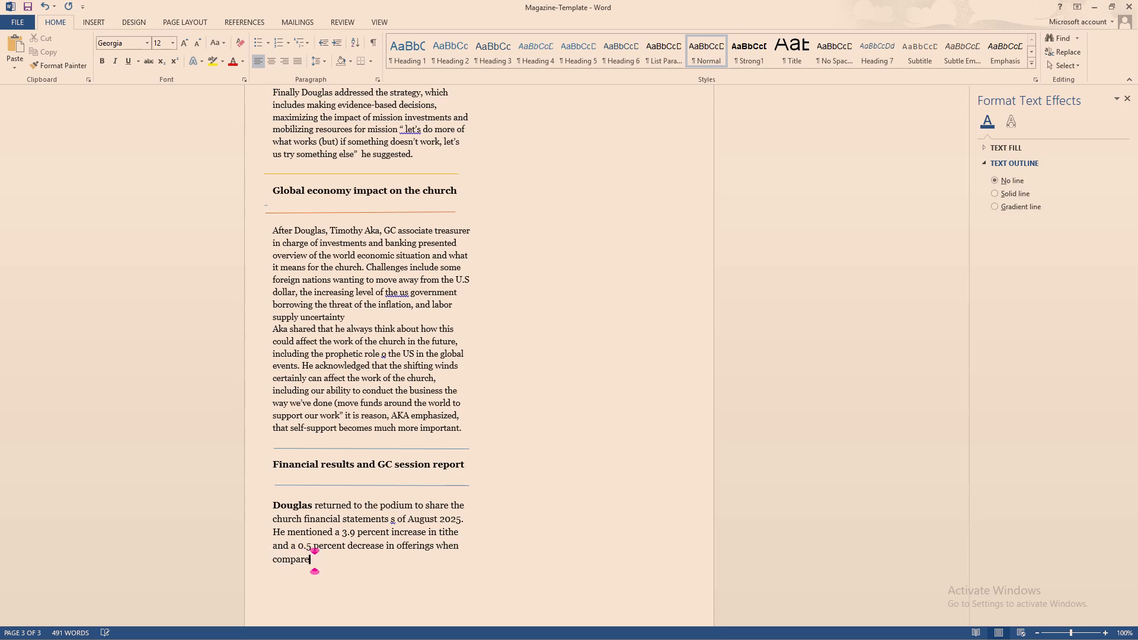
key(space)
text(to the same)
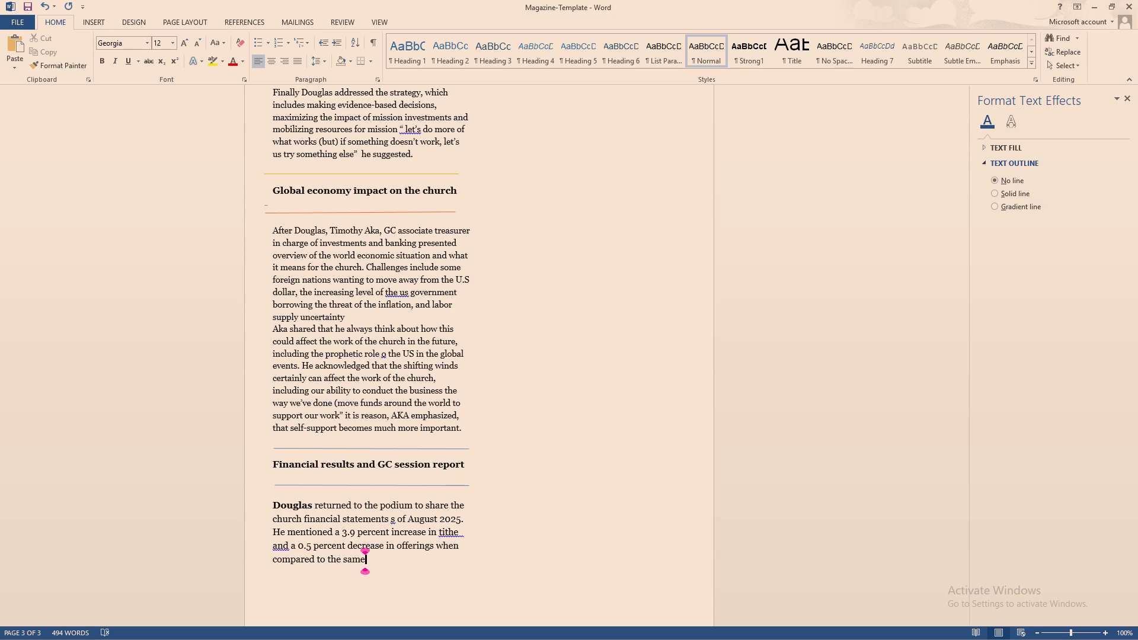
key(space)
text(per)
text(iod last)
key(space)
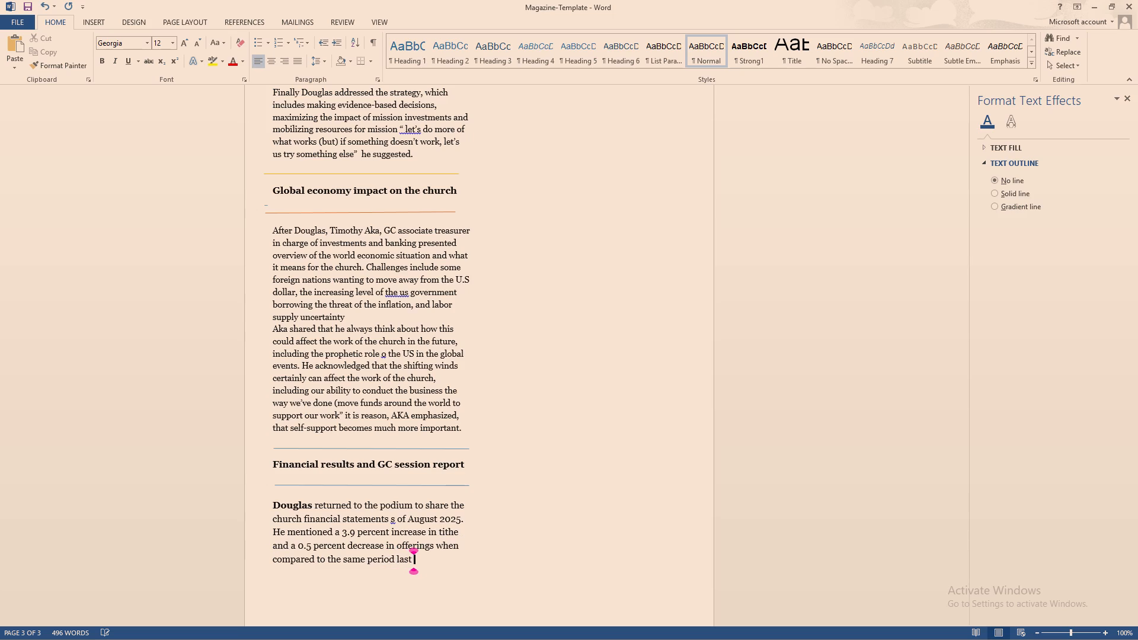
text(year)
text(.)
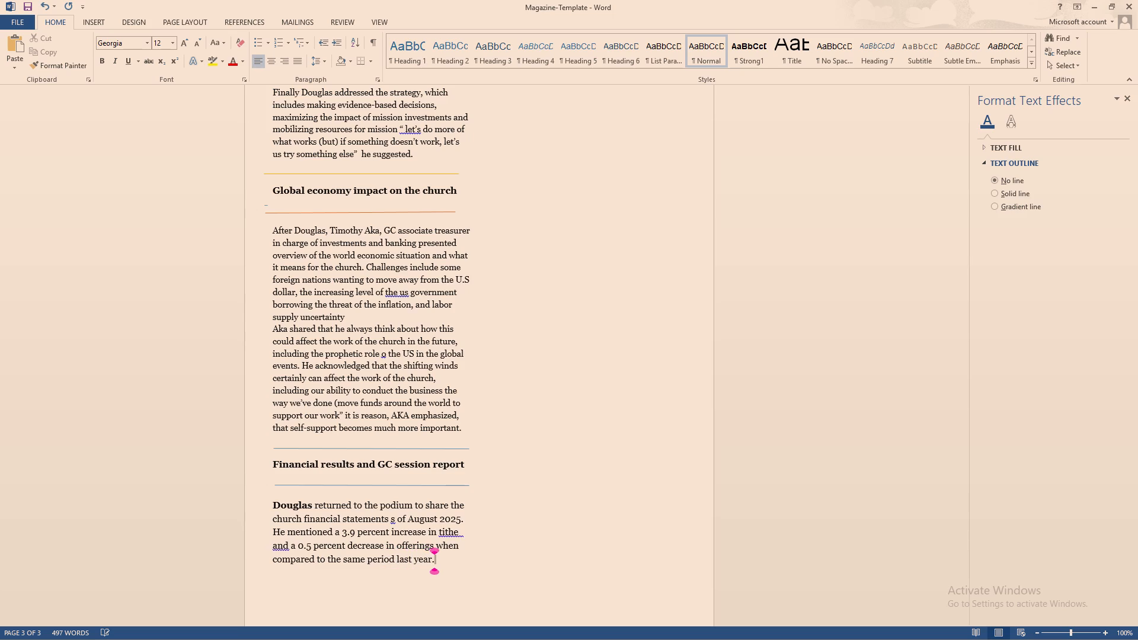
Begin the following sentence with "Working capital –current assets minus current liabilities".
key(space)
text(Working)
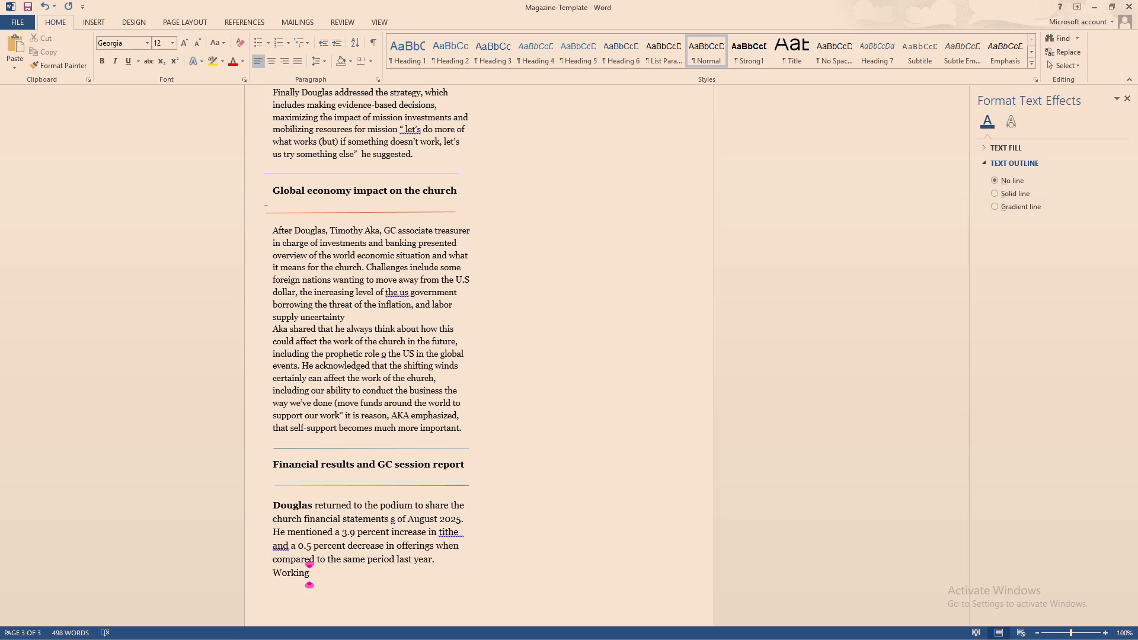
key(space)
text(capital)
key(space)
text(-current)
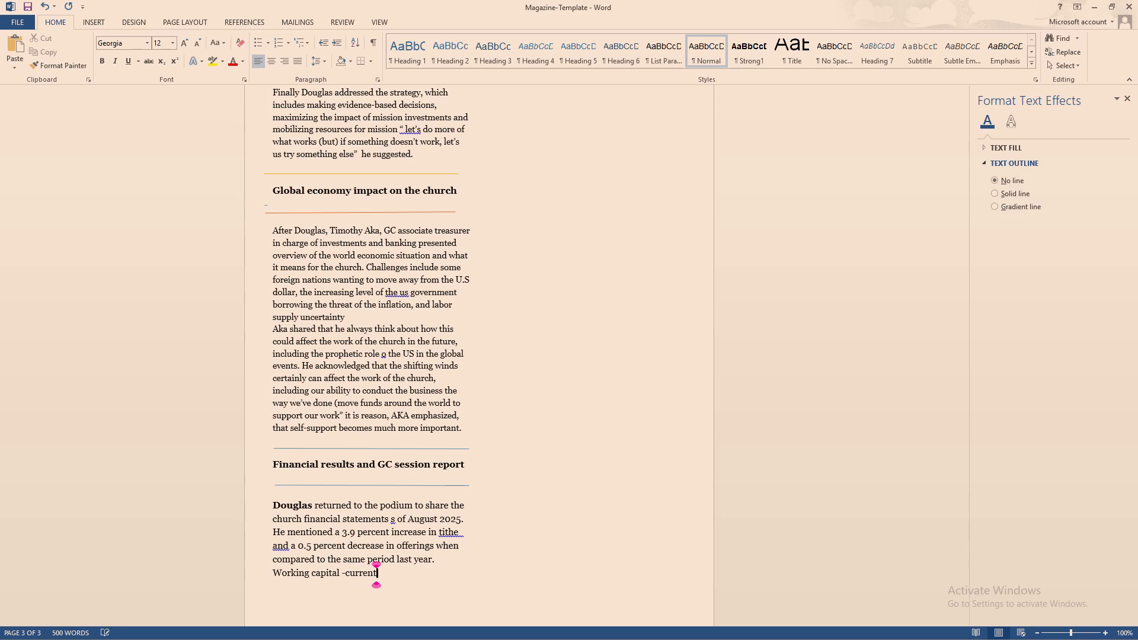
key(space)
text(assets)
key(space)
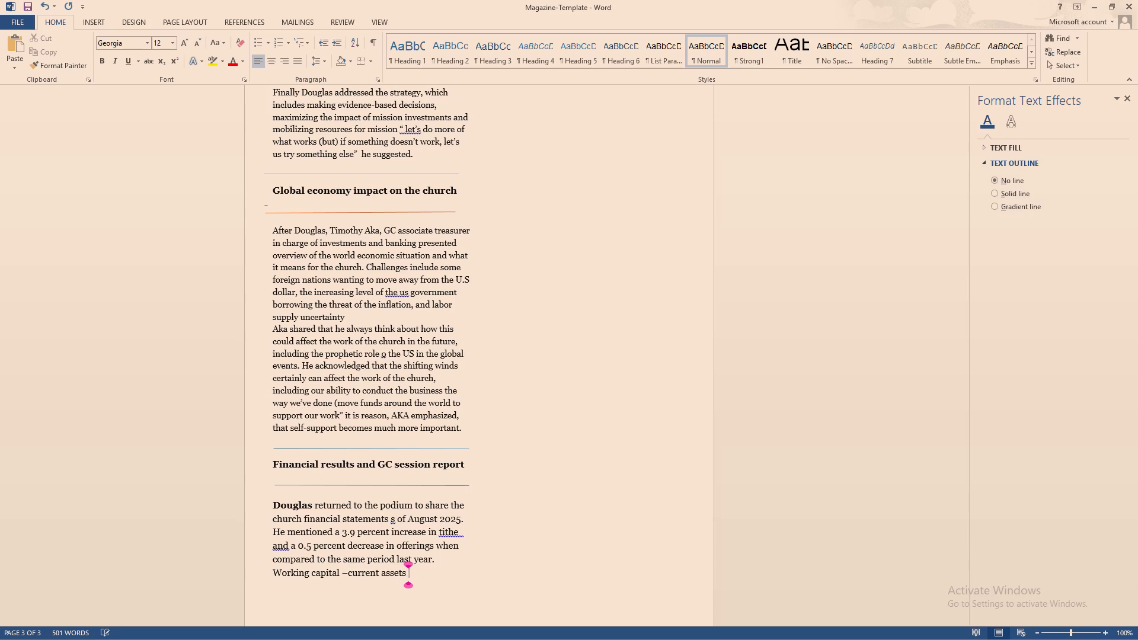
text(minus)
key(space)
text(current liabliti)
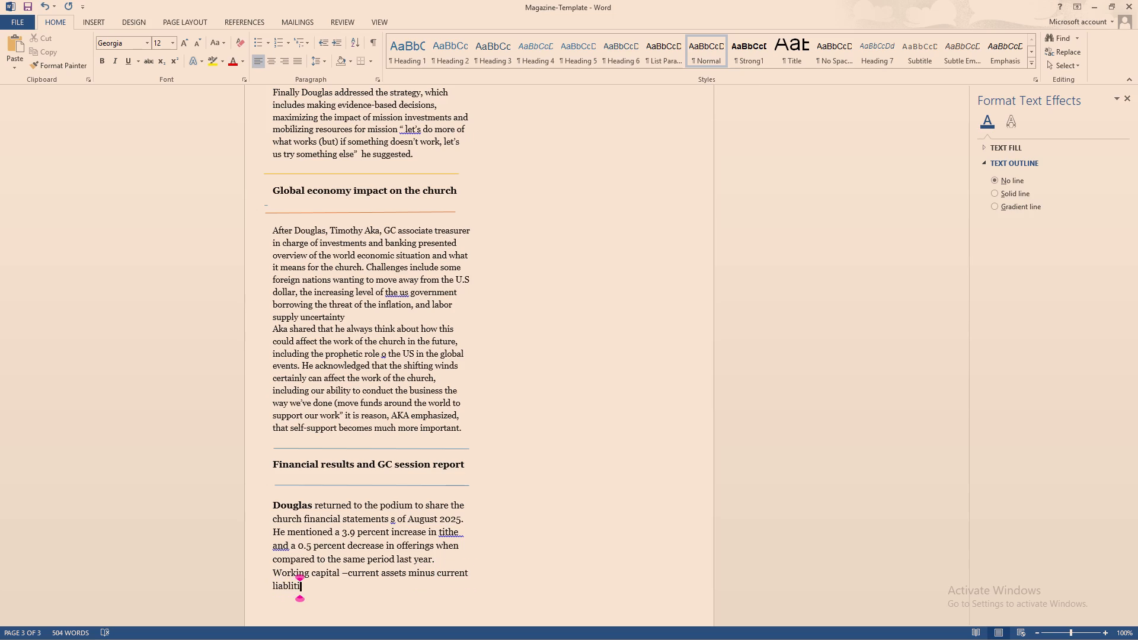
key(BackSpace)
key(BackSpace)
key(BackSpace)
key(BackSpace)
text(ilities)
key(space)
Continue the working capital sentence with "is available for 12.4 months".
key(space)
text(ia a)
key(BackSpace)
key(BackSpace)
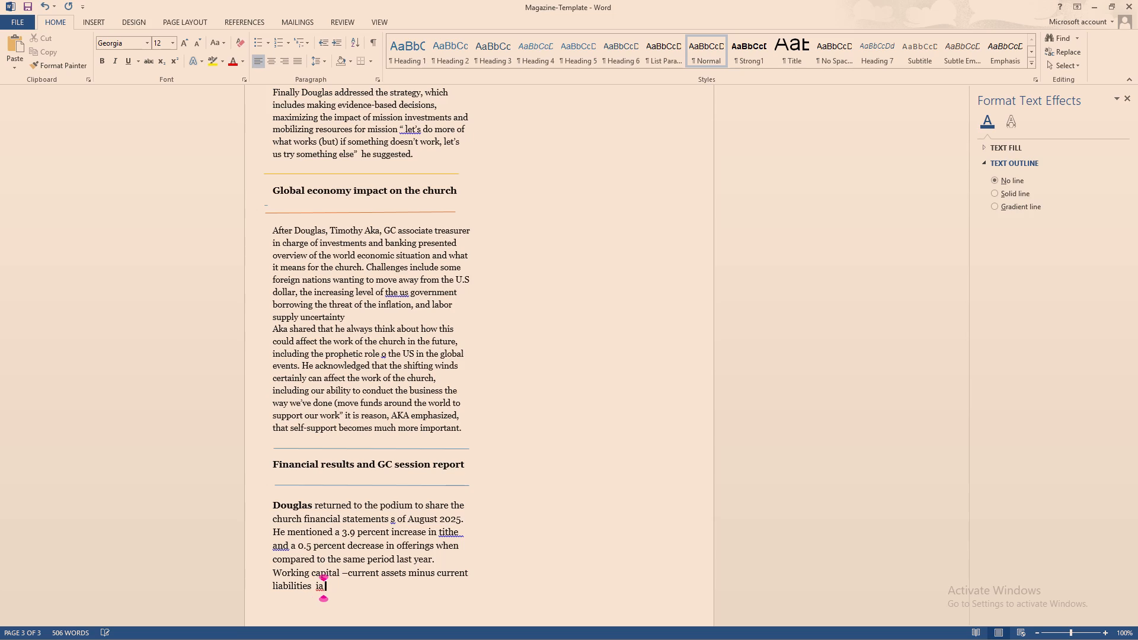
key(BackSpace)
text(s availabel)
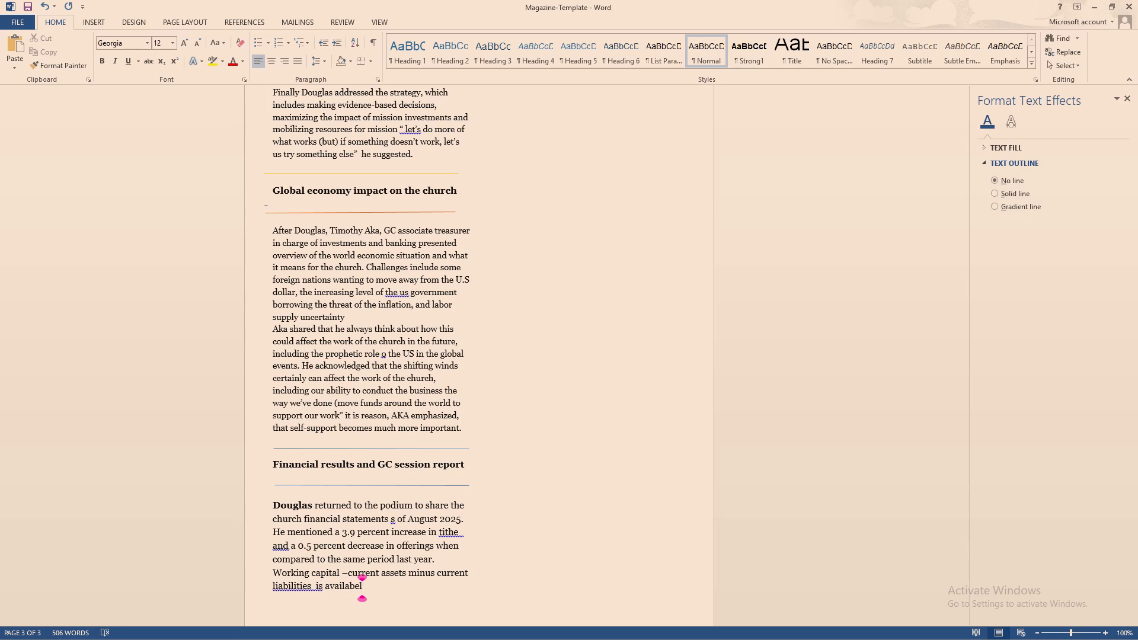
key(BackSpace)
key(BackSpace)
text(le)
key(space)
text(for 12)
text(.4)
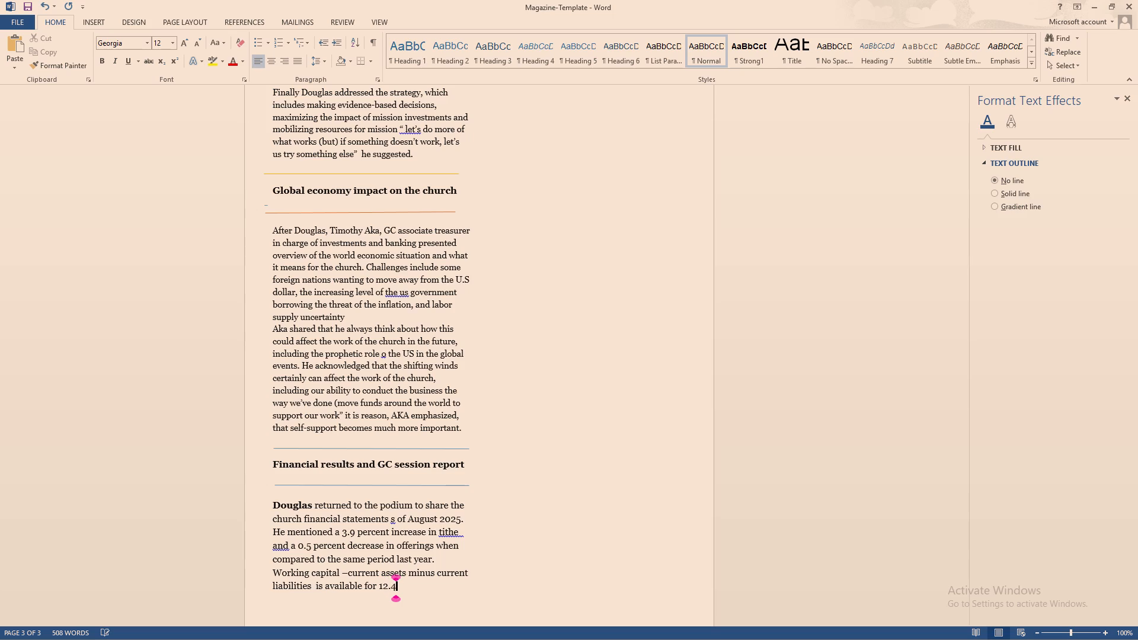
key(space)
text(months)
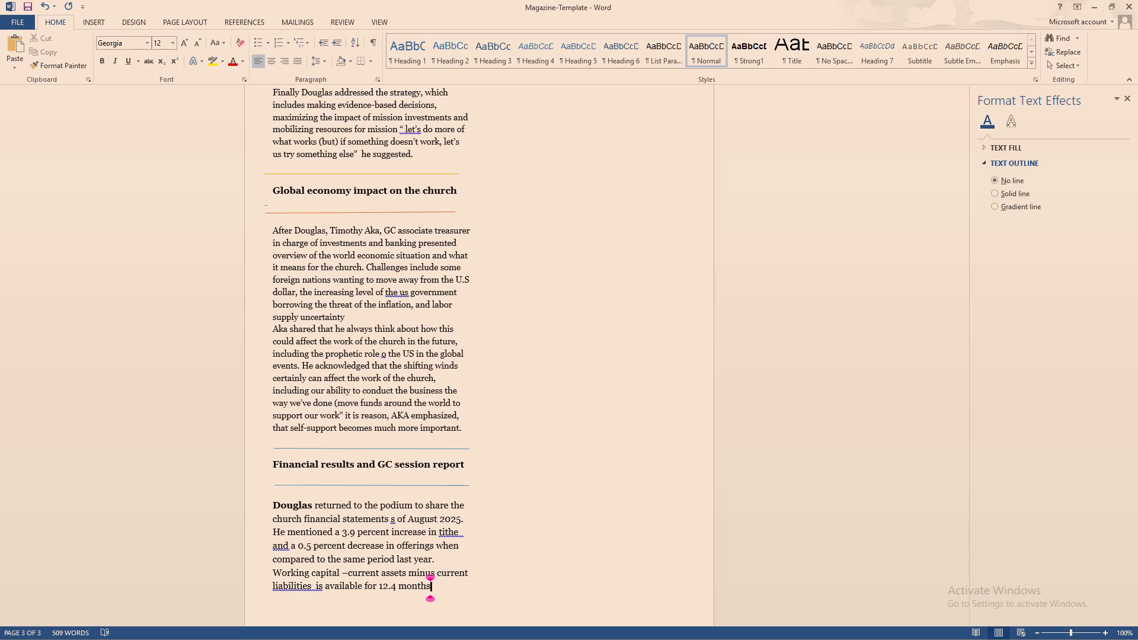
Add the clause ", while liquidity-f unds that can be easily converted to cash" after "12.4 months".
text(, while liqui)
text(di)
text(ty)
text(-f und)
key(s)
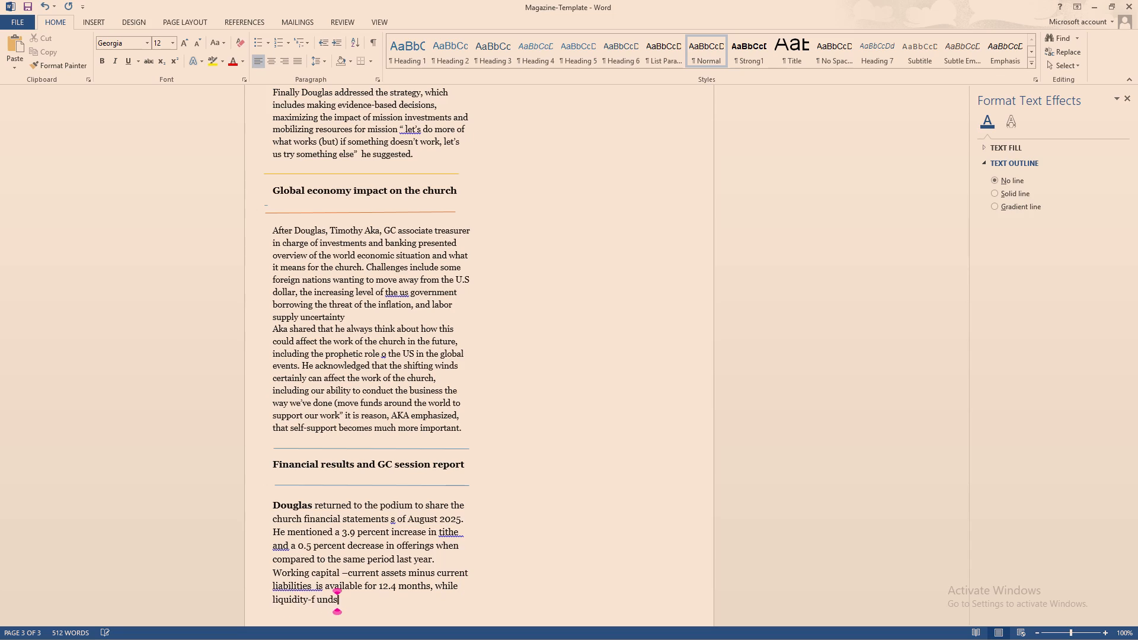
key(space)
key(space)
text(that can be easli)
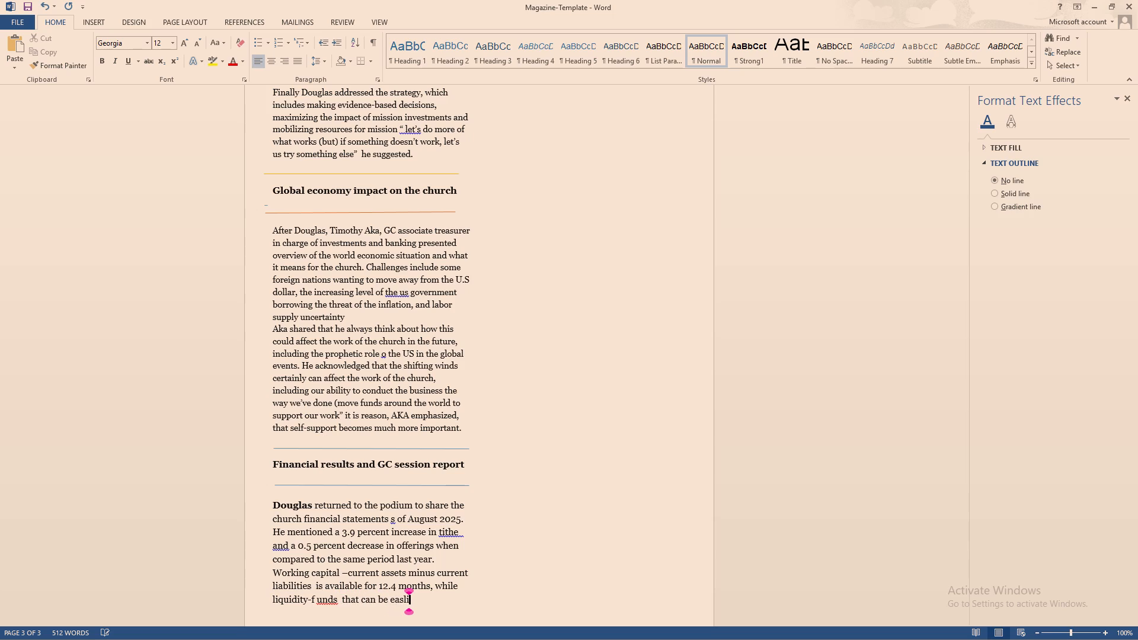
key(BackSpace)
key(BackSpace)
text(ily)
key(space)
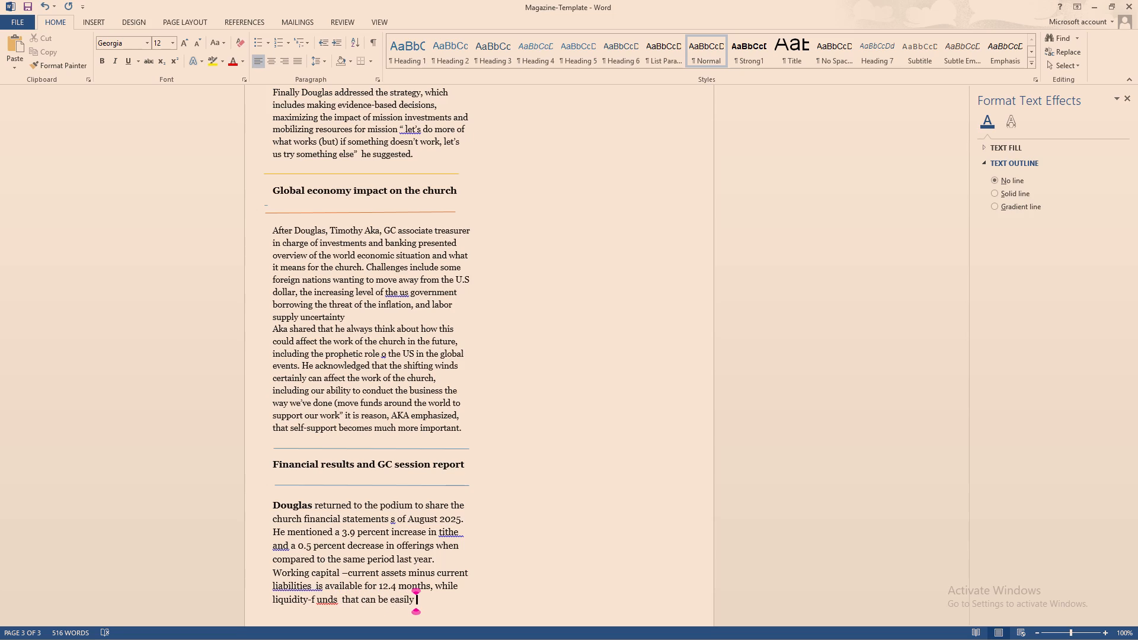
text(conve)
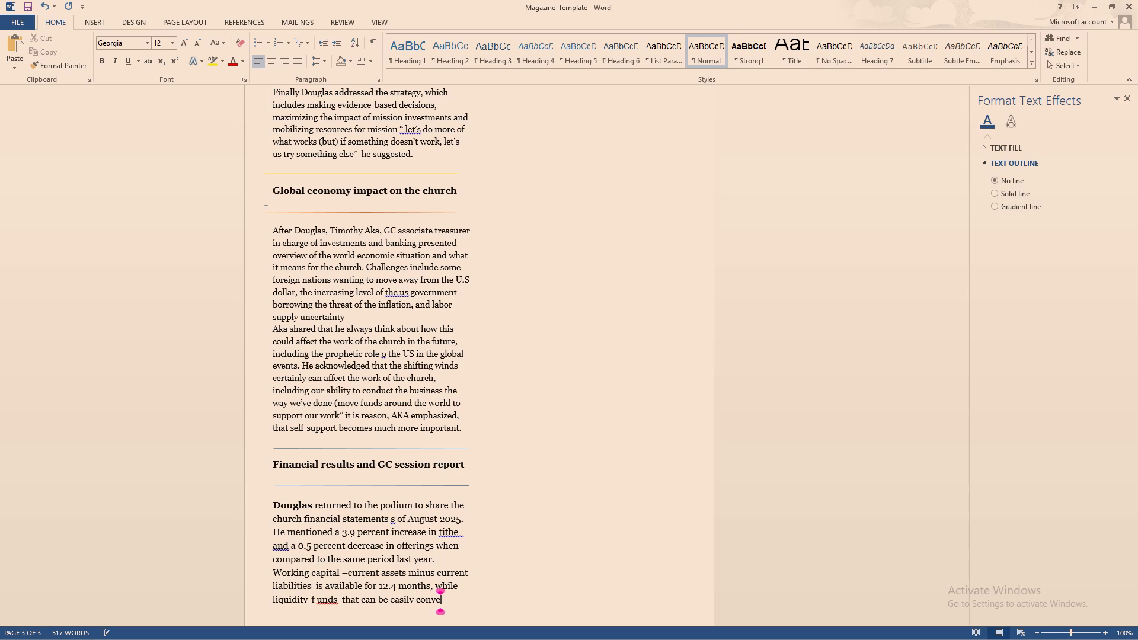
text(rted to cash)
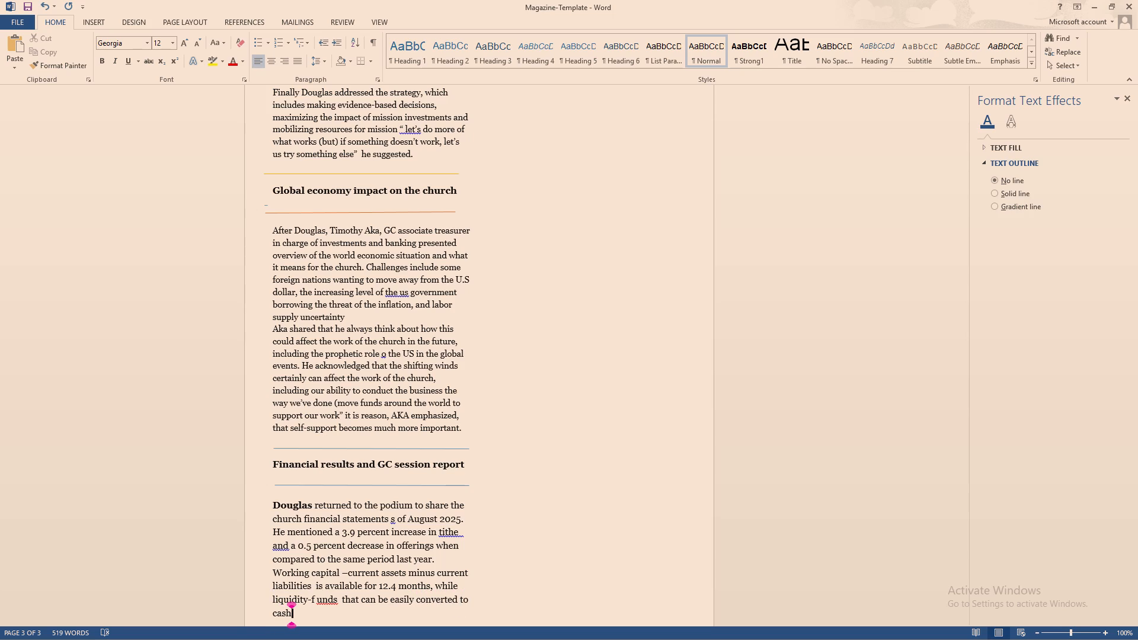
Complete the liquidity clause with "- amounts to 9.5 months".
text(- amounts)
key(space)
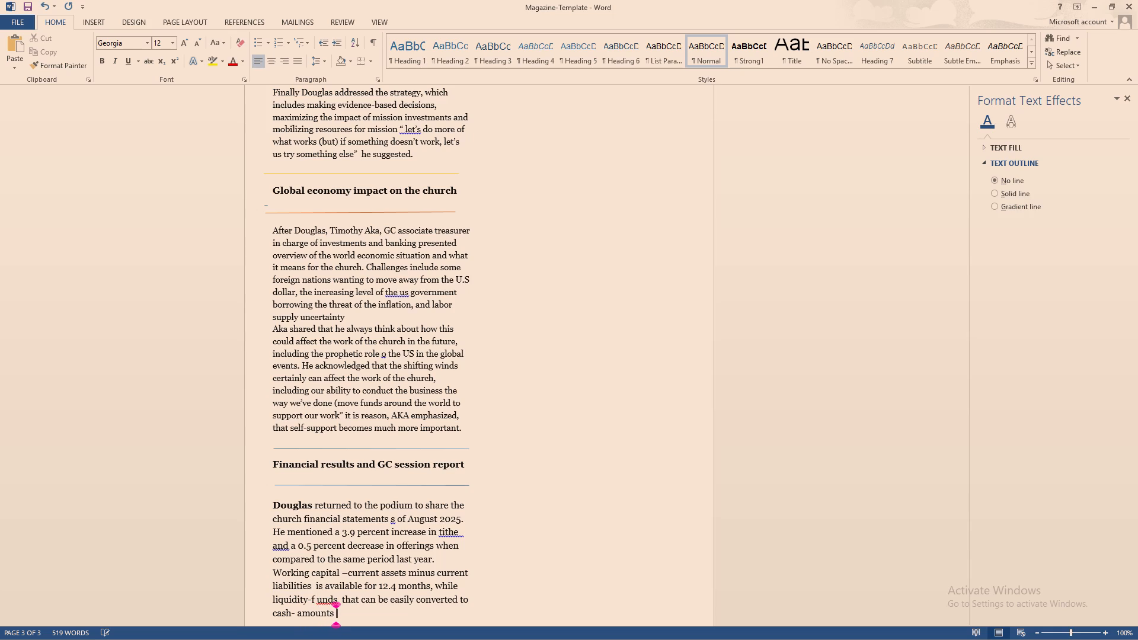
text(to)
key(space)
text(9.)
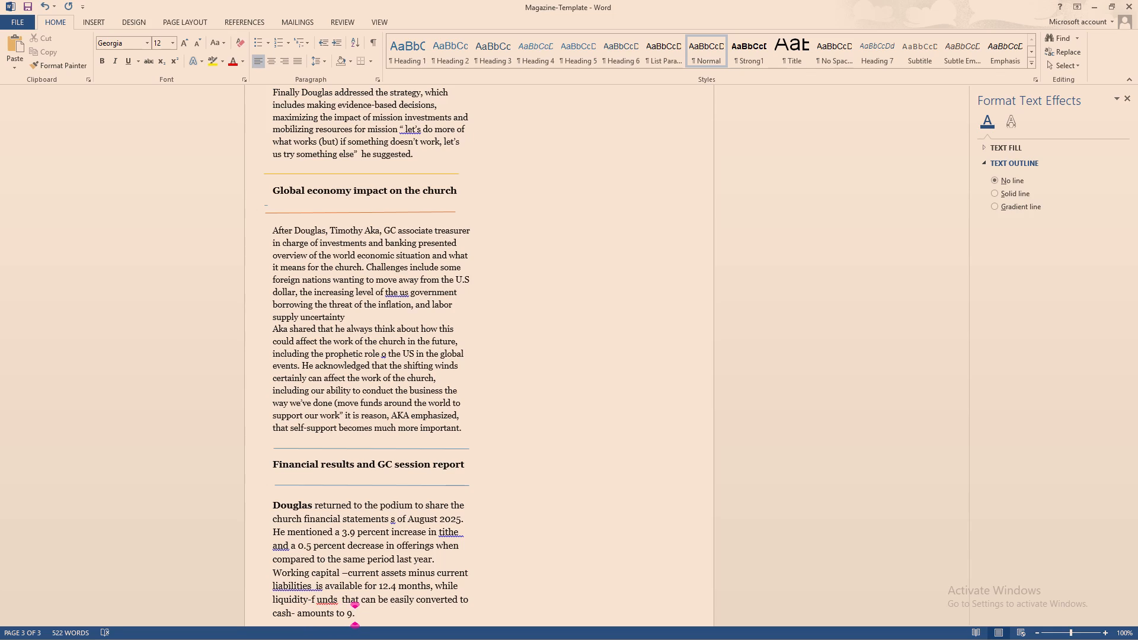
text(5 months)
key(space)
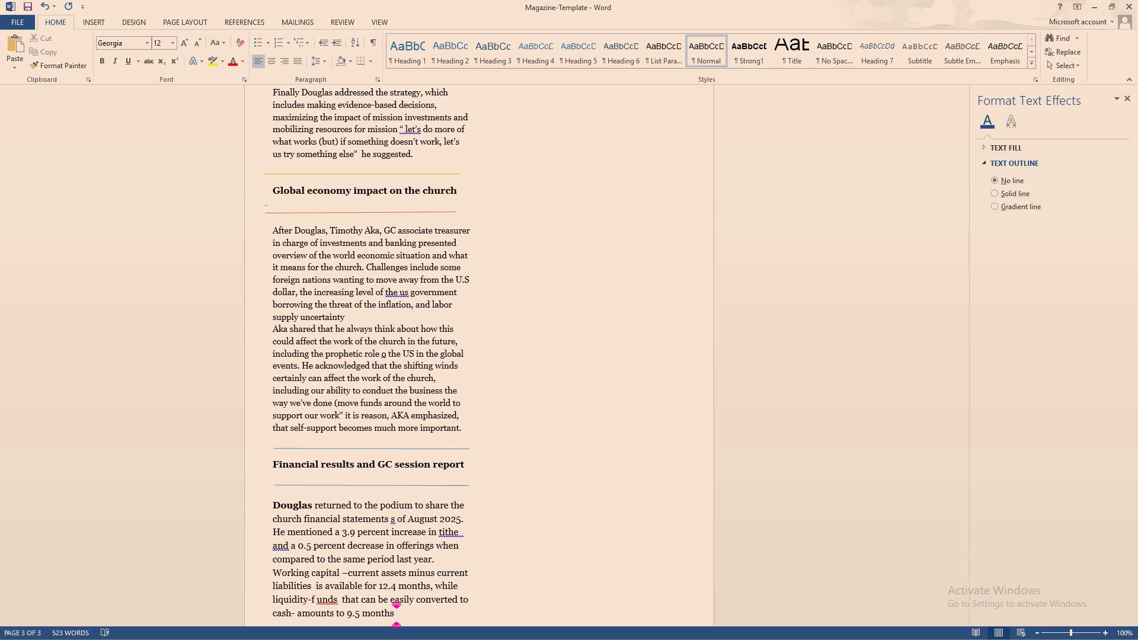
Start a new paragraph below the liquidity sentence with "After douglas".
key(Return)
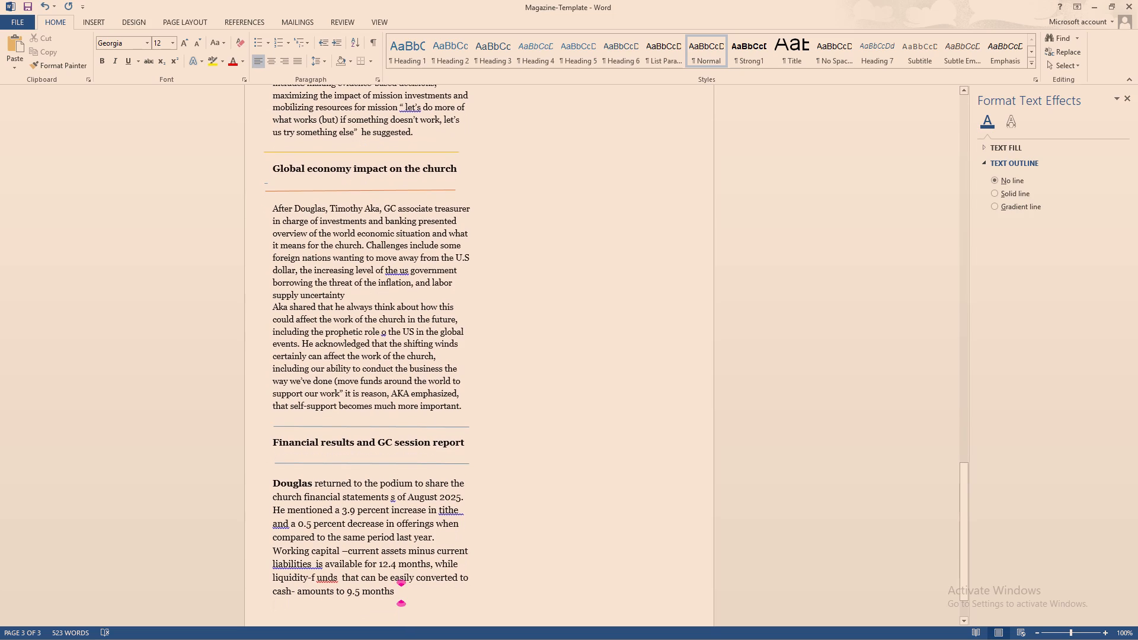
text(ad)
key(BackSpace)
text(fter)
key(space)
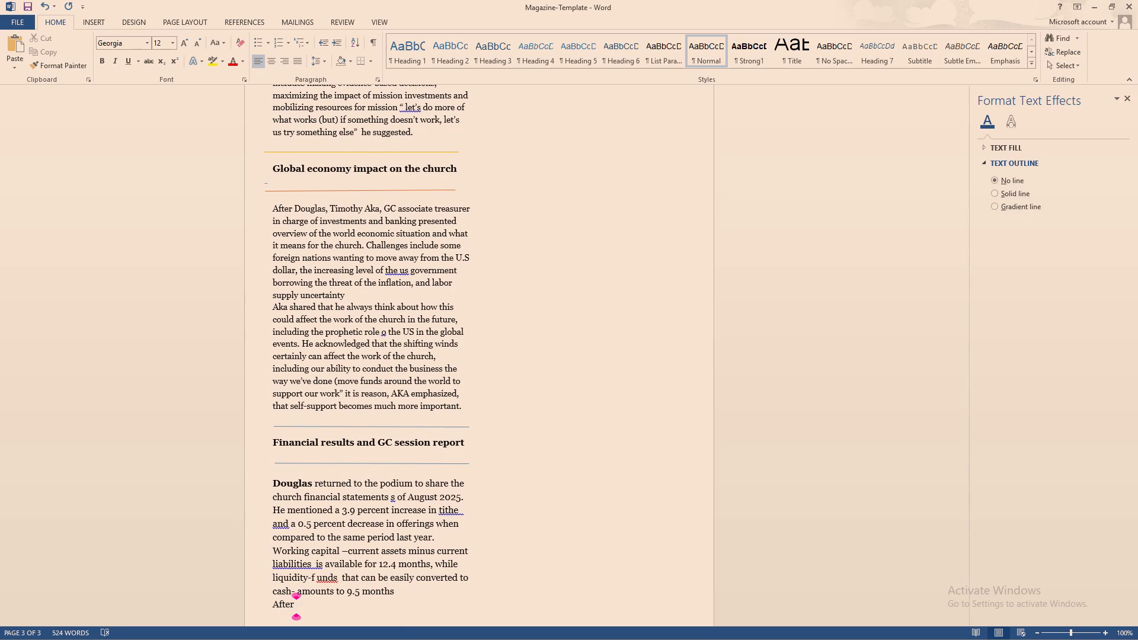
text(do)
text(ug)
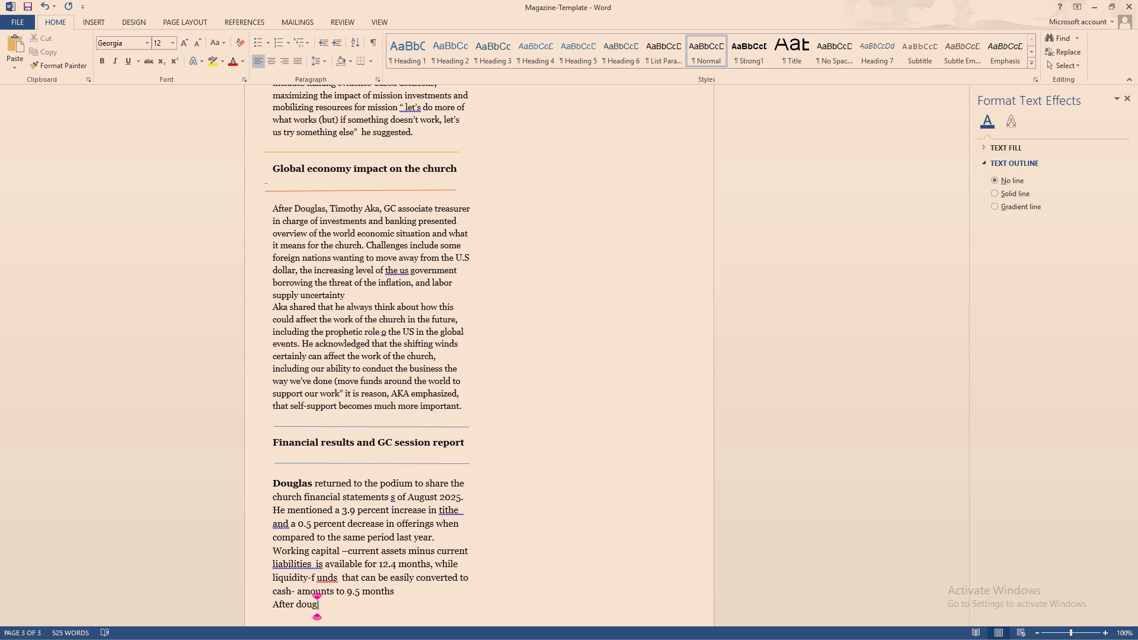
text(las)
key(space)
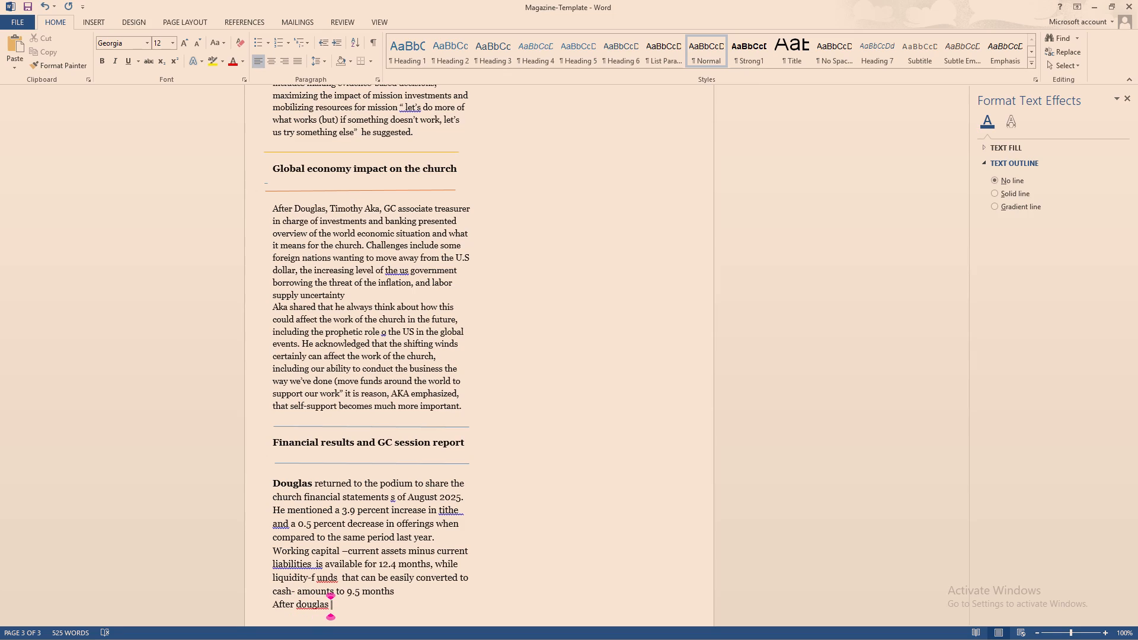
Continue the new paragraph with ", associate treasurer" followed by the associate treasurer's name.
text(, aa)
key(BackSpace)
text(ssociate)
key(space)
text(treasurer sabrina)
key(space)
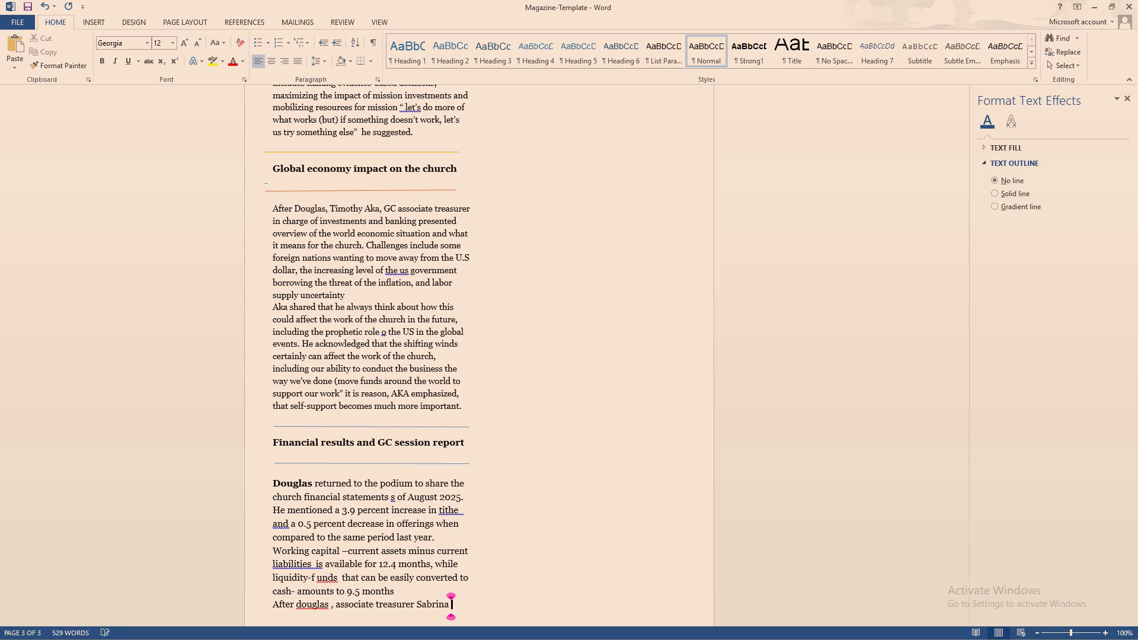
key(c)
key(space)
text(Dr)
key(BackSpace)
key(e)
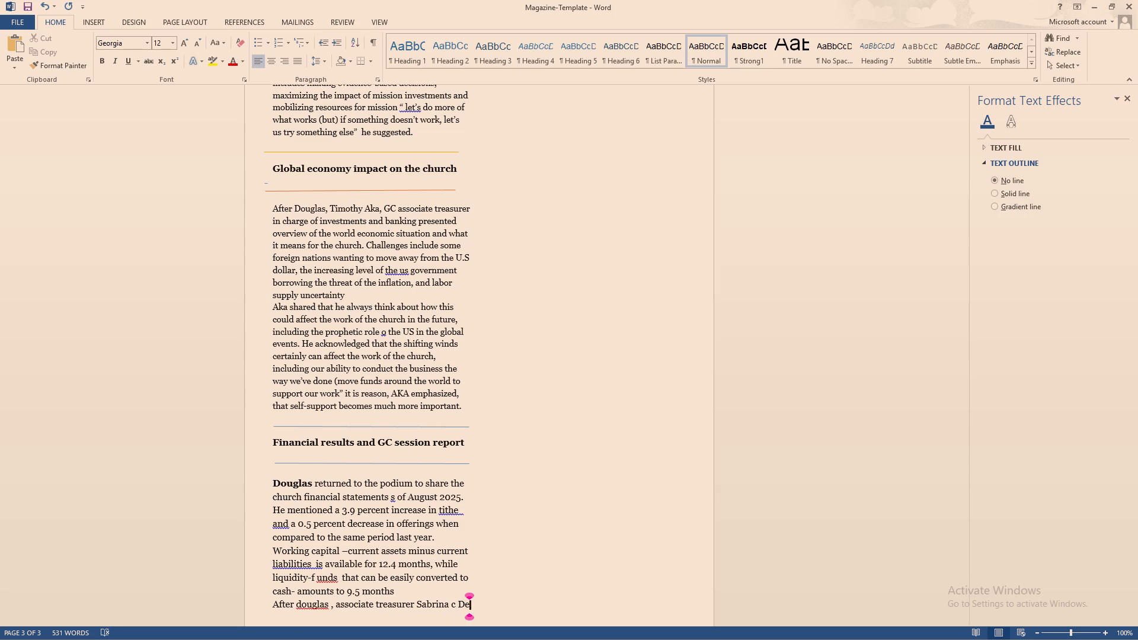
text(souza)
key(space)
Add "reported on the GC session" after the associate treasurer's name.
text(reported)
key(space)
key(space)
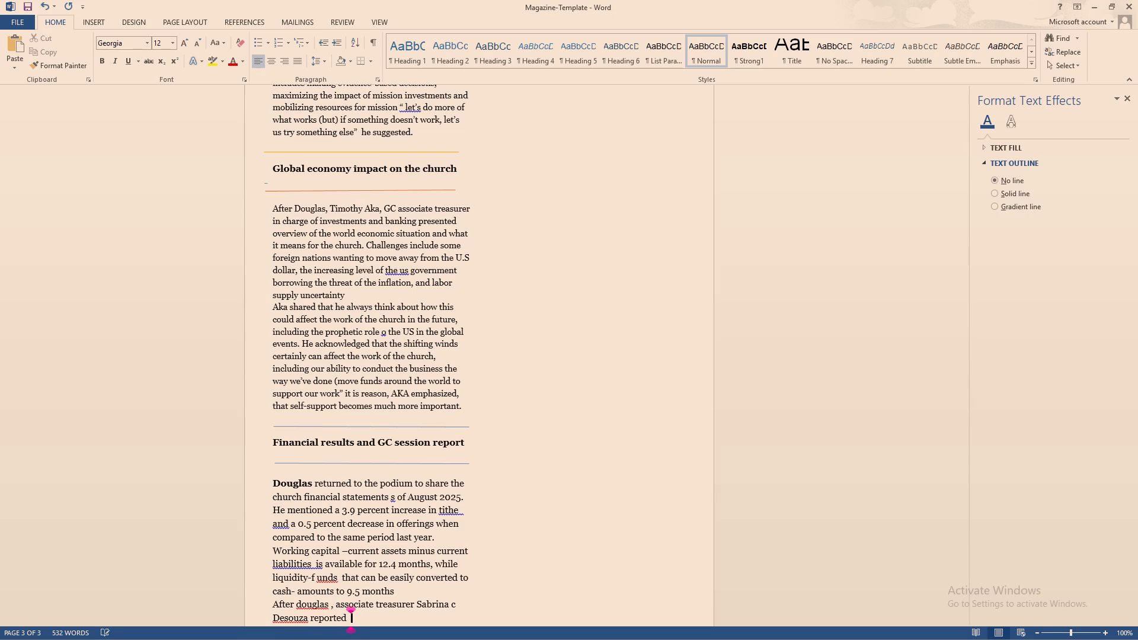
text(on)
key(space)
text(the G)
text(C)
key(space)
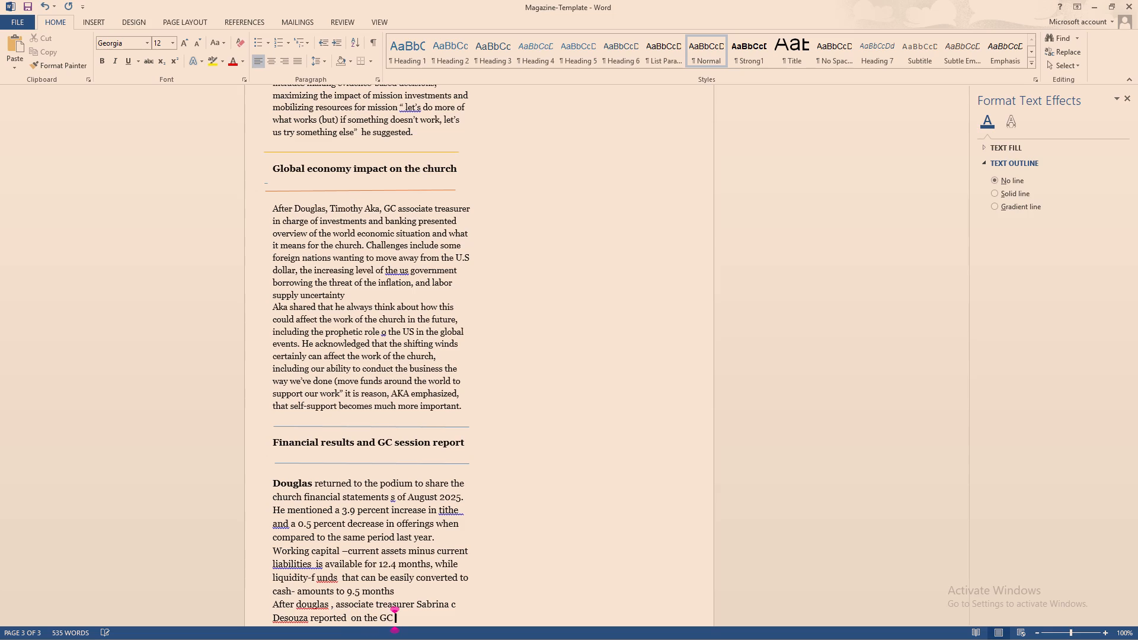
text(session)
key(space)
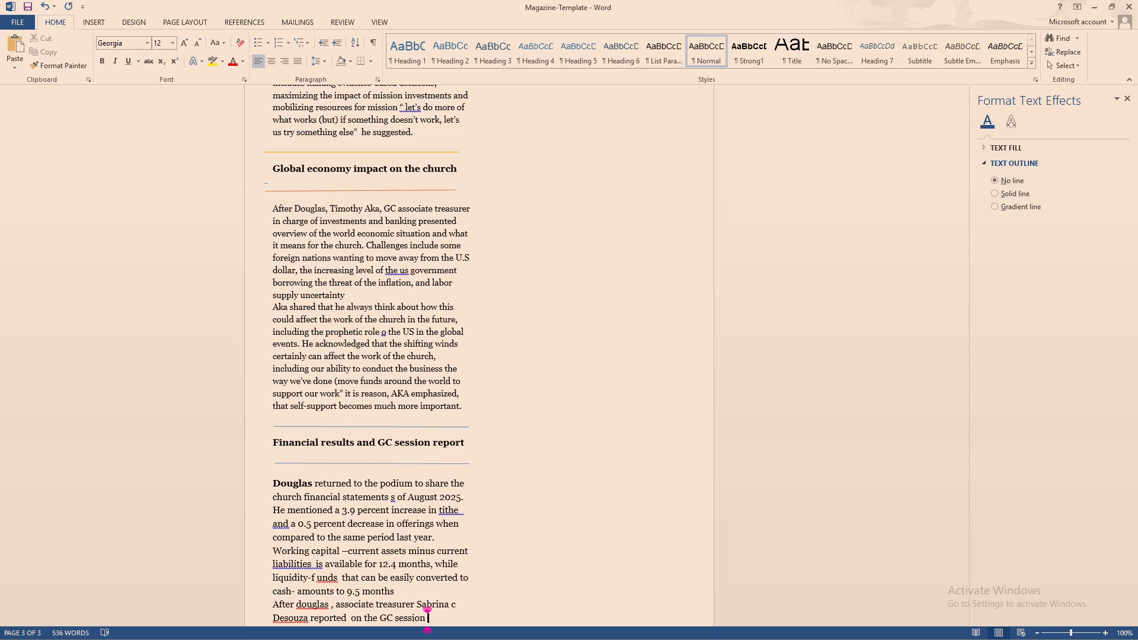
Complete the GC session sentence with "earlier this year in st. Louis, Missouri".
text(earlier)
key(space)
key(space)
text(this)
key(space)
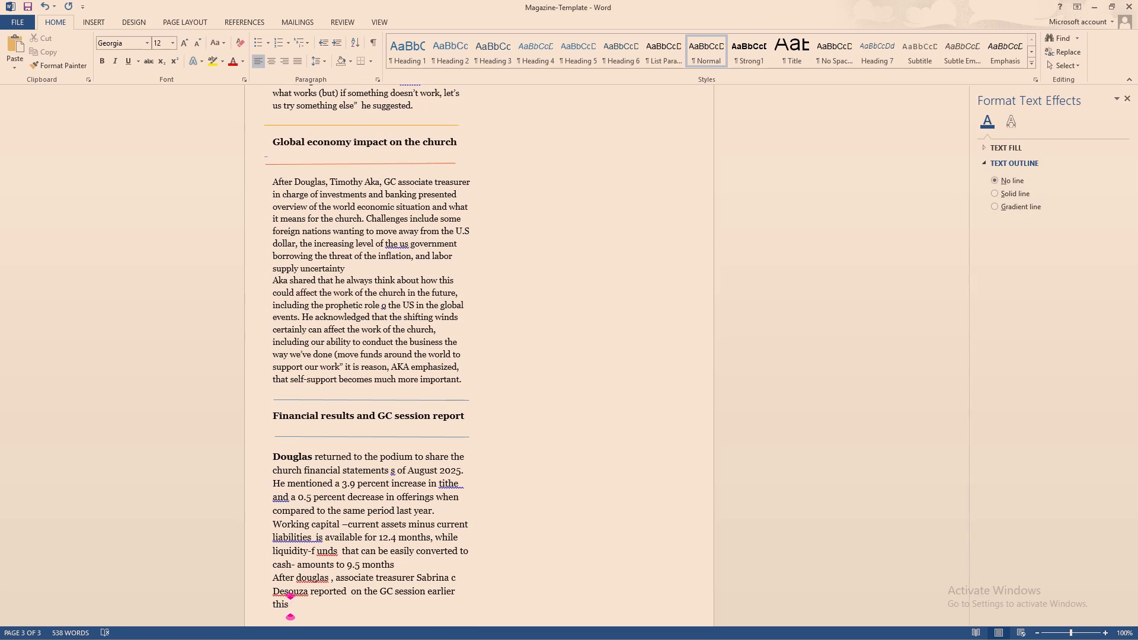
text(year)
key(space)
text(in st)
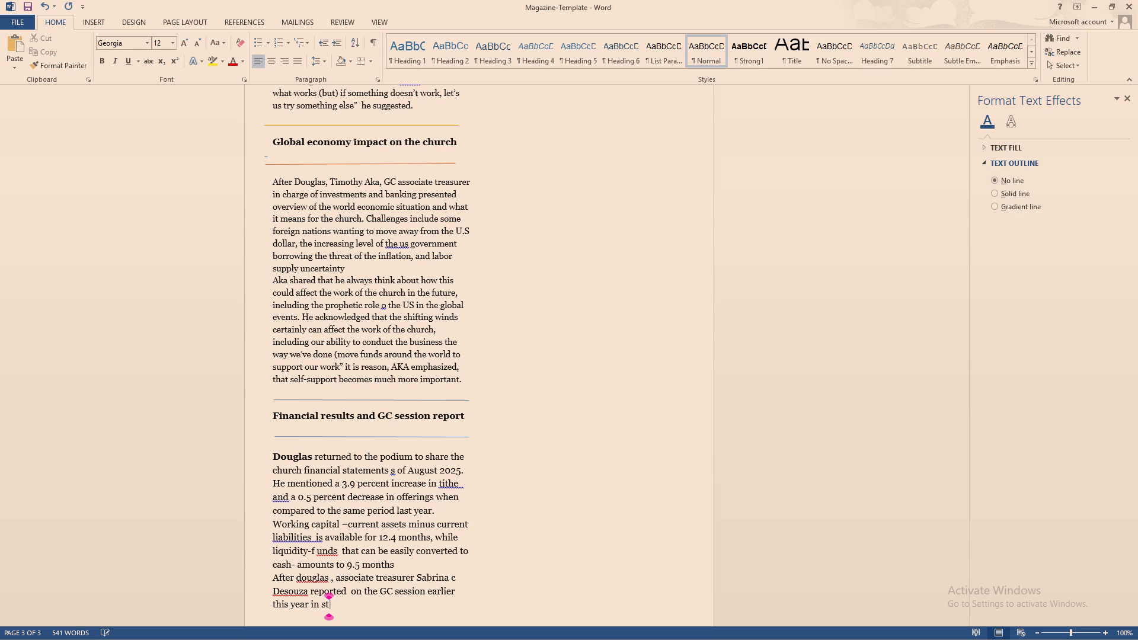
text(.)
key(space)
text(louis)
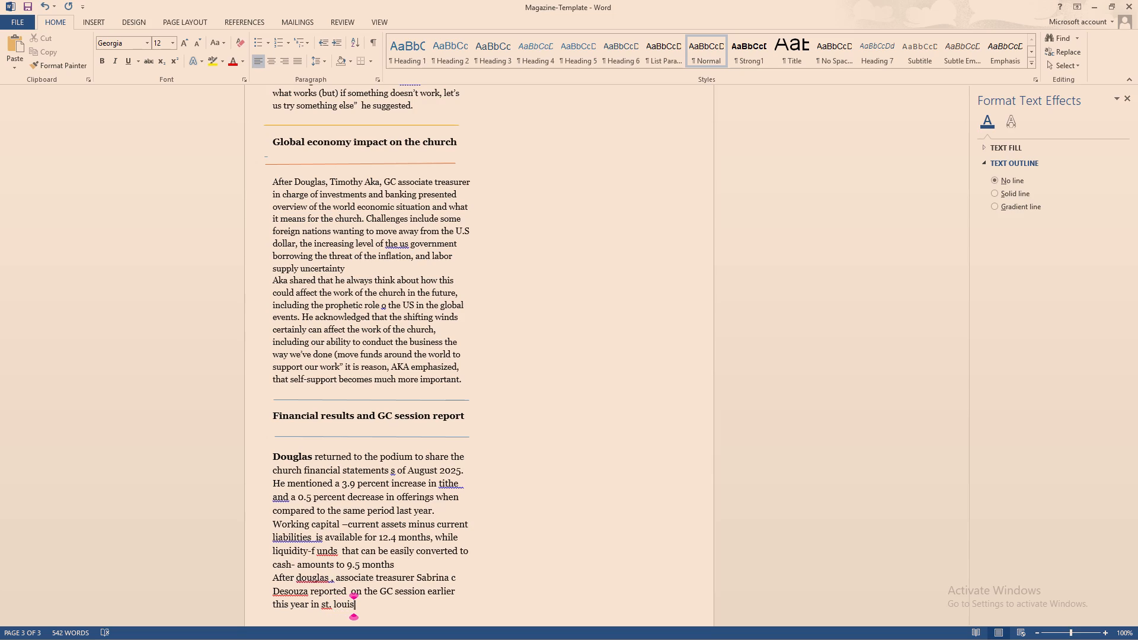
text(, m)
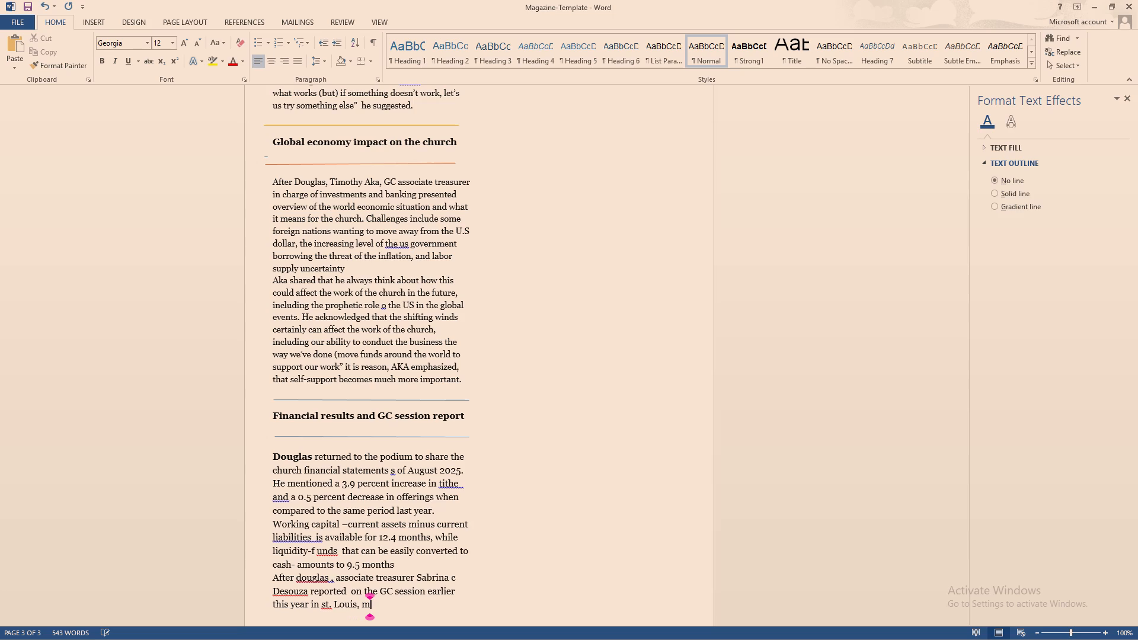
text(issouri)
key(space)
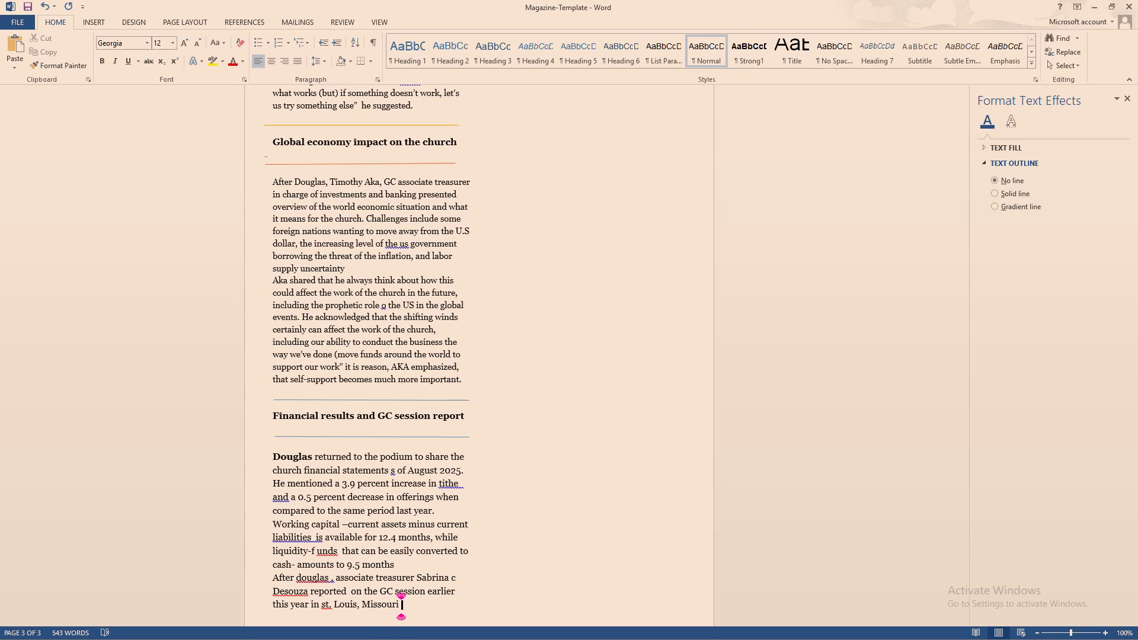
End the sentence after "Missouri" with a period and begin the following one with "she reported that in survey".
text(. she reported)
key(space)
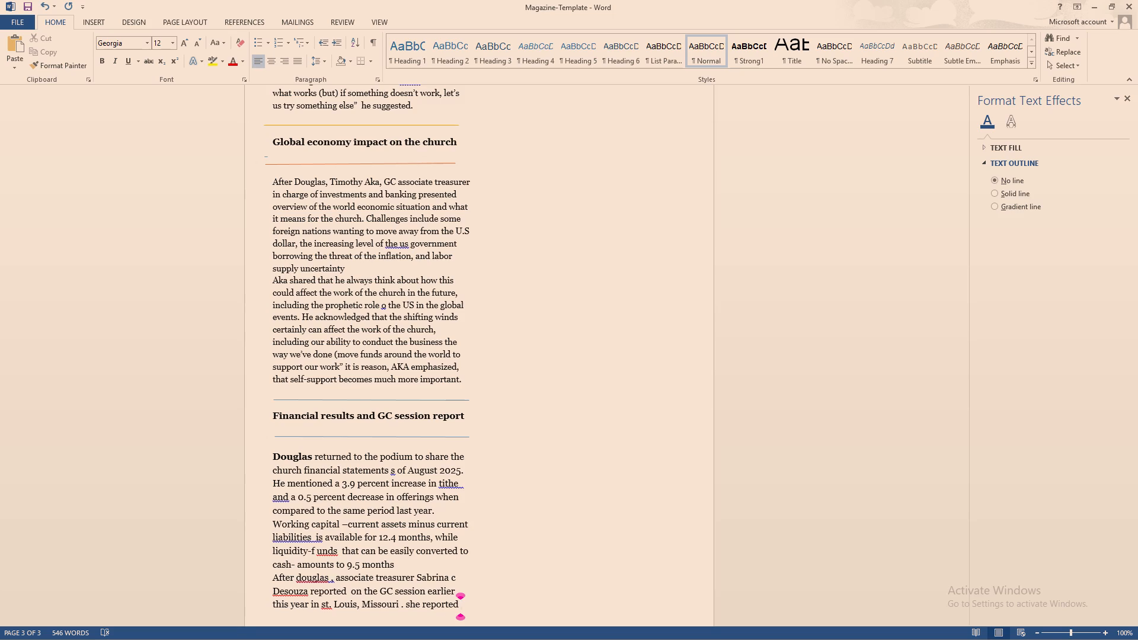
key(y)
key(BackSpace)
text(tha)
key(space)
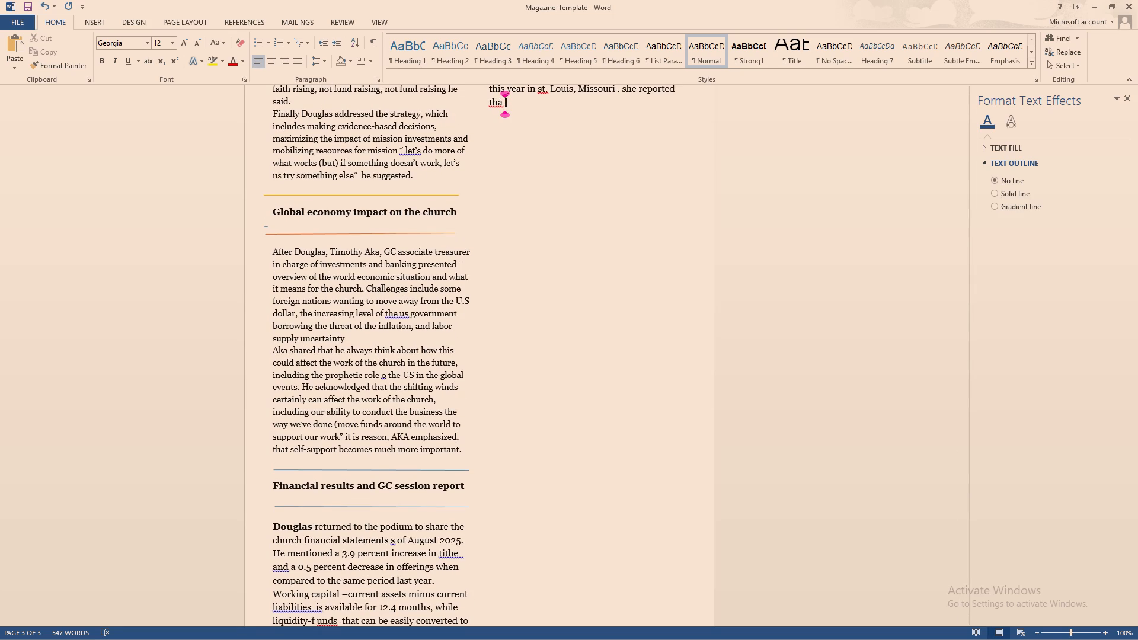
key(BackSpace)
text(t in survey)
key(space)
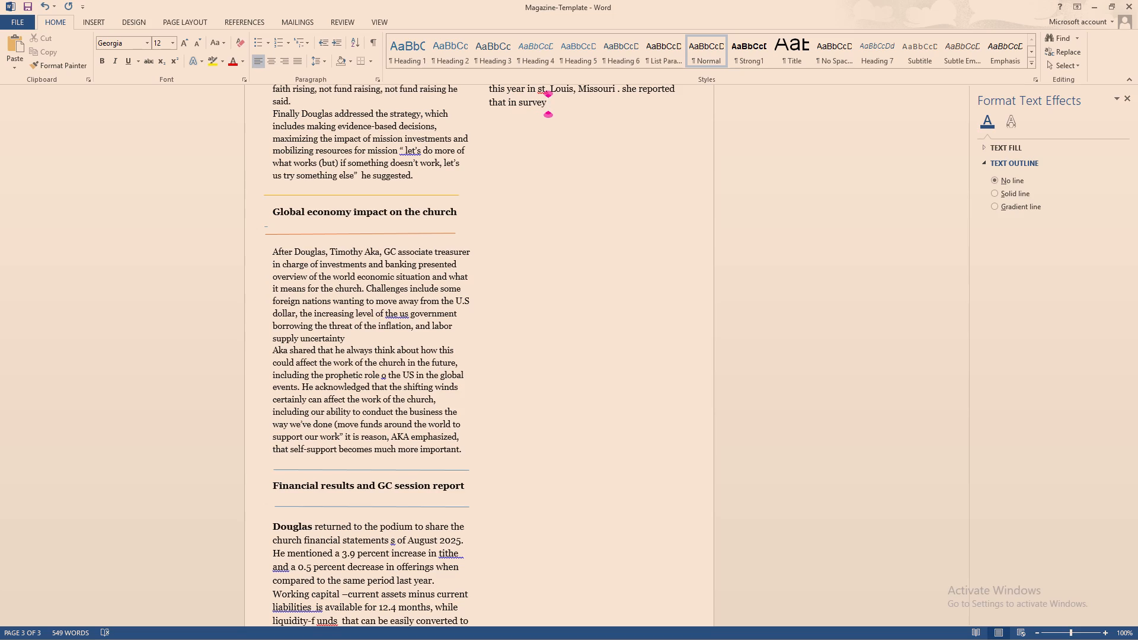
Continue the survey sentence with ", 91.1 percent of those".
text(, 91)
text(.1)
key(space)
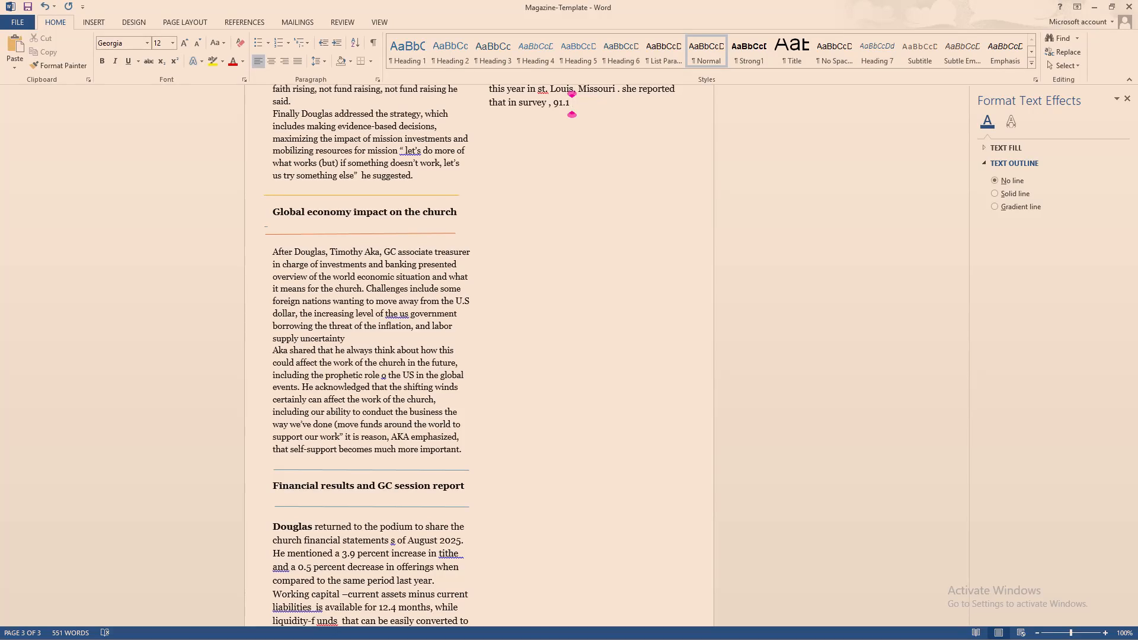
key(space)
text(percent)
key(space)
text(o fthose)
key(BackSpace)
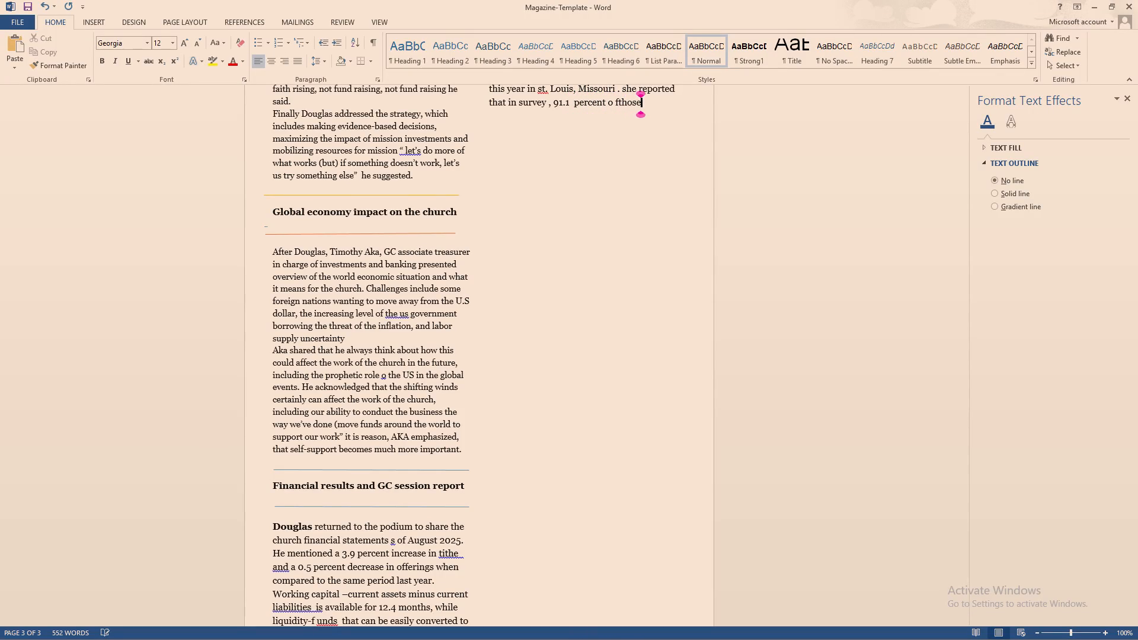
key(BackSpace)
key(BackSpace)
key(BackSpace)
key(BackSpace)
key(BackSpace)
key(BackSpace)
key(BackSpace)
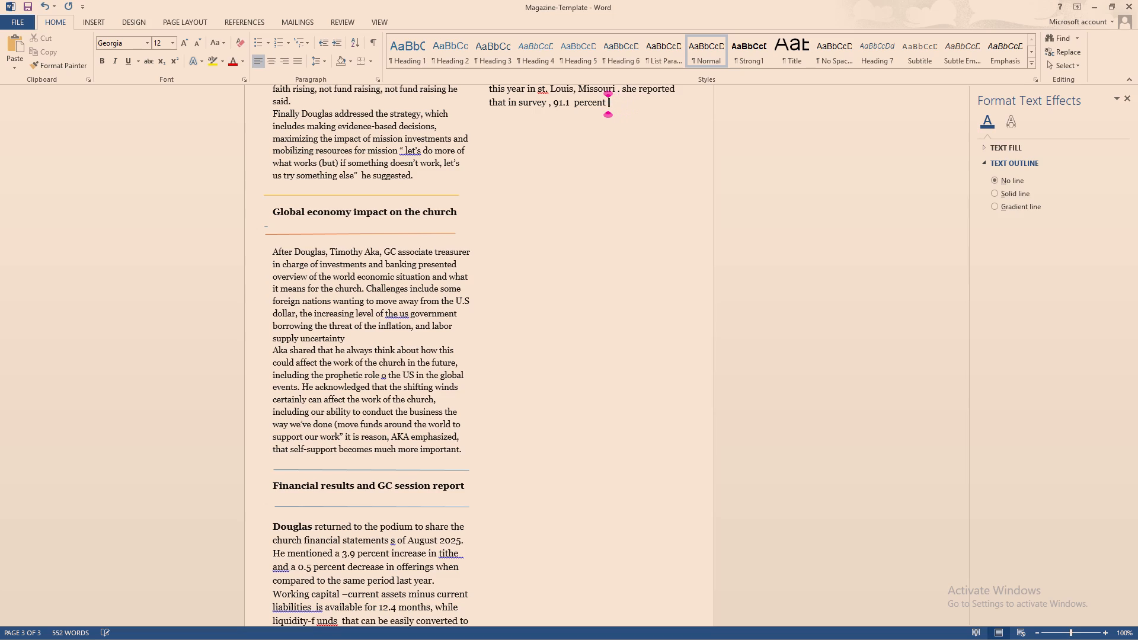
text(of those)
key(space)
Add "who answered" after "91.1 percent of those".
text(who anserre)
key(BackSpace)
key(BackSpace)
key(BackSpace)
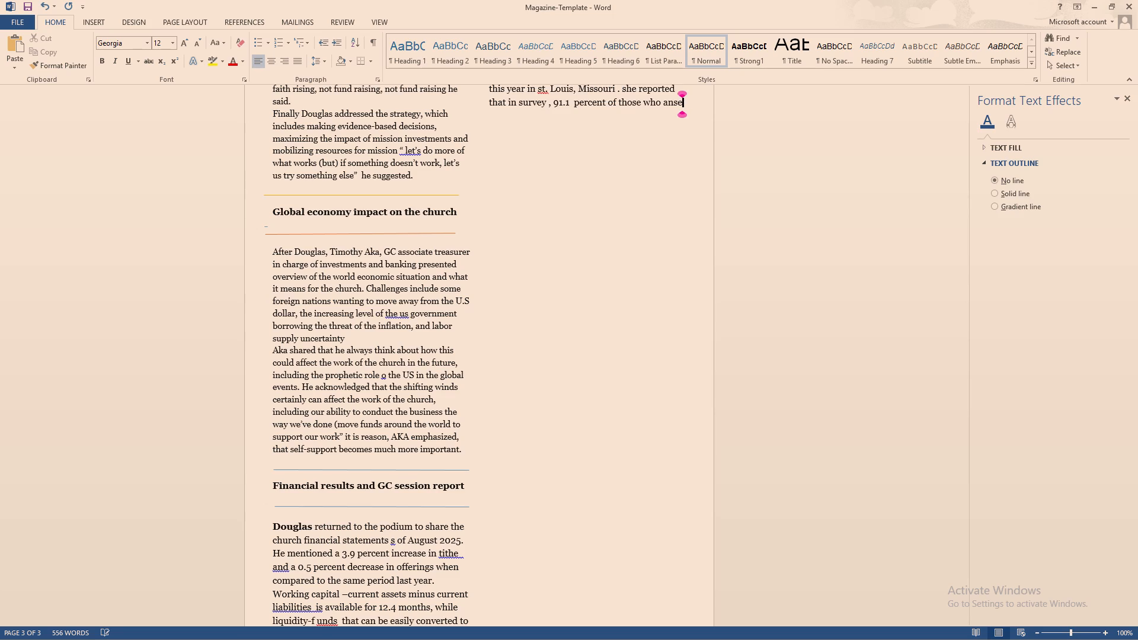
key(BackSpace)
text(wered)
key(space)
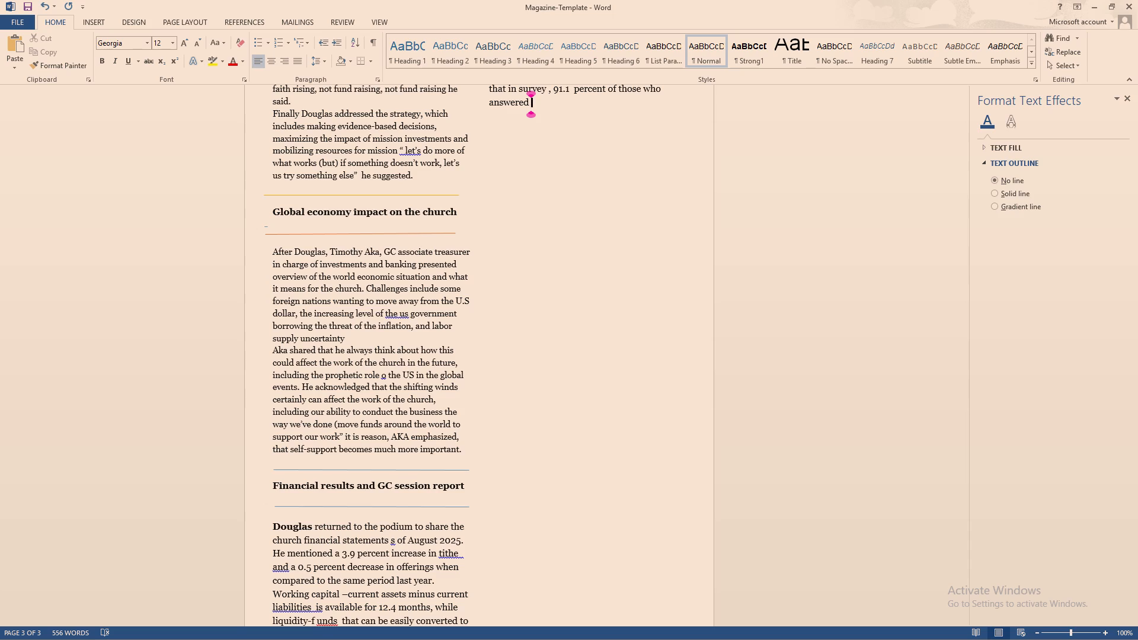
Continue the survey sentence after "answered" with "found the GC session to be".
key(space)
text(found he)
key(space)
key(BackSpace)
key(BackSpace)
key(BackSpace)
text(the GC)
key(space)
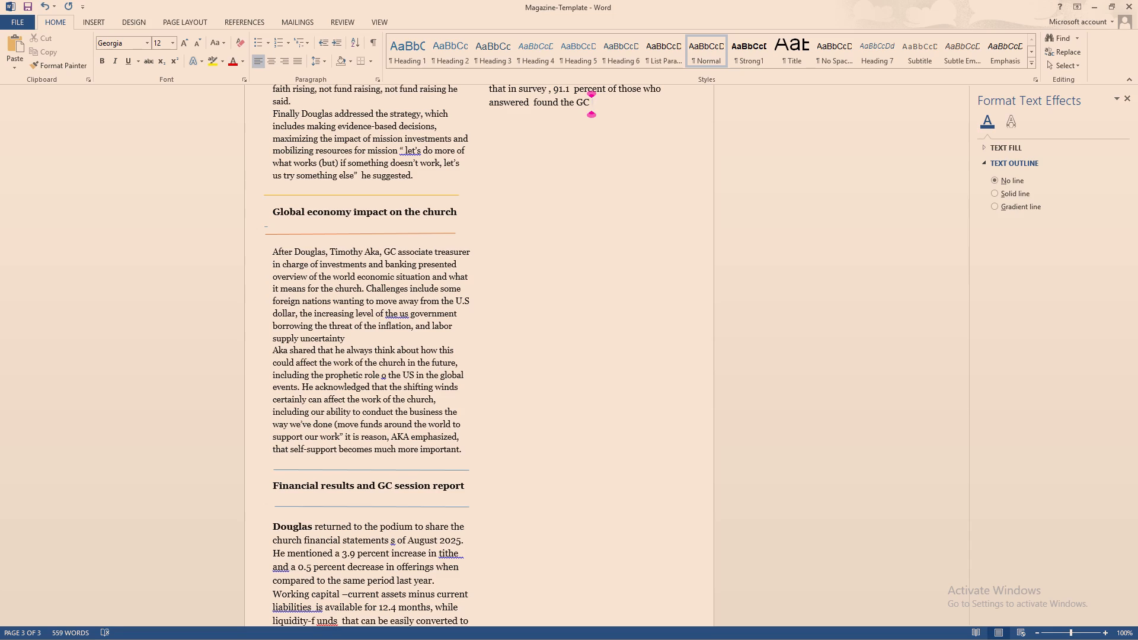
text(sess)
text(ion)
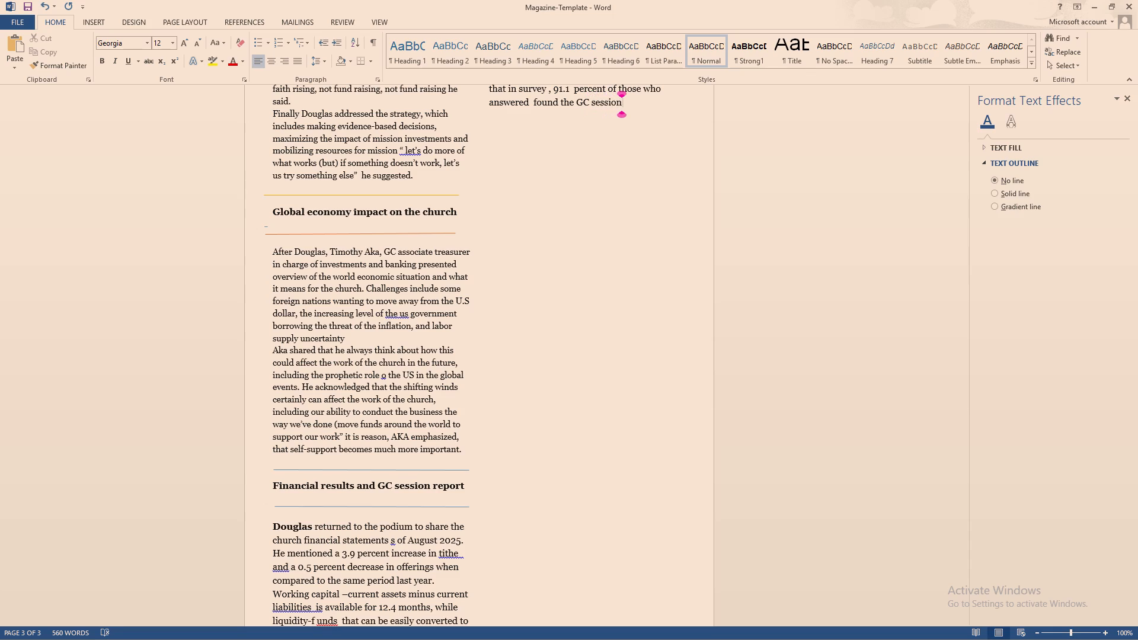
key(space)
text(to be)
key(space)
Complete the survey finding with "either effective or very effective".
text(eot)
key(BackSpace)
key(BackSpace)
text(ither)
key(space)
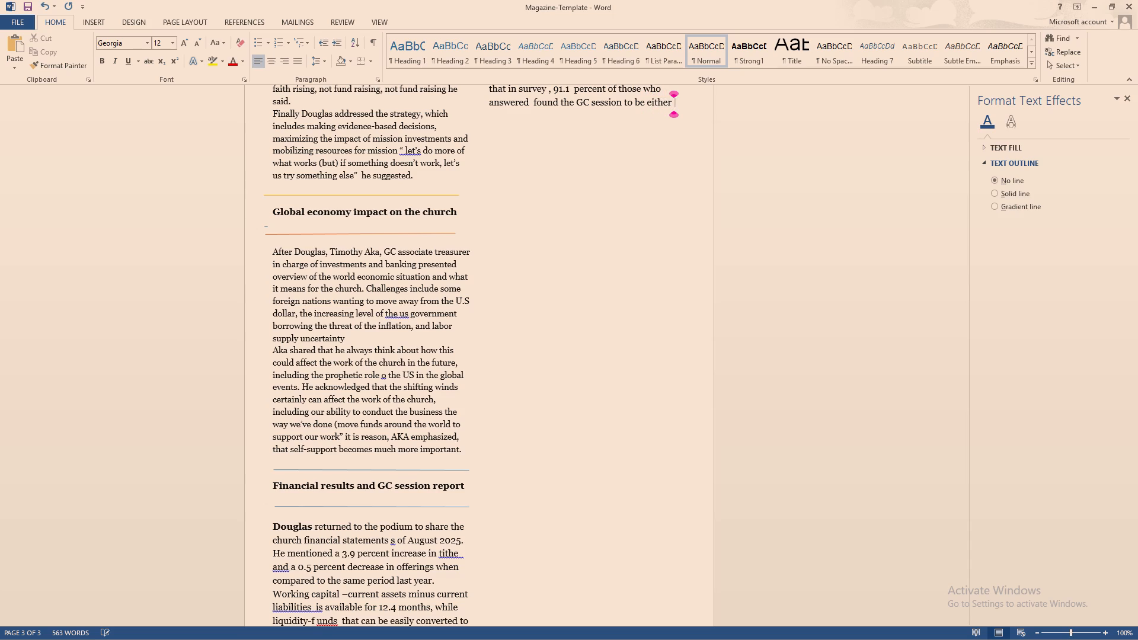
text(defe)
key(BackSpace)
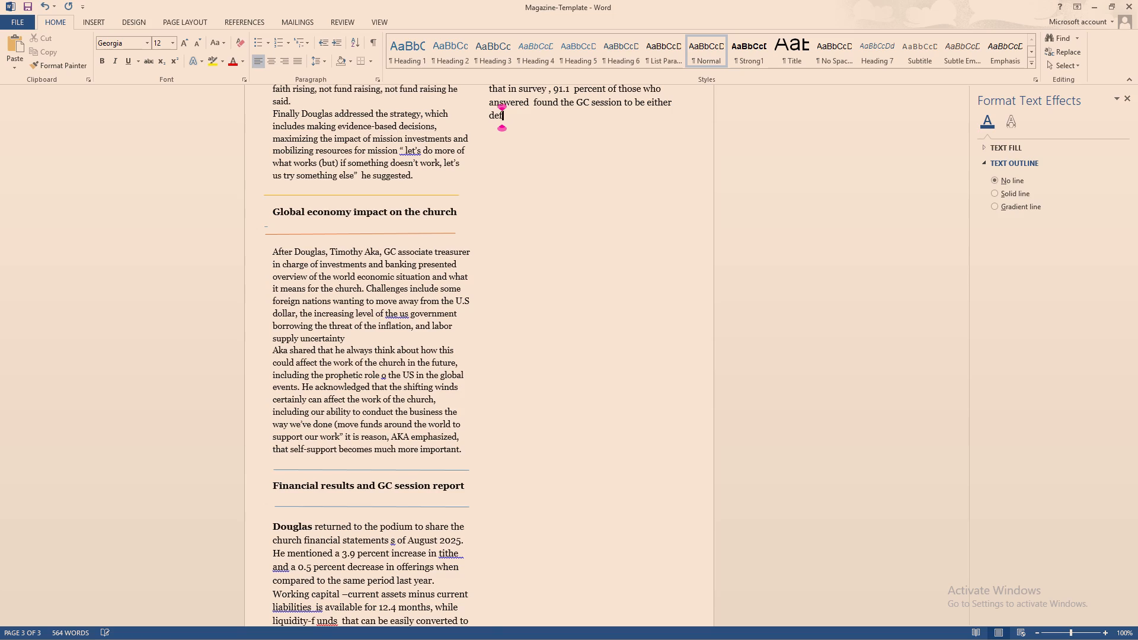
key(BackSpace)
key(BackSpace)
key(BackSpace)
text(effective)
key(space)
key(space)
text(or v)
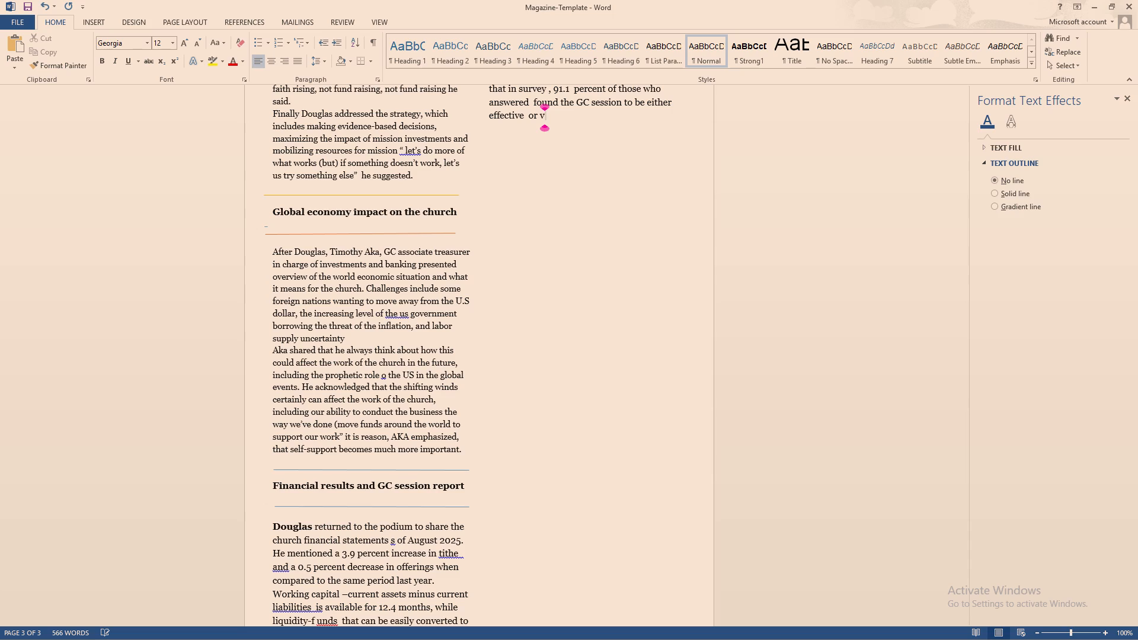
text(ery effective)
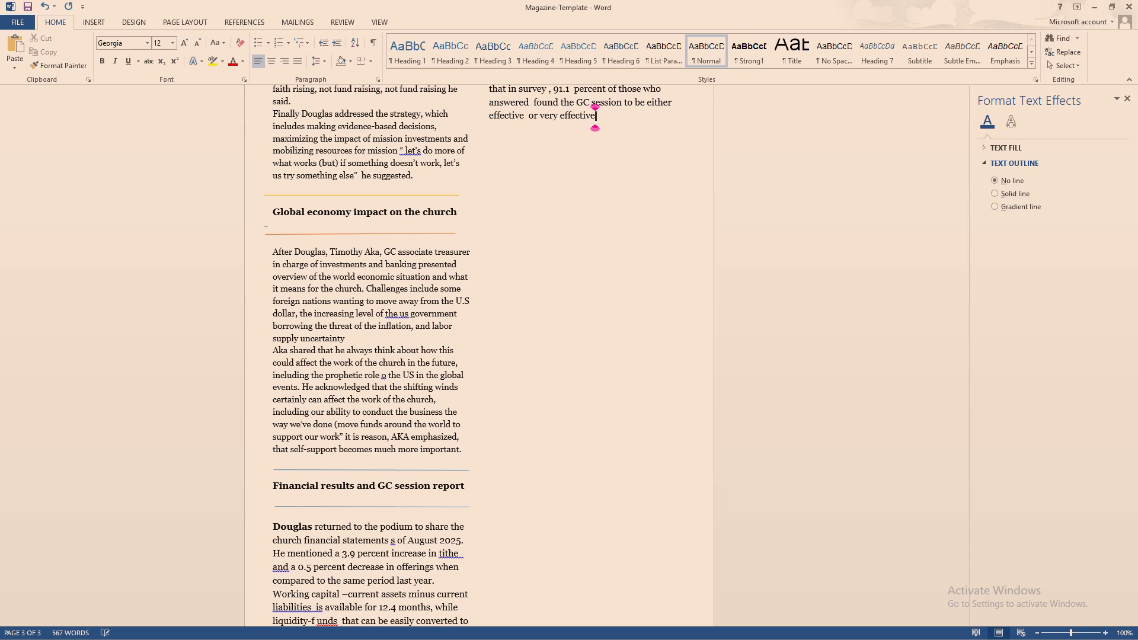
End the survey sentence with a period and begin the following one with "She was also happy to report".
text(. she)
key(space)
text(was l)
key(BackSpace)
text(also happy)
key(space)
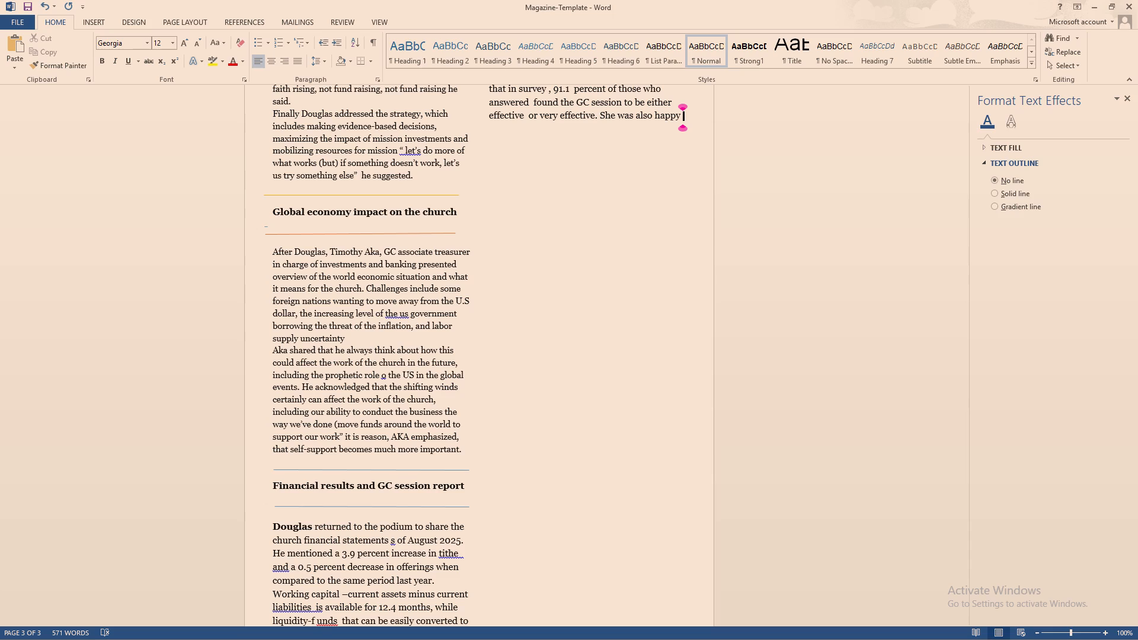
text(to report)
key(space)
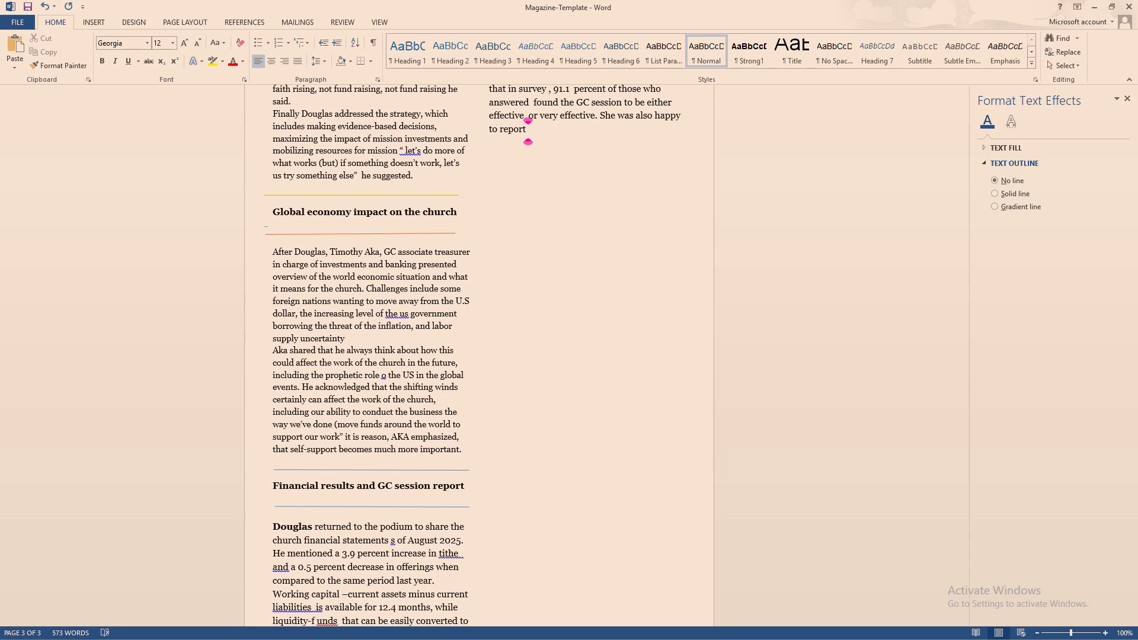
Continue the sentence with "that actual expenses were us 1.1 million less".
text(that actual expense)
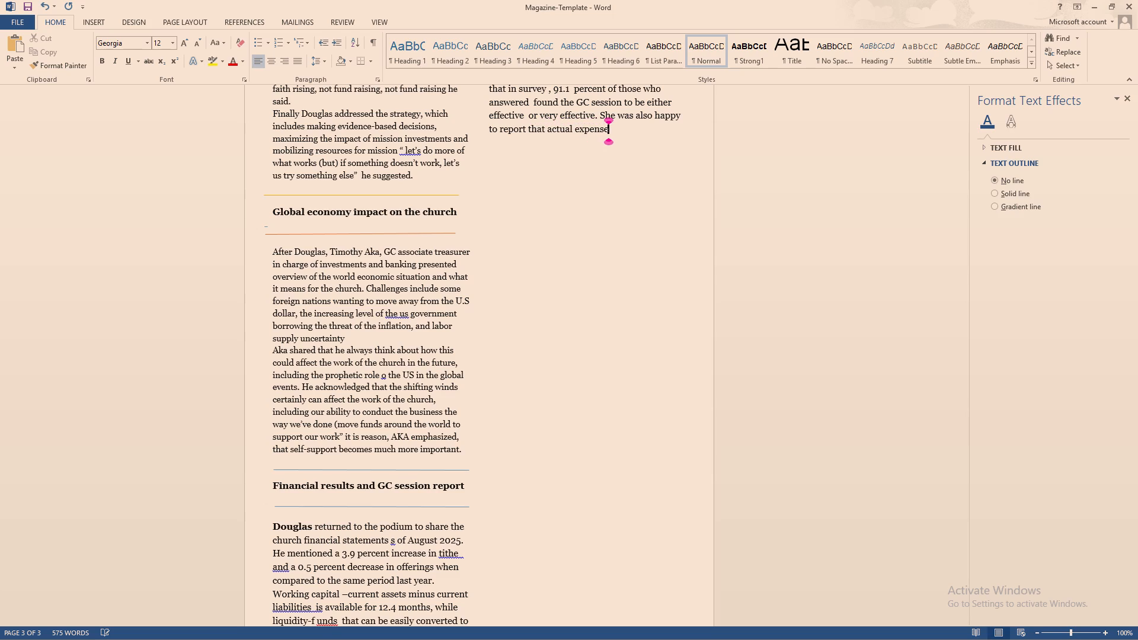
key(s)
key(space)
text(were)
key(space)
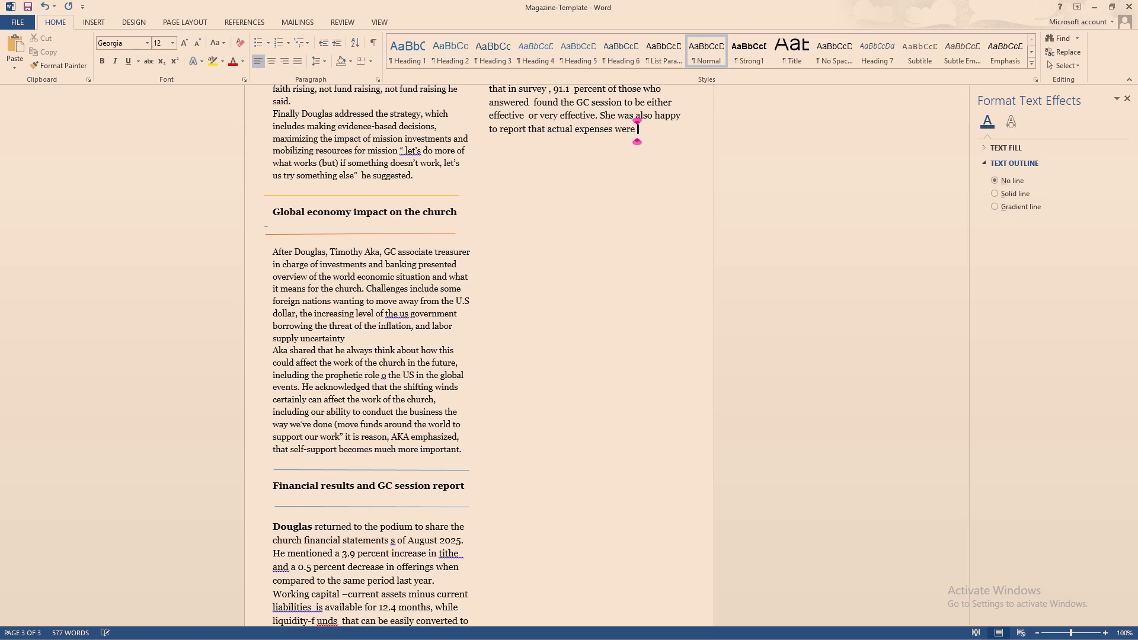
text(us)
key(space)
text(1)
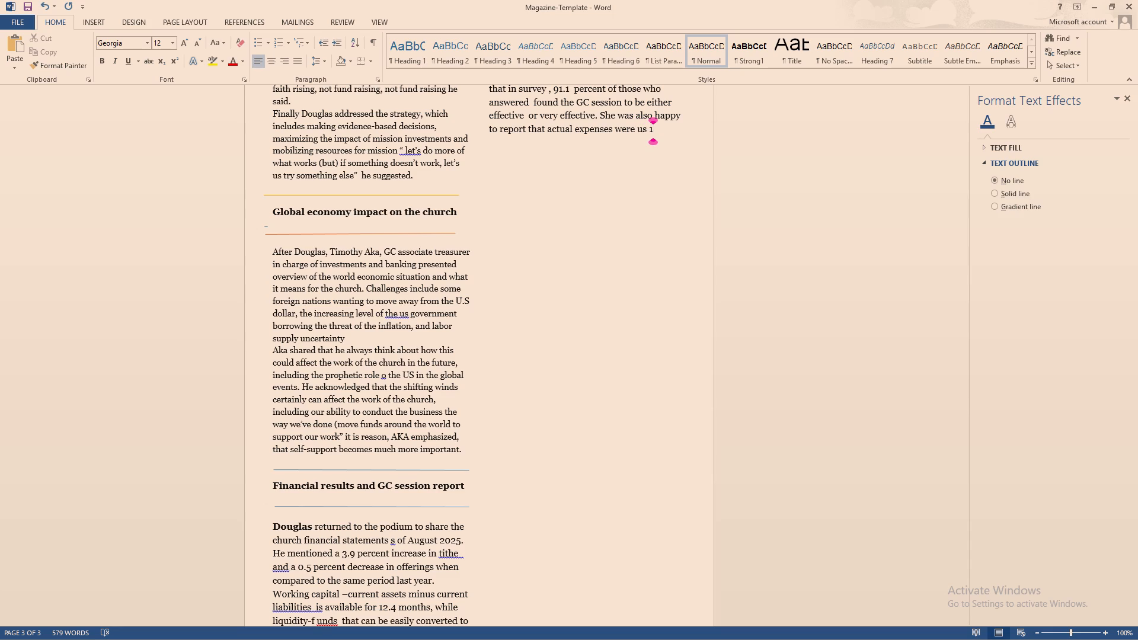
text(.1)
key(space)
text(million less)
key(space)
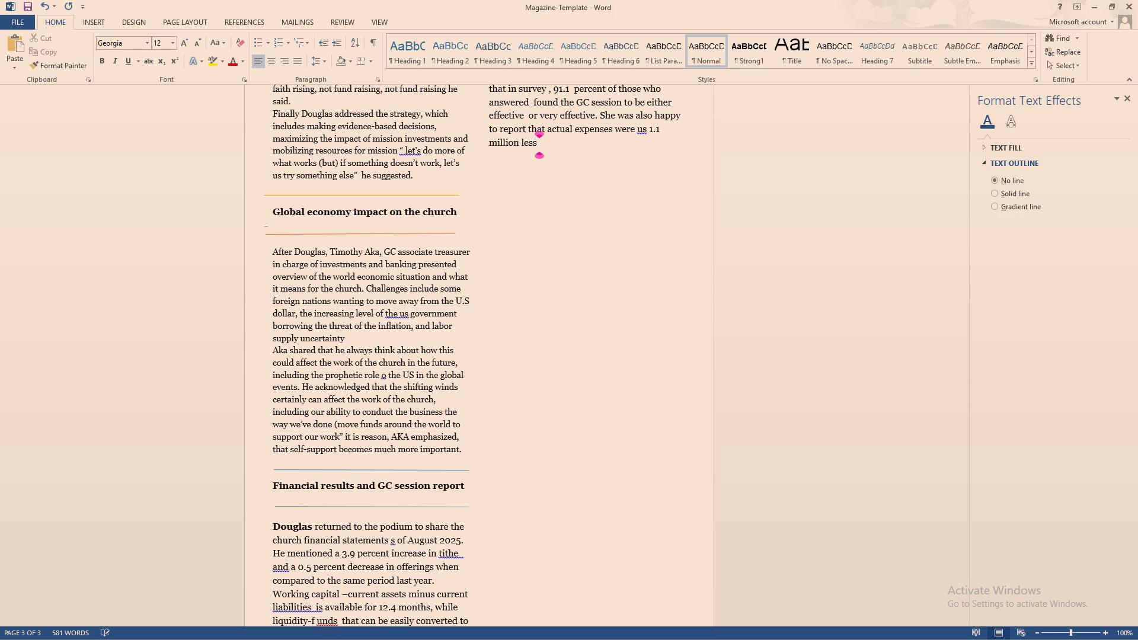
Finish the expenses sentence with "what had been budgeted" and a period.
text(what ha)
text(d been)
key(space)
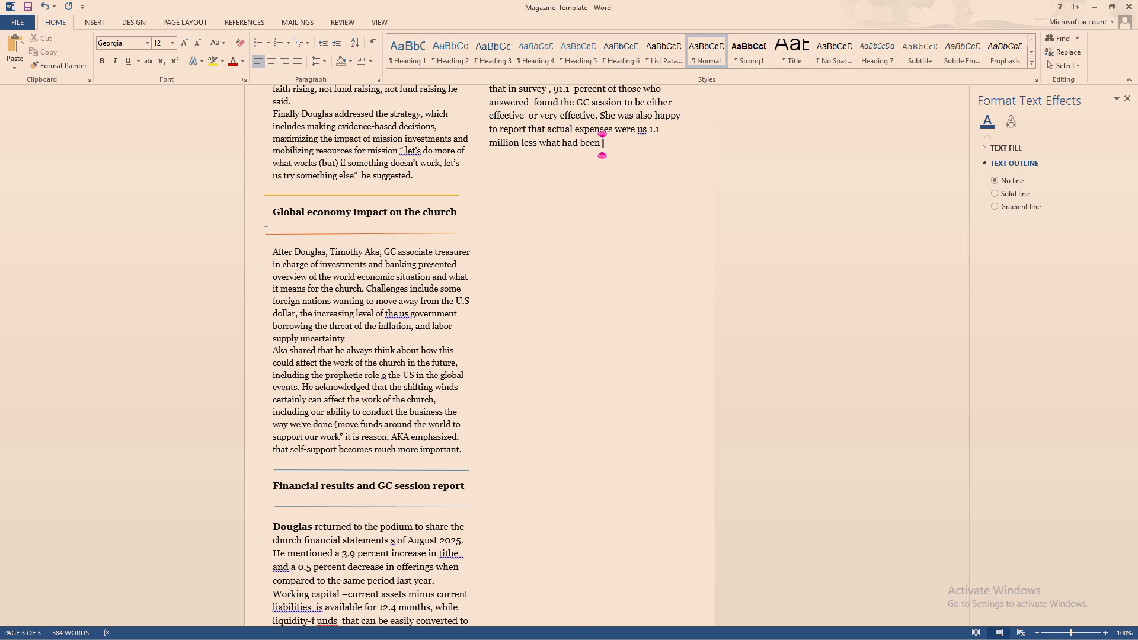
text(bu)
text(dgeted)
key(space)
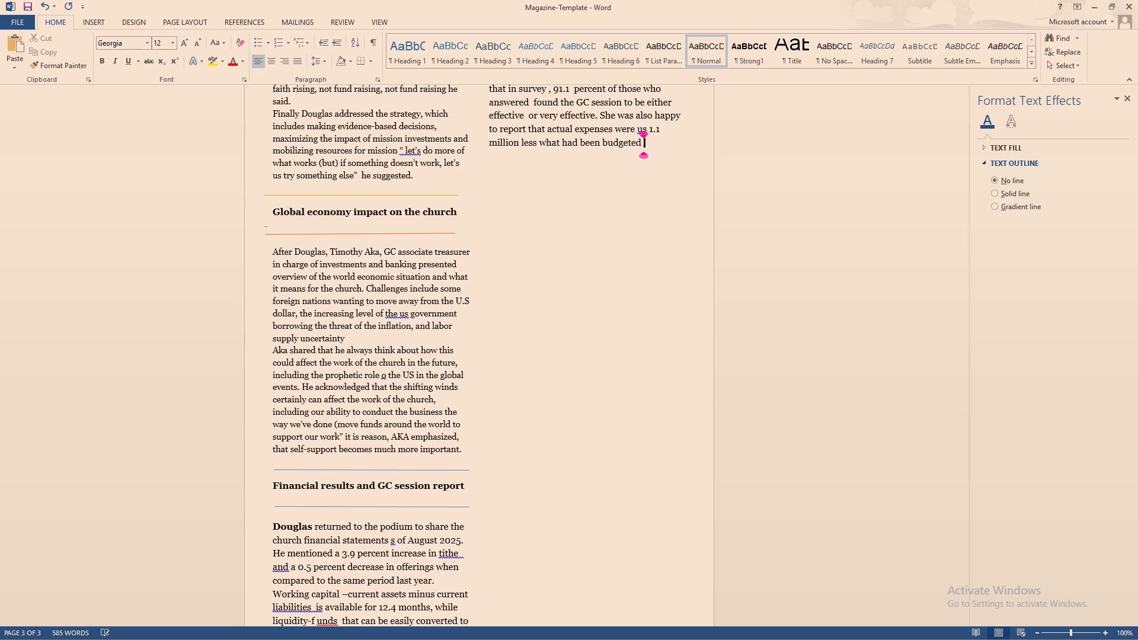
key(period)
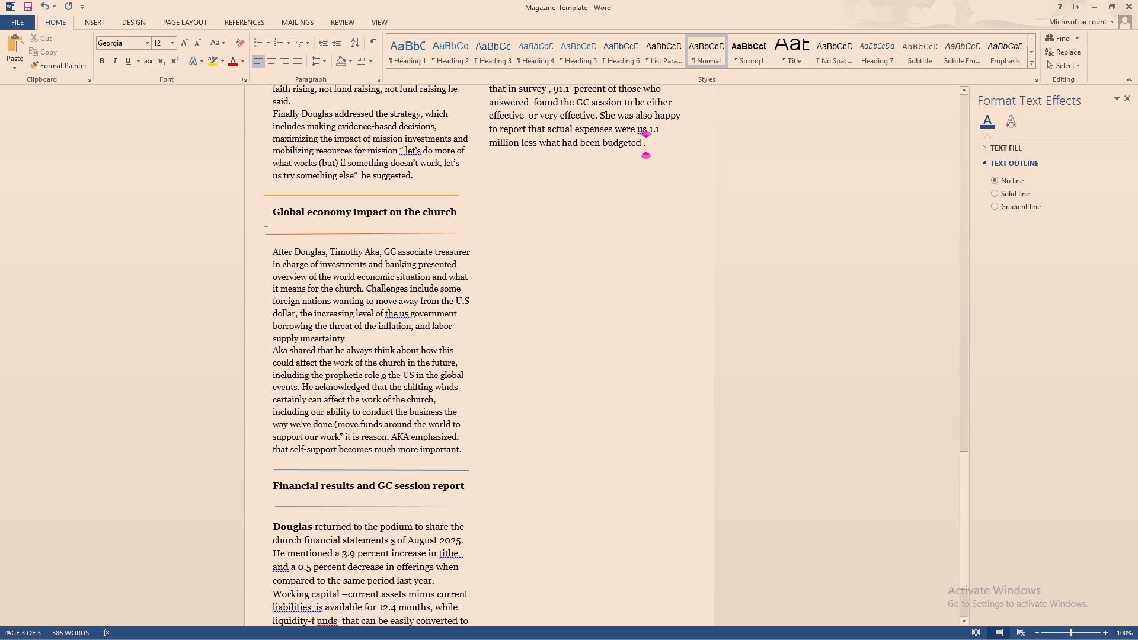
Apply the suggested spacing corrections to "tithe and" and "liabilities is" in the financial results paragraph.
scroll(534, 200, down, 1)
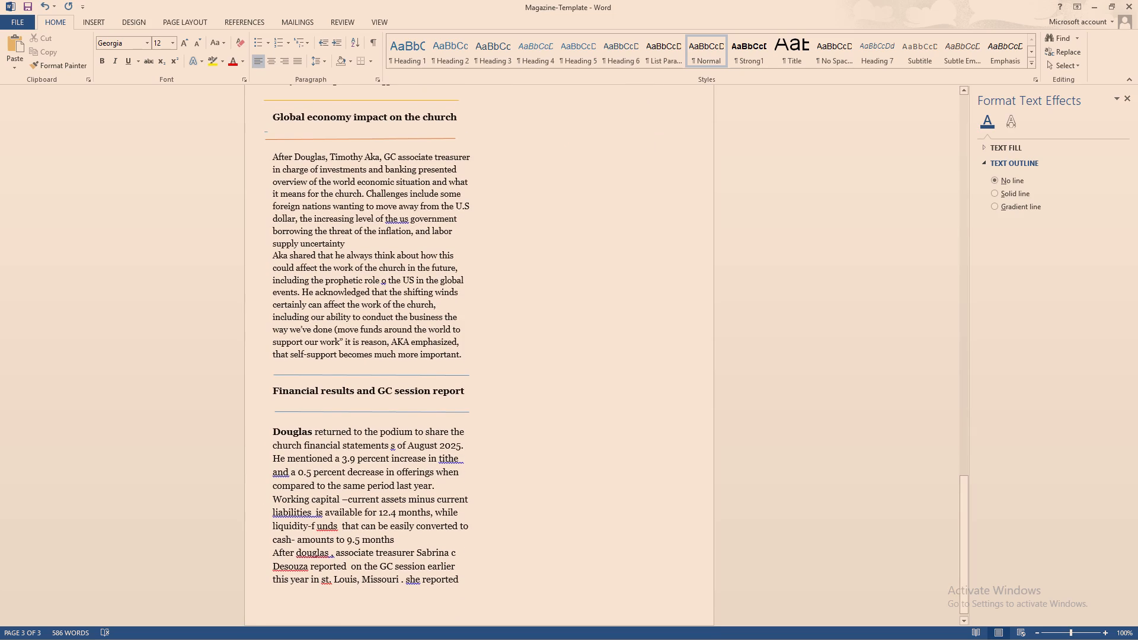
scroll(411, 279, down, 2)
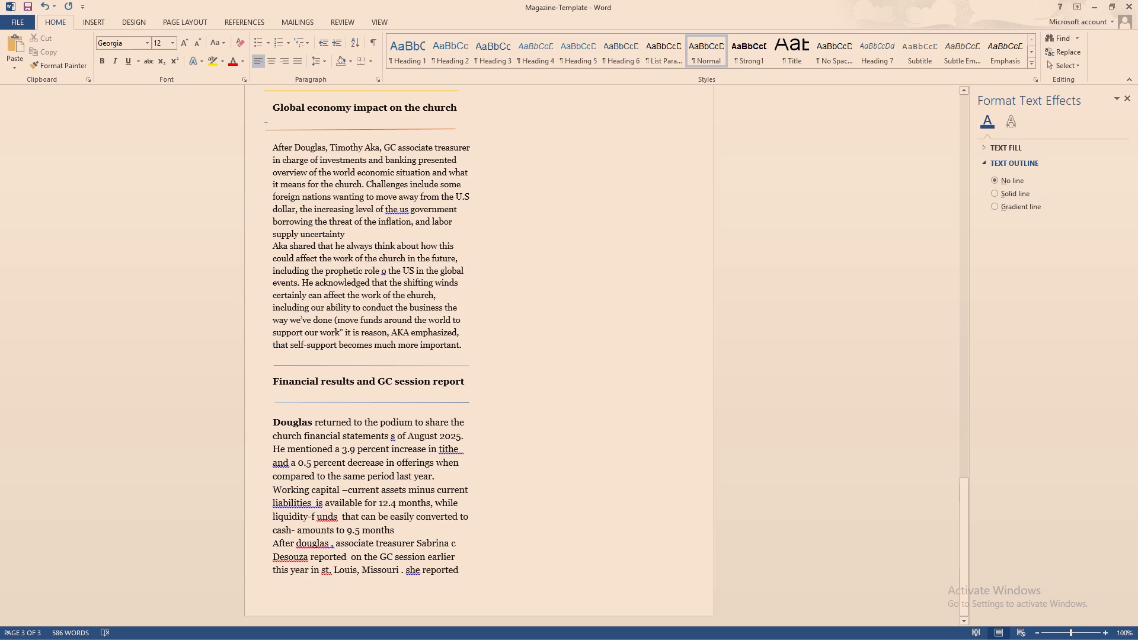
click(450, 447)
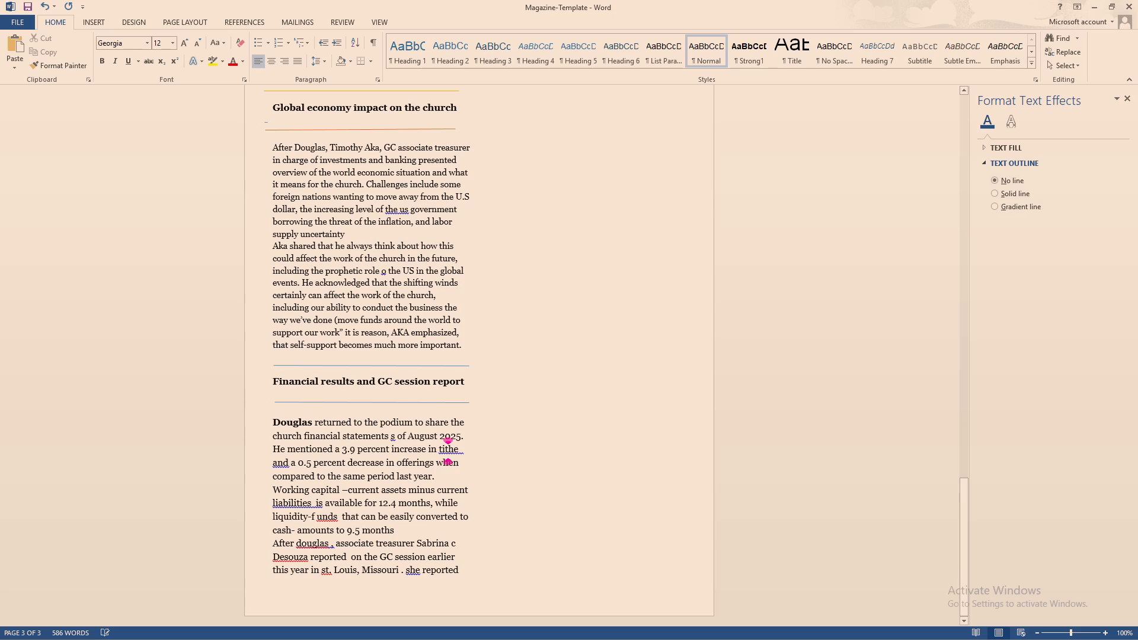
right_click(450, 446)
click(496, 460)
click(299, 501)
right_click(299, 501)
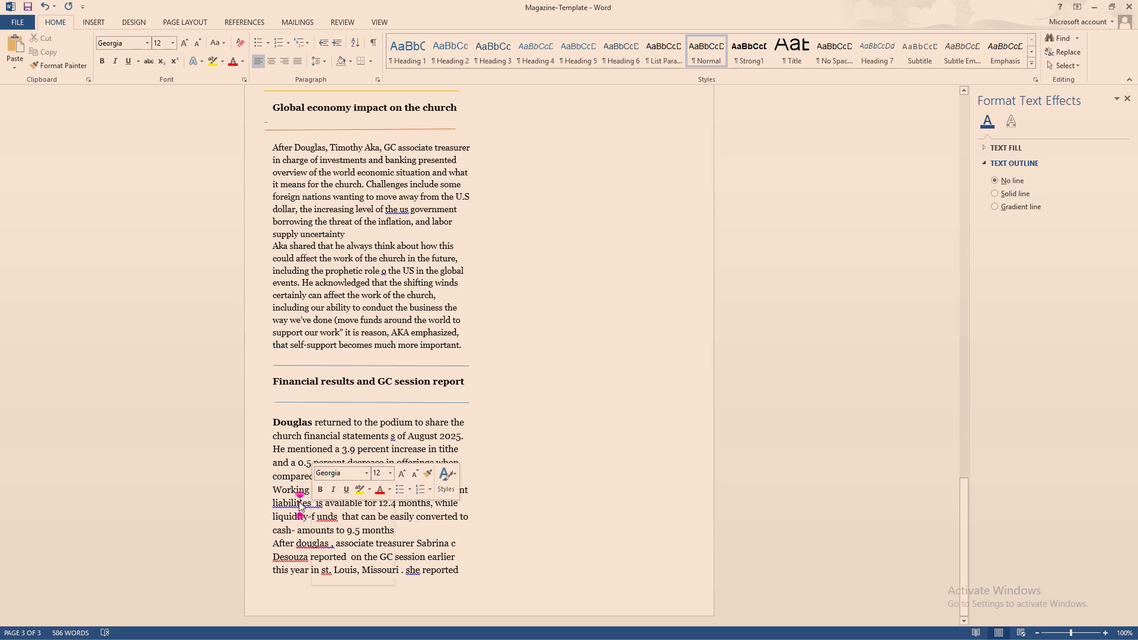
click(340, 517)
Replace the misspelled "unds" with "funds" in the liquidity sentence and correct the extra space before "that".
click(333, 517)
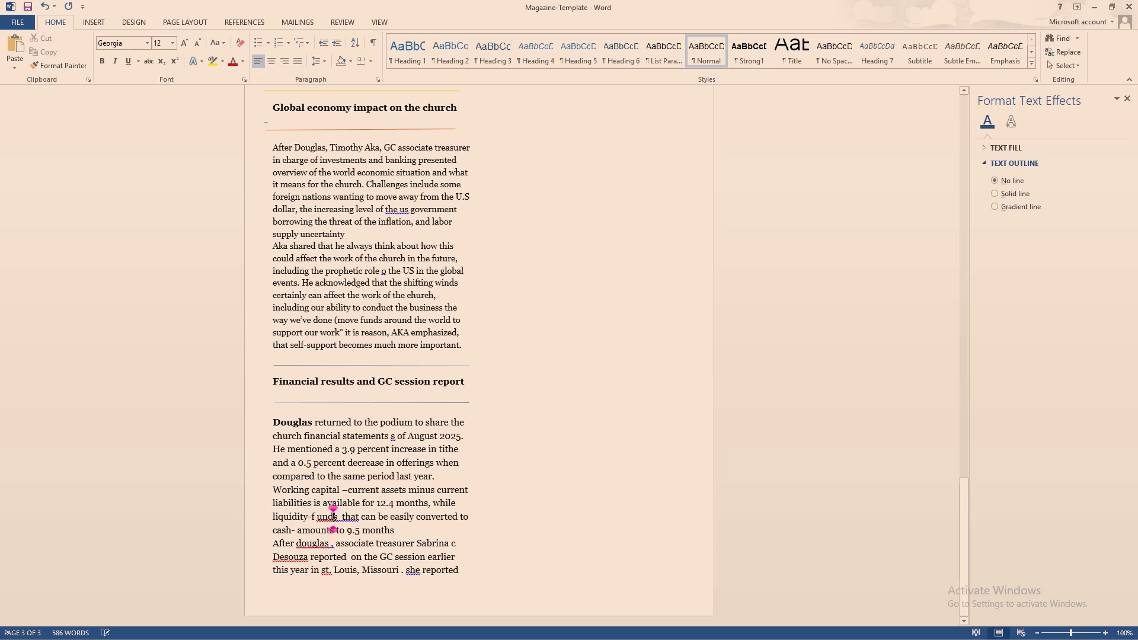
right_click(334, 513)
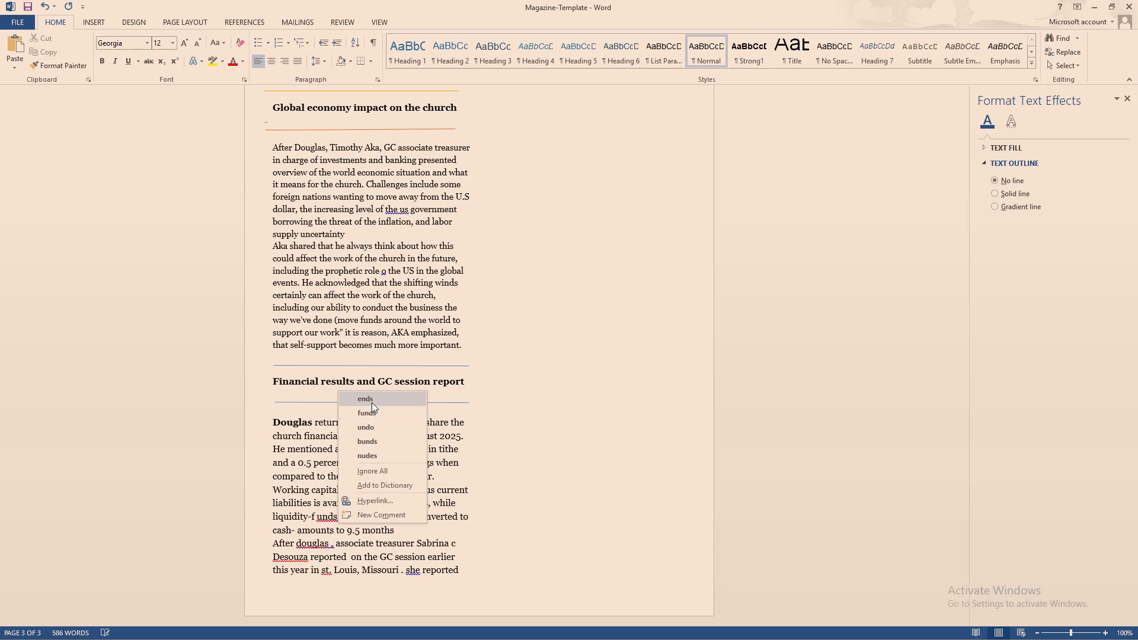
click(366, 412)
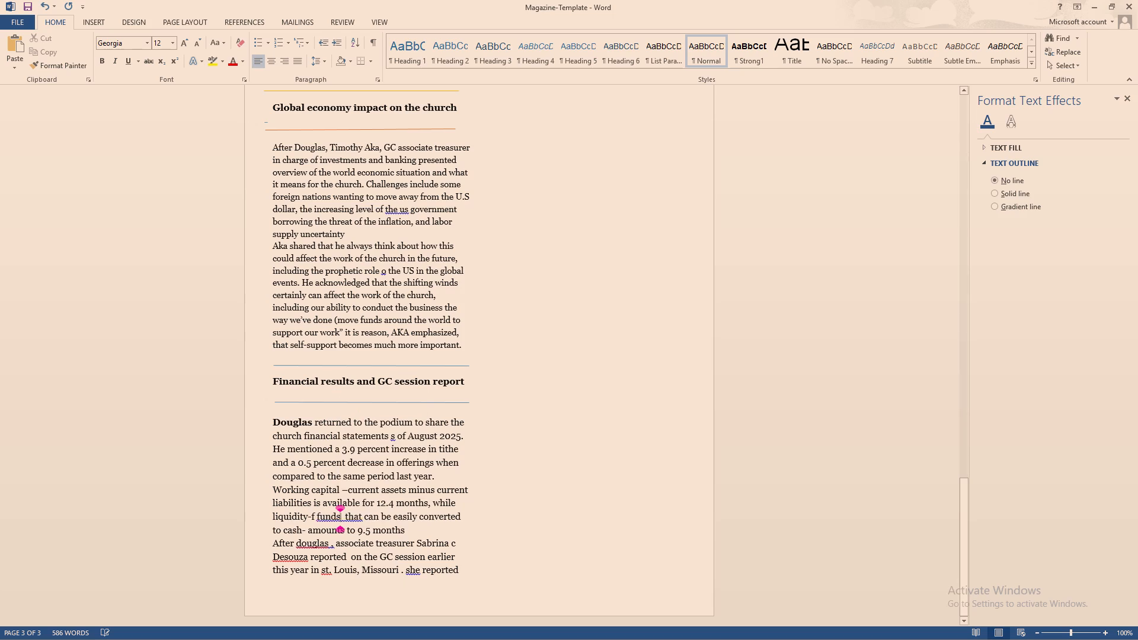
click(353, 515)
right_click(354, 513)
click(378, 529)
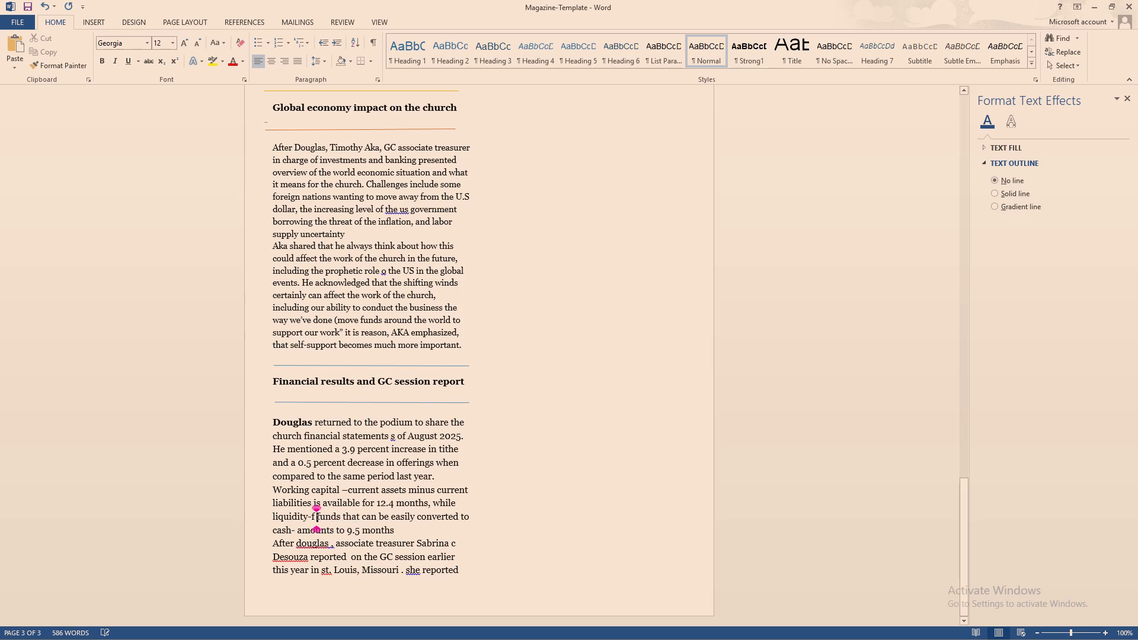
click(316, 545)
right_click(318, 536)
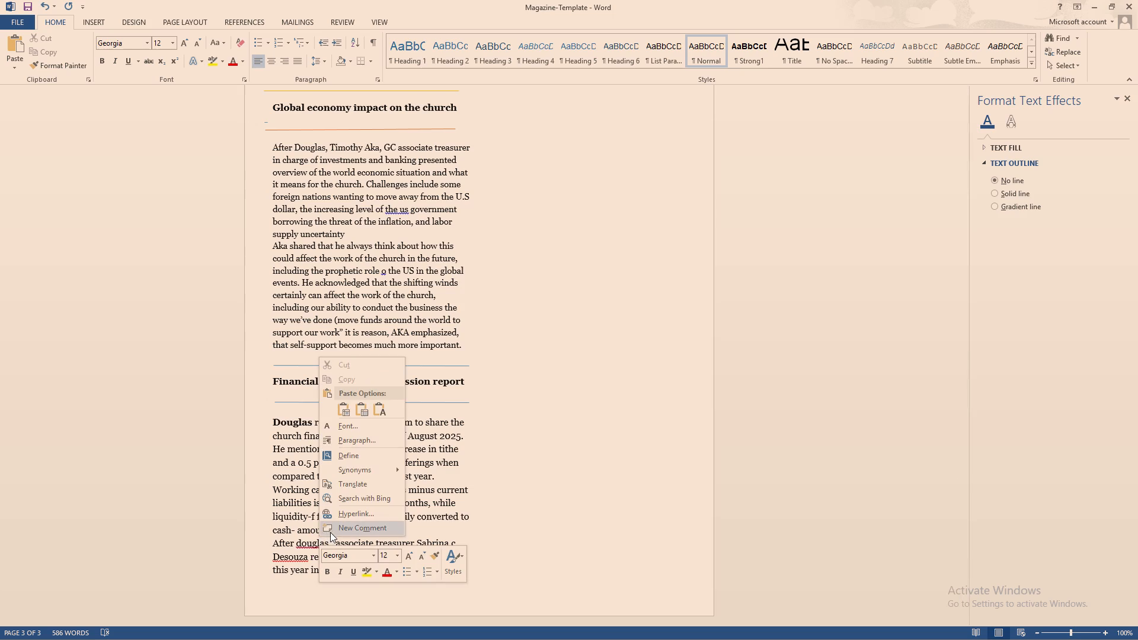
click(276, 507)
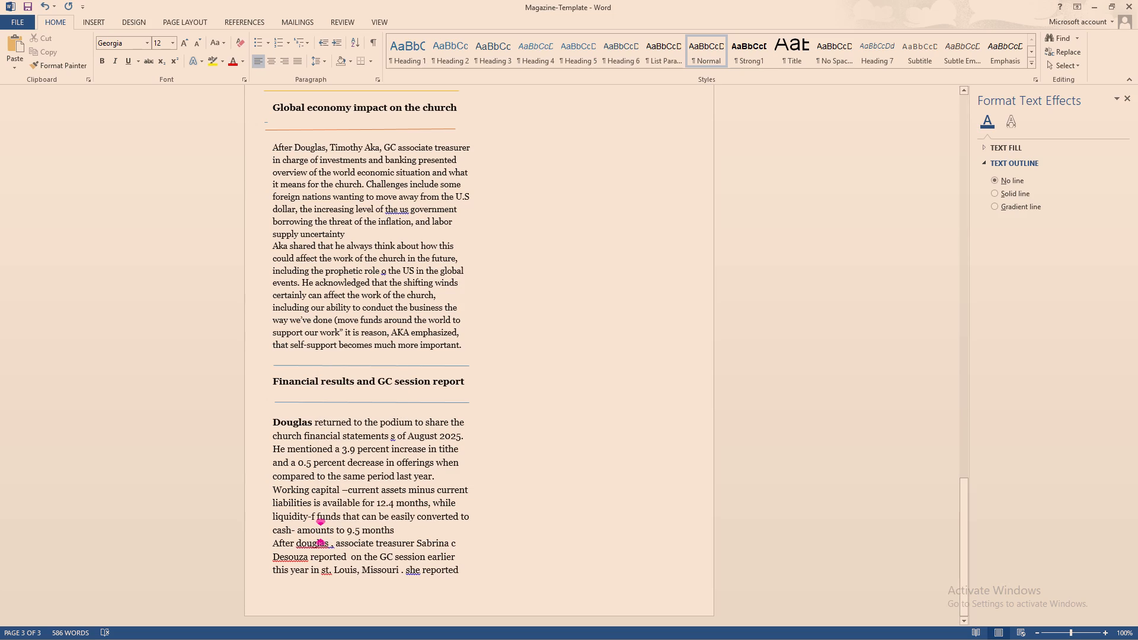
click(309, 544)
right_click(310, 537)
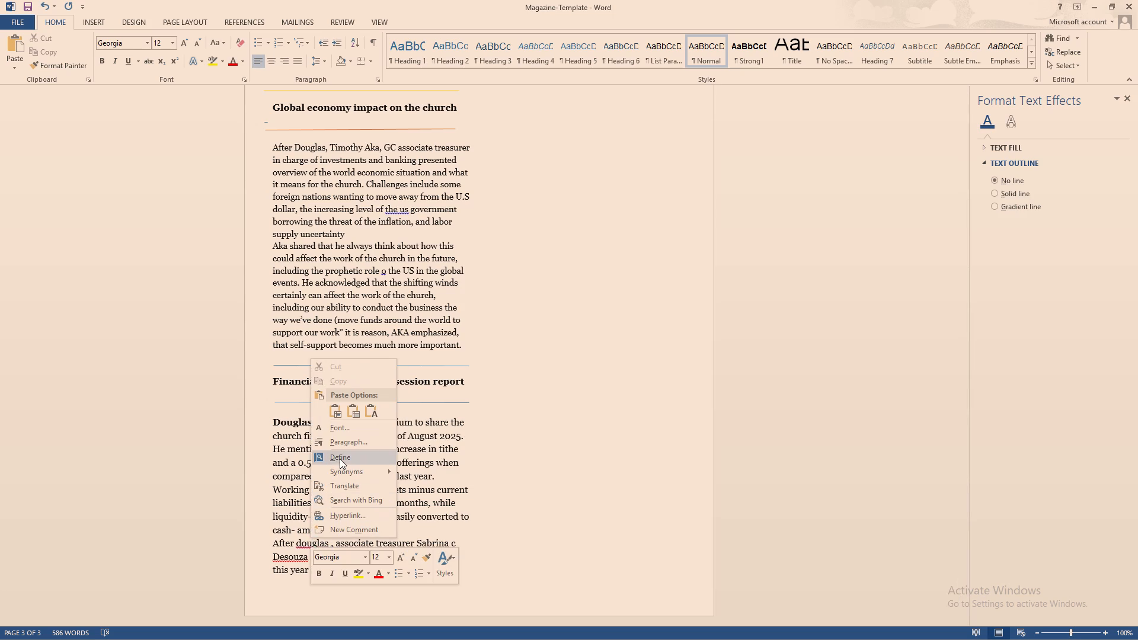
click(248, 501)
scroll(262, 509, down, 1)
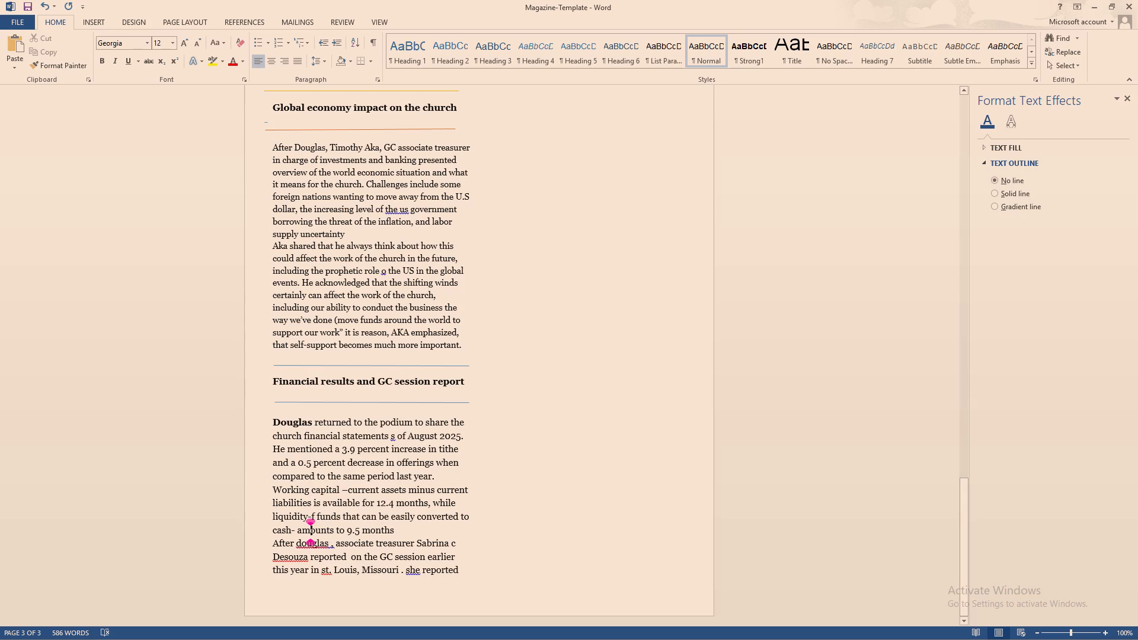
click(286, 555)
right_click(289, 553)
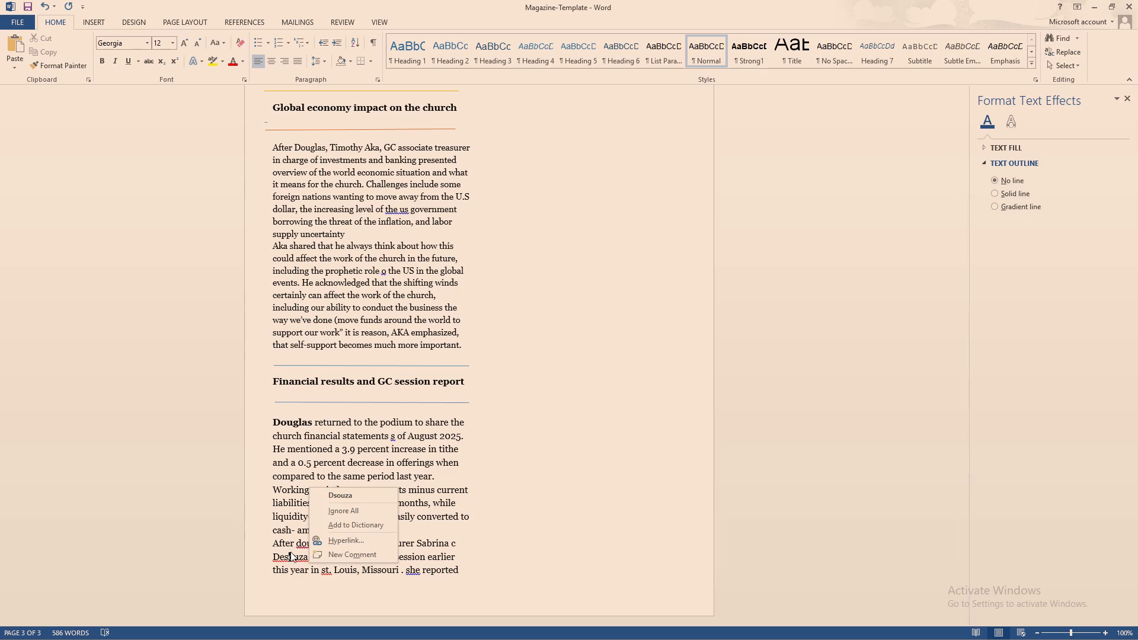
click(339, 494)
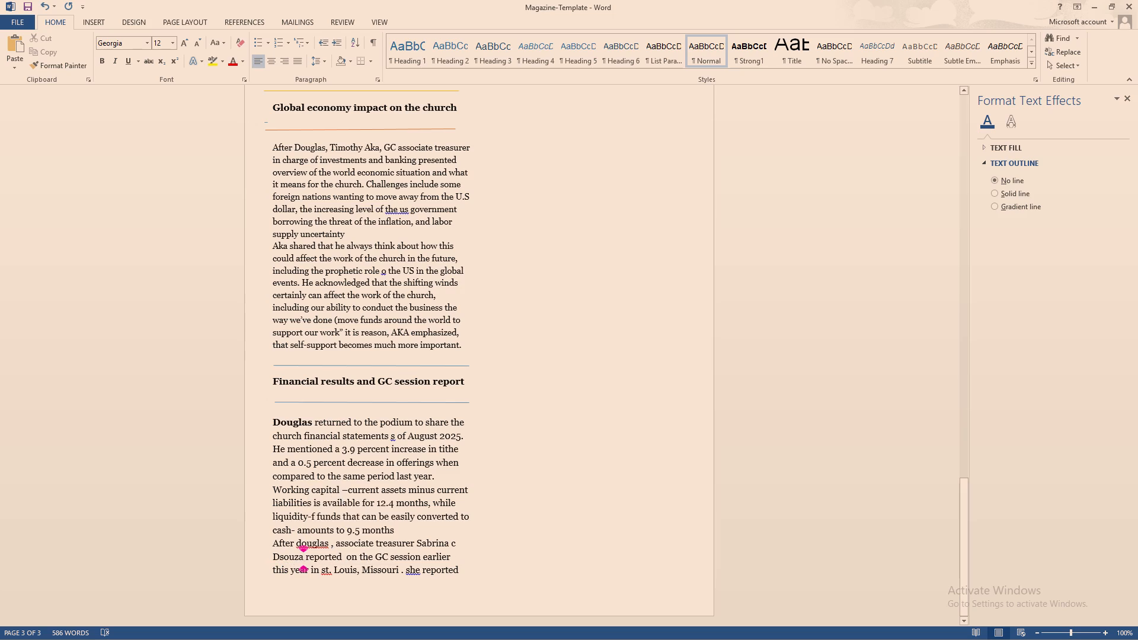
click(315, 542)
right_click(317, 539)
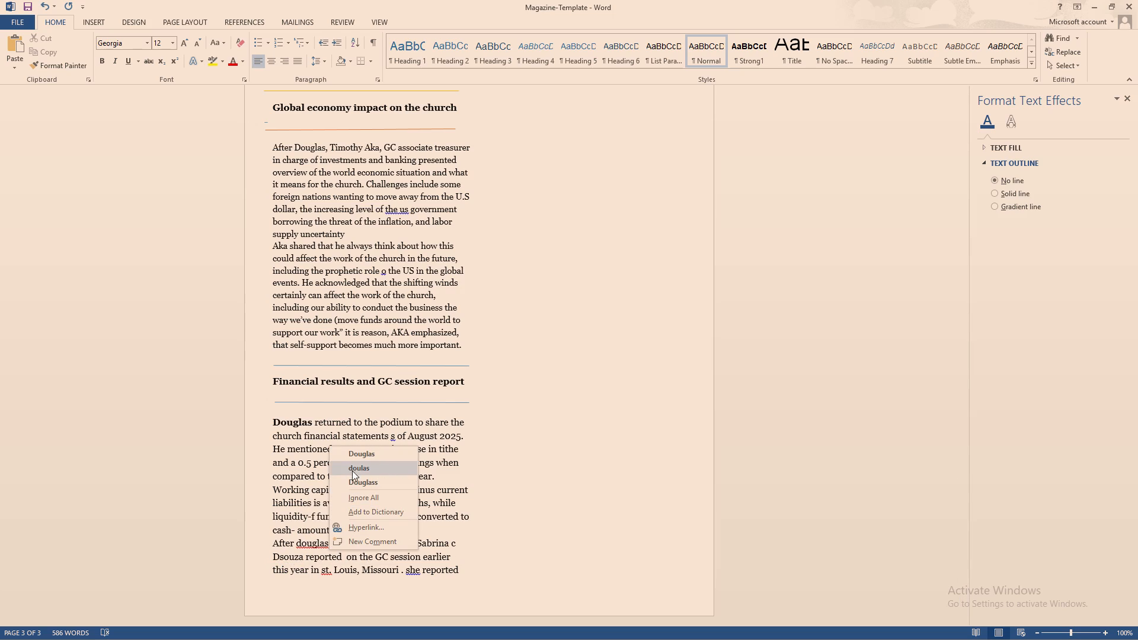
click(366, 453)
Correct the capitalization of "st." to "St." before Louis and of "she" to "She" after Missouri.
click(328, 567)
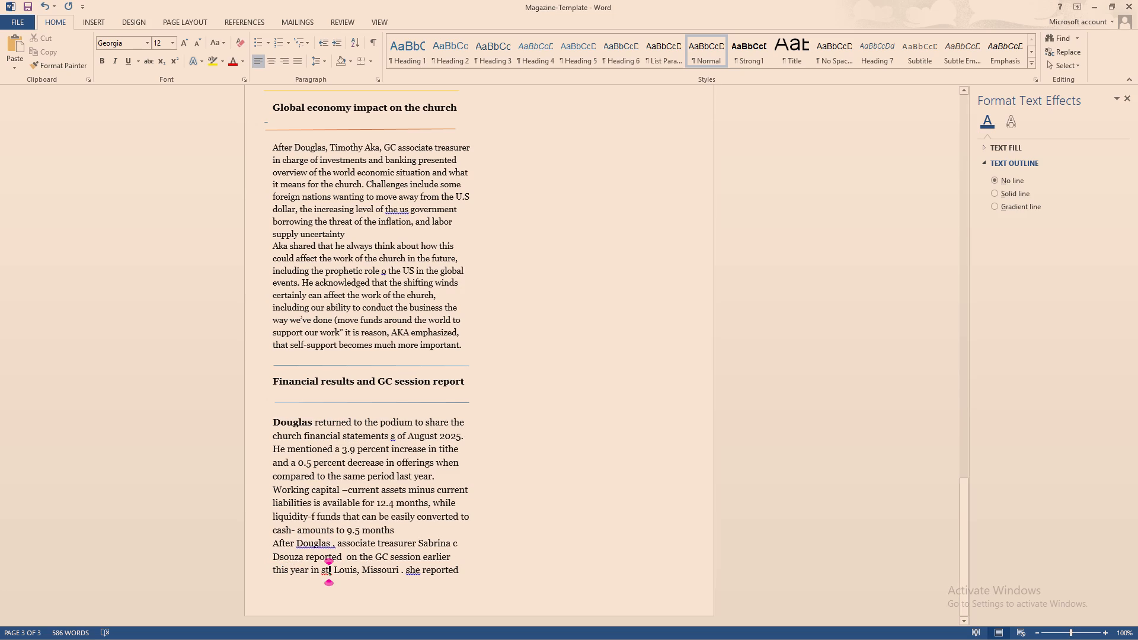
click(320, 566)
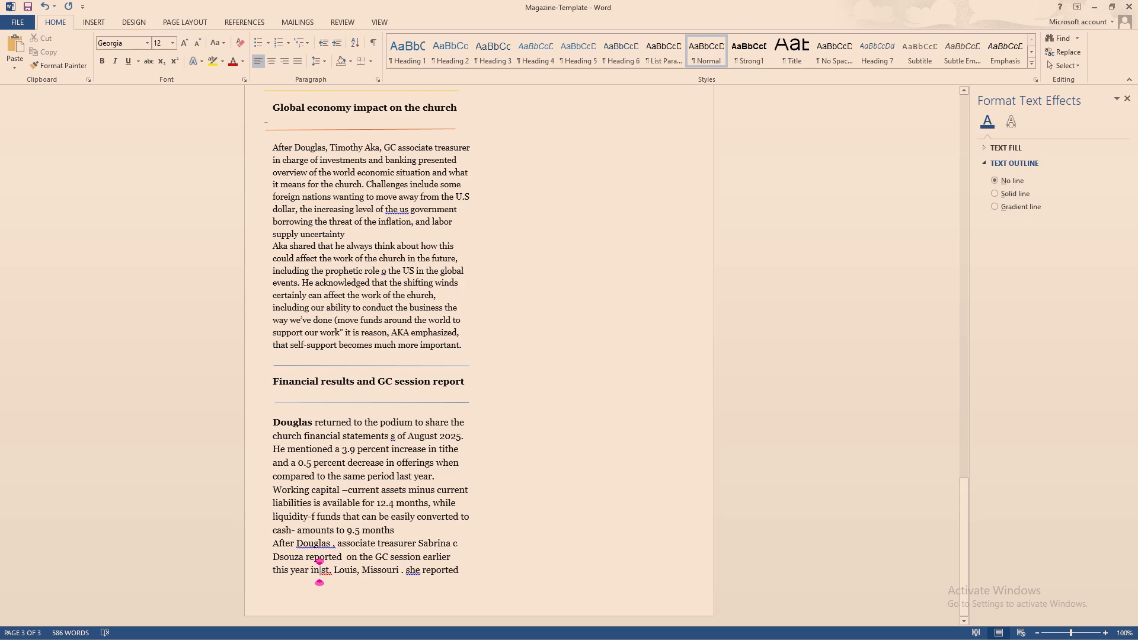
click(324, 567)
right_click(324, 568)
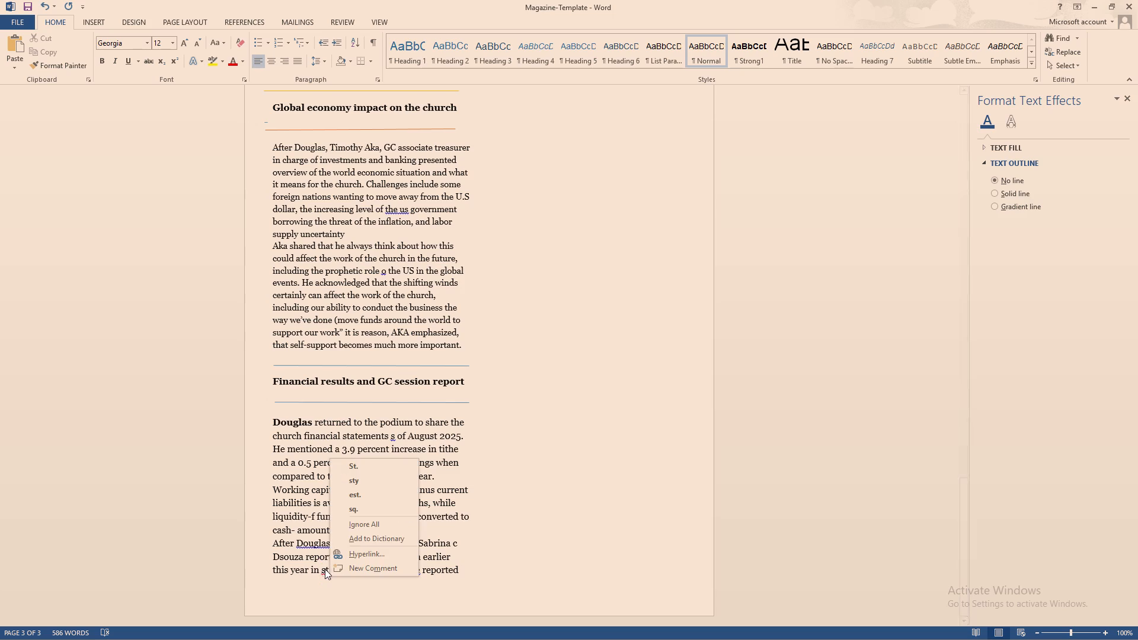
click(375, 467)
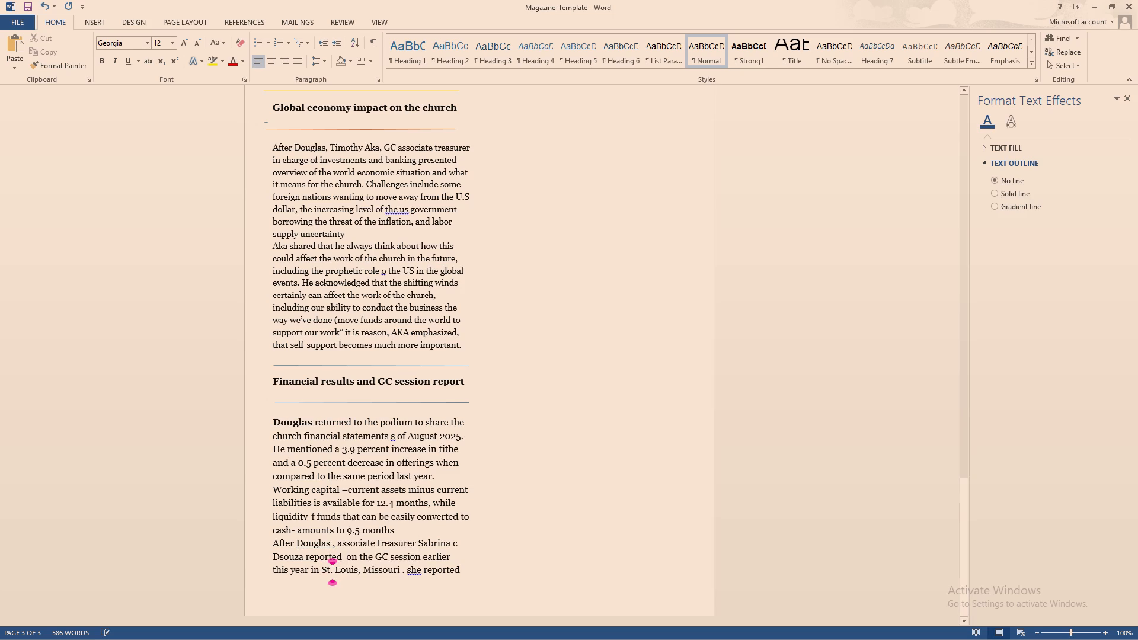
click(413, 567)
right_click(411, 565)
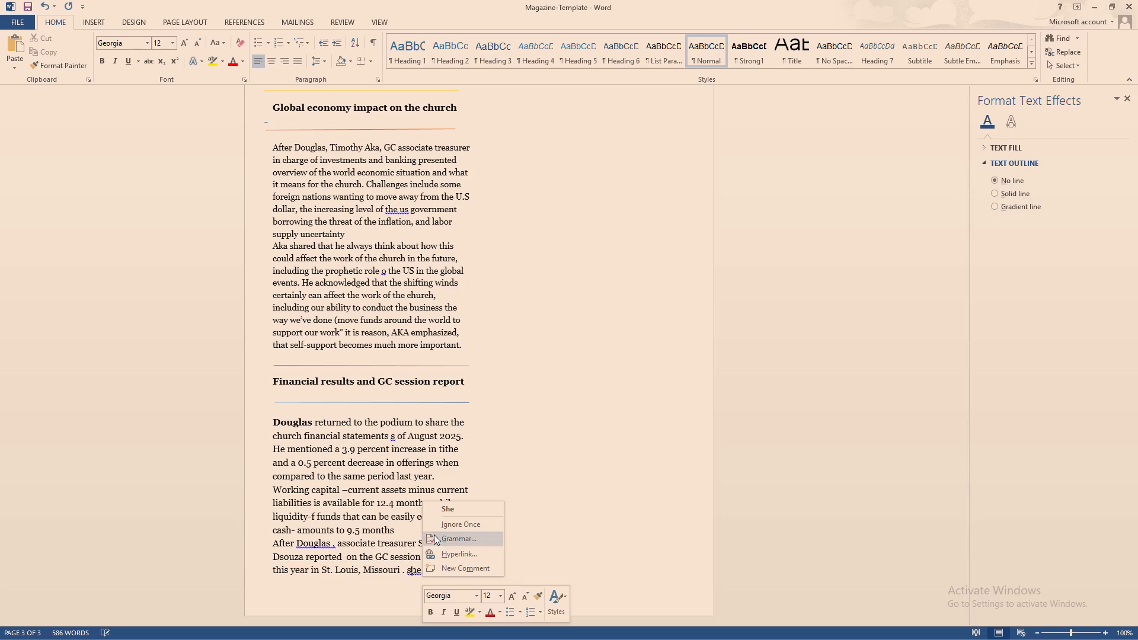
click(452, 509)
Apply the suggested spacing corrections to "survey,", "91.1 percent" and "answered found" in the survey sentence.
scroll(442, 407, up, 3)
click(529, 269)
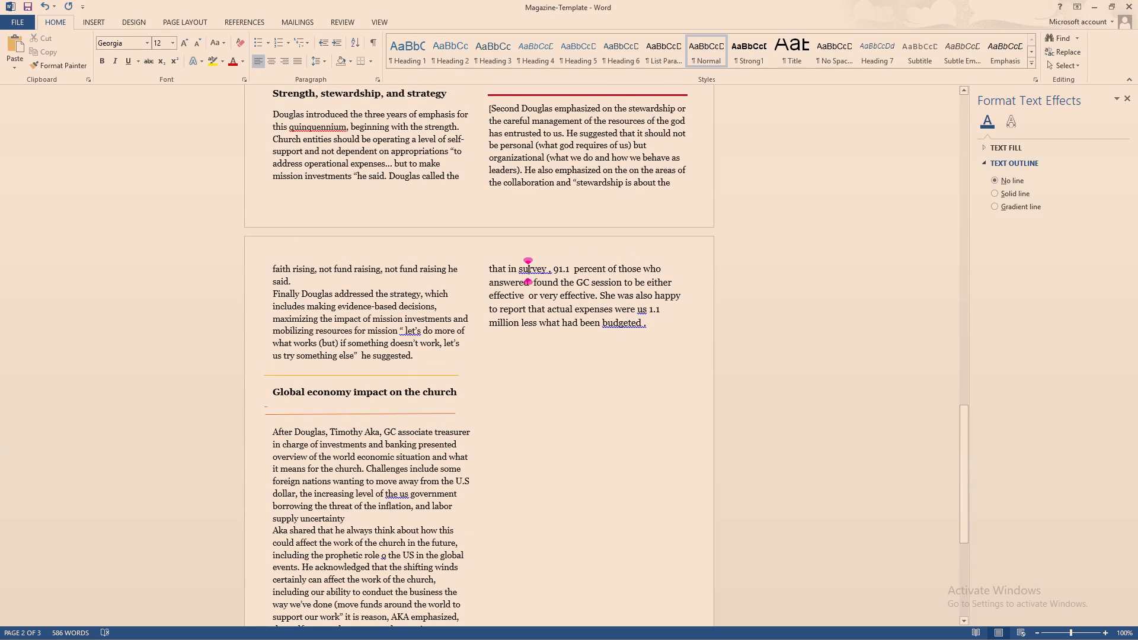
right_click(529, 271)
click(577, 283)
click(591, 271)
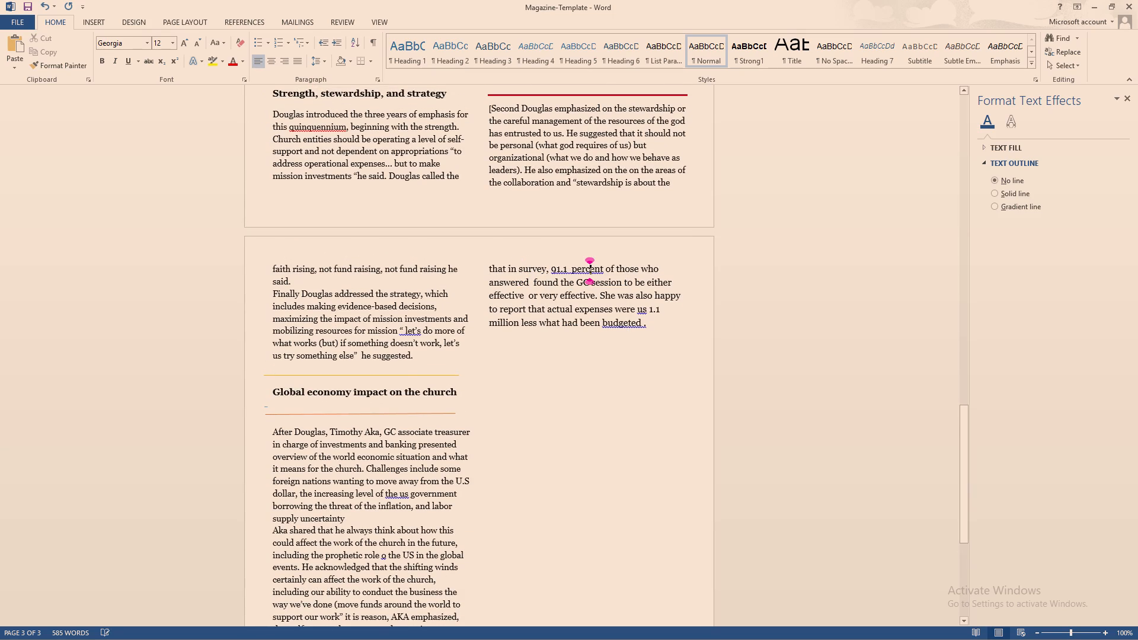
right_click(588, 271)
click(615, 279)
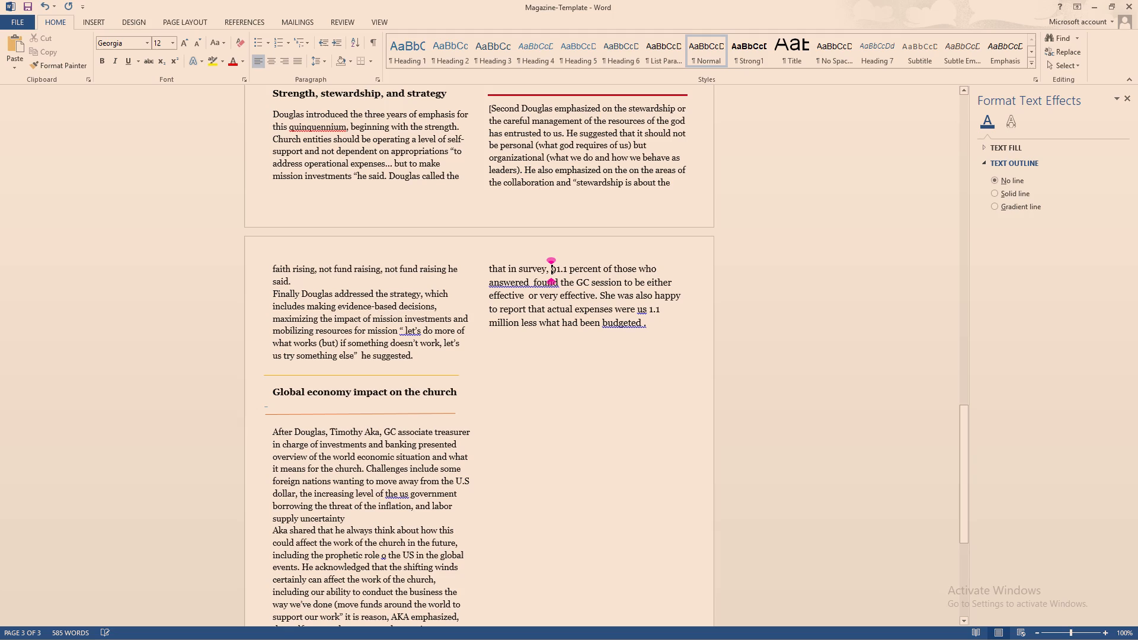
click(522, 283)
right_click(522, 280)
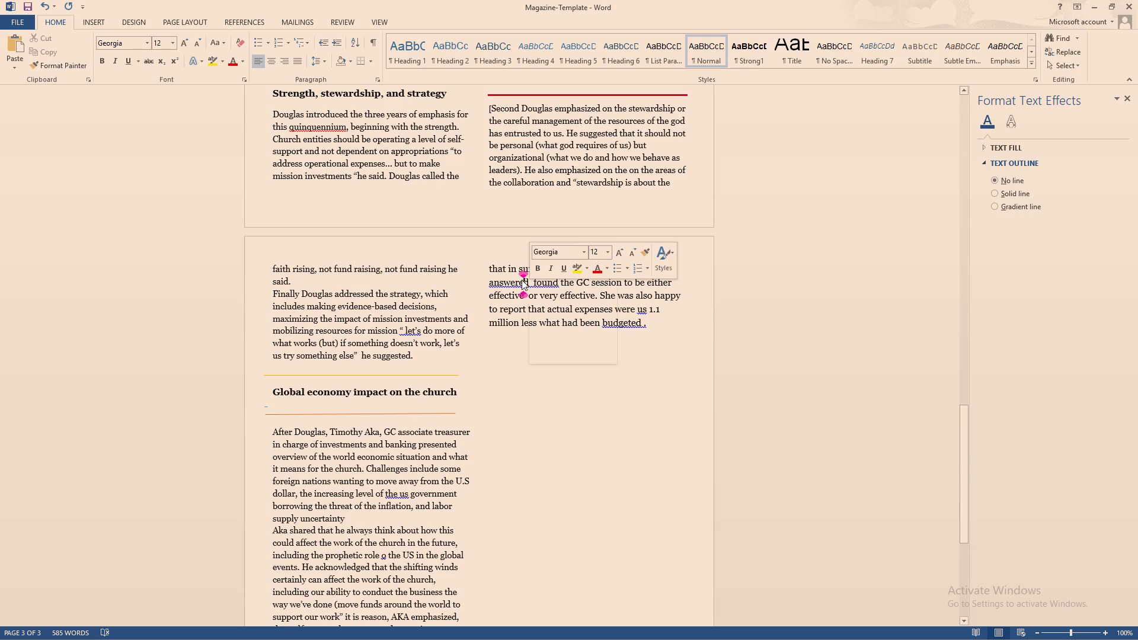
click(562, 295)
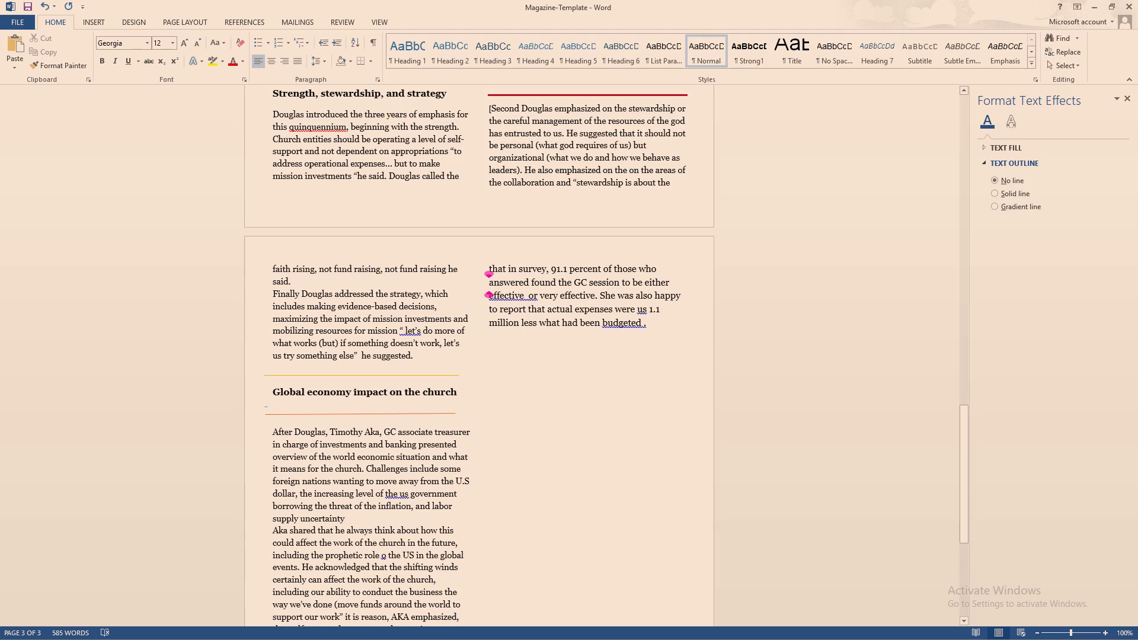
Apply the suggested spacing corrections to "effective or" and to "budgeted." in the GC session paragraph.
click(513, 297)
right_click(513, 293)
click(560, 310)
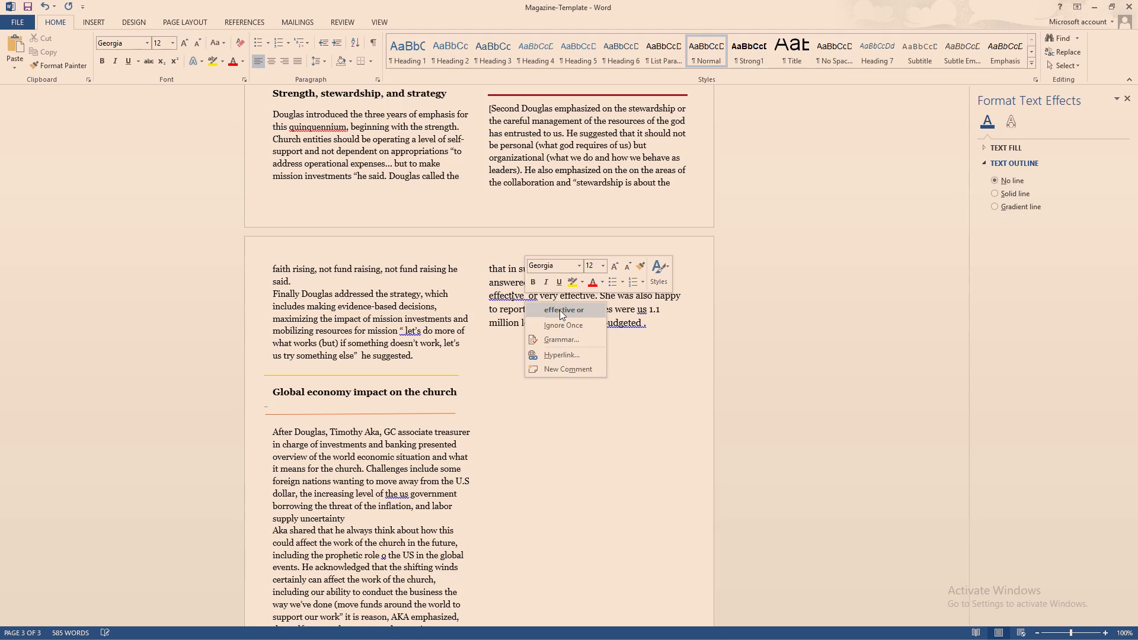
click(616, 325)
right_click(615, 324)
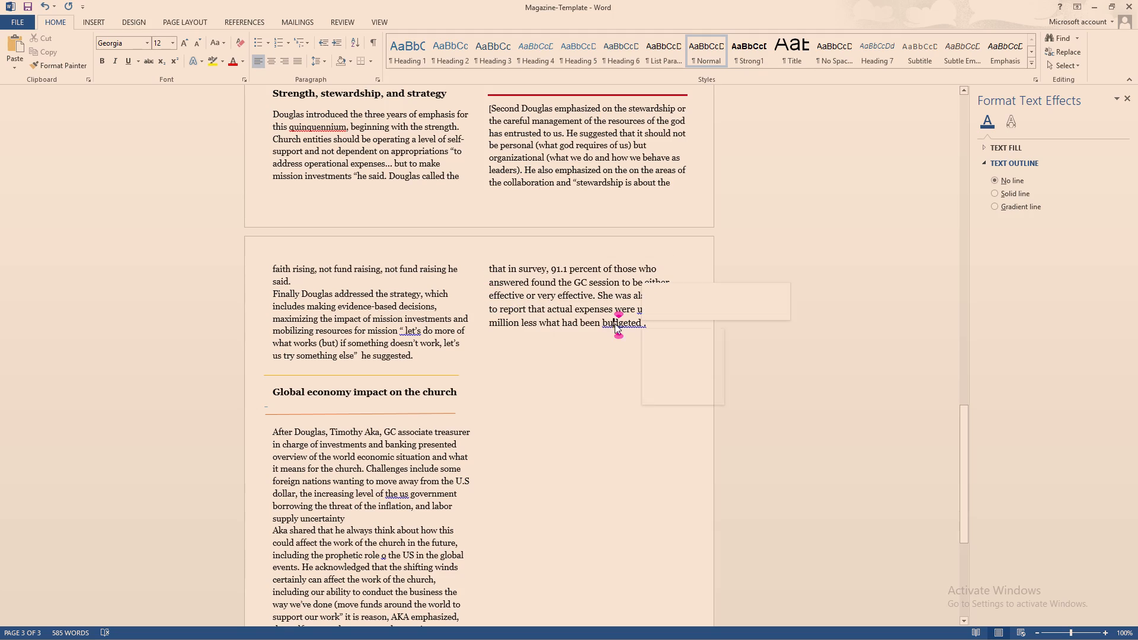
click(658, 335)
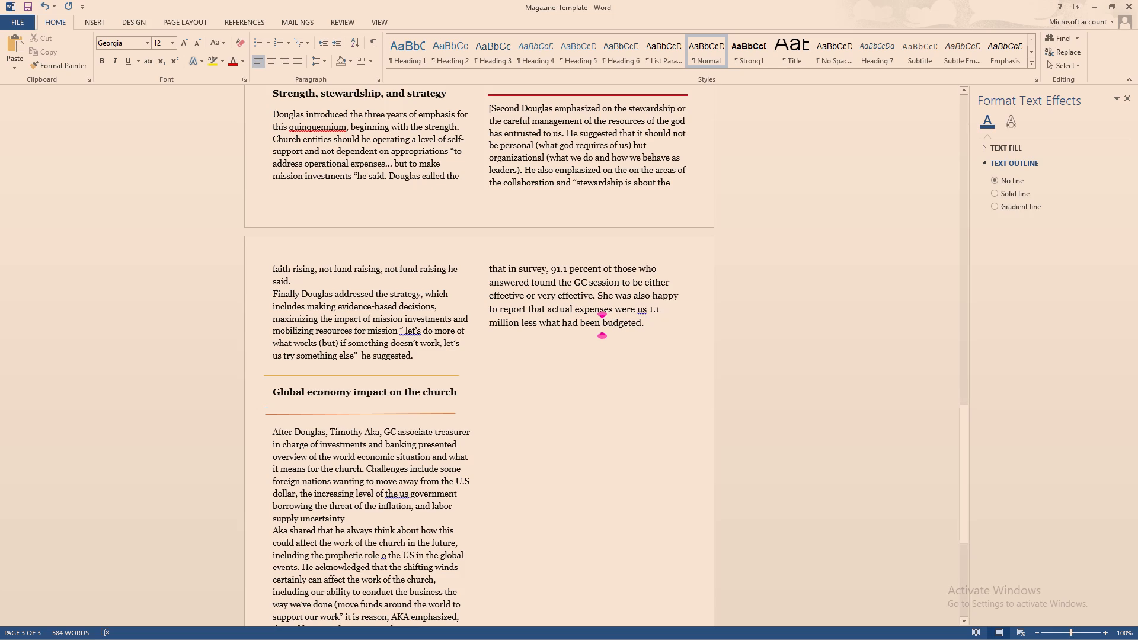
Replace the flagged "us" before 1.1 million with the suggested "up" in the expenses sentence.
click(640, 310)
right_click(640, 309)
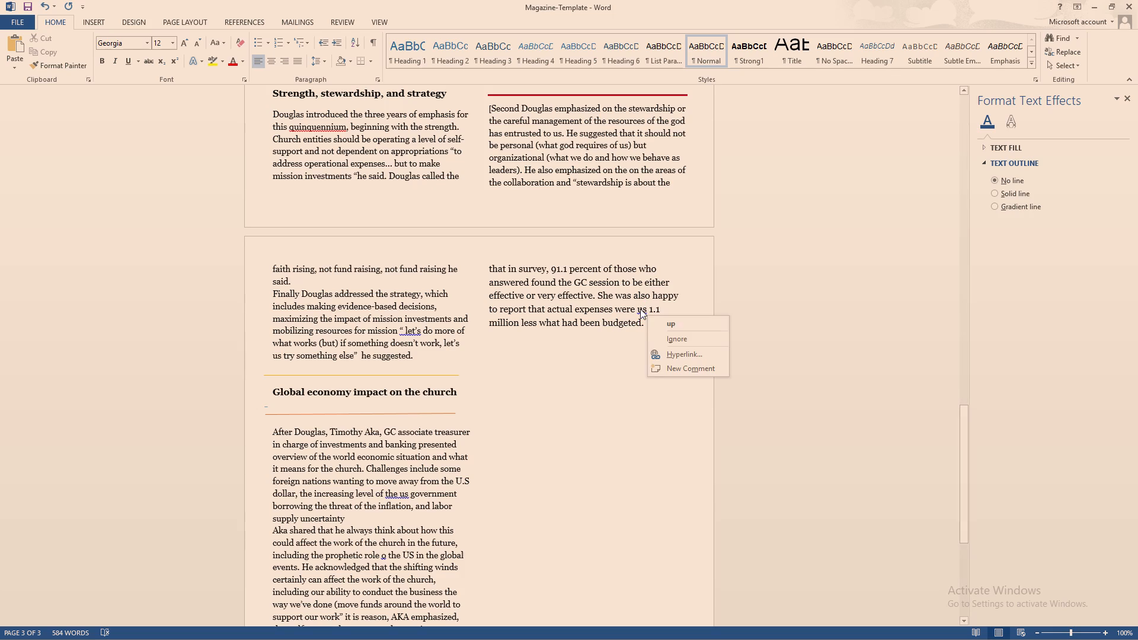
click(667, 327)
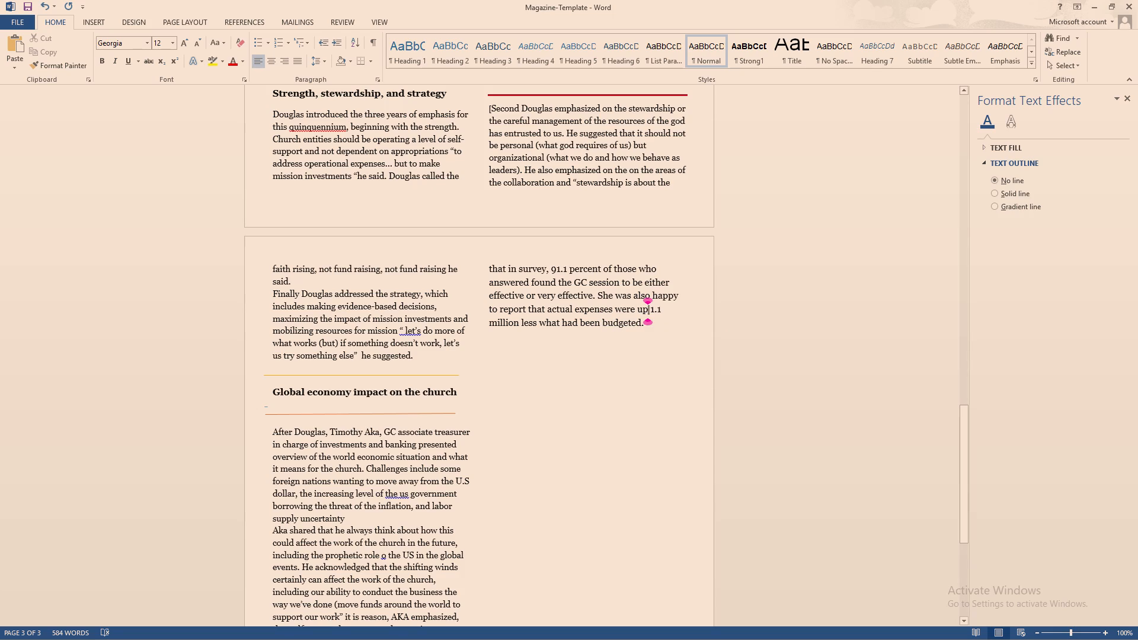
Correct the spacing around the quotation marks before "let's" and before "he suggested" in the strategy paragraph.
click(412, 327)
right_click(412, 326)
click(441, 339)
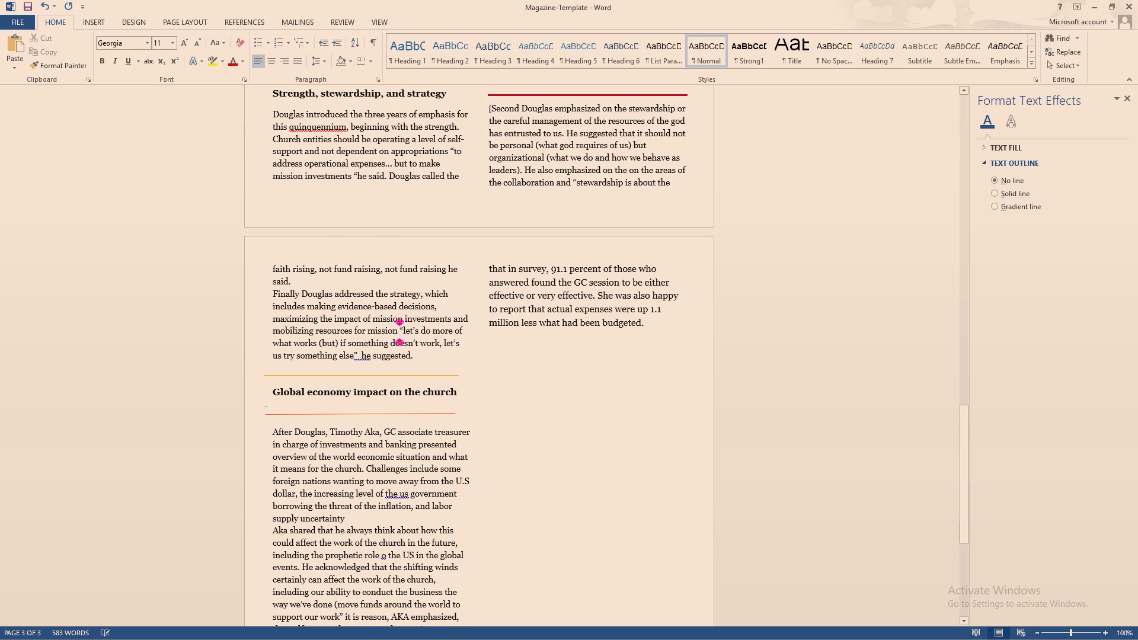
scroll(430, 347, down, 1)
click(364, 263)
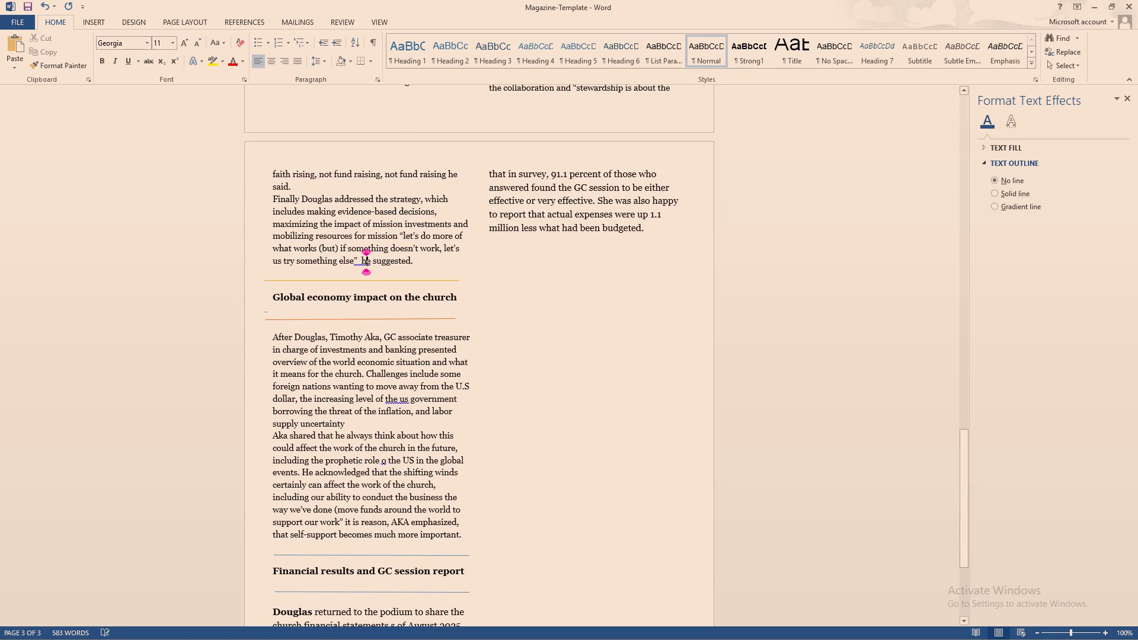
right_click(367, 261)
click(388, 276)
Apply the suggested spacing corrections to "Douglas,", "reported on" and "earlier this" in the associate treasurer sentence.
scroll(408, 421, down, 3)
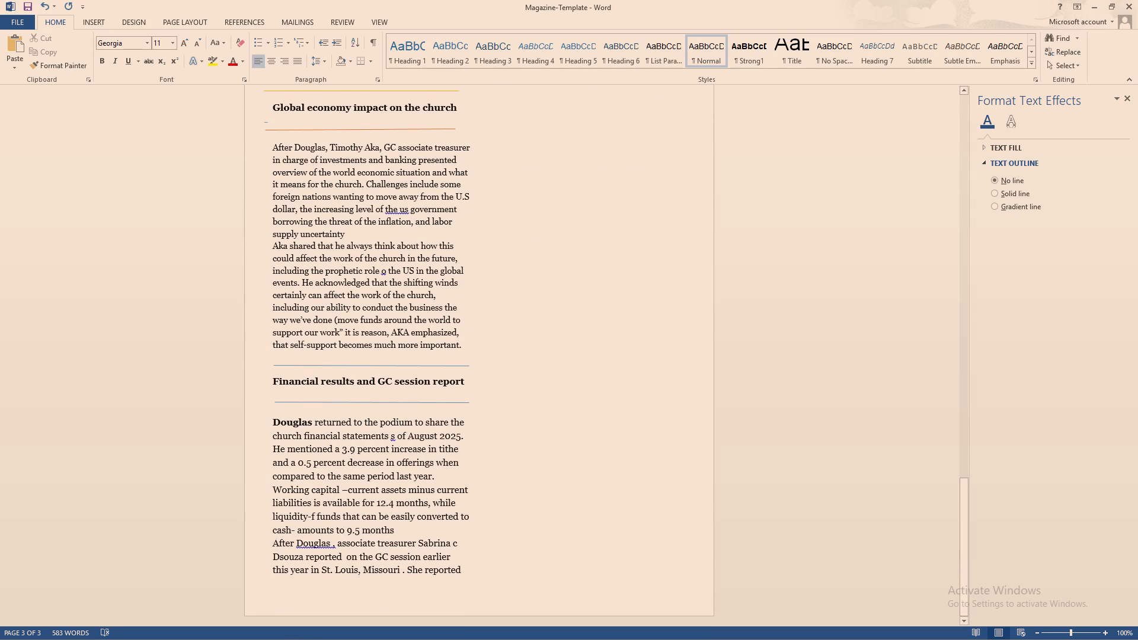
right_click(322, 543)
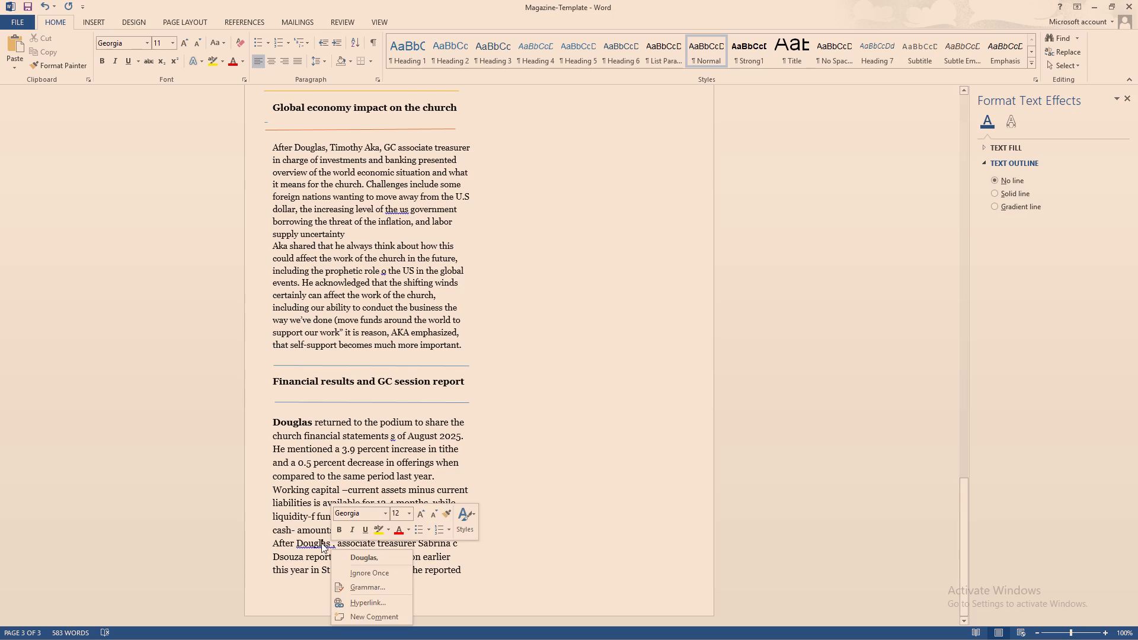
click(352, 551)
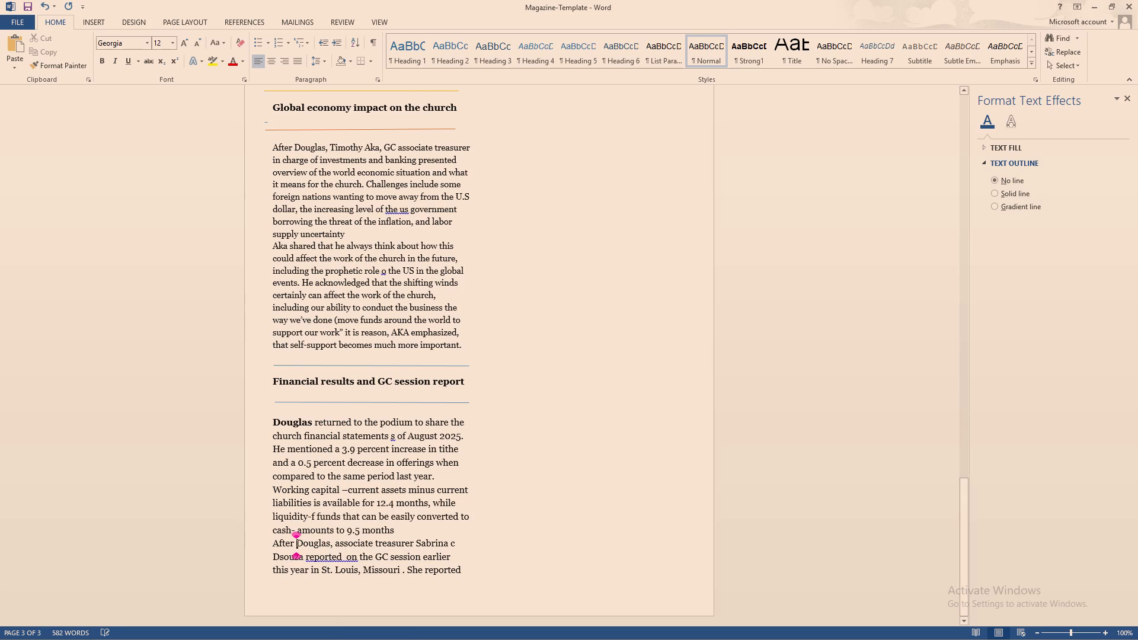
click(319, 551)
click(324, 559)
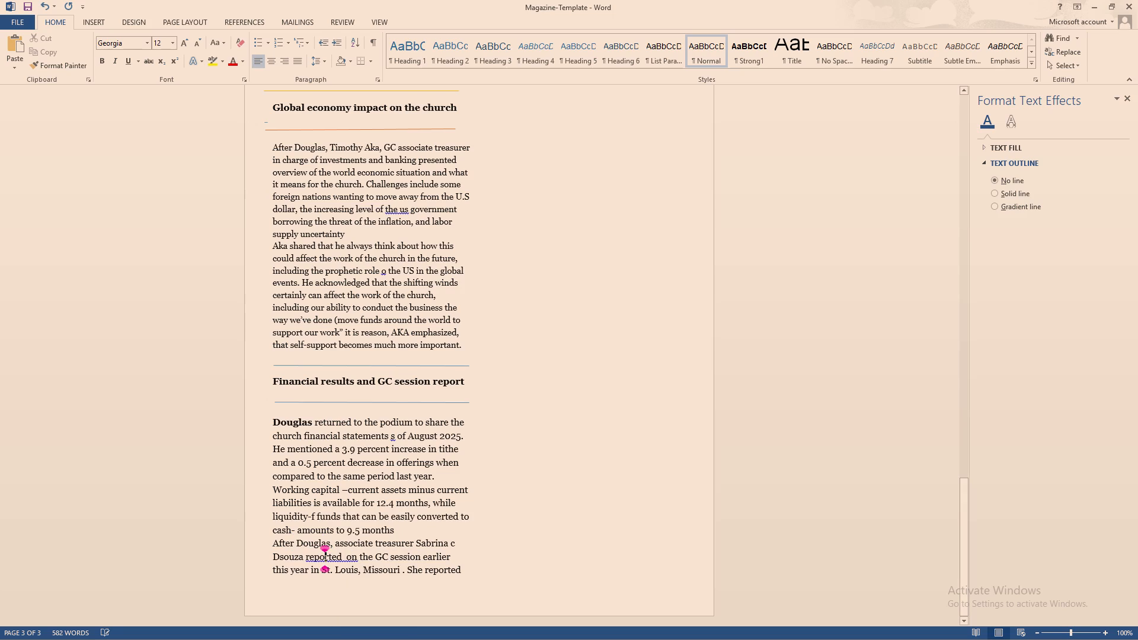
right_click(325, 558)
click(385, 498)
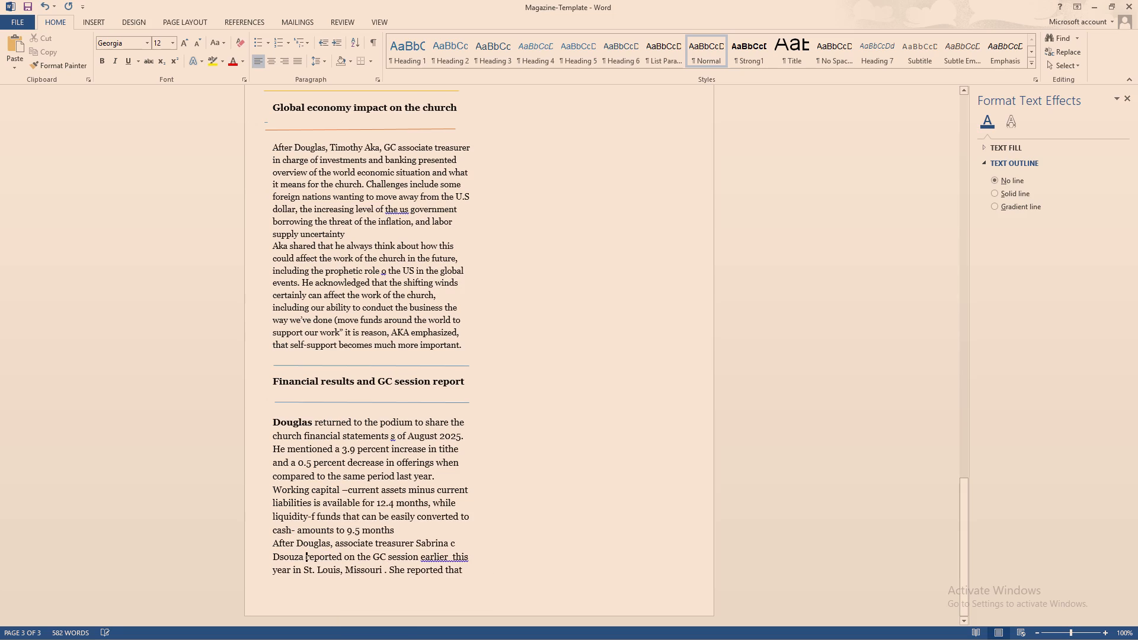
click(438, 556)
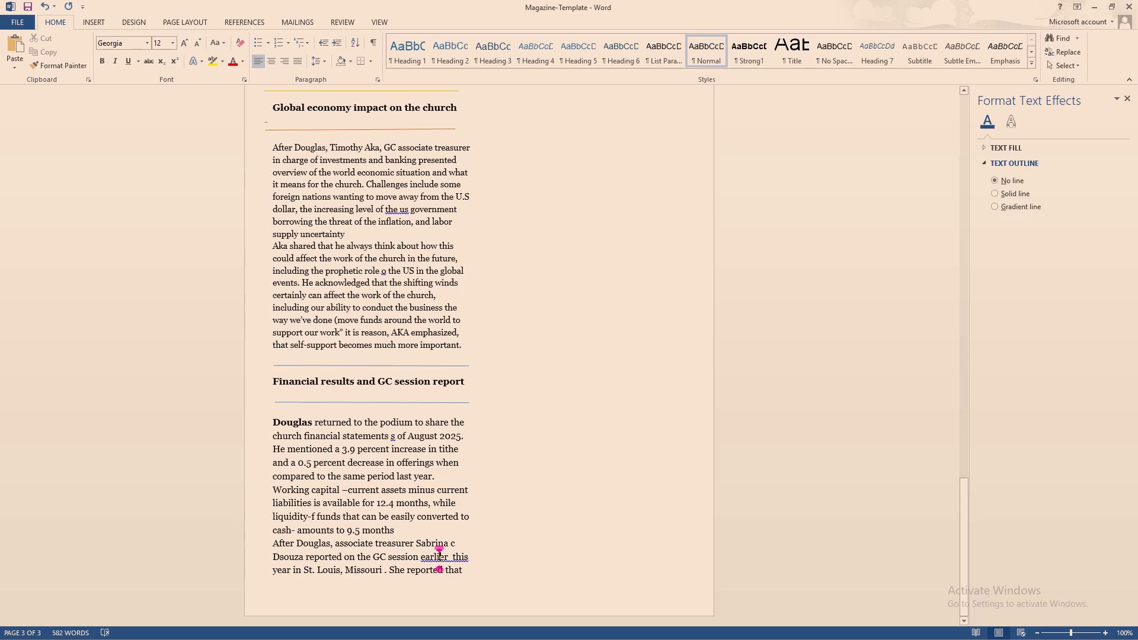
right_click(438, 556)
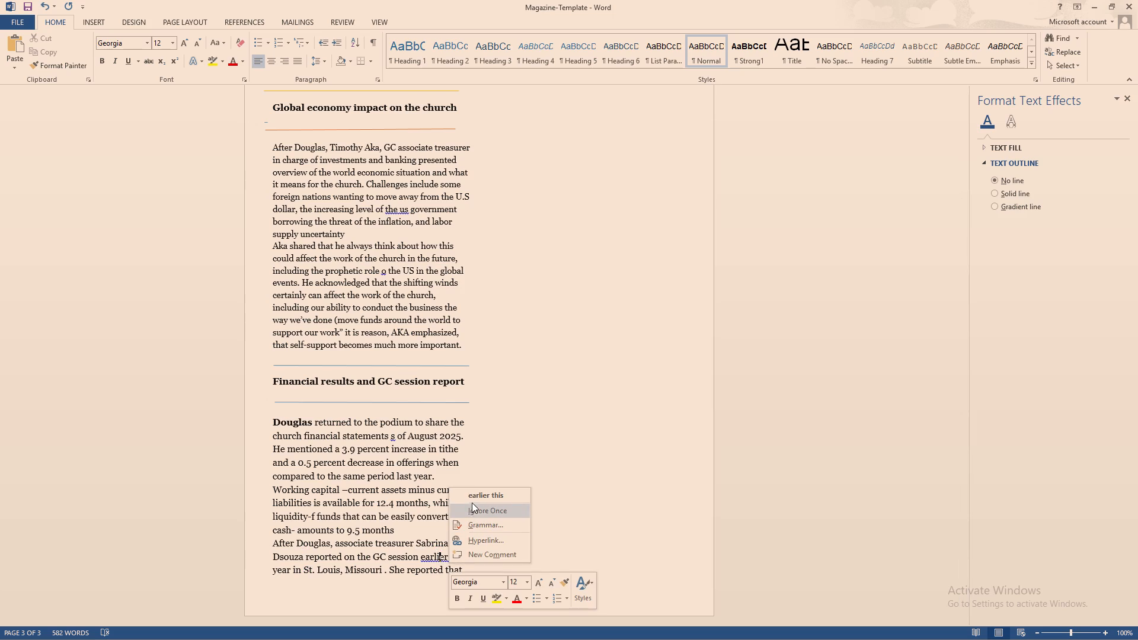
click(473, 500)
Apply the suggested spacing correction to "Missouri." in the associate treasurer sentence.
click(369, 571)
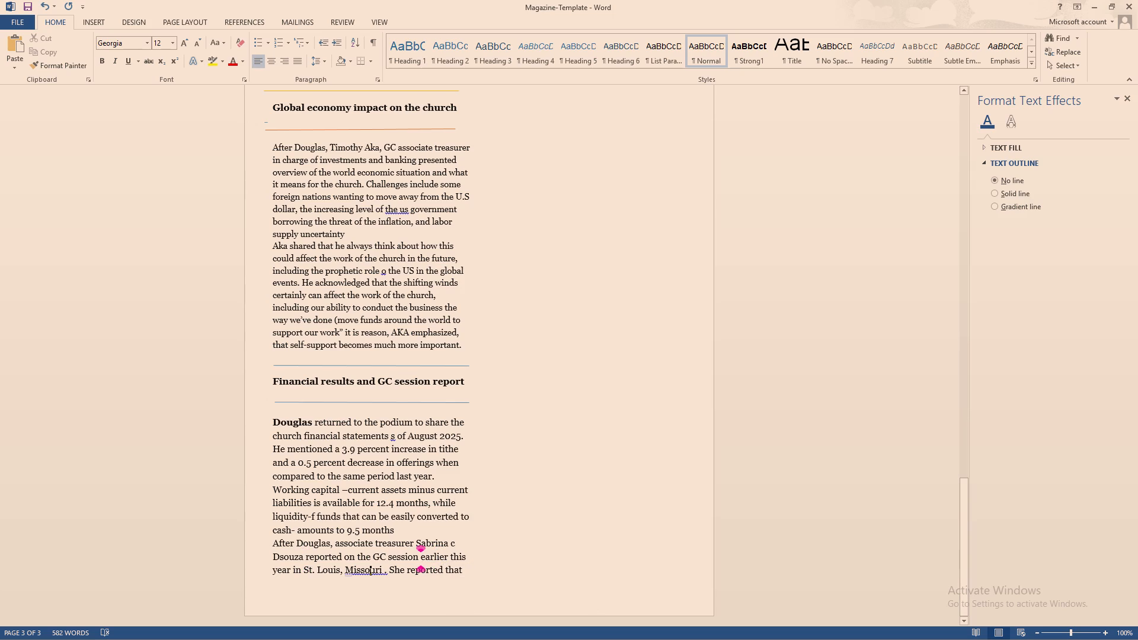
right_click(369, 571)
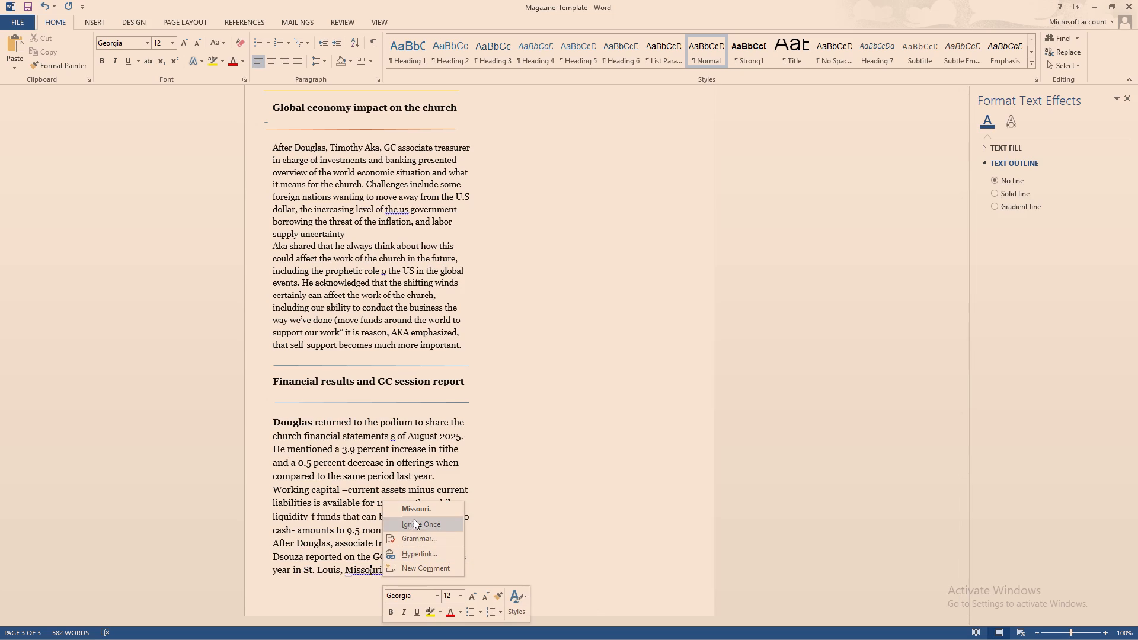
click(420, 511)
Look over the corrected report text on pages 2 and 3 for remaining flagged errors.
scroll(449, 450, up, 5)
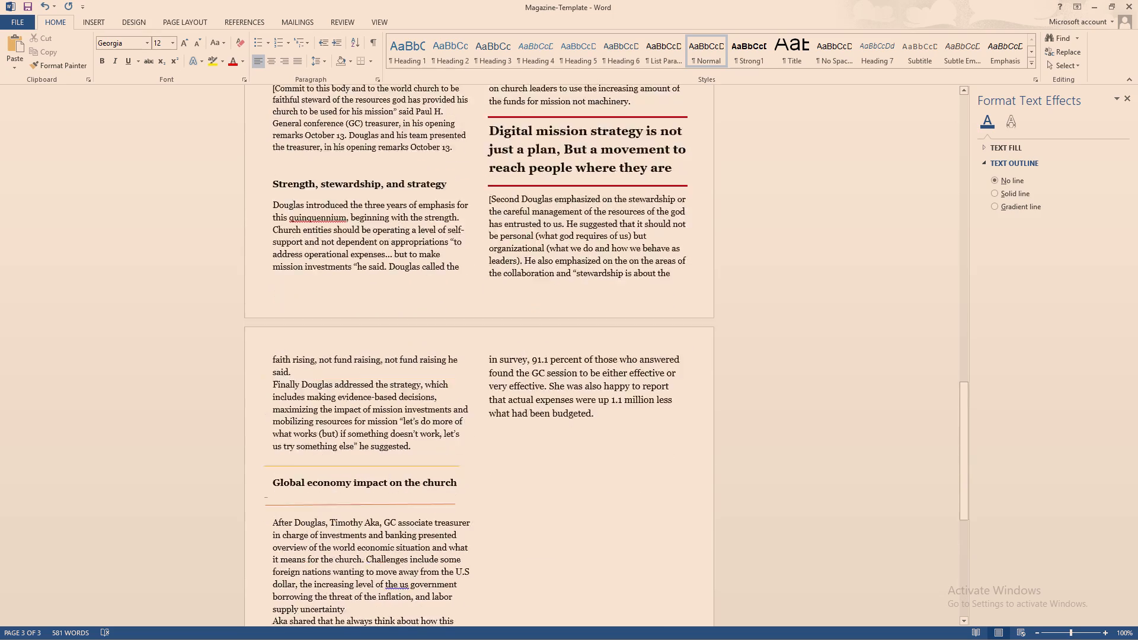
scroll(445, 451, up, 3)
scroll(443, 457, down, 4)
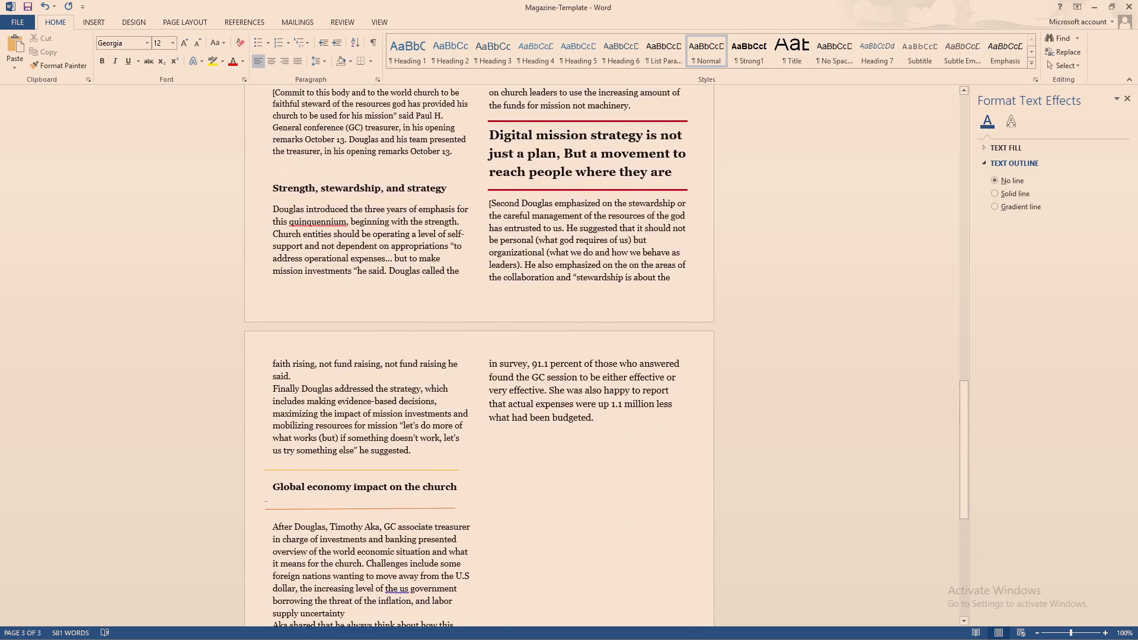
scroll(436, 469, down, 2)
scroll(423, 440, up, 1)
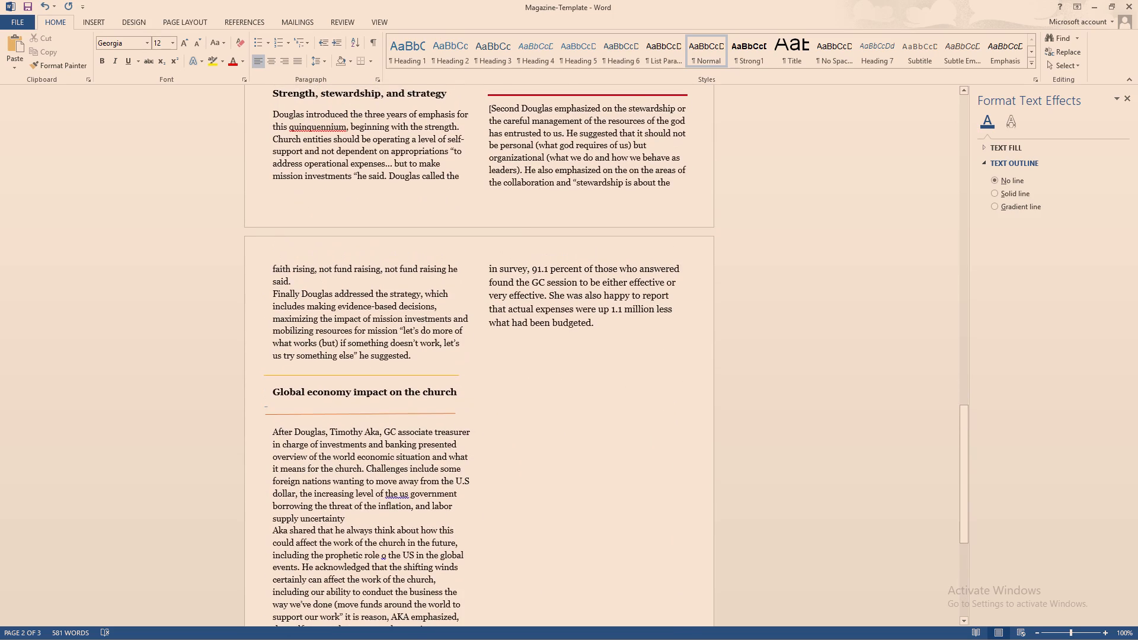
scroll(421, 431, up, 2)
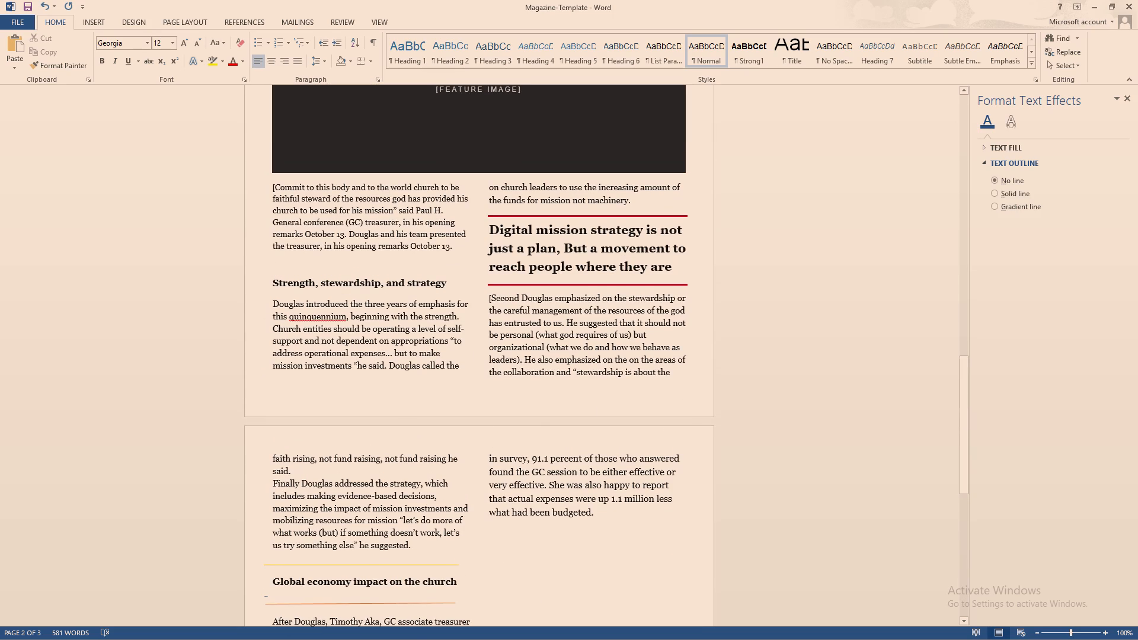
Save the corrected magazine document under its current name.
click(17, 23)
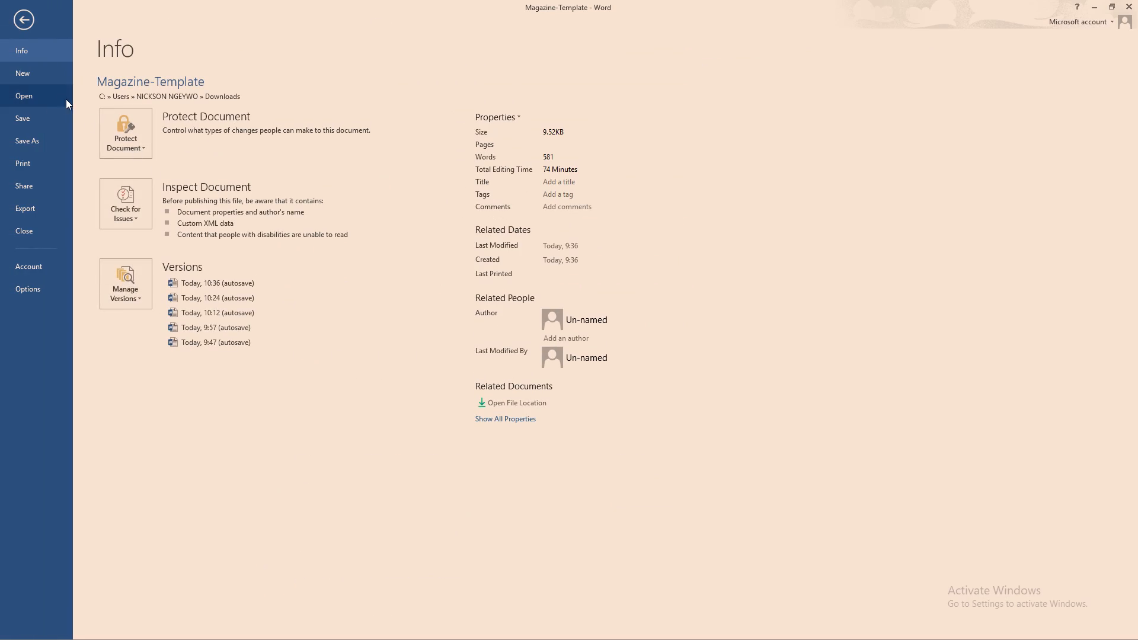
click(35, 117)
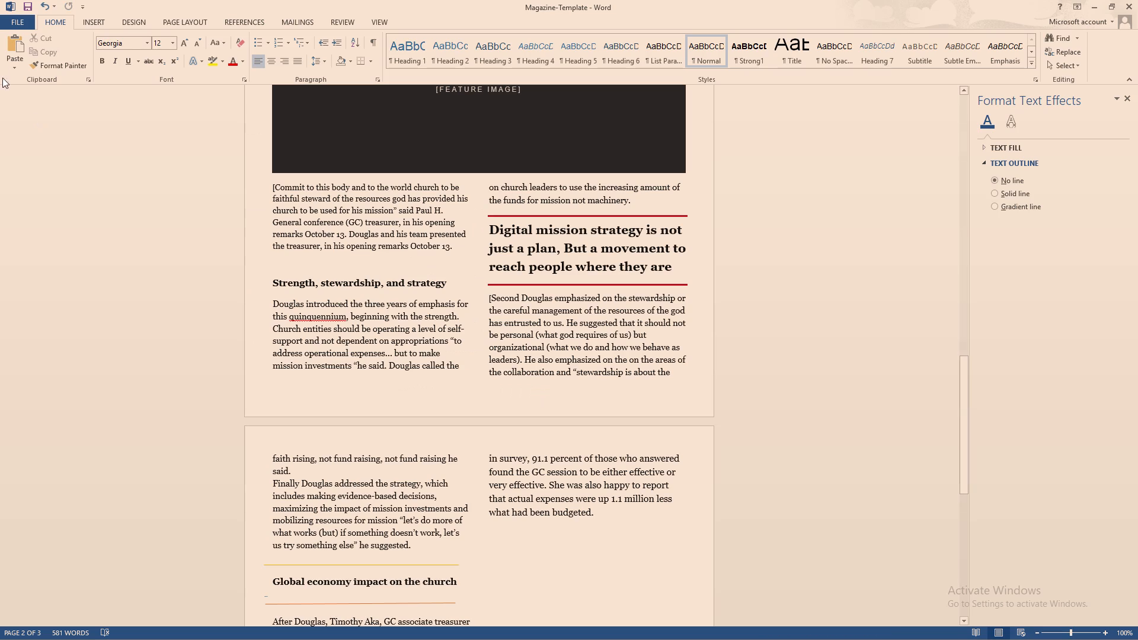
Save a copy of the document as Magazine-Template1.0 in the Downloads folder, in Word Document format.
click(17, 21)
click(25, 139)
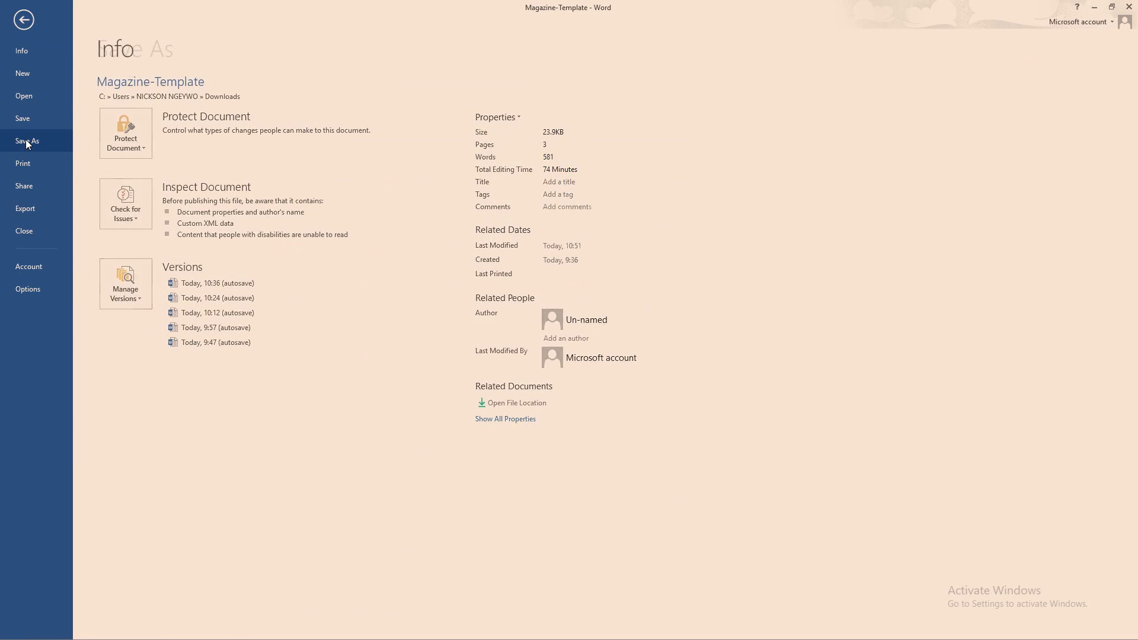
click(343, 128)
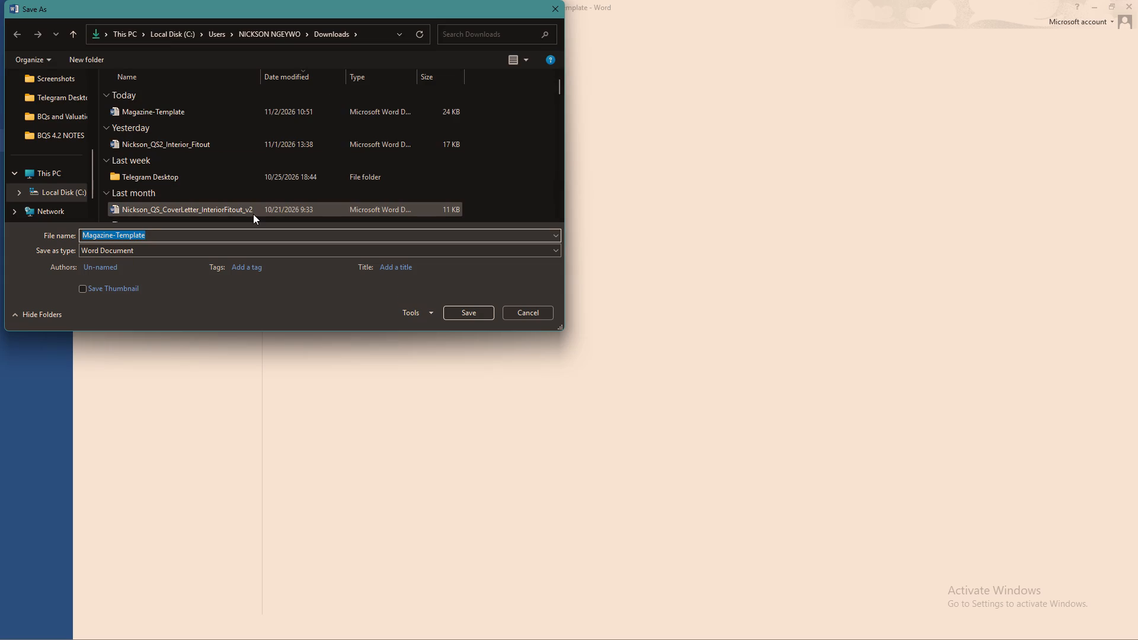
click(174, 234)
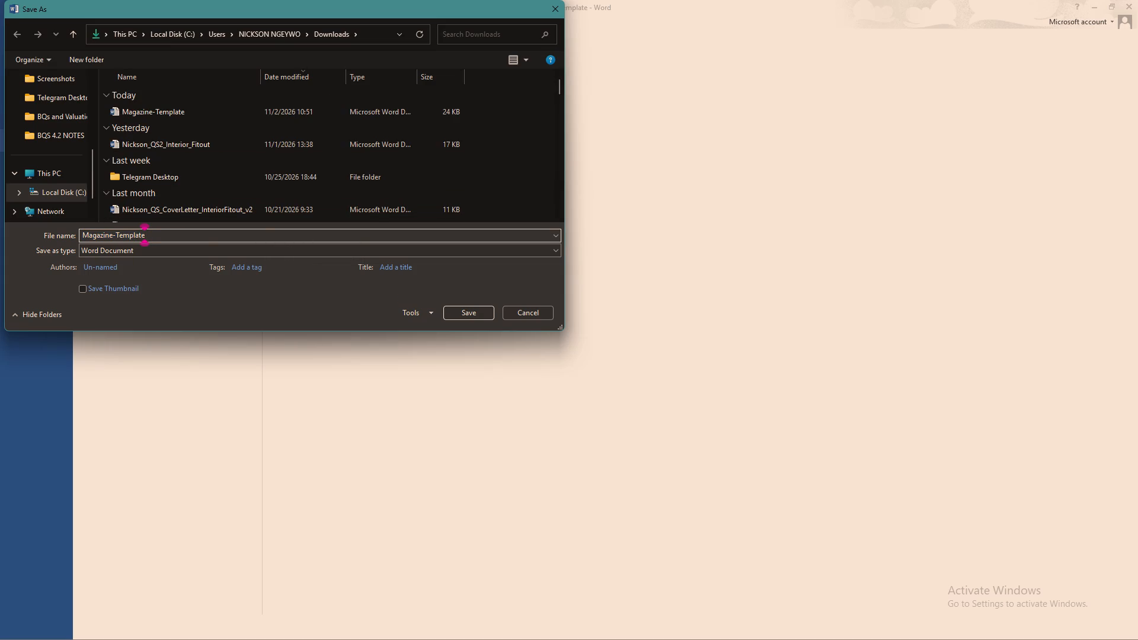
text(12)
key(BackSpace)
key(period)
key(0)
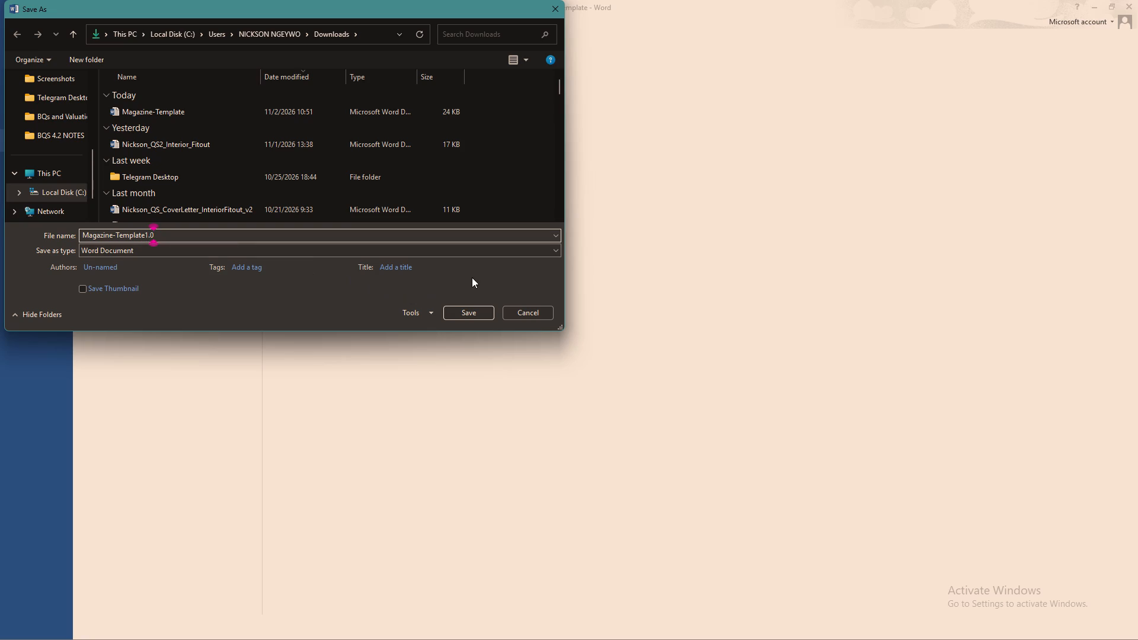
click(458, 309)
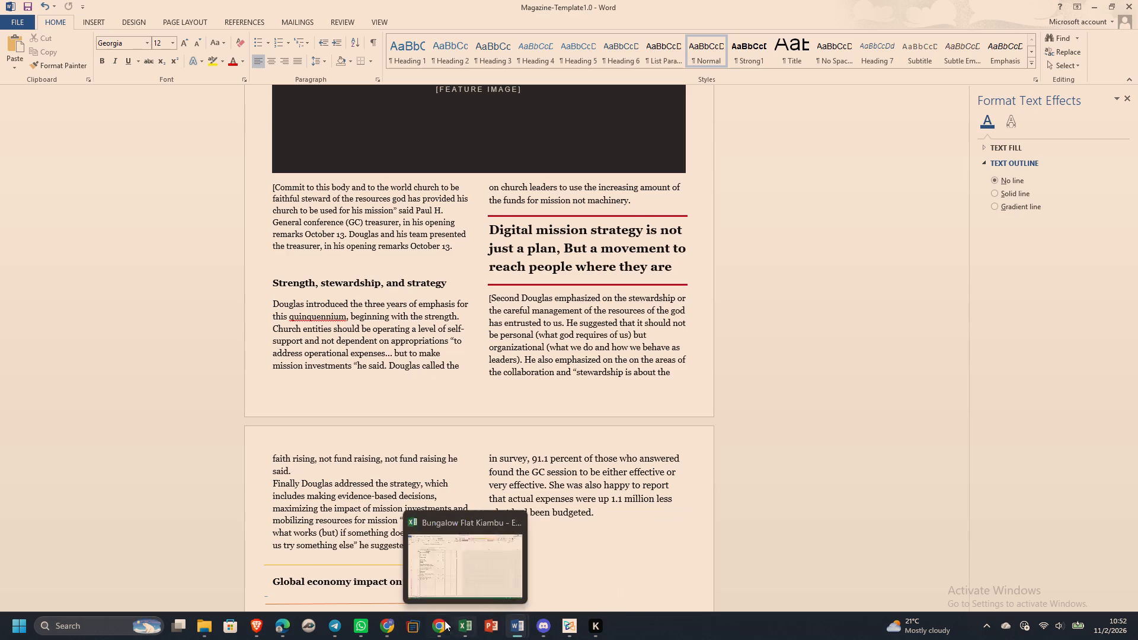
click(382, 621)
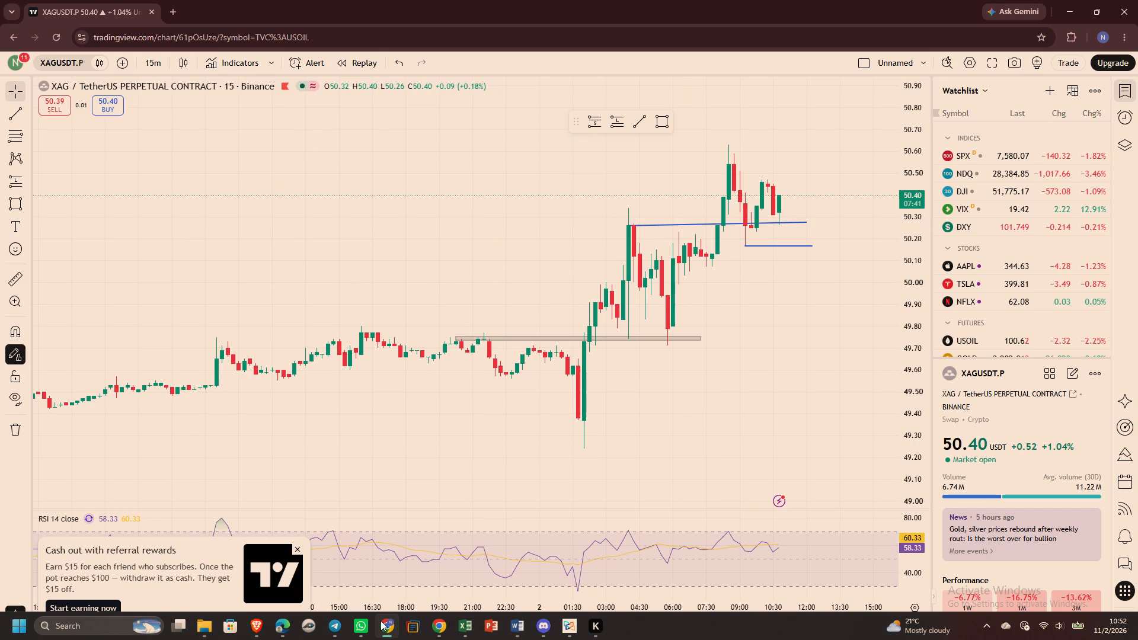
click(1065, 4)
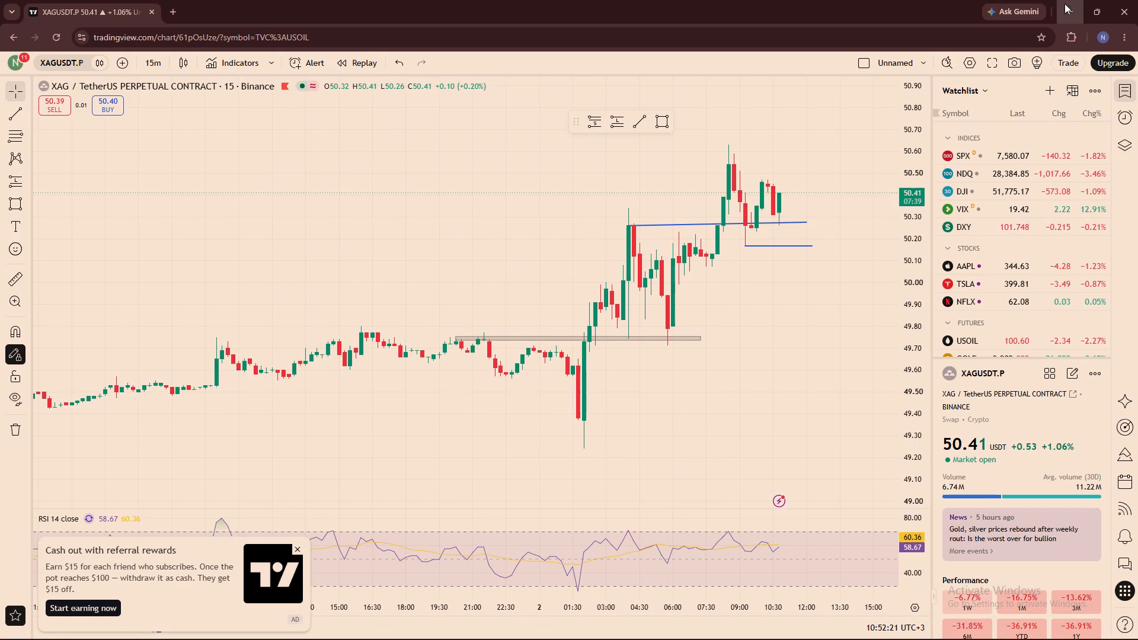
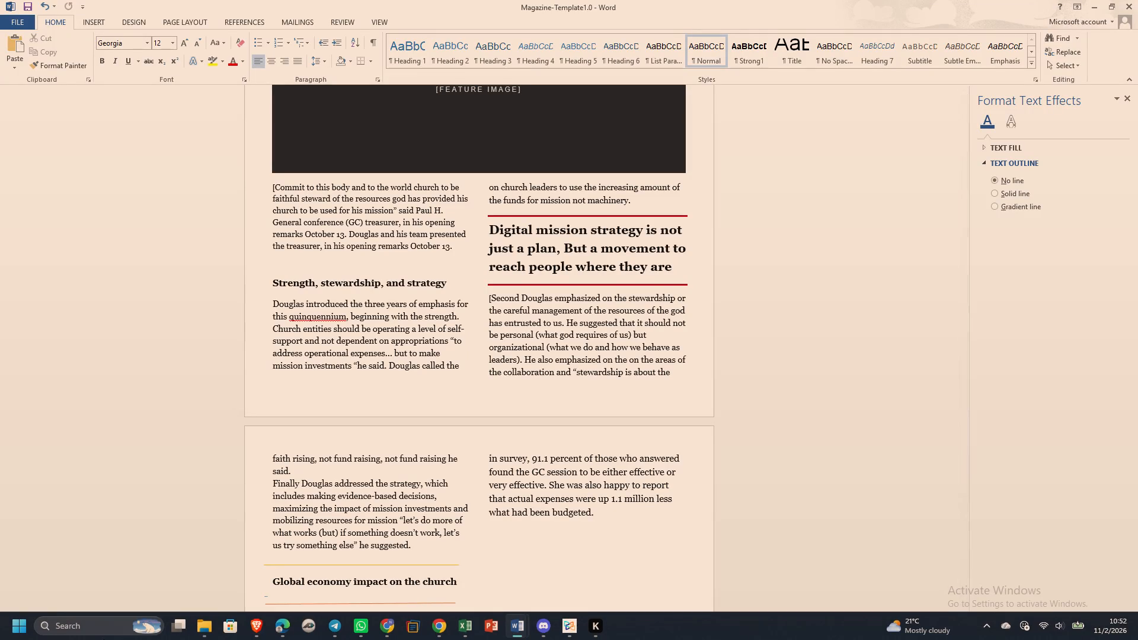
Switch from the magazine document in Word to the Brave browser.
click(262, 623)
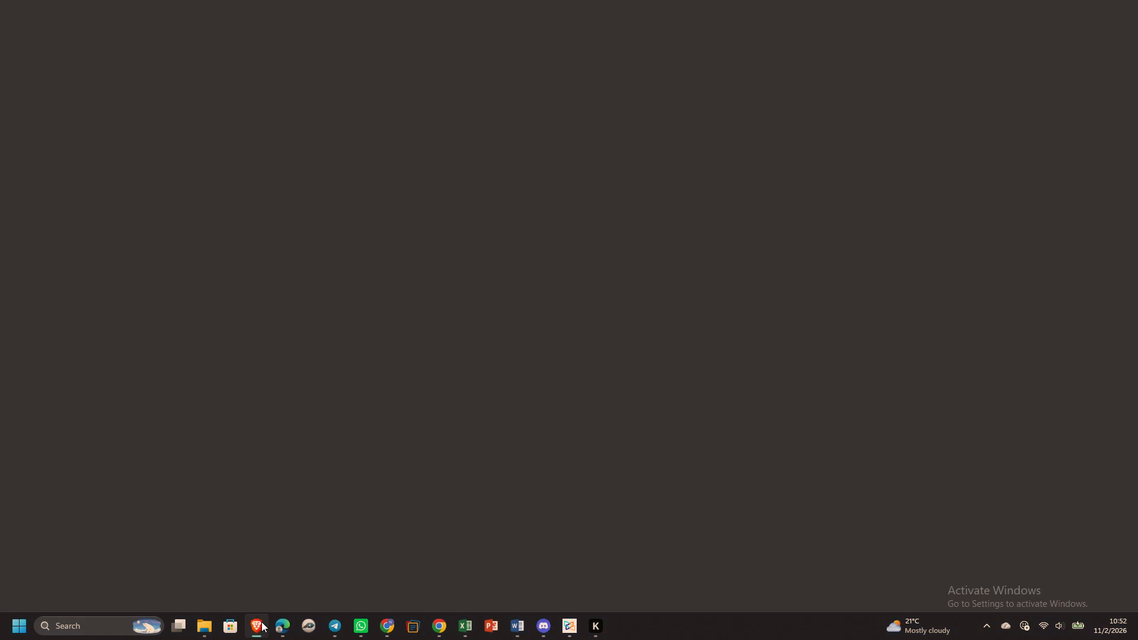
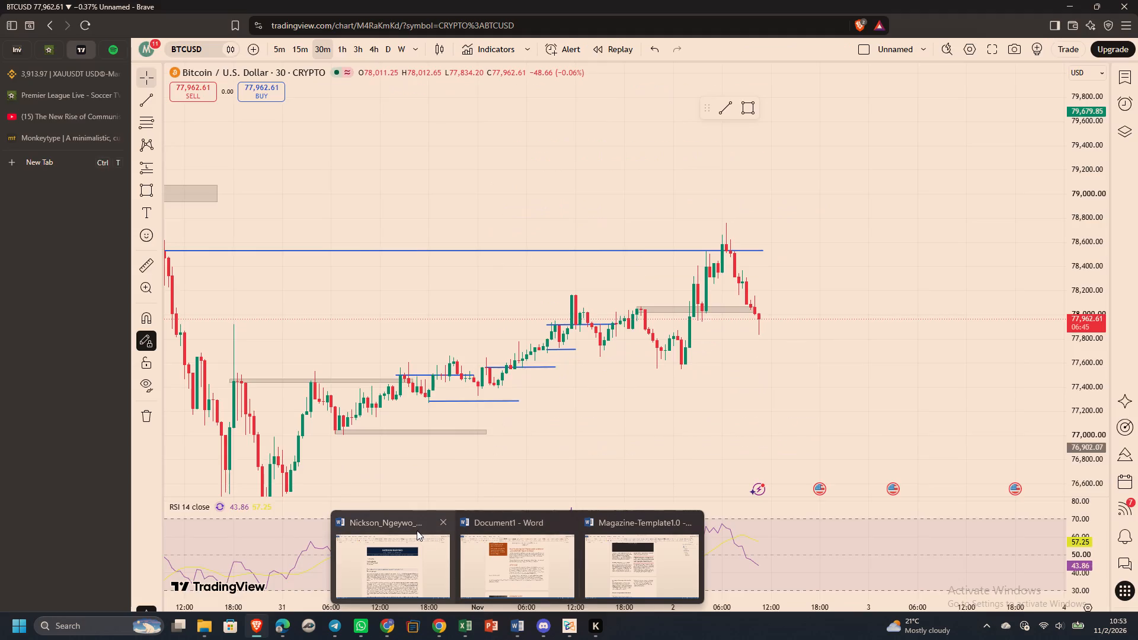
Switch from the Brave browser back to the Magazine-Template1.0 document in Word.
click(620, 571)
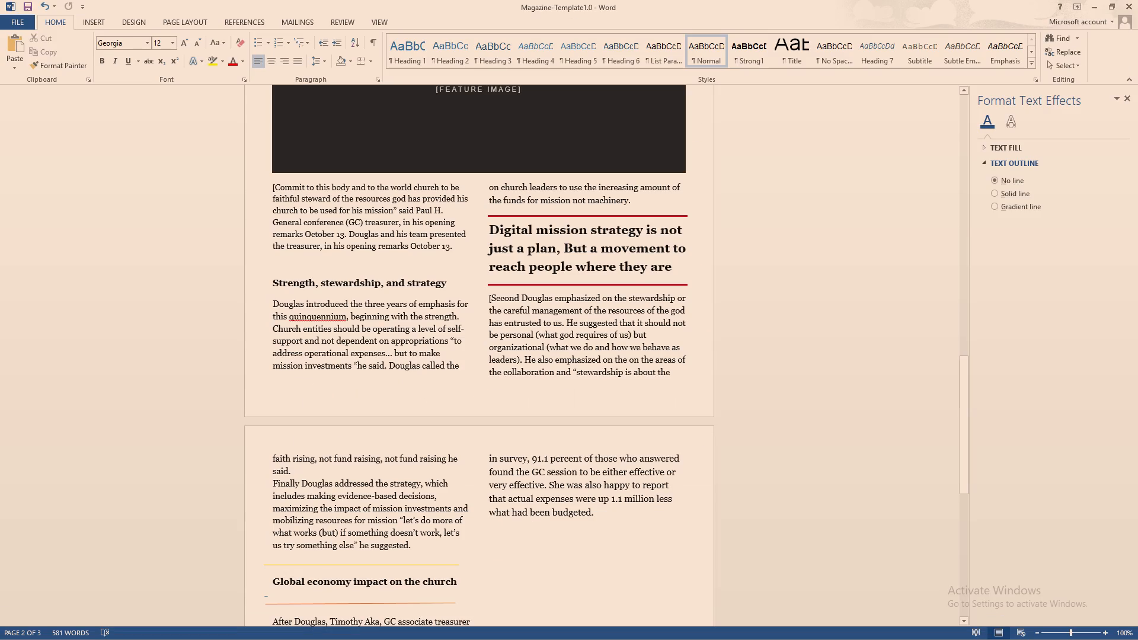
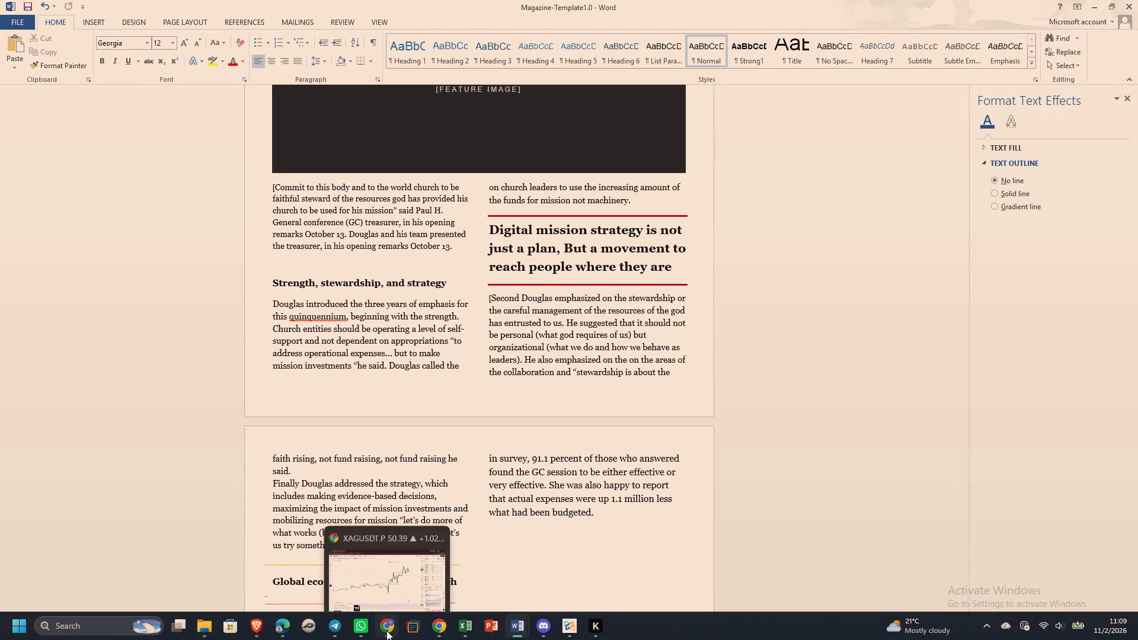
Look at the XAGUSDT.P chart in Chrome and switch to Brave to view the Binance Futures XAUUSDT perpetual chart.
click(385, 631)
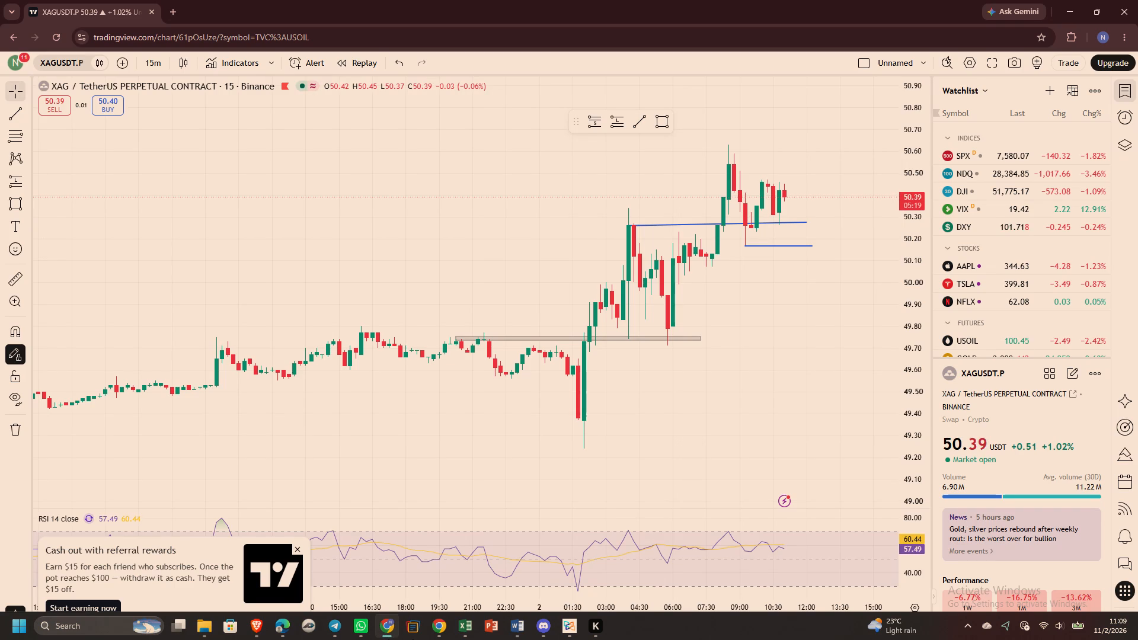
click(257, 623)
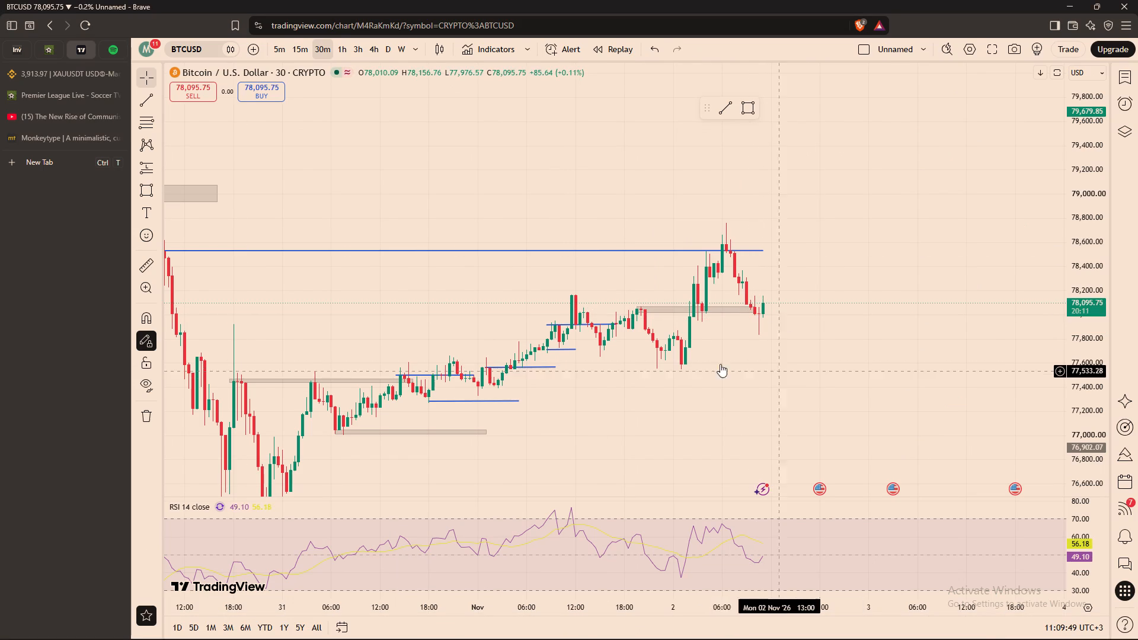
click(63, 69)
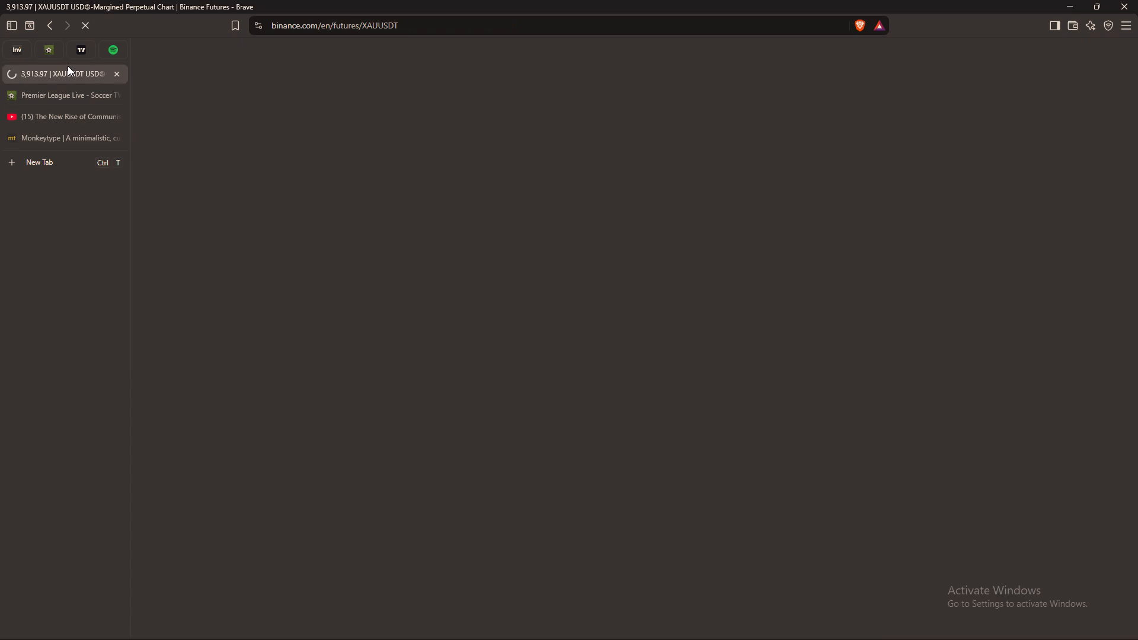
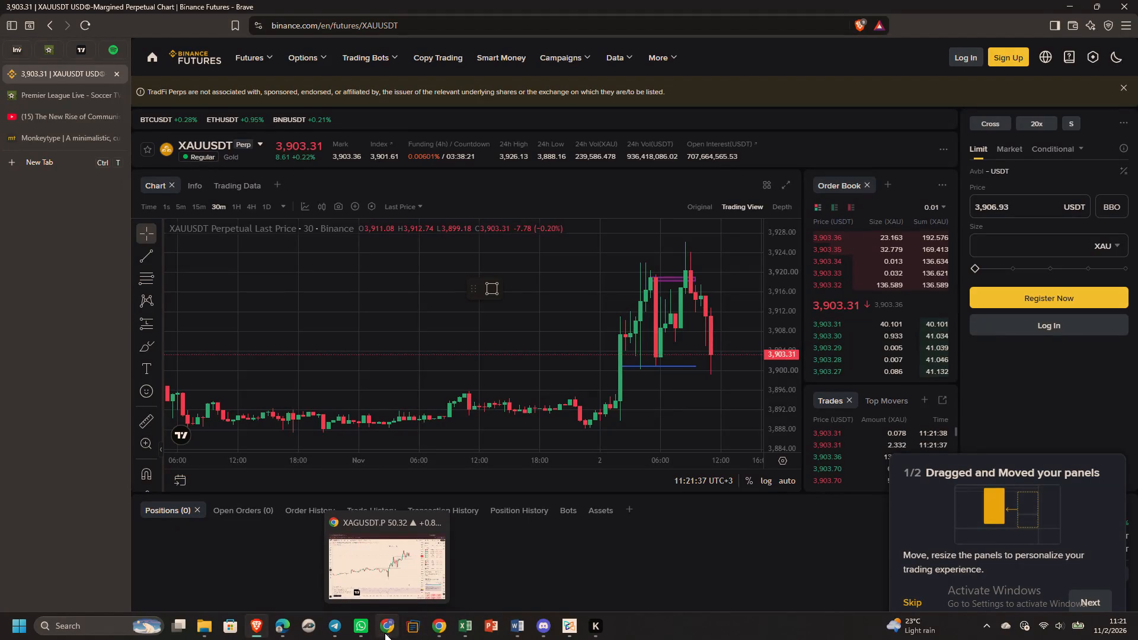
Switch from the Binance XAUUSDT chart in Brave to the XAGUSDT.P chart in Chrome.
click(385, 633)
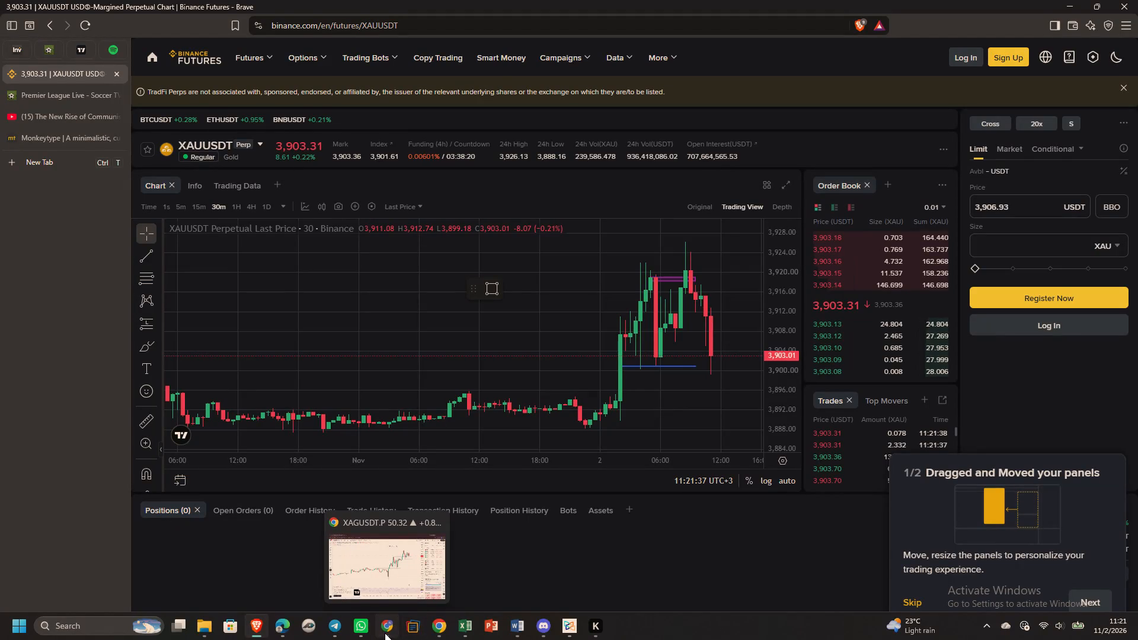
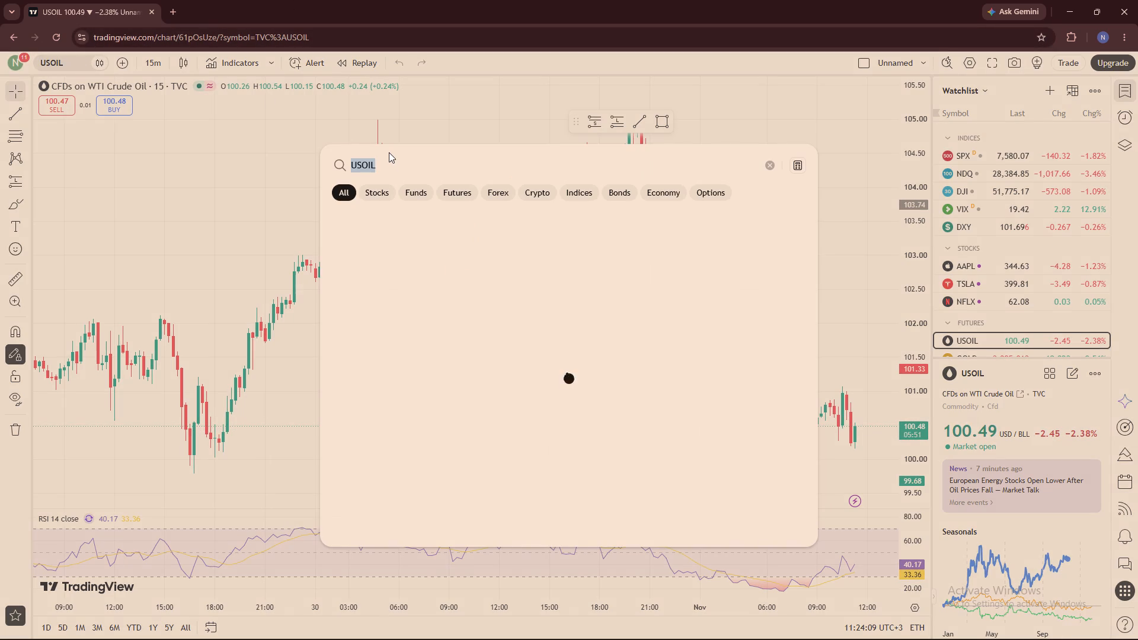
Switch the USOIL chart to the Binance XAGUSDT.P perpetual contract and examine its recent 15-minute price action.
click(773, 166)
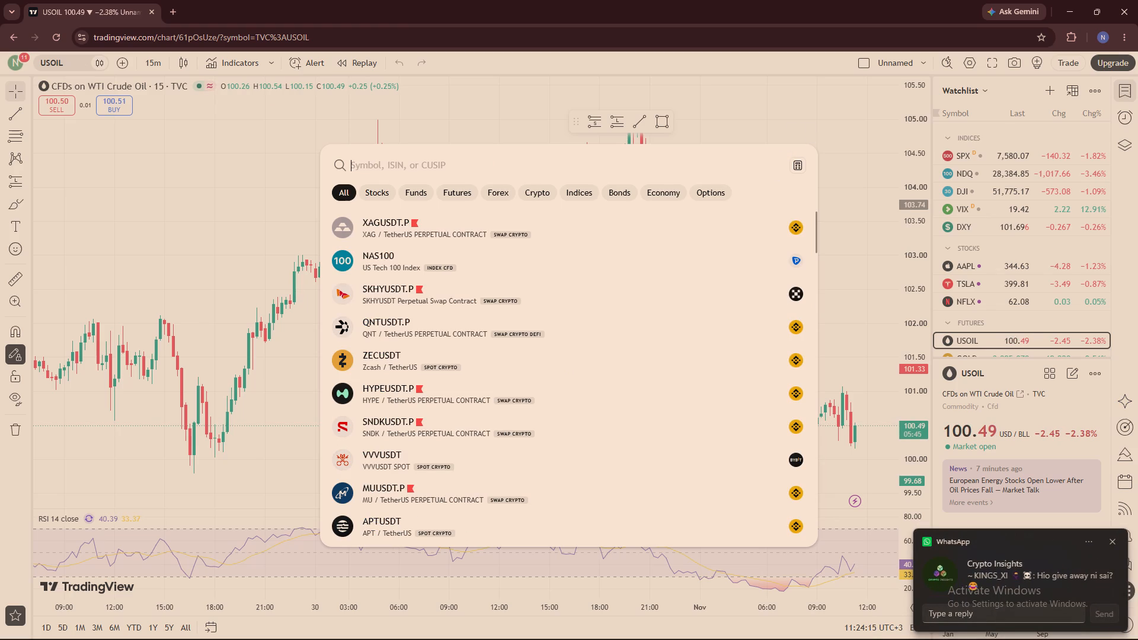
click(530, 220)
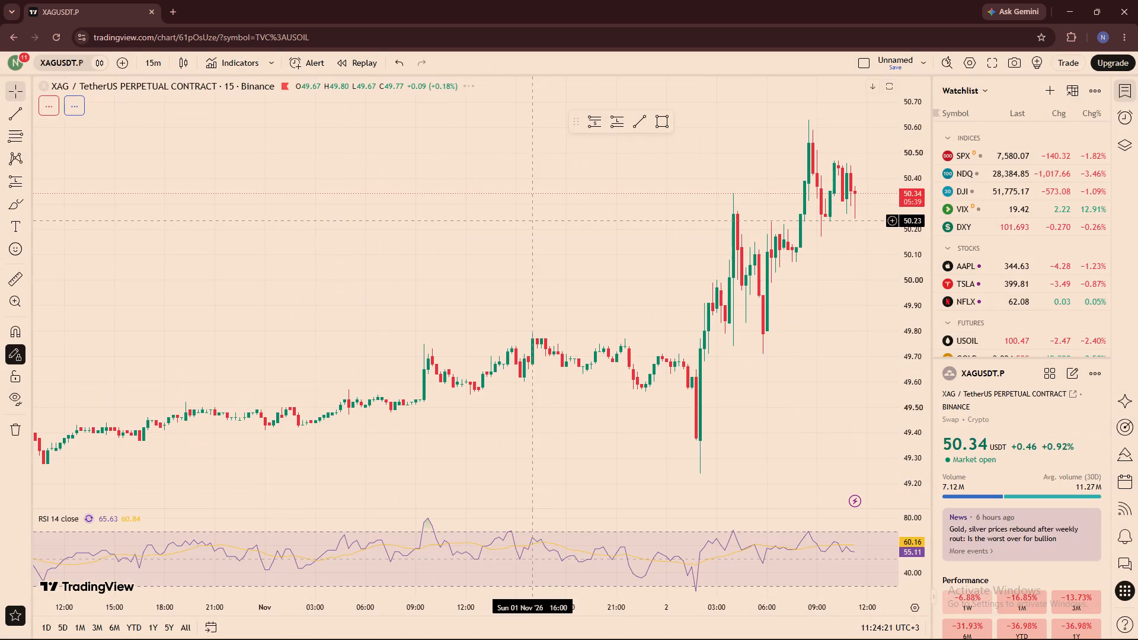
scroll(846, 281, up, 3)
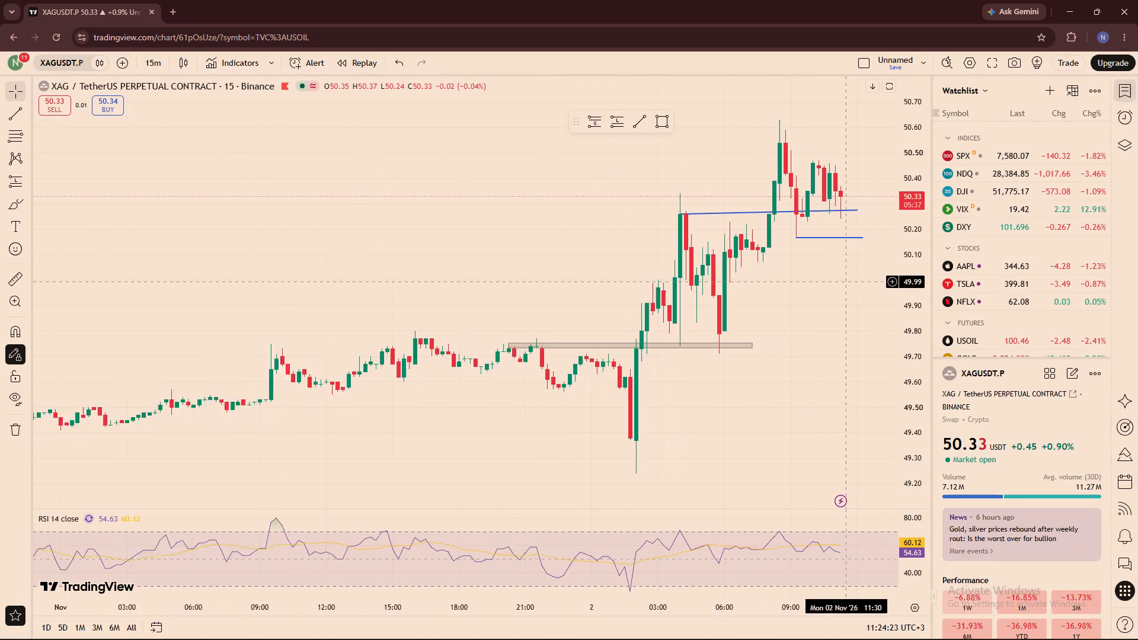
drag(867, 208, 846, 257)
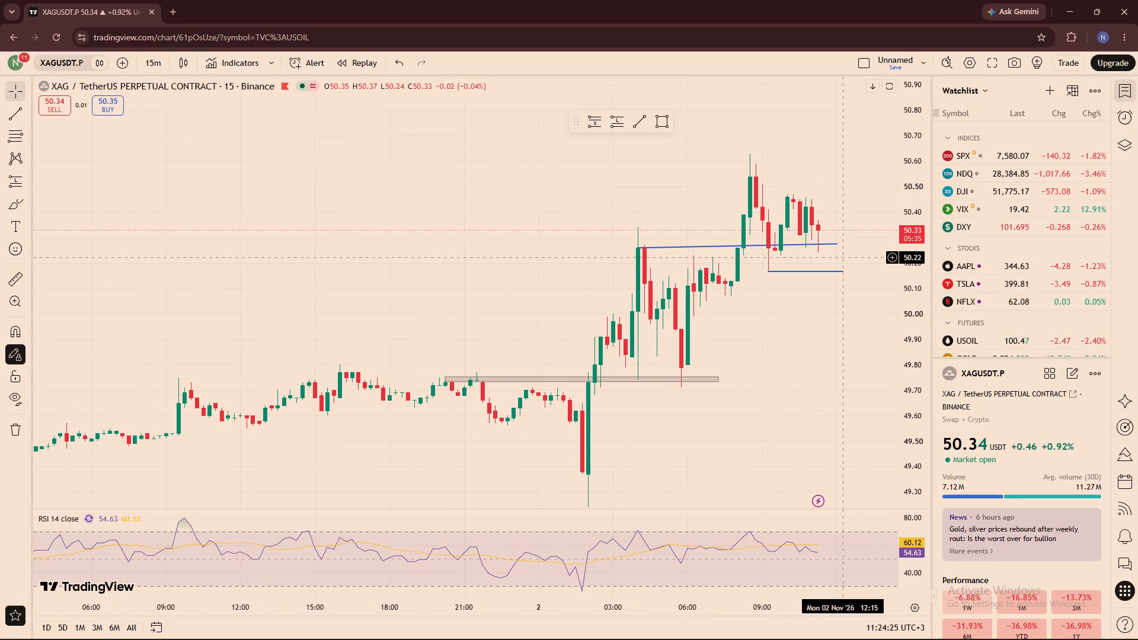
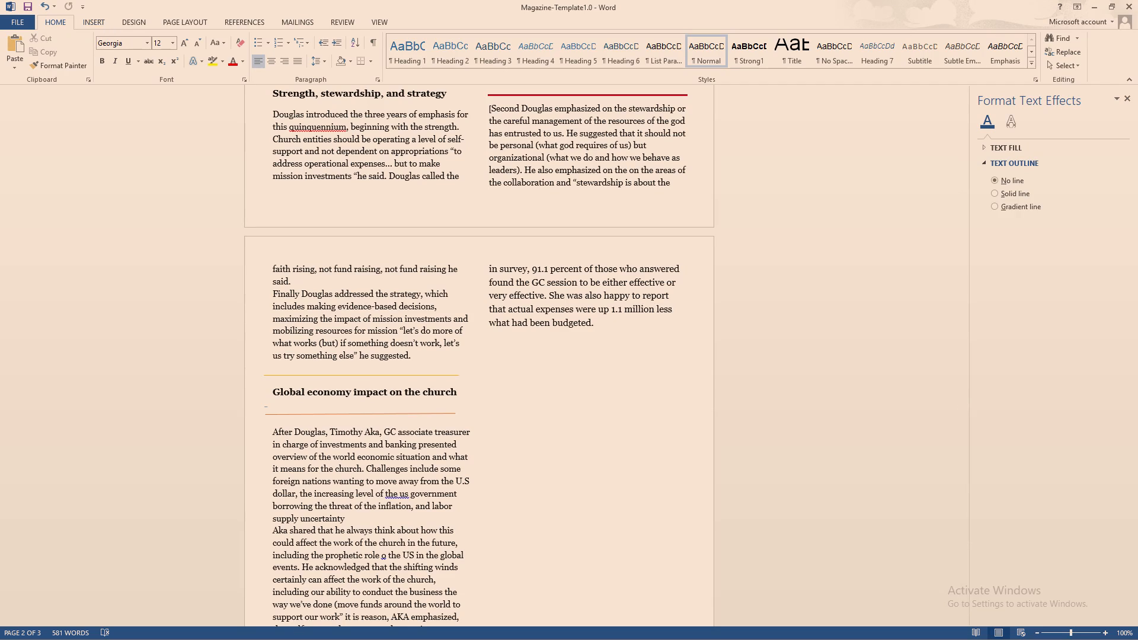
Draw a horizontal line about 3.43" wide in the second column, beneath the paragraph ending "what had been budgeted.".
click(92, 15)
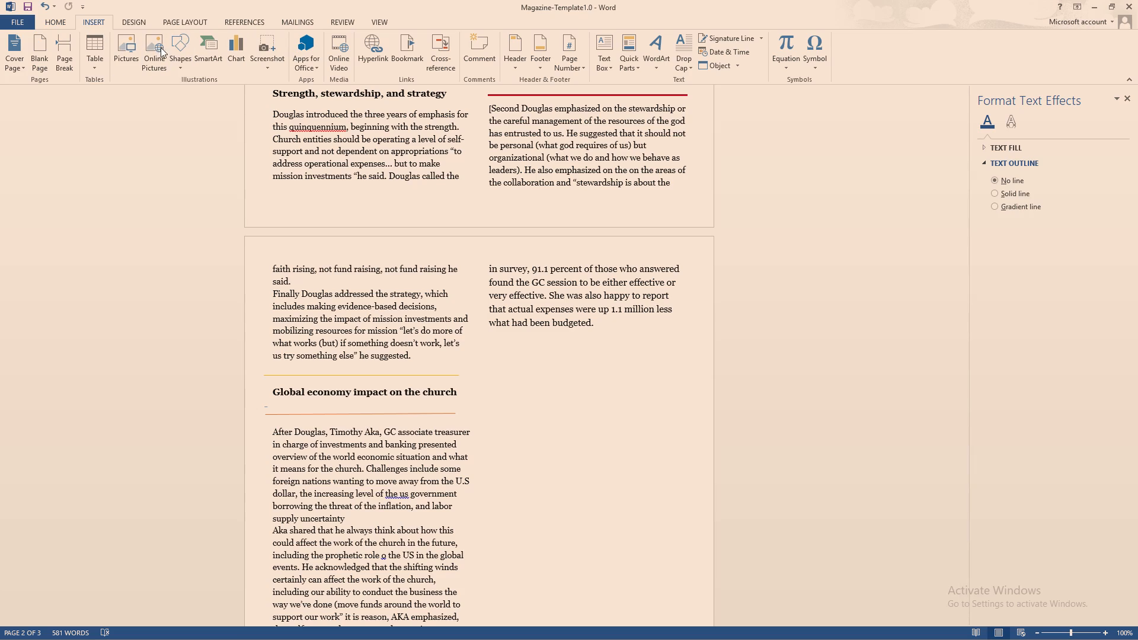
click(180, 51)
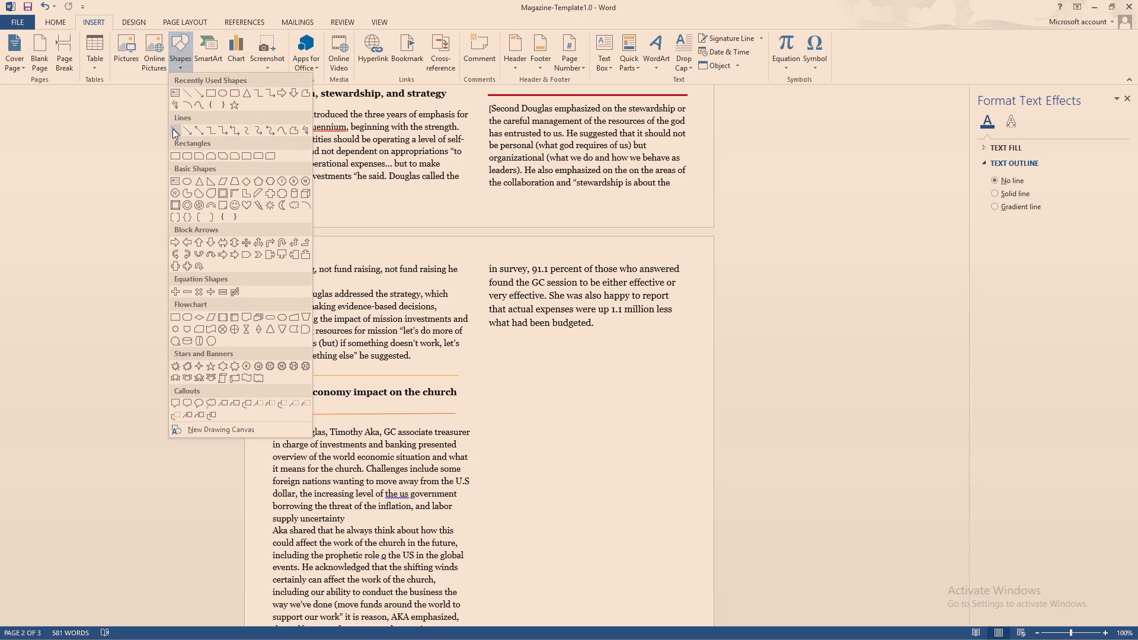
click(172, 129)
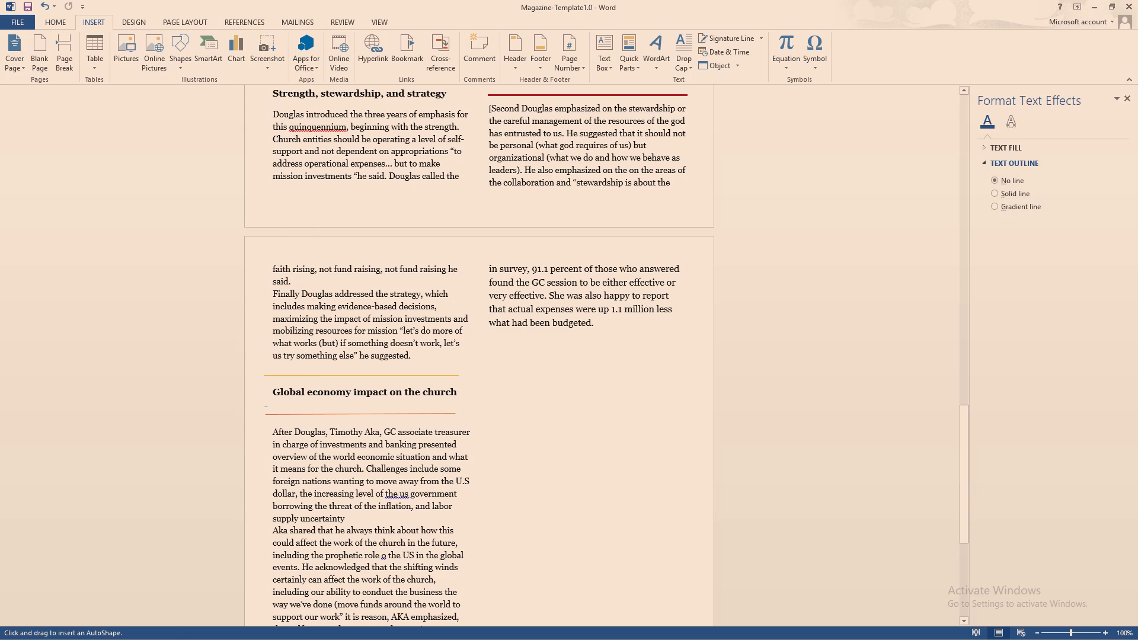
click(488, 342)
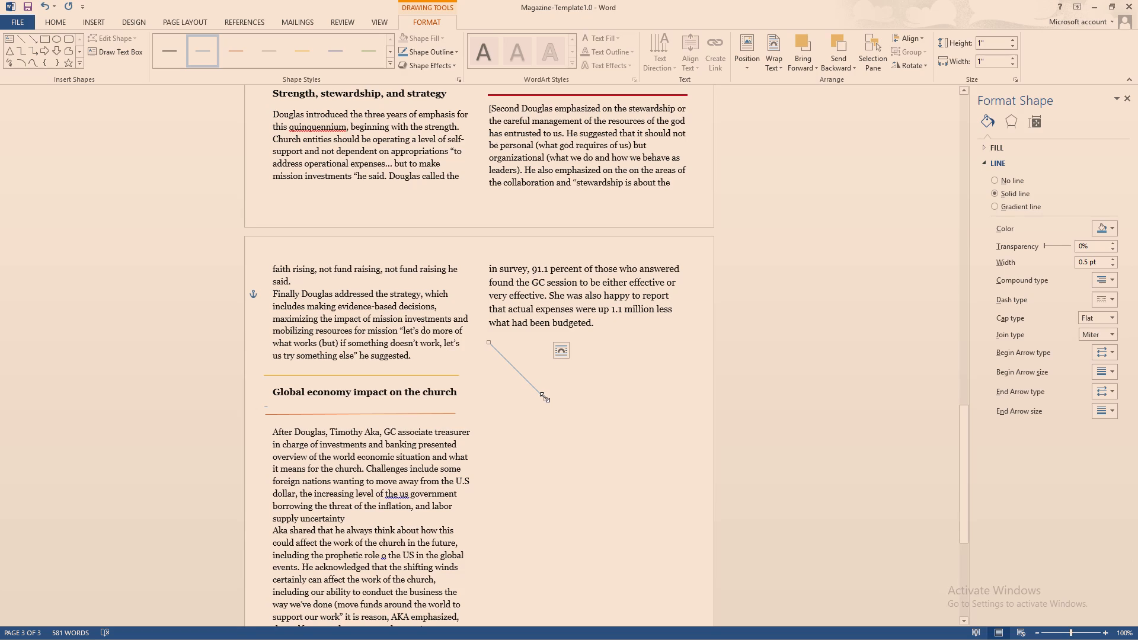
drag(545, 397, 667, 348)
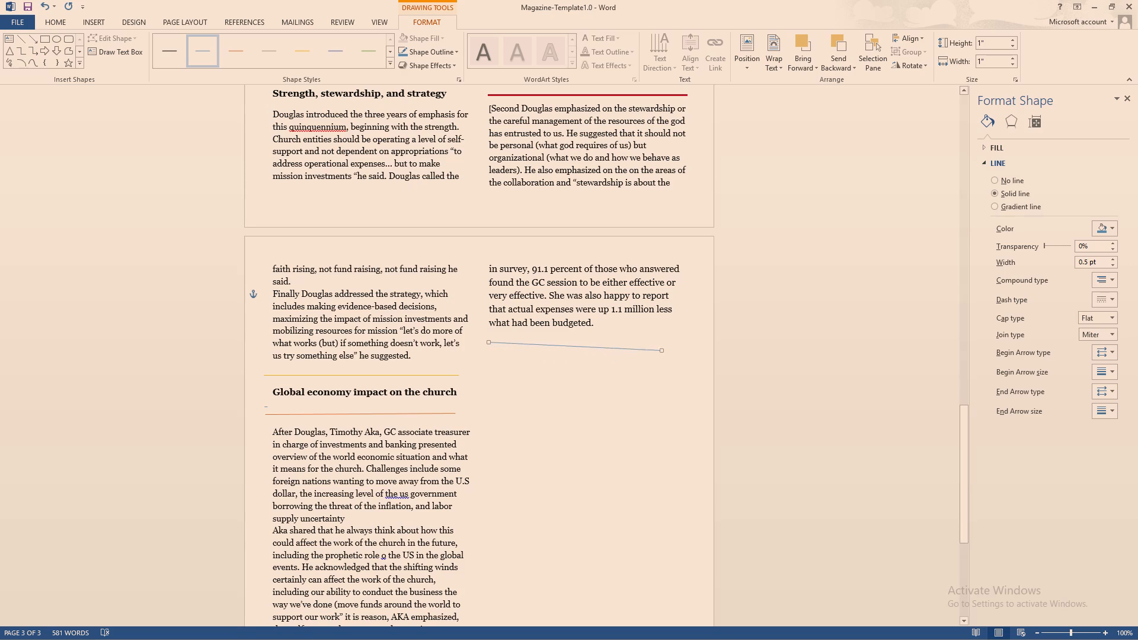
drag(667, 348, 692, 283)
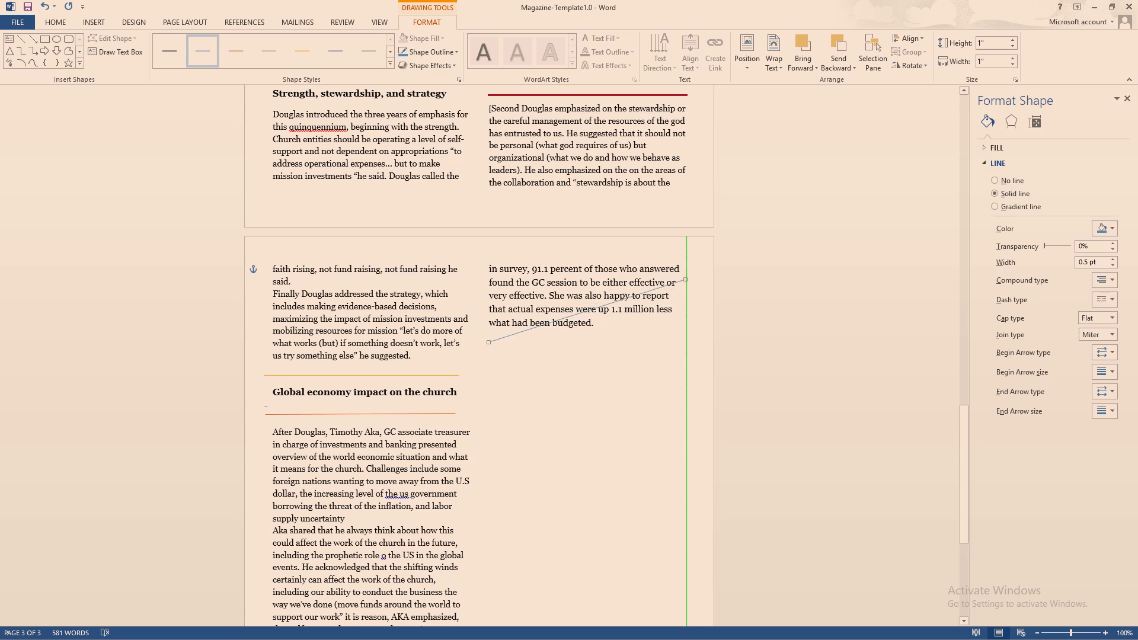
drag(692, 283, 682, 348)
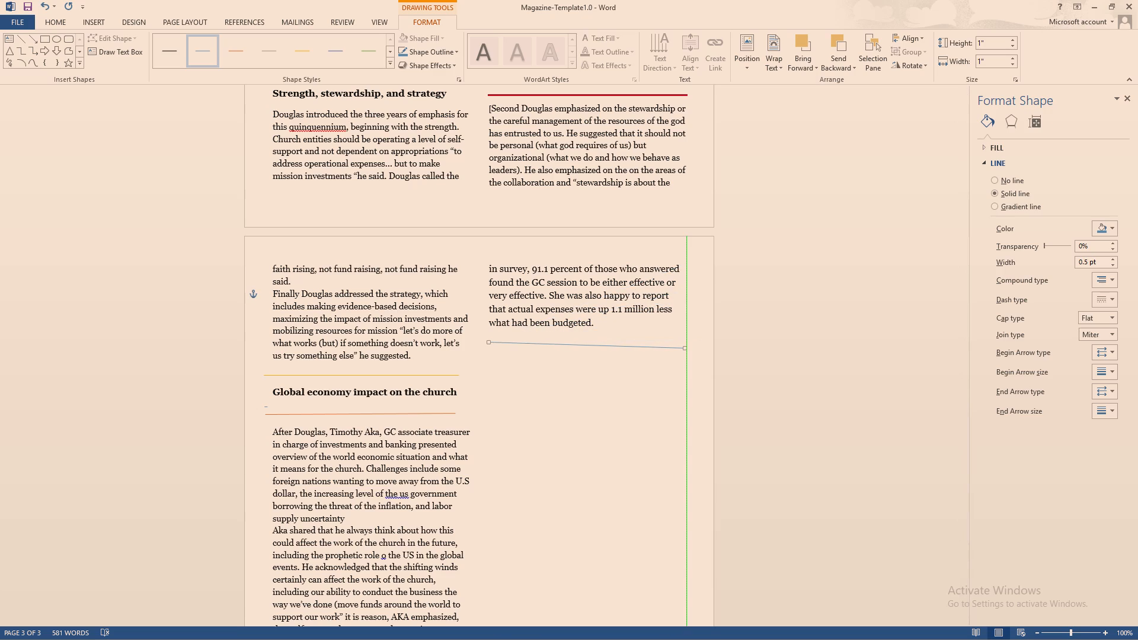
drag(682, 348, 682, 344)
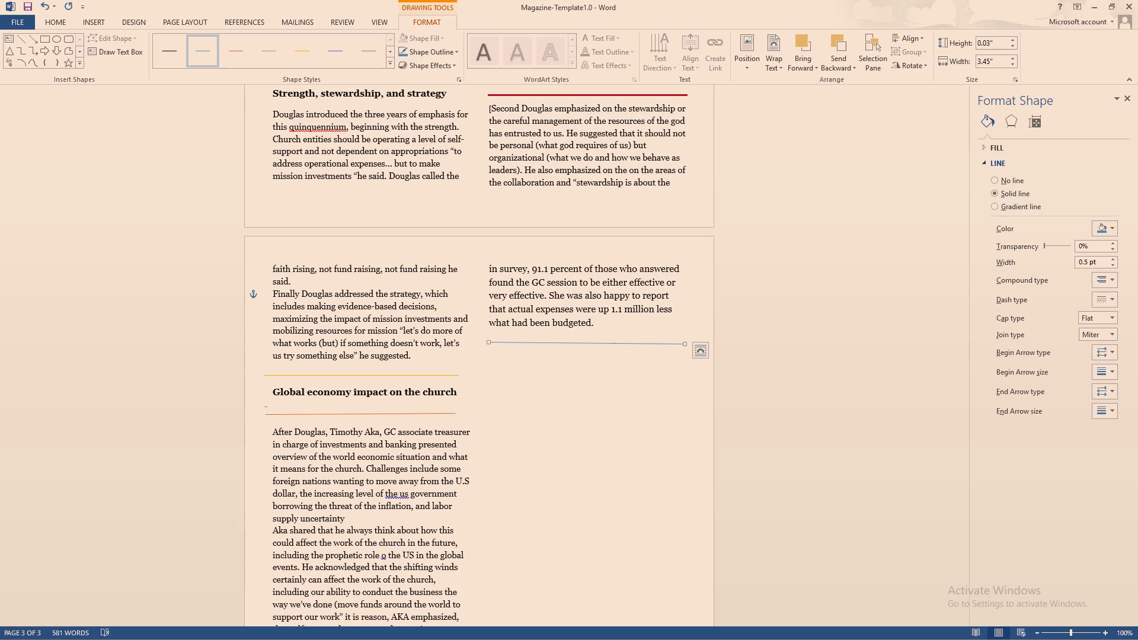
click(680, 343)
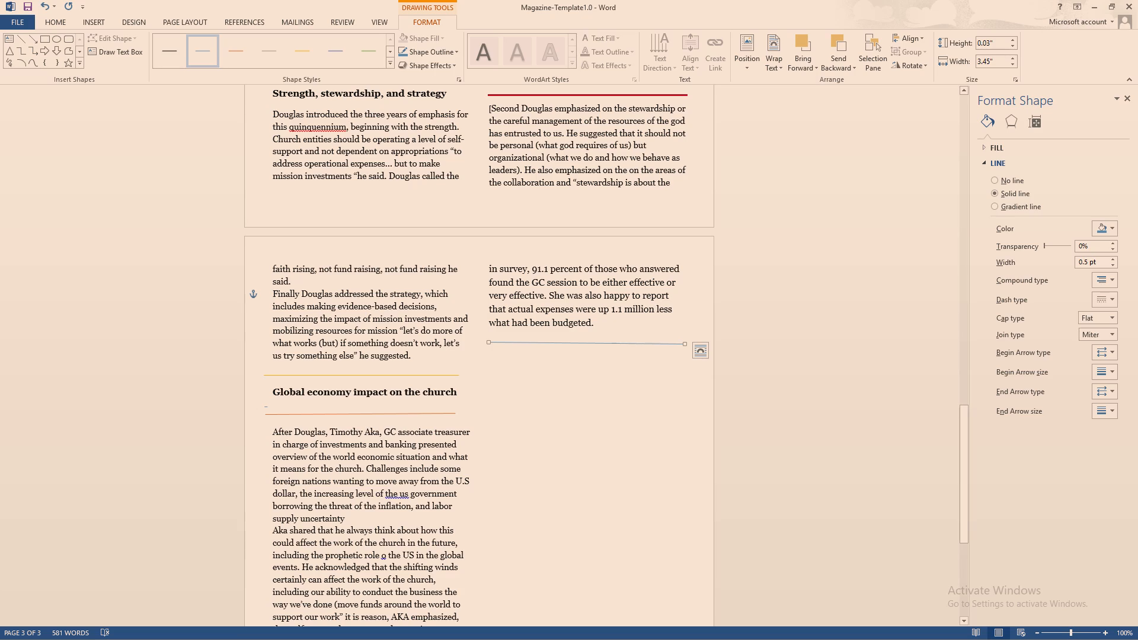
click(683, 343)
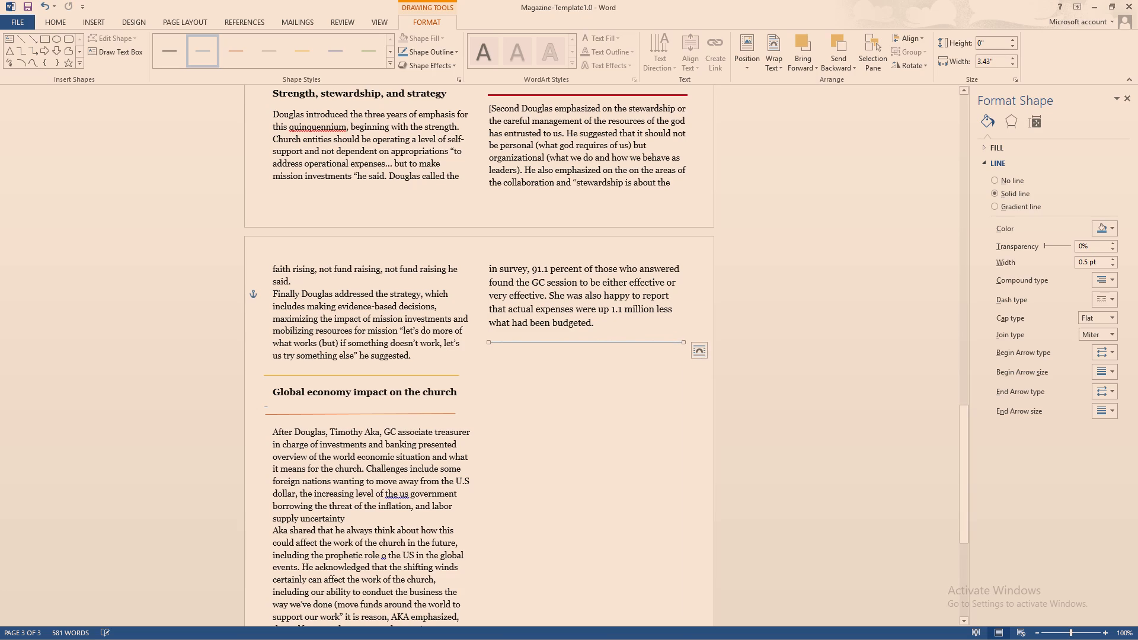
click(683, 319)
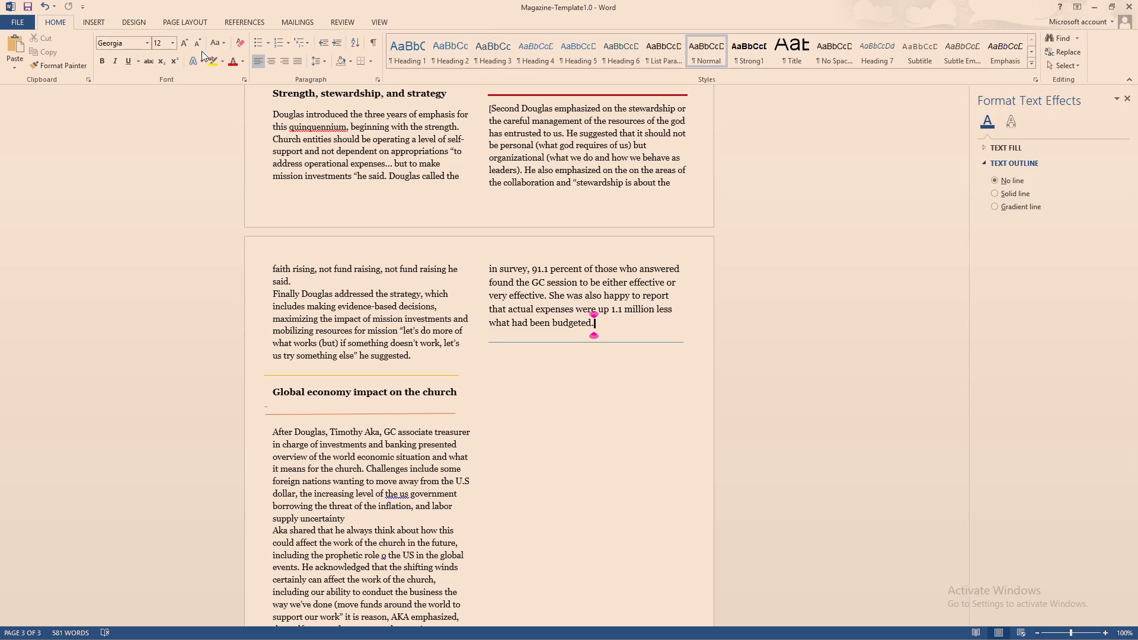
Apply the thin orange preset shape style to the new line beneath the second-column paragraph.
click(423, 306)
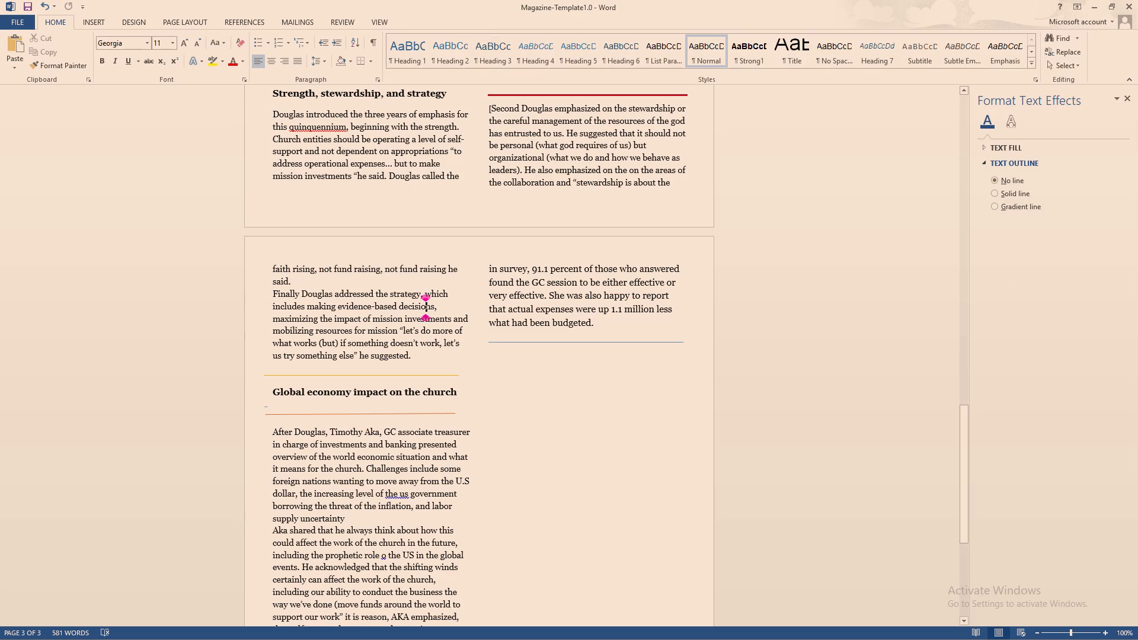
click(503, 341)
click(530, 340)
click(635, 341)
click(639, 339)
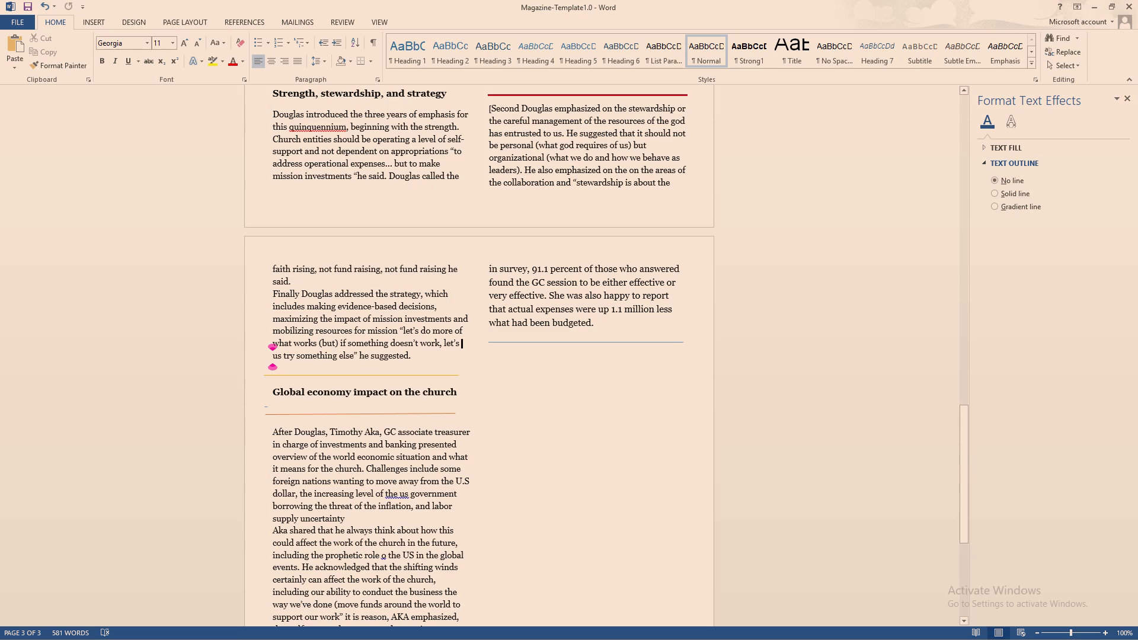
click(621, 343)
click(649, 339)
click(522, 332)
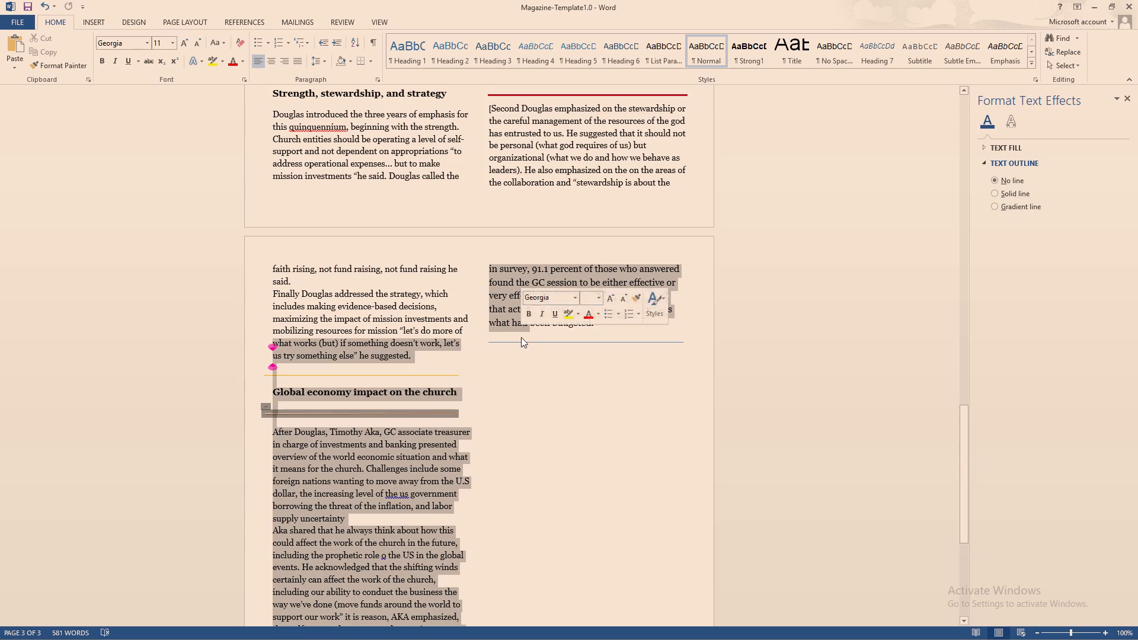
click(520, 351)
click(502, 338)
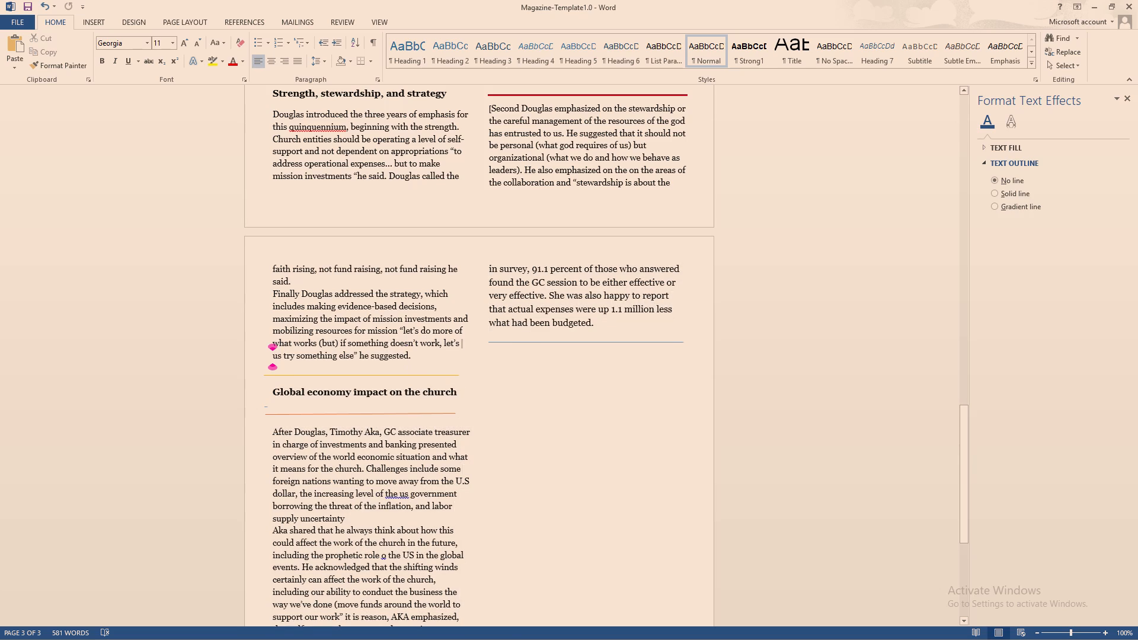
click(498, 342)
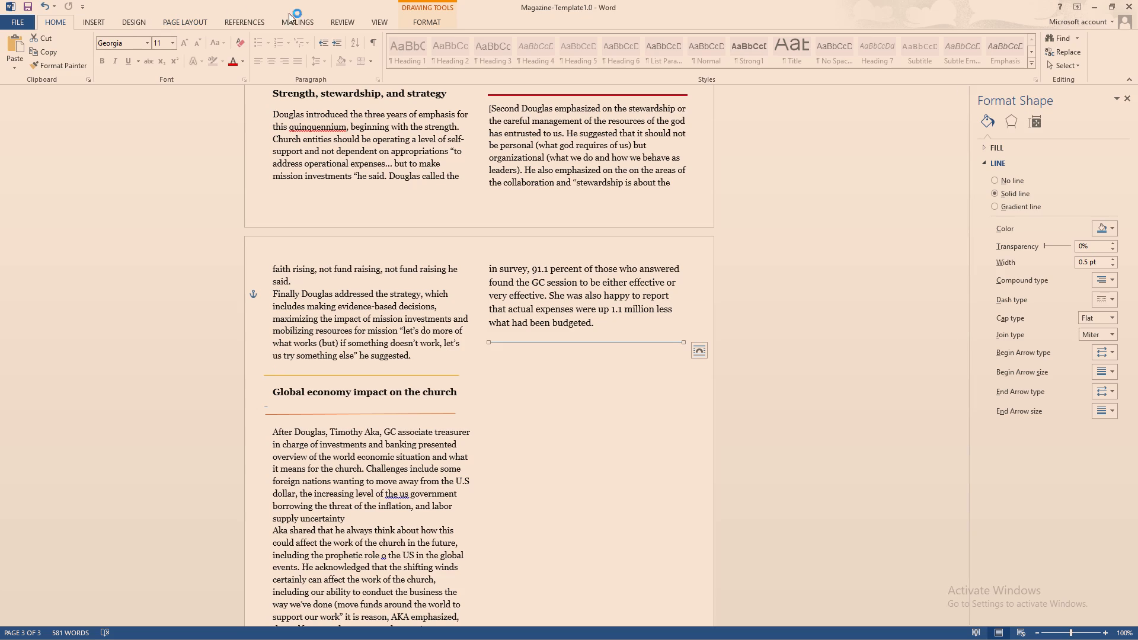
click(98, 15)
click(418, 22)
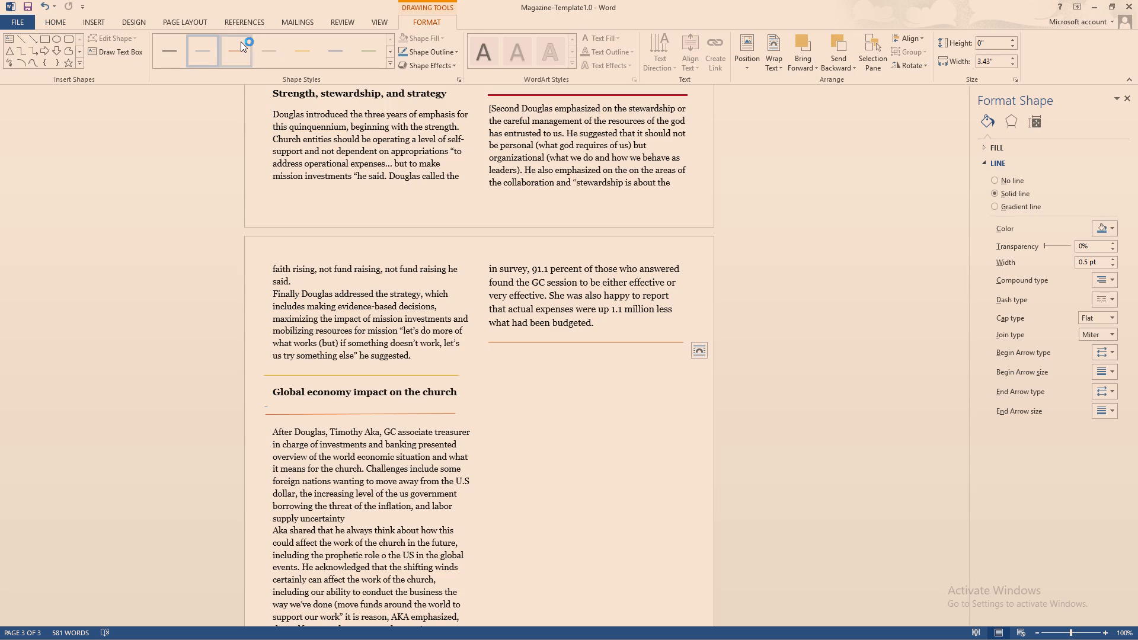
click(241, 37)
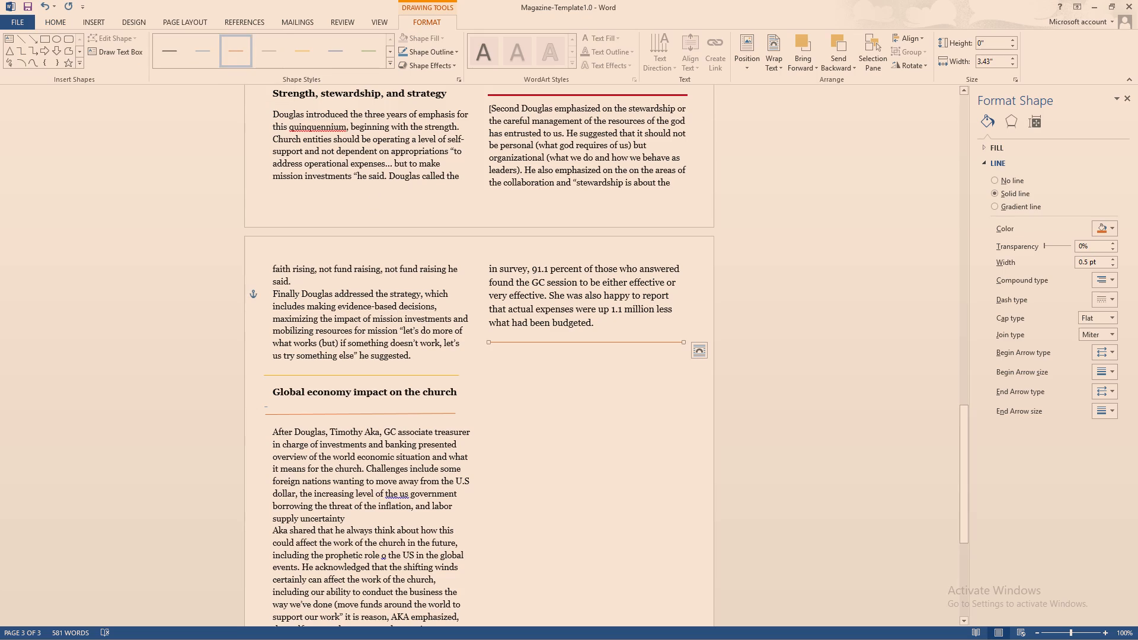
Add the heading "Financial results and GC session report" below the orange line, with a blank line above the heading.
click(506, 351)
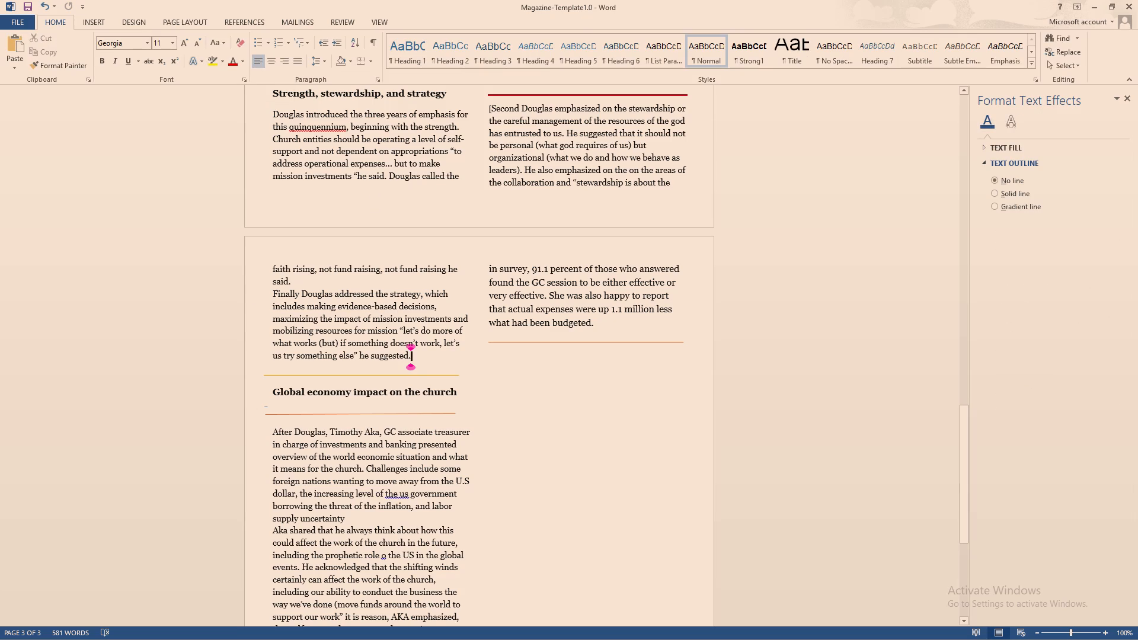
click(600, 322)
key(Return)
key(Return)
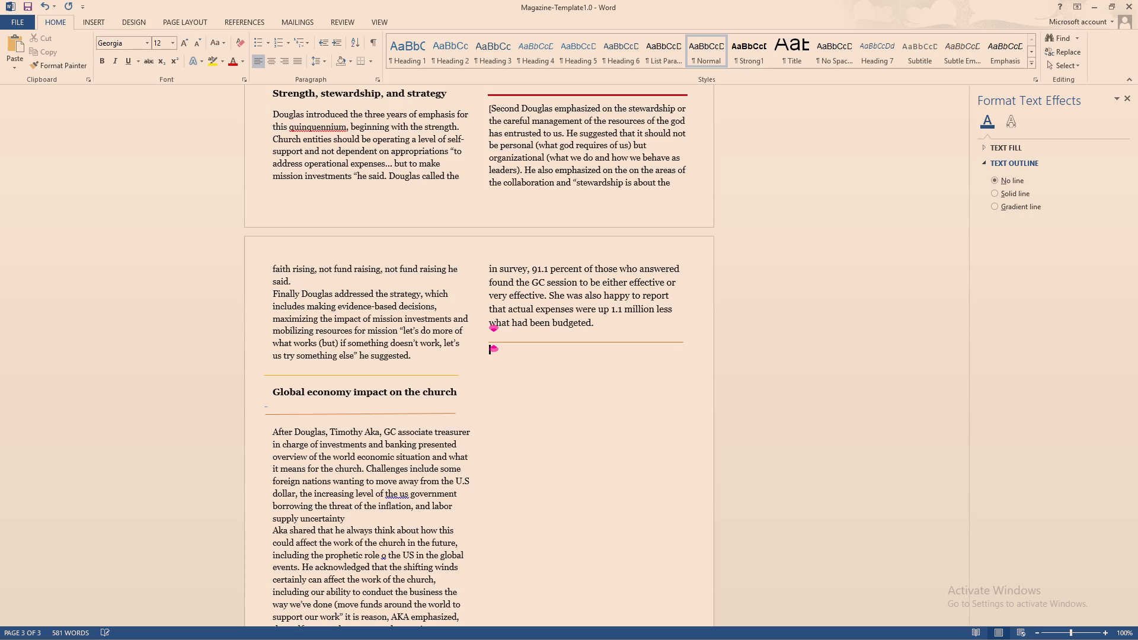
key(Return)
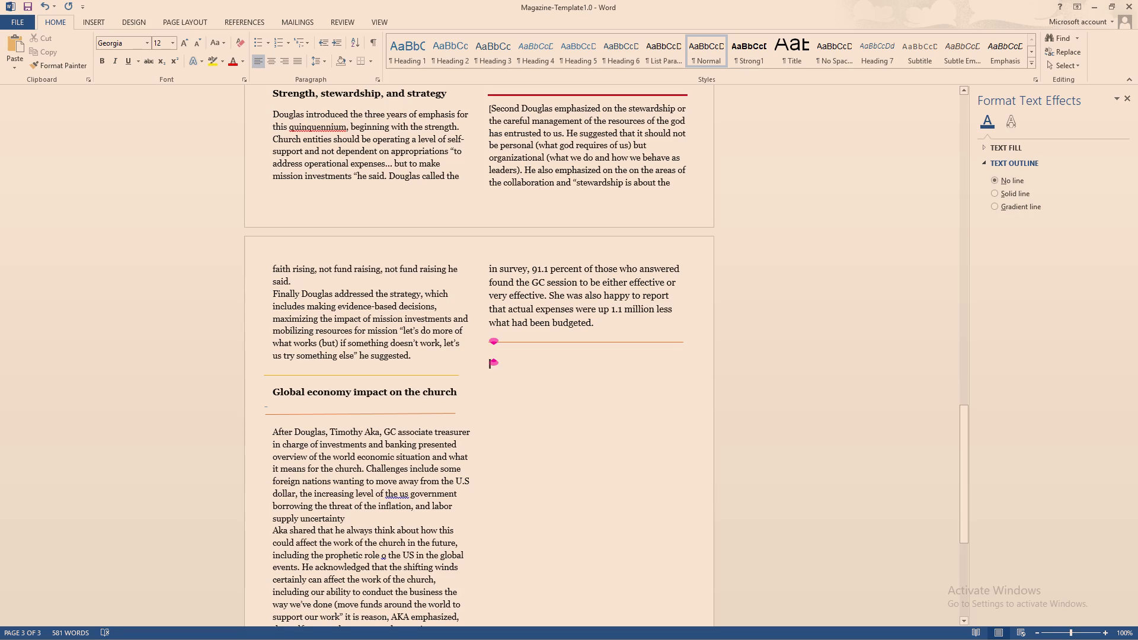
key(f)
key(BackSpace)
key(BackSpace)
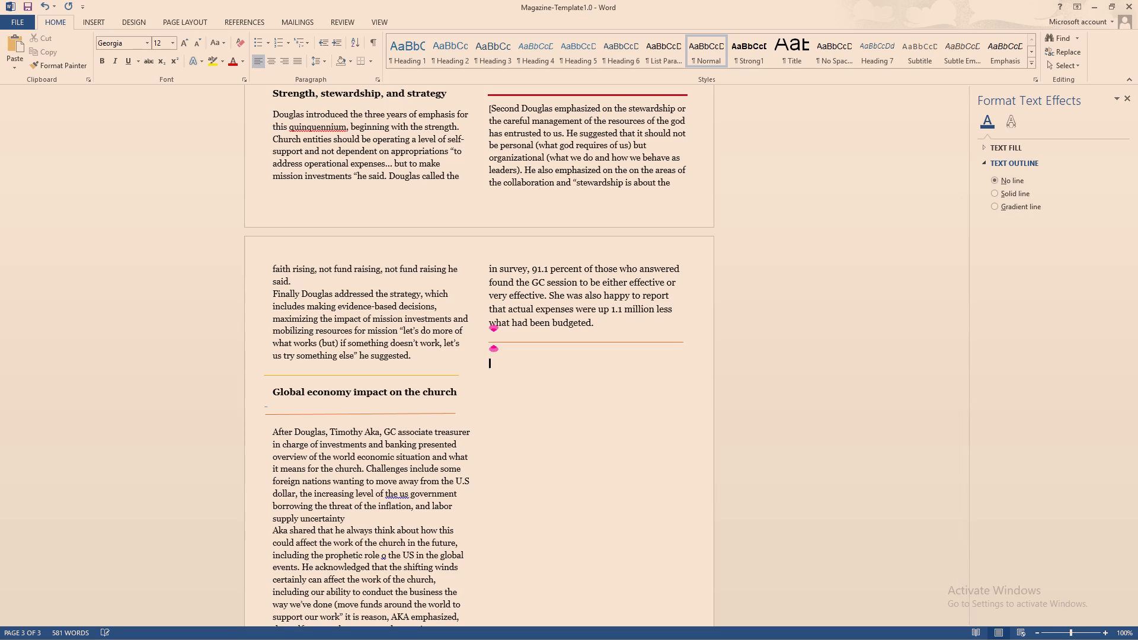
text(Financial)
key(space)
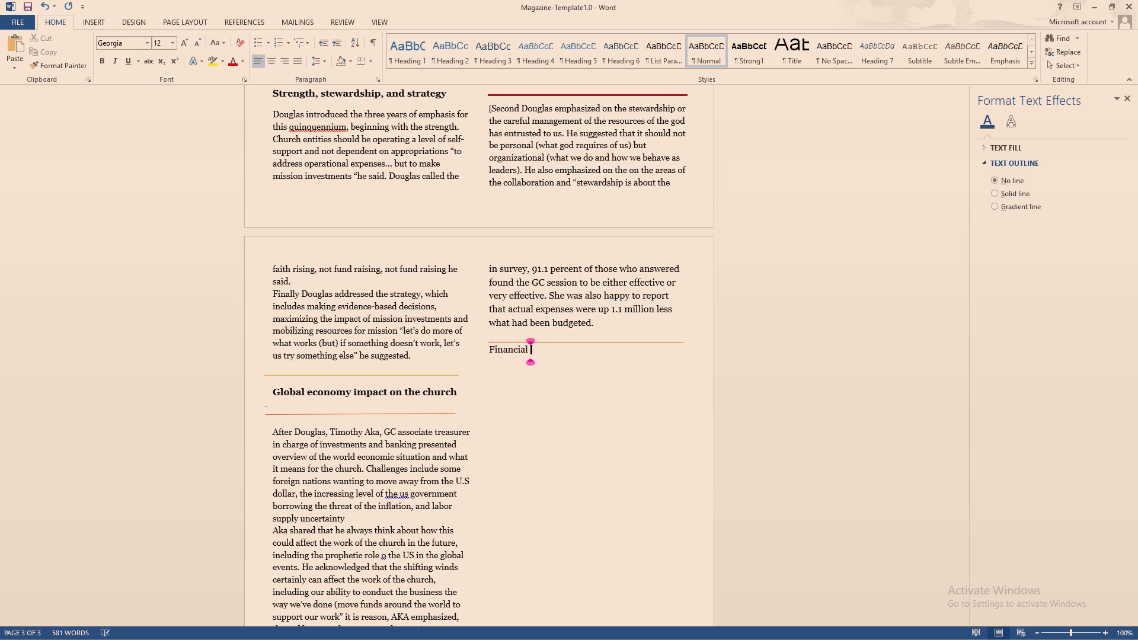
text(results and)
key(space)
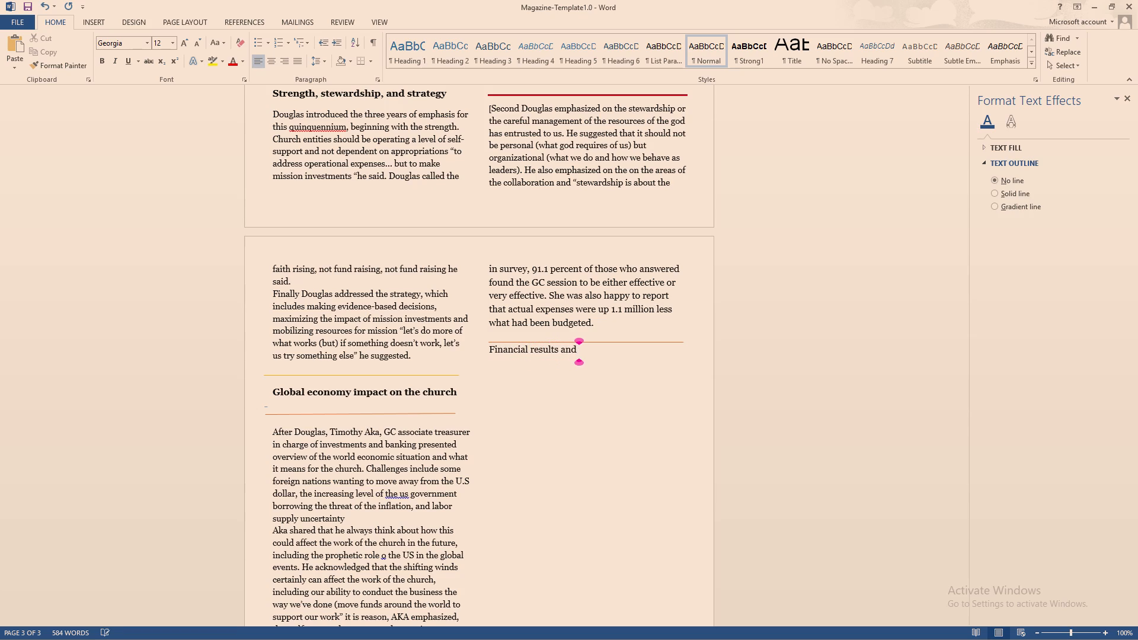
text(GC session report)
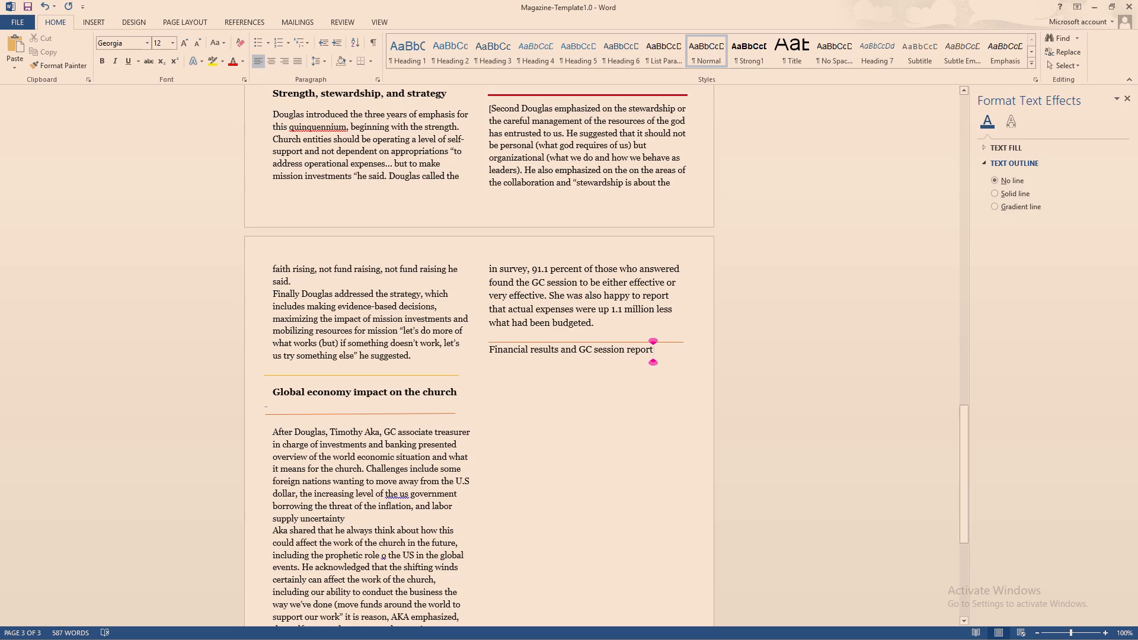
click(489, 346)
key(Return)
Make the "Financial results and GC session report" heading bold.
drag(671, 369, 613, 372)
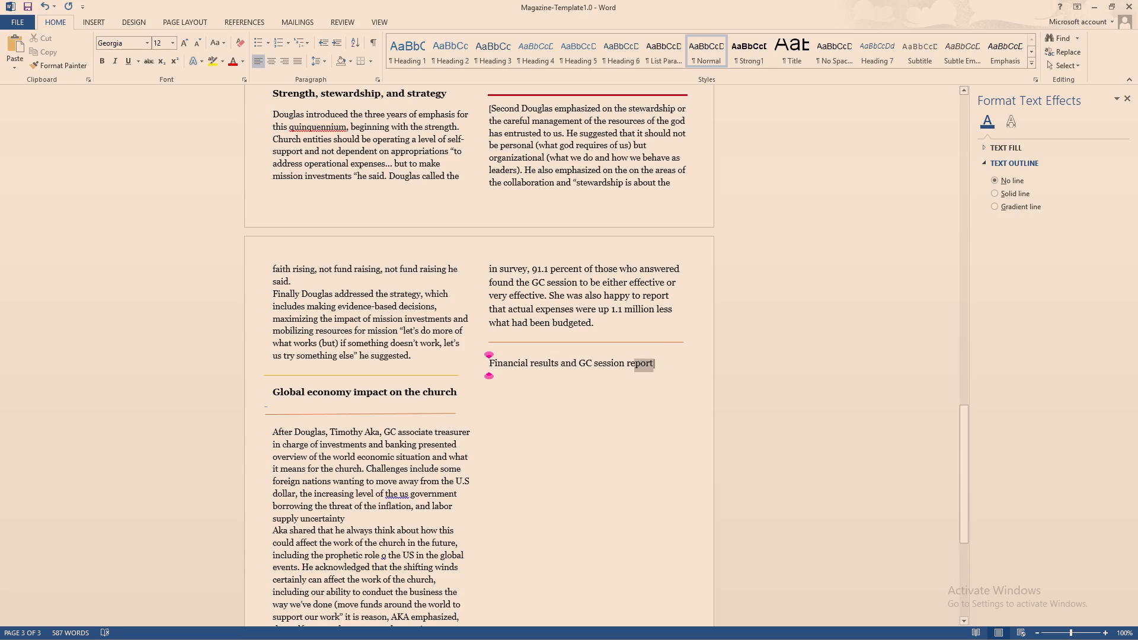
drag(613, 372, 498, 366)
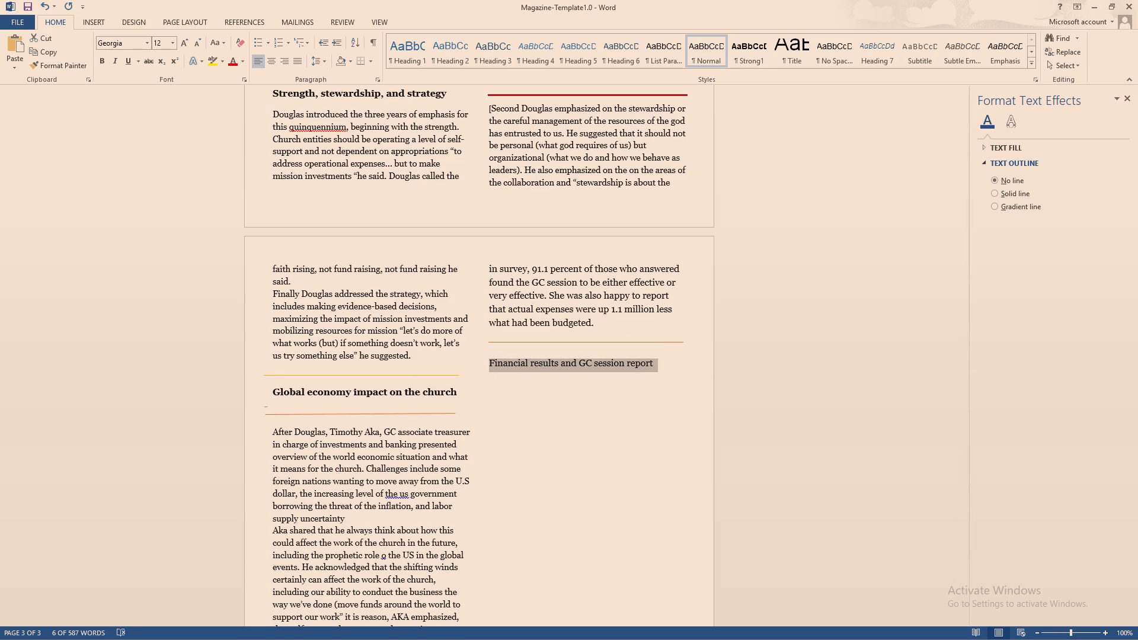
key(ctrl+b)
click(627, 399)
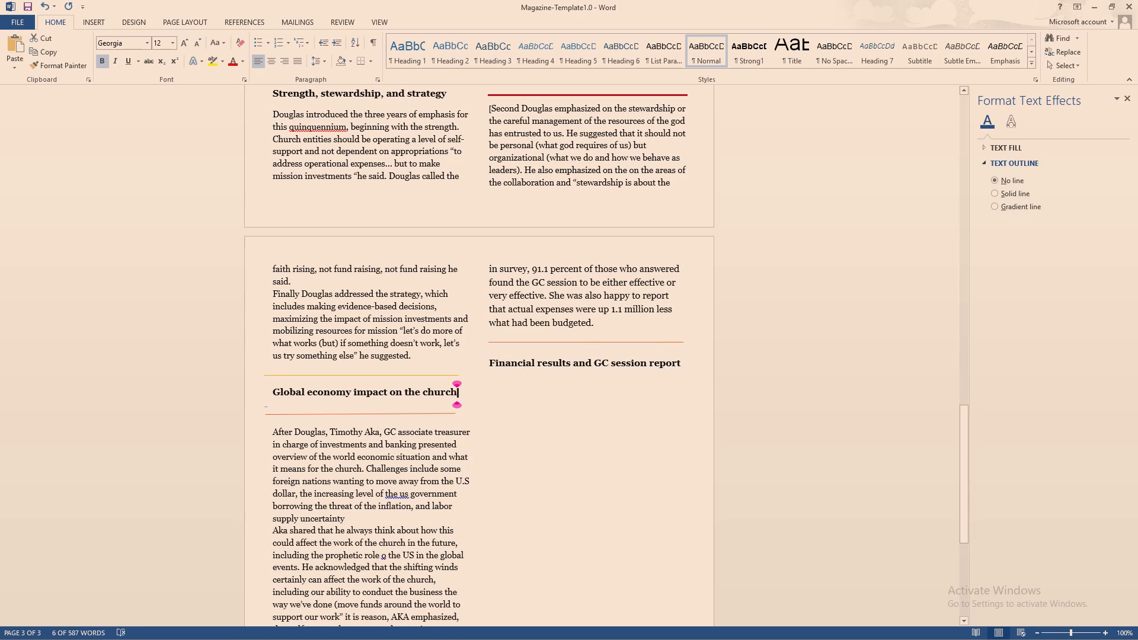
Draw a nearly horizontal line about 3.48" wide beneath the "Financial results and GC session report" heading.
click(94, 21)
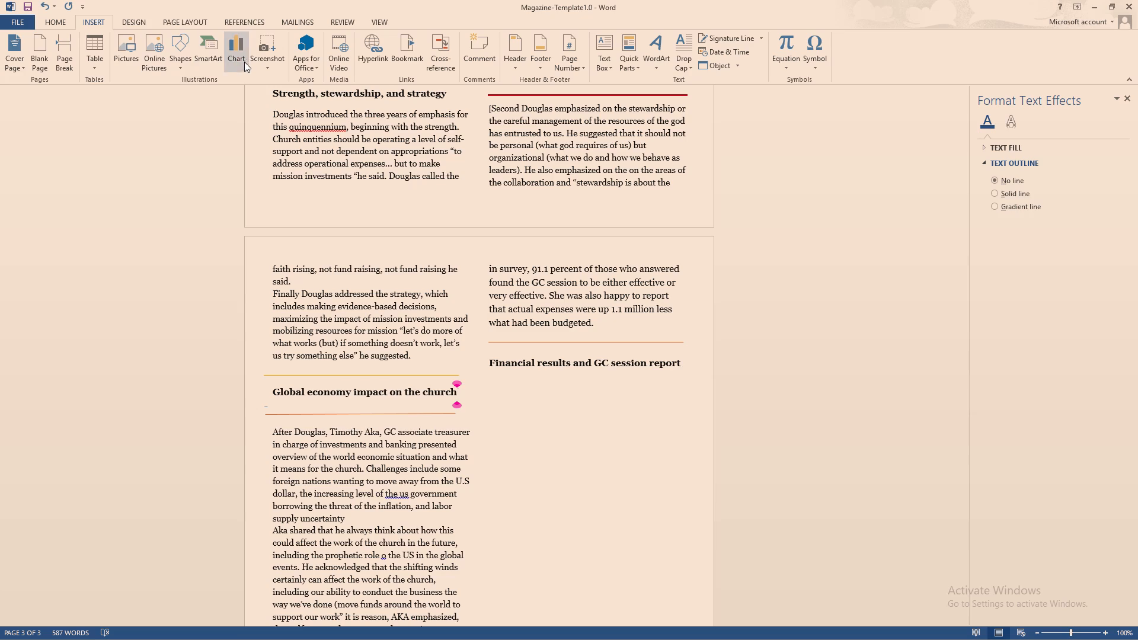
click(188, 60)
click(177, 124)
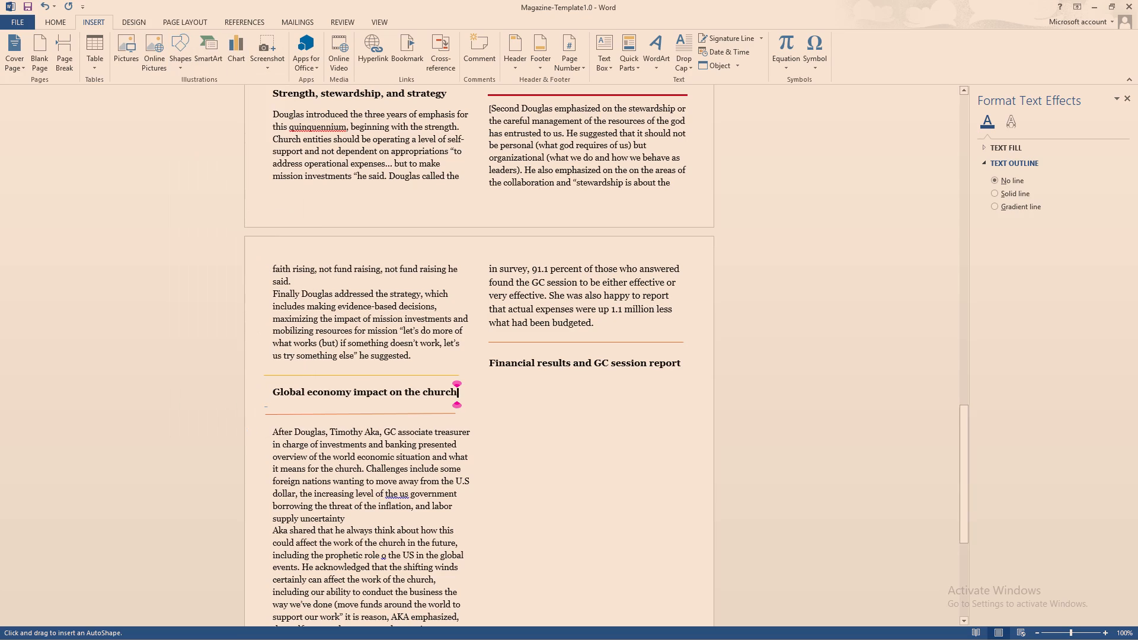
click(487, 382)
drag(543, 440, 687, 379)
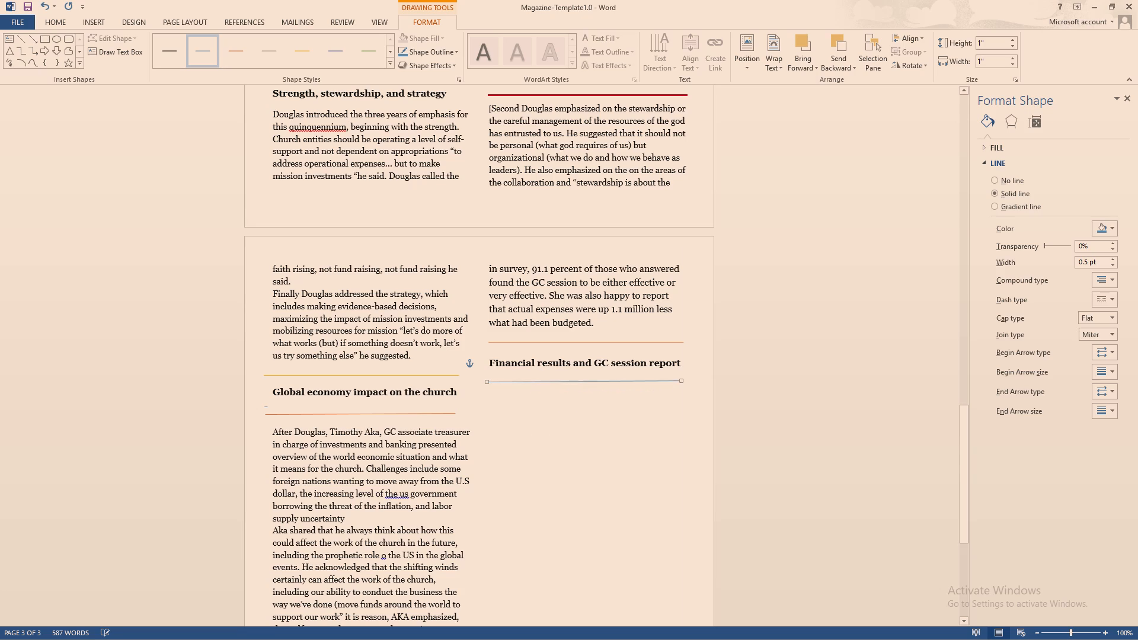
drag(687, 379, 690, 383)
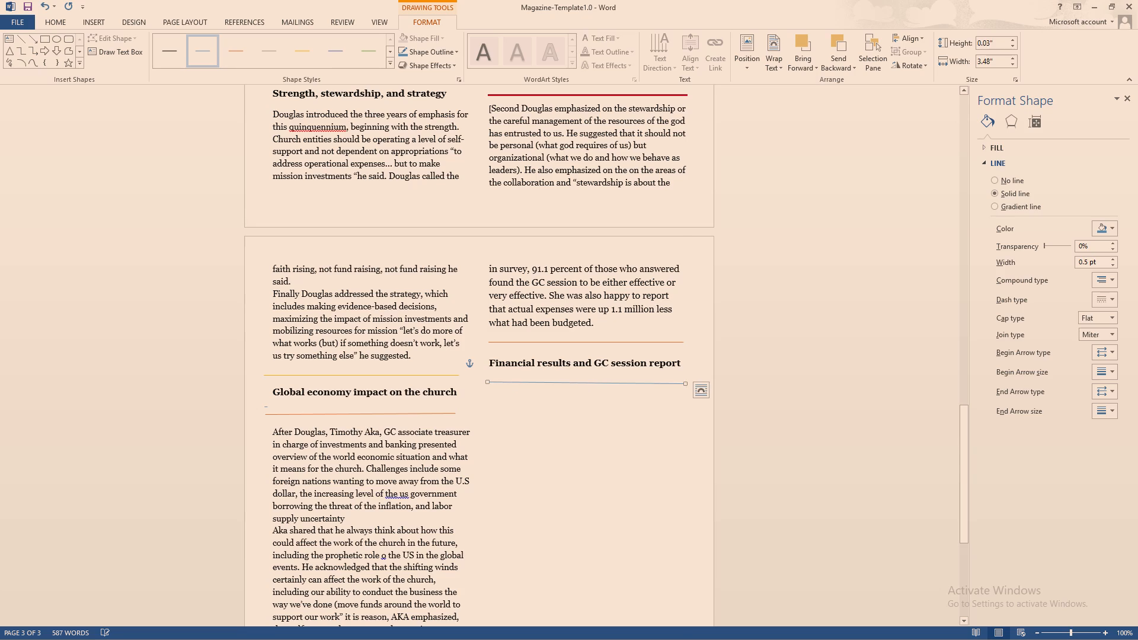
click(641, 414)
Apply the thin orange preset shape style to the new line beneath the "Financial results and GC session report" heading.
click(618, 382)
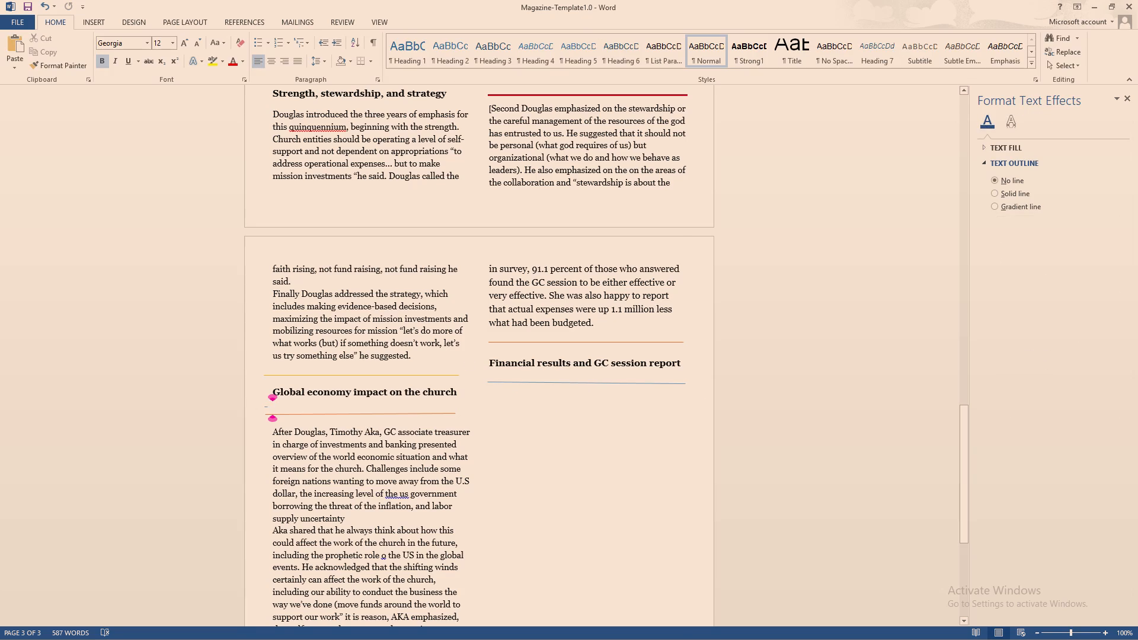
click(421, 17)
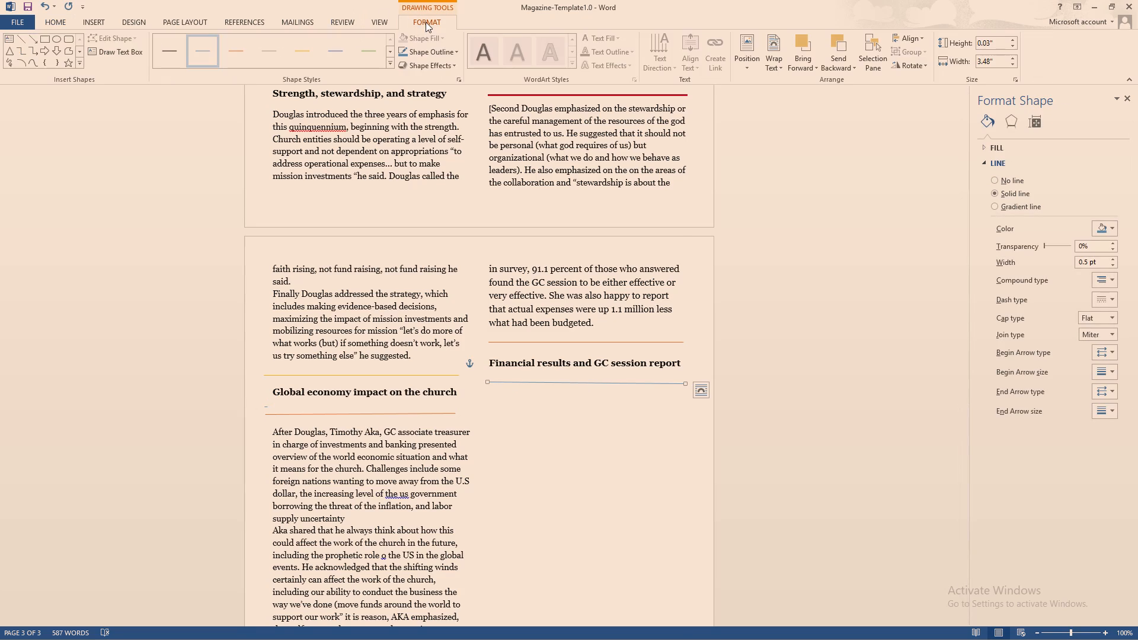
click(231, 53)
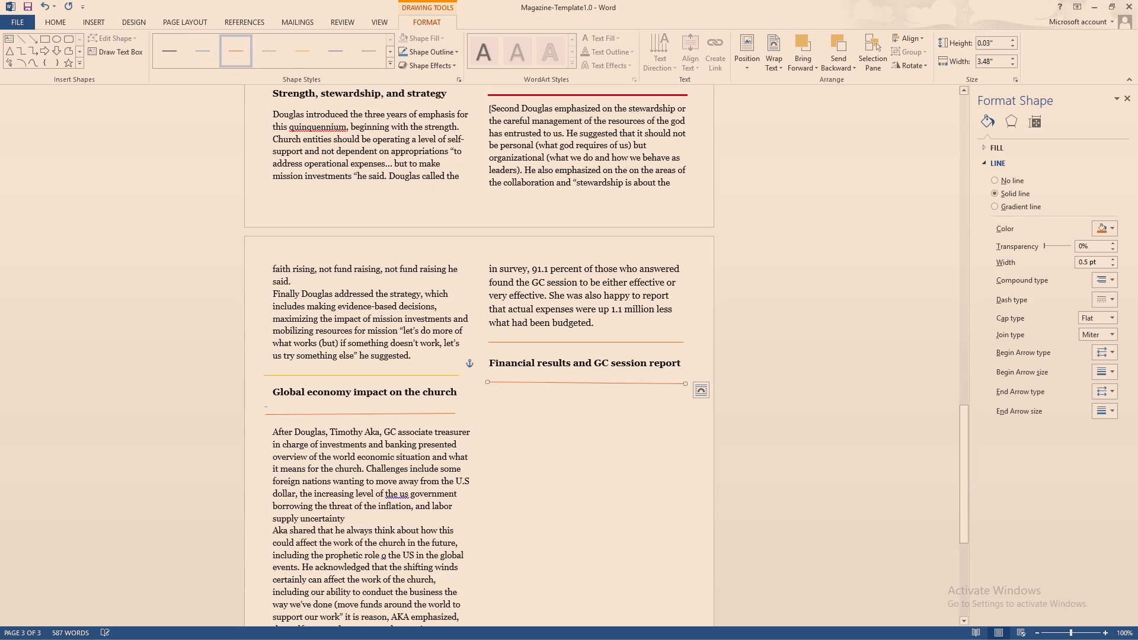
click(593, 415)
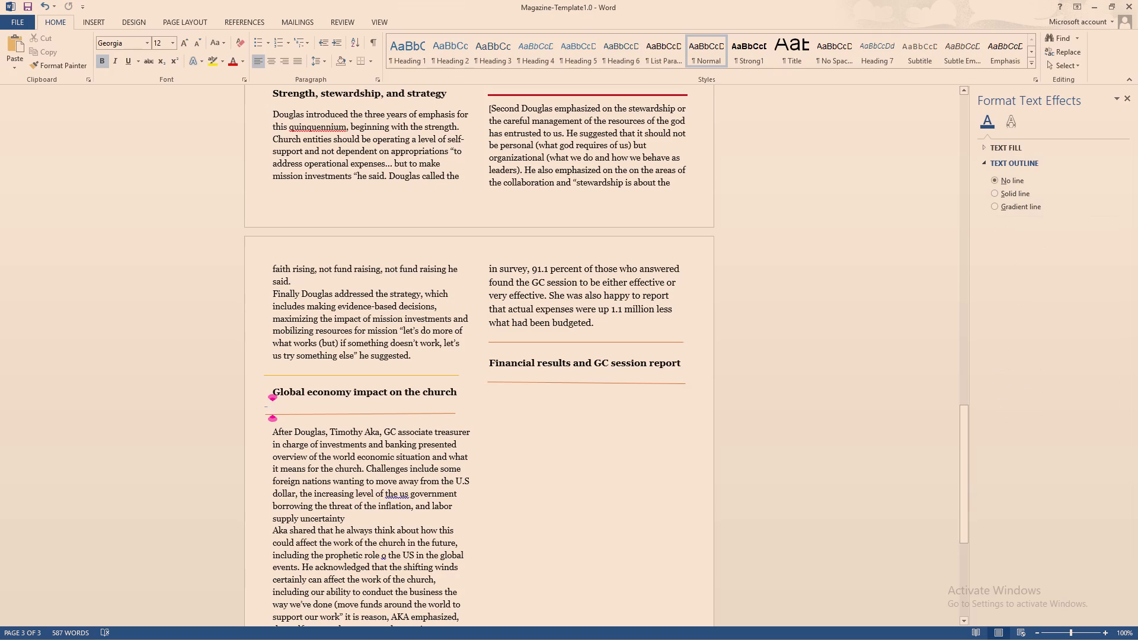
Start a body paragraph with the word "Douglas" below the new orange line, leaving two blank lines after the heading.
click(684, 366)
key(Return)
key(Return)
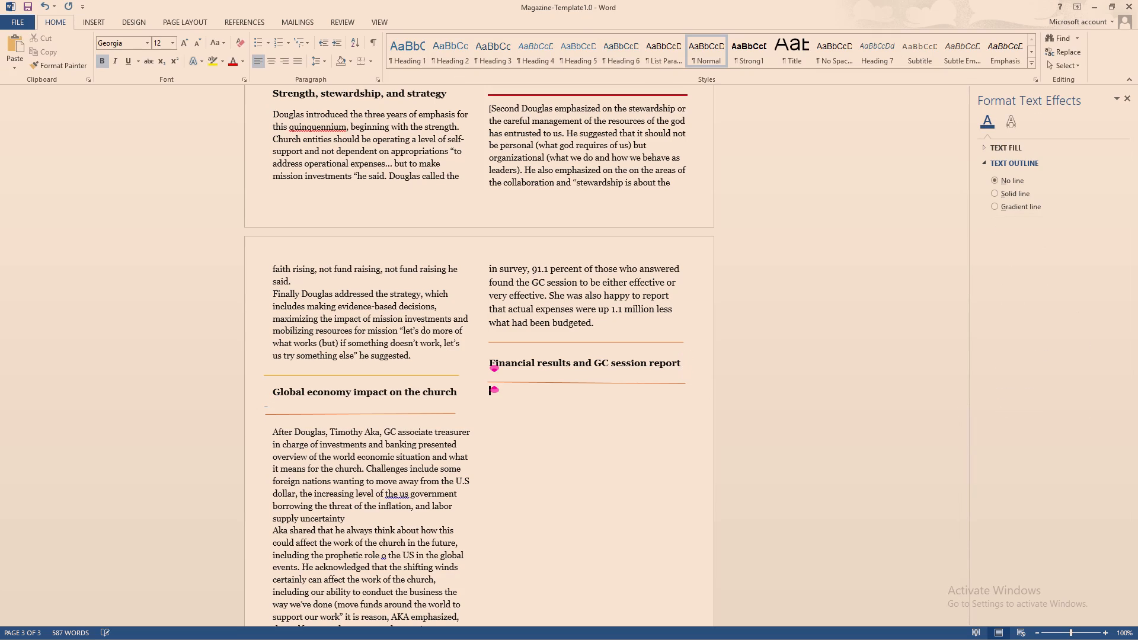
key(Return)
key(shift+d)
text(ouglas)
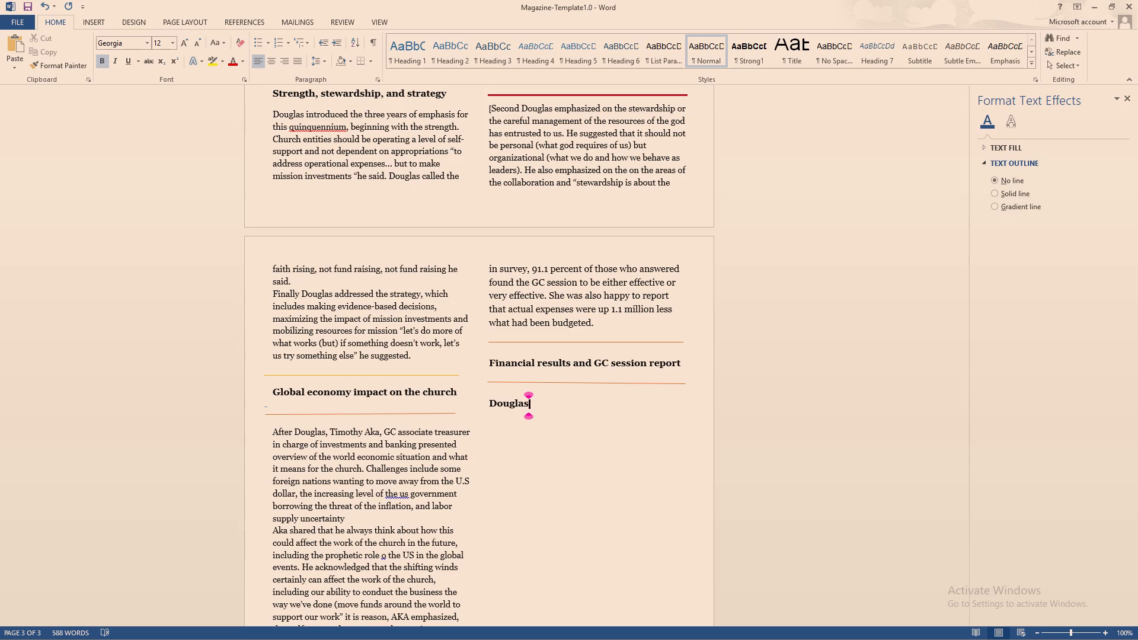
key(space)
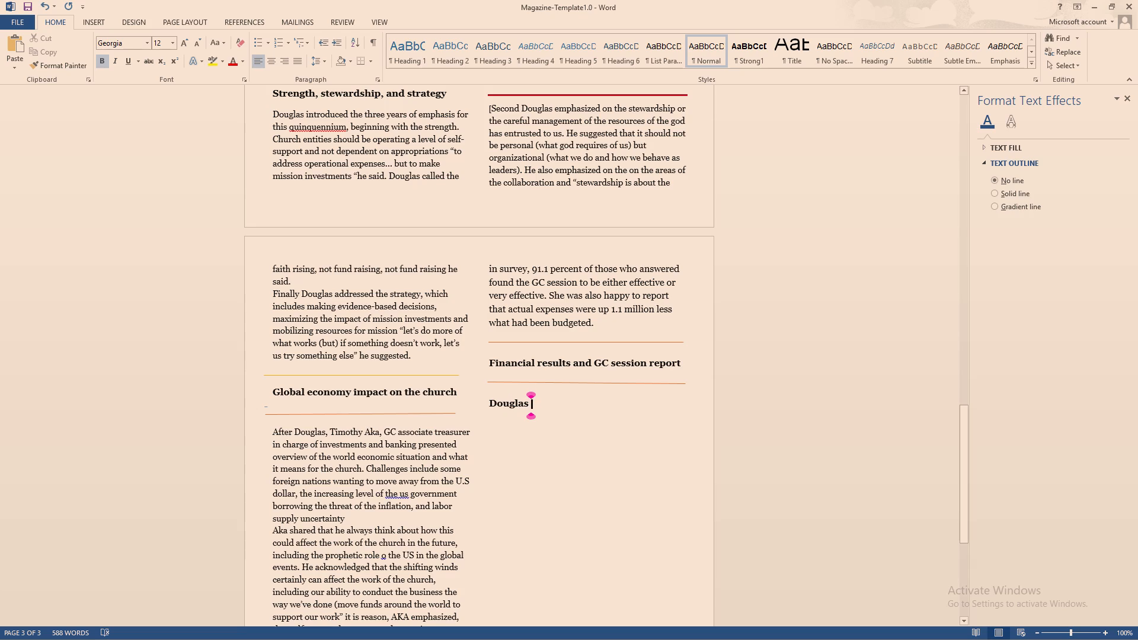
Turn off bold and set the font size to 11 for the text following "Douglas".
click(94, 59)
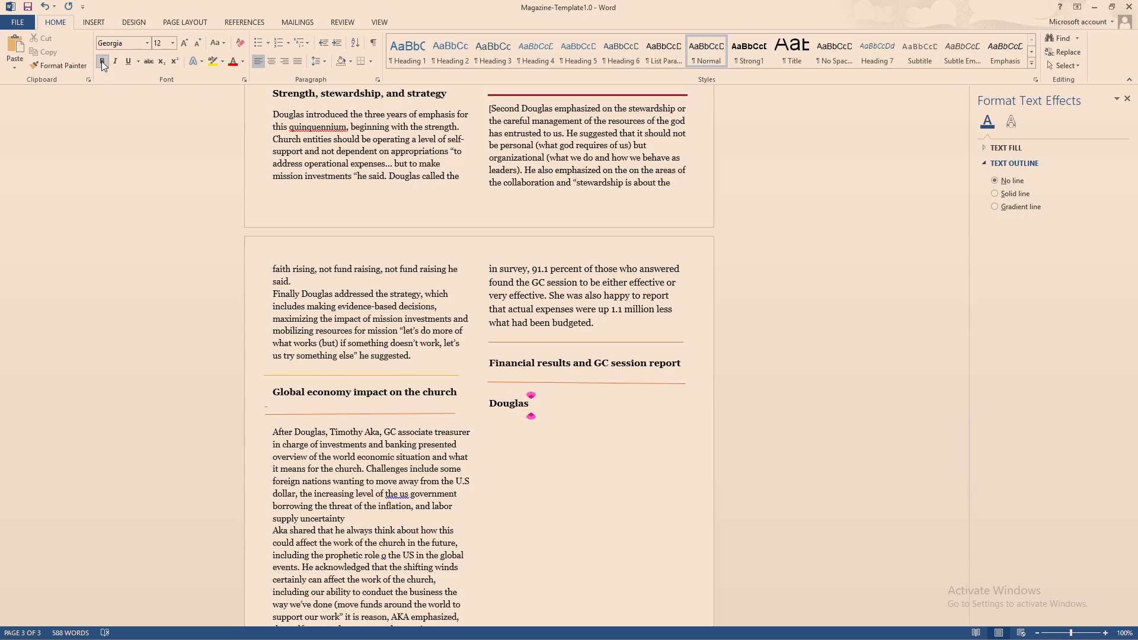
click(101, 61)
click(174, 46)
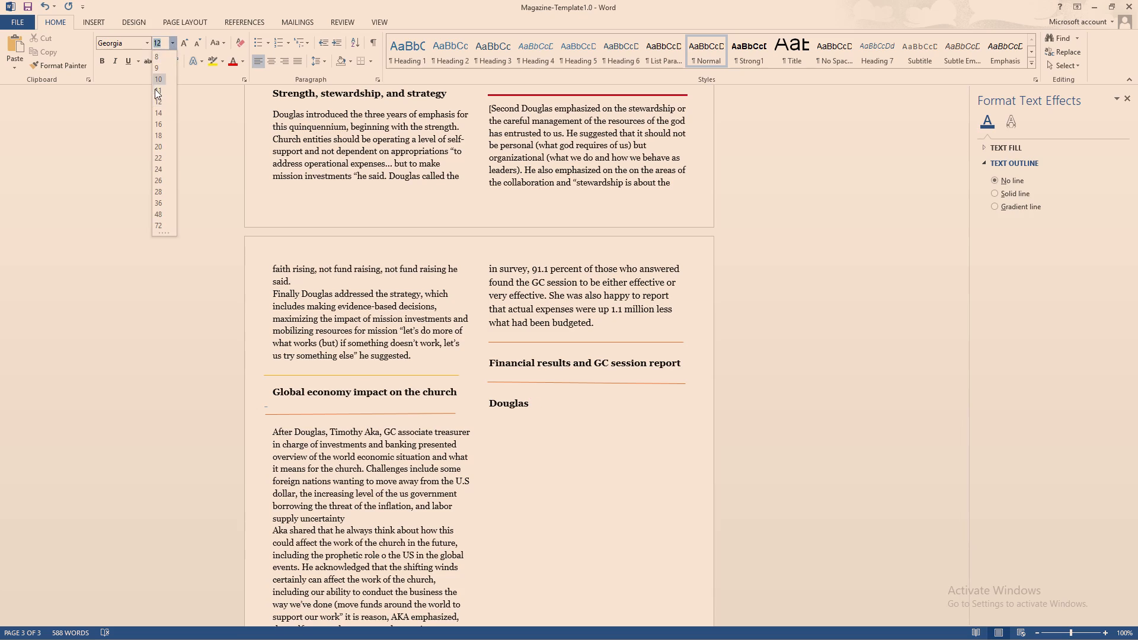
click(158, 93)
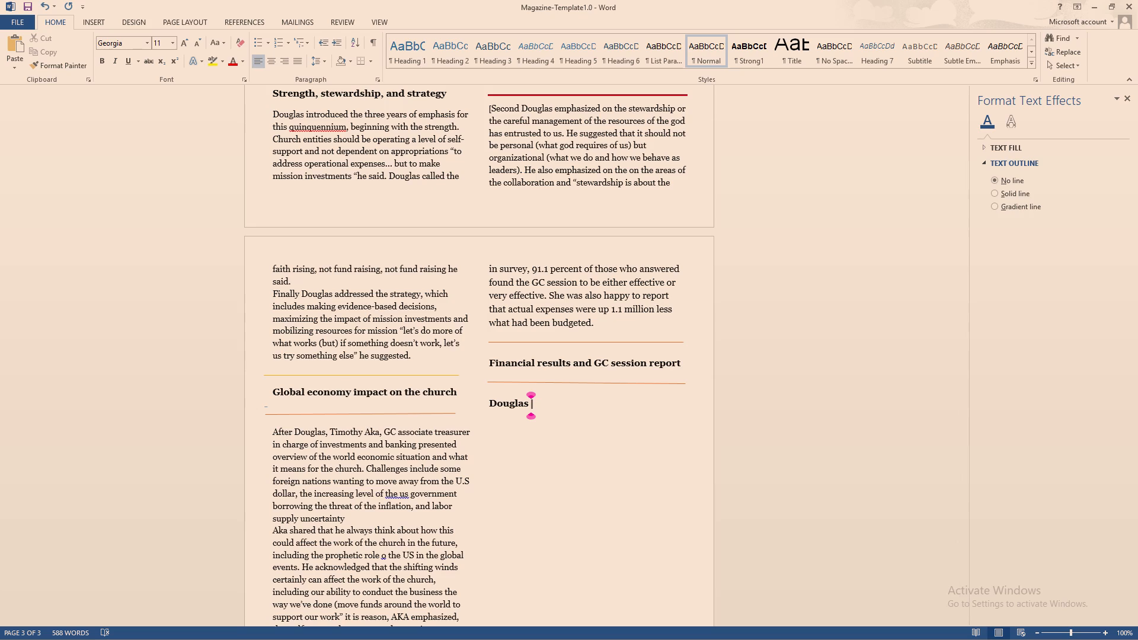
Continue the paragraph after "Douglas" with "GC associate director".
text(GC a)
text(sssoc)
text(iate director)
key(space)
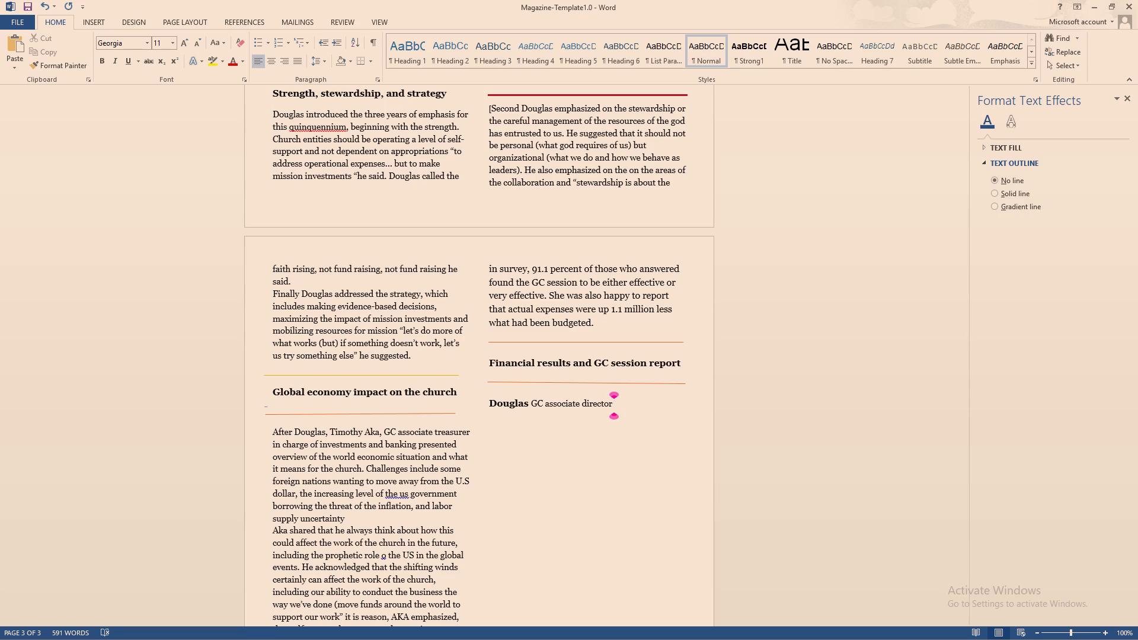
Remove "director" after "GC associate" and begin a replacement word with "te".
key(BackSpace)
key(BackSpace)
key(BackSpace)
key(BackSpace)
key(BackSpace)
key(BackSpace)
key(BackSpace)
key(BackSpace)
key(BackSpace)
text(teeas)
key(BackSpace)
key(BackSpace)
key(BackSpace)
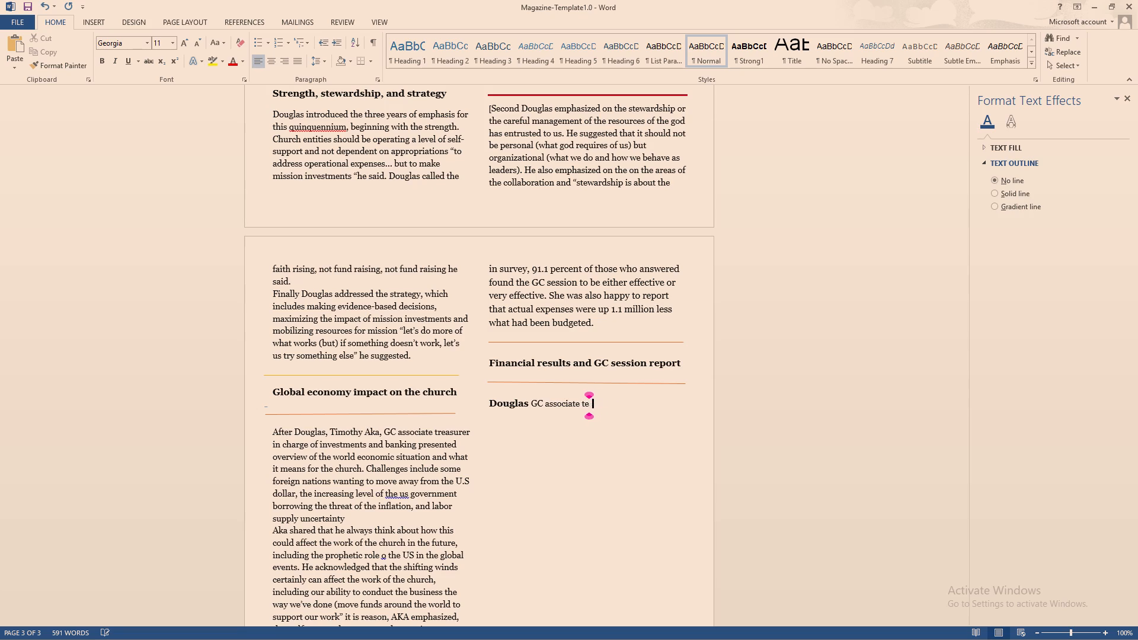
Correct the unfinished word after "GC associate" so that it reads "treasurer" in the paragraph beginning with "Douglas".
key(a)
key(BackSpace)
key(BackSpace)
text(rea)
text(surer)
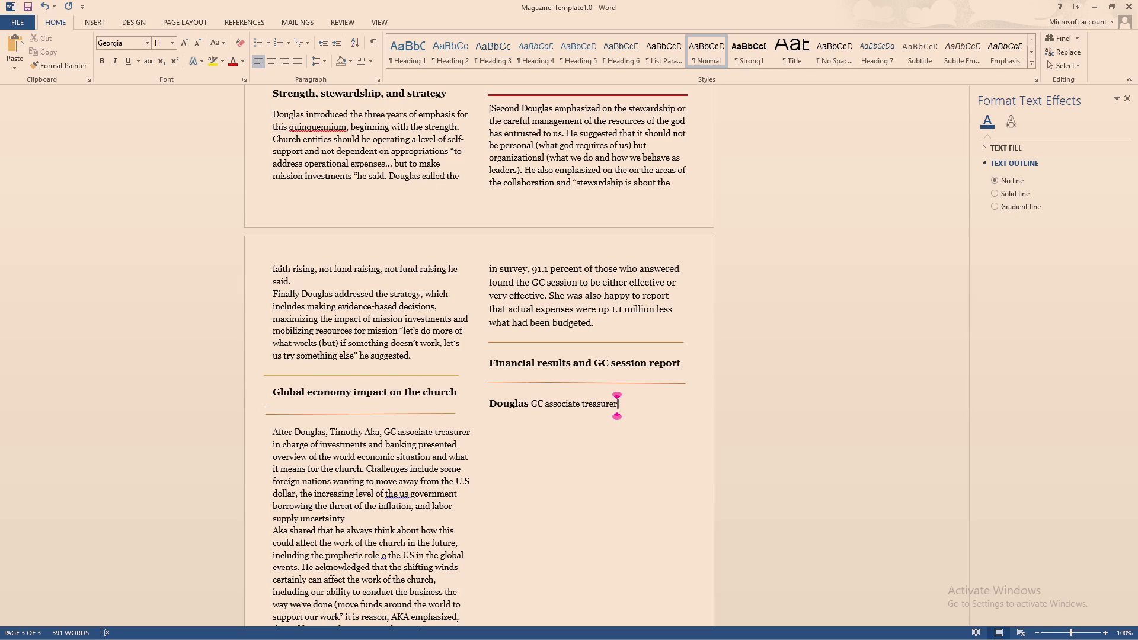
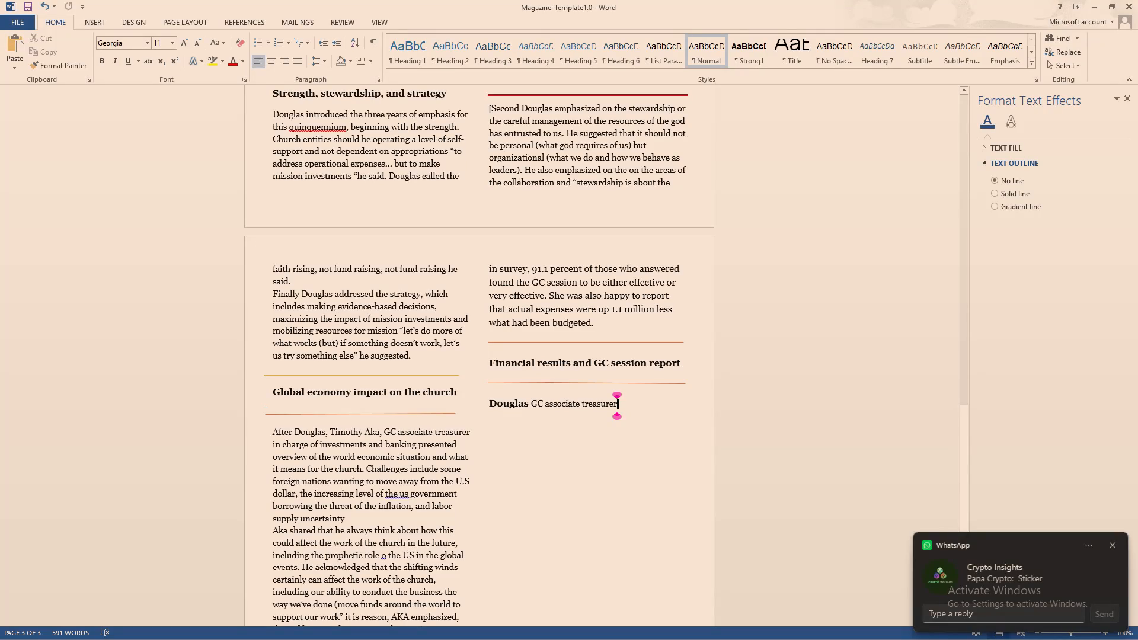
Continue the paragraph after "GC associate treasurer" with the associate treasurer's first name and the surname part "stephen".
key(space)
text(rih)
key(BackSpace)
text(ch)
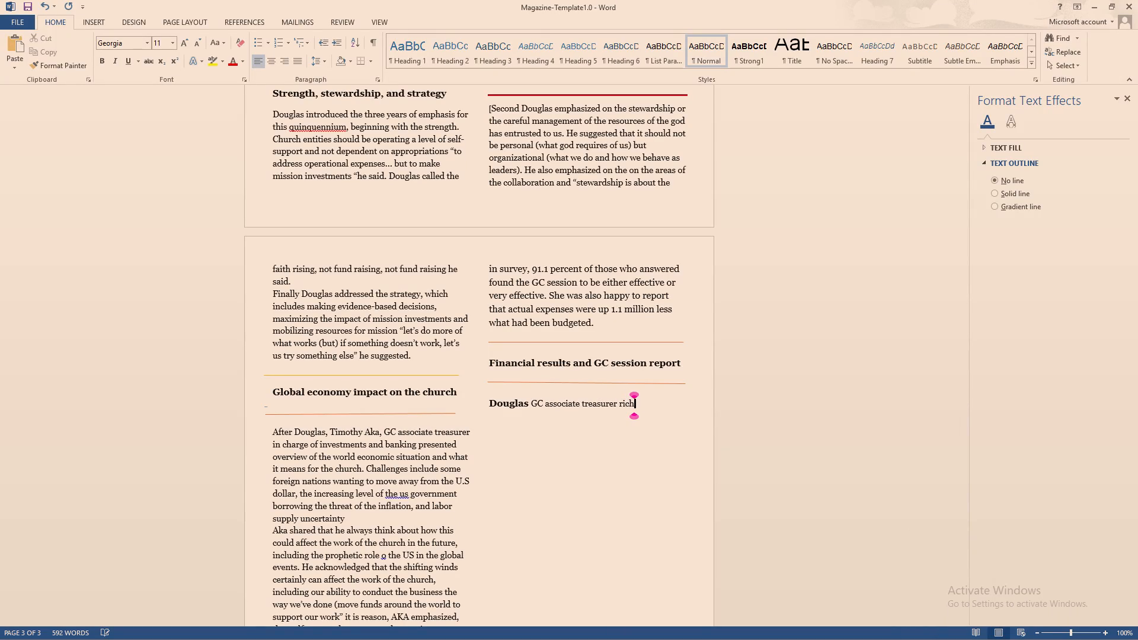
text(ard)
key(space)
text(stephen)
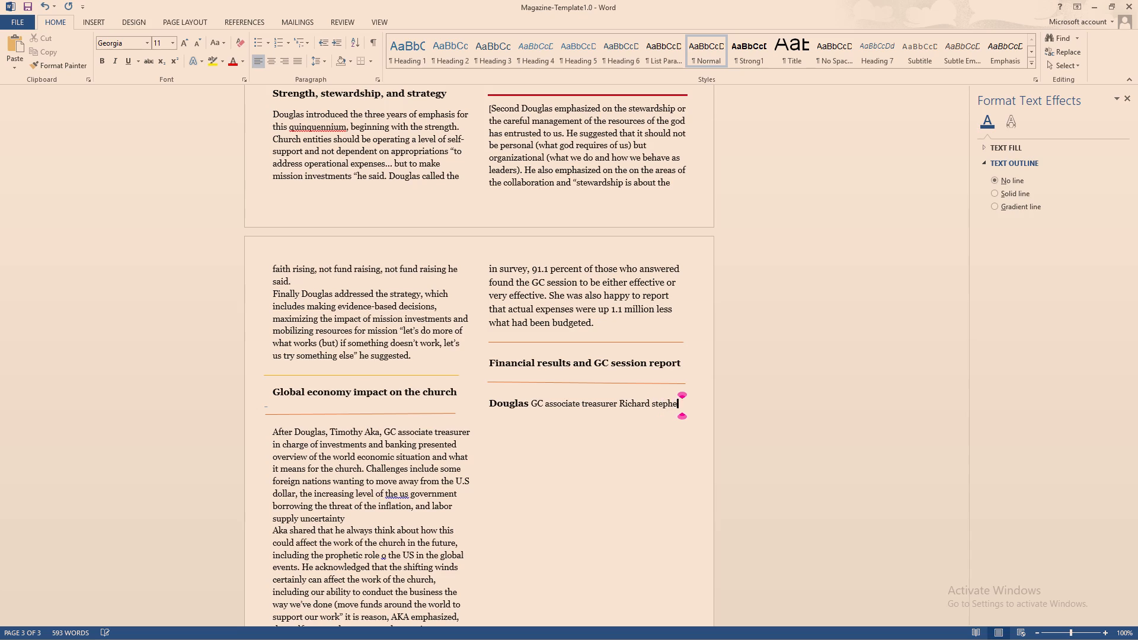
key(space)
Complete the treasurer's surname with "son" and continue the sentence with "incharge of digital strategy , reported".
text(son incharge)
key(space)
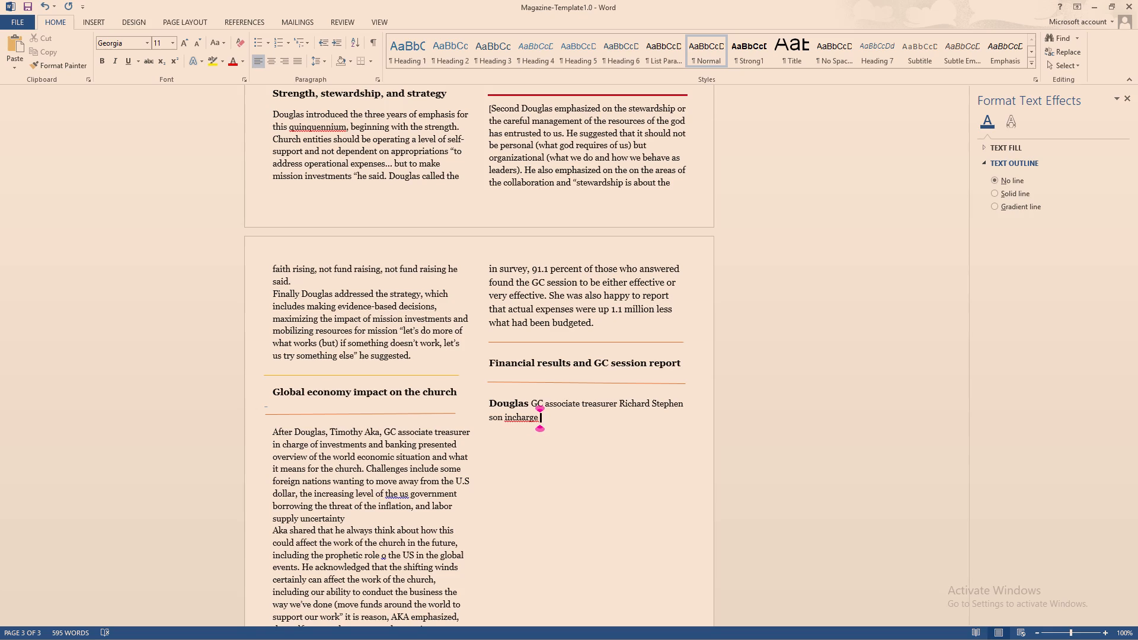
text(of digital)
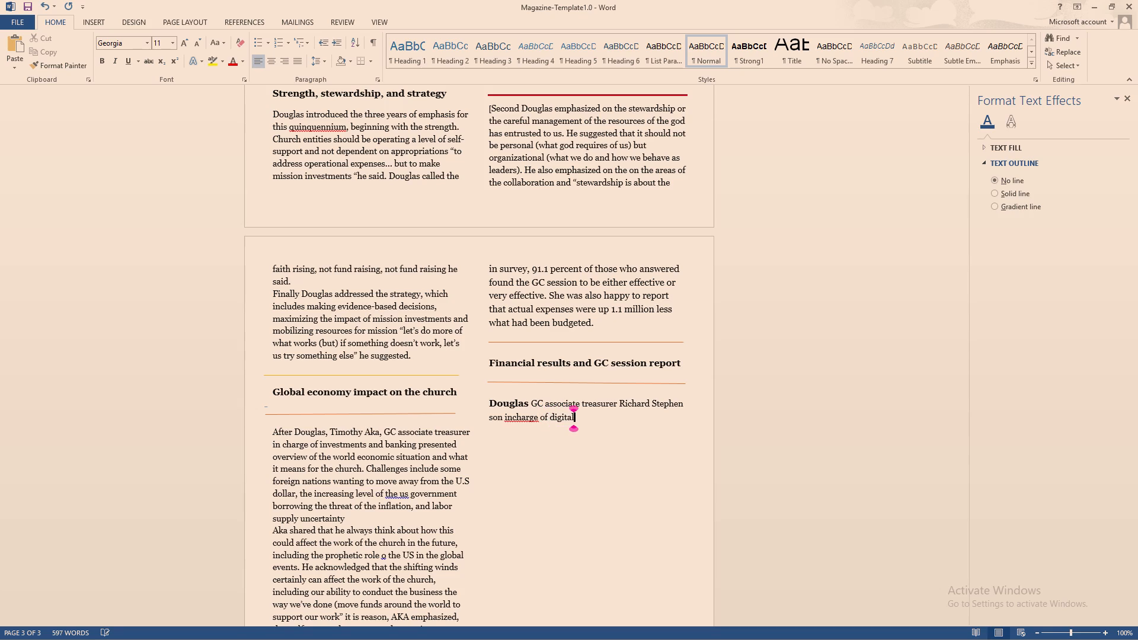
key(space)
text(strat)
text(eg)
text(y)
key(space)
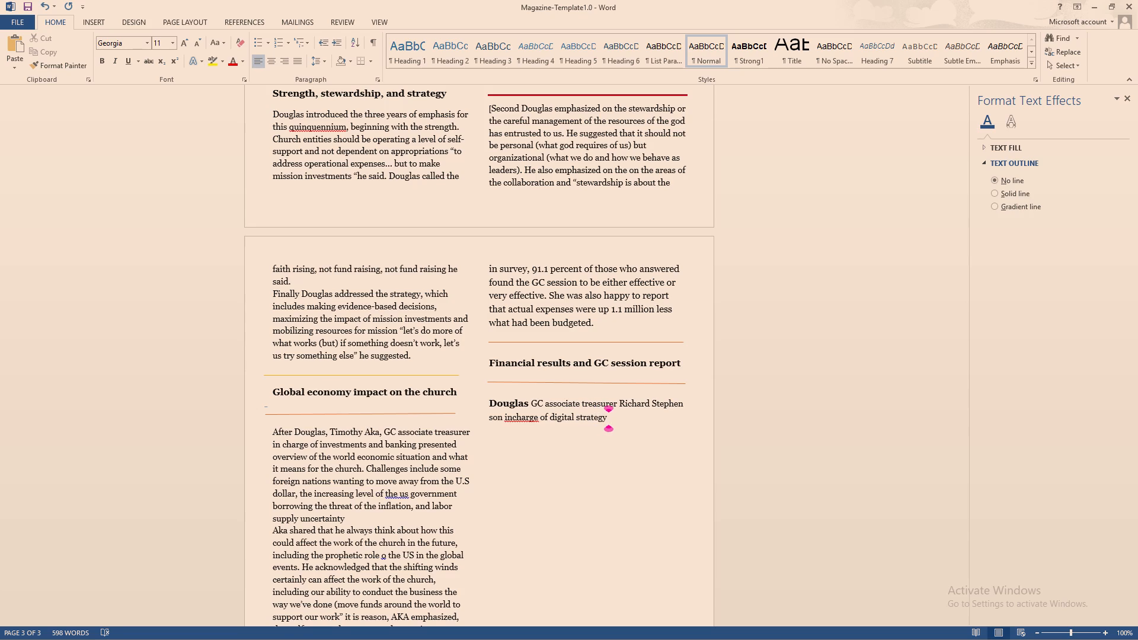
text(, rp)
key(BackSpace)
text(eported)
Continue the sentence with "on the special GC session offering amounted to more than".
key(space)
text(on the special)
key(space)
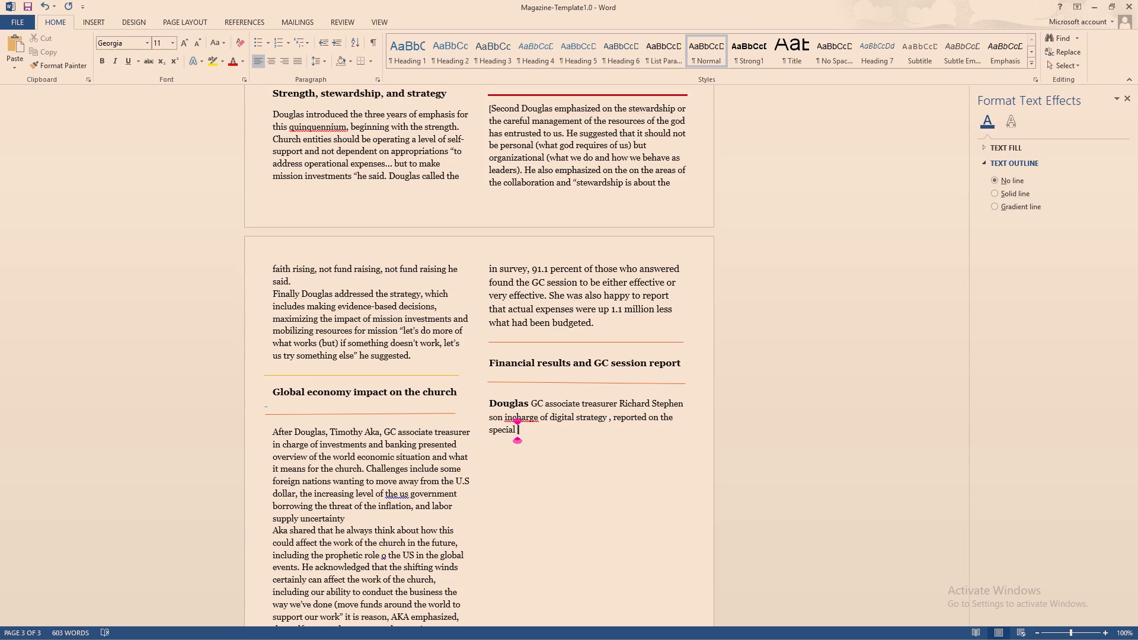
text(GC)
key(space)
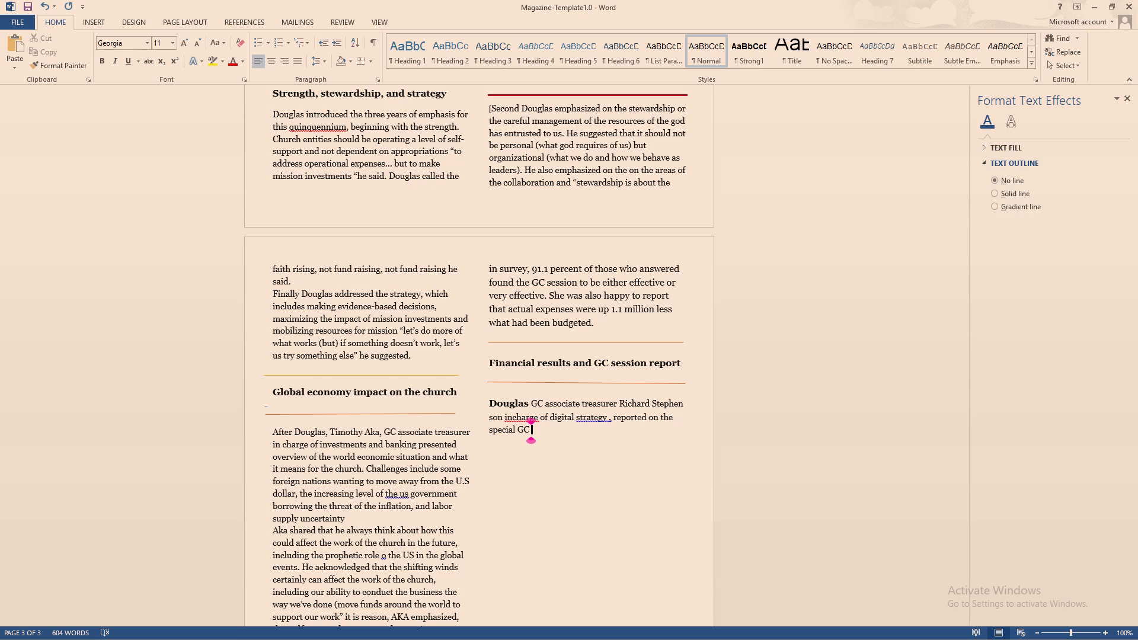
text(sess)
text(ion)
key(space)
text(offering)
key(space)
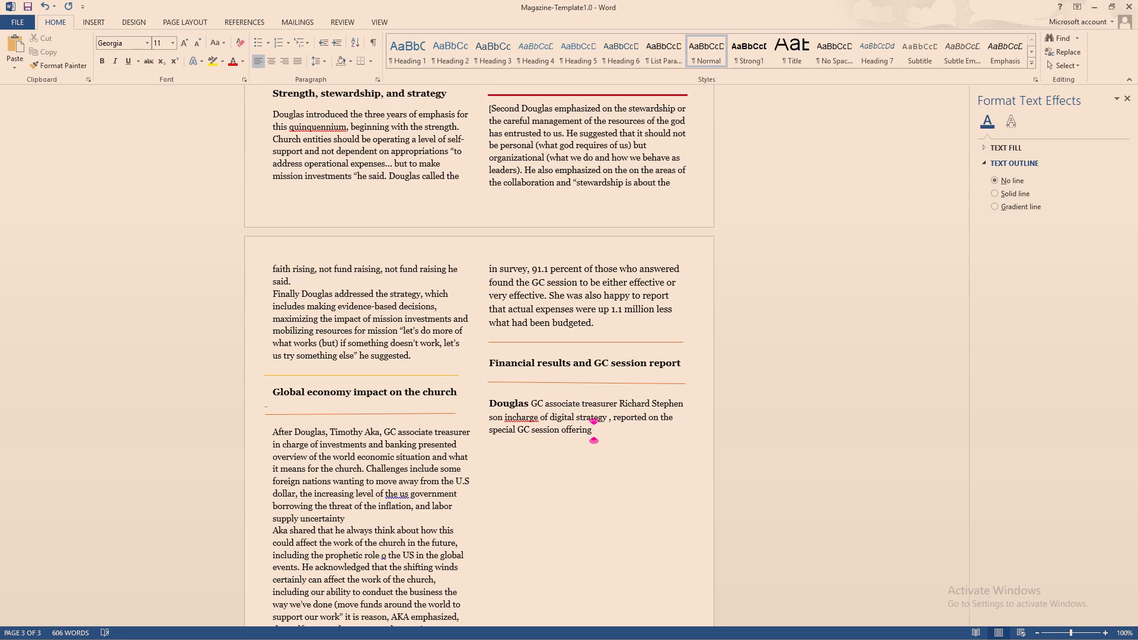
text(amounted)
key(space)
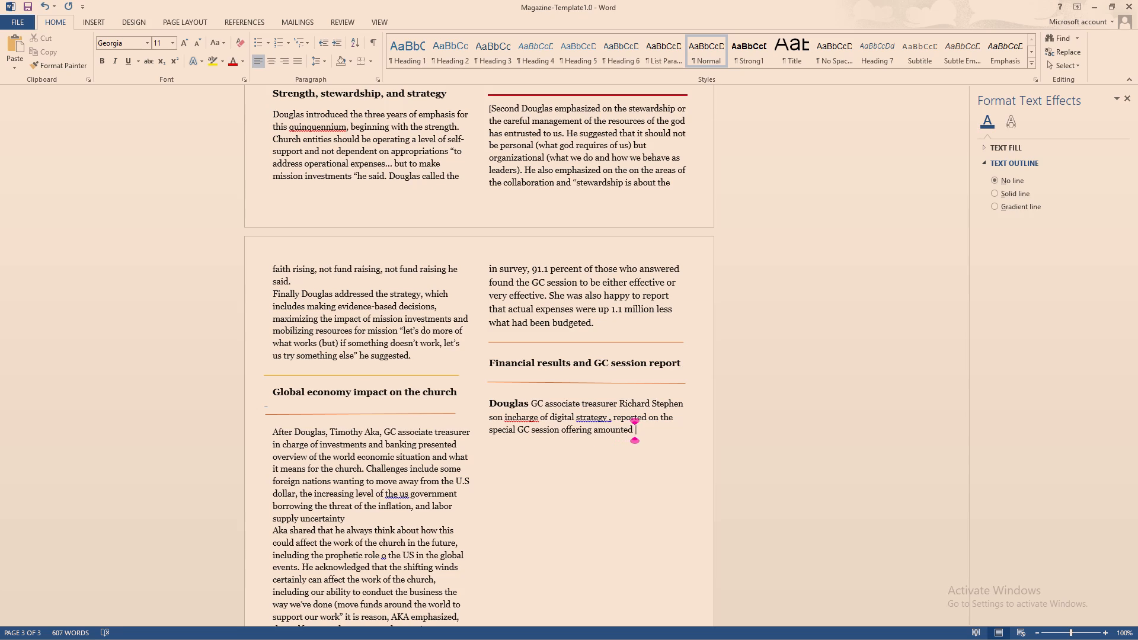
text(to more than)
key(space)
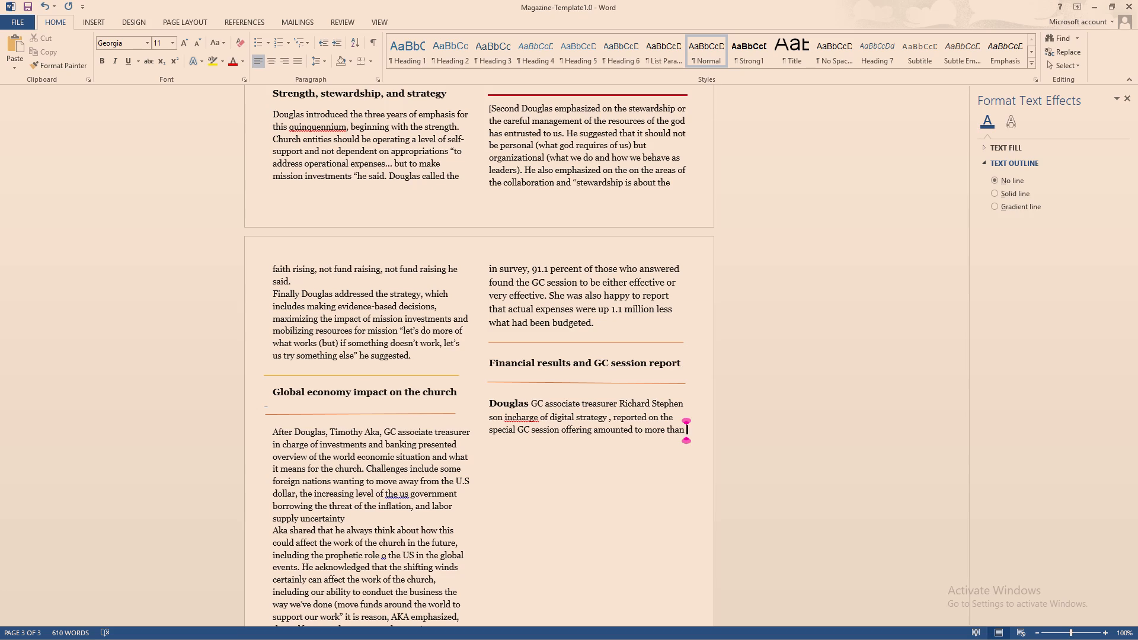
Finish the sentence on the session offering with "US $ 3.8 million, he reported.".
text(US)
key(space)
key(shift+dollar)
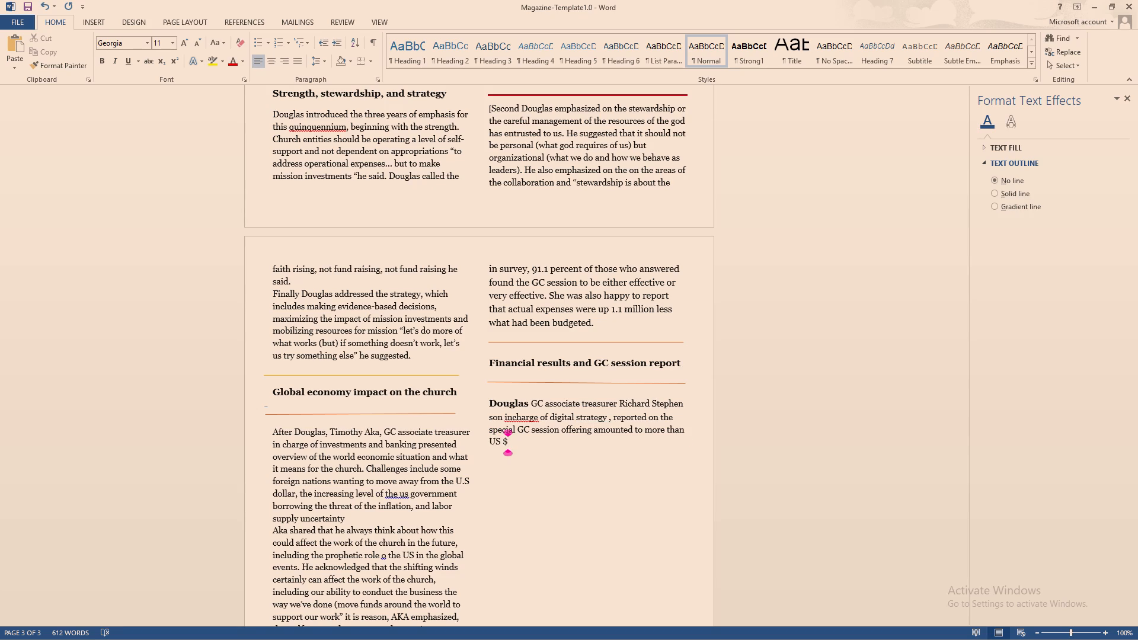
key(space)
text(3.)
key(8)
key(space)
text(million)
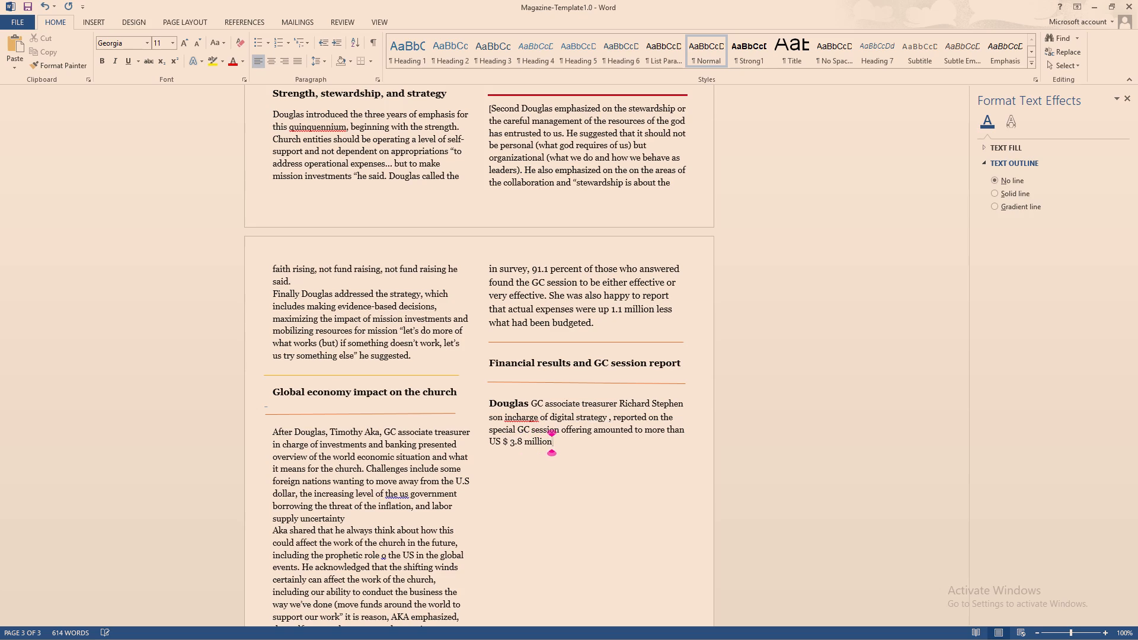
text(, he)
key(space)
text(reported.)
key(space)
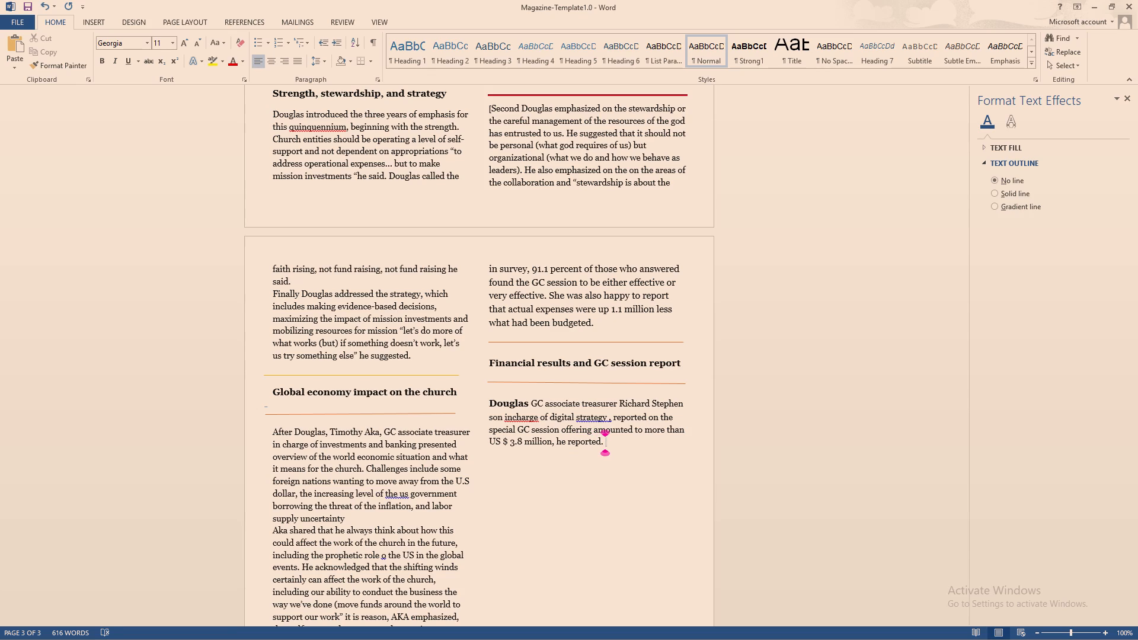
key(space)
Start a new paragraph below the offering sentence with "Stephenson explained that plans include".
key(Return)
text(stephenson explained)
key(space)
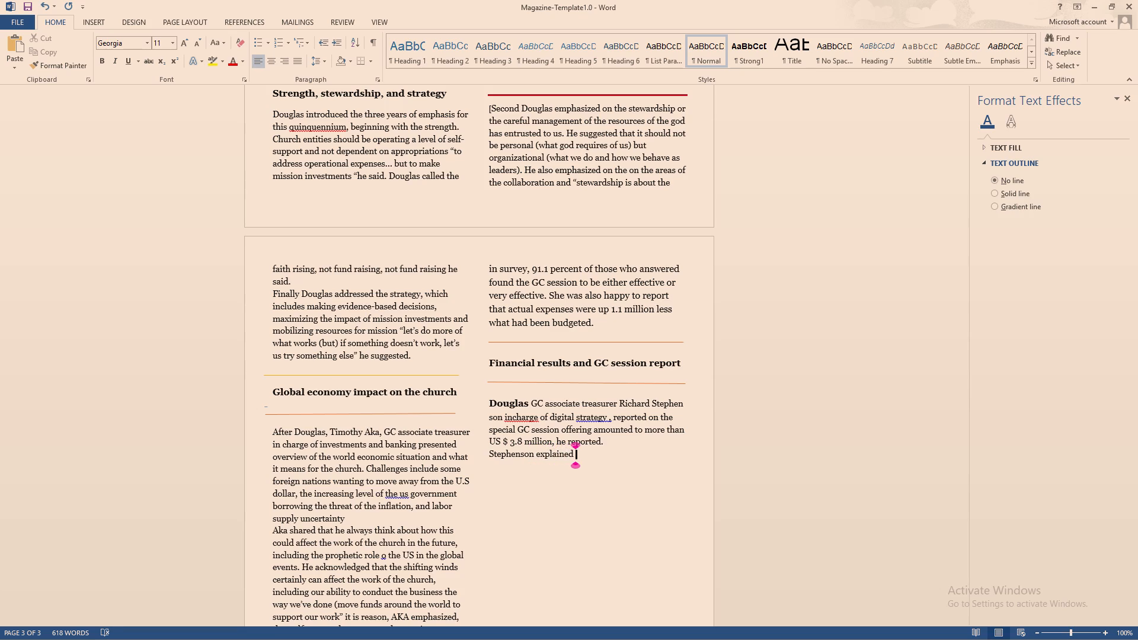
text(that p)
text(lans)
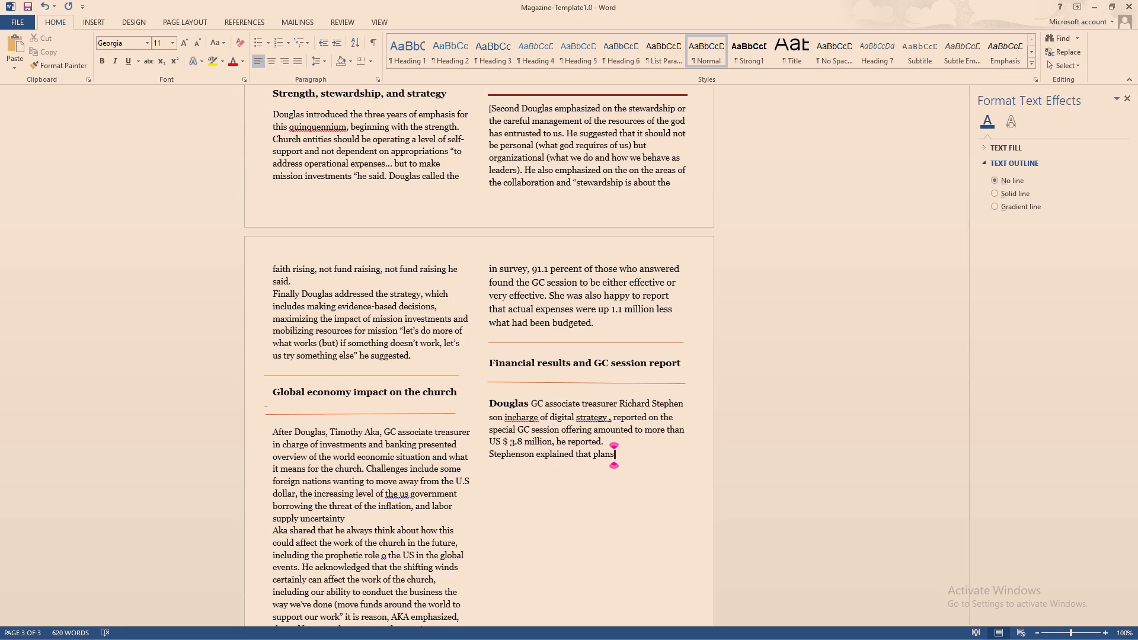
key(space)
text(include)
key(space)
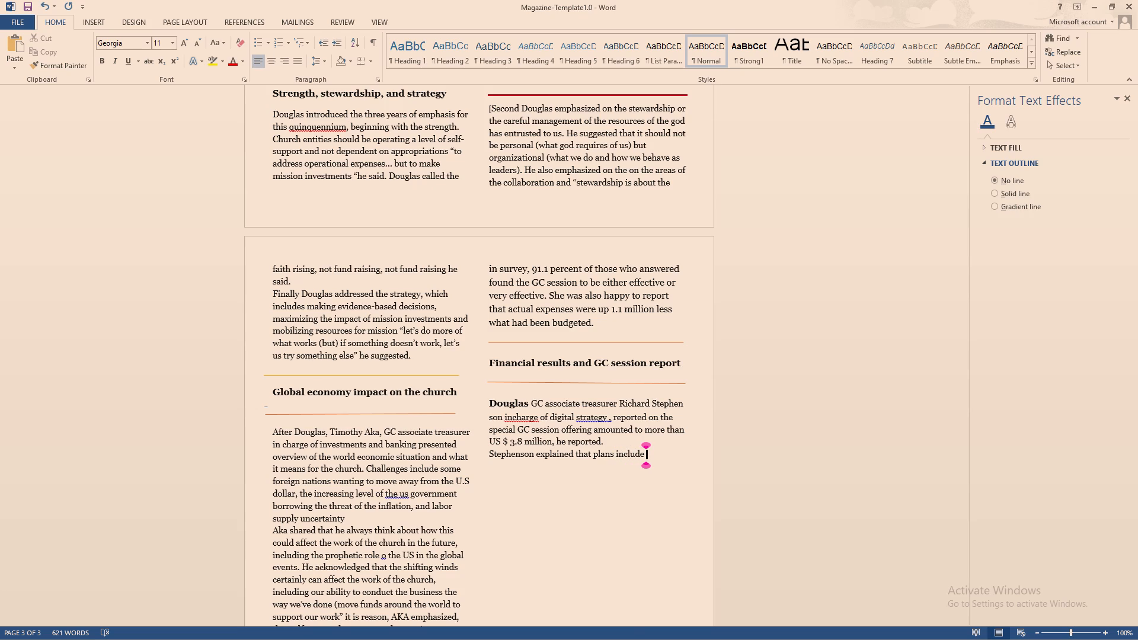
Continue the Stephenson sentence with "initiatives designed so".
text(initiat)
text(ives desin)
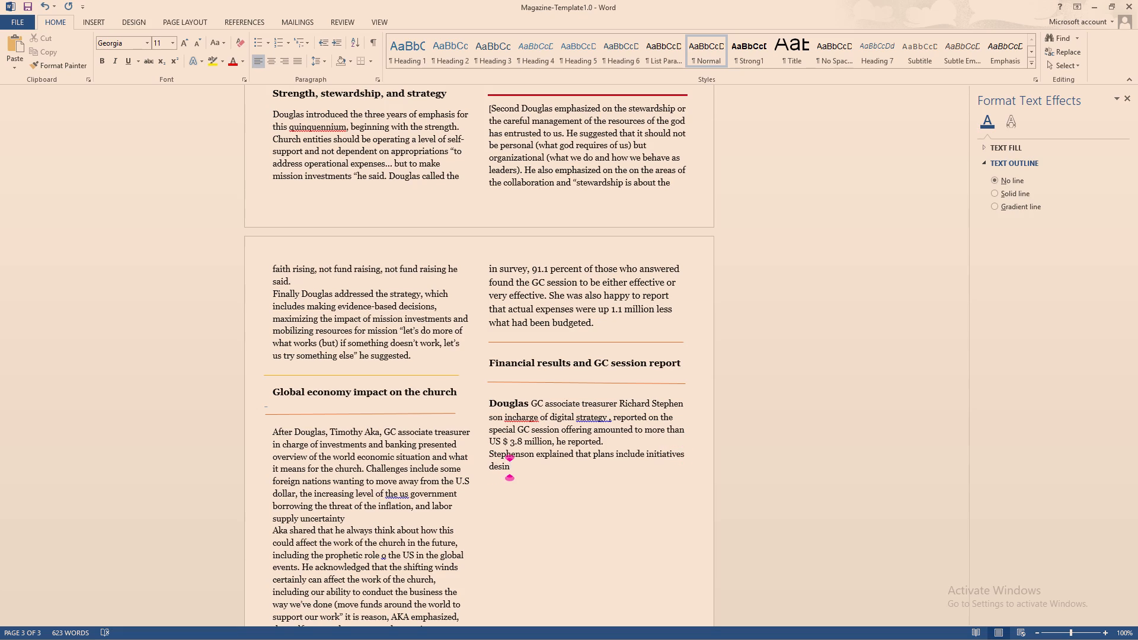
text(=gn)
key(BackSpace)
key(BackSpace)
key(BackSpace)
key(BackSpace)
key(BackSpace)
text(igned to)
key(space)
key(BackSpace)
key(BackSpace)
key(BackSpace)
text(so)
key(space)
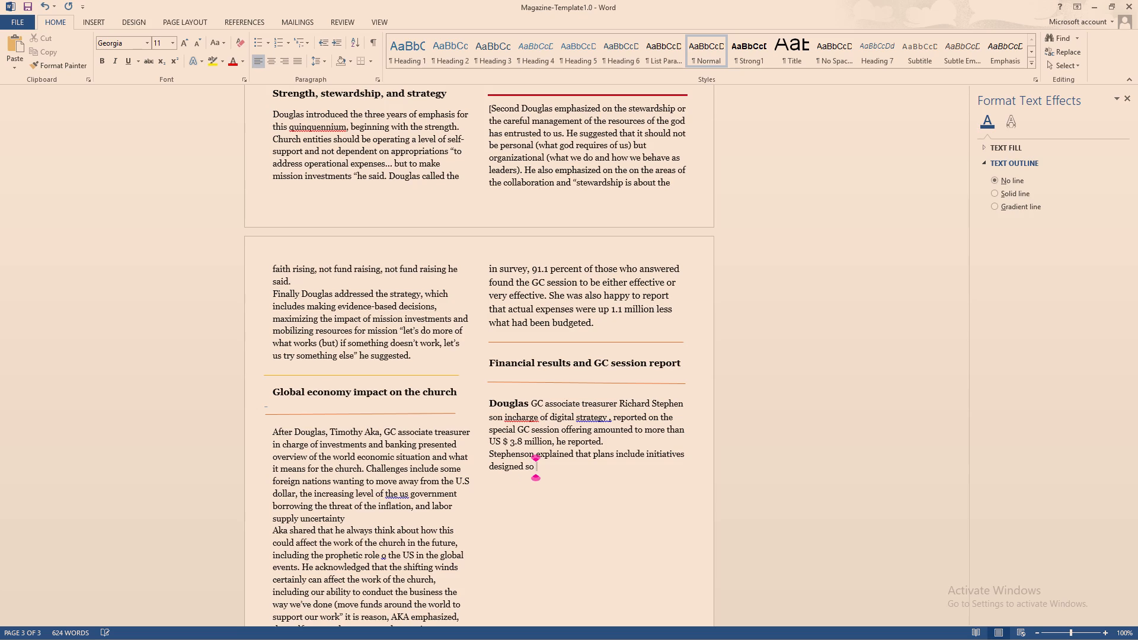
Open a quotation after "designed so" and write "every click becomes an invitation to engage".
text("every)
key(space)
key(space)
text(click)
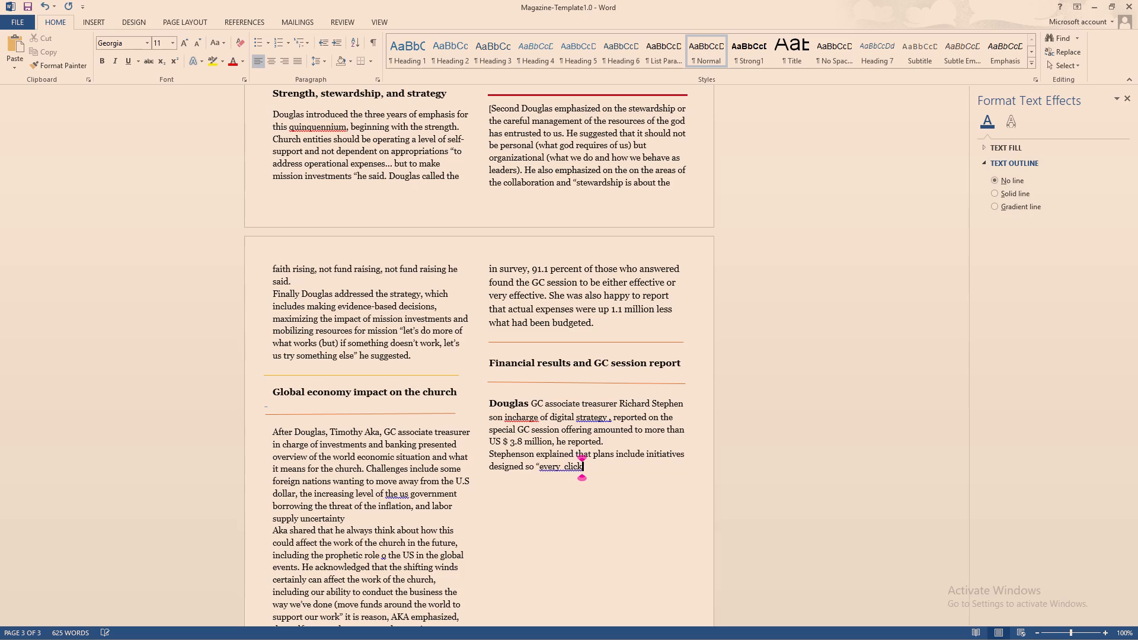
key(space)
text(becomes)
key(space)
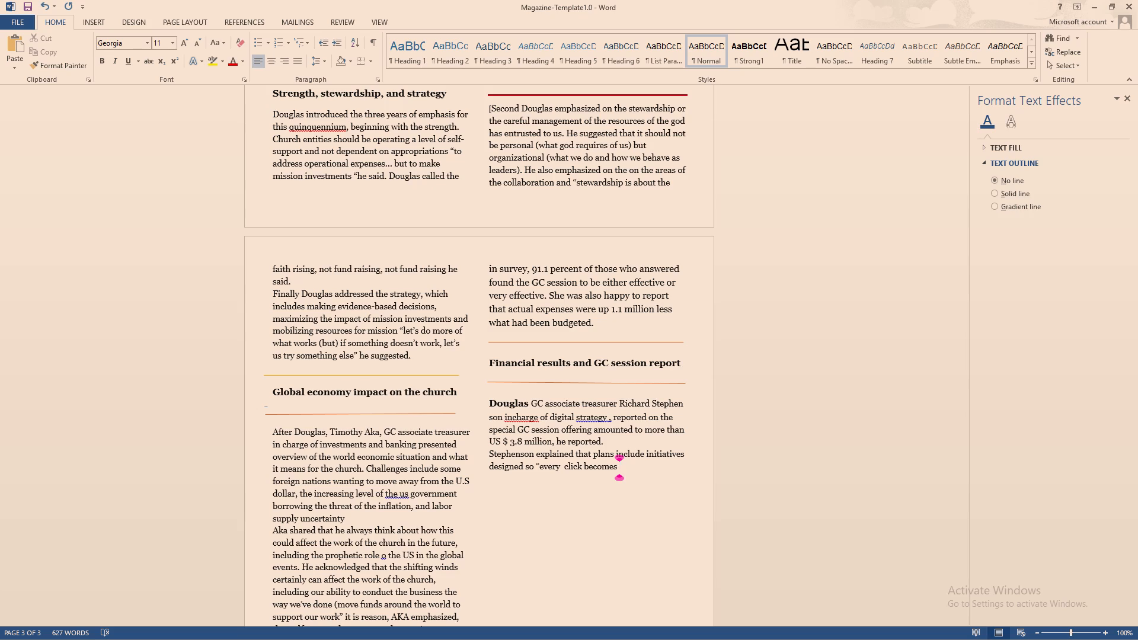
text(an invitation)
key(space)
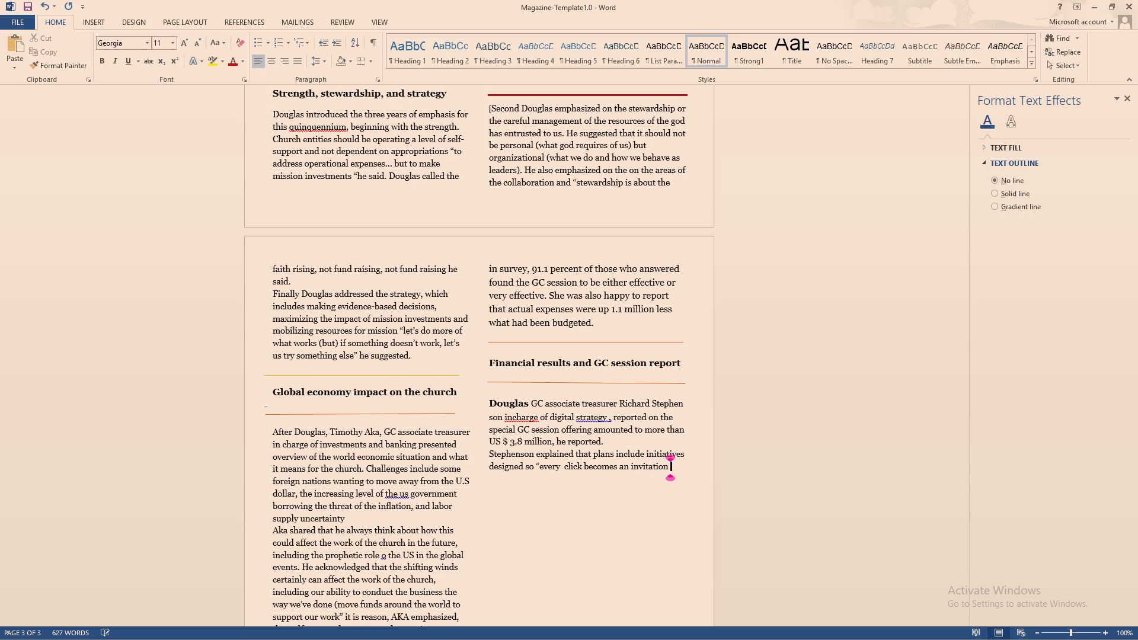
text(to engage)
key(space)
Continue the quotation with "and most important , an opportunity to connect an".
key(space)
text(and most important)
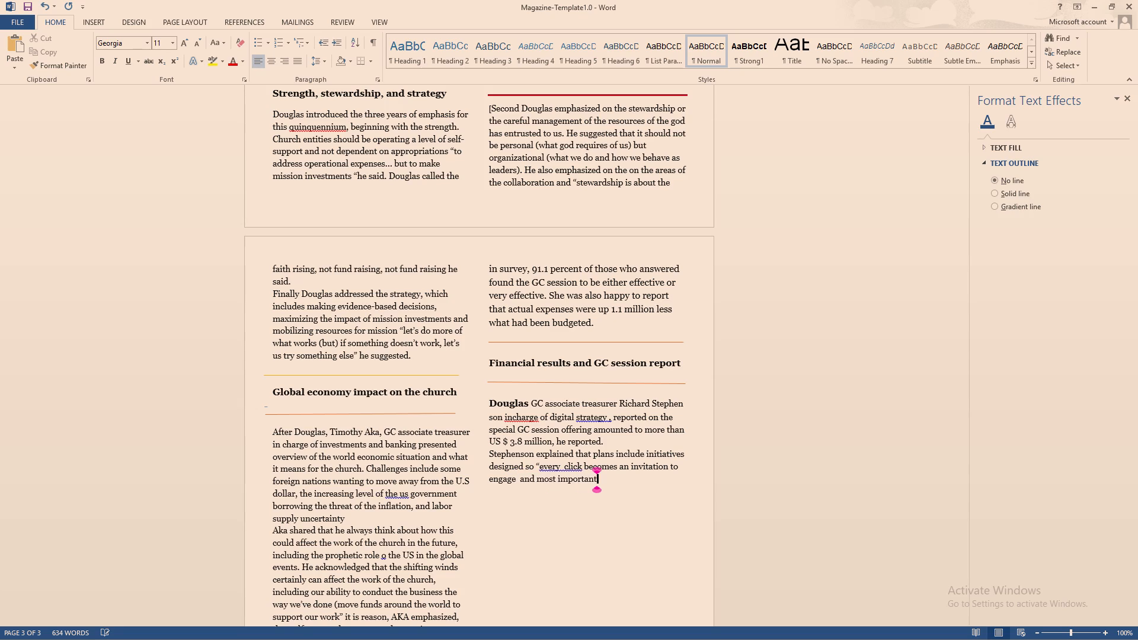
key(space)
text(, an i)
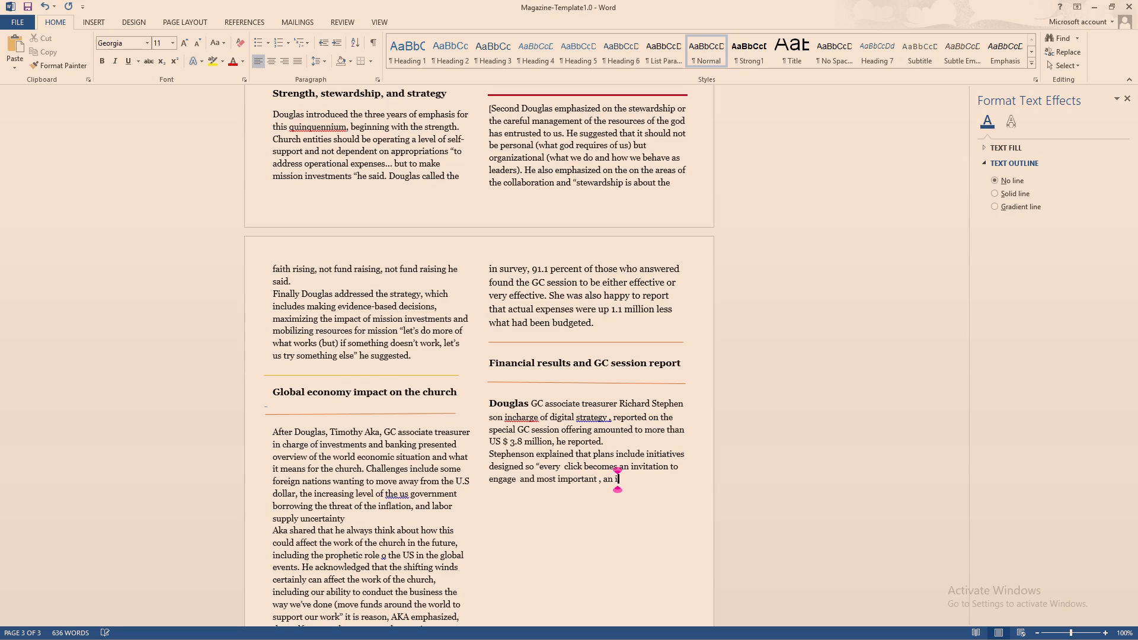
key(BackSpace)
text(oppor)
text(tuit)
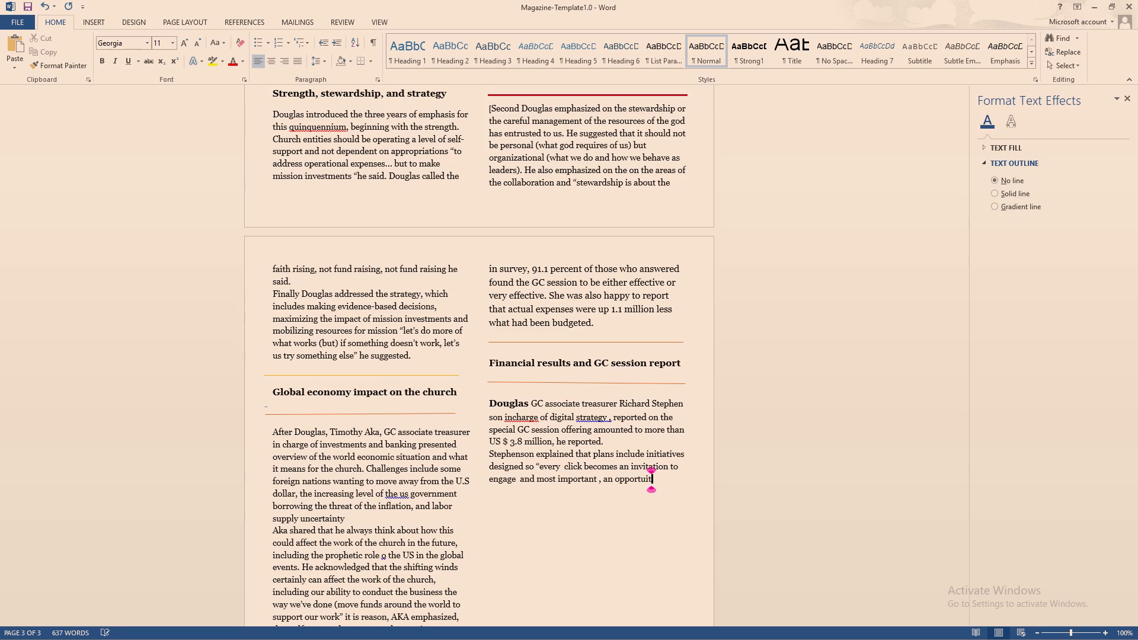
key(BackSpace)
key(BackSpace)
text(nity to)
key(space)
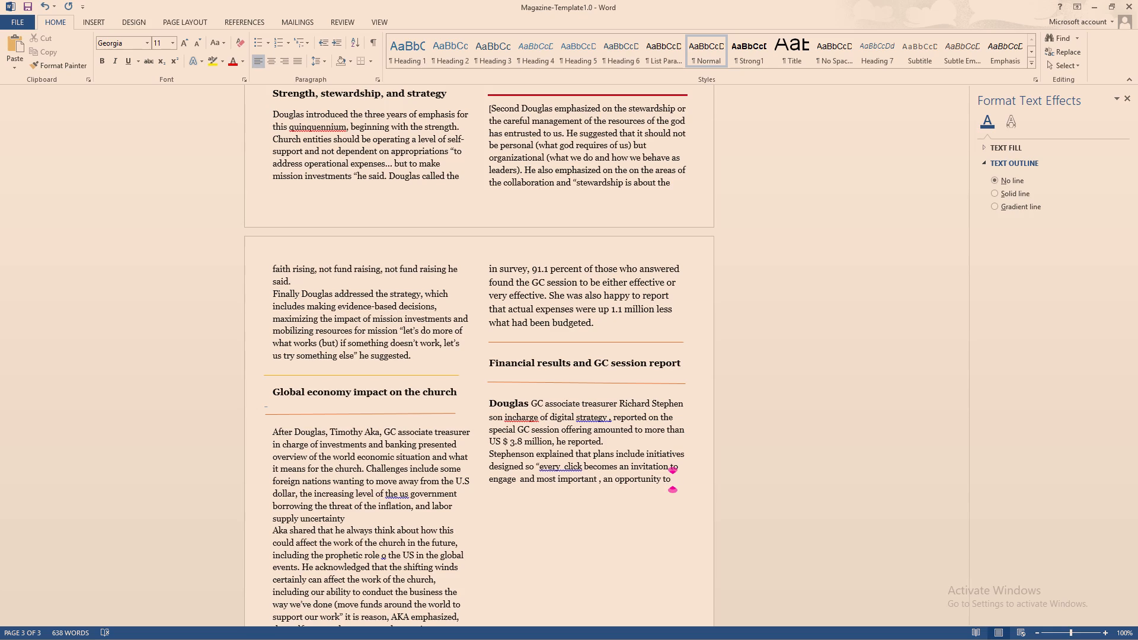
text(connect an)
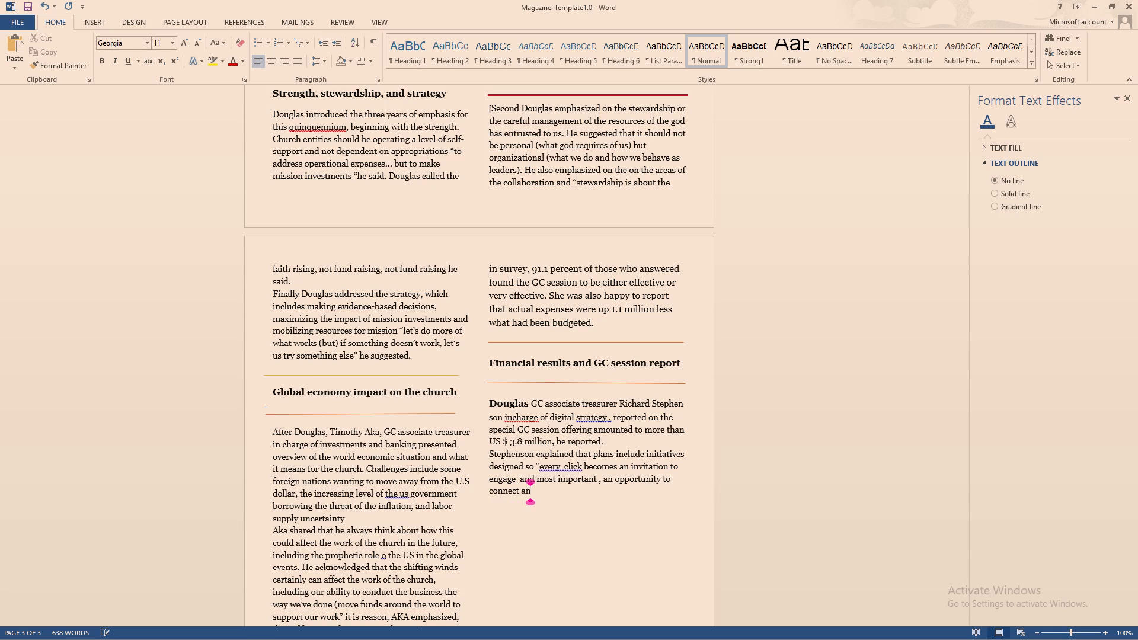
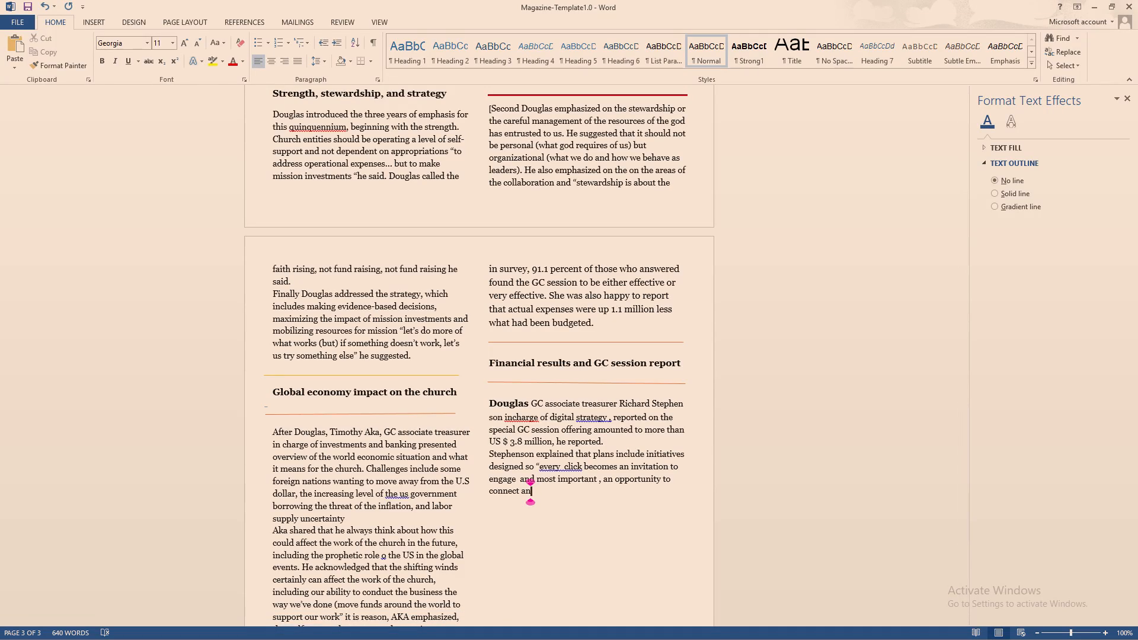
Continue the quotation after "connect an" with "online seeker with the ir local".
key(space)
text(online)
key(space)
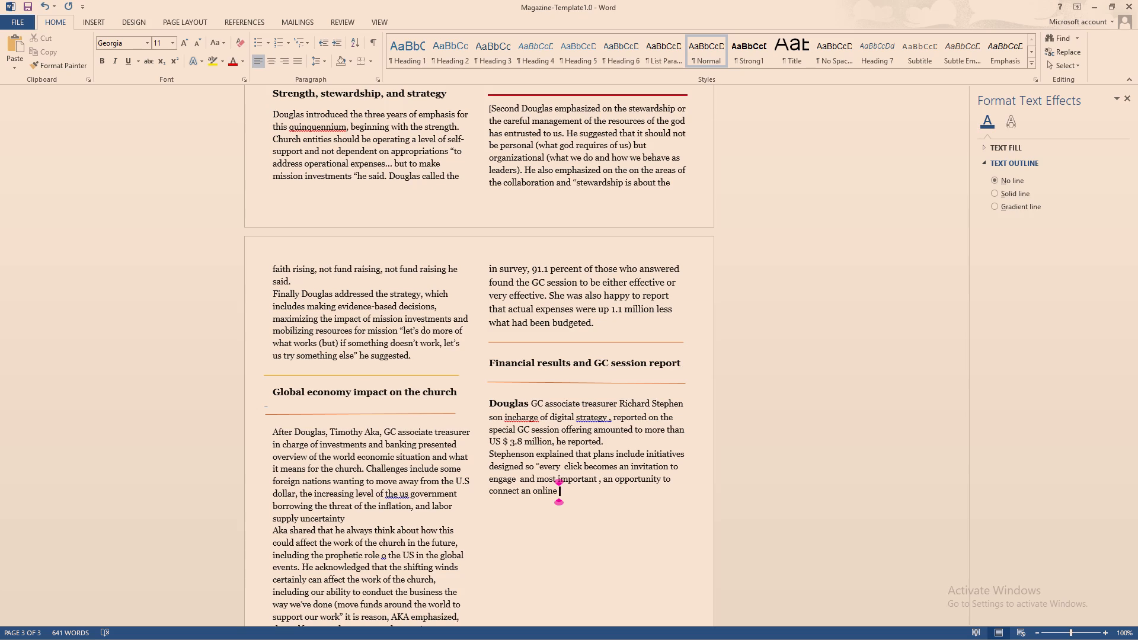
text(seeker with the)
key(space)
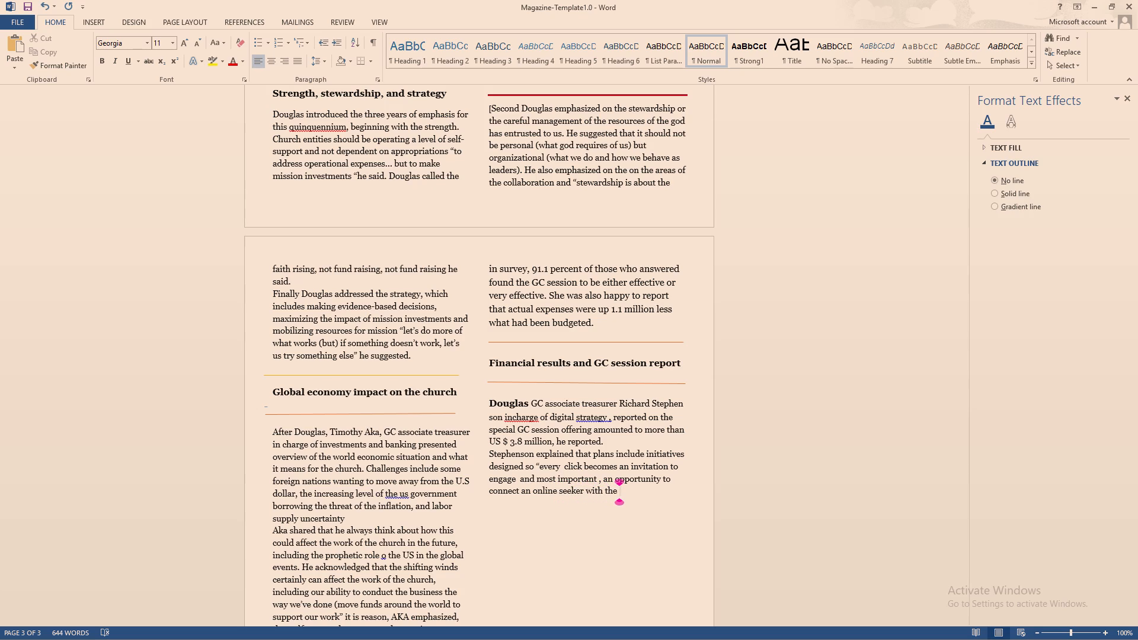
text(ir l)
text(ocal)
key(space)
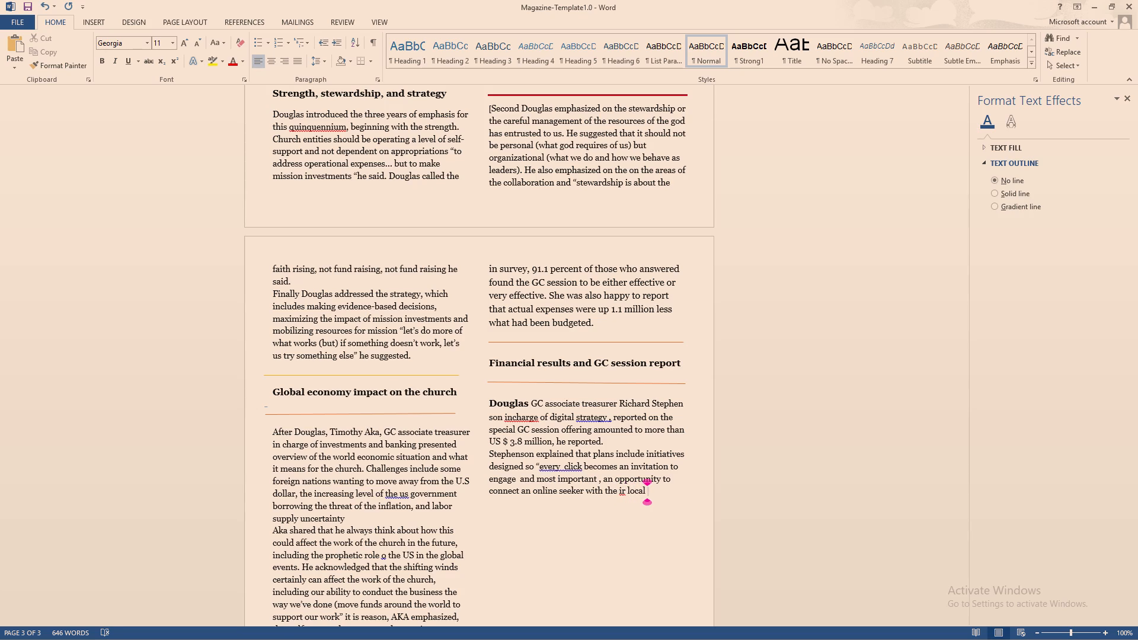
Complete the online seeker phrase with "advantist church".
text(advantest)
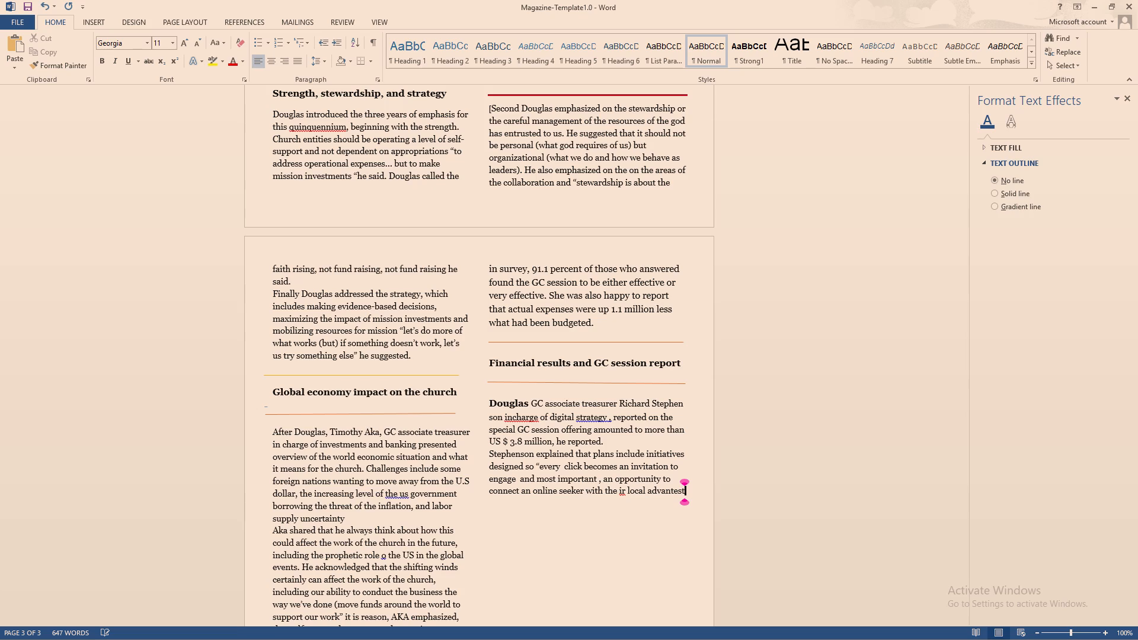
key(BackSpace)
key(BackSpace)
key(BackSpace)
text(id)
key(BackSpace)
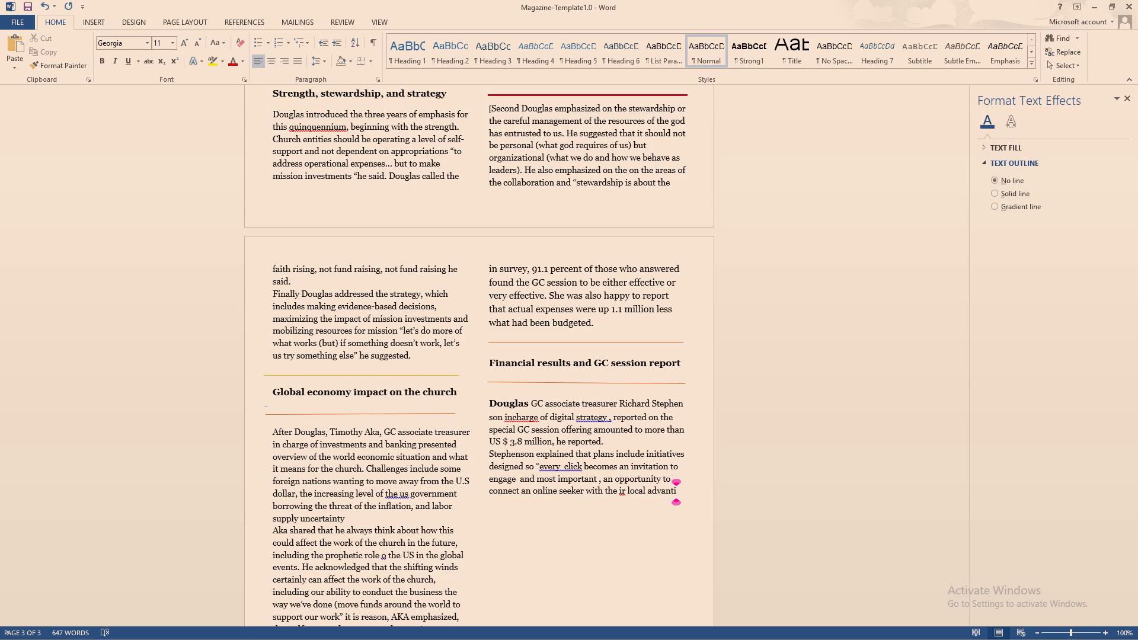
text(st church)
key(space)
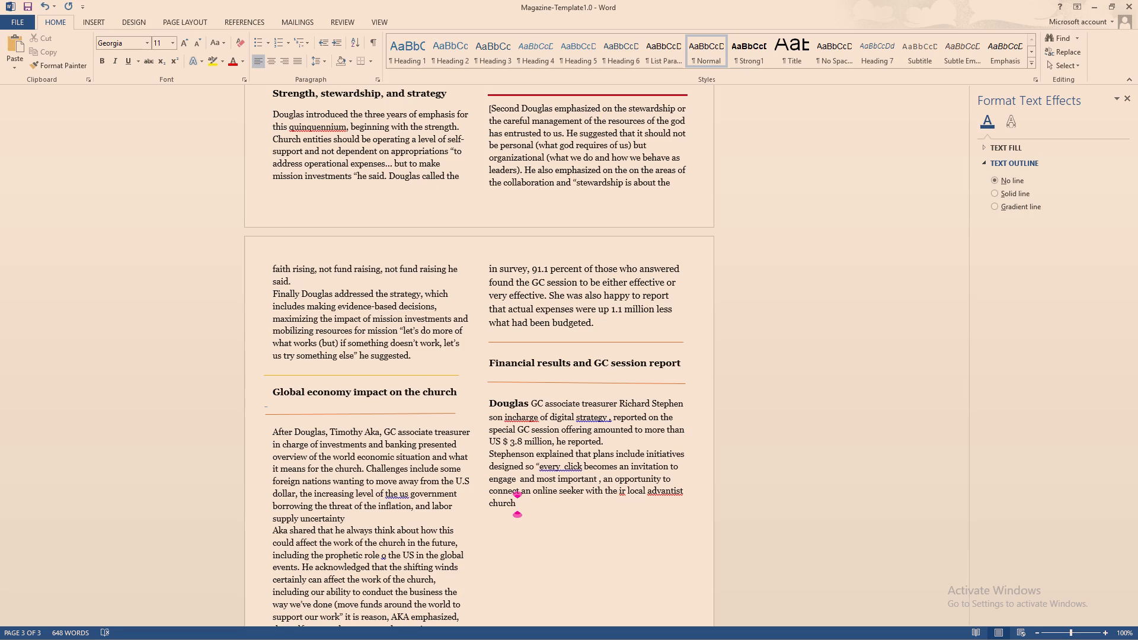
Add a quotation mark after "church" and end the paragraph with "digital movement to reach people where they are.".
text(" digital)
key(space)
text(movement to reach)
key(space)
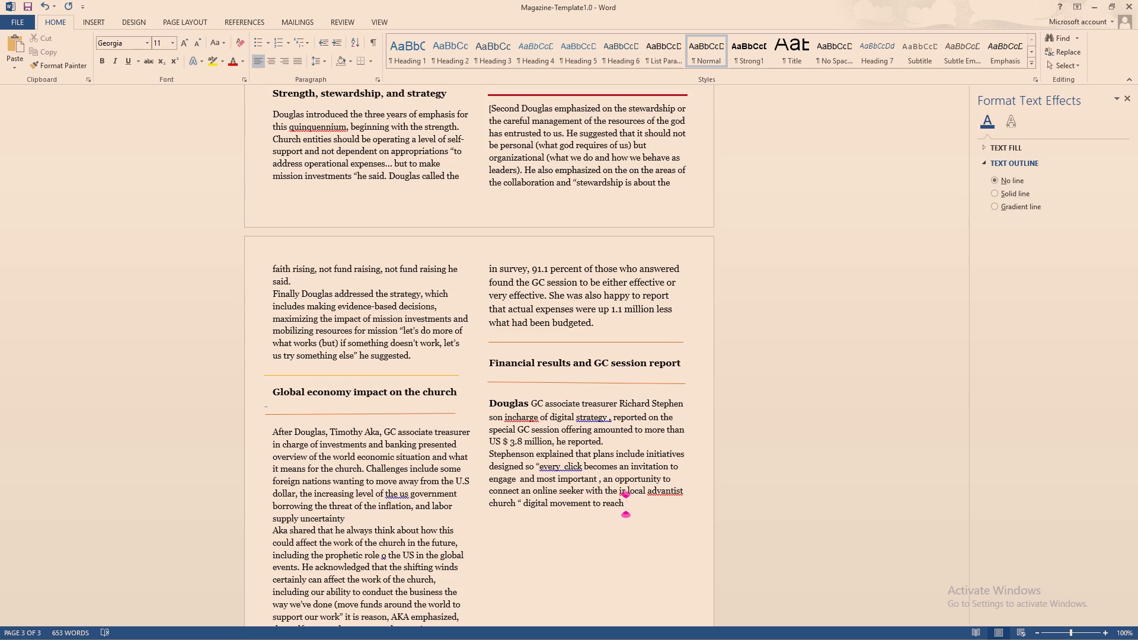
text(people where)
key(space)
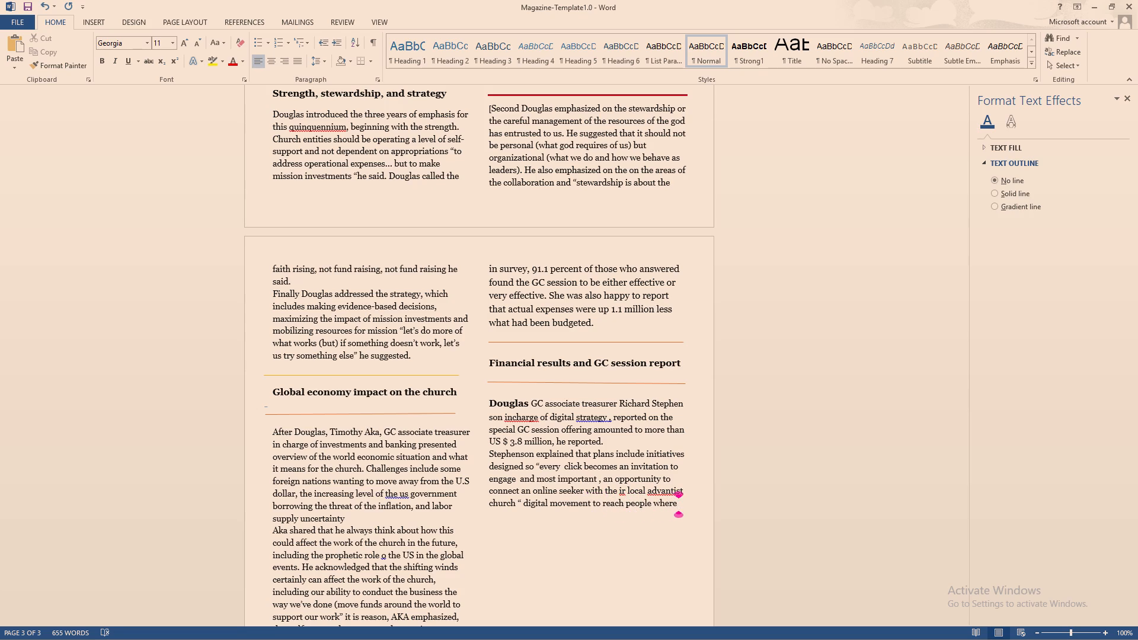
text(theye a)
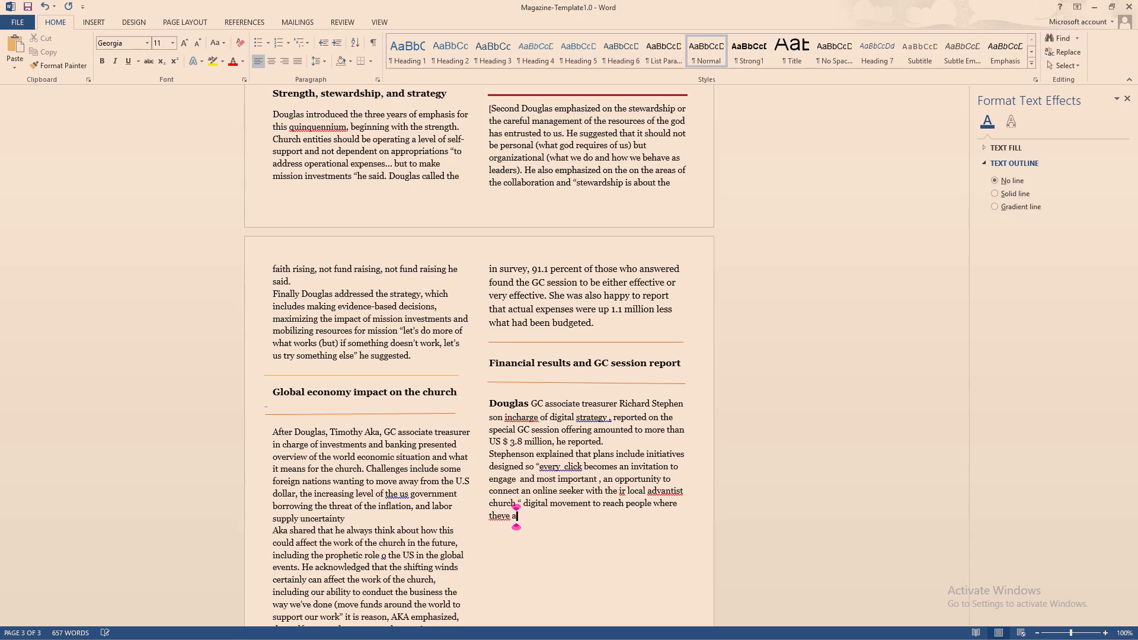
key(BackSpace)
key(BackSpace)
key(BackSpace)
key(space)
text(are)
key(period)
Leave a blank line below the Stephenson paragraph and write the section title "HOW IS TITHE USED?" in capitals.
key(Return)
key(Return)
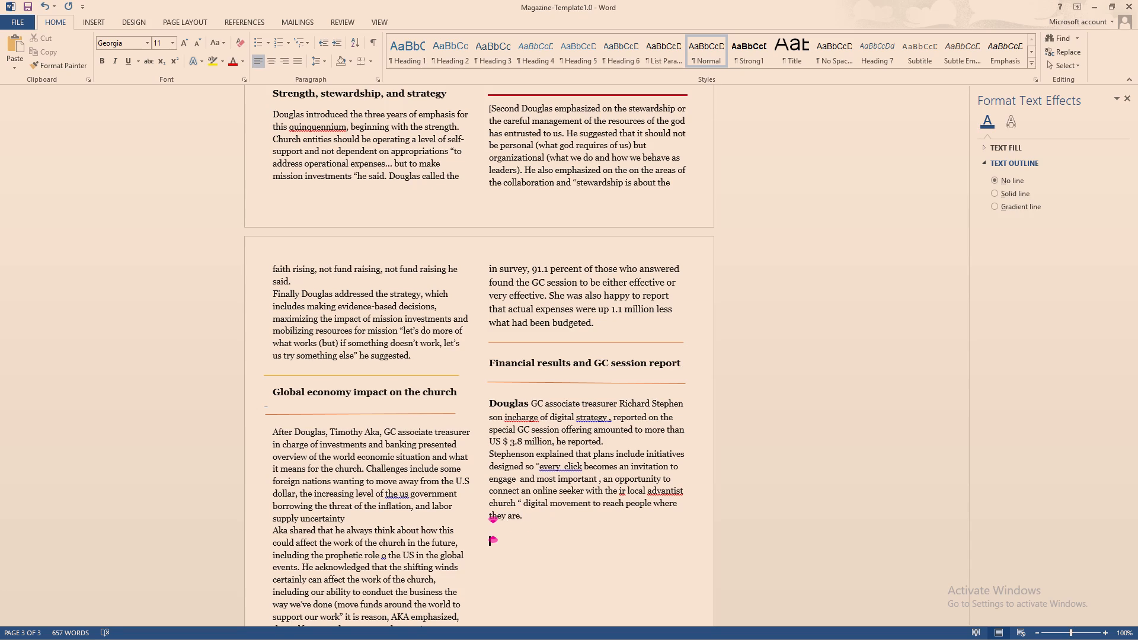
text(HO)
key(w)
key(BackSpace)
text(W IS)
key(space)
text(THI)
key(BackSpace)
key(BackSpace)
text(IT)
text(HE)
key(space)
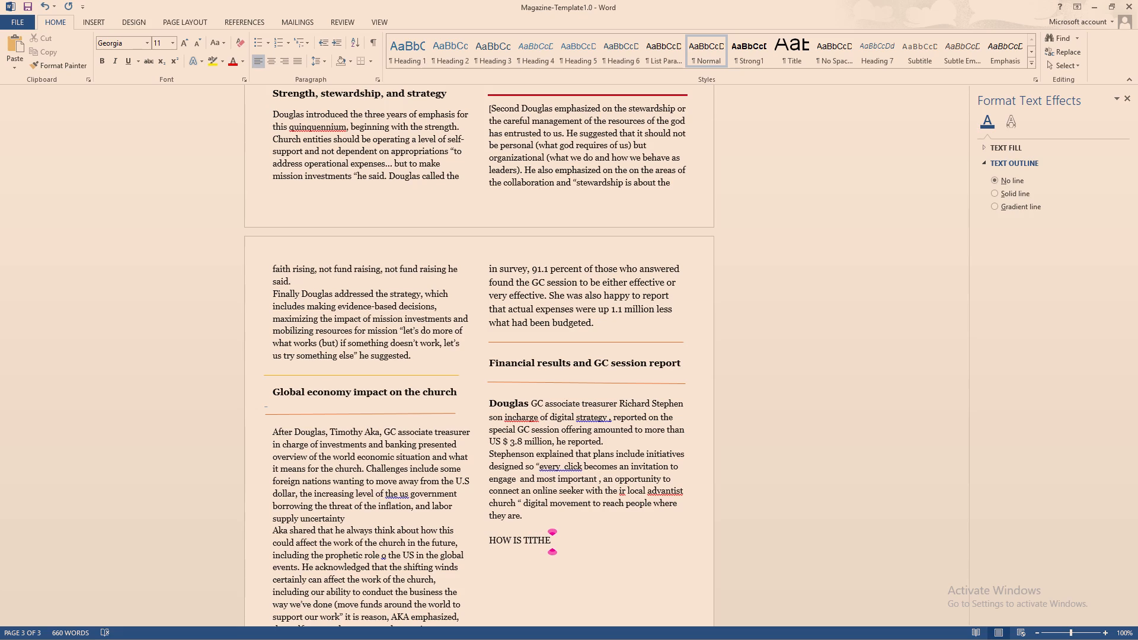
text(USED)
key(shift+question)
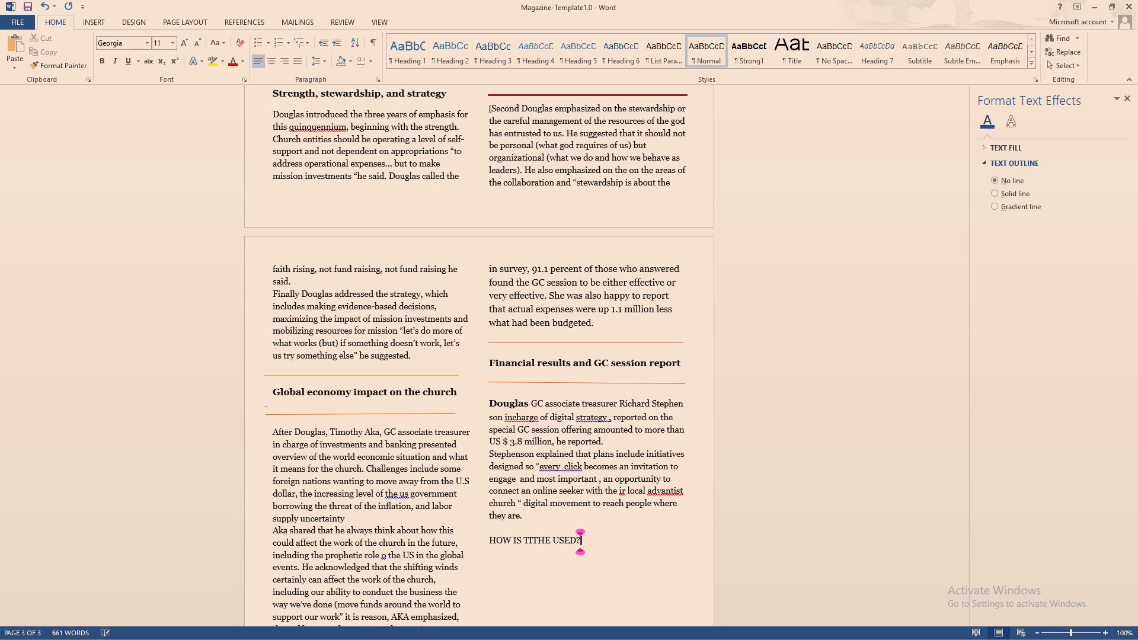
Apply the Heading 1 style to the "HOW IS TITHE USED?" line.
scroll(526, 519, down, 2)
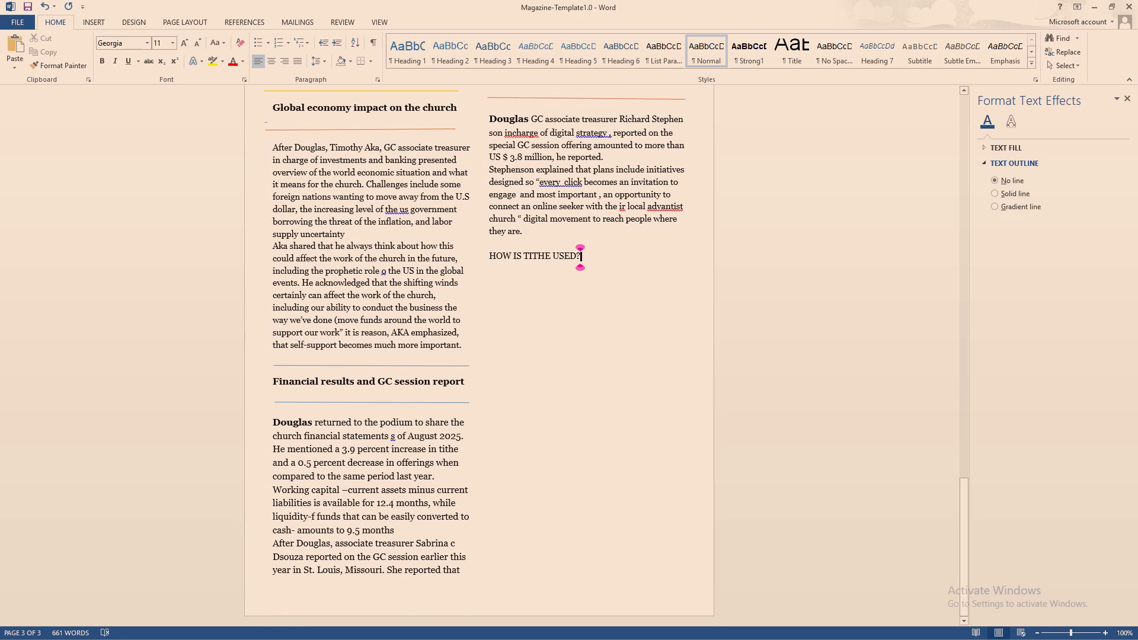
scroll(353, 225, up, 4)
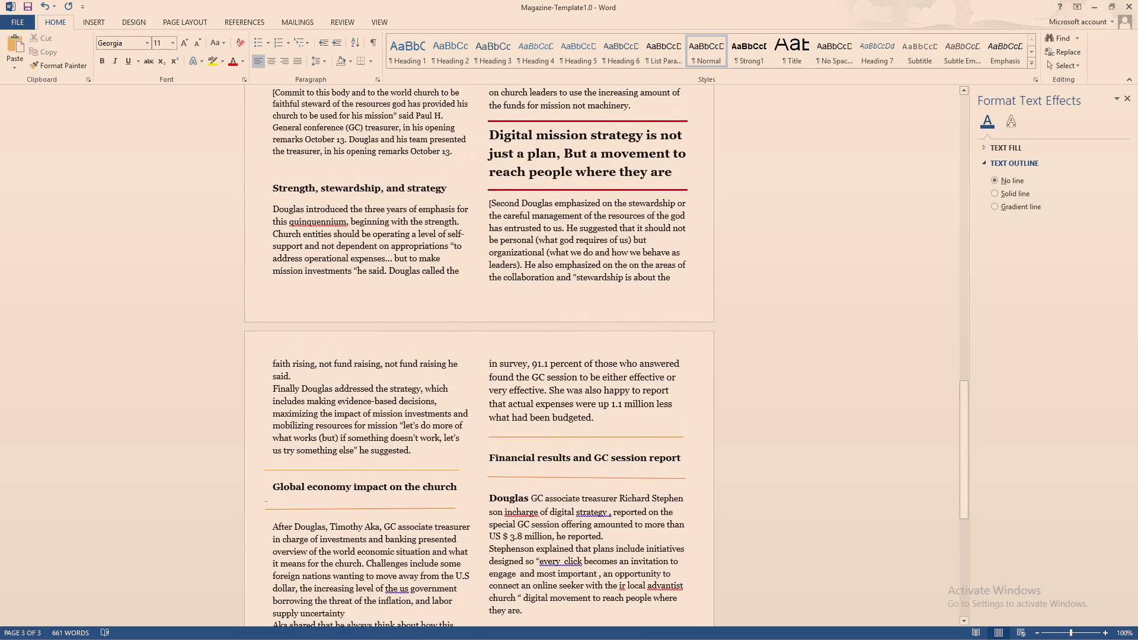
scroll(357, 225, up, 3)
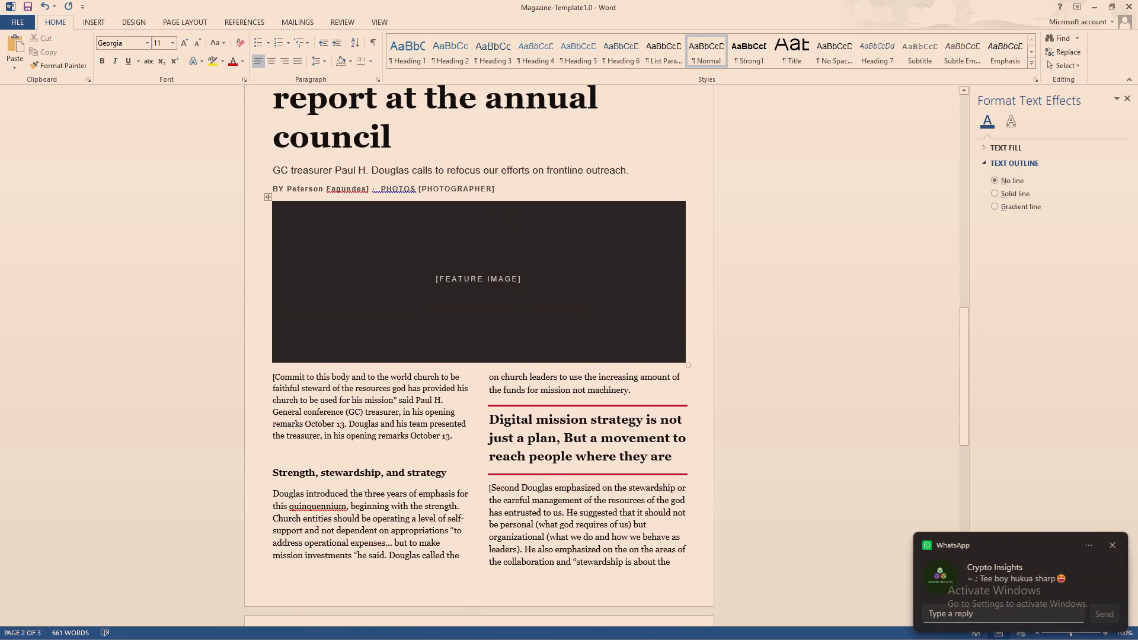
scroll(360, 222, down, 4)
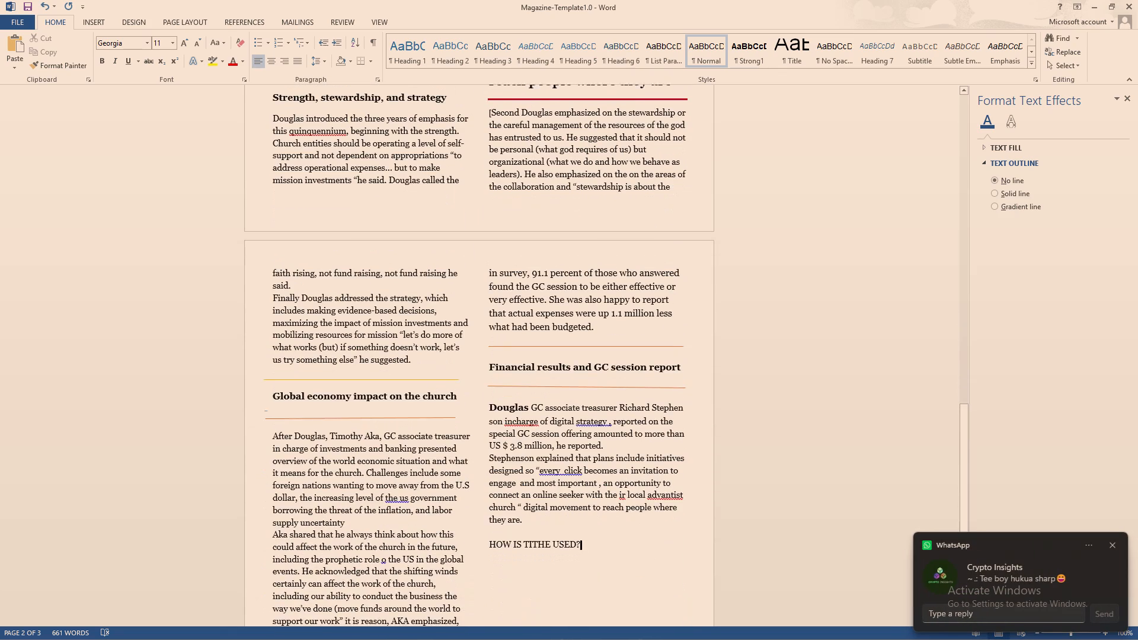
scroll(363, 226, down, 1)
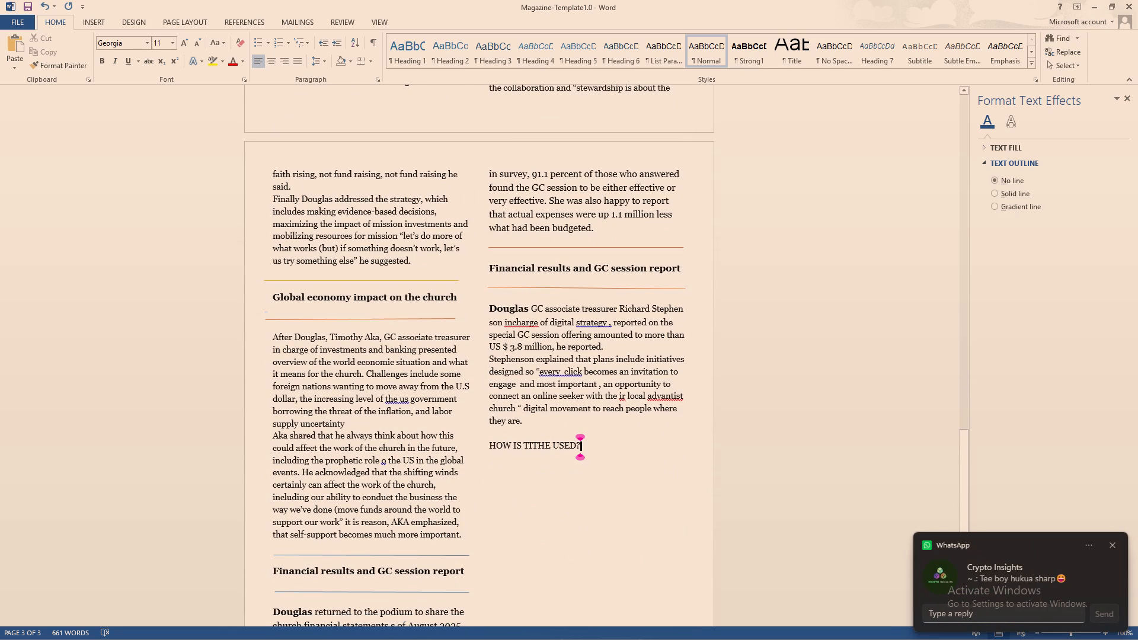
click(409, 46)
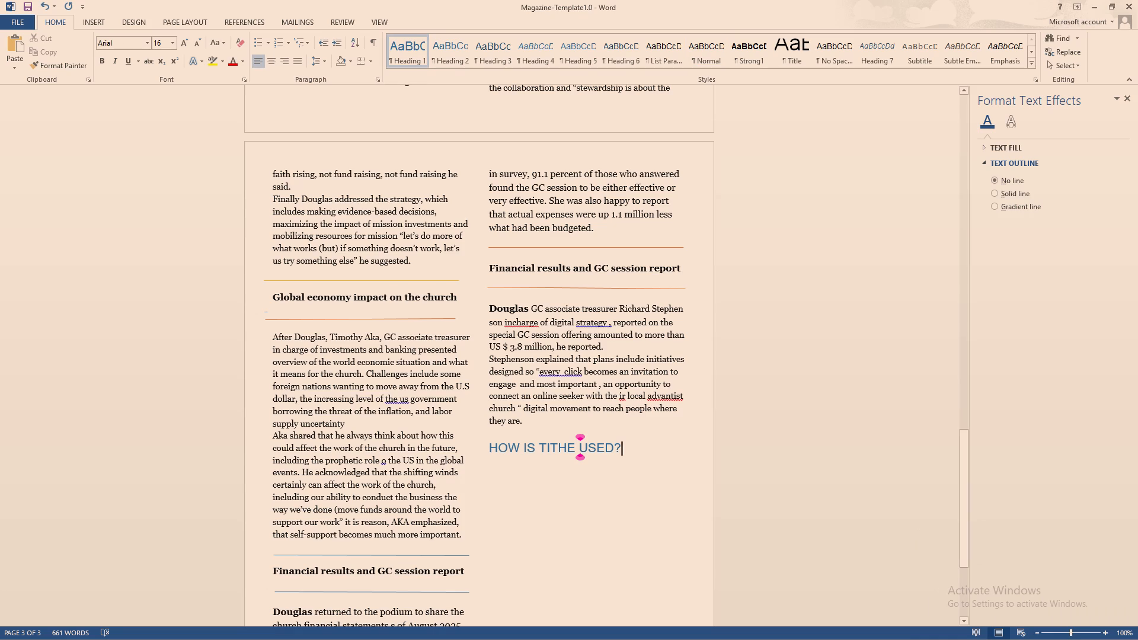
Start a new paragraph below the tithe heading and format it in the Normal style with the Georgia font.
click(536, 490)
click(483, 464)
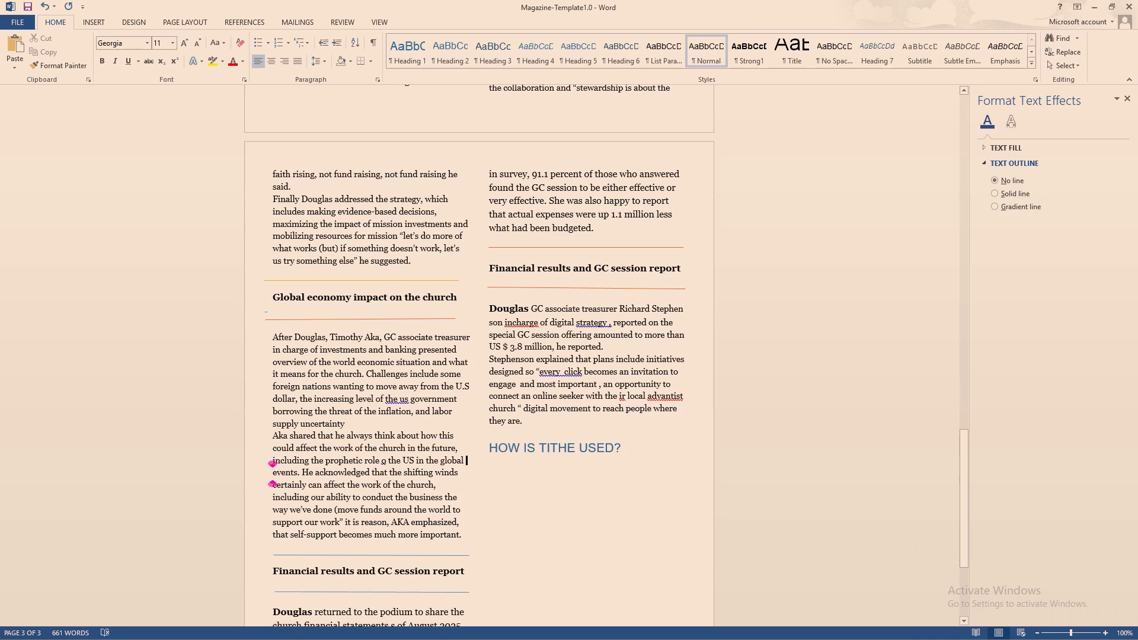
click(625, 454)
key(Return)
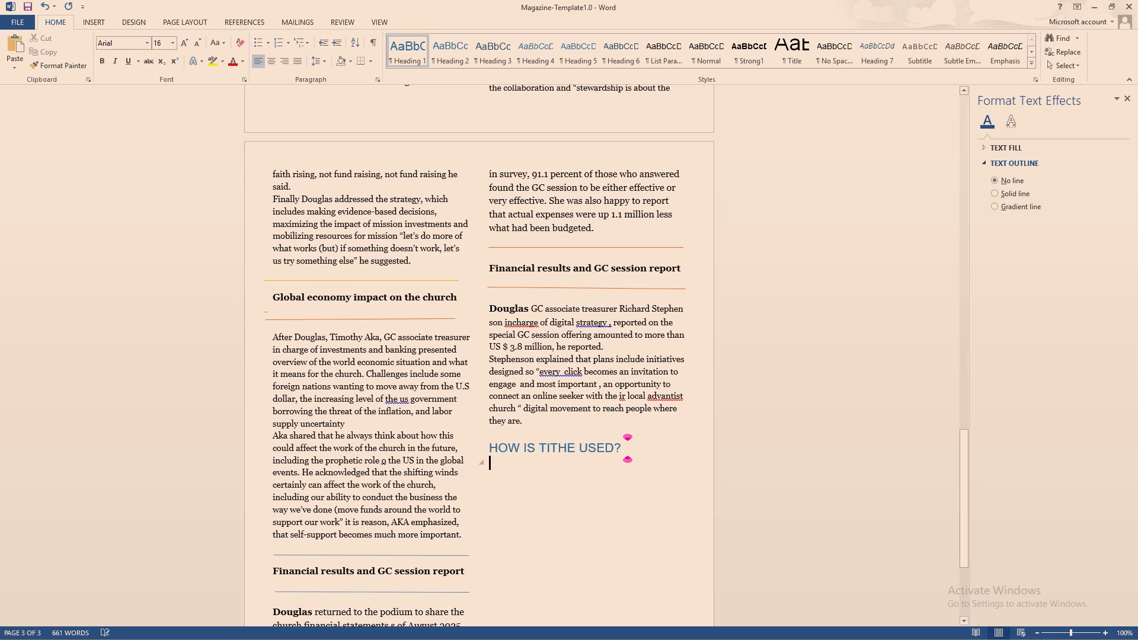
key(Return)
click(497, 463)
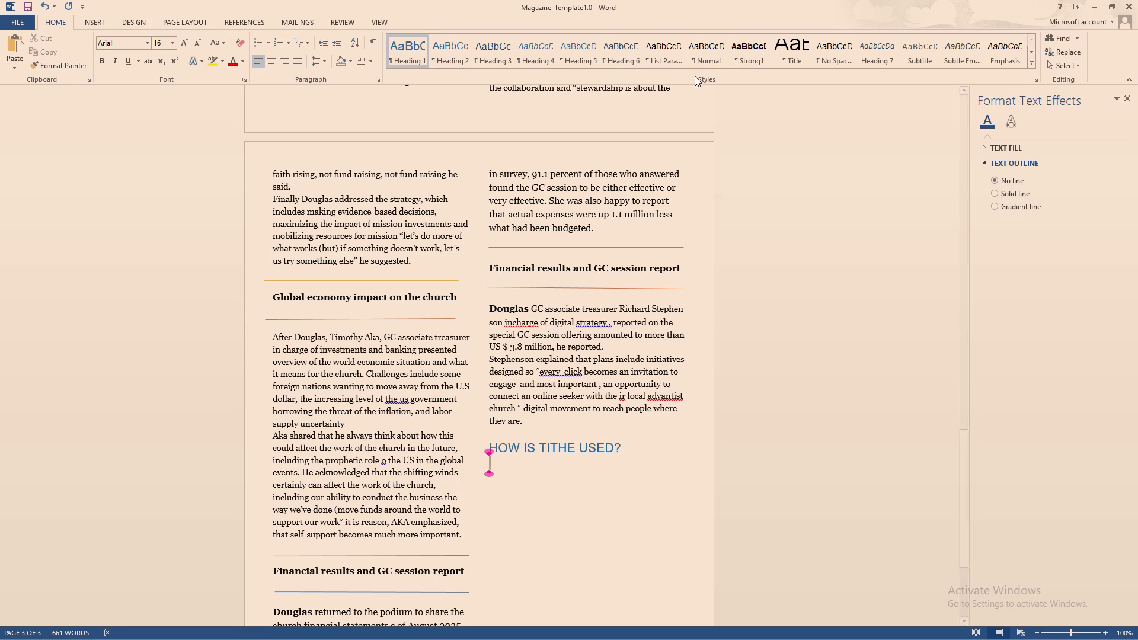
click(707, 44)
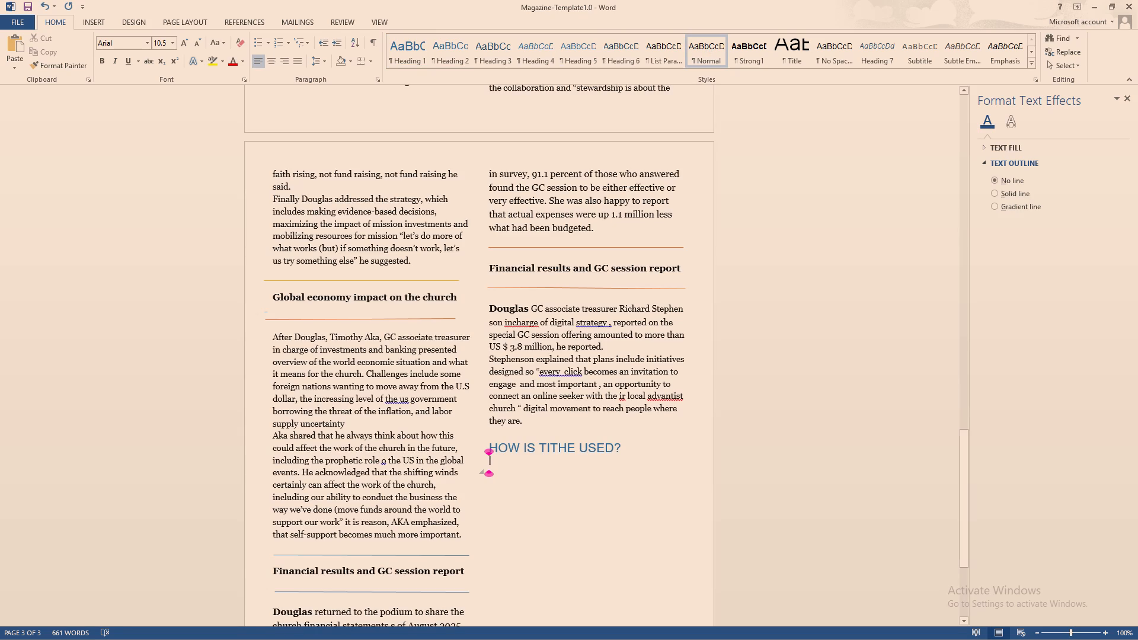
click(149, 38)
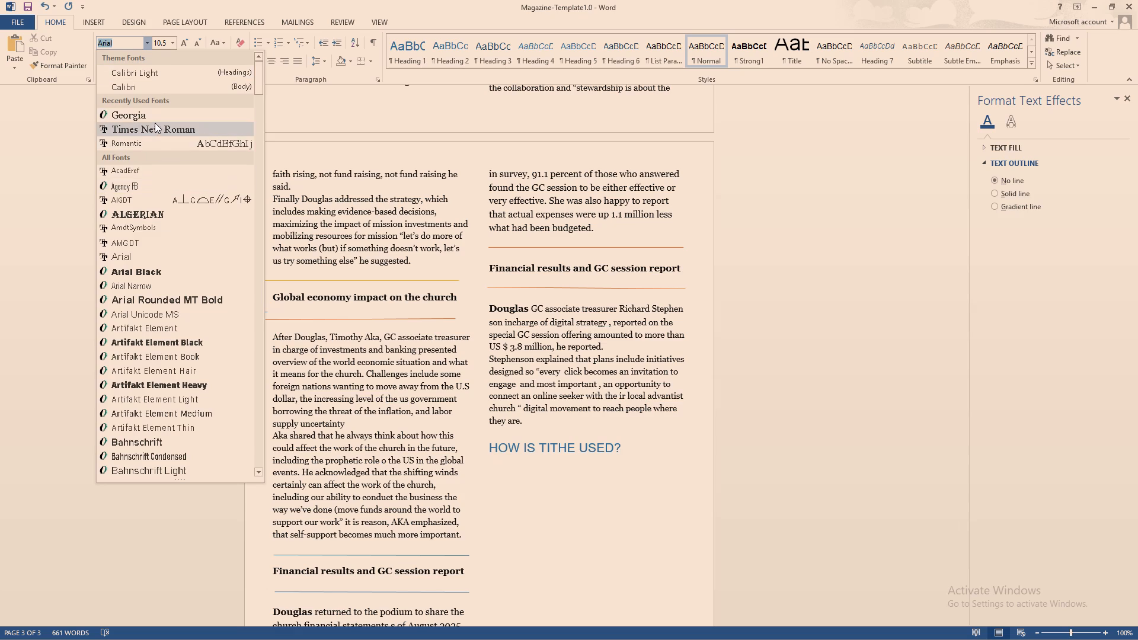
click(156, 118)
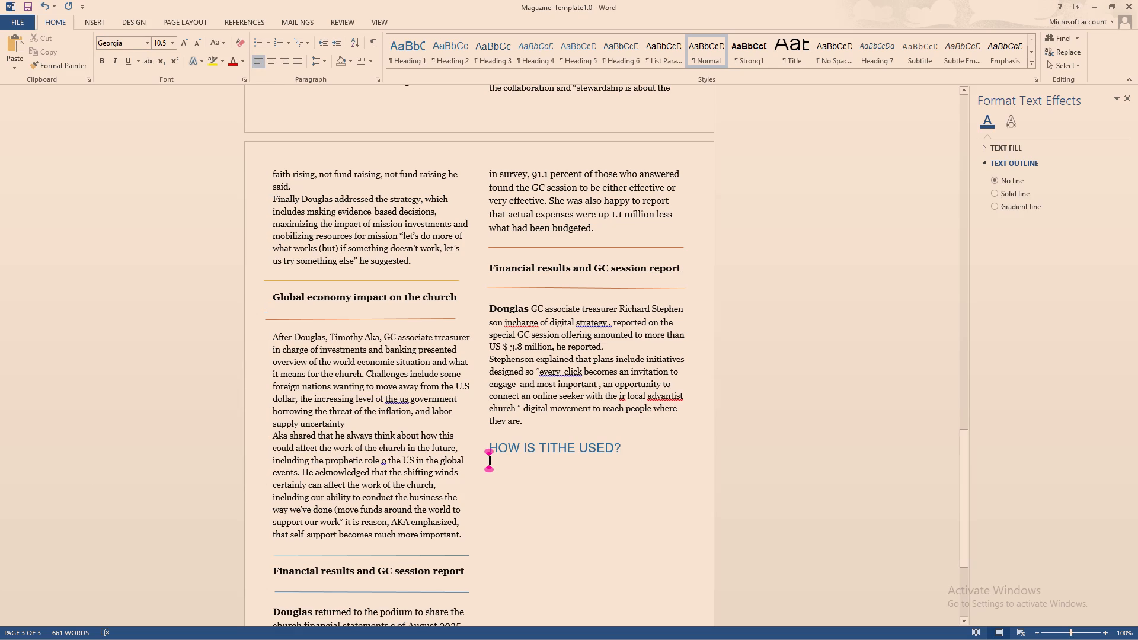
Begin the paragraph under the "HOW IS TITHE USED?" heading with the words "After stephenson".
text(AD)
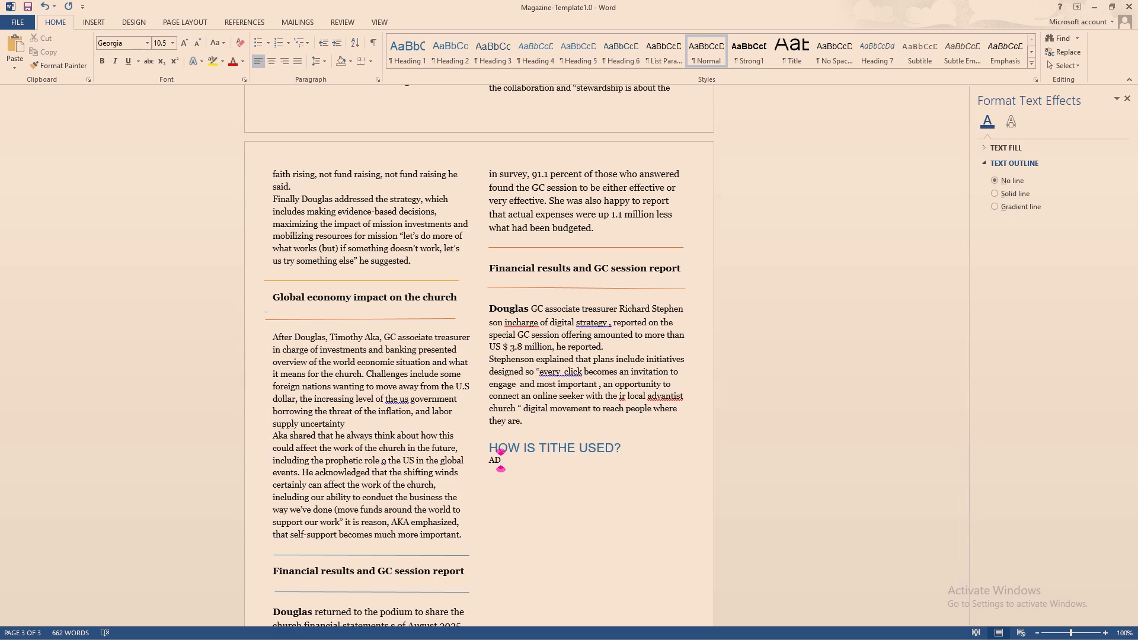
key(BackSpace)
text(fter stephenes)
key(BackSpace)
key(BackSpace)
text(son)
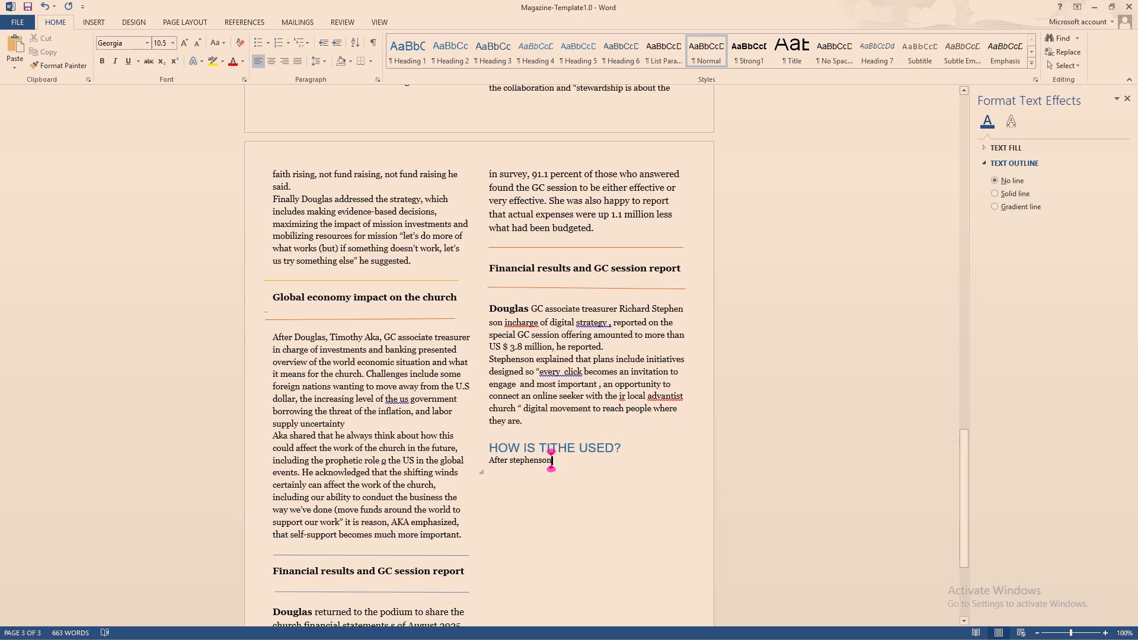
Set the font size of the opening words under the tithe heading to 12 and return to the end of the line.
drag(487, 458, 579, 474)
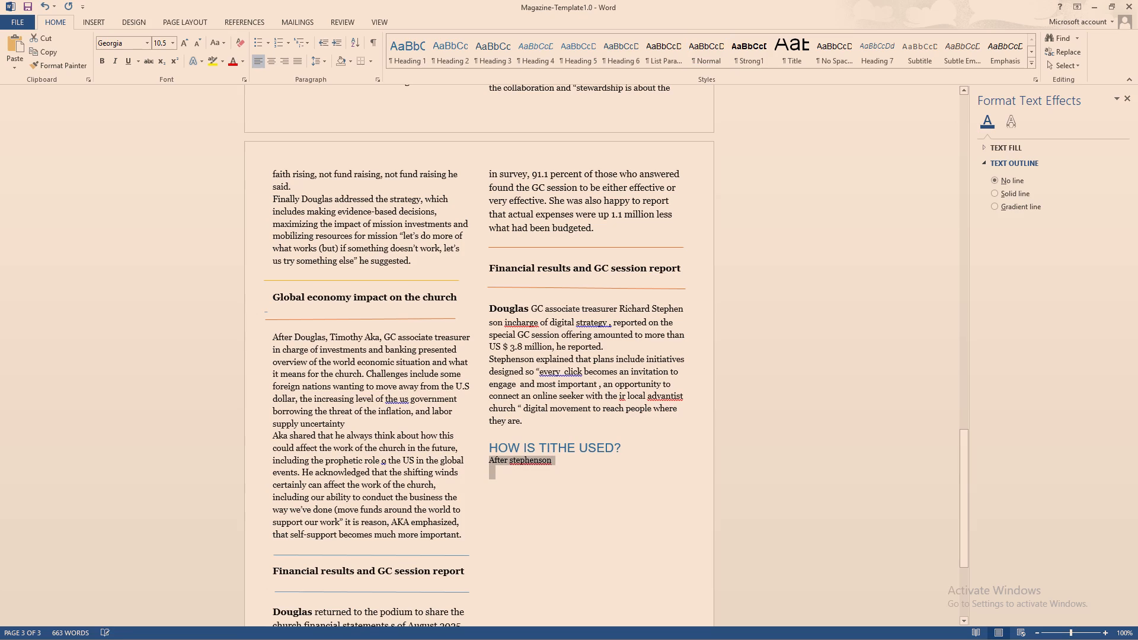
click(171, 41)
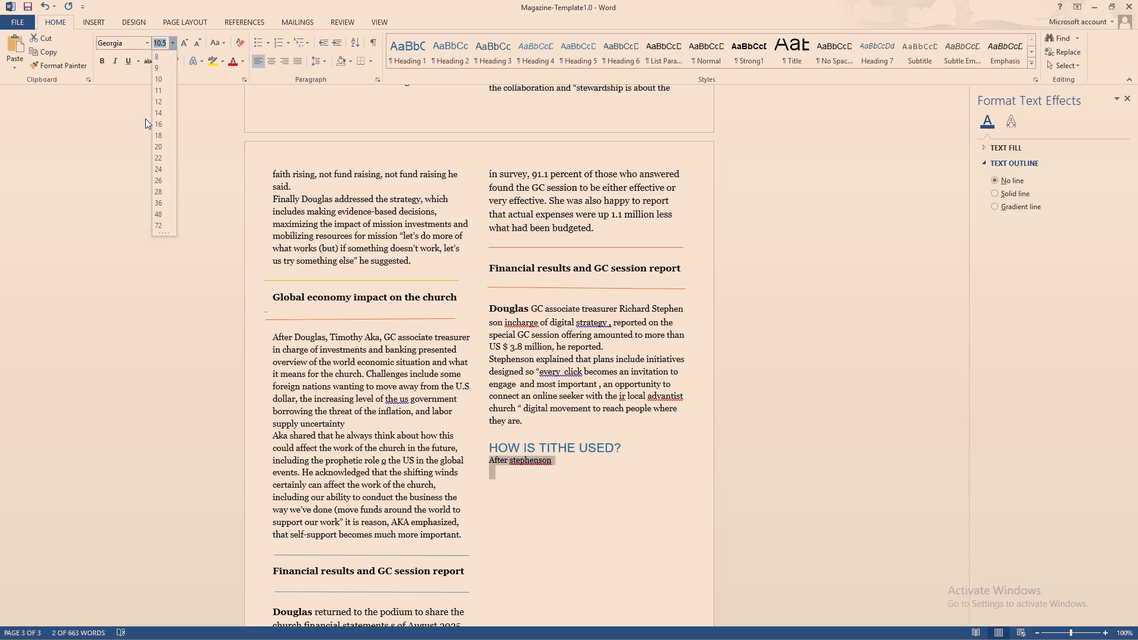
click(165, 105)
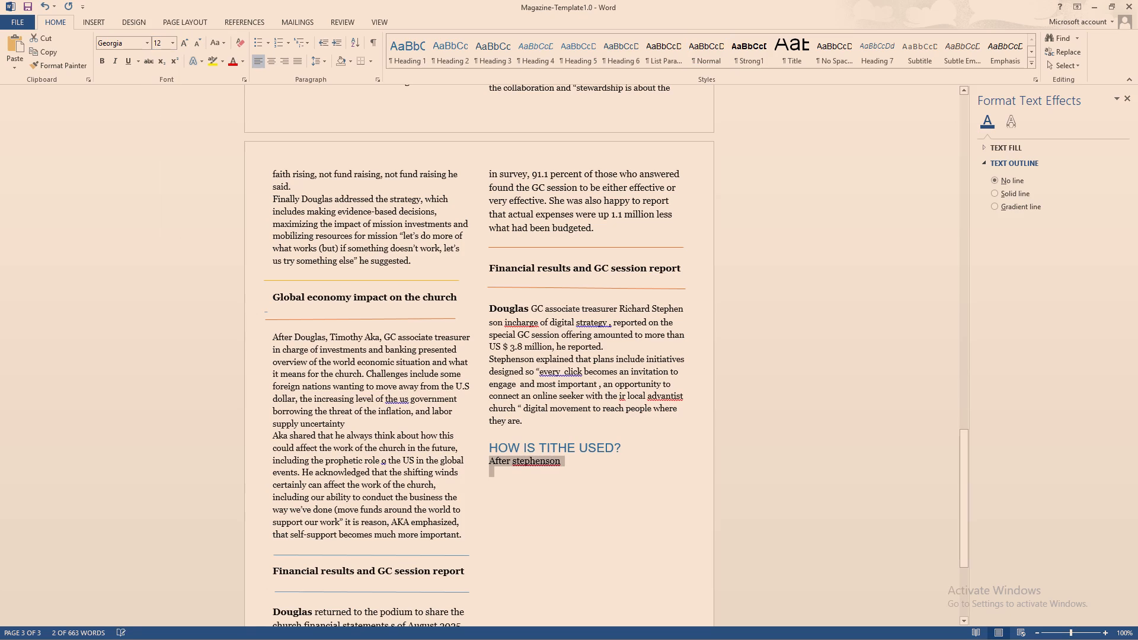
click(581, 465)
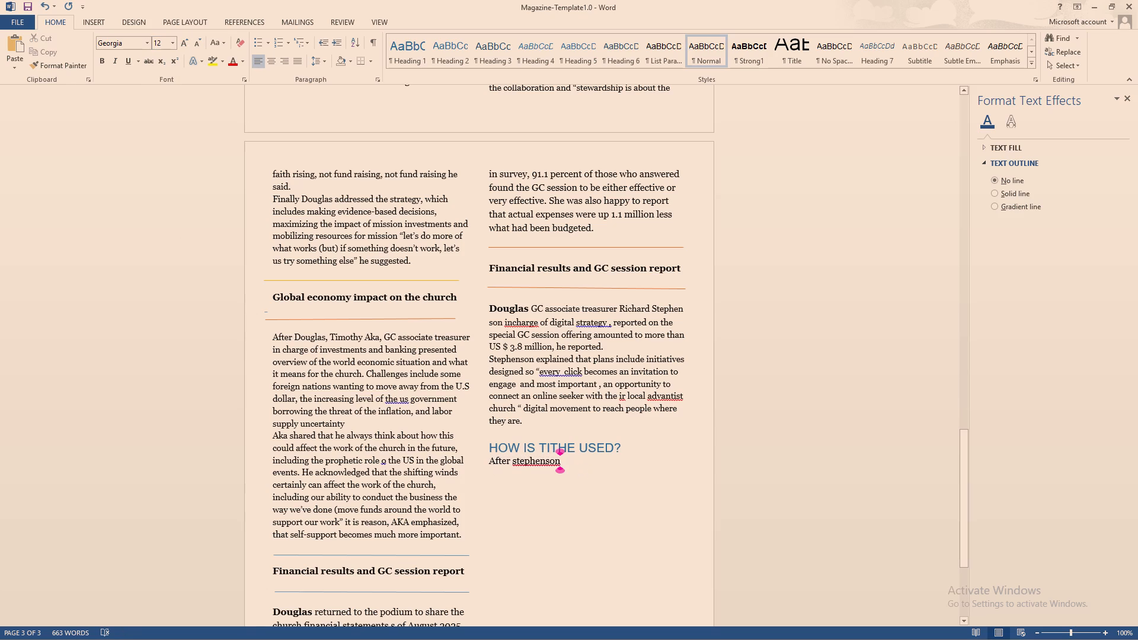
Continue the opening line of the tithe paragraph with "report undertreasurere".
key(space)
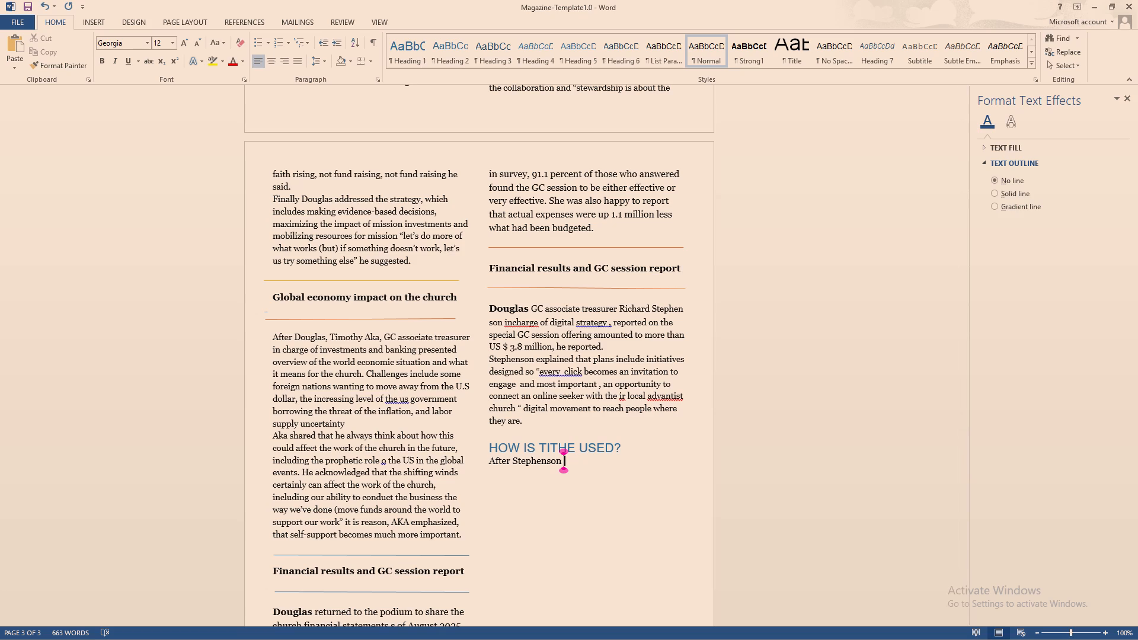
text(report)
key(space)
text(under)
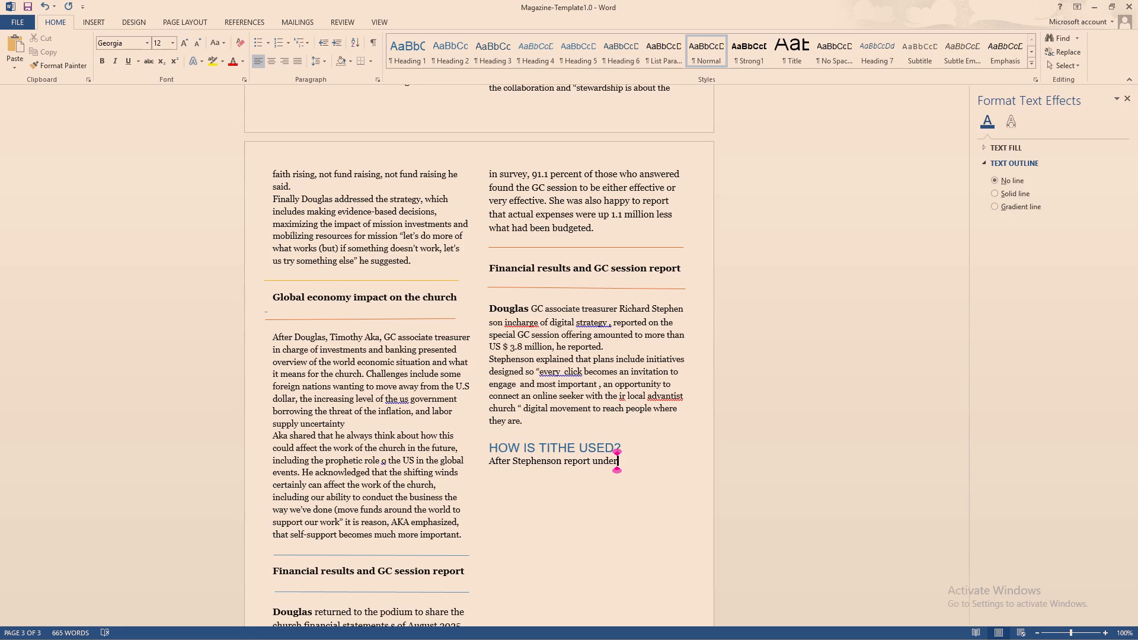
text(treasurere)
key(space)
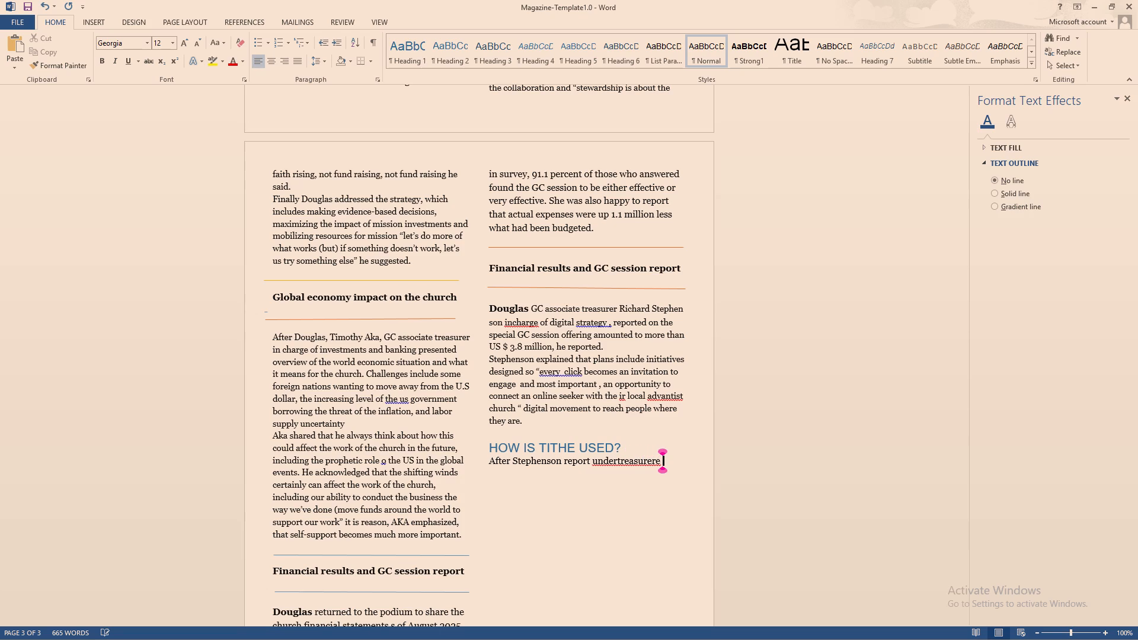
Start a new line in the tithe section and enter the undertreasurer's name.
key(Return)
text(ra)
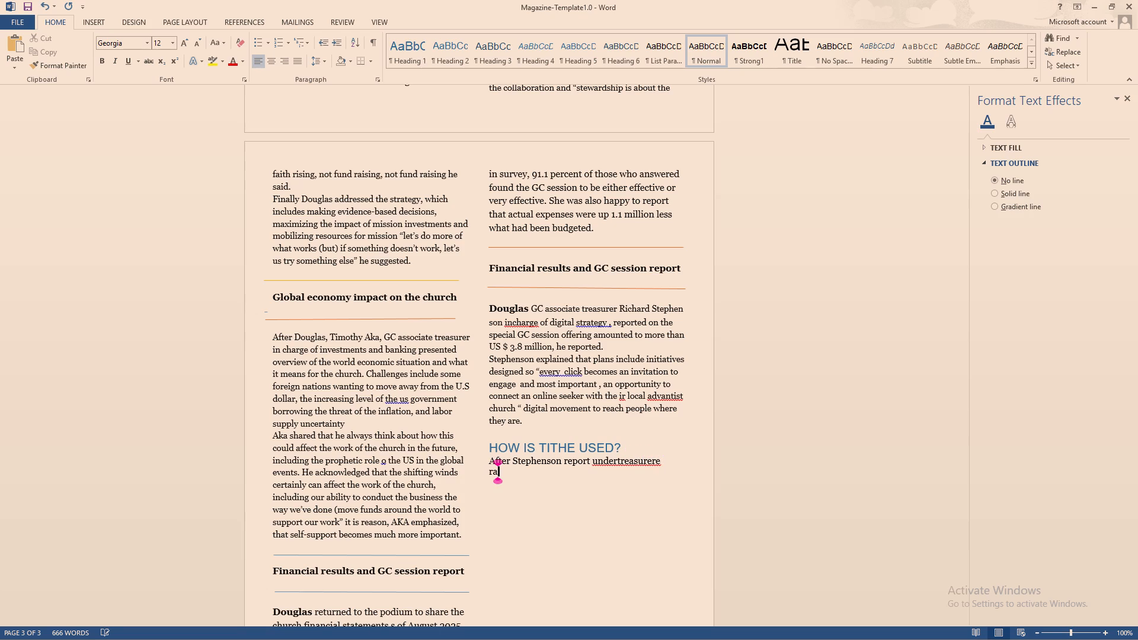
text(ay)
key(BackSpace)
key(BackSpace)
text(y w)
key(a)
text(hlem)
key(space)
Complete the sentence after the undertreasurer's name with "shared an update on the use of tithe.".
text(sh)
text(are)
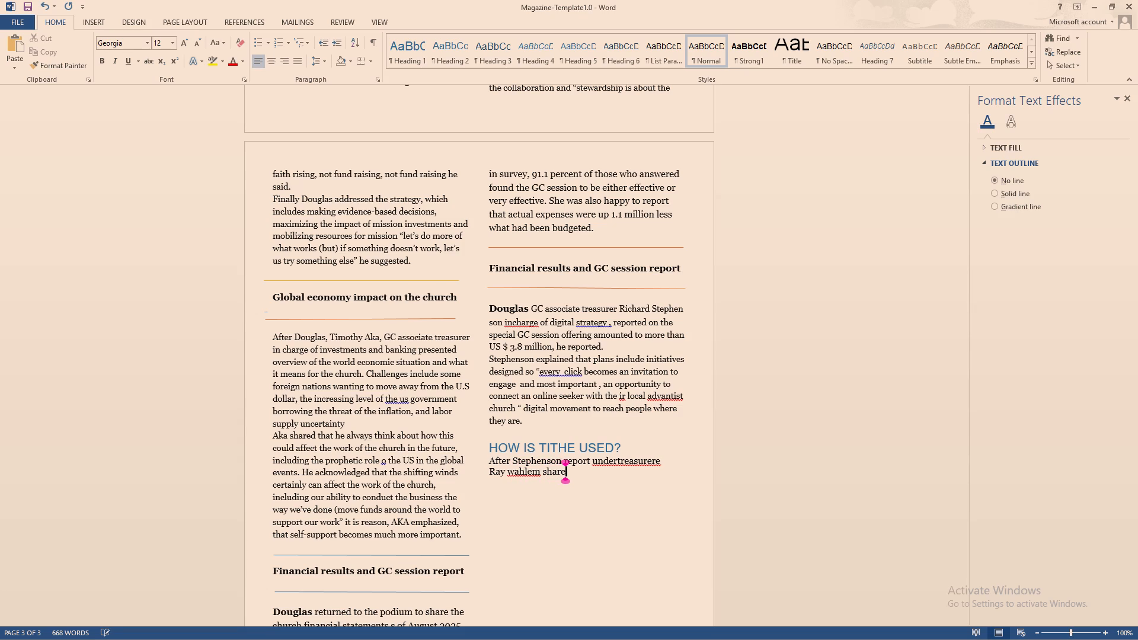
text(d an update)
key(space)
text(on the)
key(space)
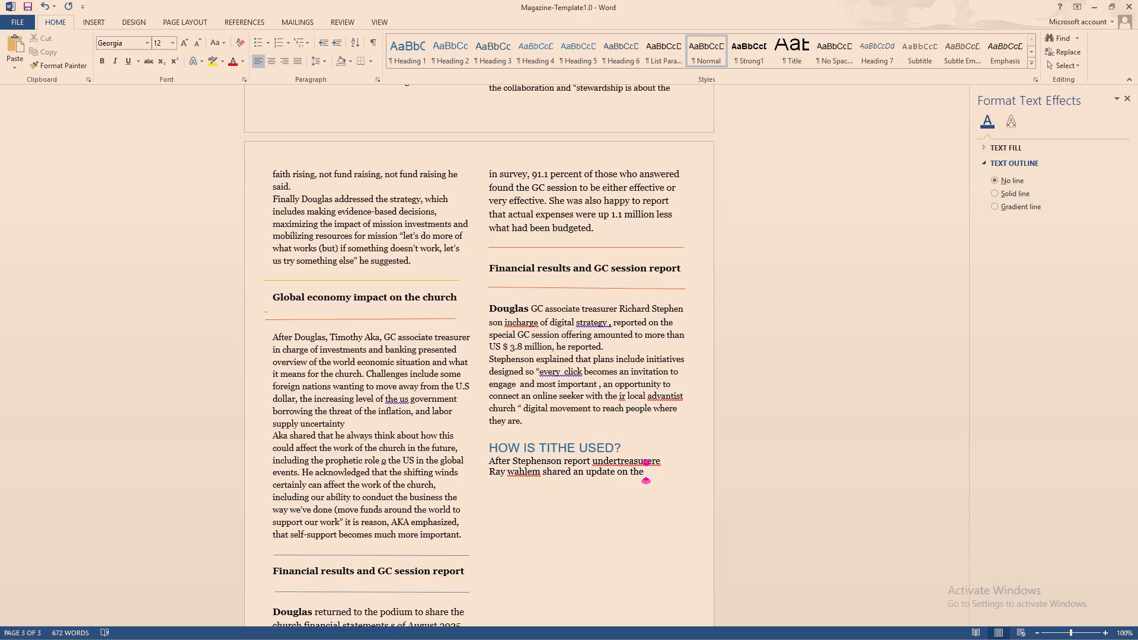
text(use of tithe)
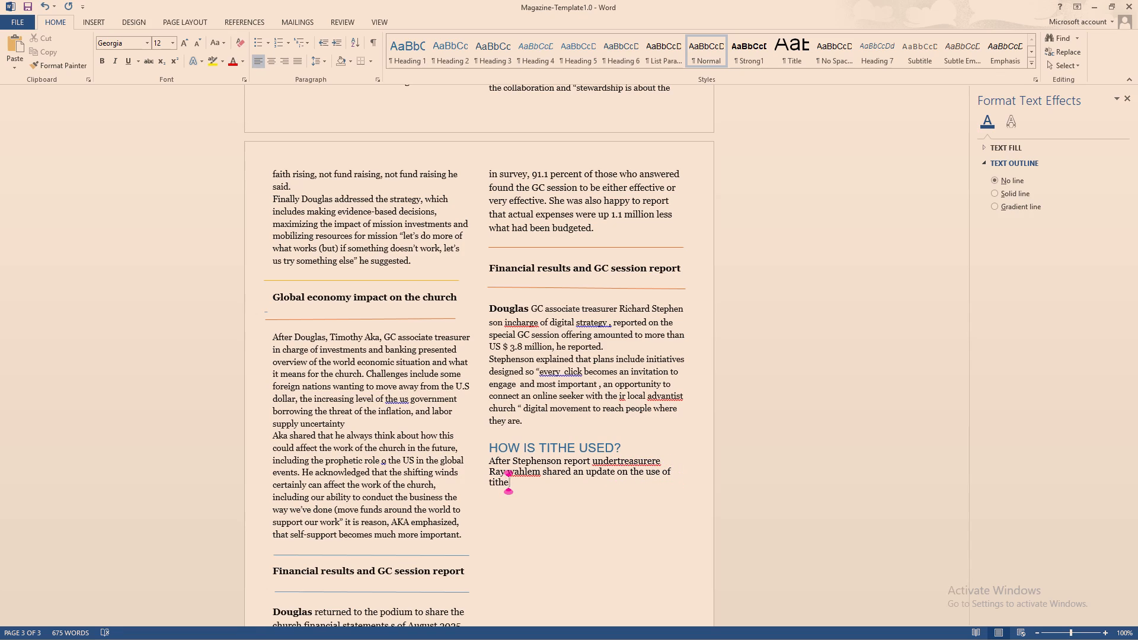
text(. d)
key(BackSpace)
Begin the second sentence of the tithe section with "Based on current policies , wahlem reminded".
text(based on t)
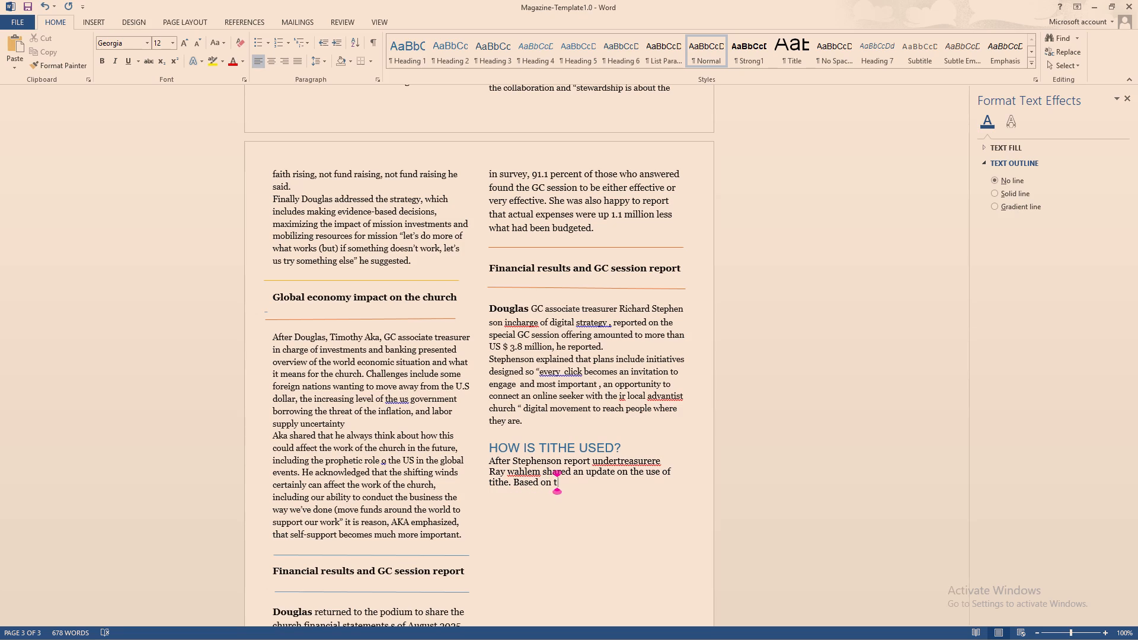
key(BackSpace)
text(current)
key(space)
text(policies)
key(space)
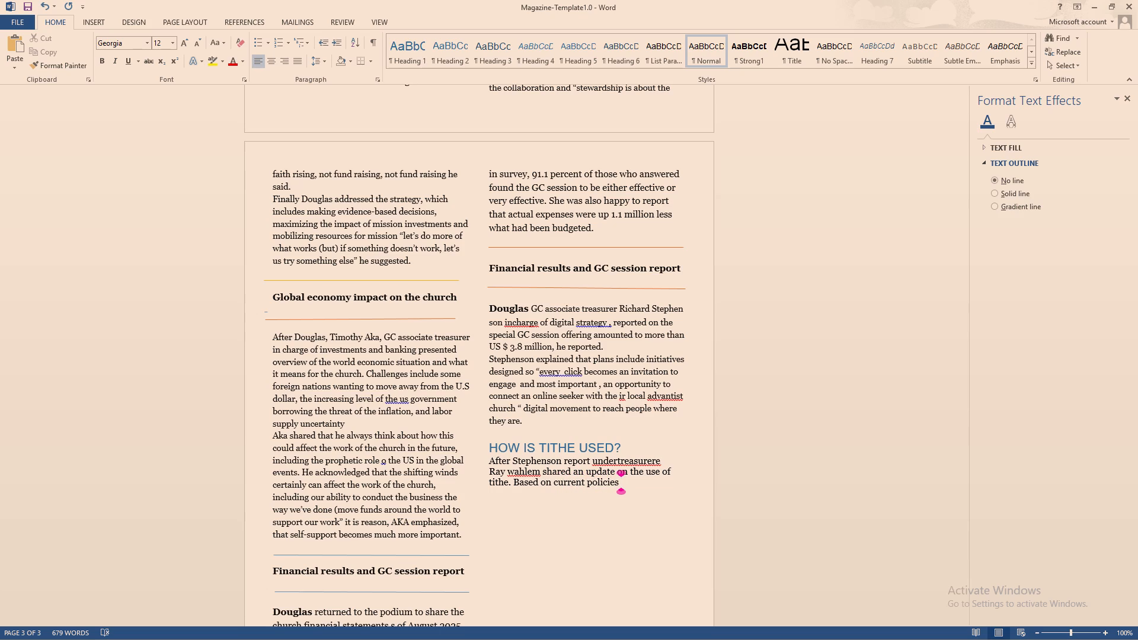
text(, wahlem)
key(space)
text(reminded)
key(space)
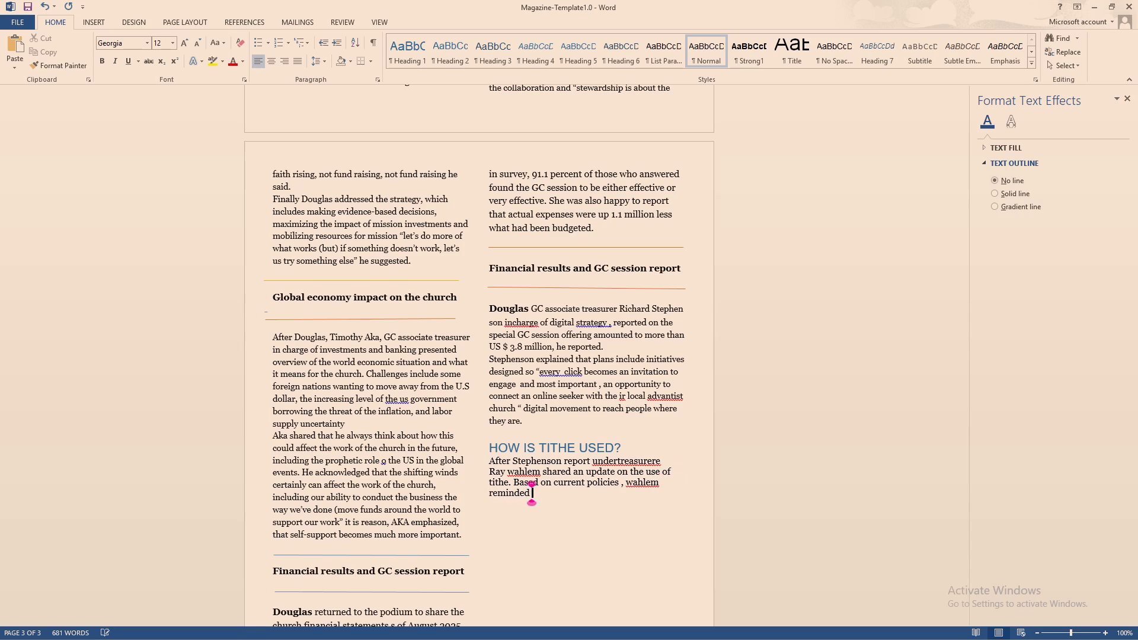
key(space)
Continue the sentence on the same line with "GC EXCOM members", keeping "GC EXCOM" in capitals.
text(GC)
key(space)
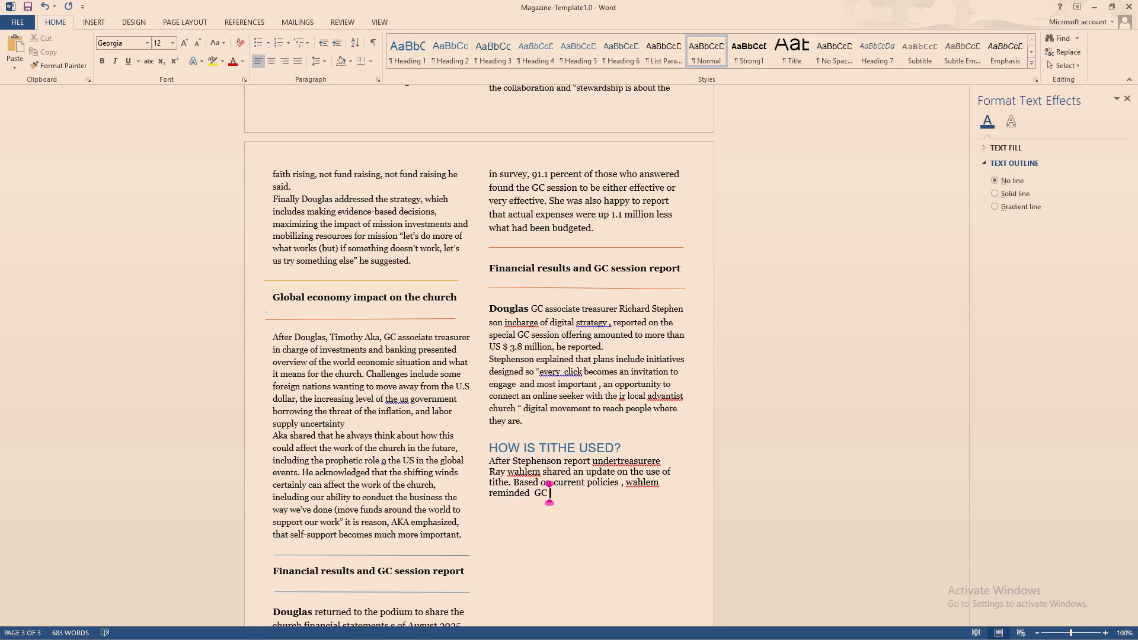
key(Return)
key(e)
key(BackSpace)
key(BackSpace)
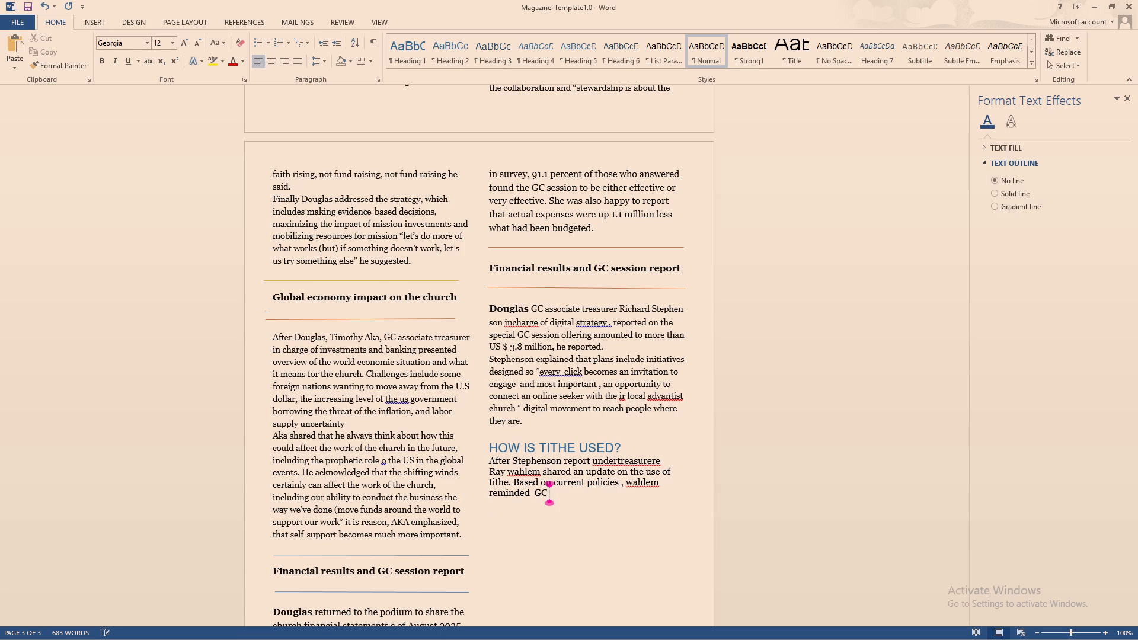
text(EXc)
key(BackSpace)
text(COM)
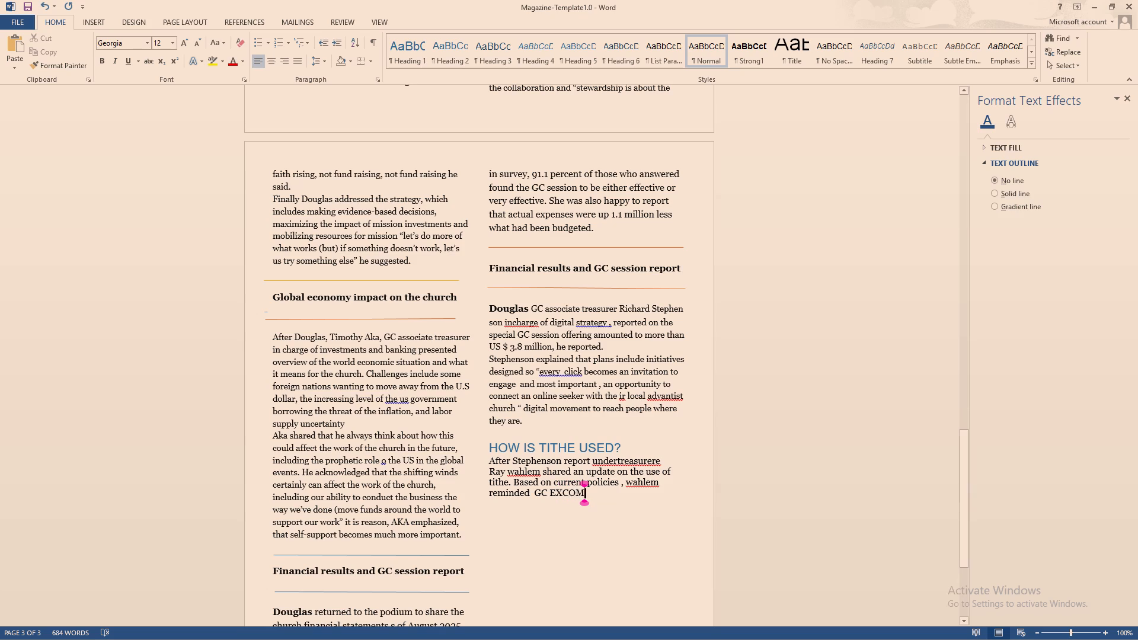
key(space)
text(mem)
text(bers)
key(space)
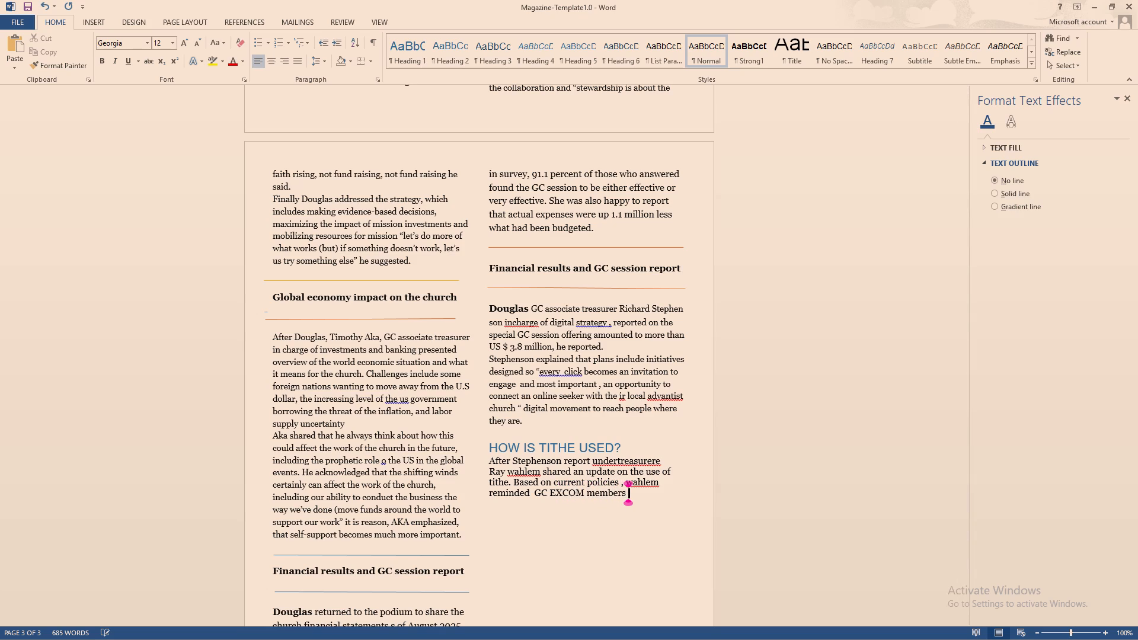
Continue the sentence with "that administrative and executives committees need to understand".
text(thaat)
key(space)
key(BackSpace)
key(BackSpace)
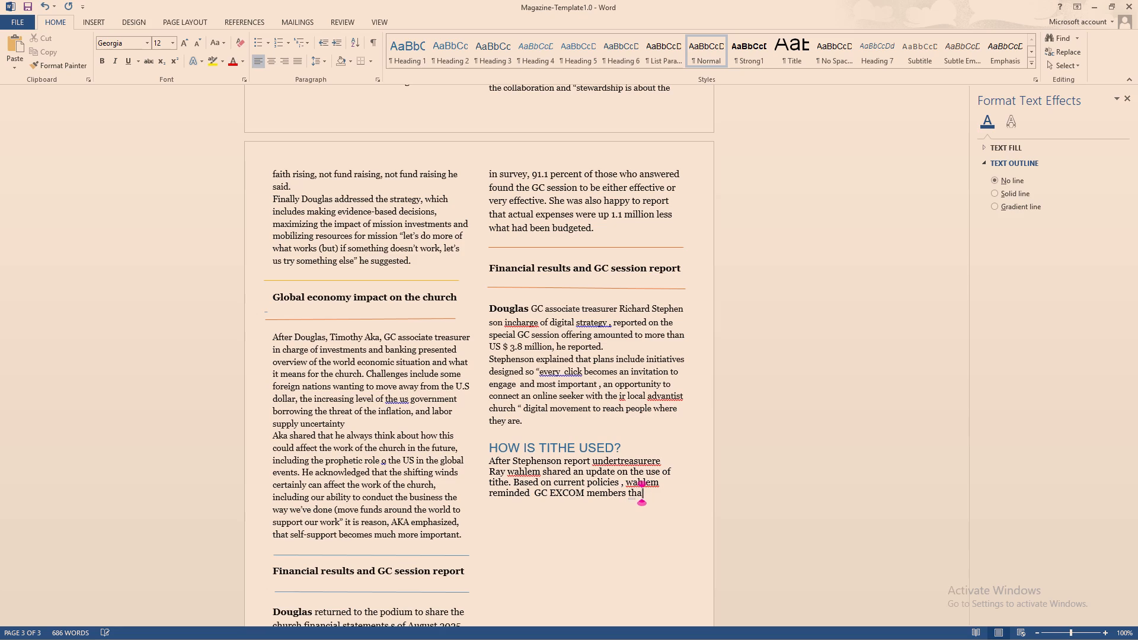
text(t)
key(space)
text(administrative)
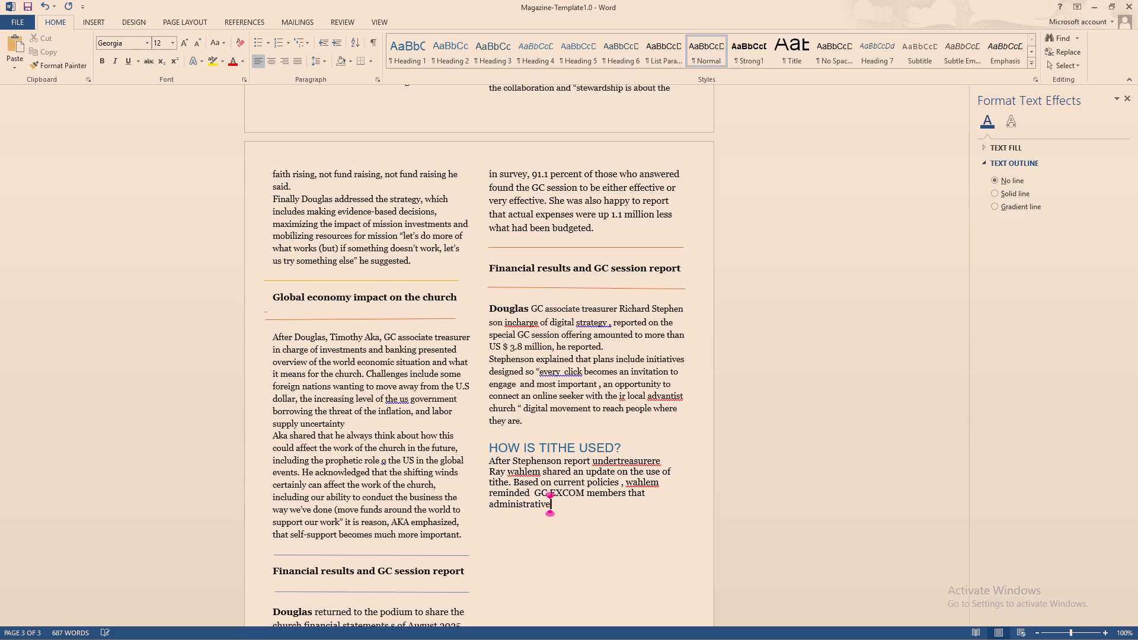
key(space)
Continue the tithe section's sentence after "administrative" with "and executives committees need to understand".
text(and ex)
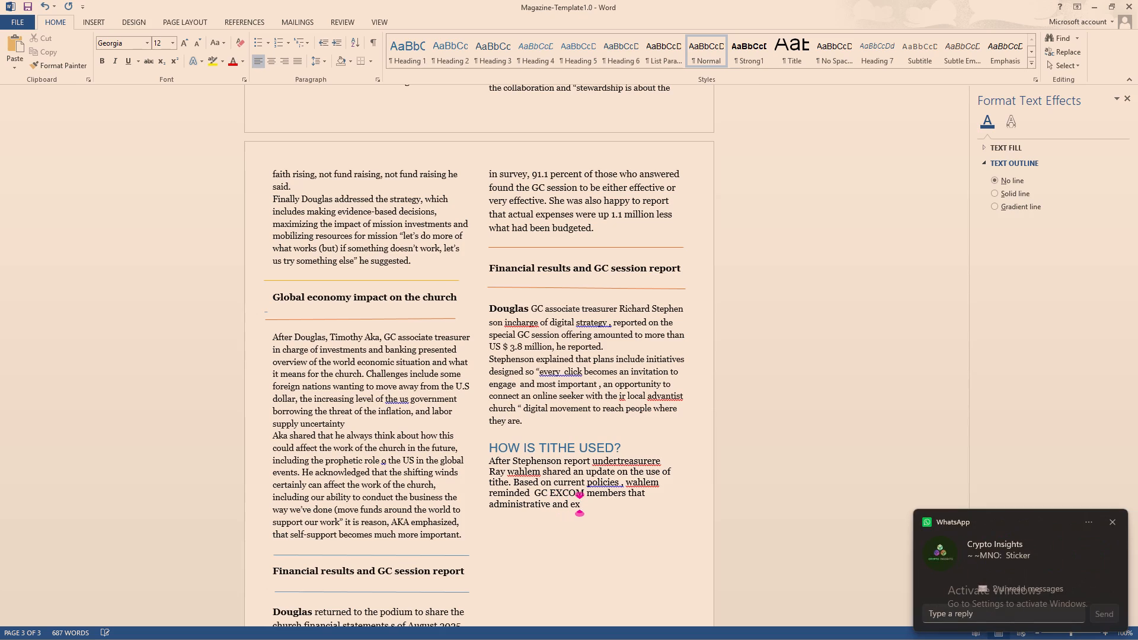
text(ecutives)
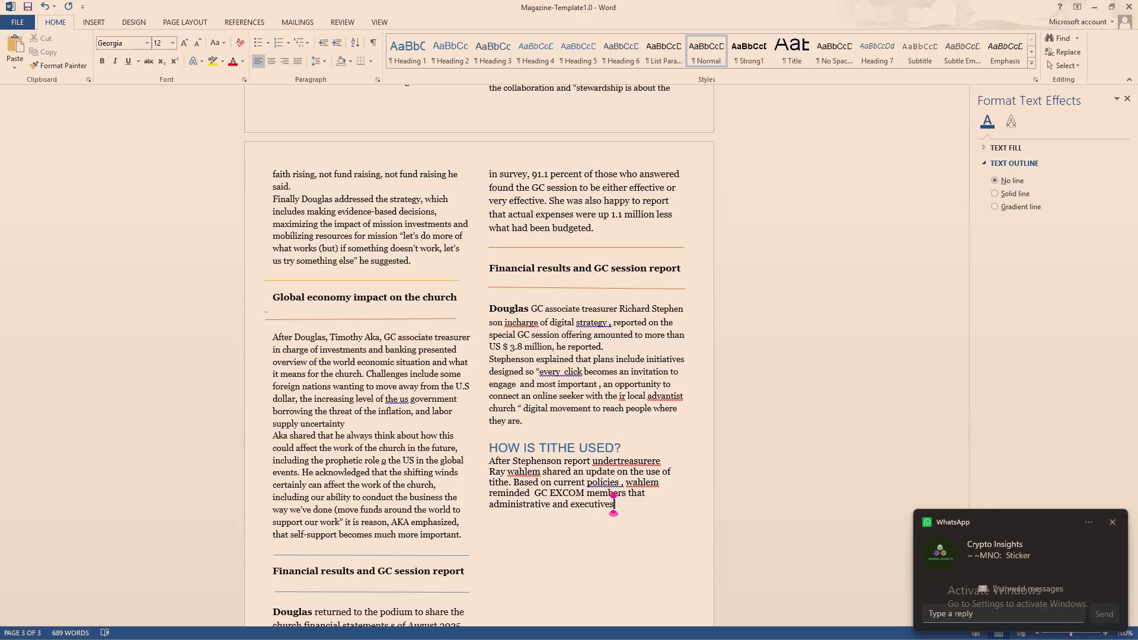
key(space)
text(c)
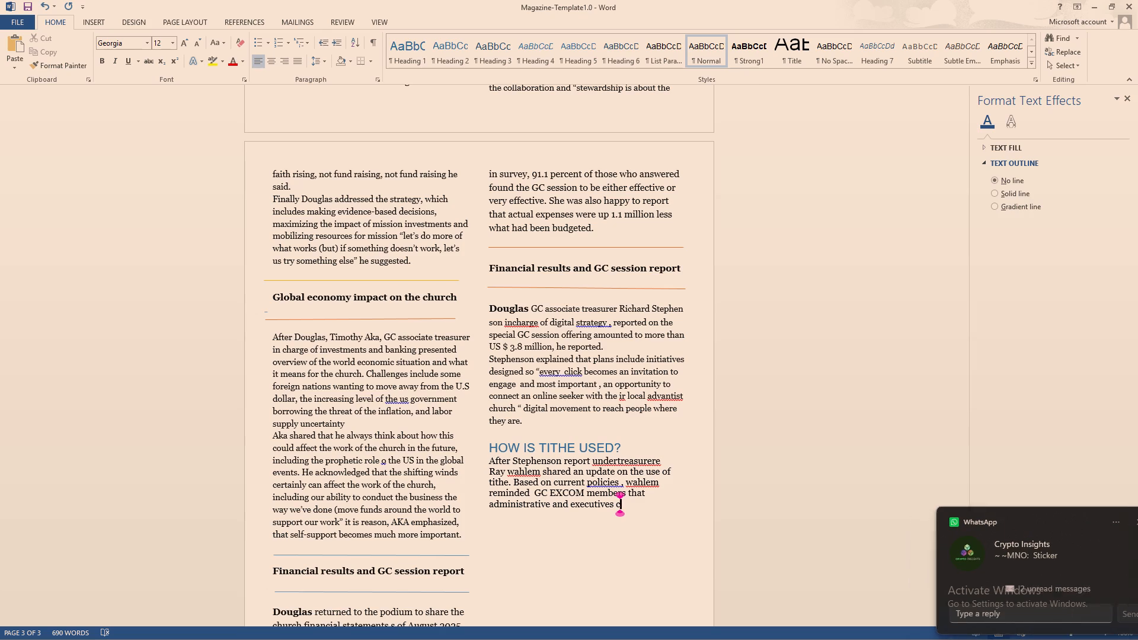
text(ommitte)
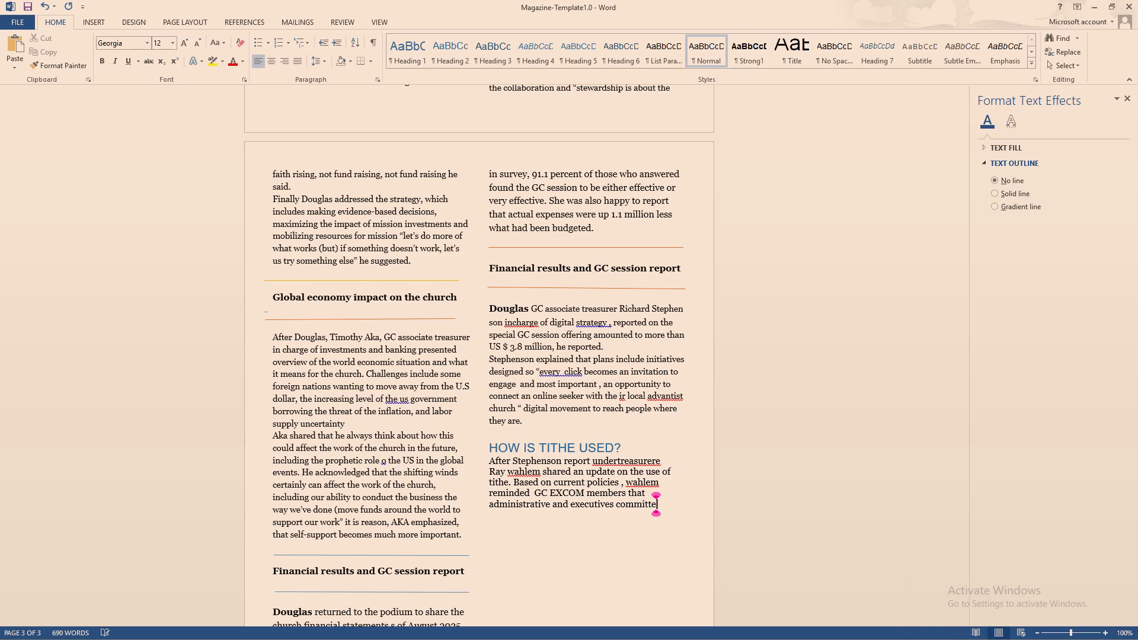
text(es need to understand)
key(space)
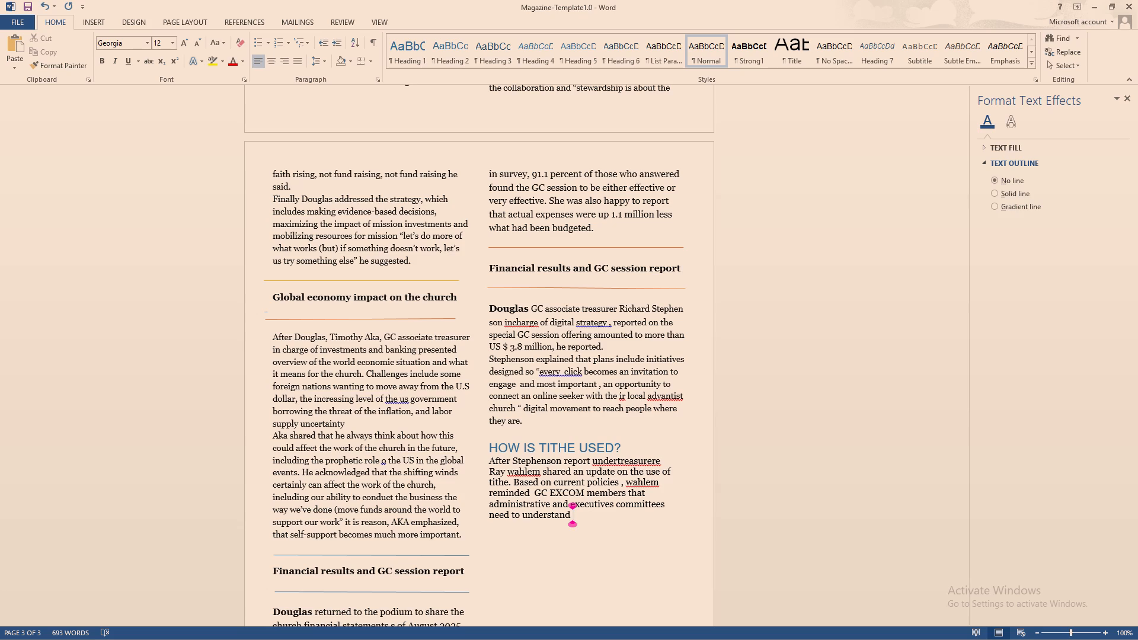
Continue the tithe section's sentence after "need to understand" with "scriptural and spirit of the prophecy".
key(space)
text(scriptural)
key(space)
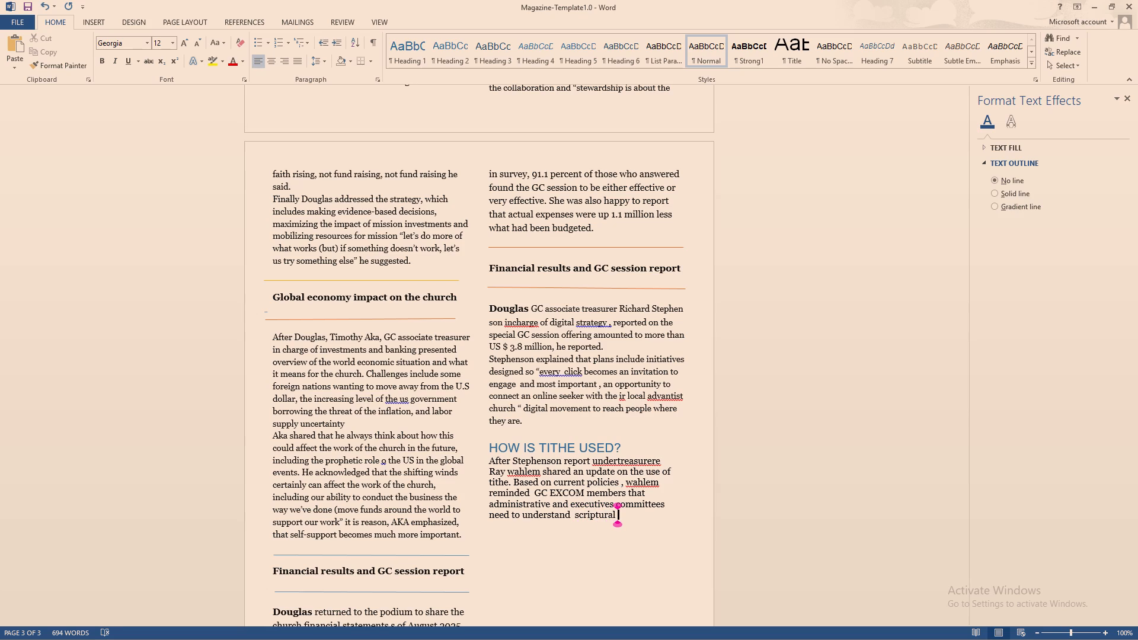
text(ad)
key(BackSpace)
text(nd spr)
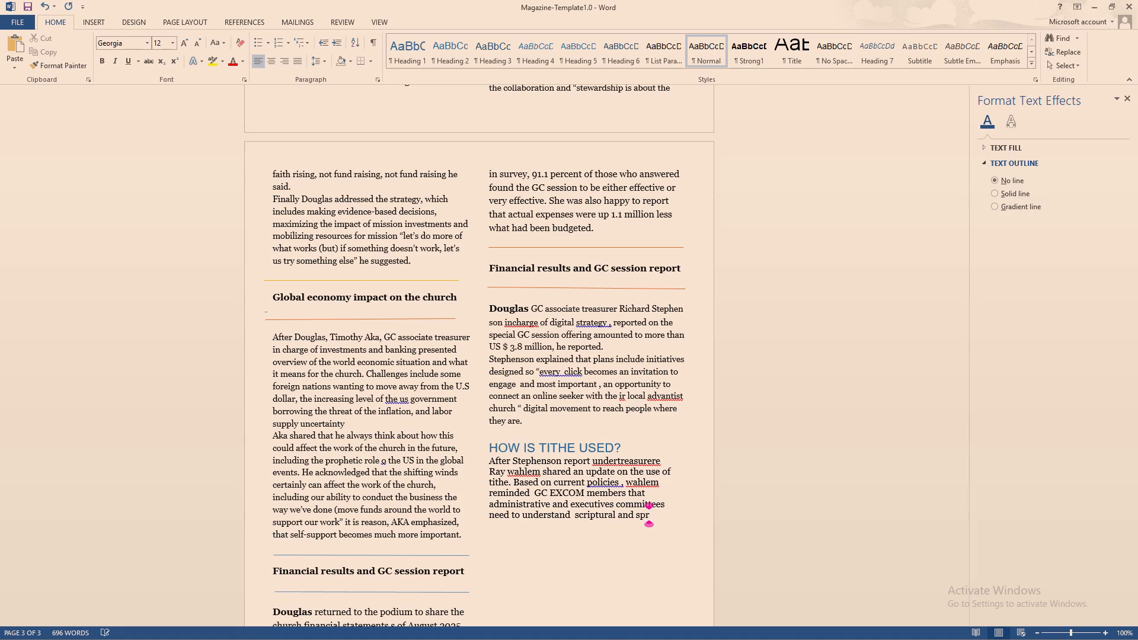
key(BackSpace)
text(irit)
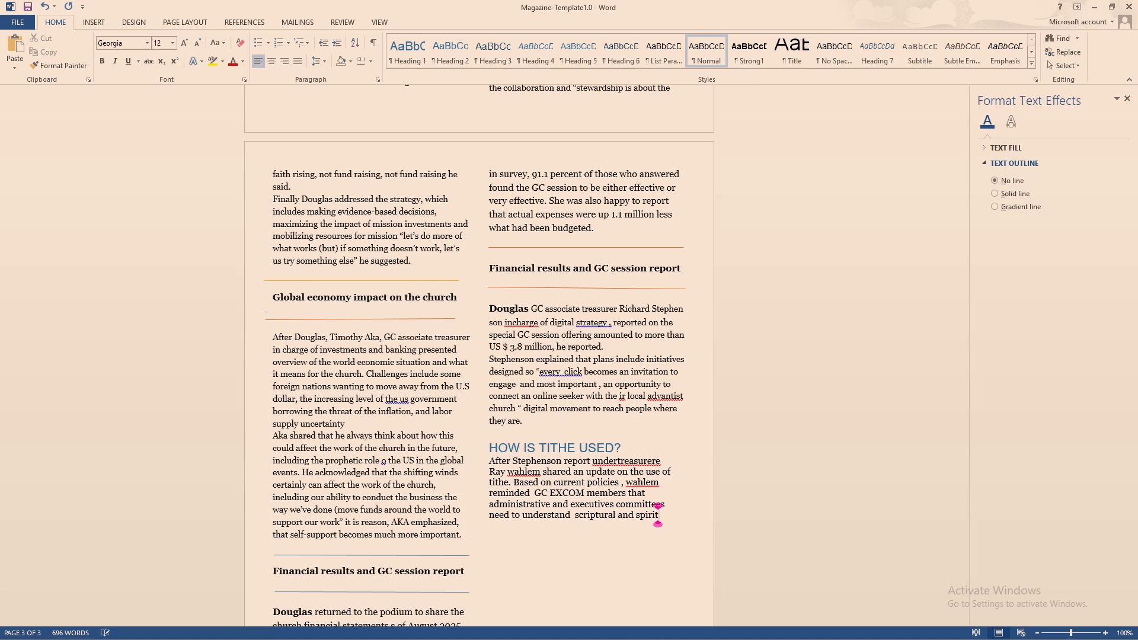
key(space)
text(of the)
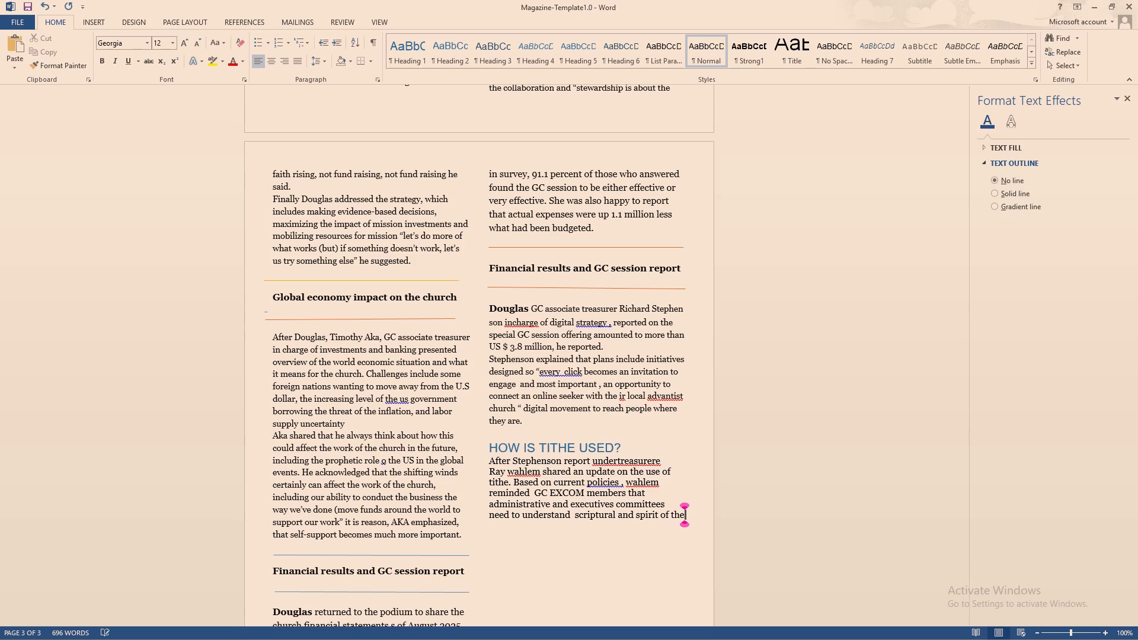
key(space)
text(prophecy)
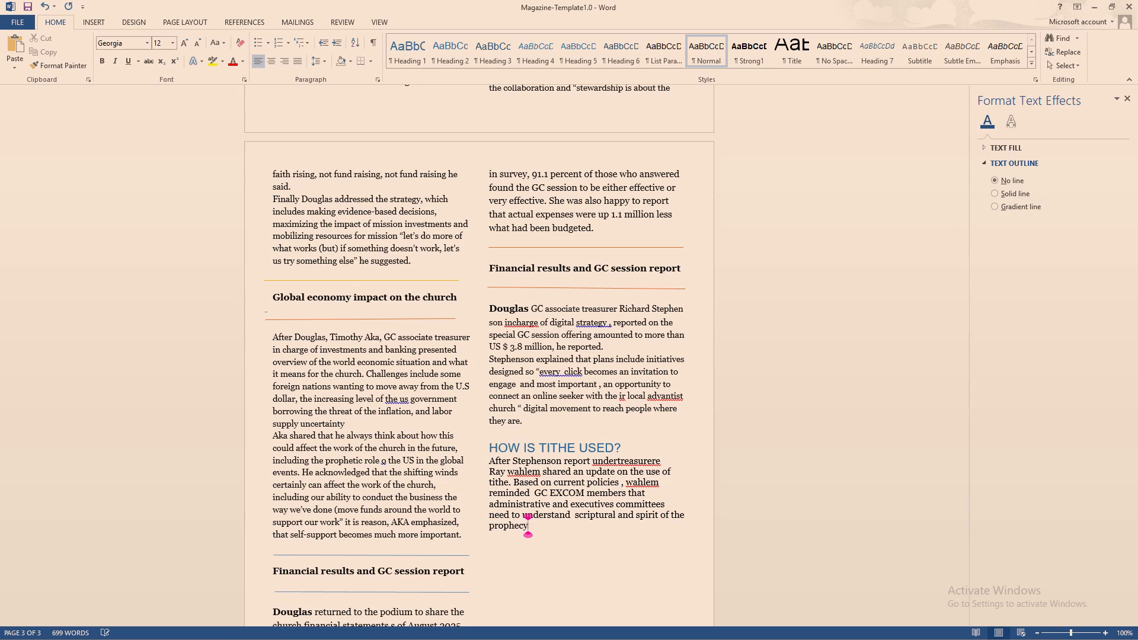
key(space)
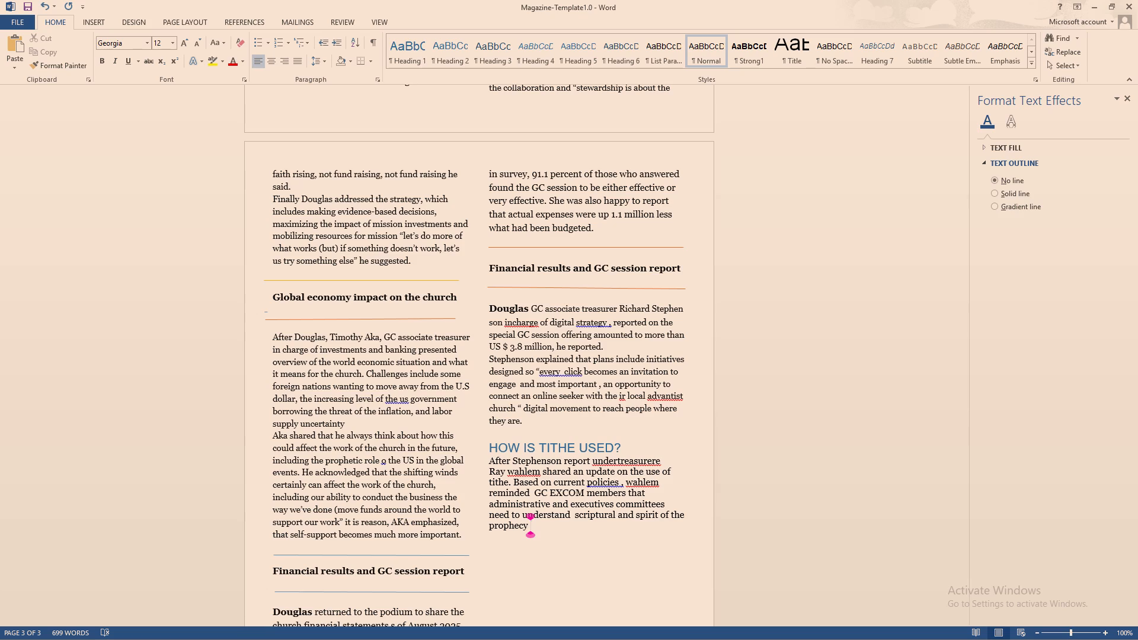
Finish the sentence about what committees need to understand with "regarding the use of the tithe".
key(space)
text(rea)
key(BackSpace)
text(gar)
text(sidi)
key(BackSpace)
key(BackSpace)
key(BackSpace)
key(BackSpace)
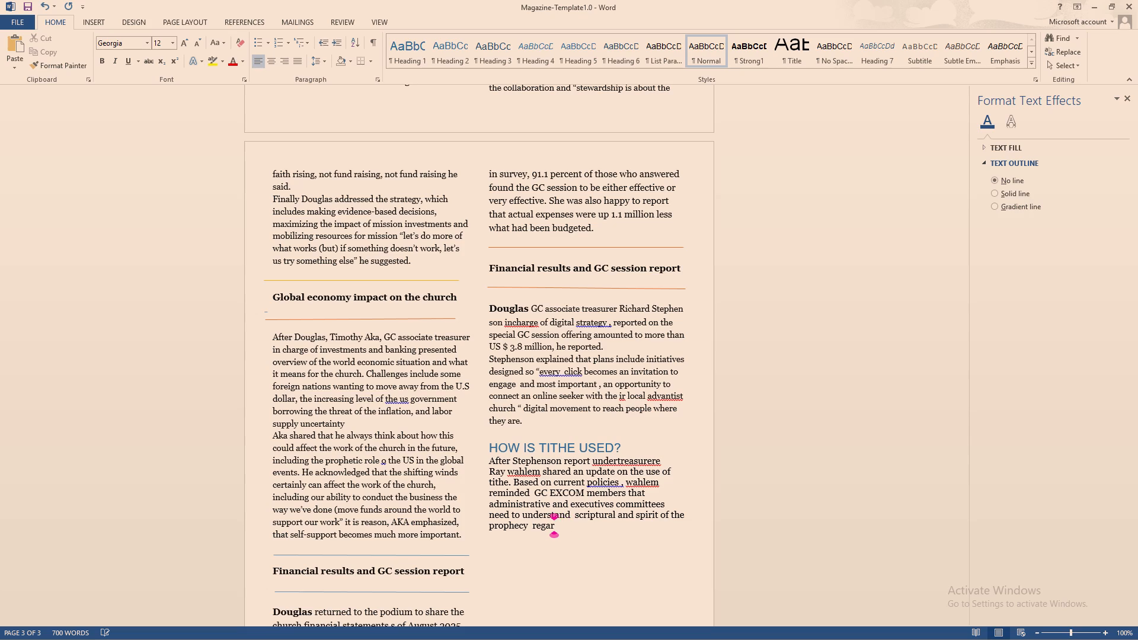
text(ding the)
key(space)
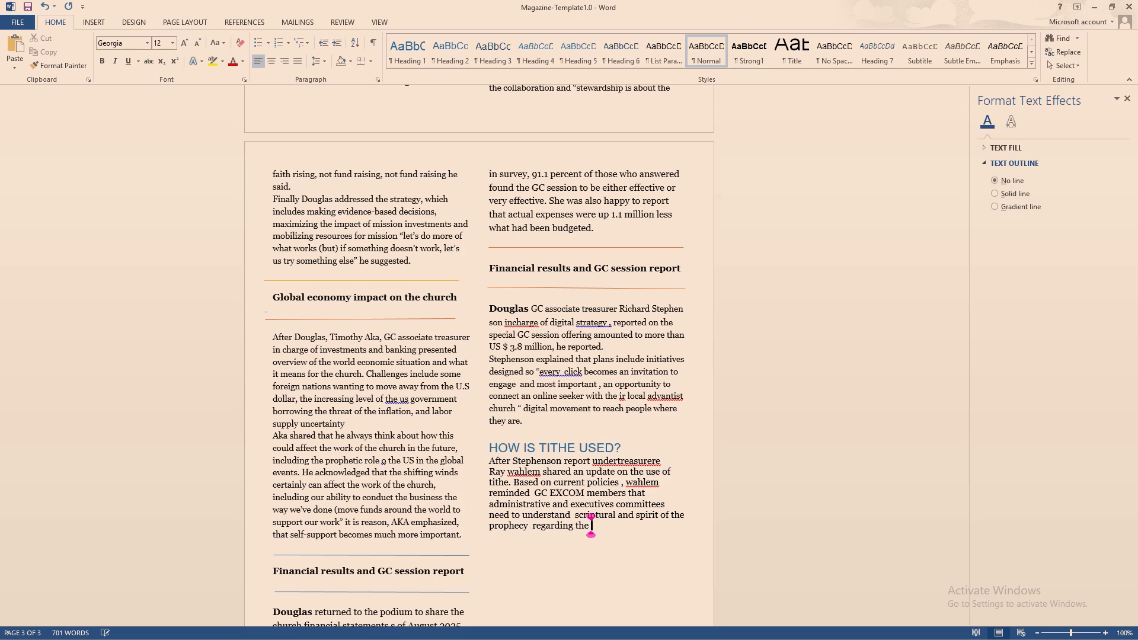
key(space)
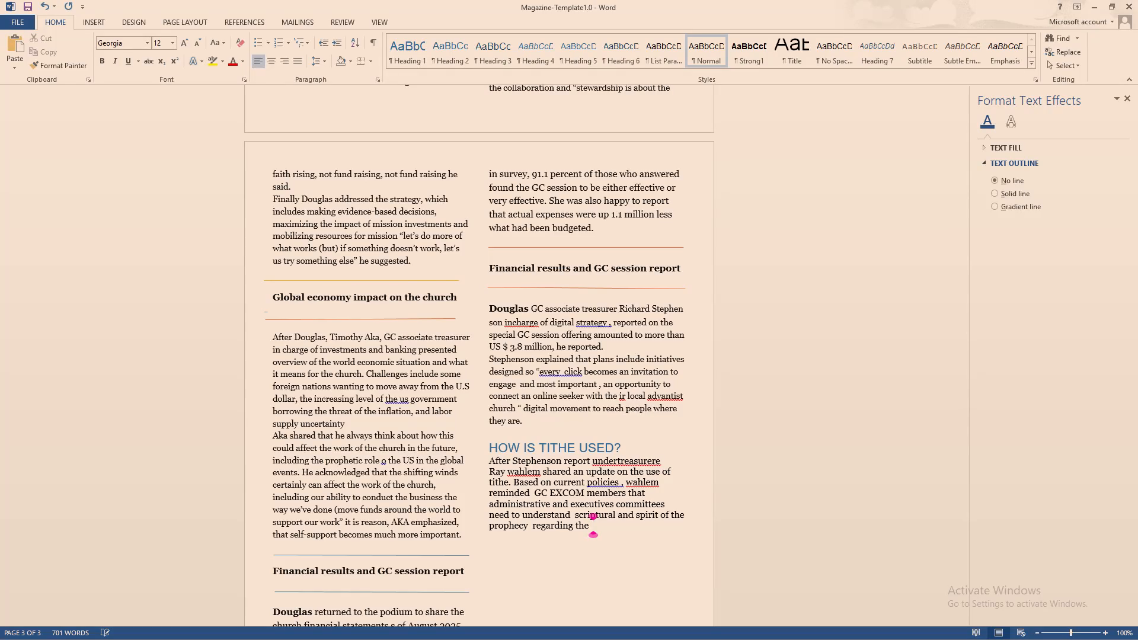
text(y)
key(BackSpace)
text(use of the tit)
text(he)
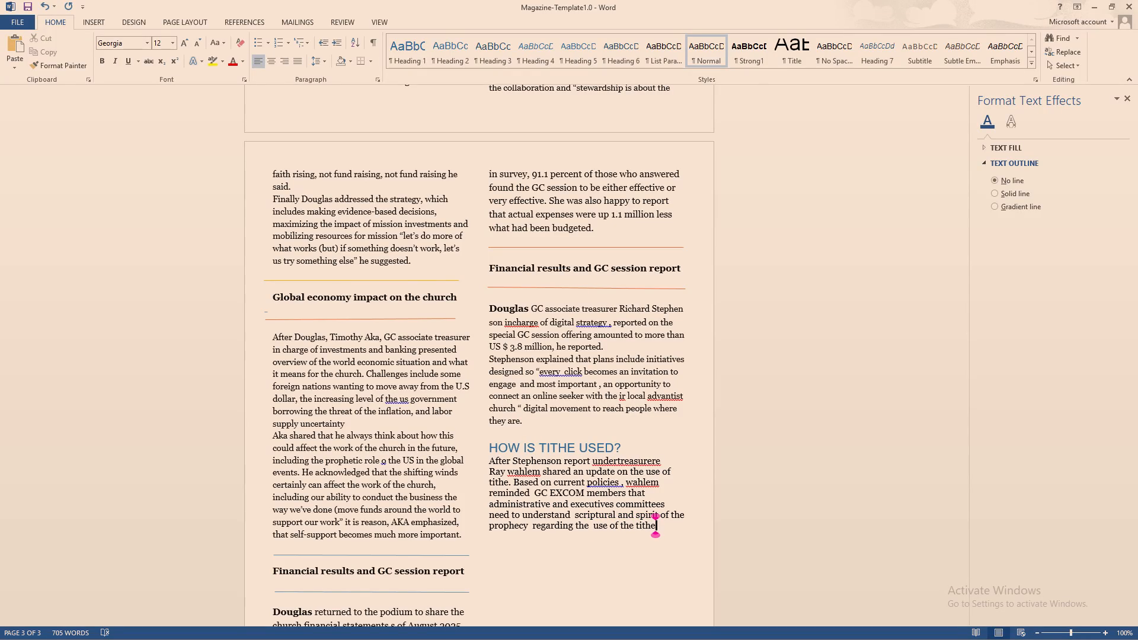
Start a new paragraph below it with "Worldwide , 35.7 percent of the tithe".
key(Return)
key(space)
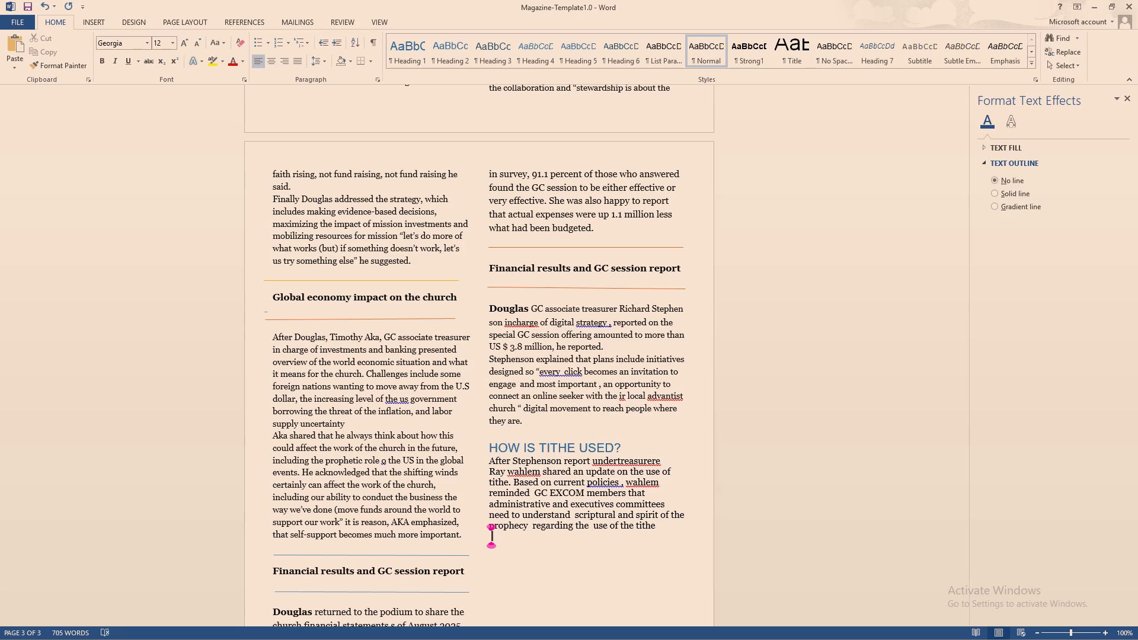
key(BackSpace)
key(w)
text(ol)
key(BackSpace)
key(r)
text(ldwide)
key(space)
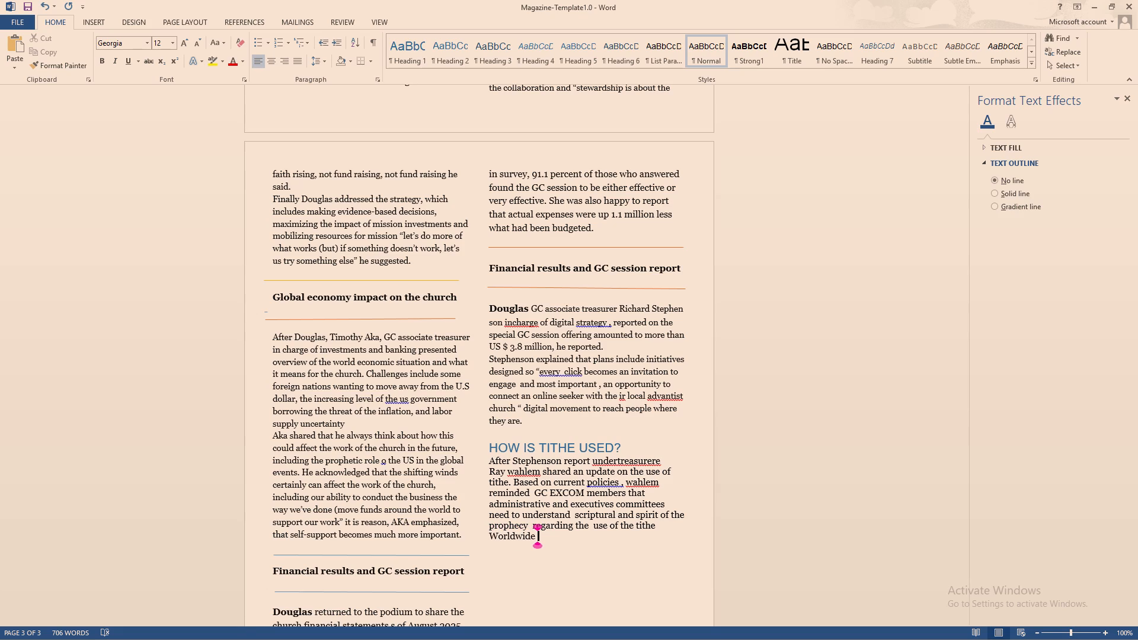
text(, 35)
key(period)
text(7 percent)
key(space)
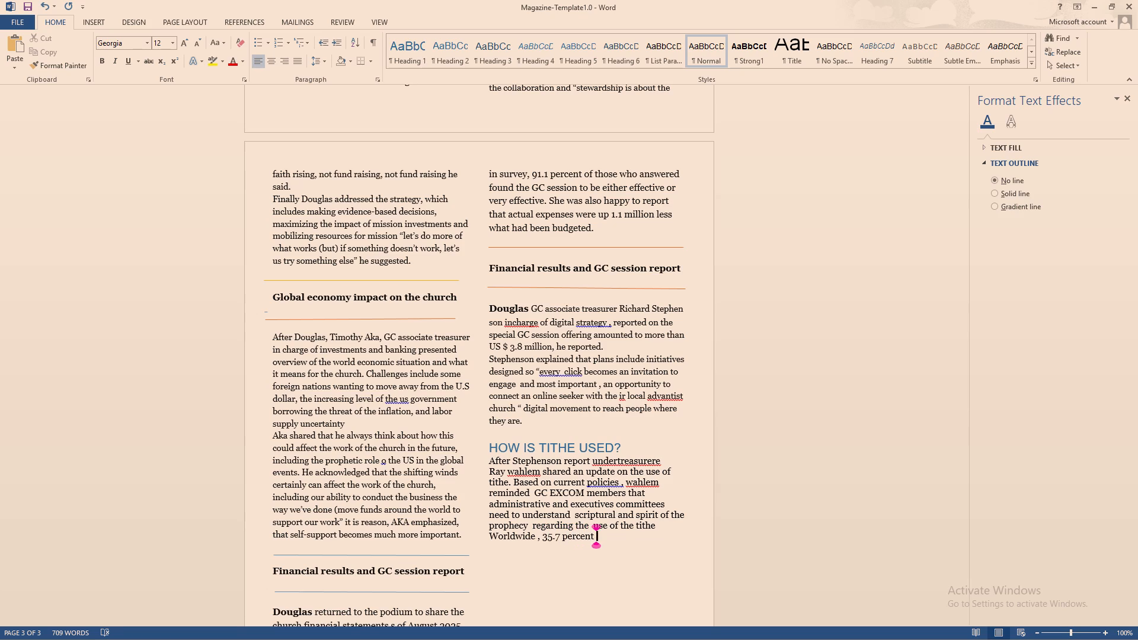
text(of the tithe)
key(space)
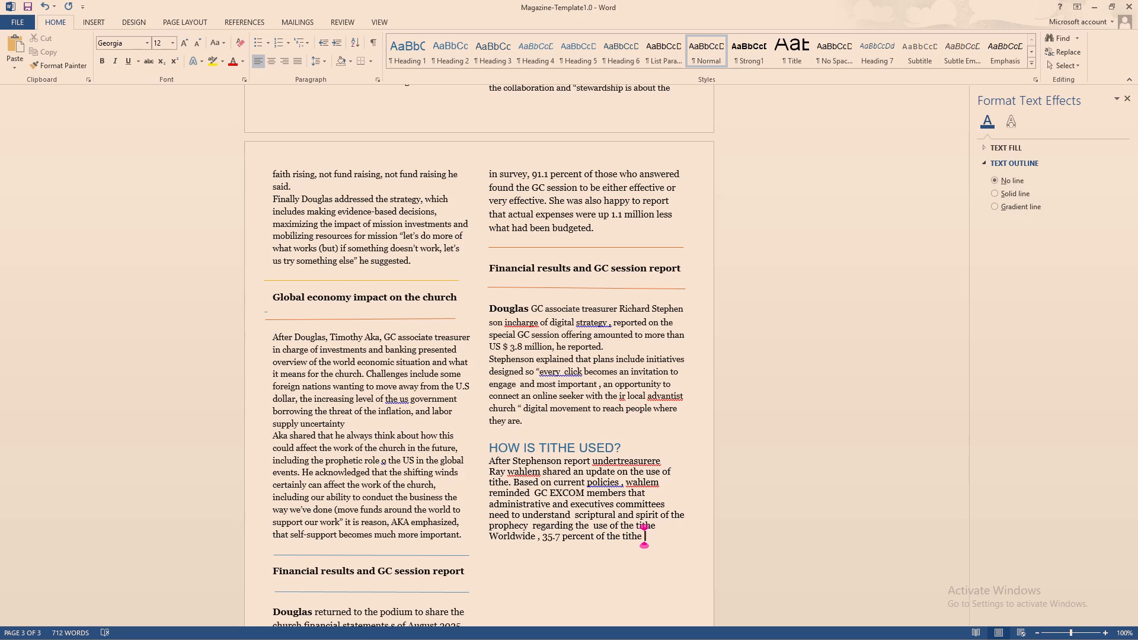
Continue with "by church members was used to fund the pastoral work, and 29.2 percent went to for operational expenses . wahlem".
text(by chur)
text(ch mem)
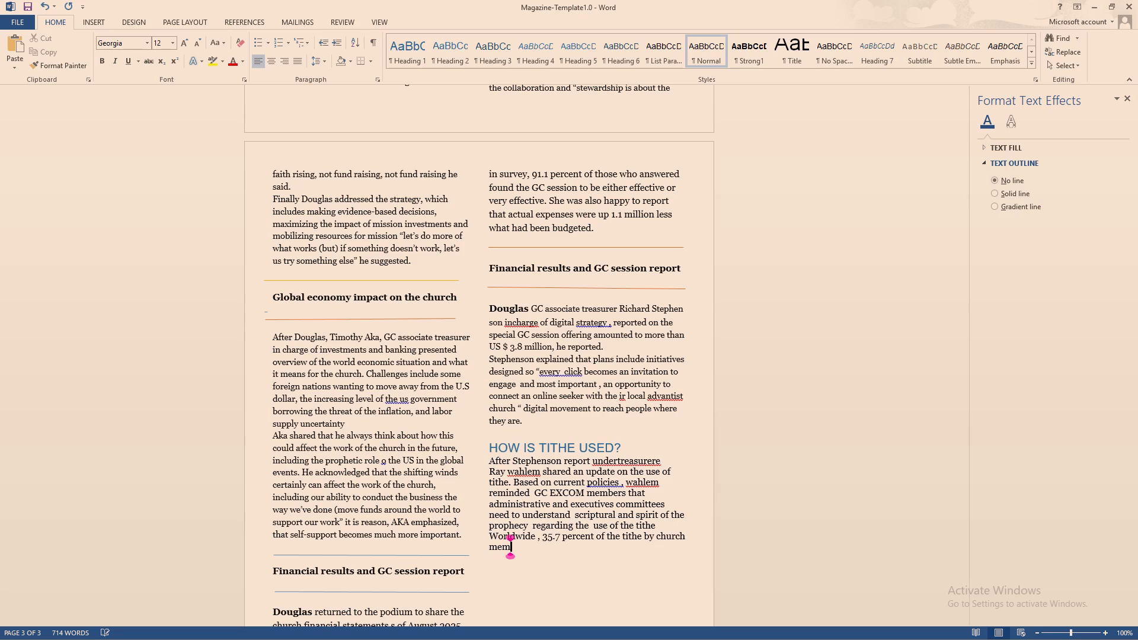
text(bers)
key(space)
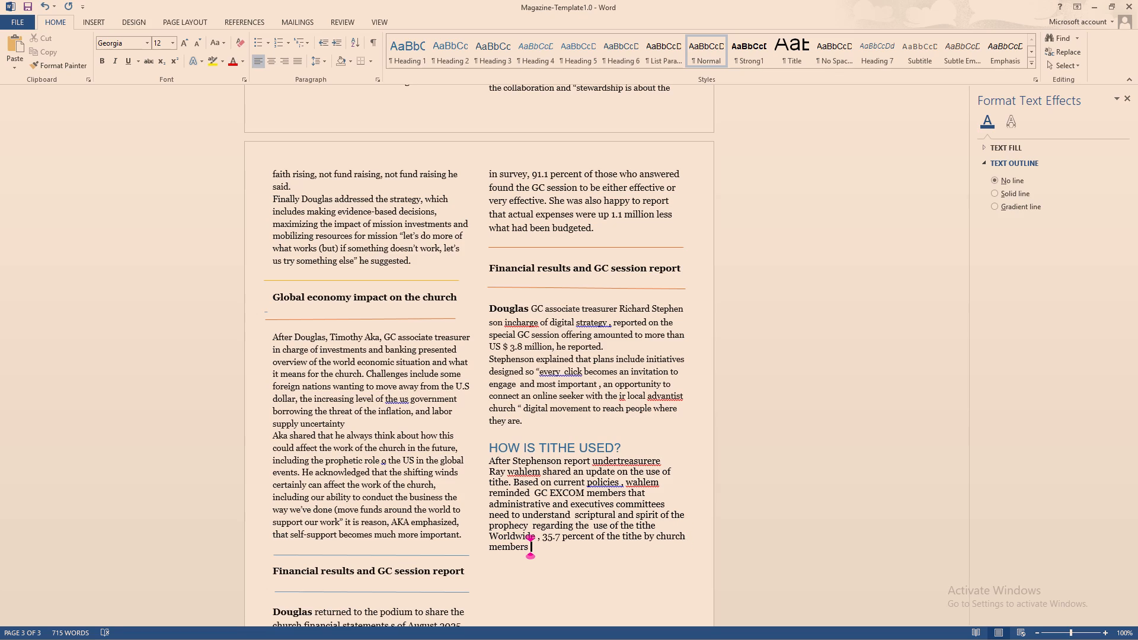
text(was used to fund the pas)
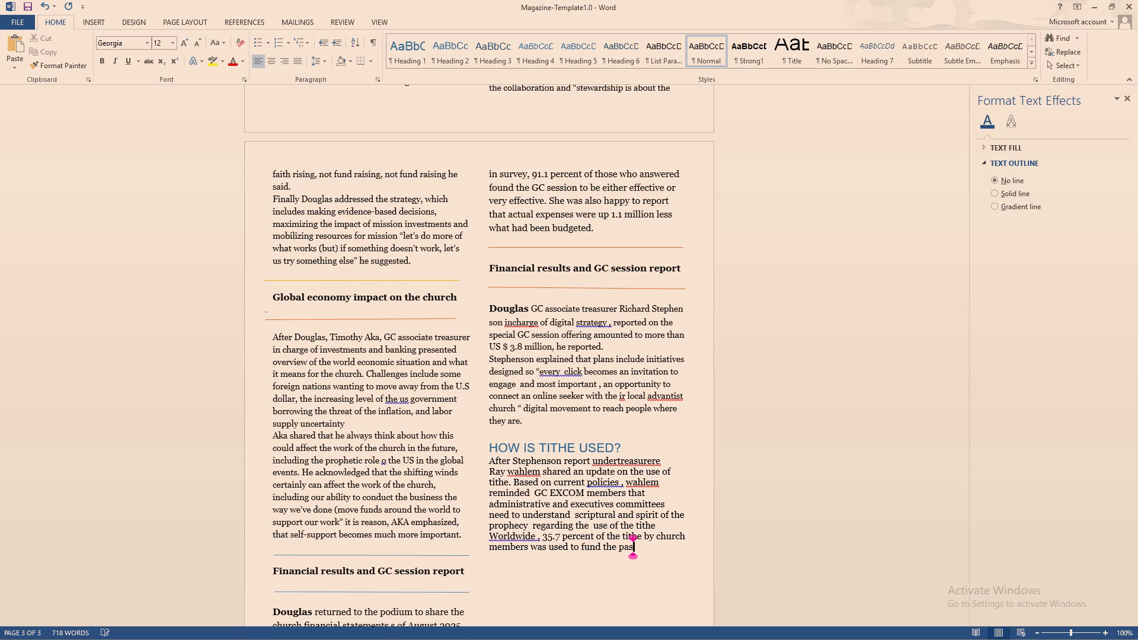
Complete the tithe sentence after "used to fund the" with "pastoral work, and 29.2 percent went to for operational expenses".
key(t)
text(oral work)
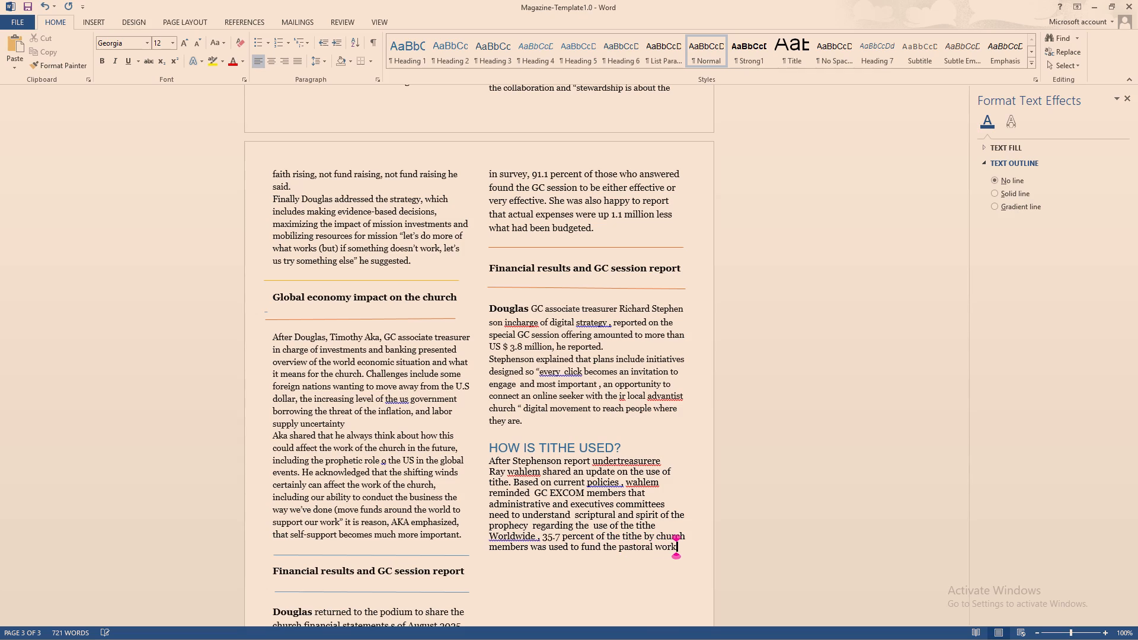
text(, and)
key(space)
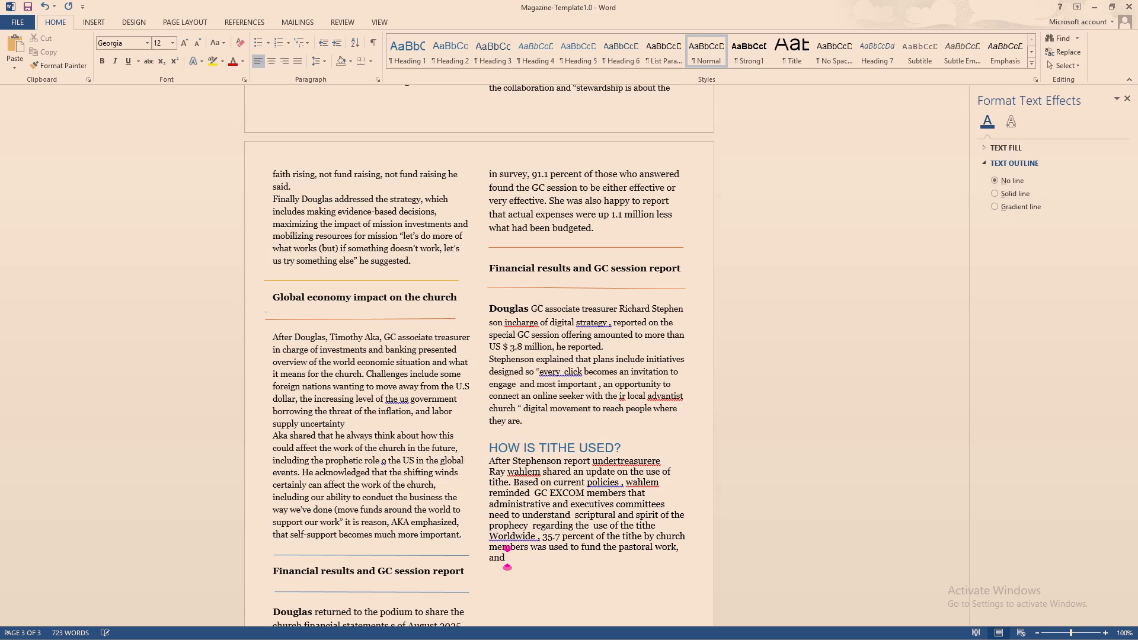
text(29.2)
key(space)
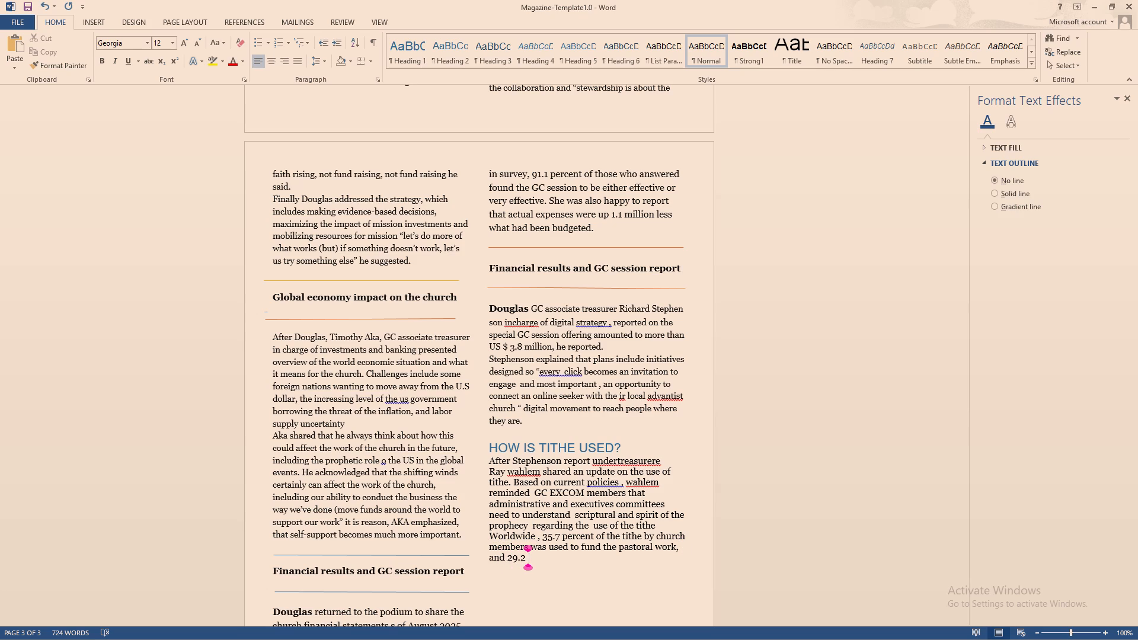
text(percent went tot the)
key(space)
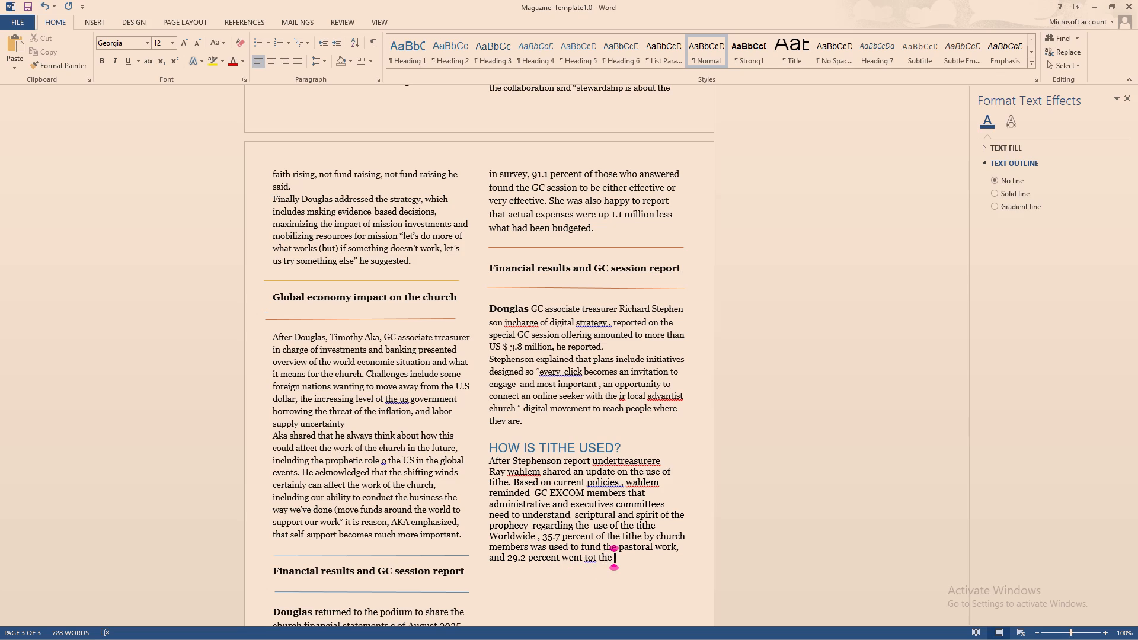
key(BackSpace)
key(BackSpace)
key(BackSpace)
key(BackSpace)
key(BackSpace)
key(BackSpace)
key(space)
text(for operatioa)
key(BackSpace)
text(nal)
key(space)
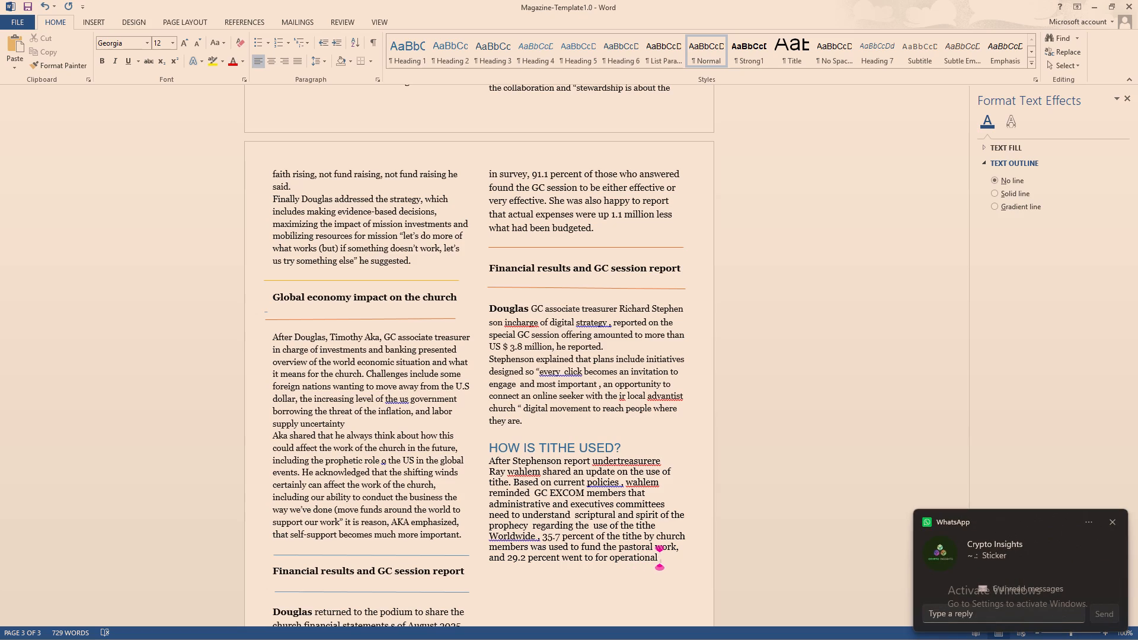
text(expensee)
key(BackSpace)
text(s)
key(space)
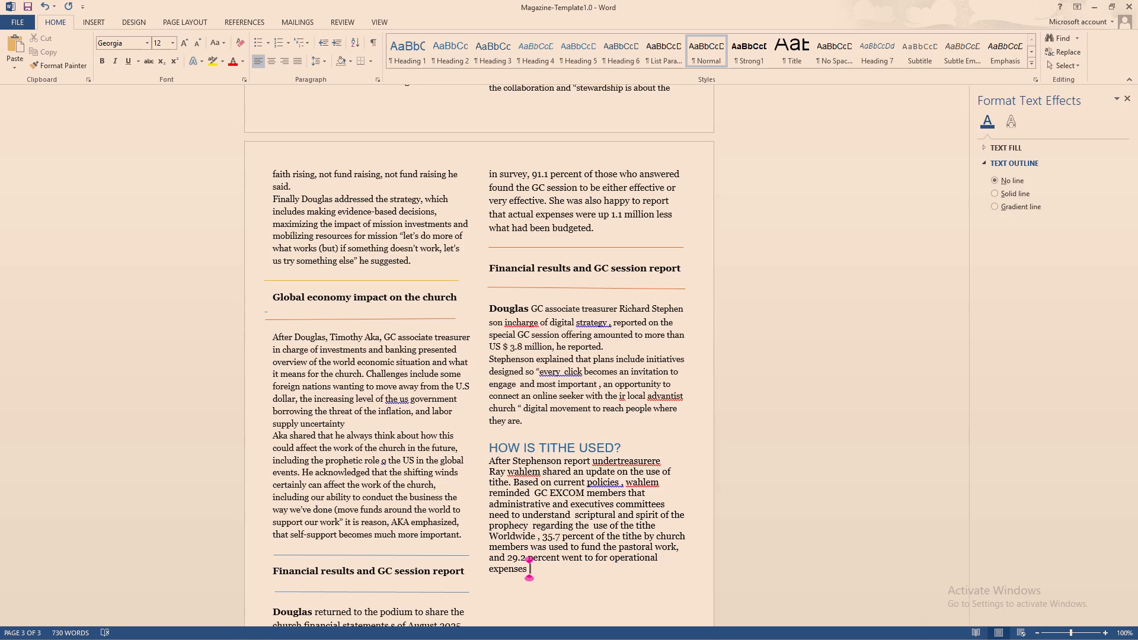
End the operational expenses sentence with a period and begin the following sentence with "wahlem".
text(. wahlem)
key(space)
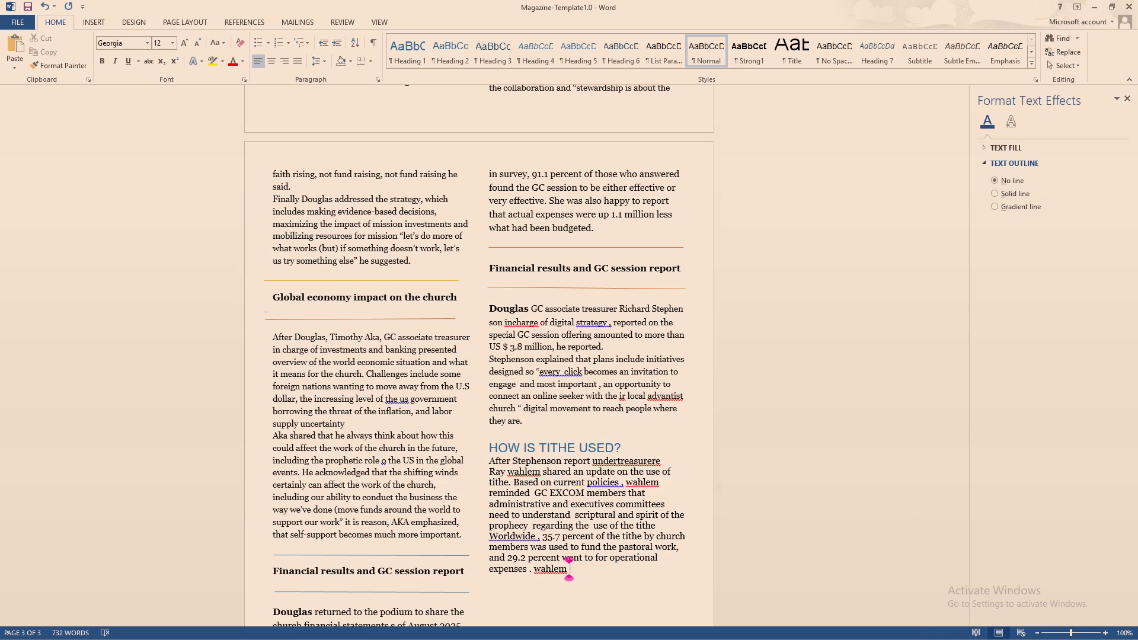
Continue the new sentence after "wahlem" with "reported but when the finding the median in world division".
text(reported)
key(space)
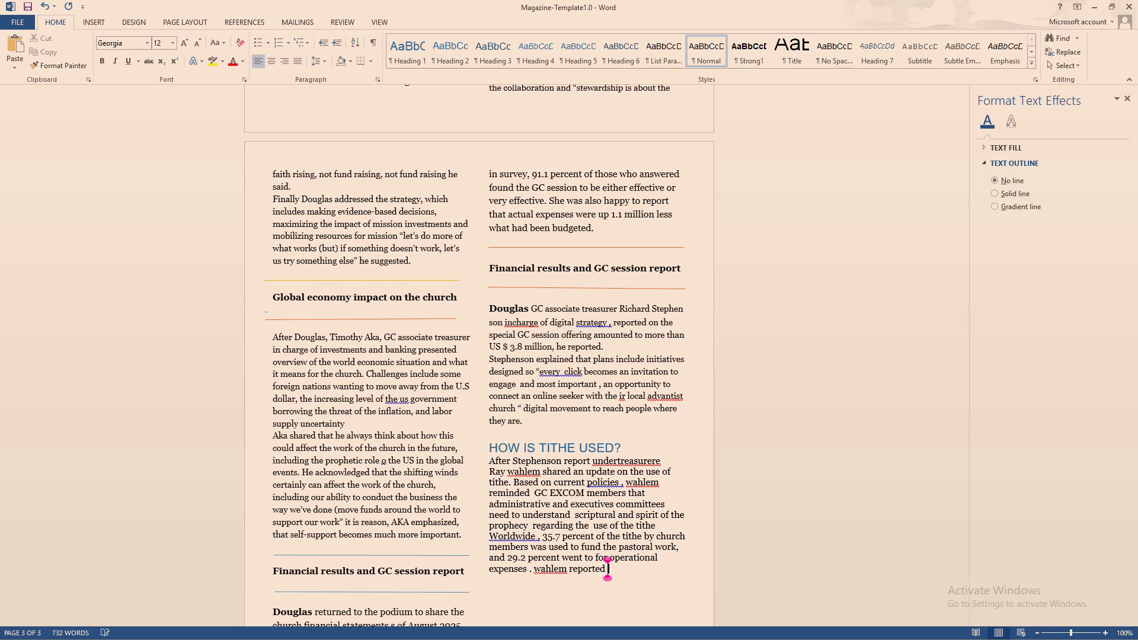
text(but when the finding)
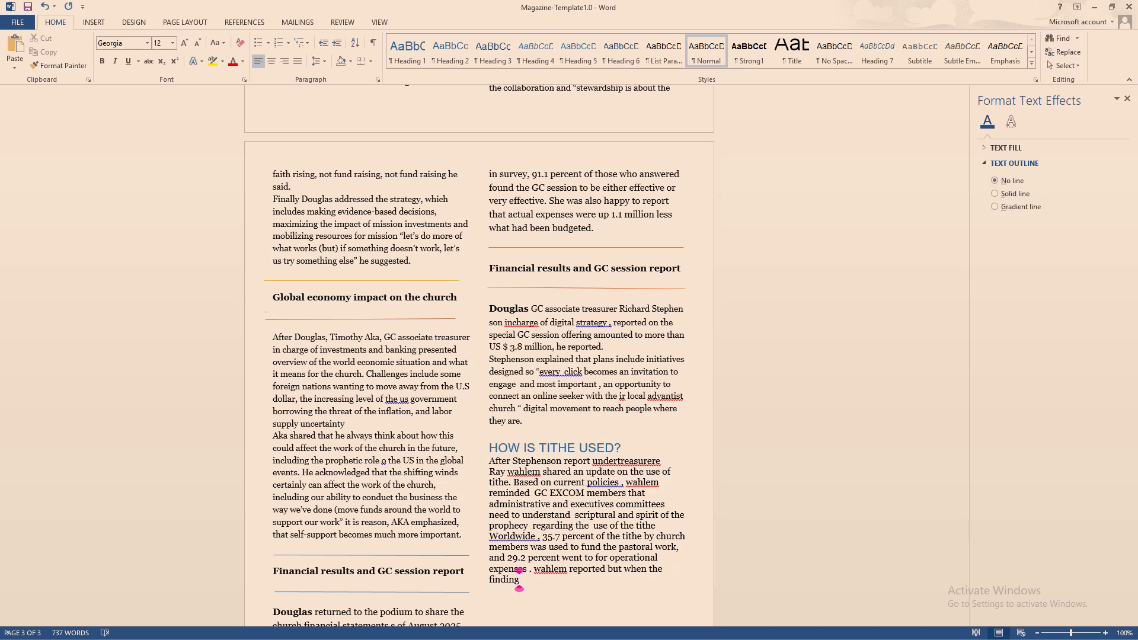
key(space)
text(the mei)
key(BackSpace)
text(dian in owld)
key(space)
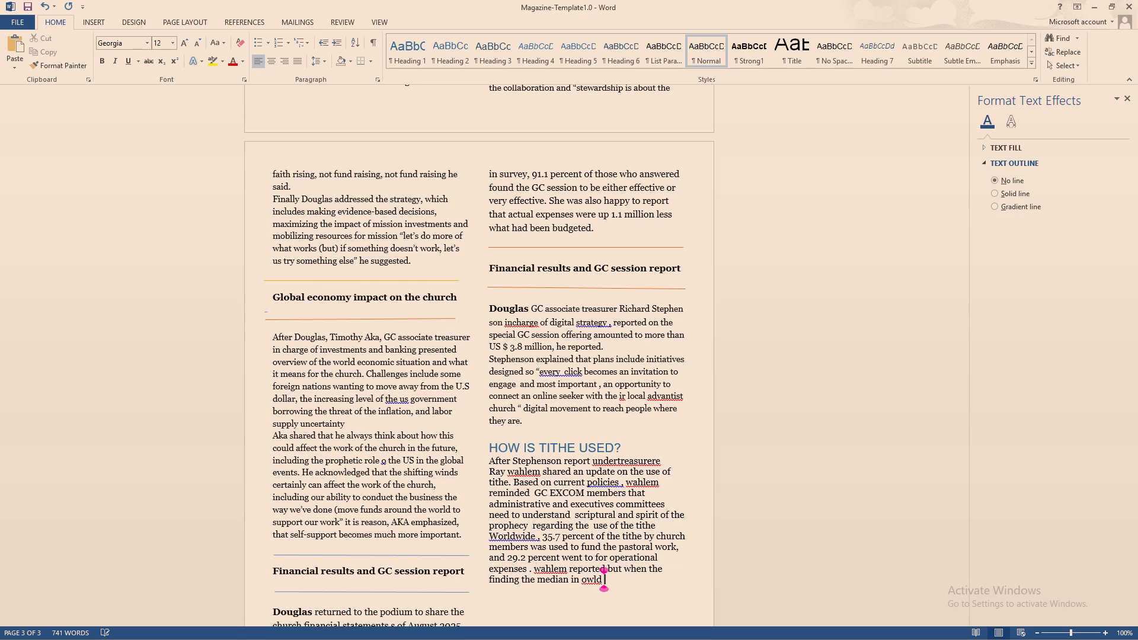
key(BackSpace)
key(BackSpace)
key(BackSpace)
key(BackSpace)
key(BackSpace)
text(world division)
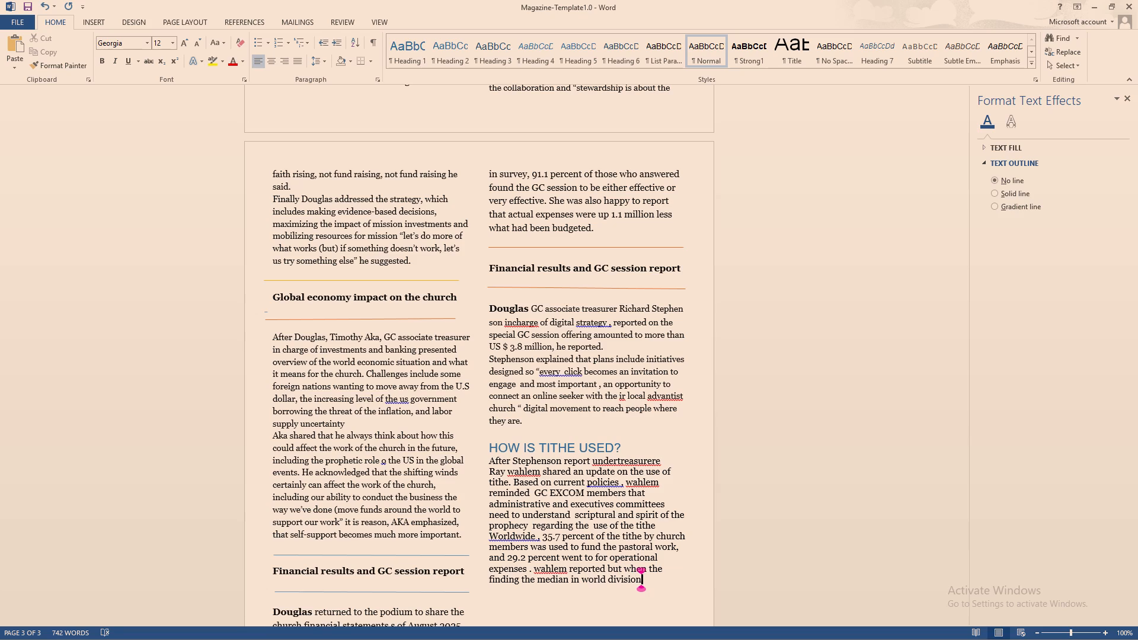
Make "division" plural and continue the sentence with ", the money spent on operating expenses".
text(s, the money)
key(space)
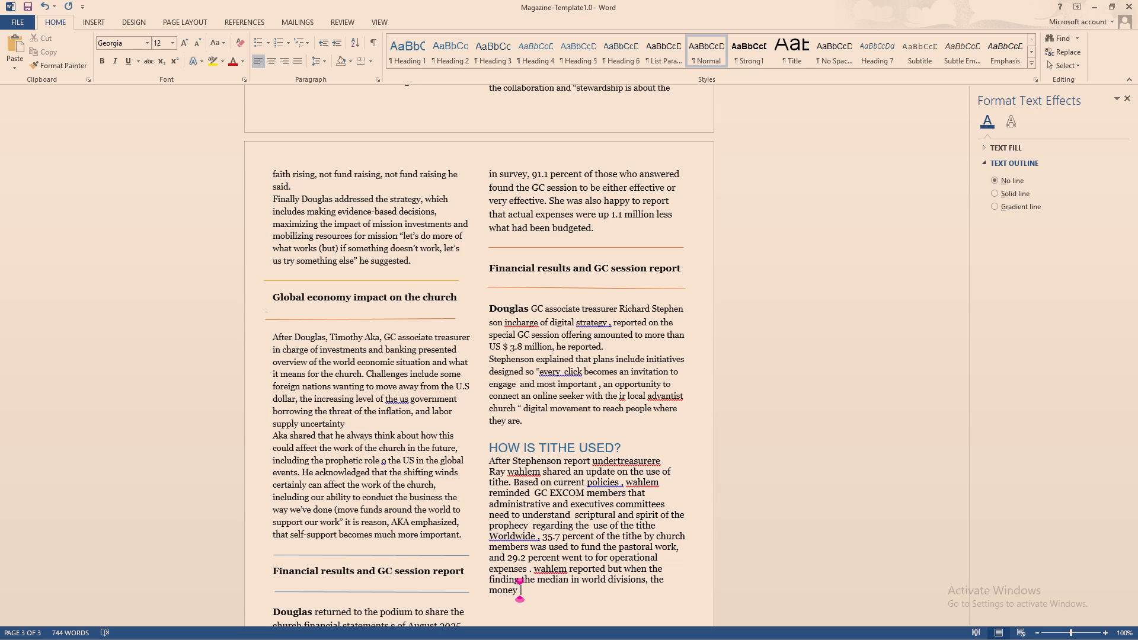
text(spent on)
key(space)
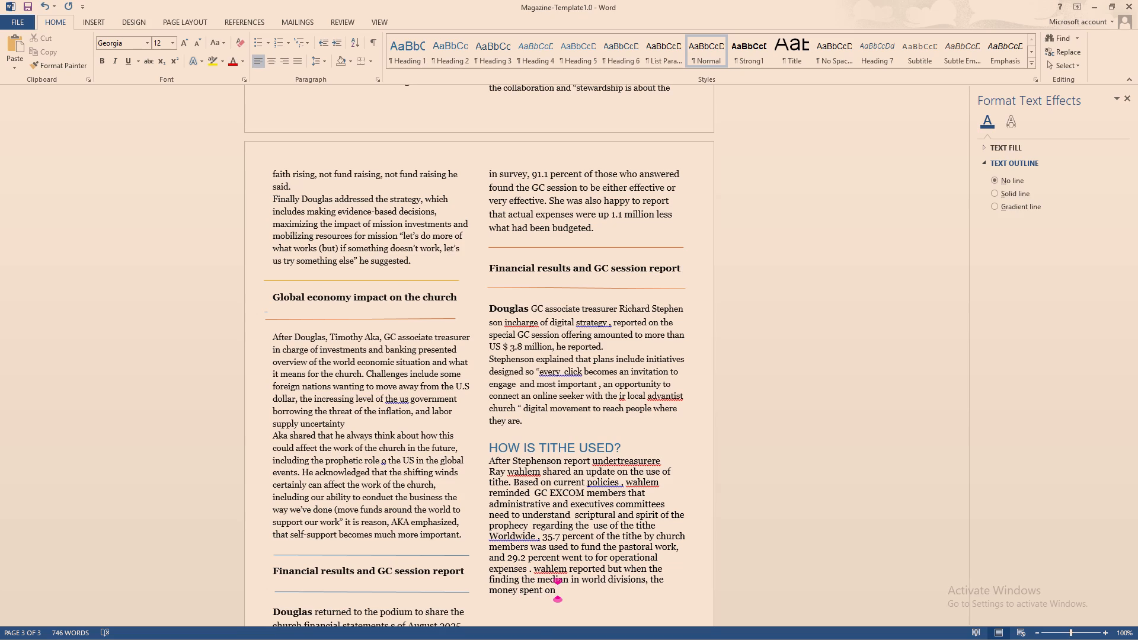
text(oe)
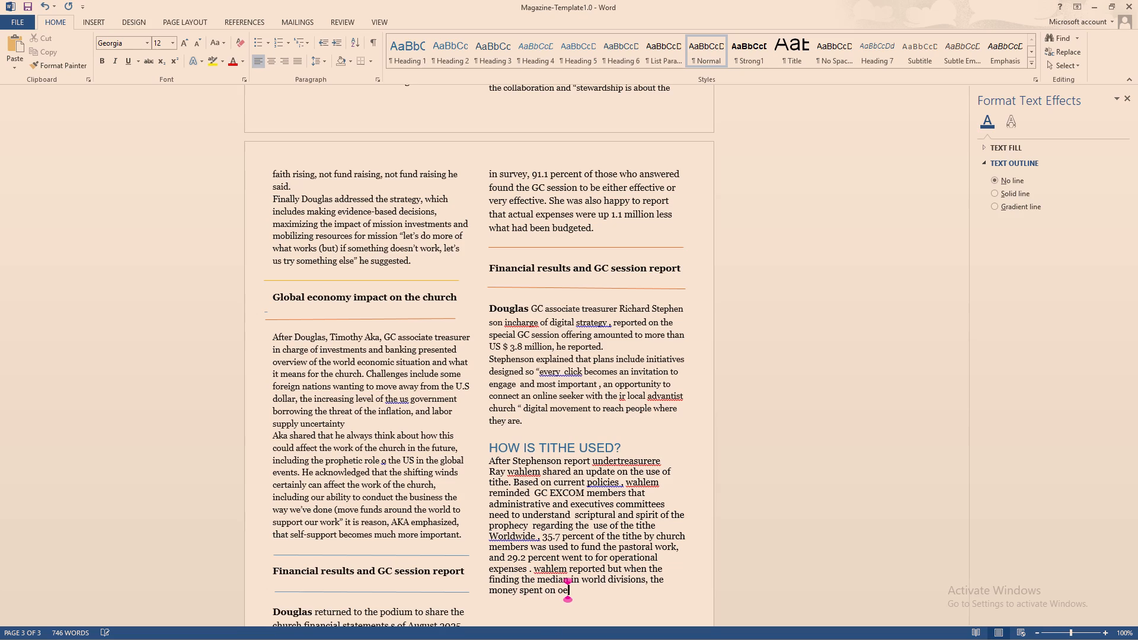
key(BackSpace)
text(perating)
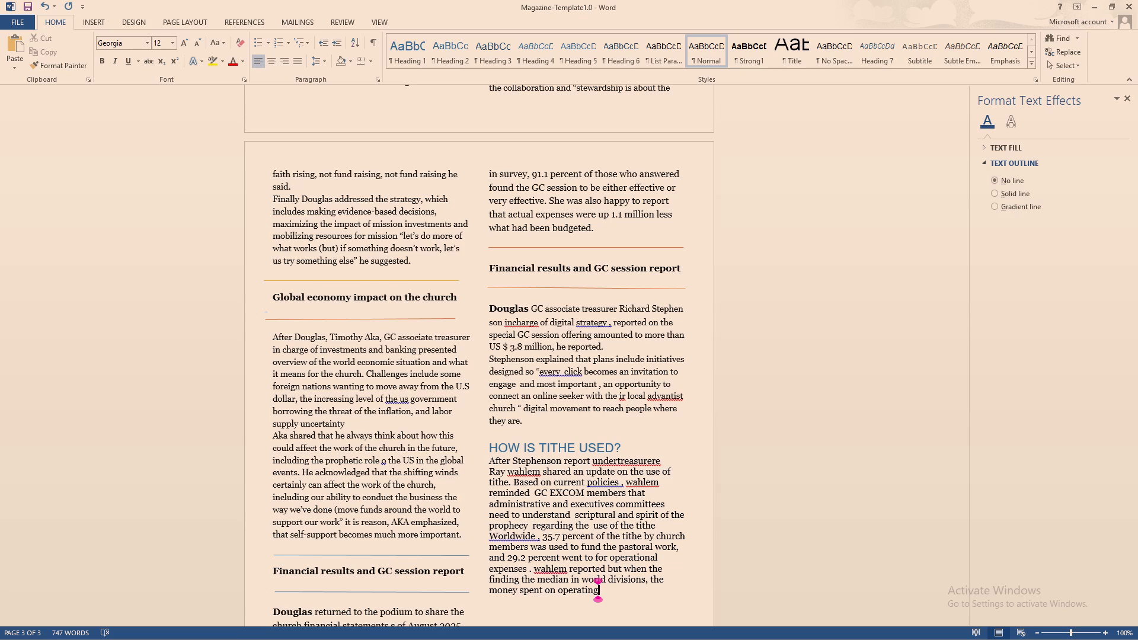
key(space)
text(ex0)
key(BackSpace)
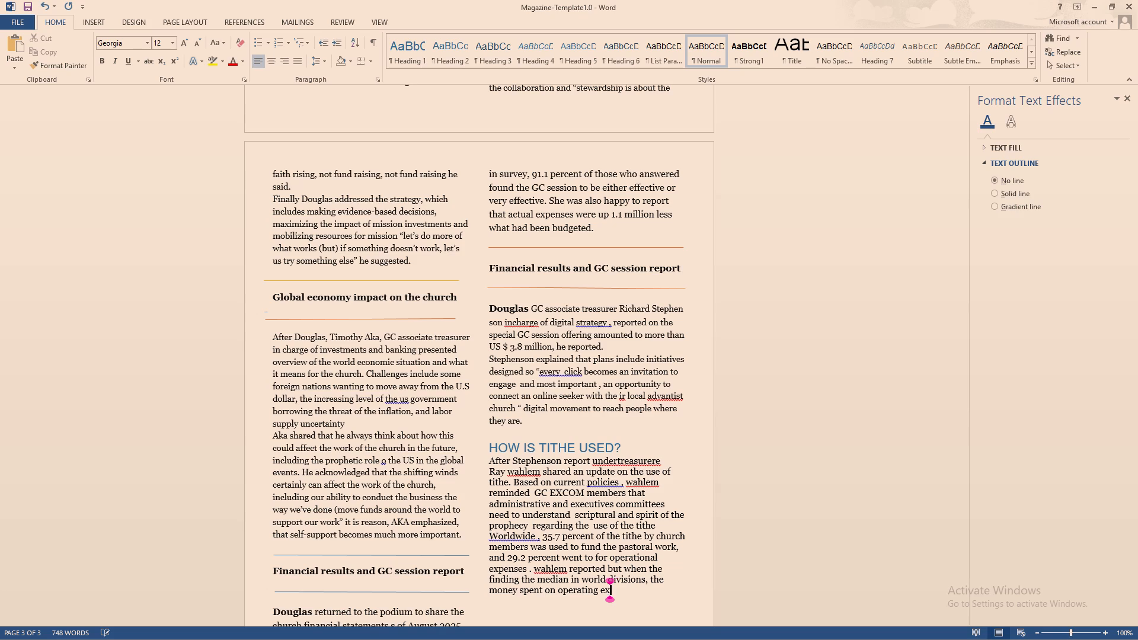
text(penses)
Continue the sentence after "operating expenses" with "in 2024 exceeded the percentage".
key(space)
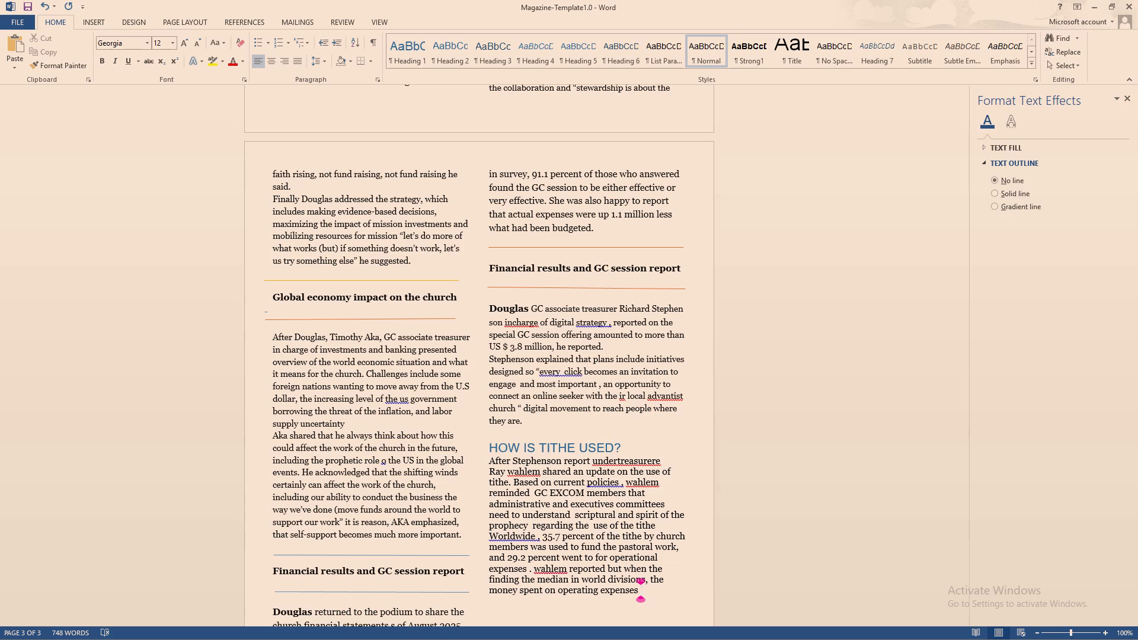
text(in 202)
key(4)
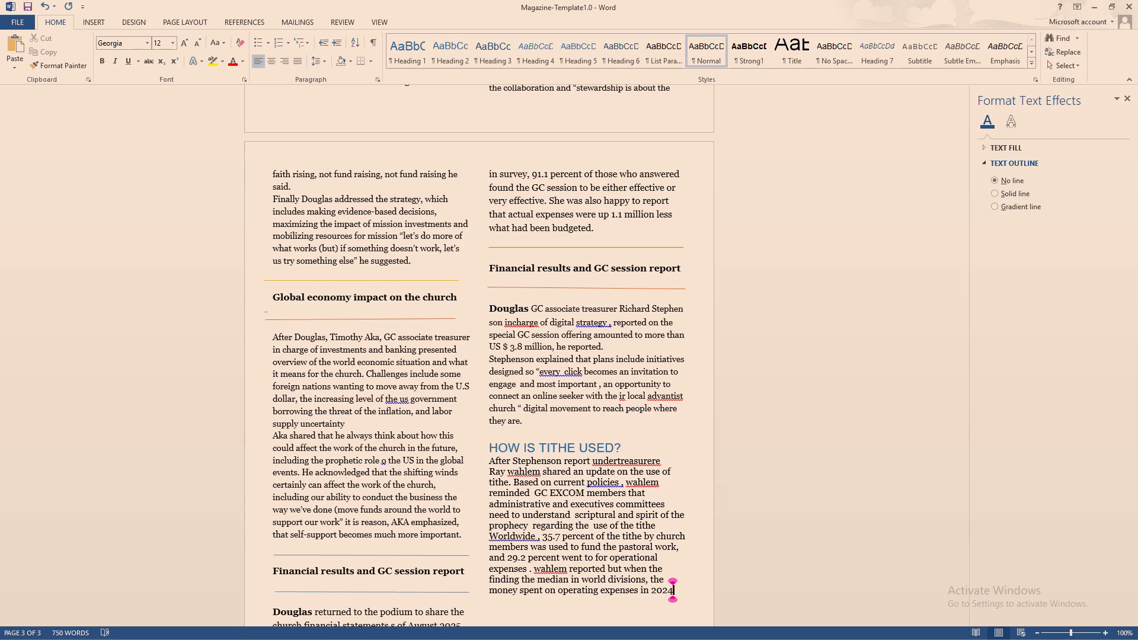
key(space)
text(exceeded)
key(space)
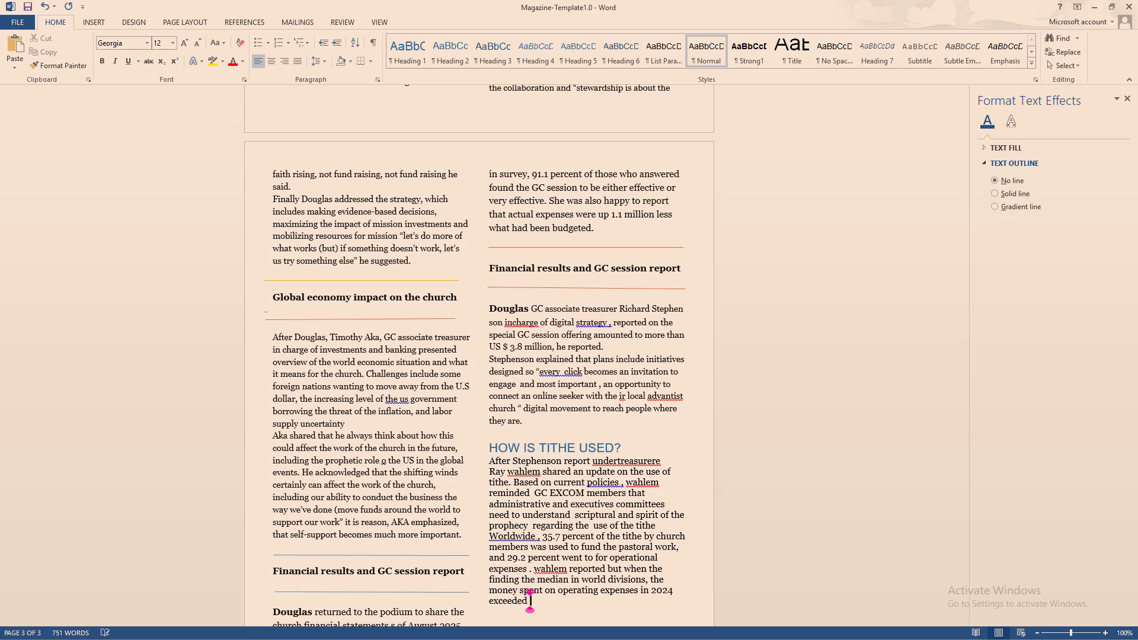
text(the percentae)
key(BackSpace)
text(ge)
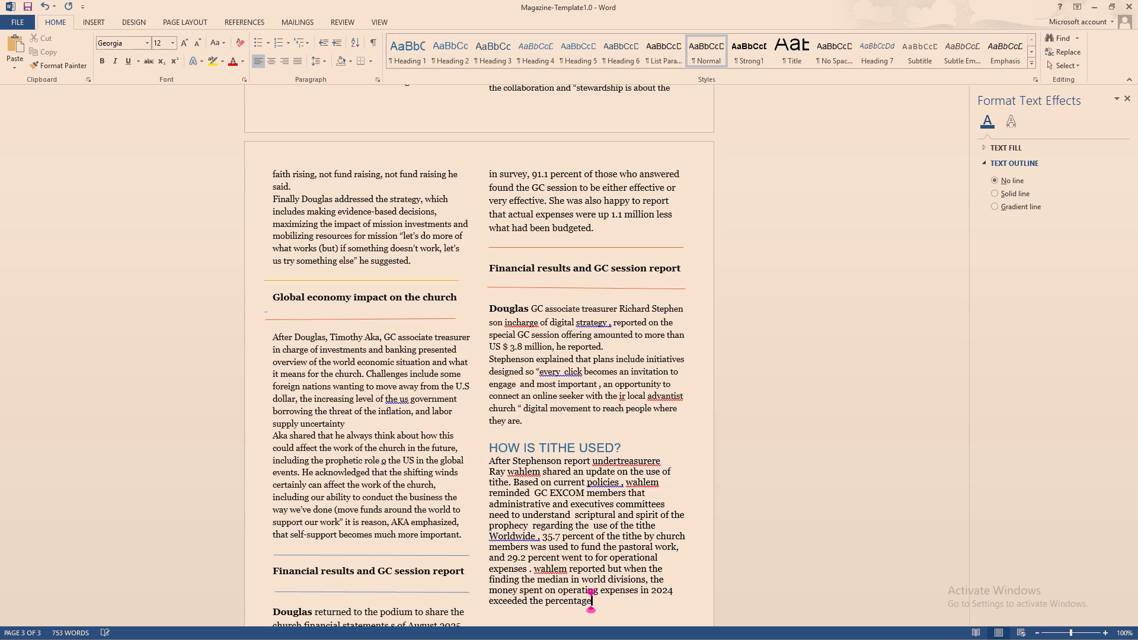
Continue the sentence with "of money spent on the pastors".
key(space)
text(of moen)
key(BackSpace)
key(BackSpace)
text(ney)
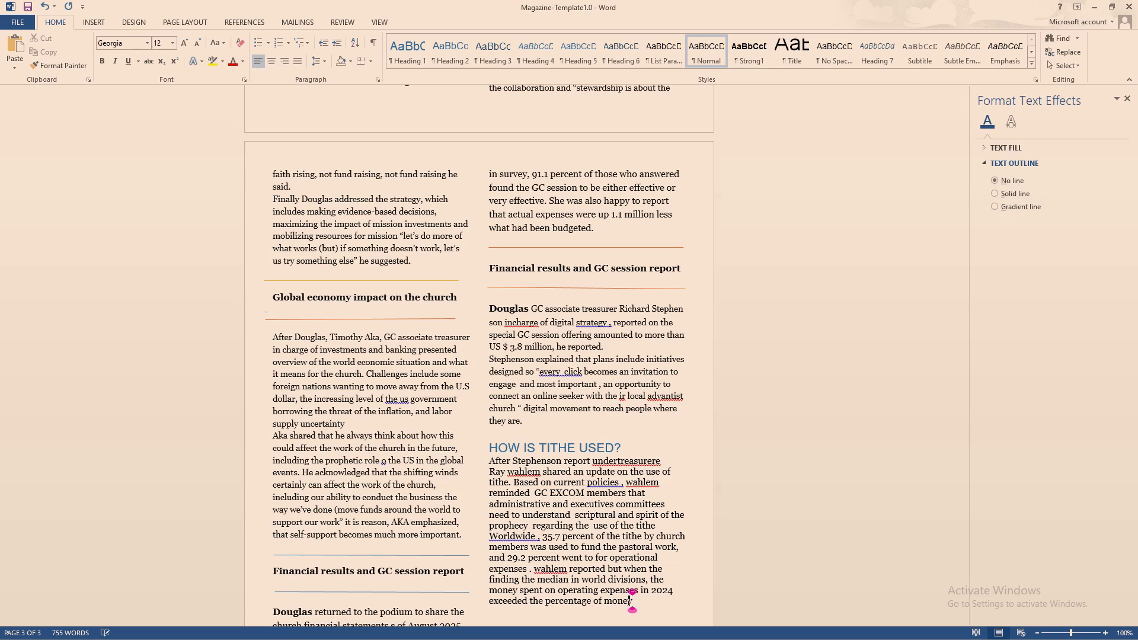
key(space)
text(soend)
key(BackSpace)
key(BackSpace)
key(BackSpace)
key(BackSpace)
text(pent on the)
key(space)
text(pastors)
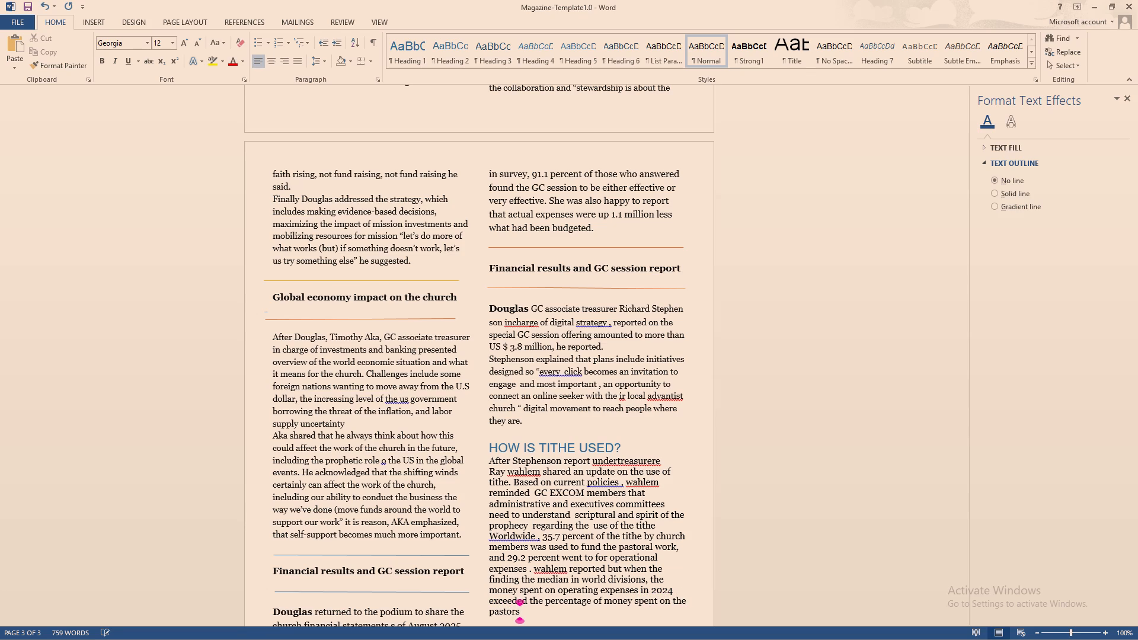
key(space)
Add the bracketed figures "(39.7 to 36.4 percent )" after "pastors".
text((39)
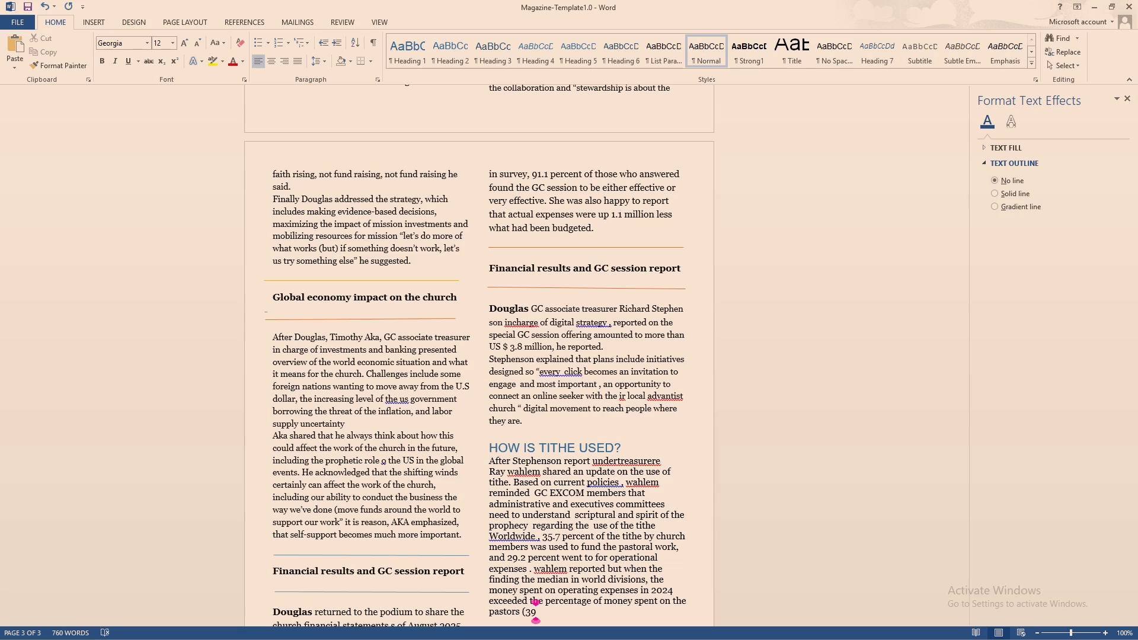
text(.7)
key(space)
text(to)
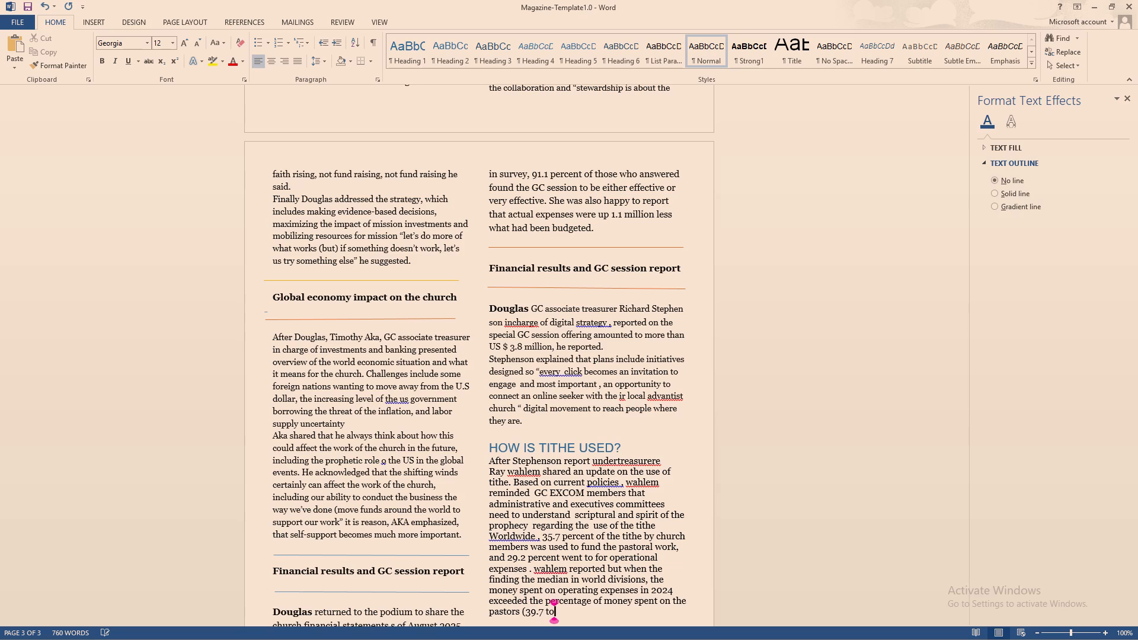
key(space)
text(36)
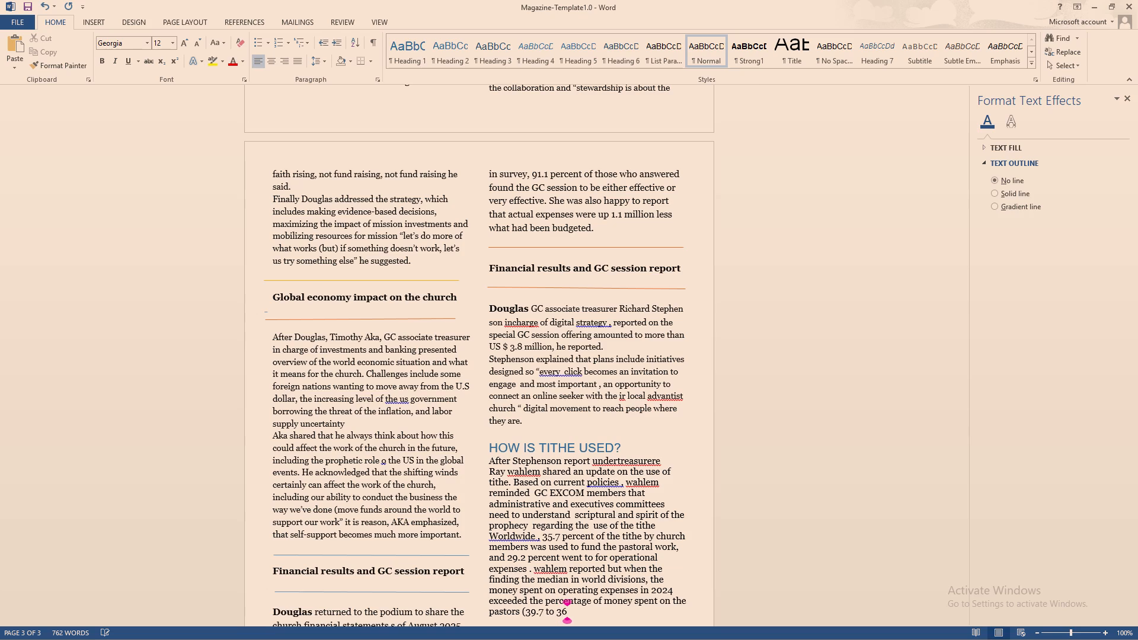
text(.4)
text())
key(space)
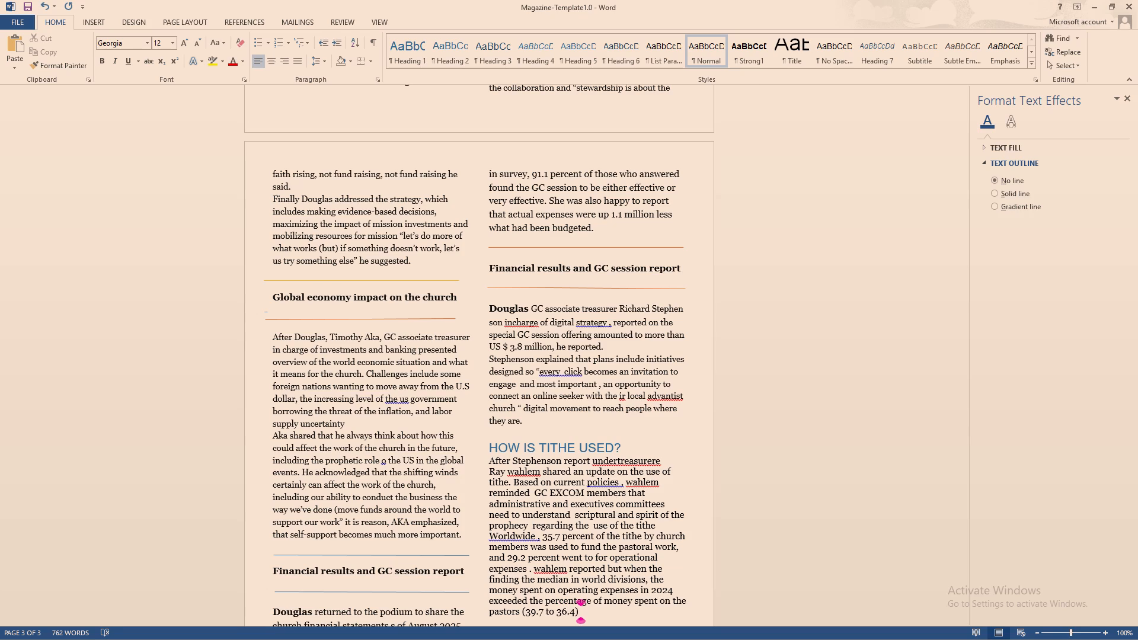
key(BackSpace)
key(space)
key(BackSpace)
key(BackSpace)
key(space)
key(space)
text(percent)
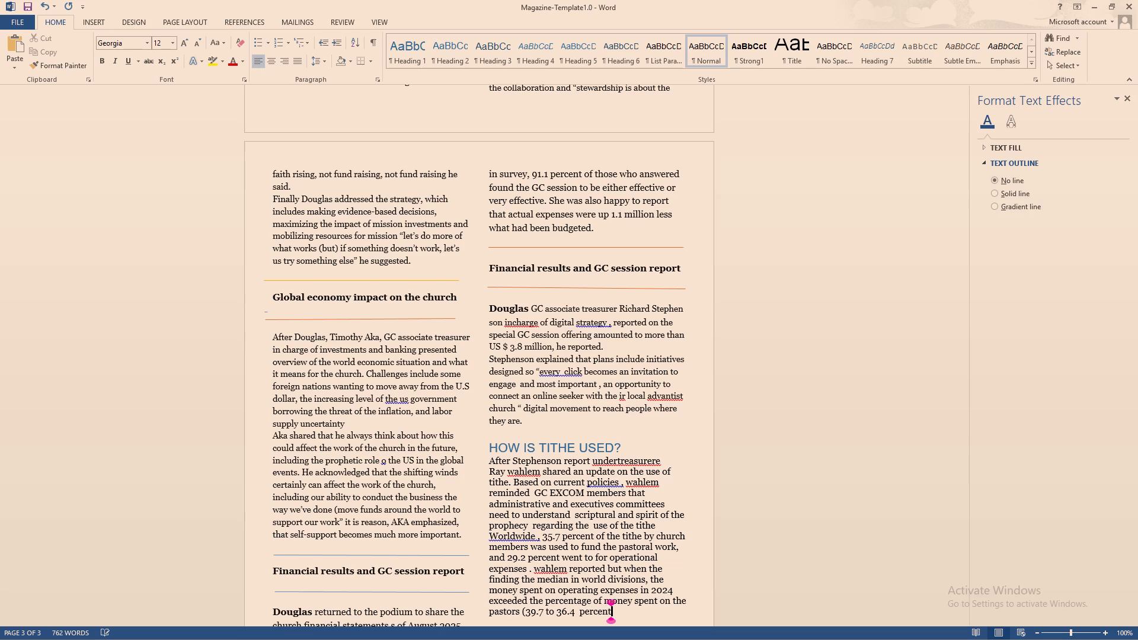
key(space)
text())
key(space)
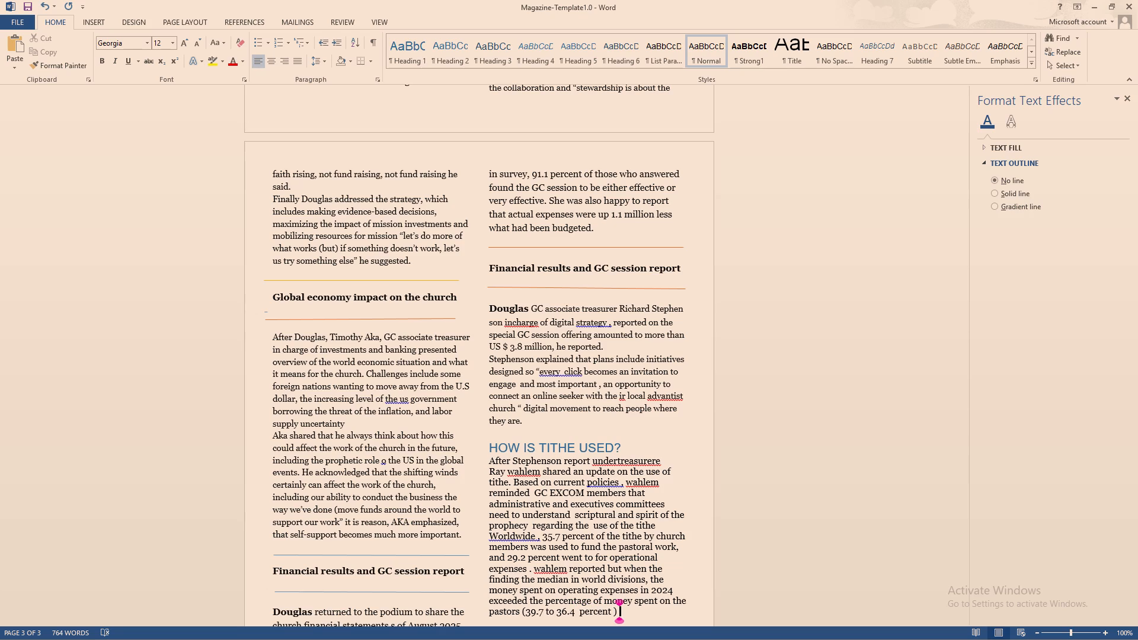
Open a quotation after the bracketed figures and write "office operating became the primary use of tithes".
text(" office)
key(space)
text(operating)
key(space)
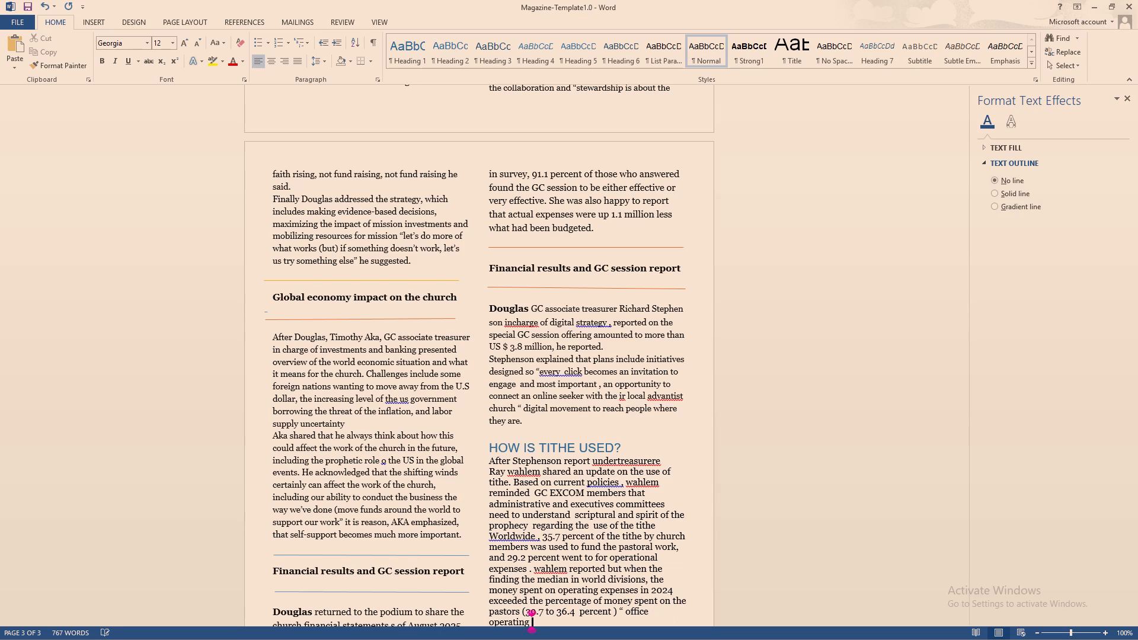
text(became the)
key(space)
text(primary use of t)
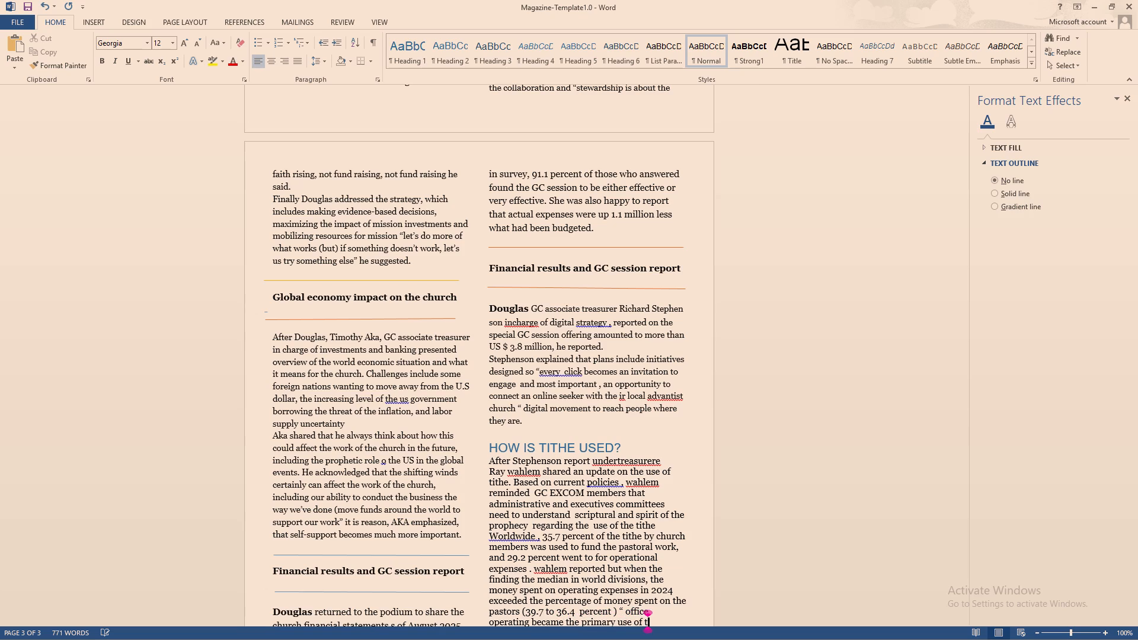
text(it)
text(hes)
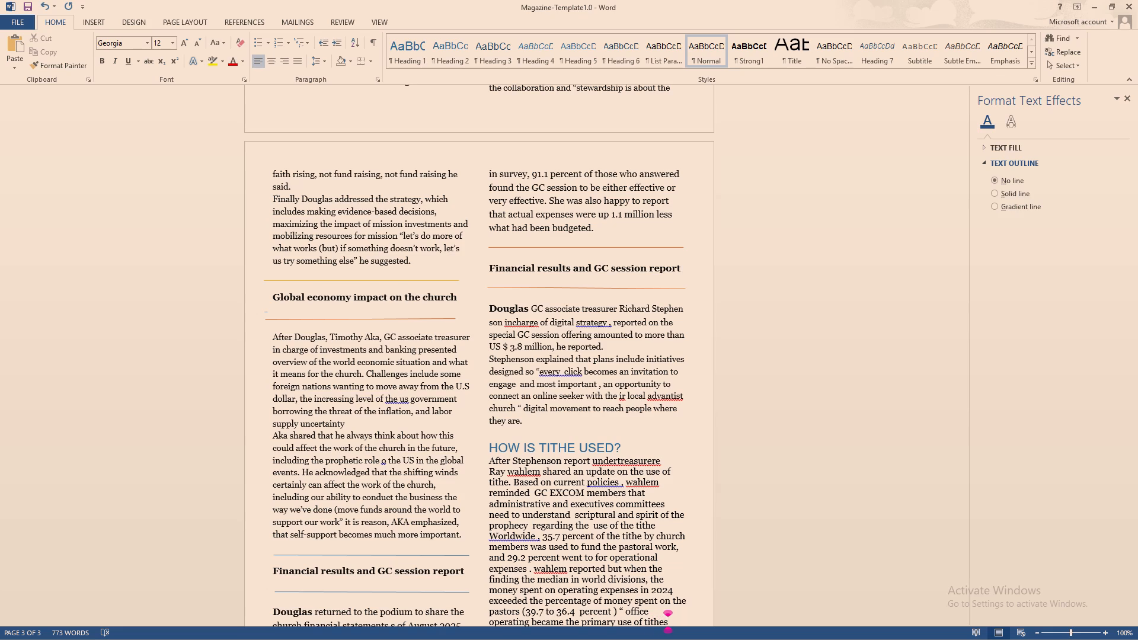
Continue the quotation with "in most division territories" and add its closing quotation mark.
key(space)
text(in most)
key(space)
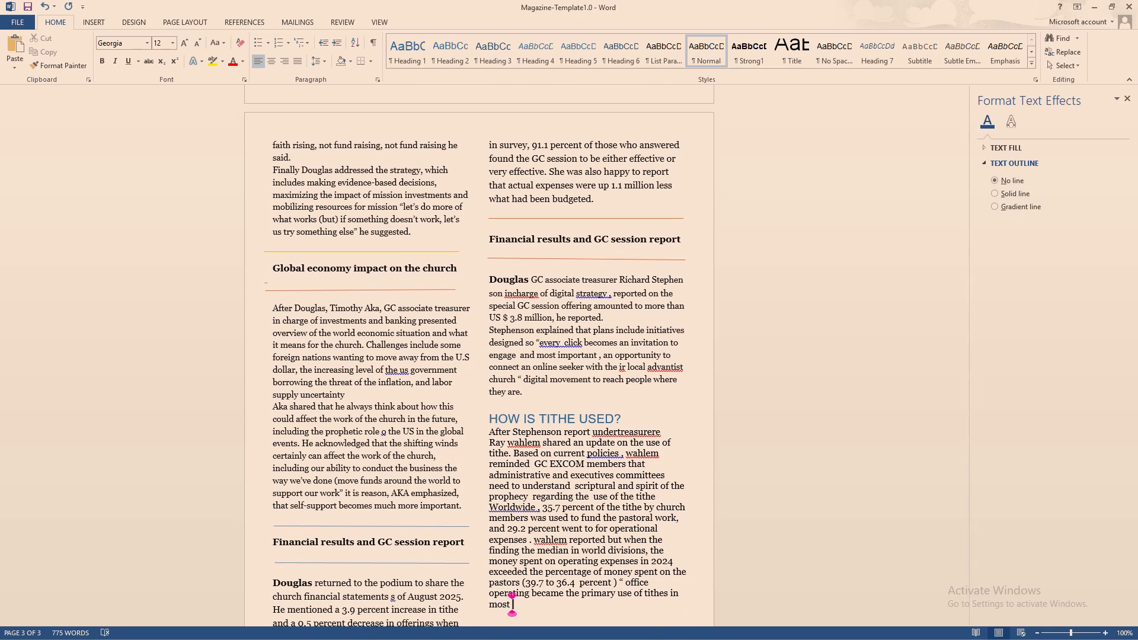
text(dic)
text(io)
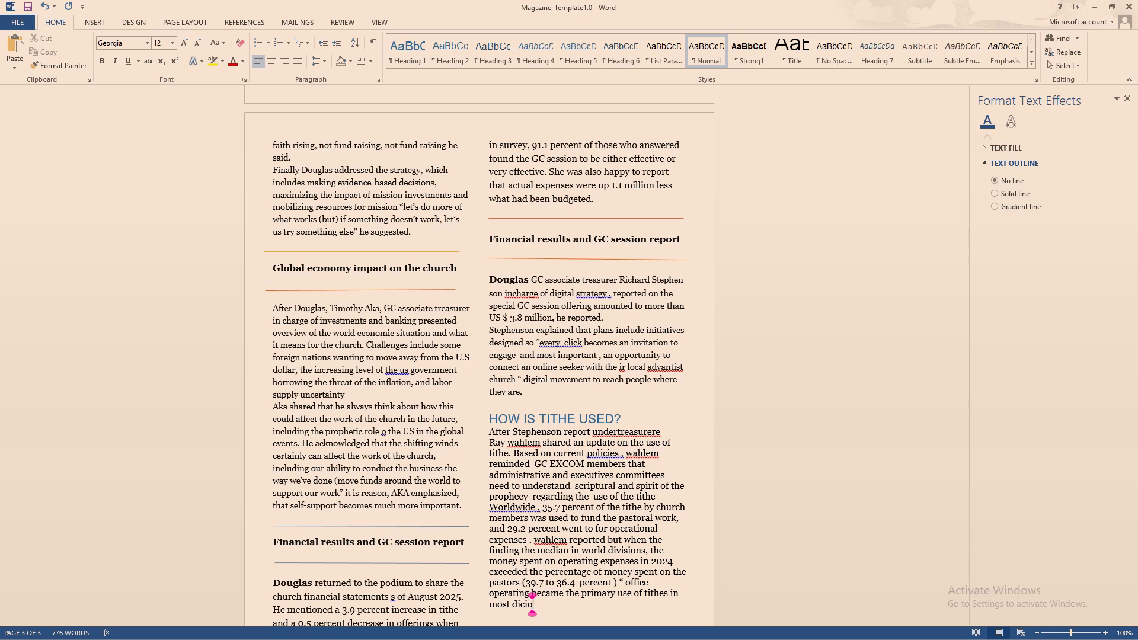
key(BackSpace)
key(BackSpace)
key(BackSpace)
text(vision territi)
text(ries)
key(space)
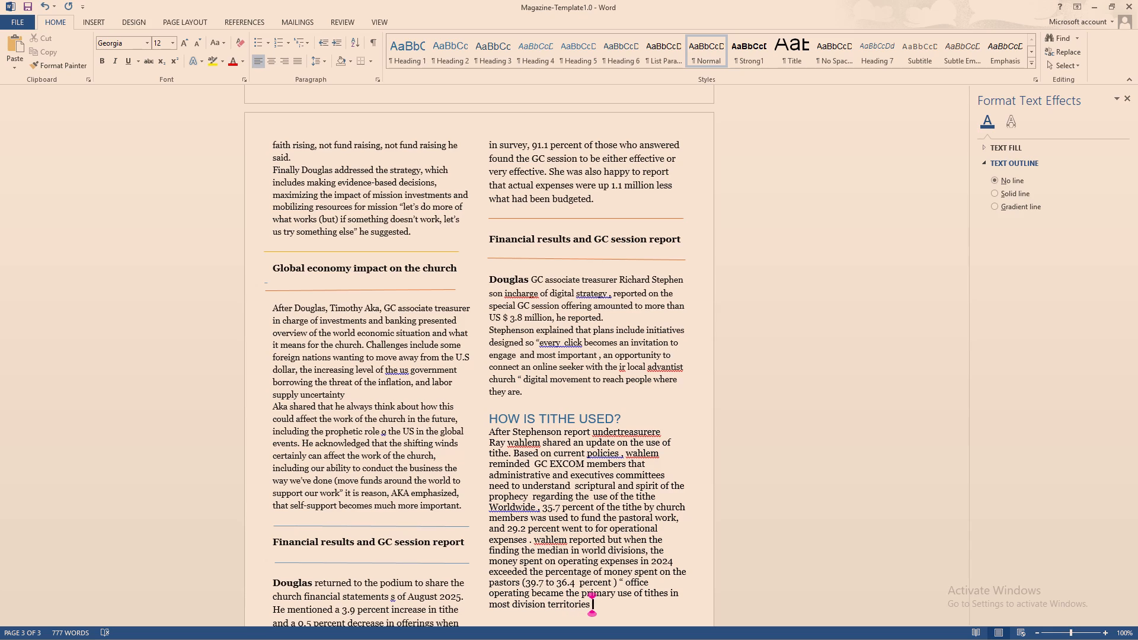
key(space)
text(")
Attribute the closed quotation with "wahlem said" and open a new quotation mark after it.
key(space)
text(wahlem)
key(space)
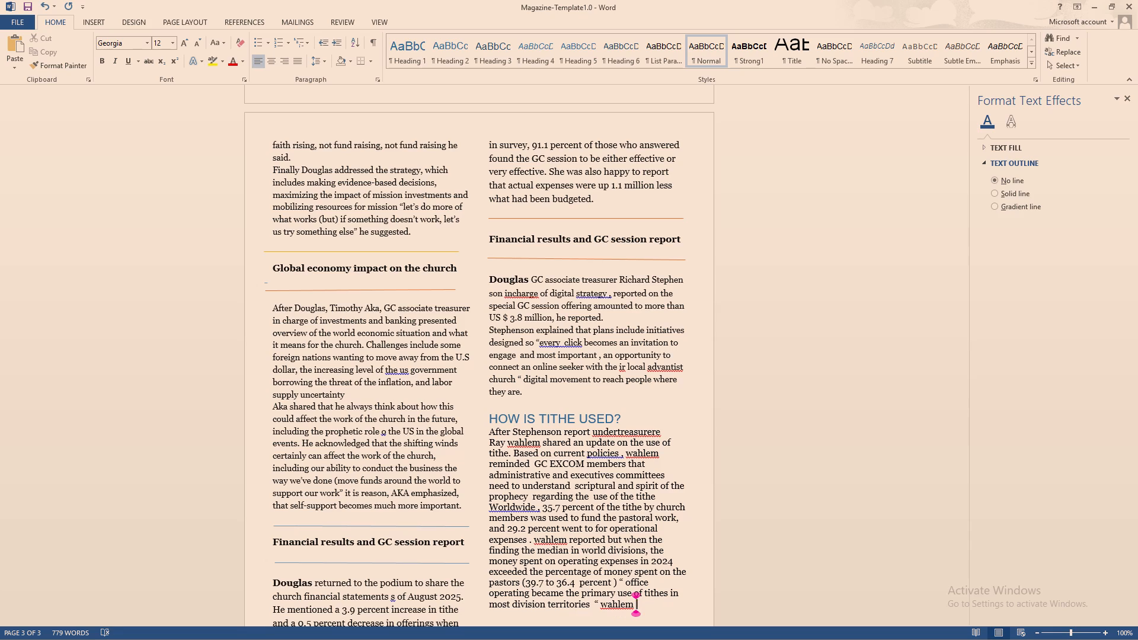
text(said)
key(space)
key(space)
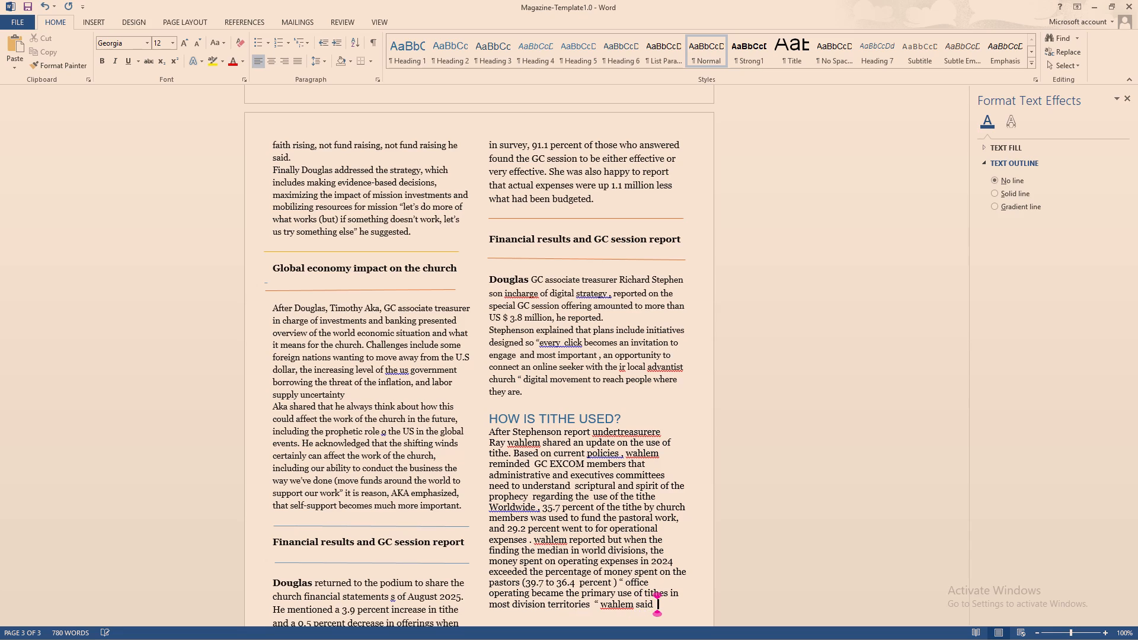
text(" rhi)
key(BackSpace)
key(BackSpace)
key(BackSpace)
Write the new quotation's opening words "this is the disturbing to us and we are still exploring".
key(space)
text(this is the disturbing)
key(space)
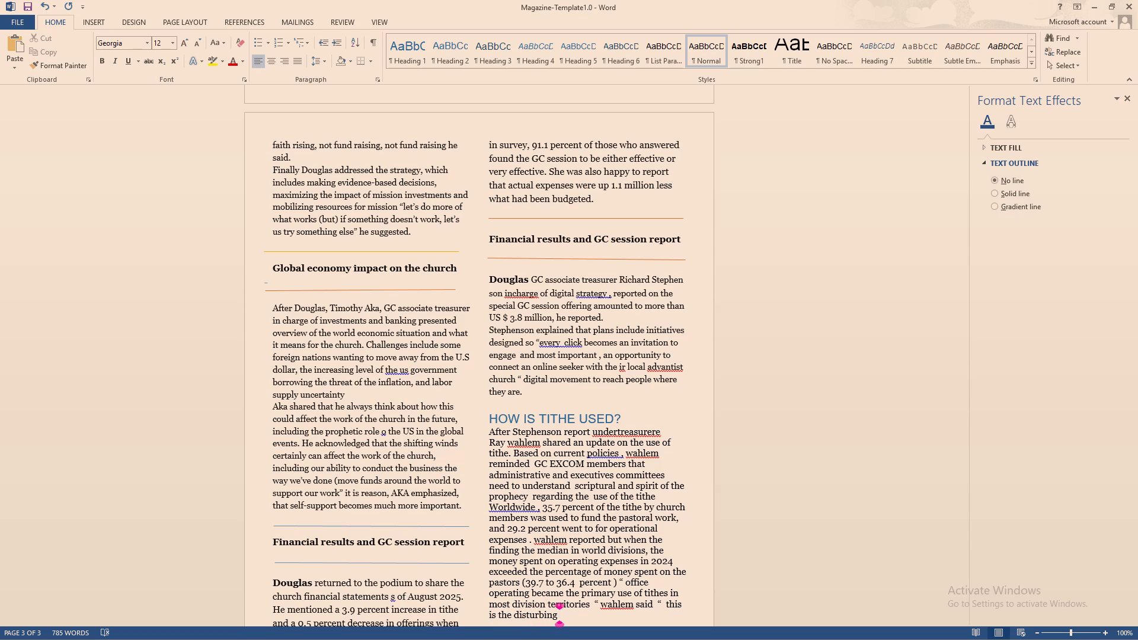
key(space)
text(to us an)
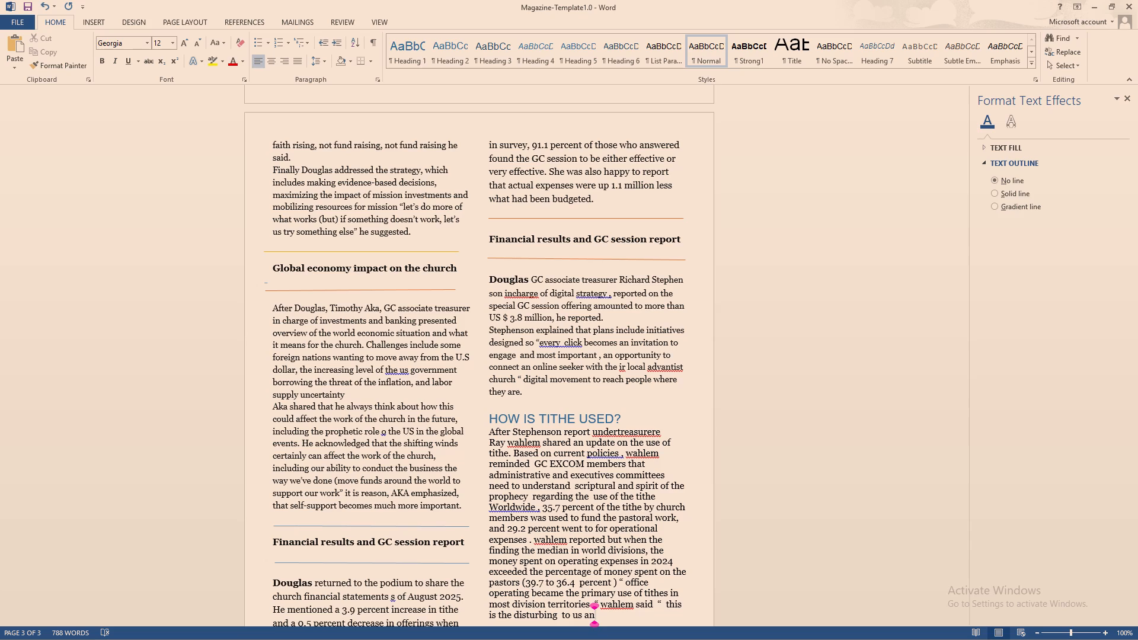
text(d we a)
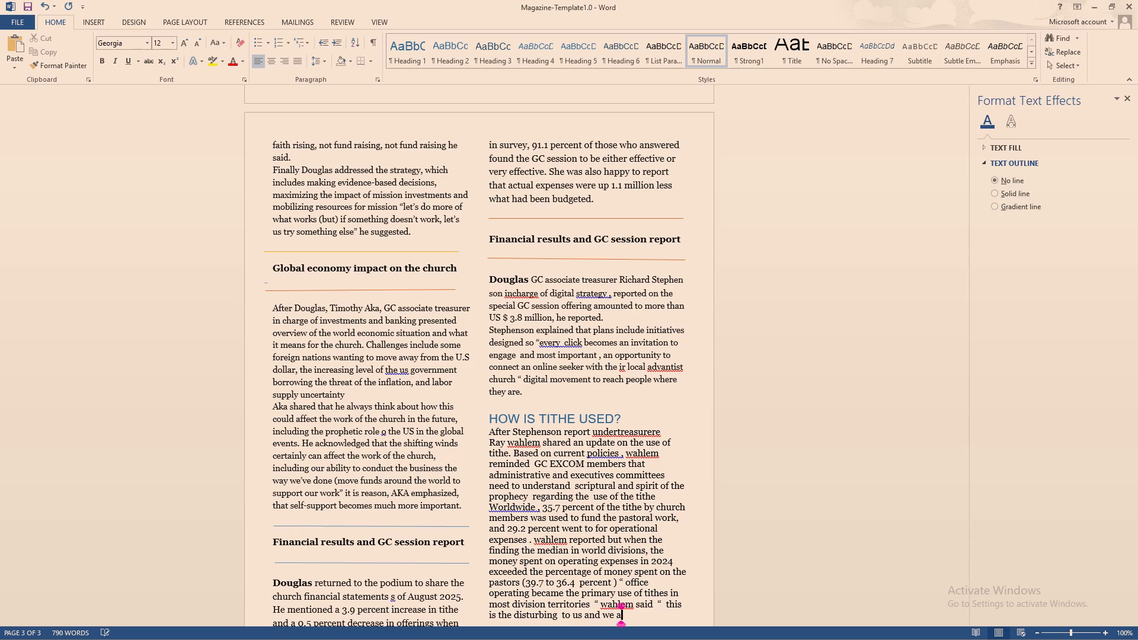
text(re still exploring)
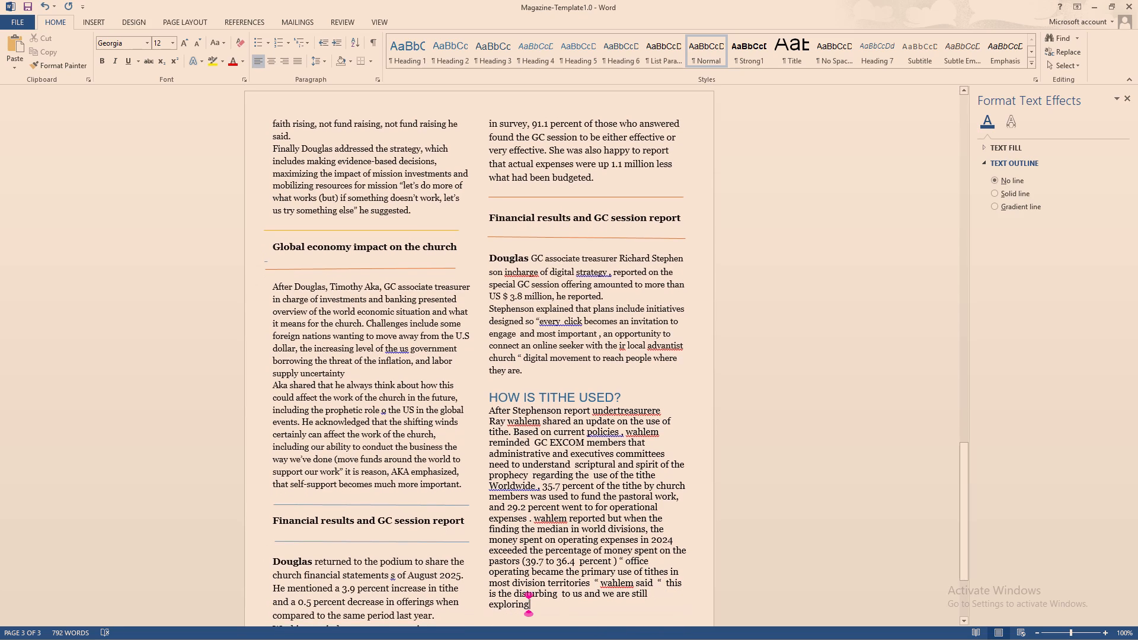
Continue the quotation with "what it means for the global church".
key(space)
text(what it means)
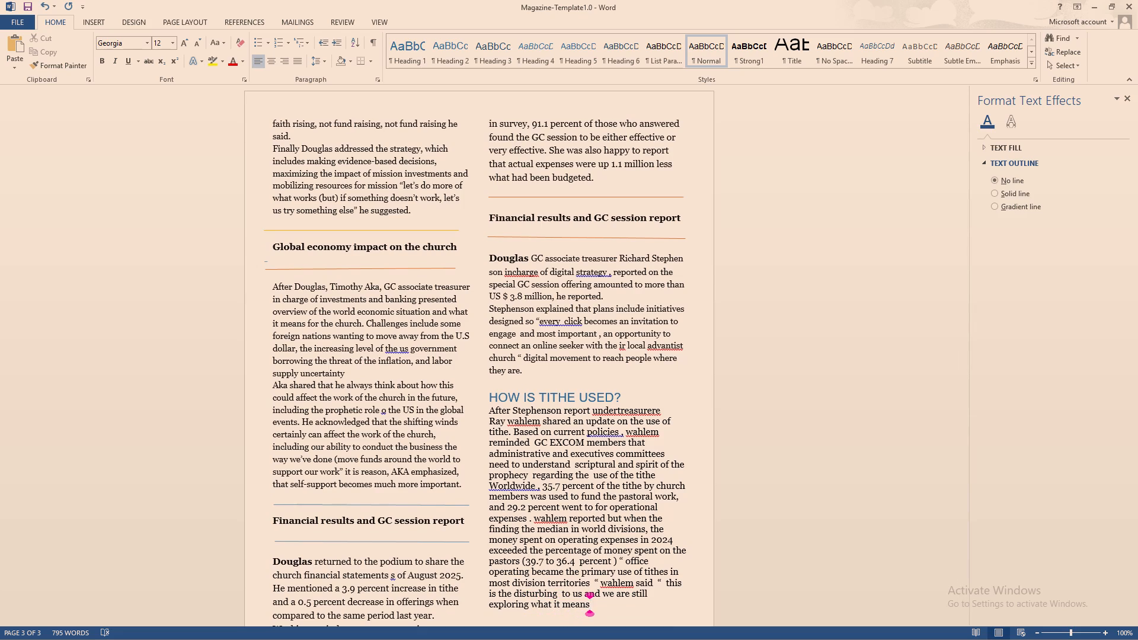
key(space)
text(for the global chir)
key(BackSpace)
key(BackSpace)
text(urch)
key(space)
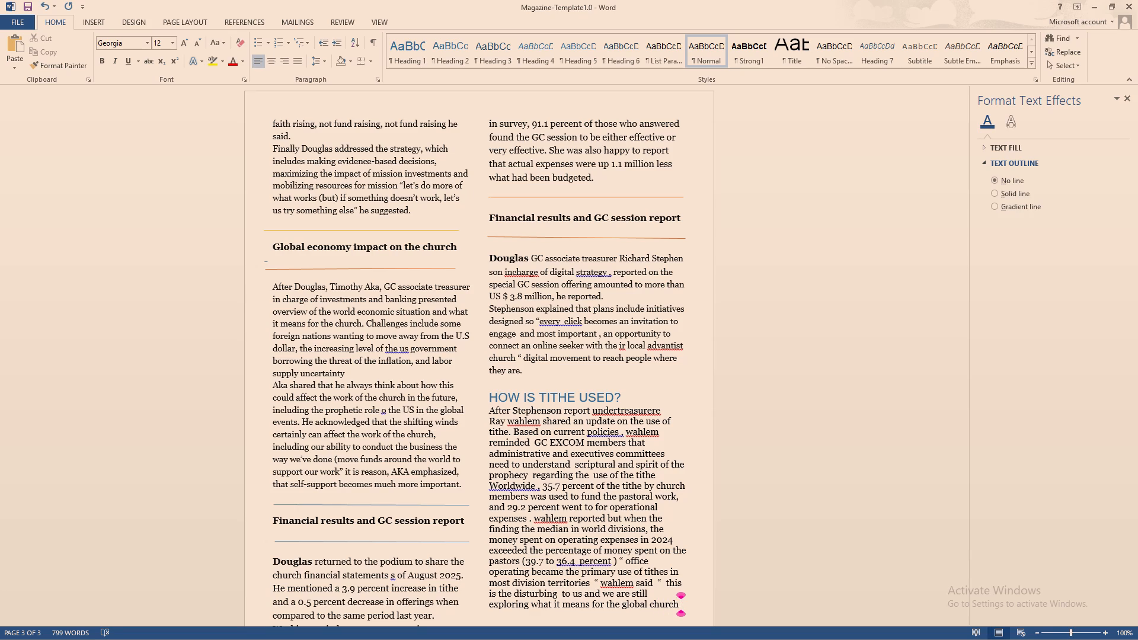
Finish the sentence with "as a movement." and add blank lines below the tithe paragraph.
key(space)
text(as a)
key(space)
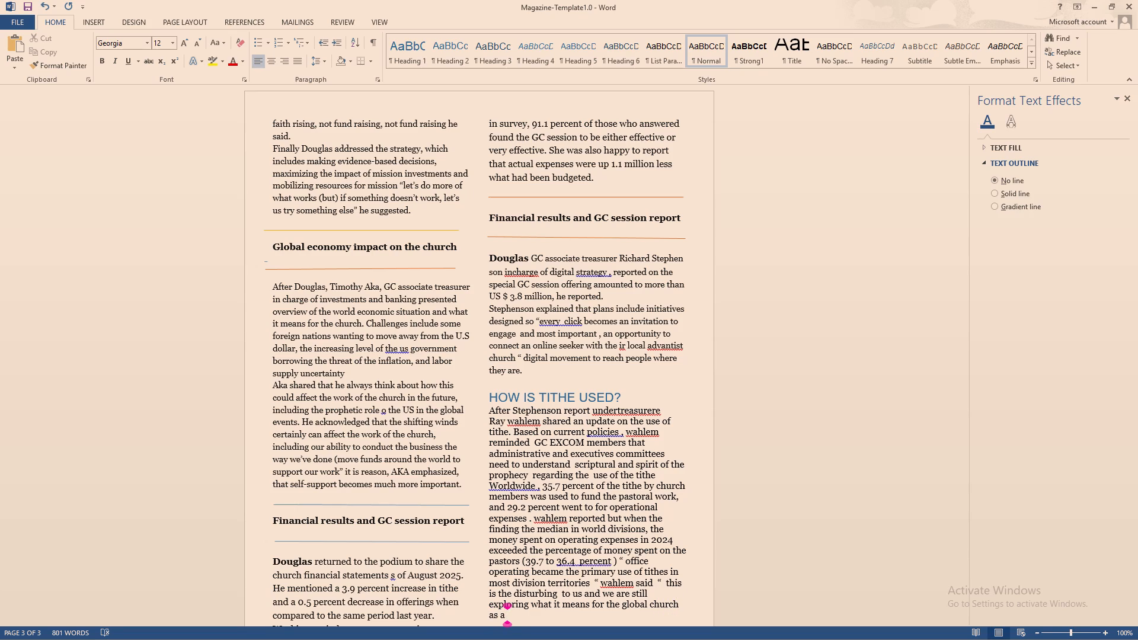
text(movem)
text(ent)
scroll(594, 459, down, 3)
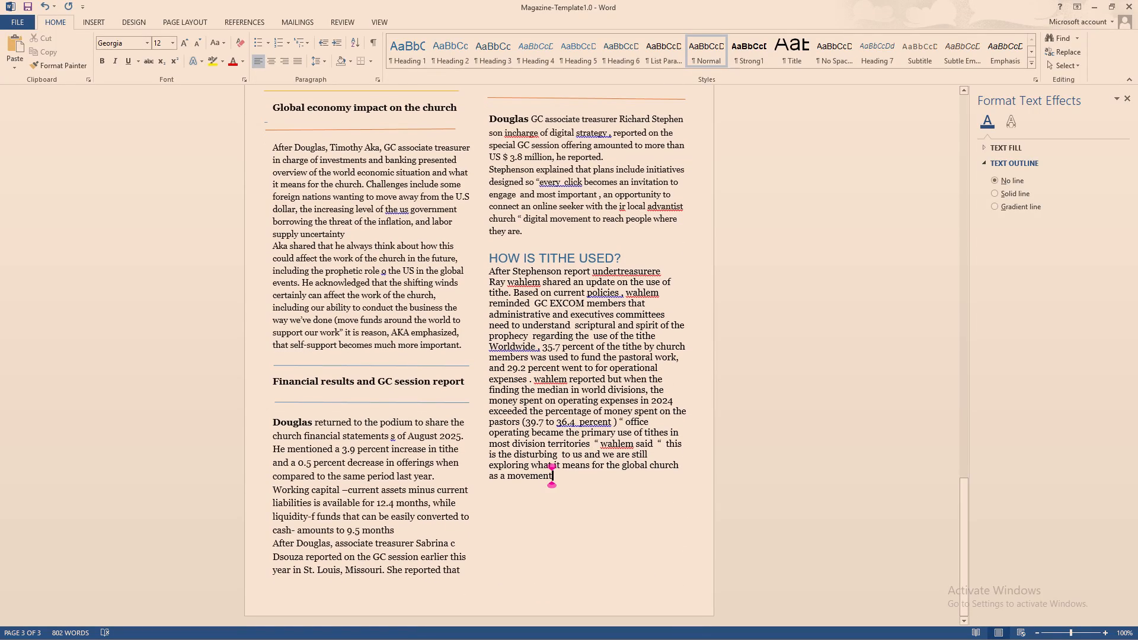
key(period)
key(Return)
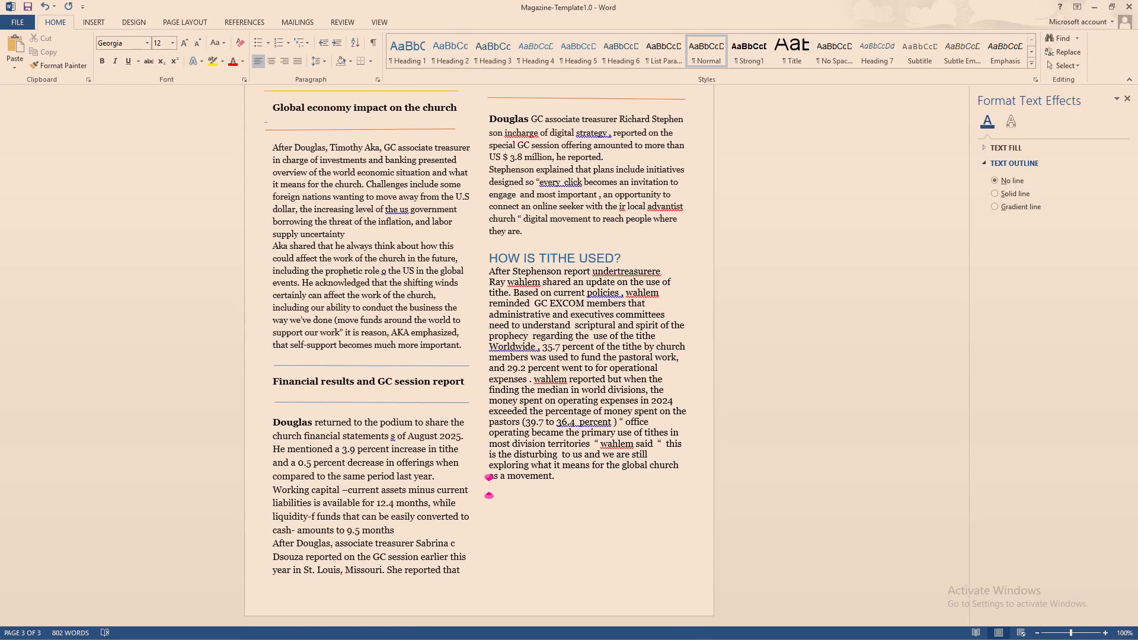
key(Return)
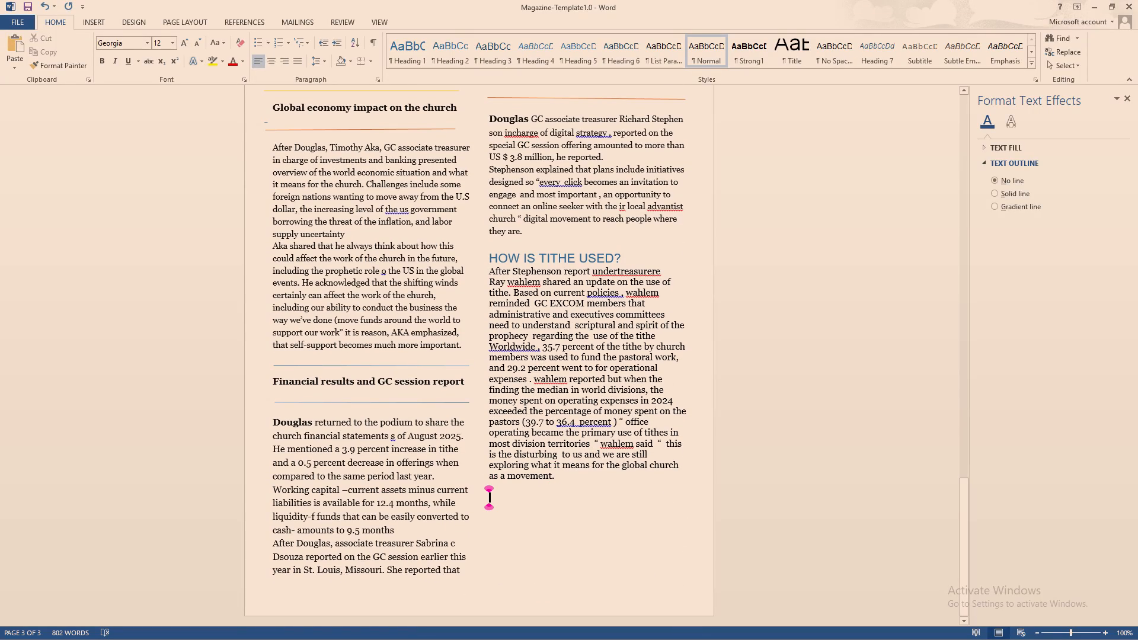
Draw a near-horizontal line just below the tithe paragraph, with its ends adjusted to span the text column.
click(98, 20)
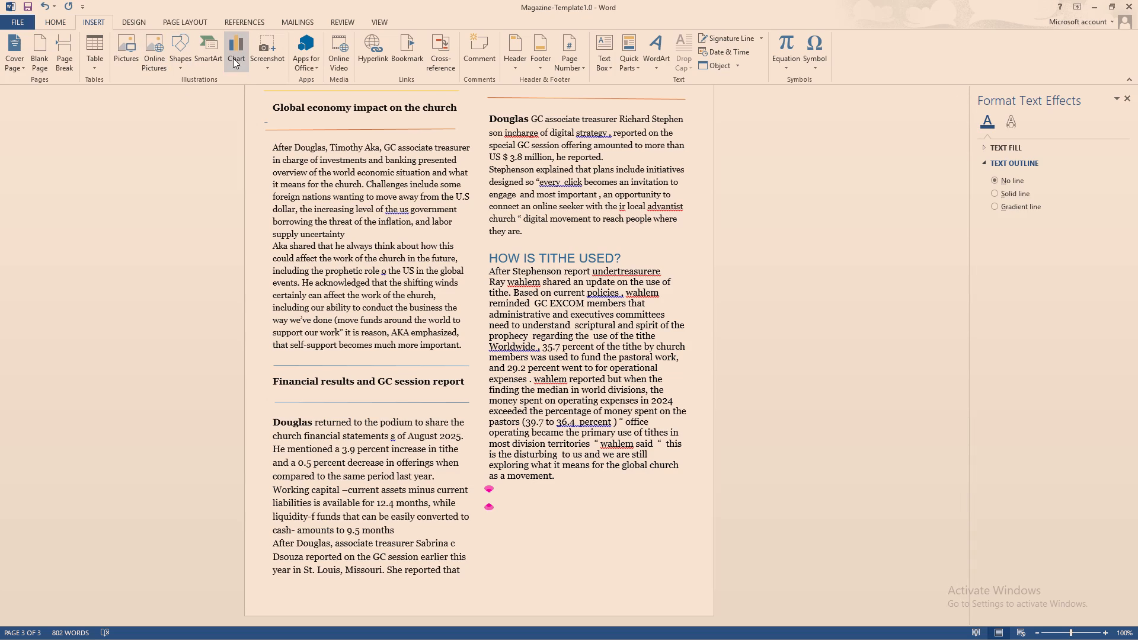
click(184, 60)
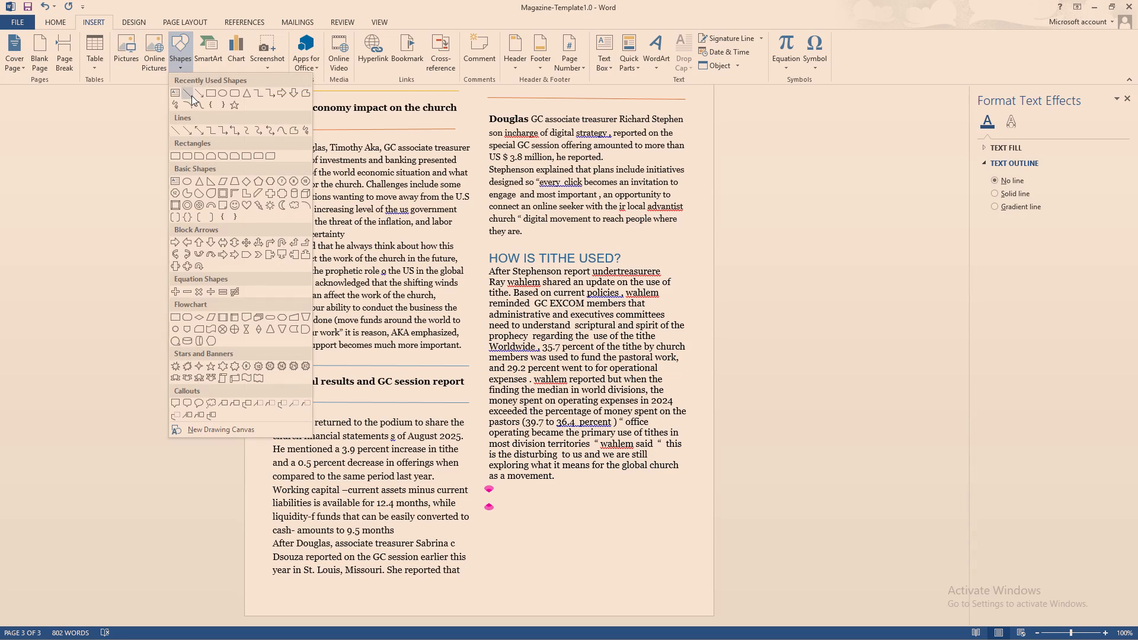
click(191, 95)
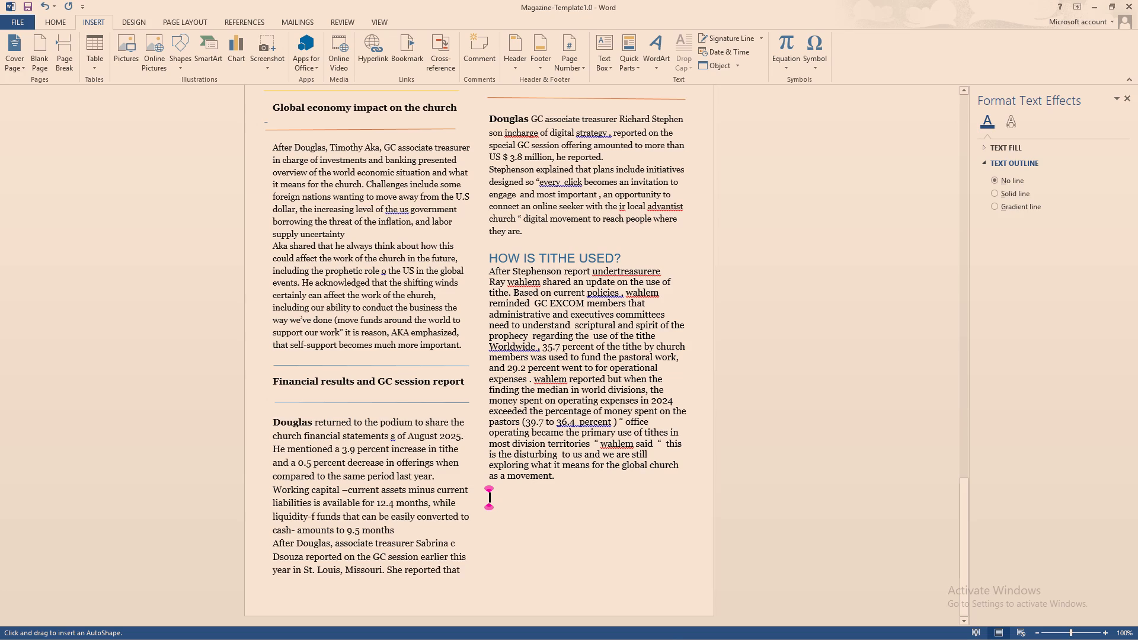
drag(480, 492, 562, 500)
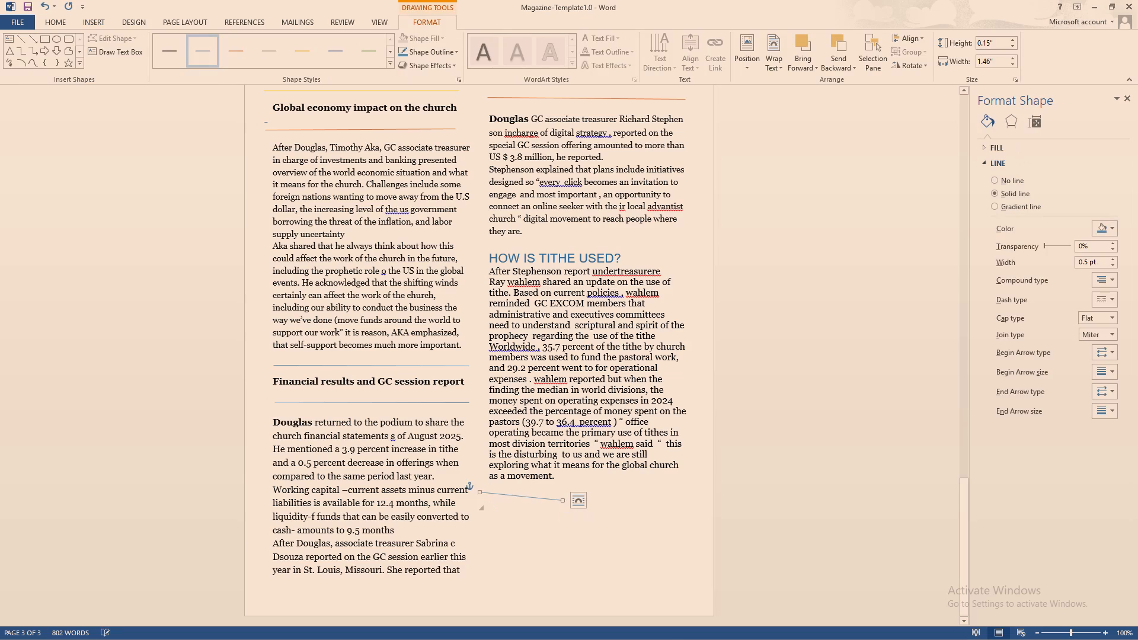
drag(563, 501, 673, 488)
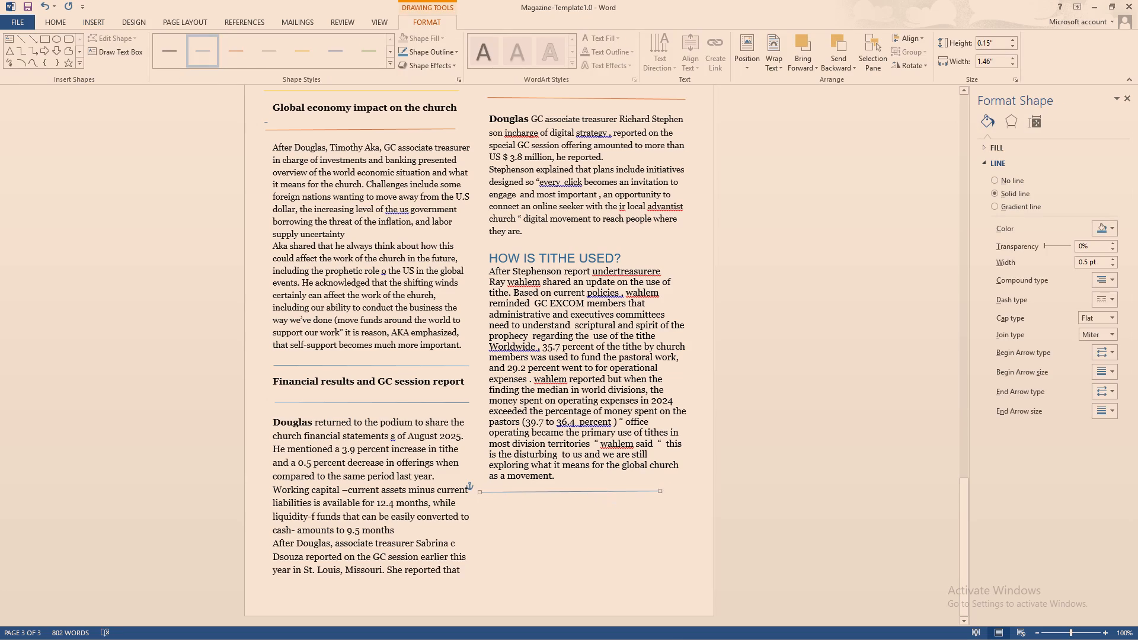
drag(673, 488, 683, 492)
drag(683, 492, 685, 492)
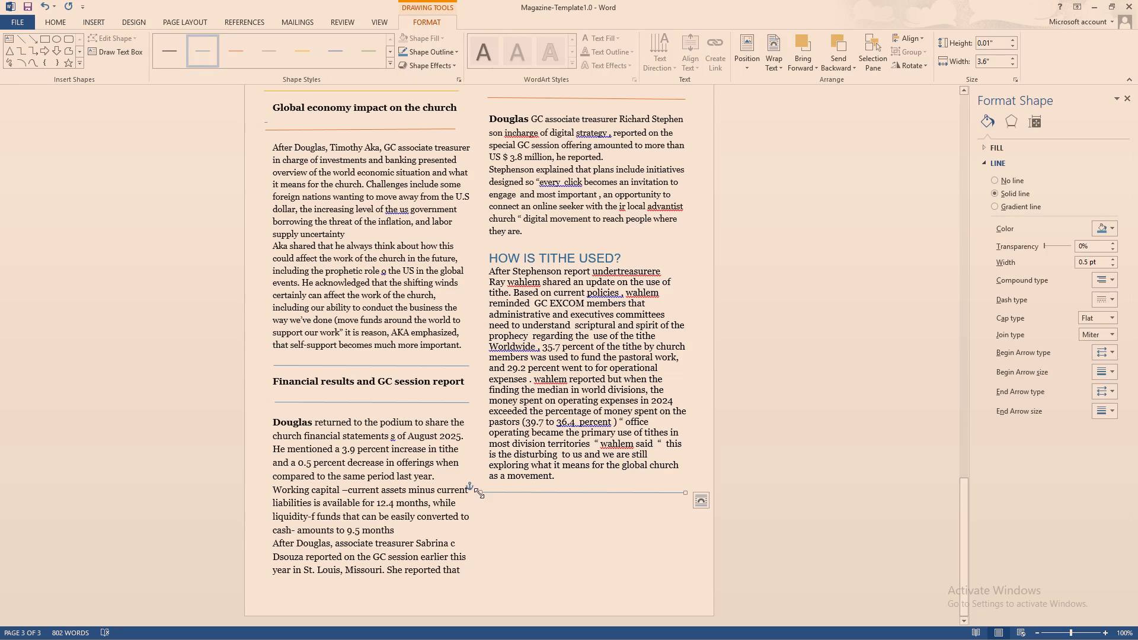
drag(482, 491, 486, 491)
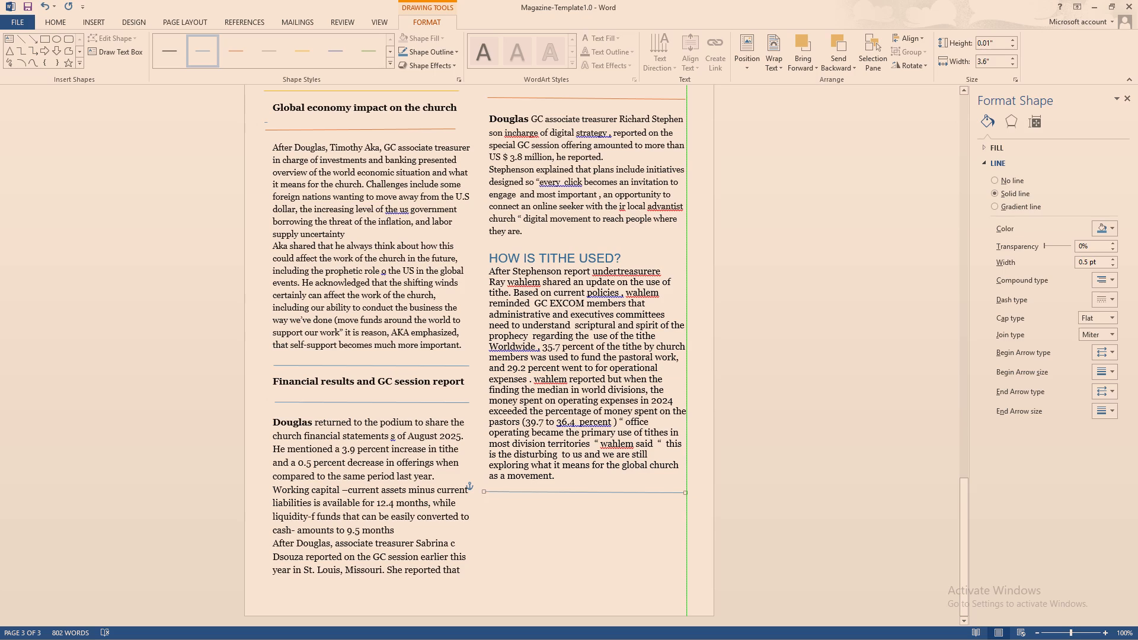
drag(486, 491, 493, 492)
click(522, 524)
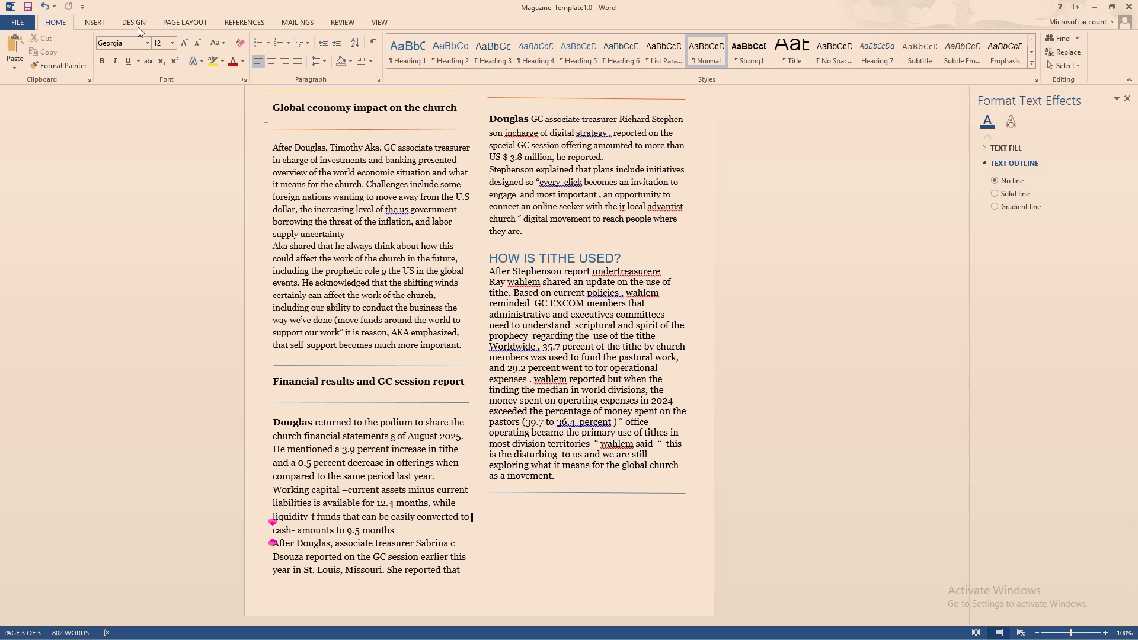
Draw a second near-horizontal line about 3.4" wide below the first one, leaving room for a heading between them.
click(101, 20)
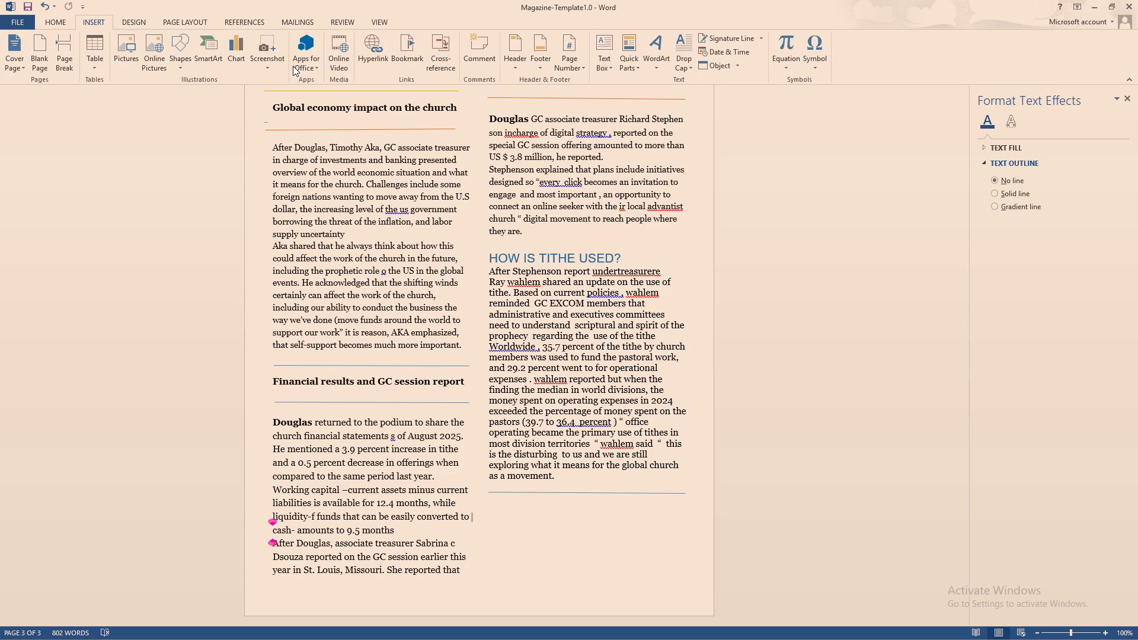
click(191, 55)
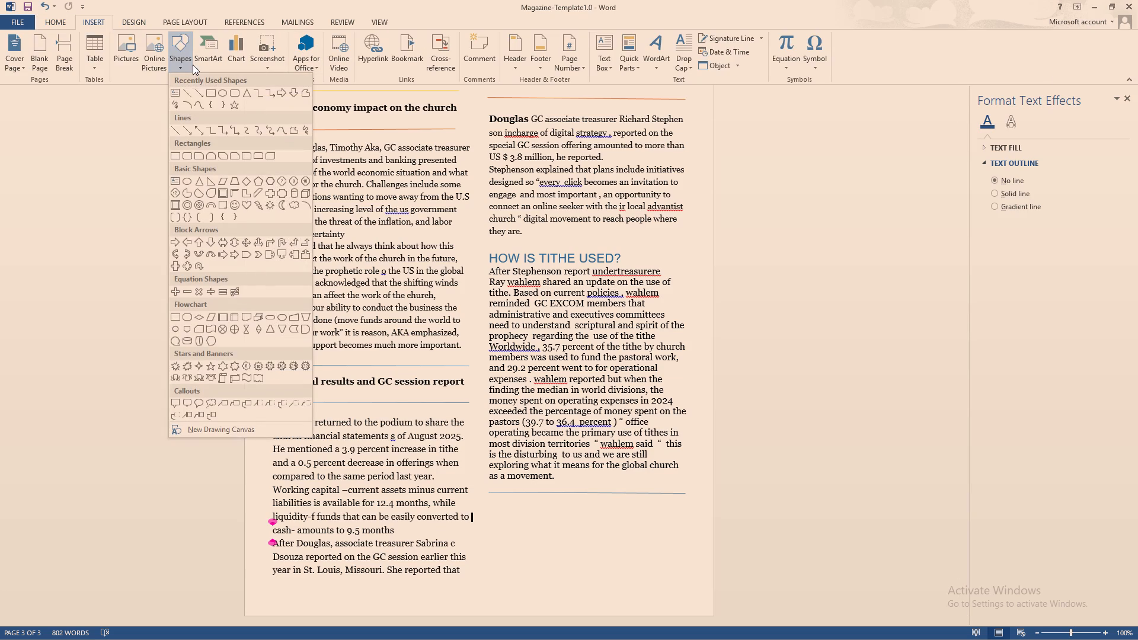
click(187, 94)
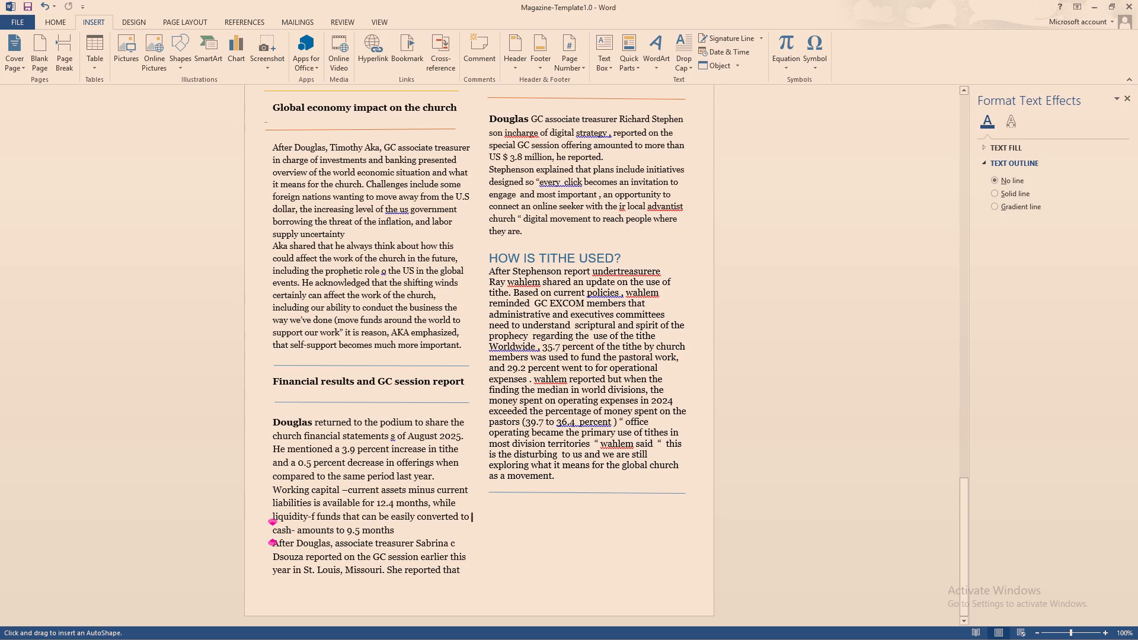
click(490, 527)
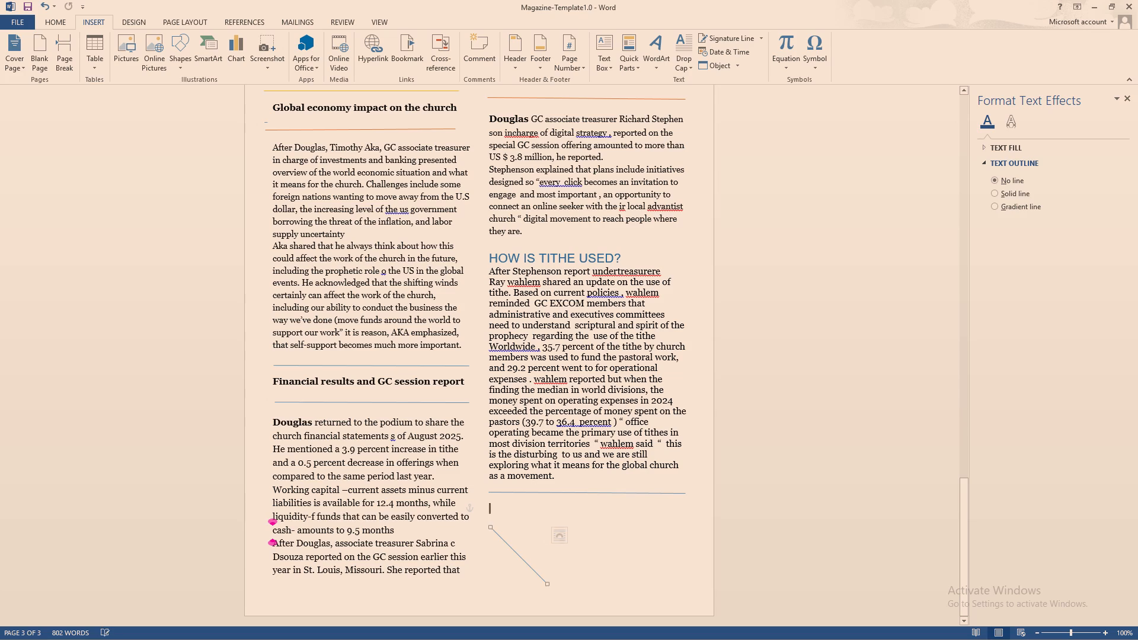
drag(547, 583, 570, 579)
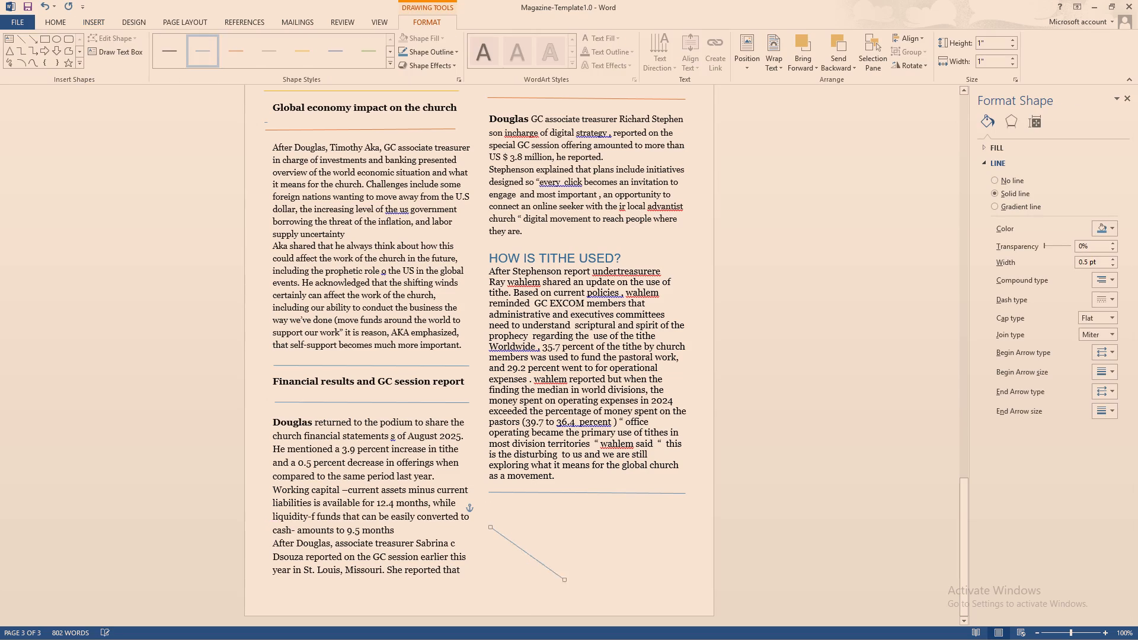
drag(570, 579, 691, 529)
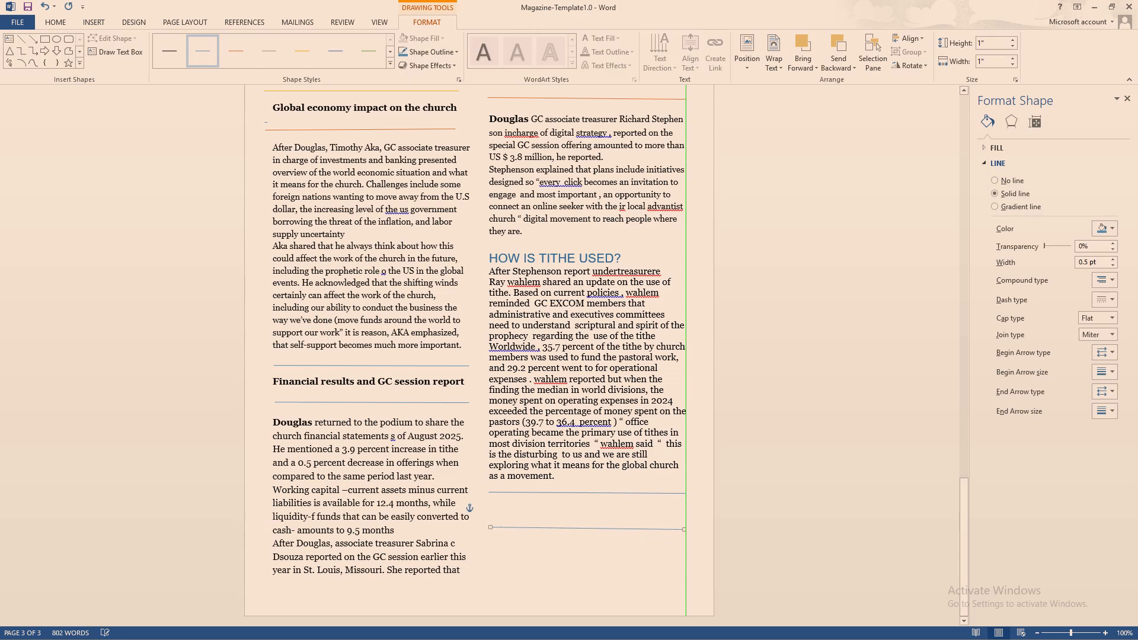
drag(691, 529, 691, 529)
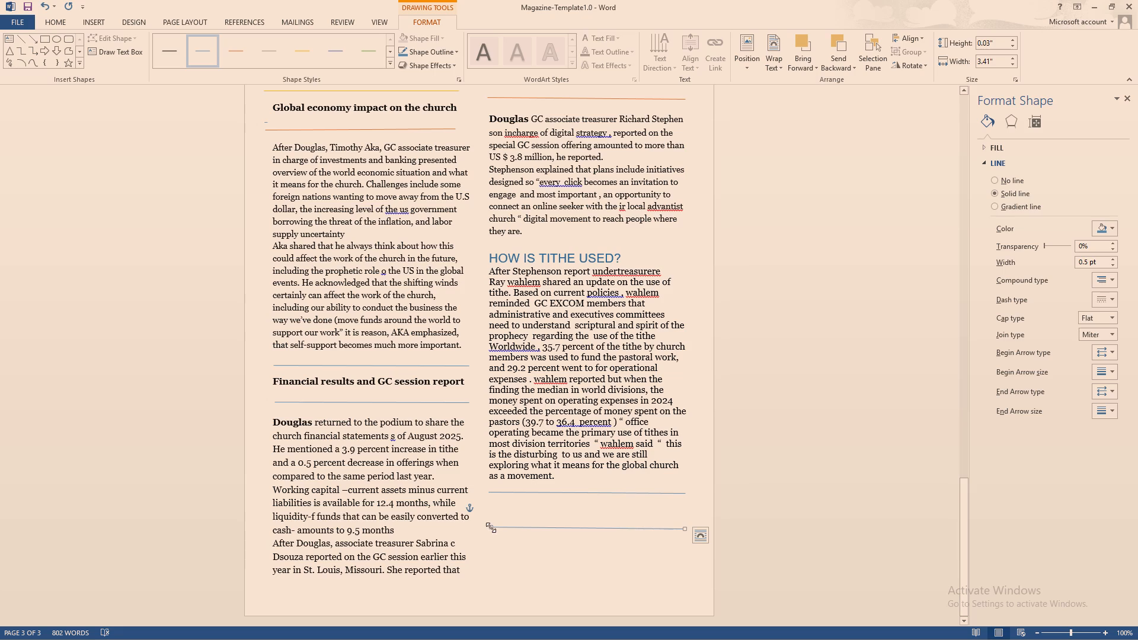
drag(491, 527, 478, 529)
Enter the heading "APPRORIATIONS AND MISSION" between the two lines below the tithe paragraph.
click(524, 513)
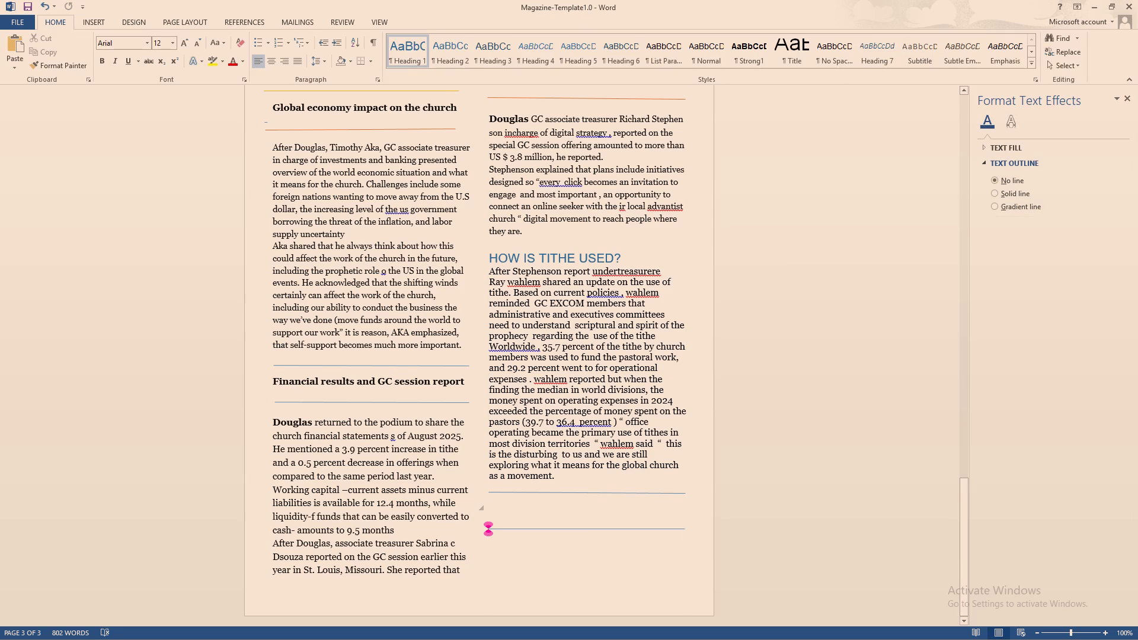
key(a)
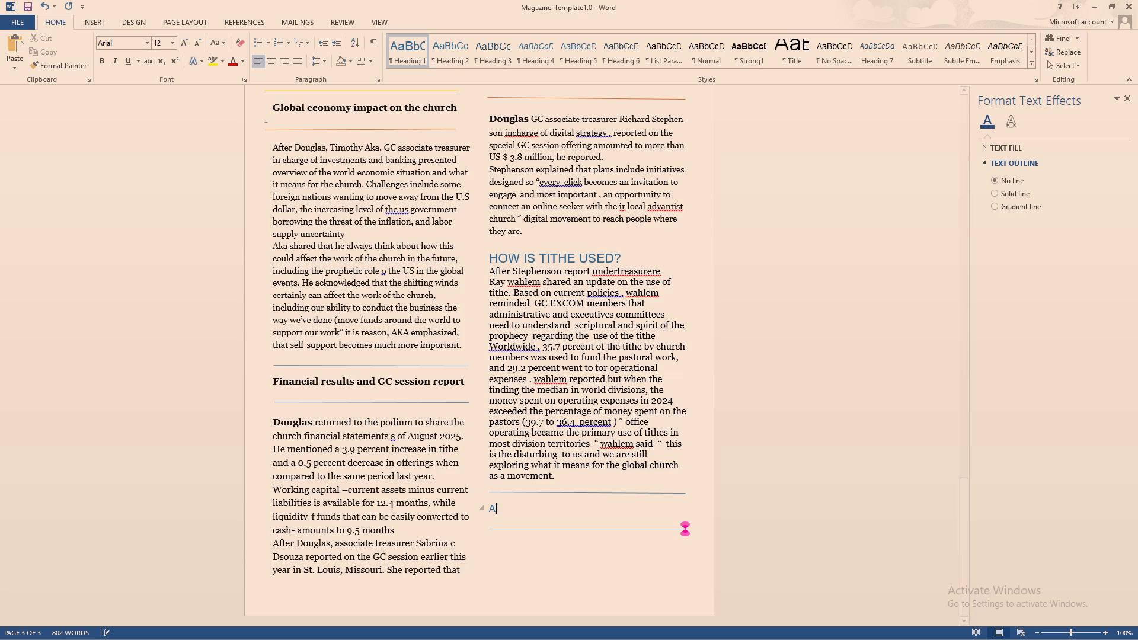
text(PP)
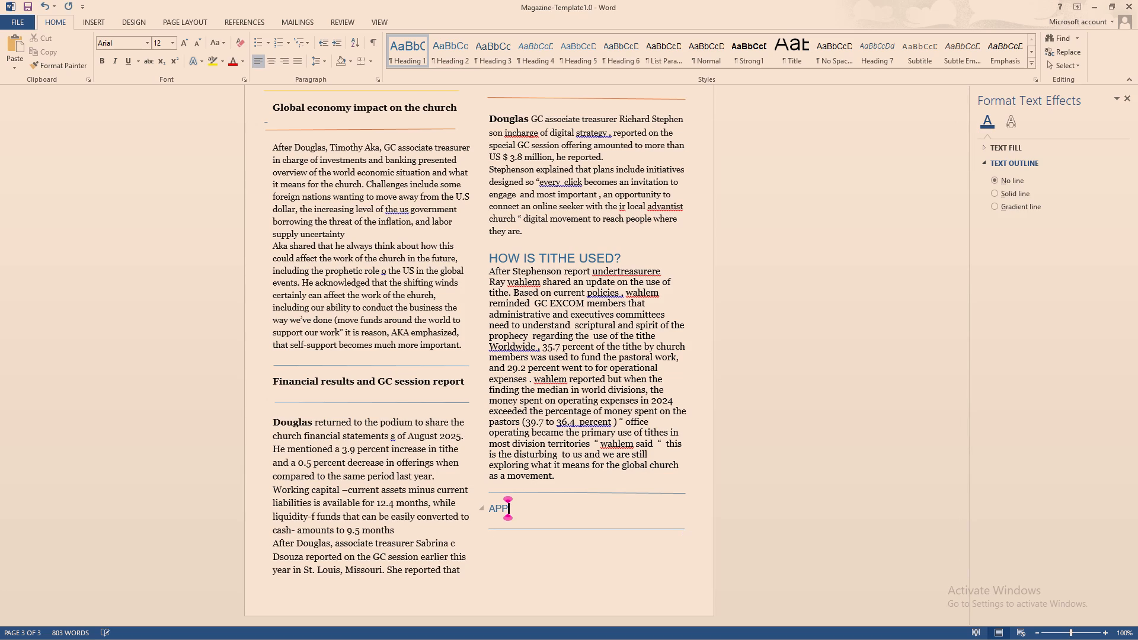
key(r)
text(ORIATIN)
key(BackSpace)
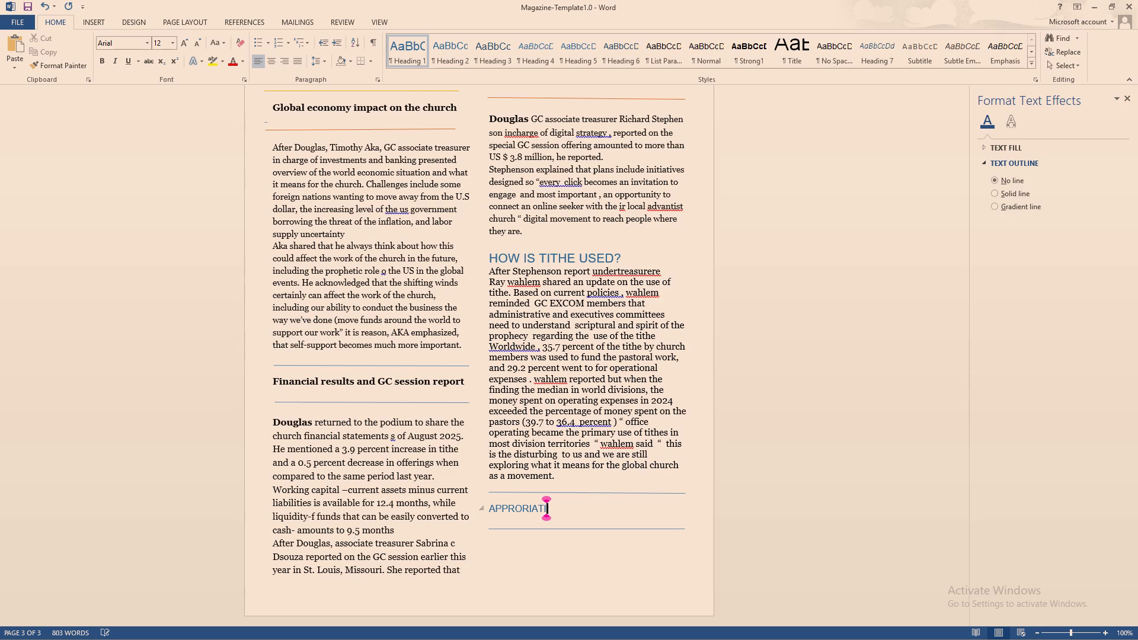
Finish the heading between the two lines below the tithe paragraph with "ONS AND MISSION".
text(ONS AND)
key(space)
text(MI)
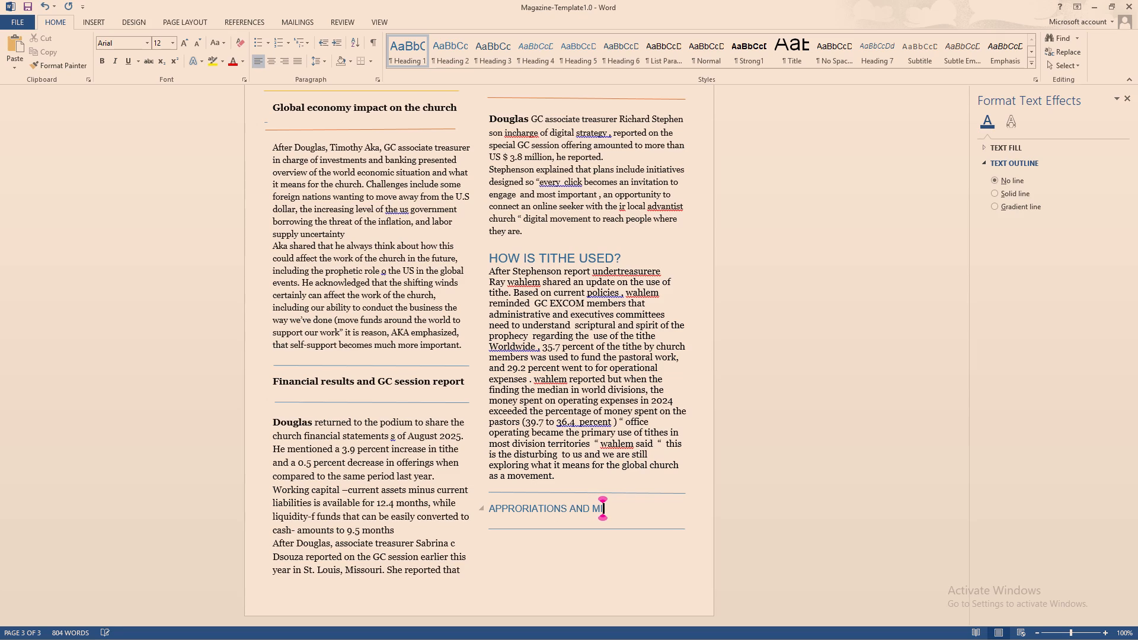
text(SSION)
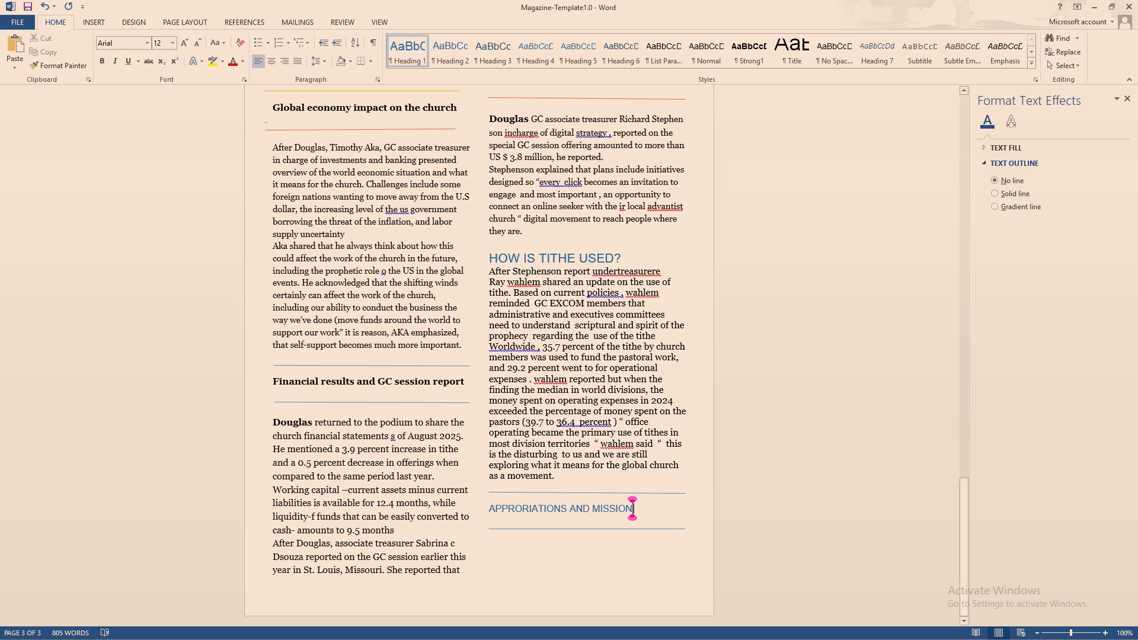
Change the font of the "APPRORIATIONS AND MISSION" heading to Georgia.
drag(644, 510, 516, 498)
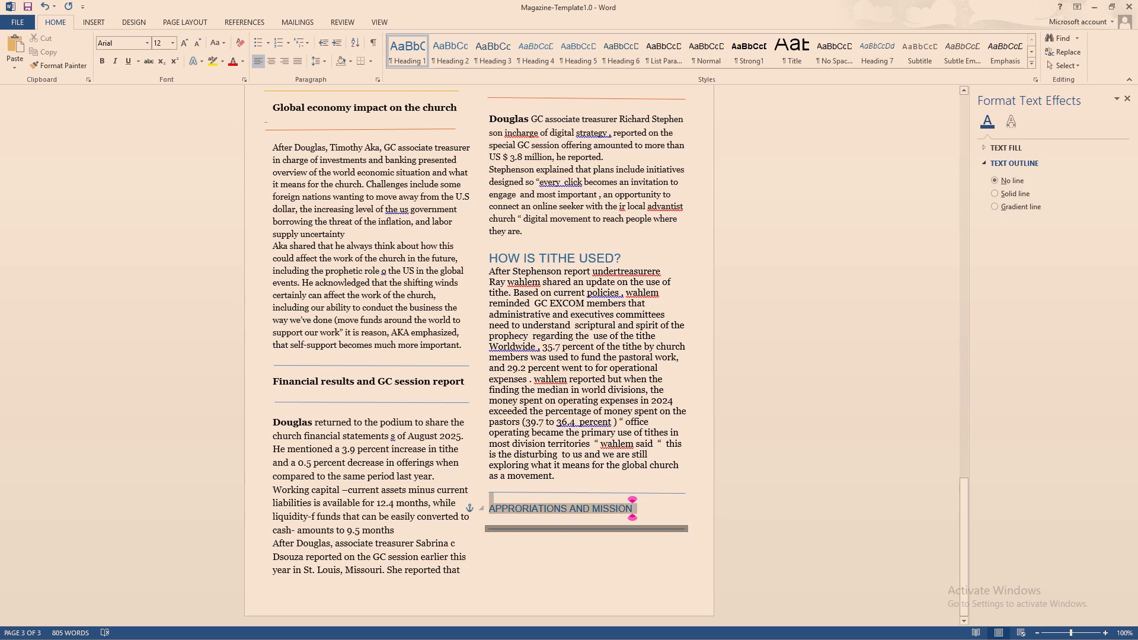
drag(516, 498, 517, 503)
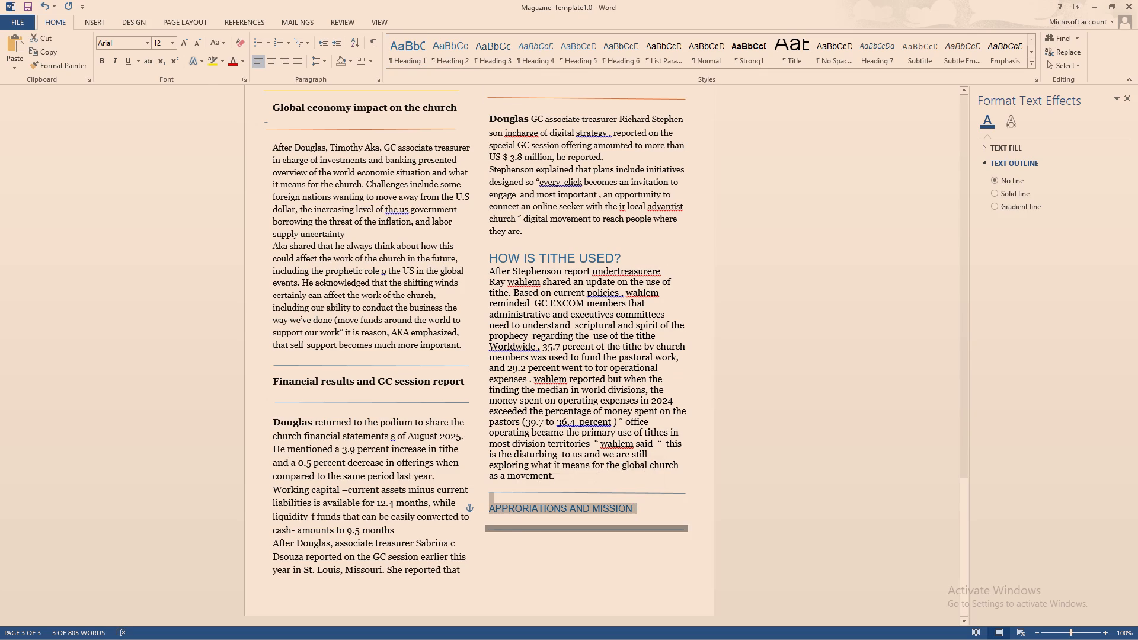
click(148, 46)
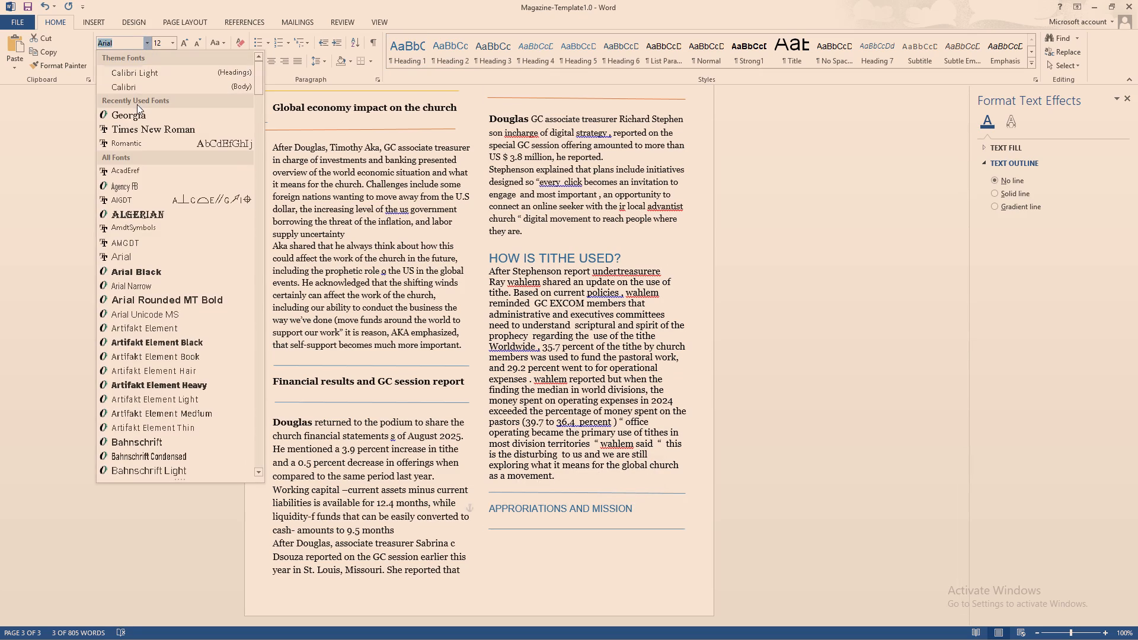
click(137, 117)
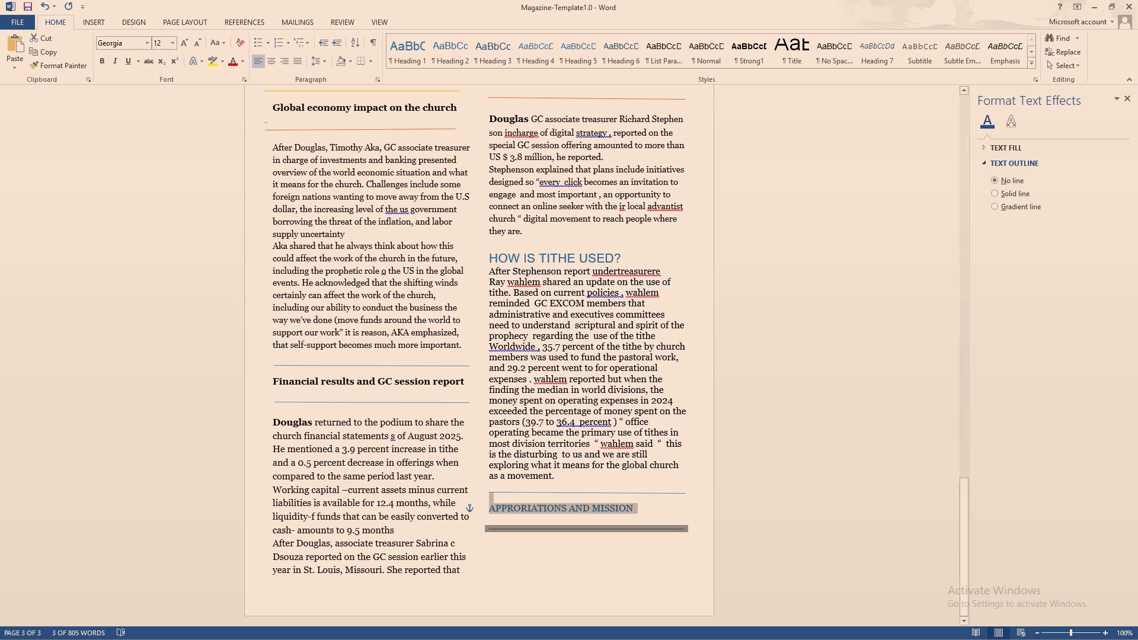
click(596, 584)
In the digital strategy text above the tithe heading, correct "incharge" to "in charge" and remove the extra space in "every click" using the proofing suggestions.
scroll(593, 527, down, 2)
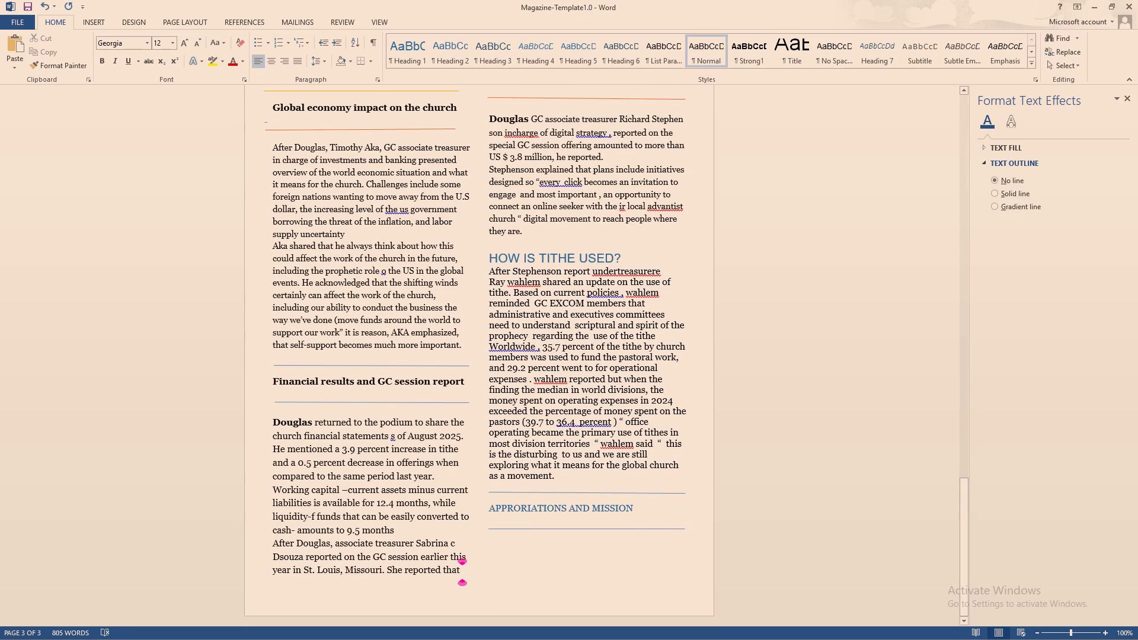
scroll(527, 300, up, 1)
scroll(527, 295, down, 1)
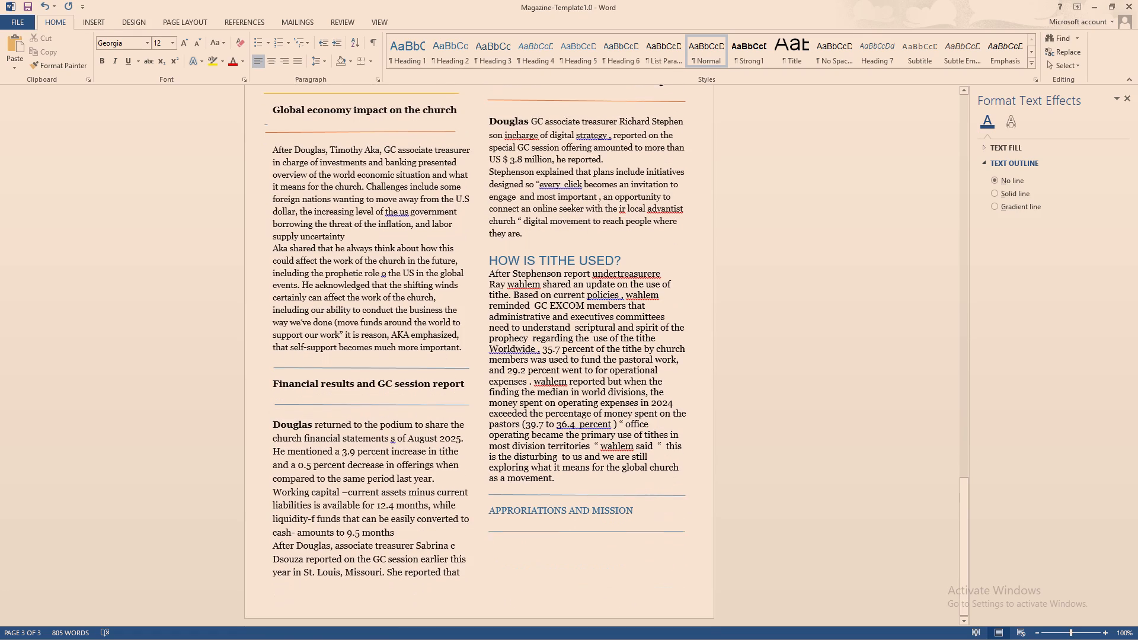
click(624, 265)
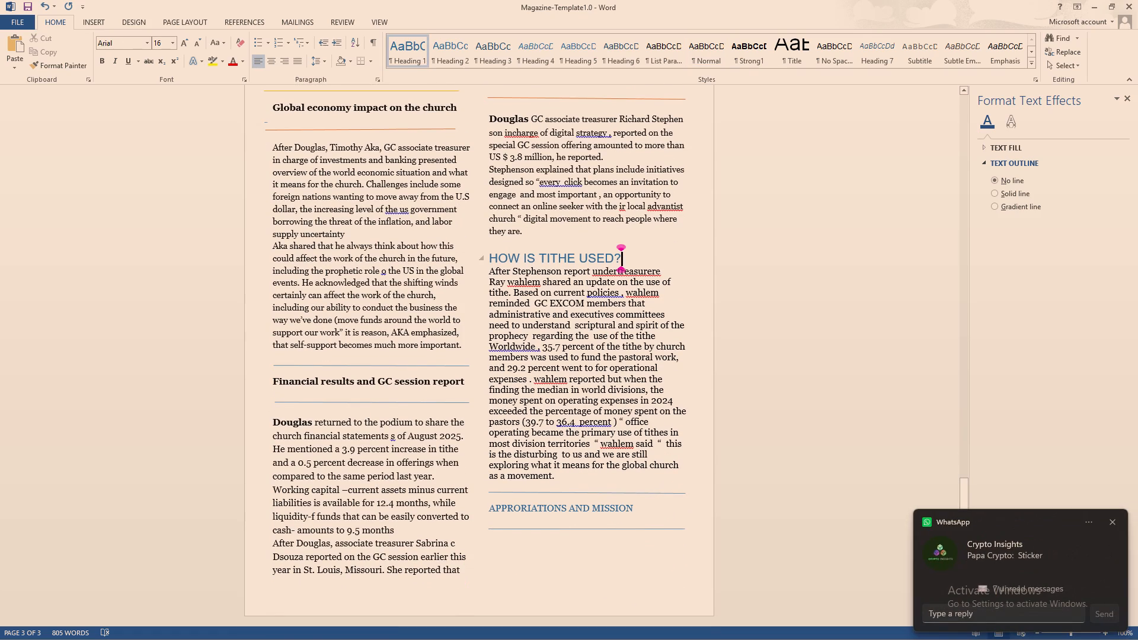
click(523, 132)
right_click(523, 132)
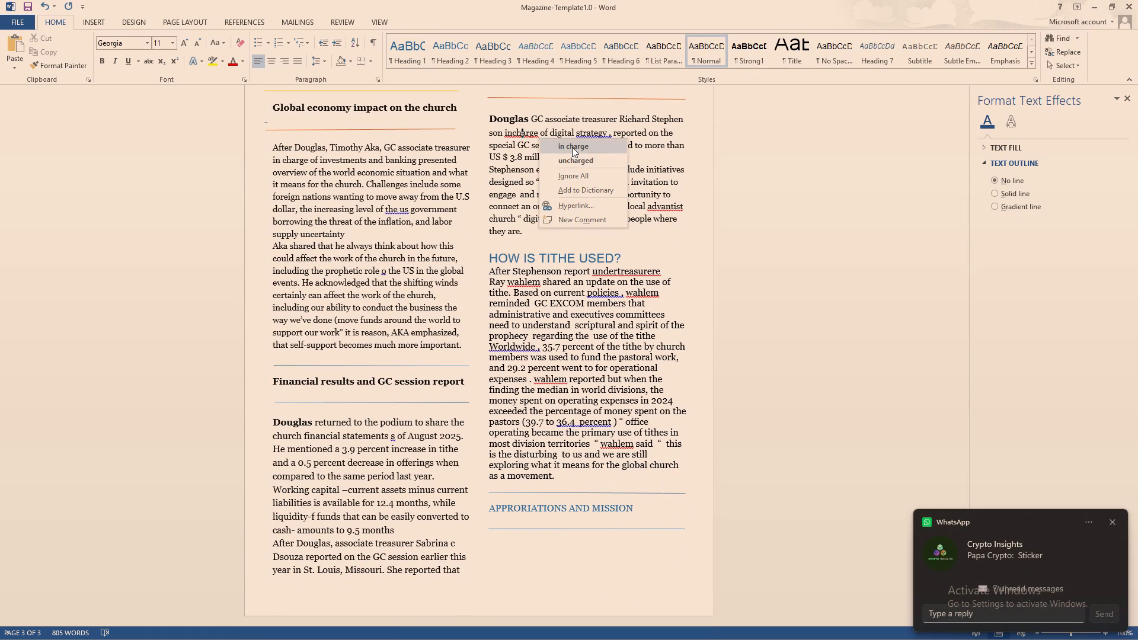
click(572, 147)
click(556, 182)
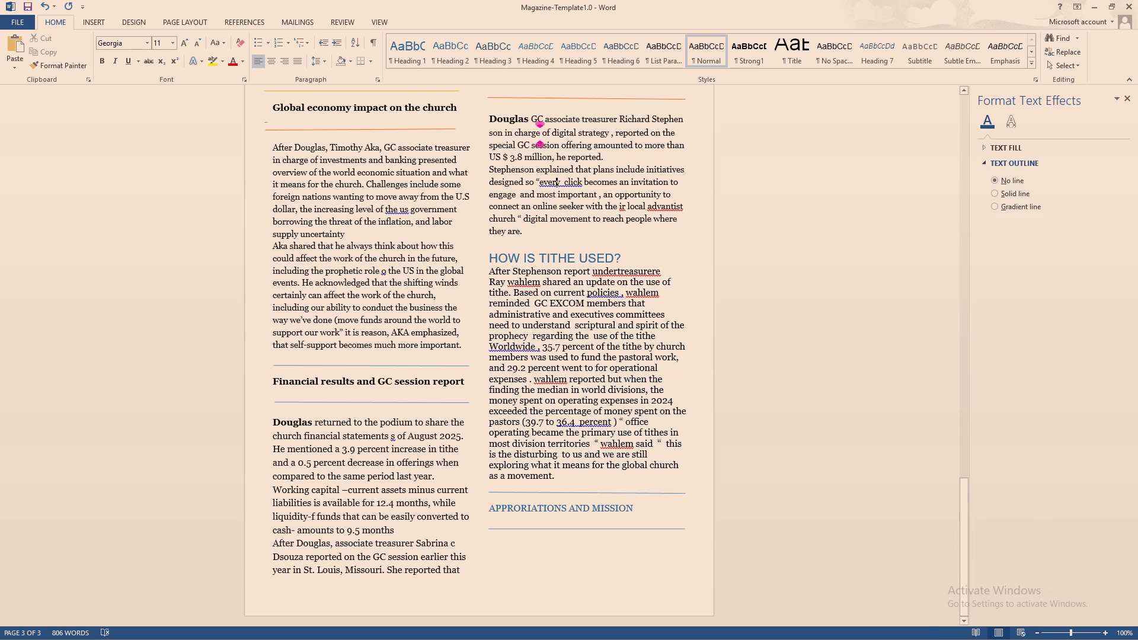
right_click(557, 181)
click(588, 197)
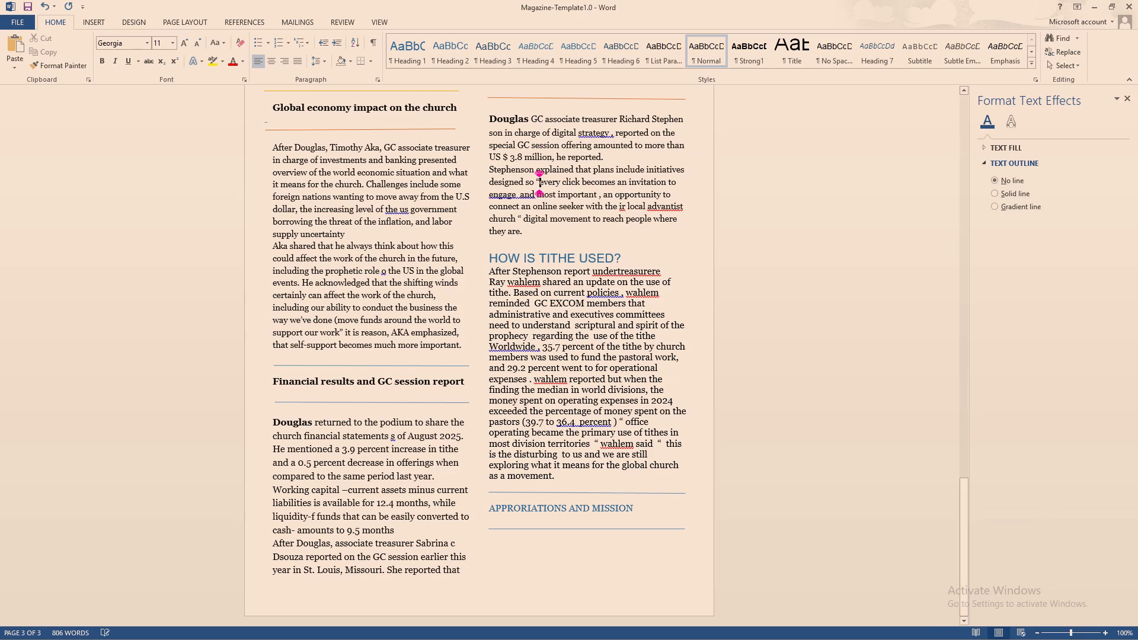
Apply the suggested spacing corrections "strategy," and "engage and" in the digital strategy text above the tithe heading.
click(595, 135)
right_click(593, 136)
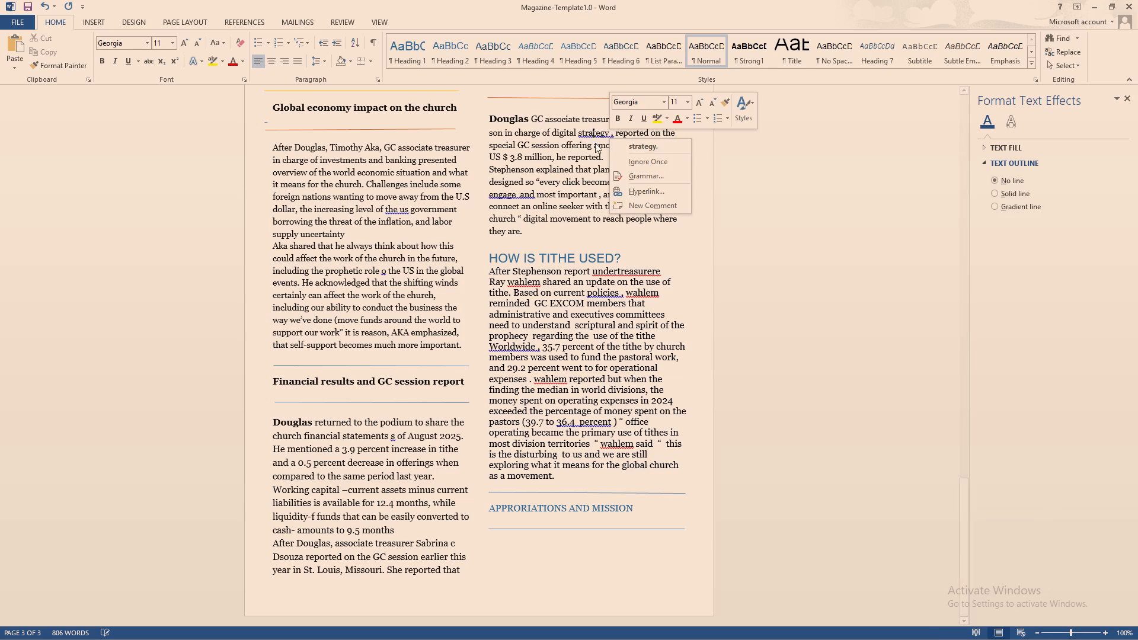
click(630, 146)
click(510, 194)
right_click(509, 194)
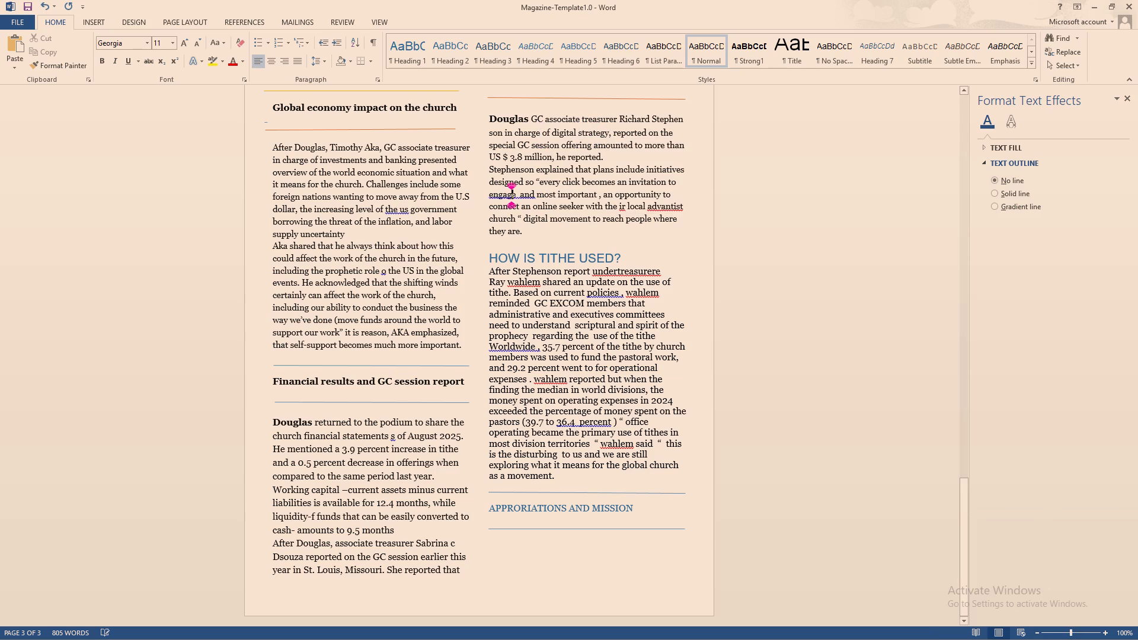
click(542, 207)
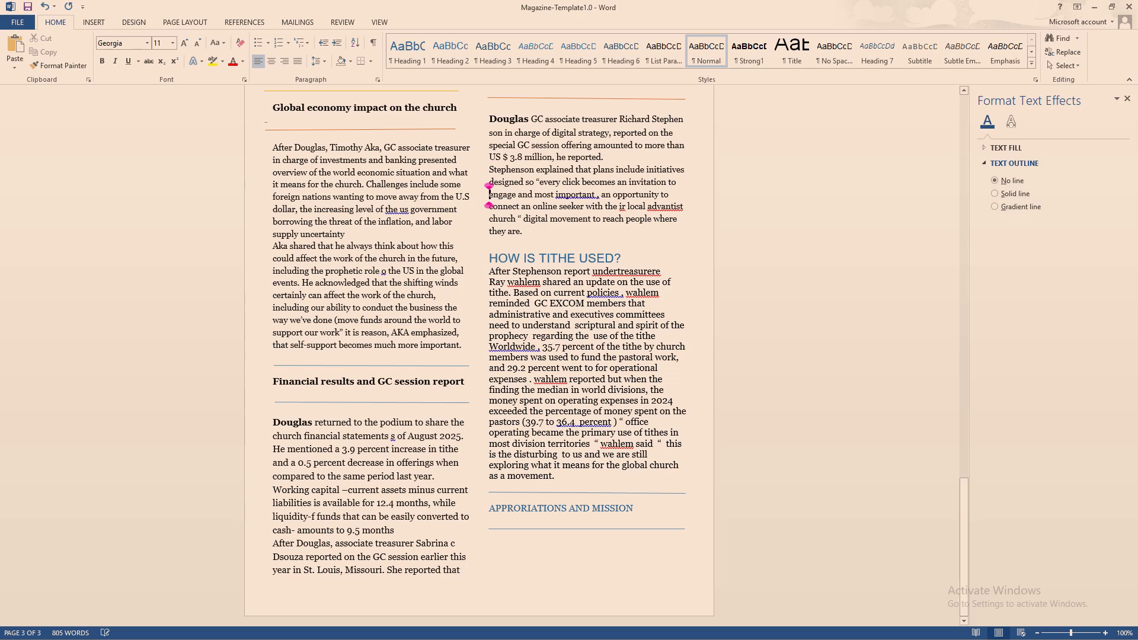
Replace the misspelled "ir" before "local" in the online seeker sentence with lowercase "our".
click(638, 206)
right_click(637, 206)
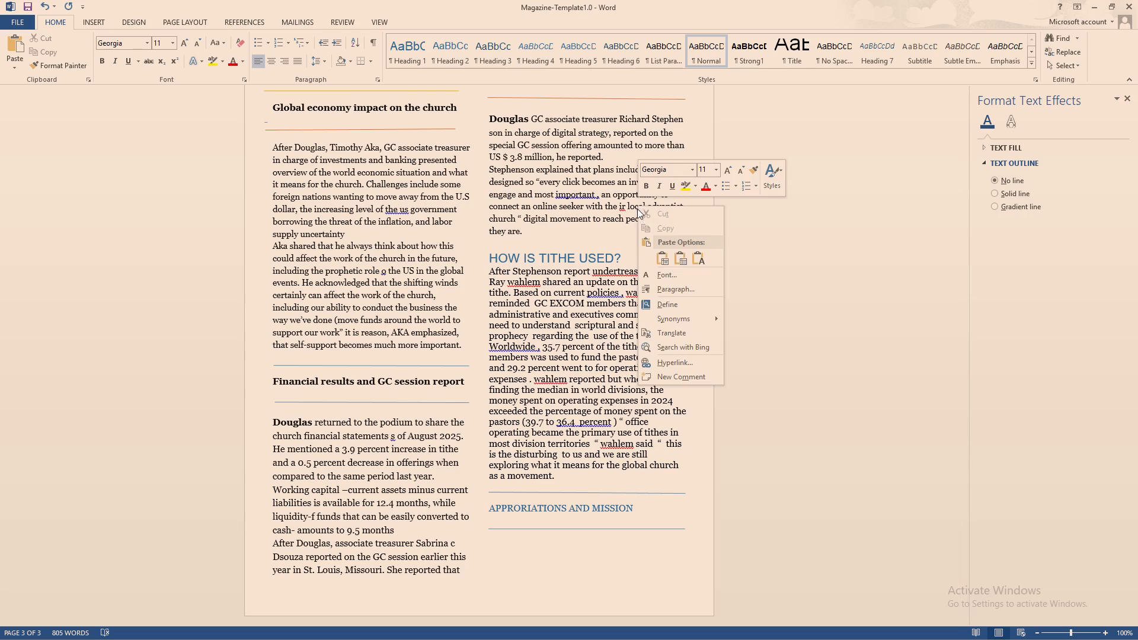
click(623, 203)
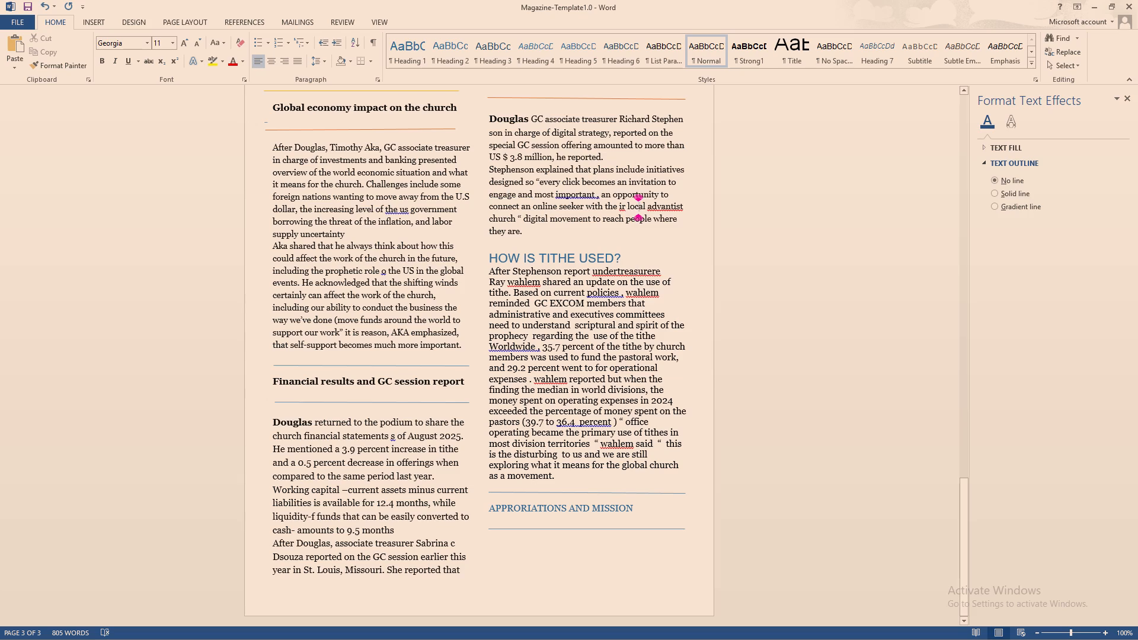
click(622, 204)
right_click(621, 204)
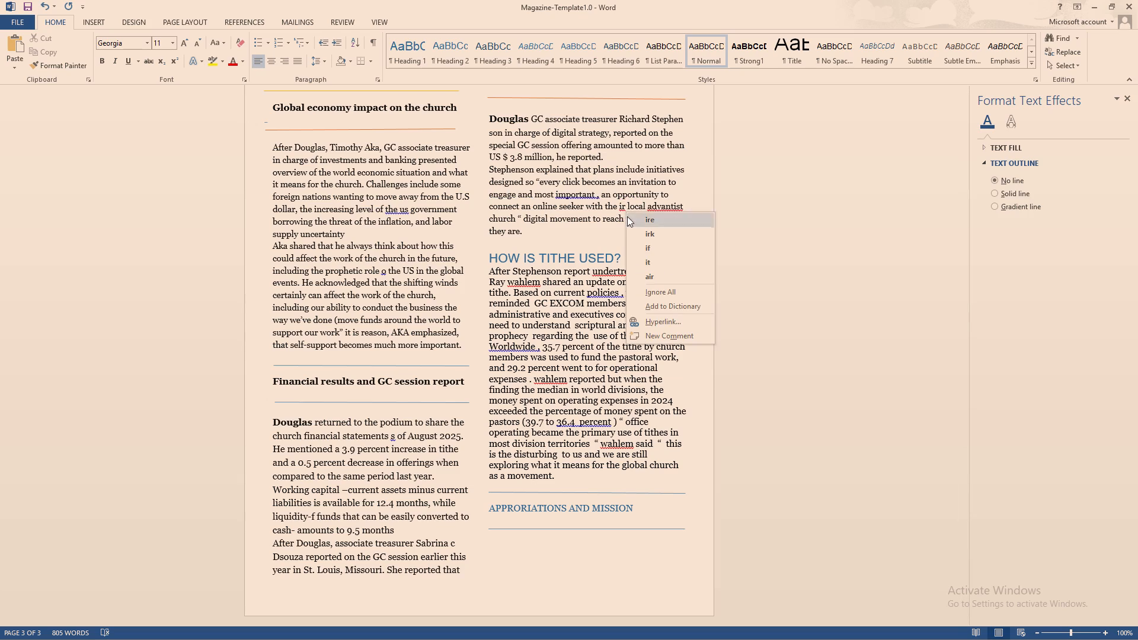
click(555, 235)
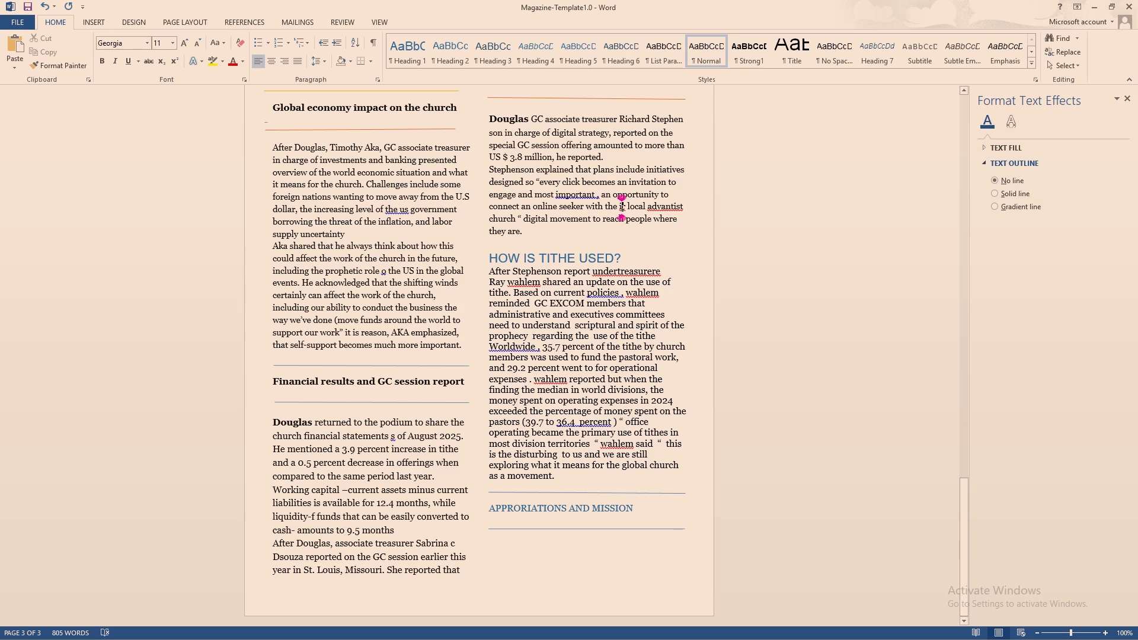
click(625, 207)
key(BackSpace)
key(BackSpace)
text(OUR)
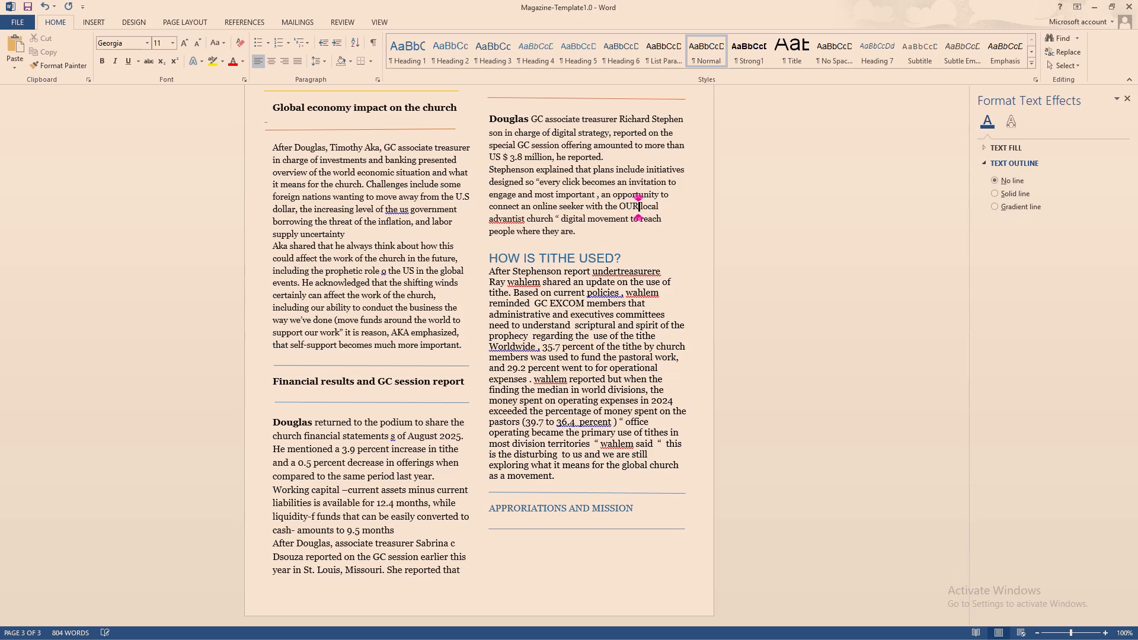
key(BackSpace)
key(BackSpace)
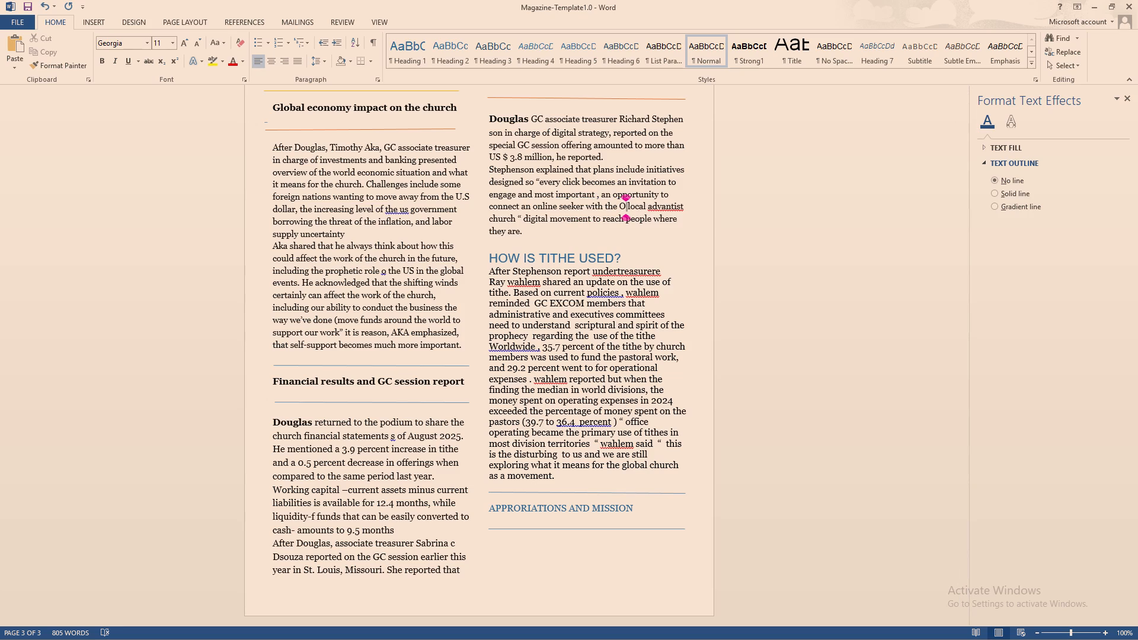
key(BackSpace)
text(our)
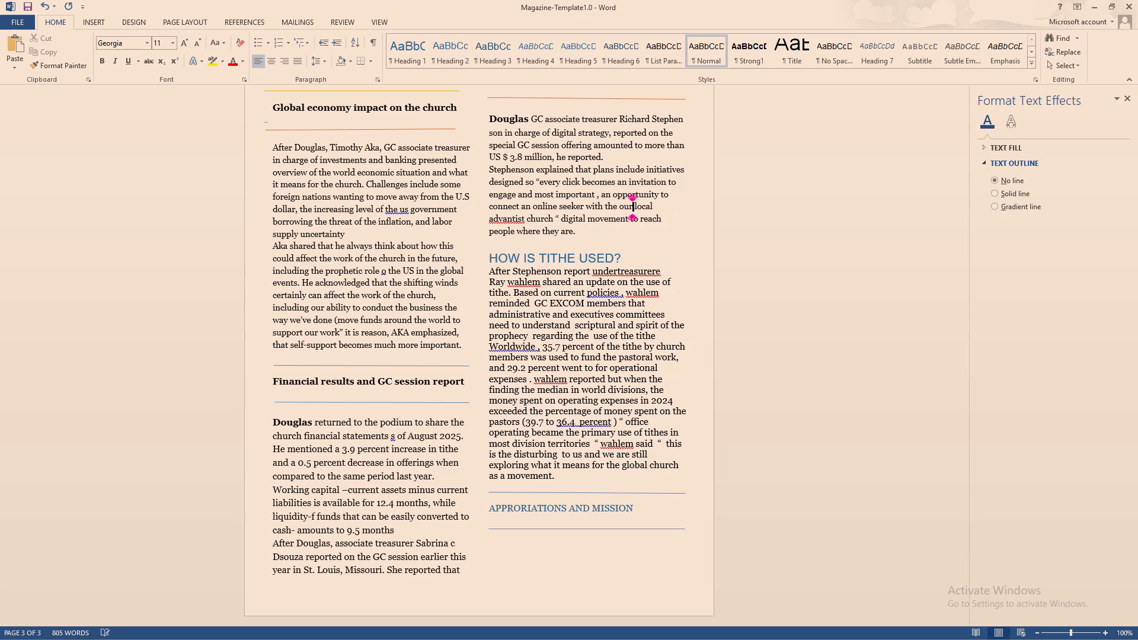
Correct "advantist" to "Adventist" and remove the extra space before the comma after "important" in the same paragraph.
click(513, 217)
right_click(513, 217)
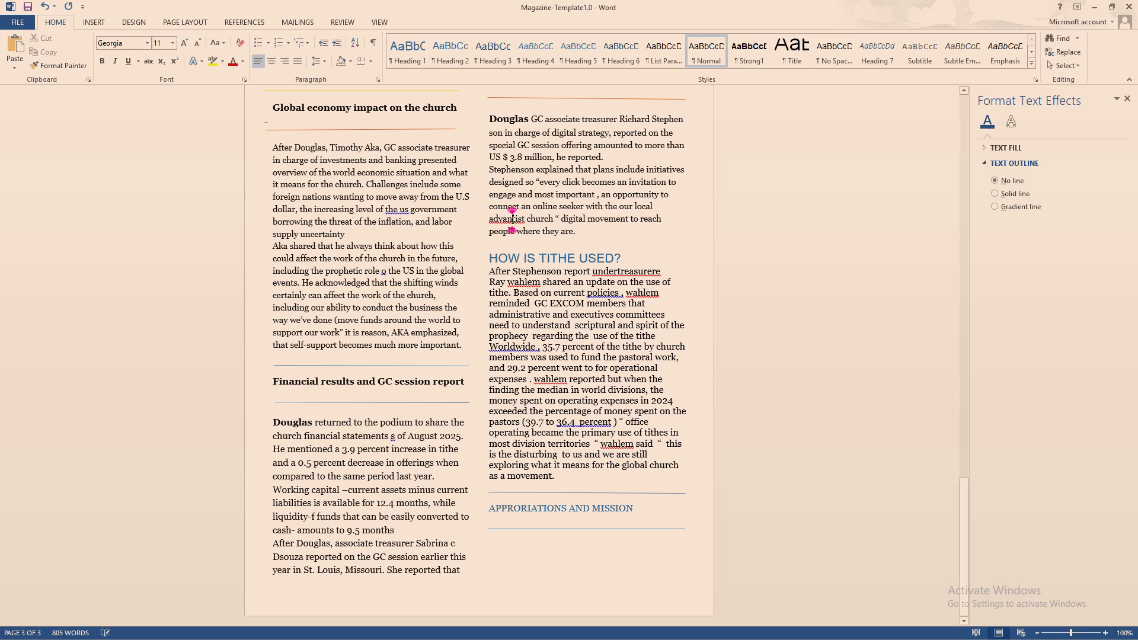
click(551, 228)
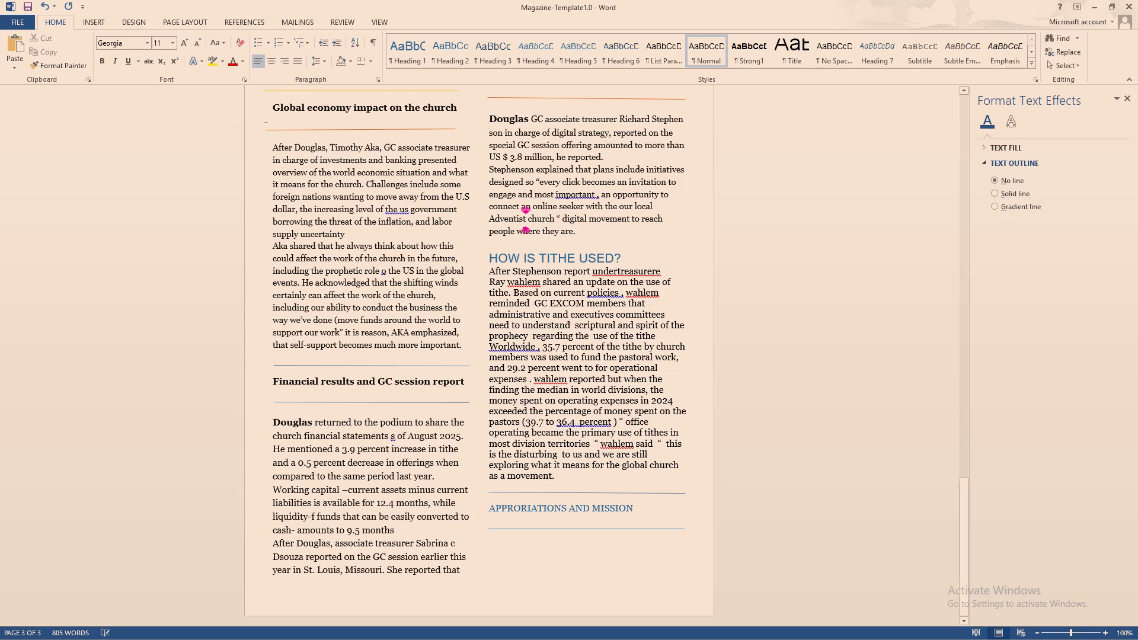
click(580, 194)
right_click(583, 196)
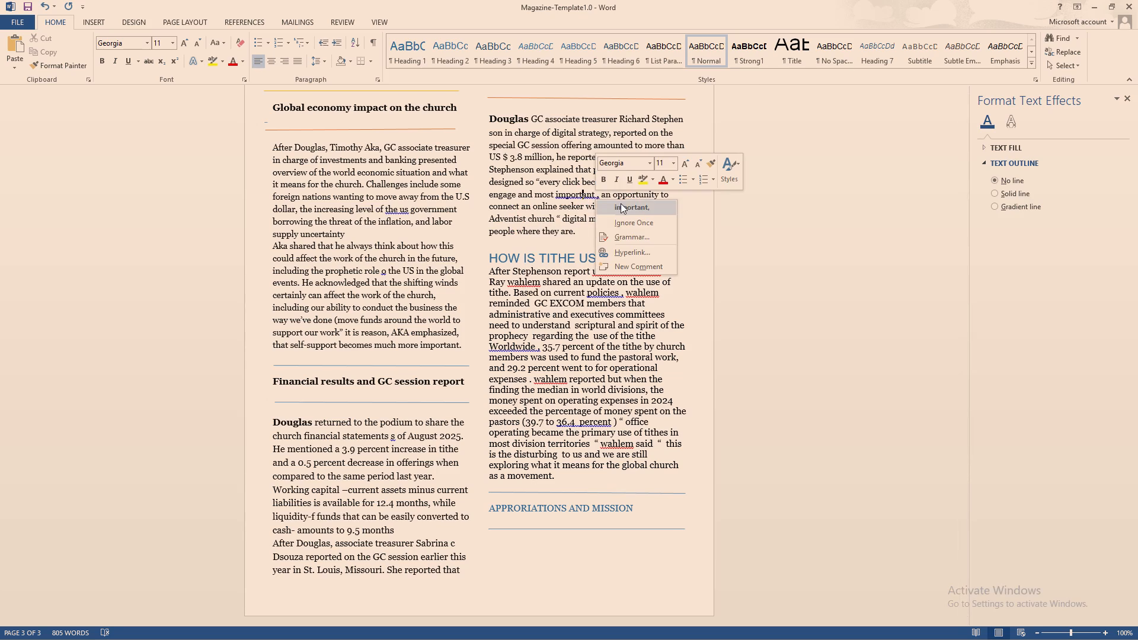
click(622, 204)
Shorten the misspelled "undertreasurere" on the first line of the tithe paragraph to "undertreasure".
click(609, 274)
right_click(612, 270)
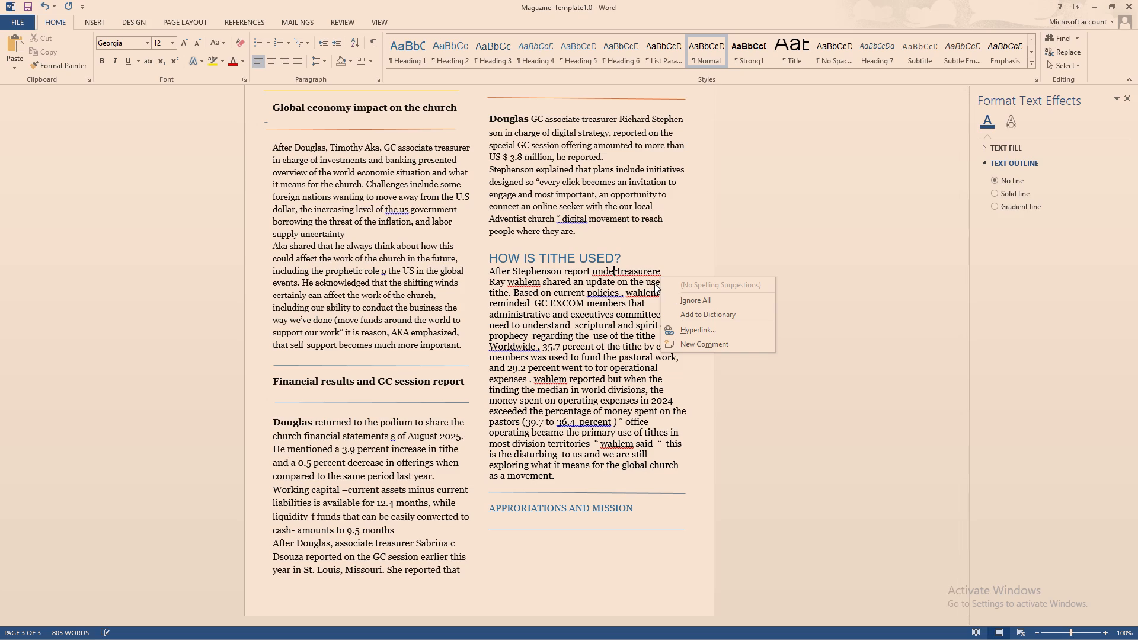
click(621, 270)
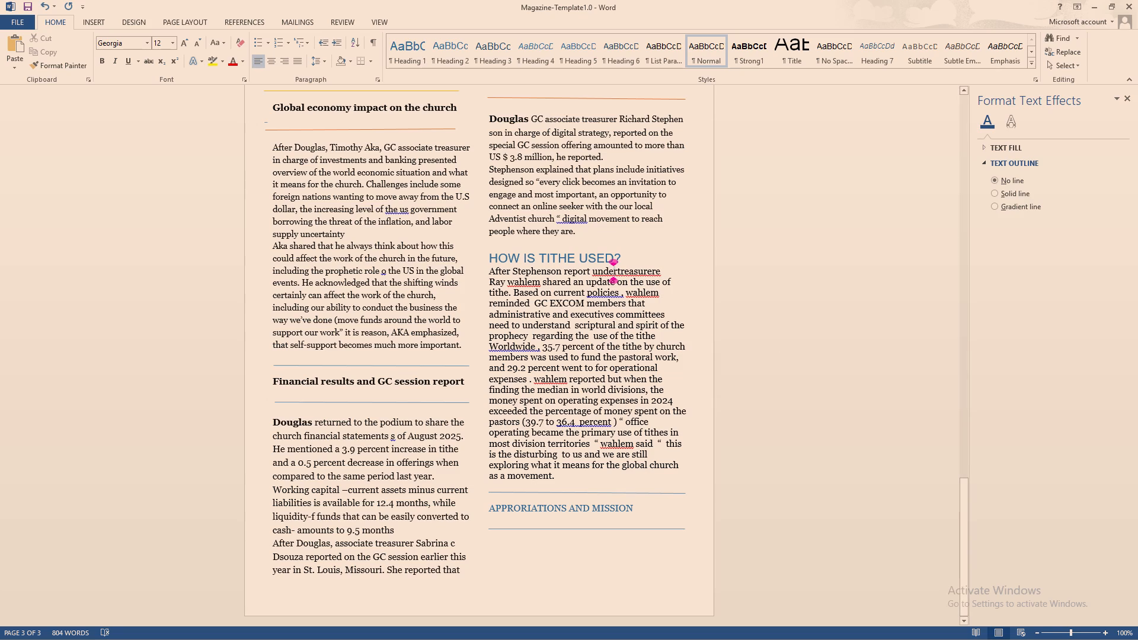
click(658, 270)
key(BackSpace)
key(BackSpace)
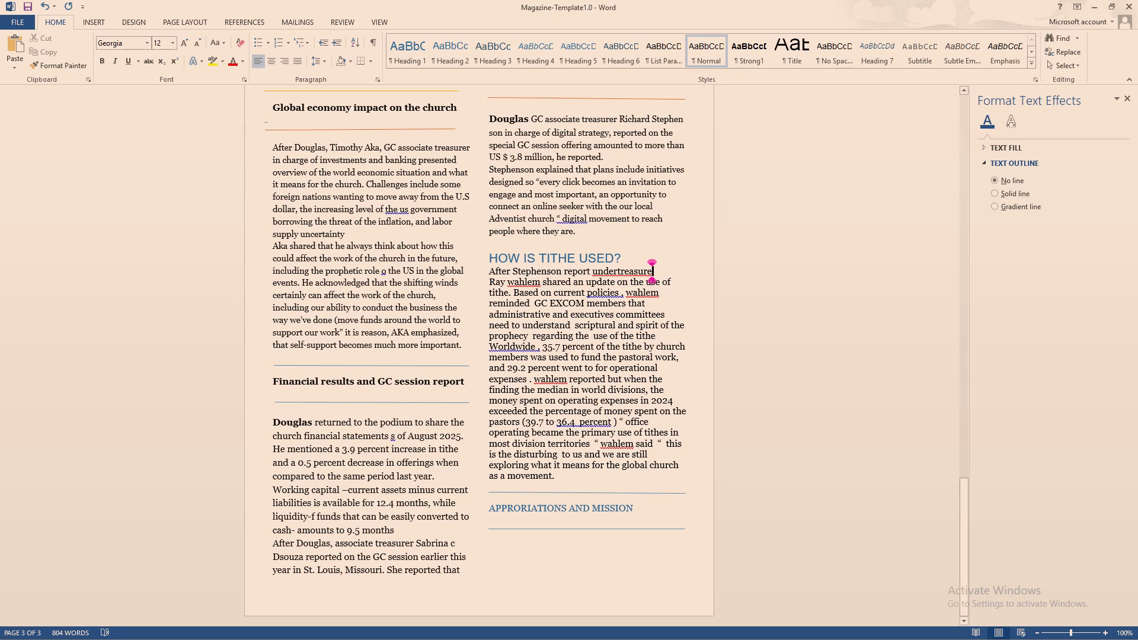
click(630, 271)
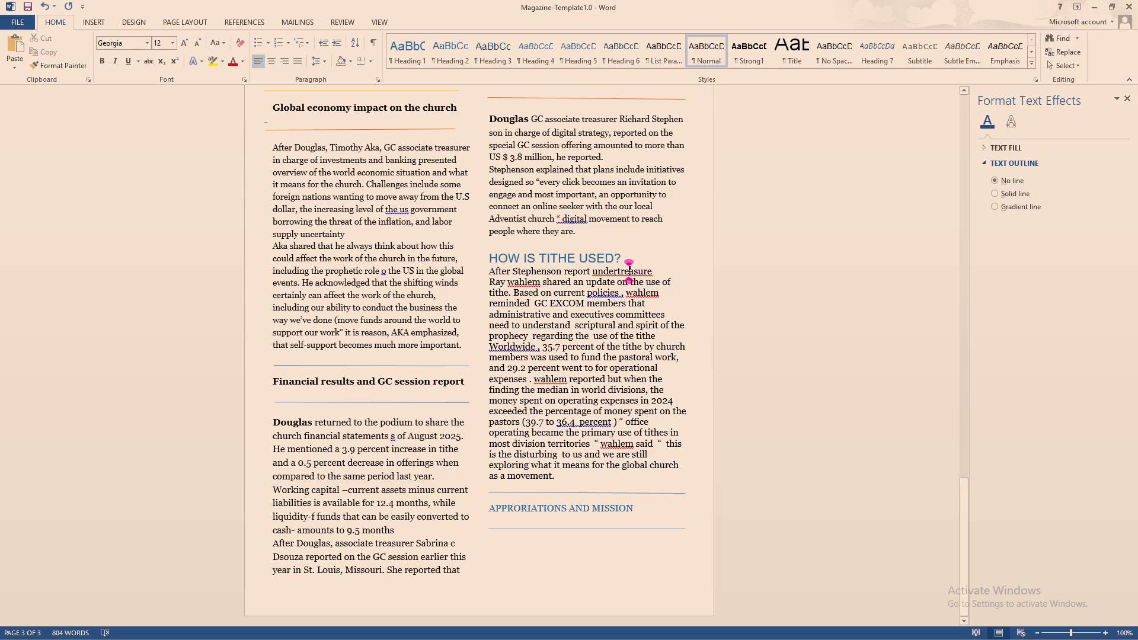
Replace the first two "wahlem" spellings in the tithe paragraph with "whelm" and correct the comma spacing to "policies,".
click(526, 285)
right_click(529, 282)
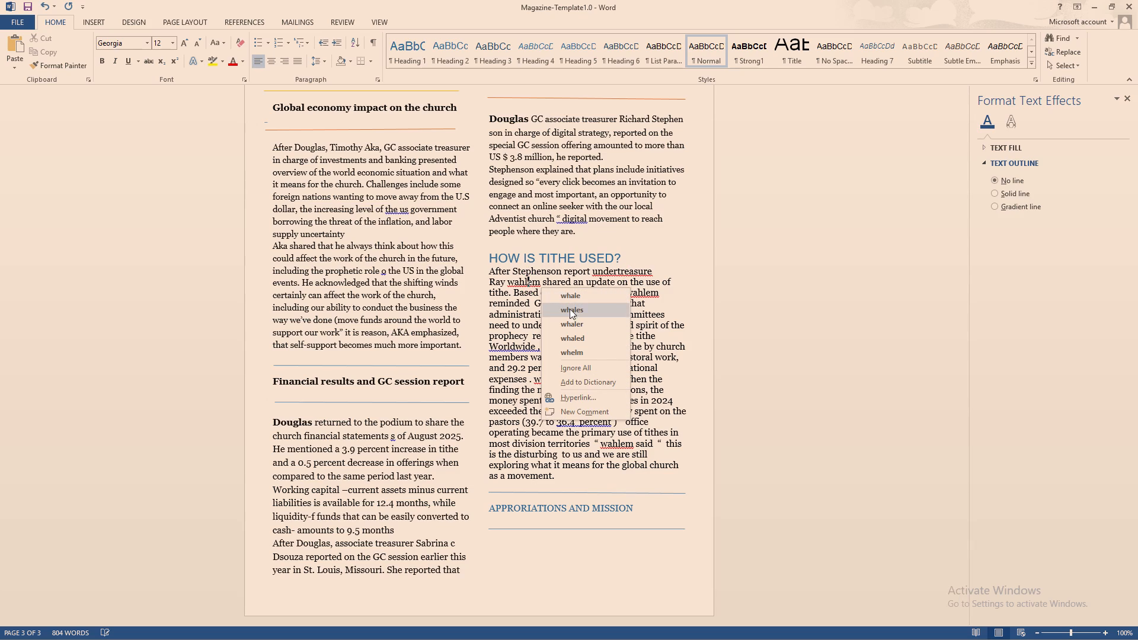
click(596, 348)
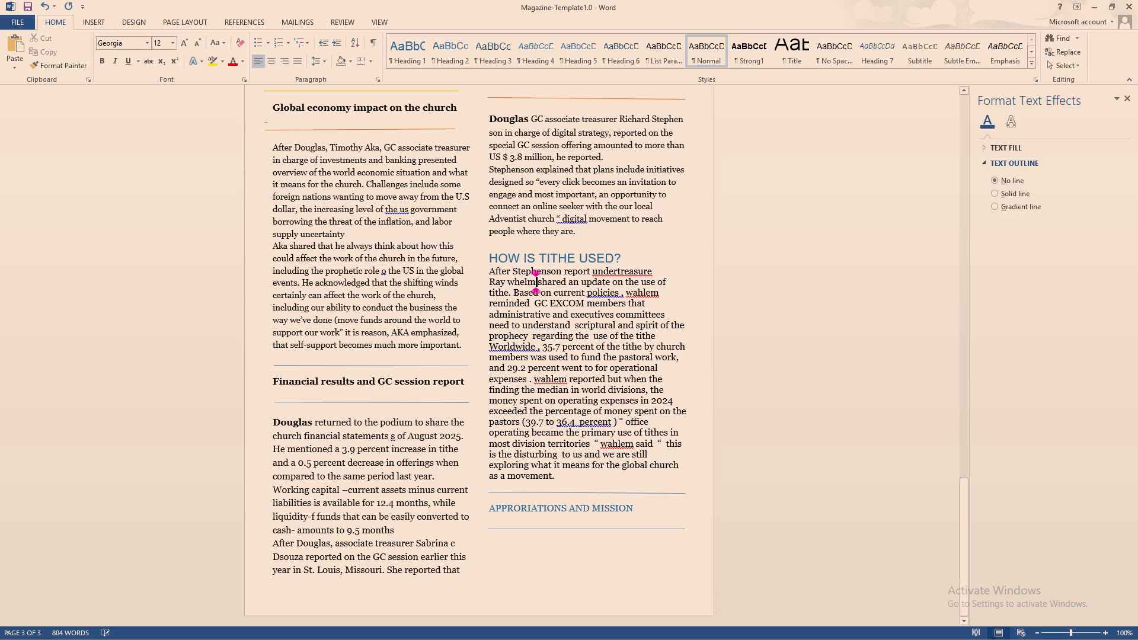
click(606, 297)
right_click(605, 295)
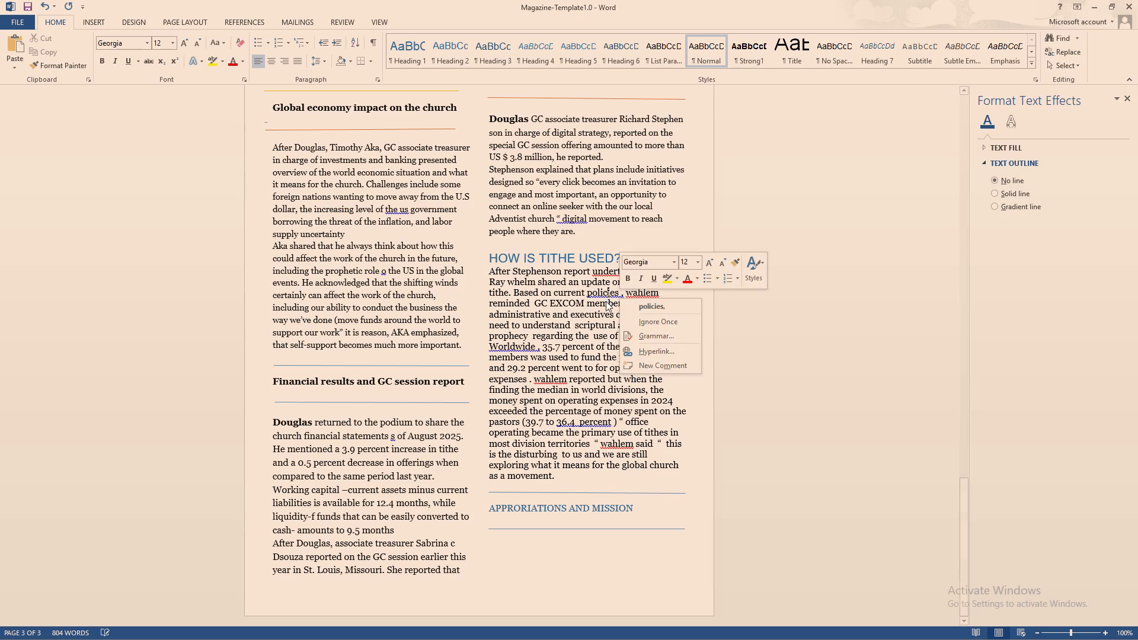
click(639, 306)
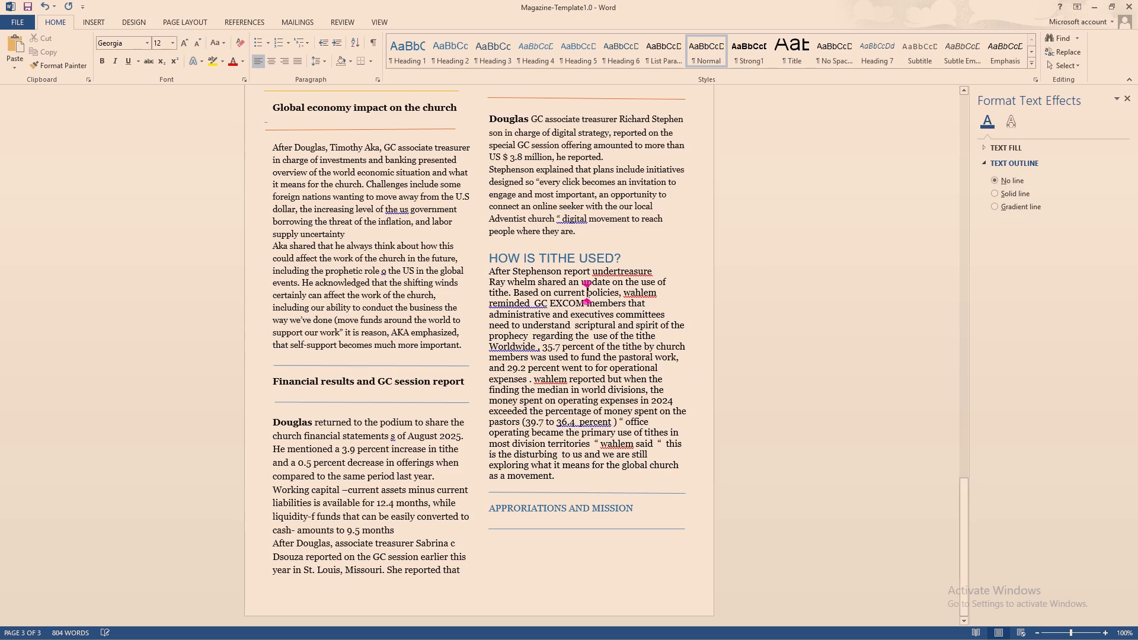
click(641, 291)
right_click(639, 291)
click(691, 308)
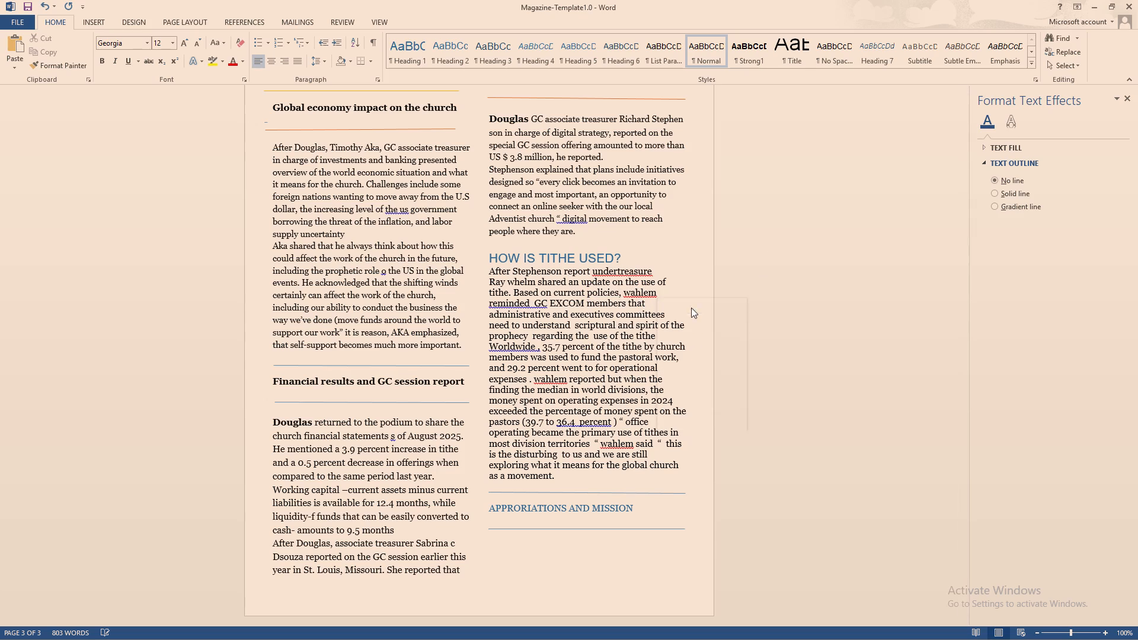
Apply the suggested spacing corrections "Worldwide," and "reminded GC" in the tithe paragraph.
click(519, 351)
right_click(523, 345)
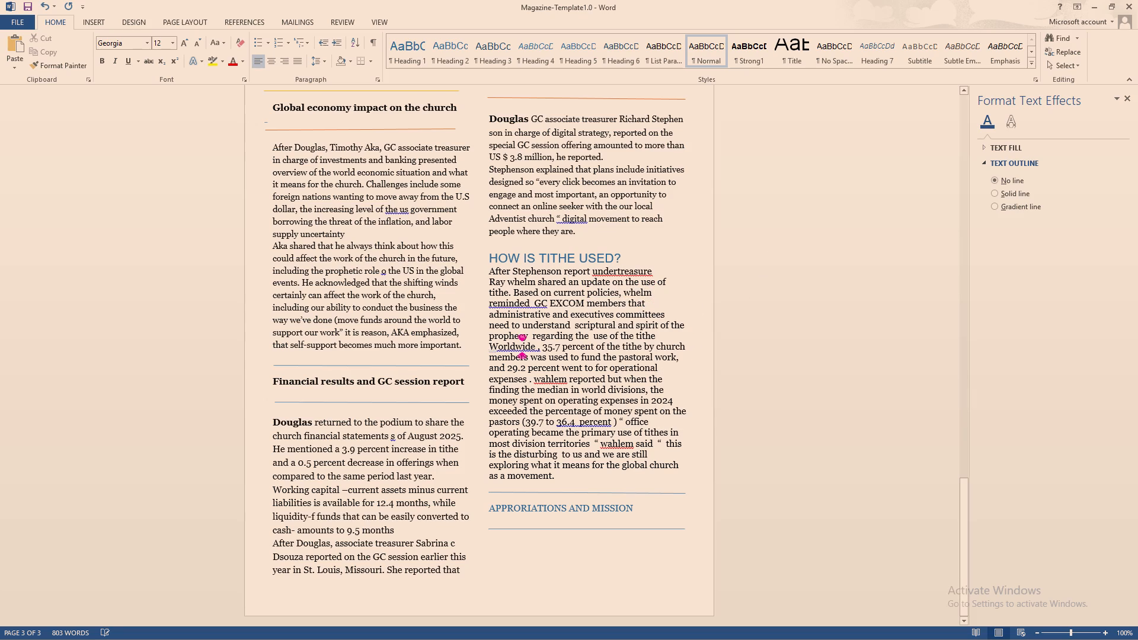
click(558, 356)
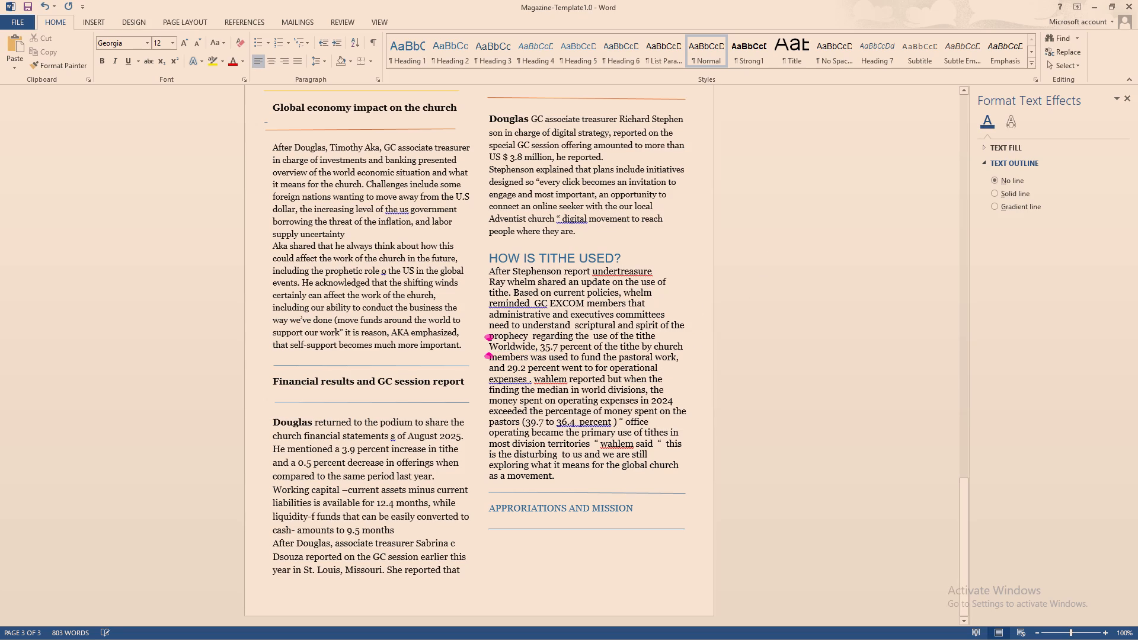
click(507, 303)
right_click(508, 302)
click(559, 319)
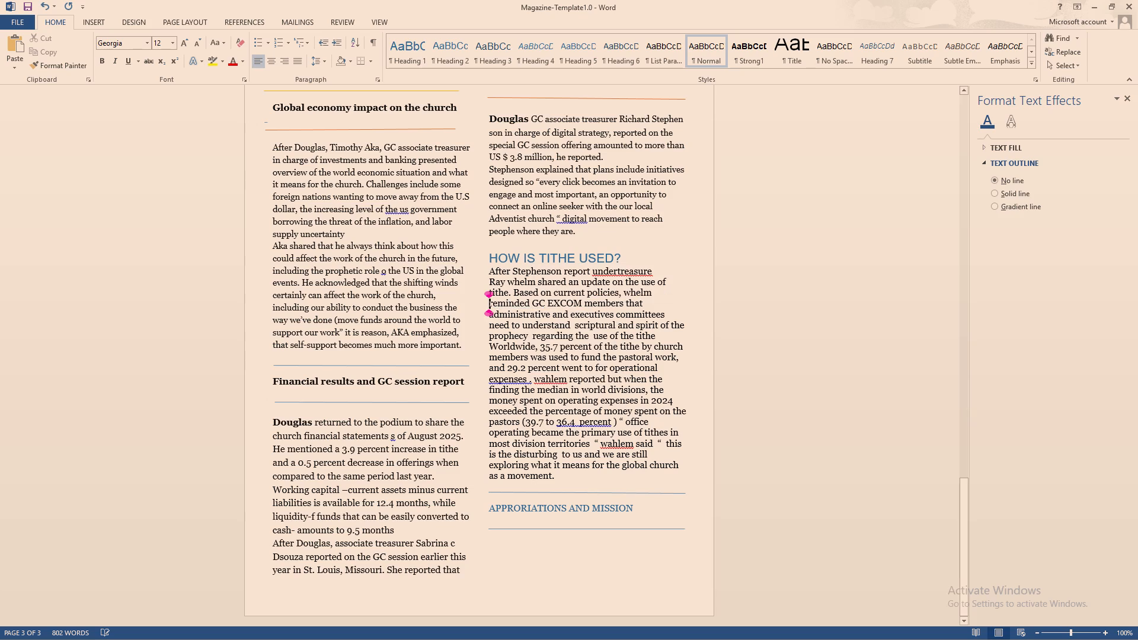
Apply the suggested spacing corrections "understand scriptural" and "prophecy regarding" in the tithe paragraph.
click(594, 322)
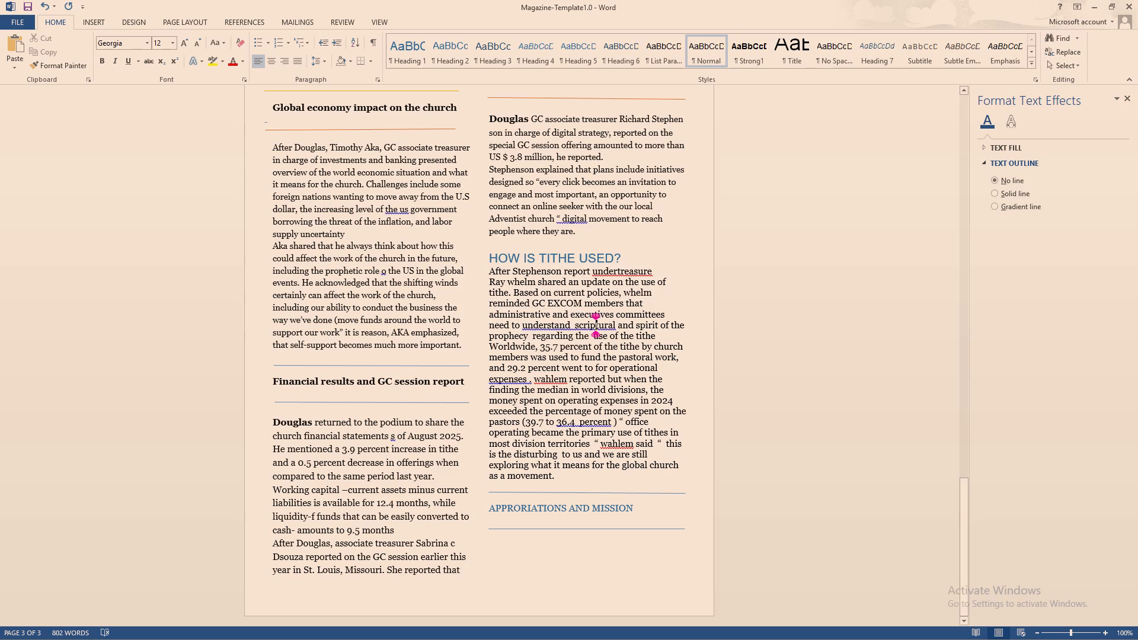
right_click(594, 323)
click(638, 342)
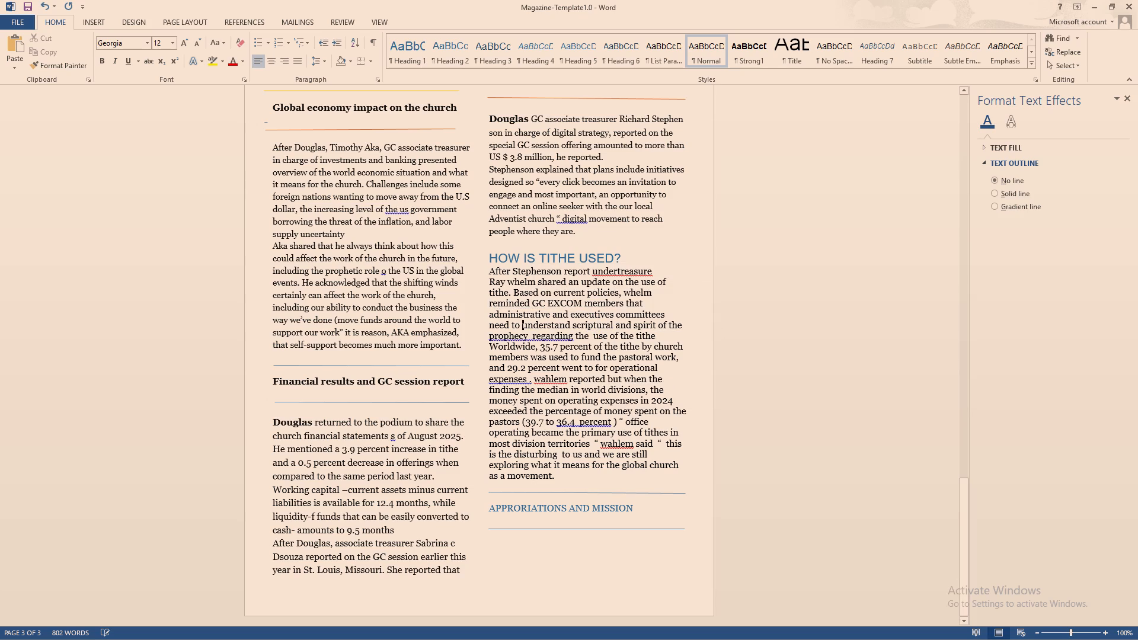
click(519, 338)
right_click(519, 337)
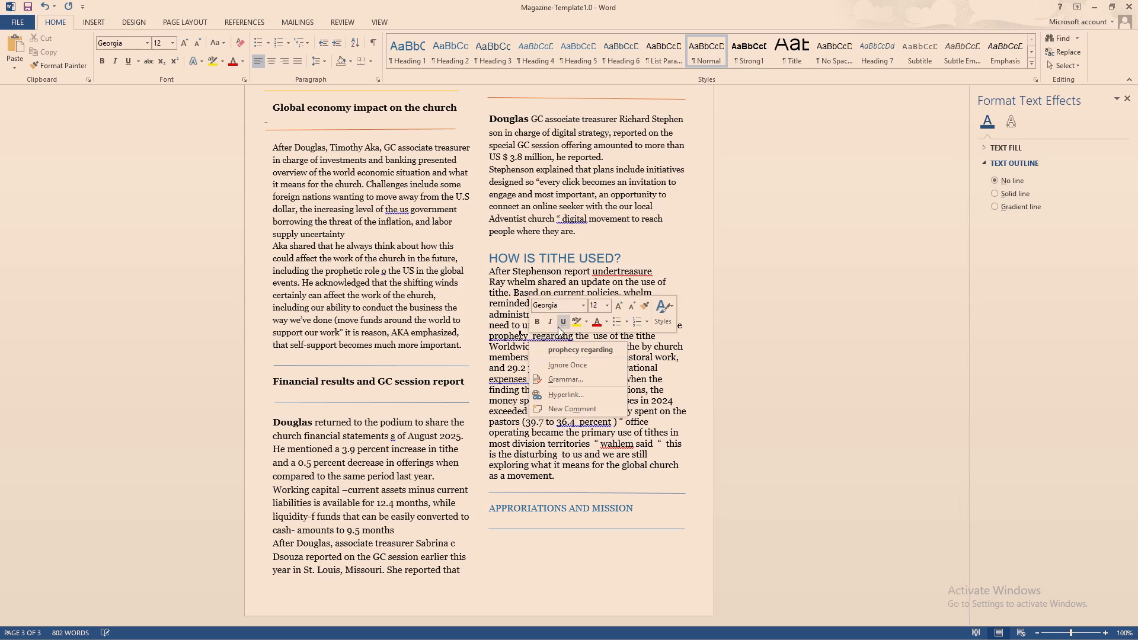
click(553, 348)
Correct the full stop spacing to "expenses." and replace the "wahlem" that follows it with "whelm" in the tithe paragraph.
click(510, 380)
right_click(522, 372)
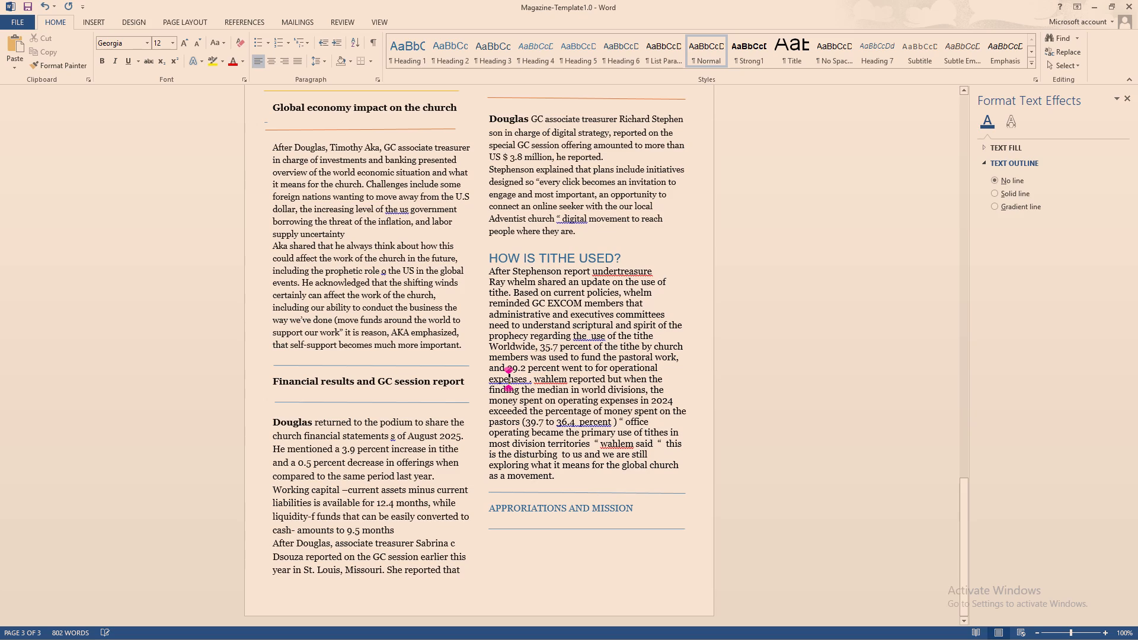
click(499, 375)
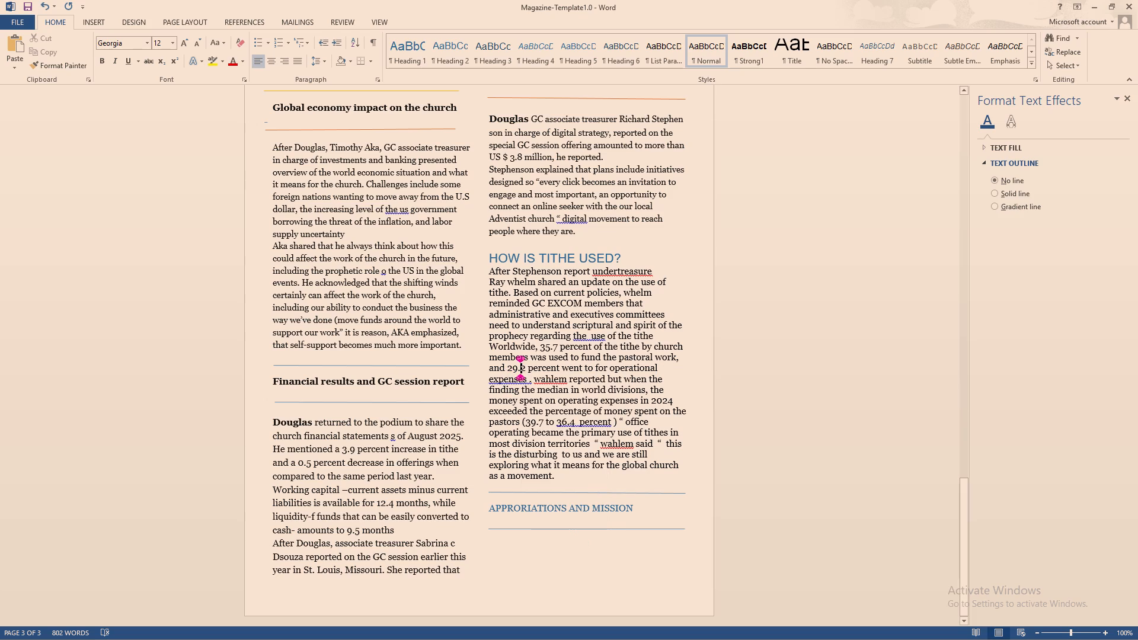
click(503, 379)
right_click(506, 377)
click(549, 388)
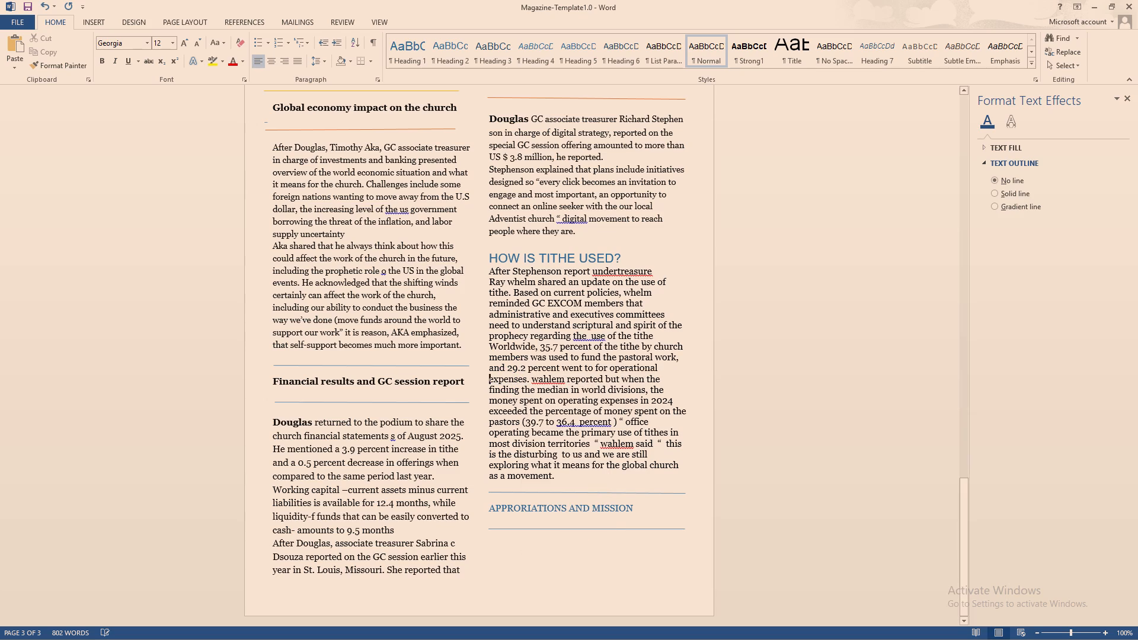
click(549, 377)
right_click(540, 379)
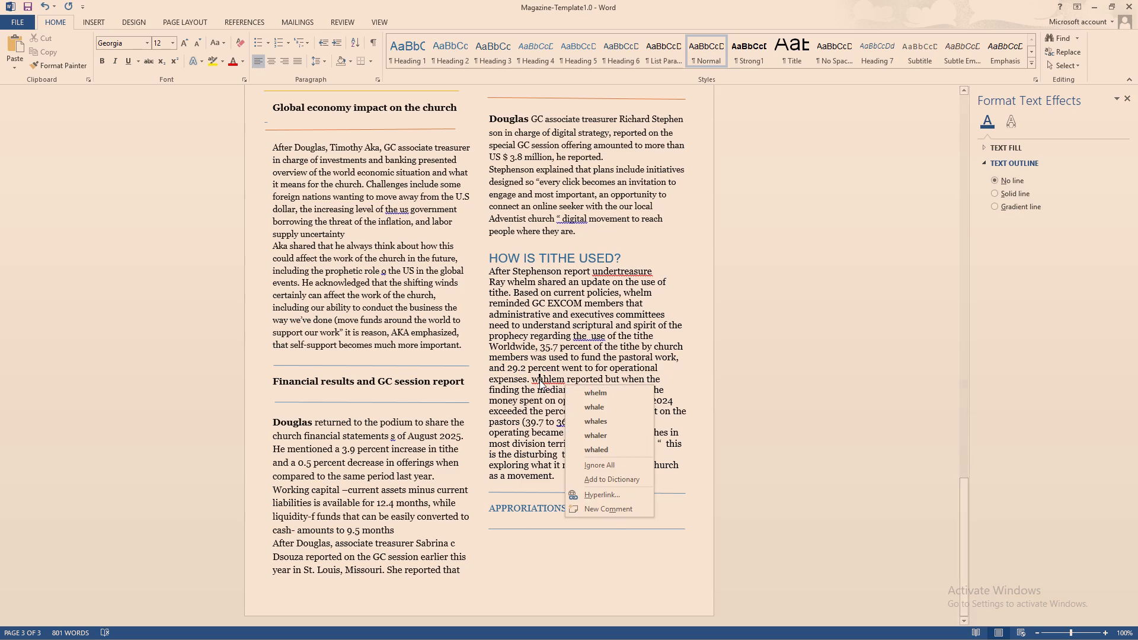
click(581, 390)
Remove the extra spaces in "the use" and "36.4 percent" in the tithe paragraph using the suggested corrections.
click(583, 337)
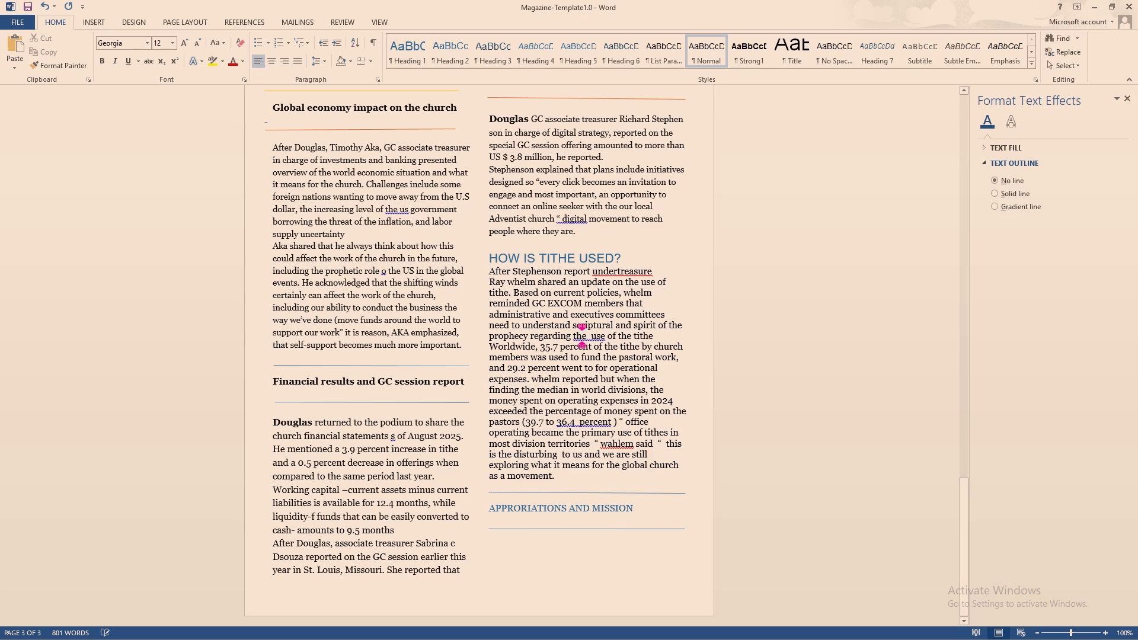
right_click(583, 337)
click(603, 348)
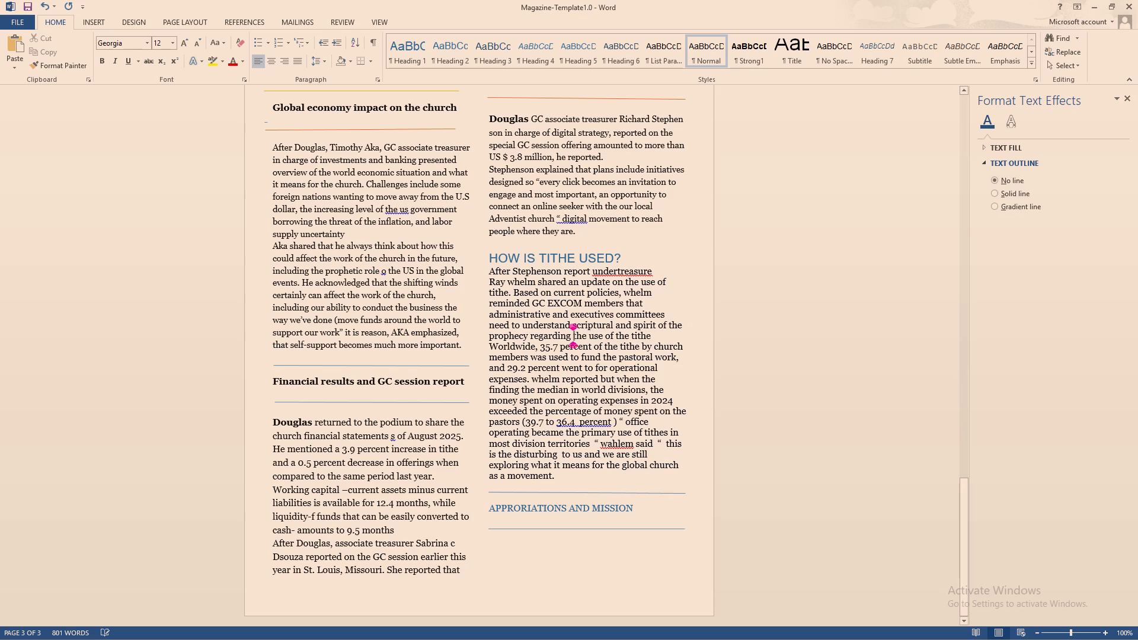
click(586, 420)
right_click(587, 416)
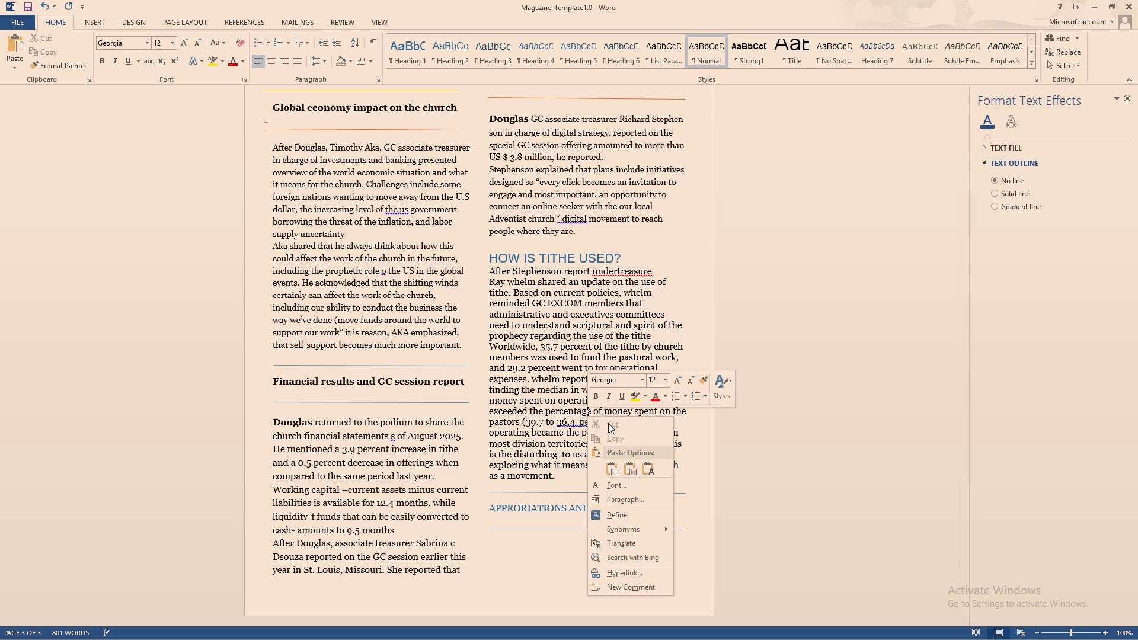
click(552, 399)
click(593, 424)
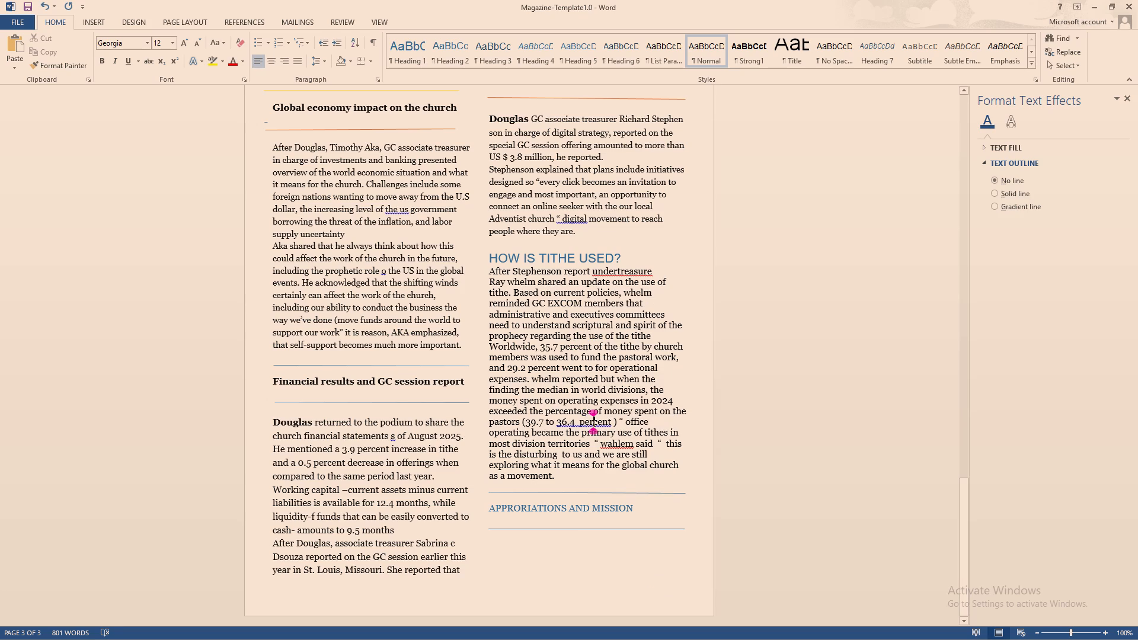
right_click(591, 418)
click(631, 436)
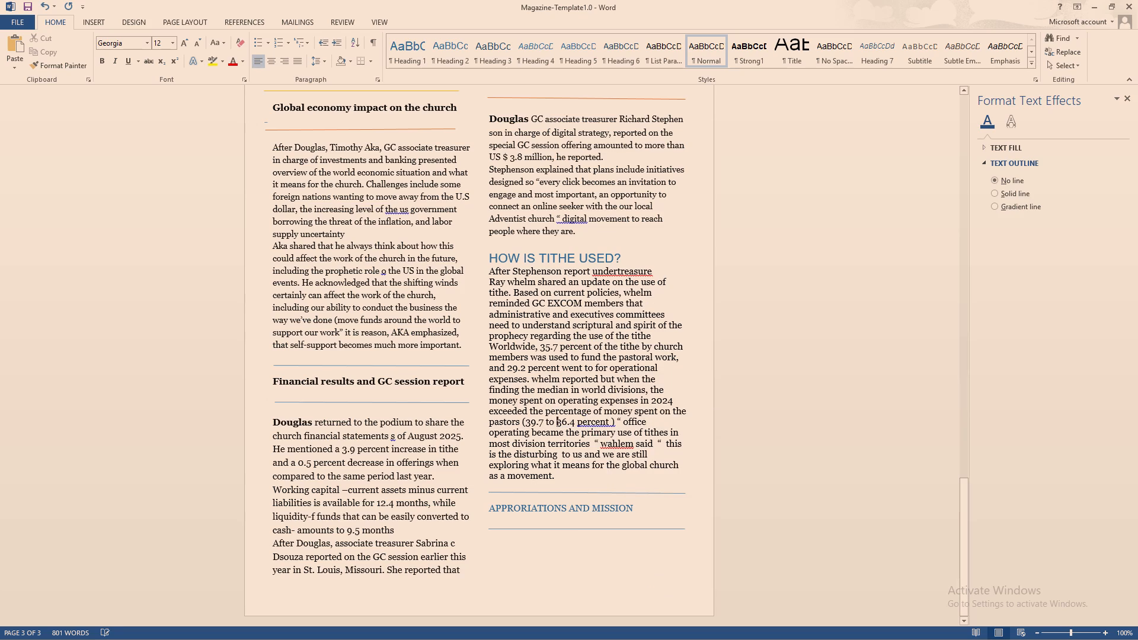
Replace the misspelled "wahlem" before "said" in the tithe paragraph with "whelm".
click(614, 447)
right_click(612, 442)
click(653, 462)
Correct "undertreasure" on the first line of the tithe paragraph to "under treasure".
click(619, 276)
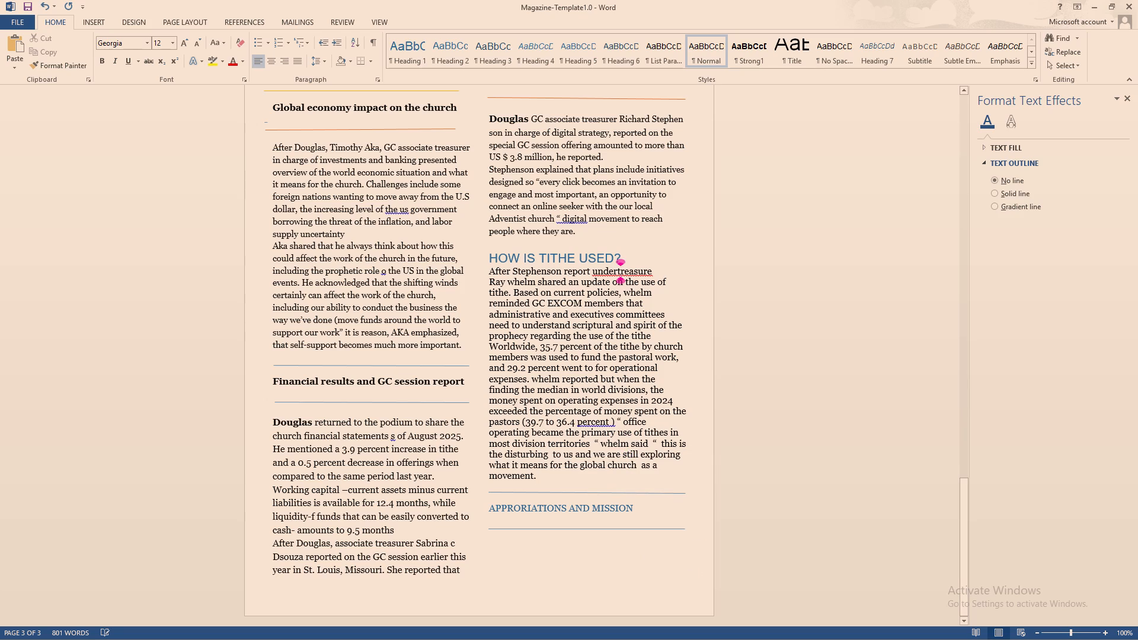
right_click(619, 273)
click(667, 285)
Apply the suggested spacing corrections for the closing bracket in "percent)" and the quotation mark before "office" in the tithe paragraph.
click(592, 422)
right_click(594, 420)
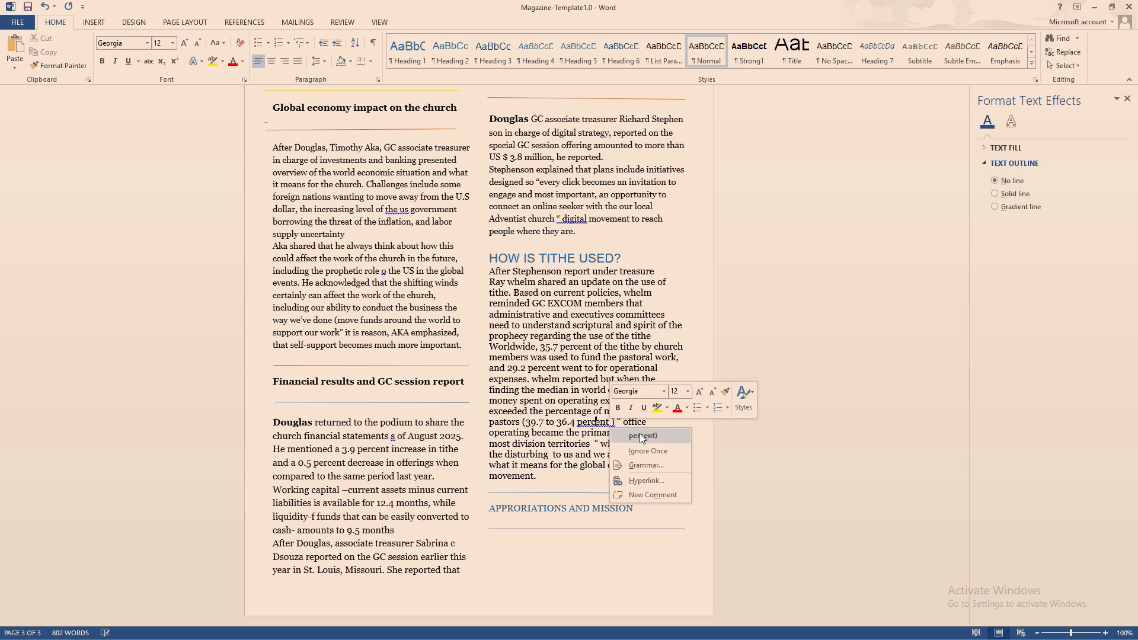
click(640, 433)
click(637, 422)
right_click(637, 420)
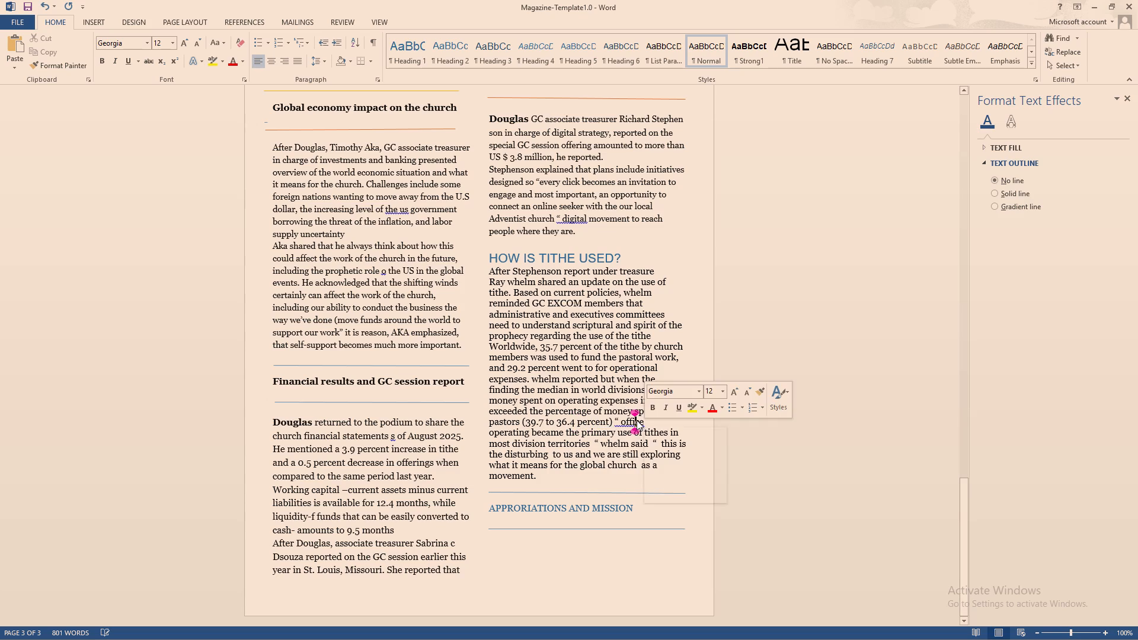
click(658, 434)
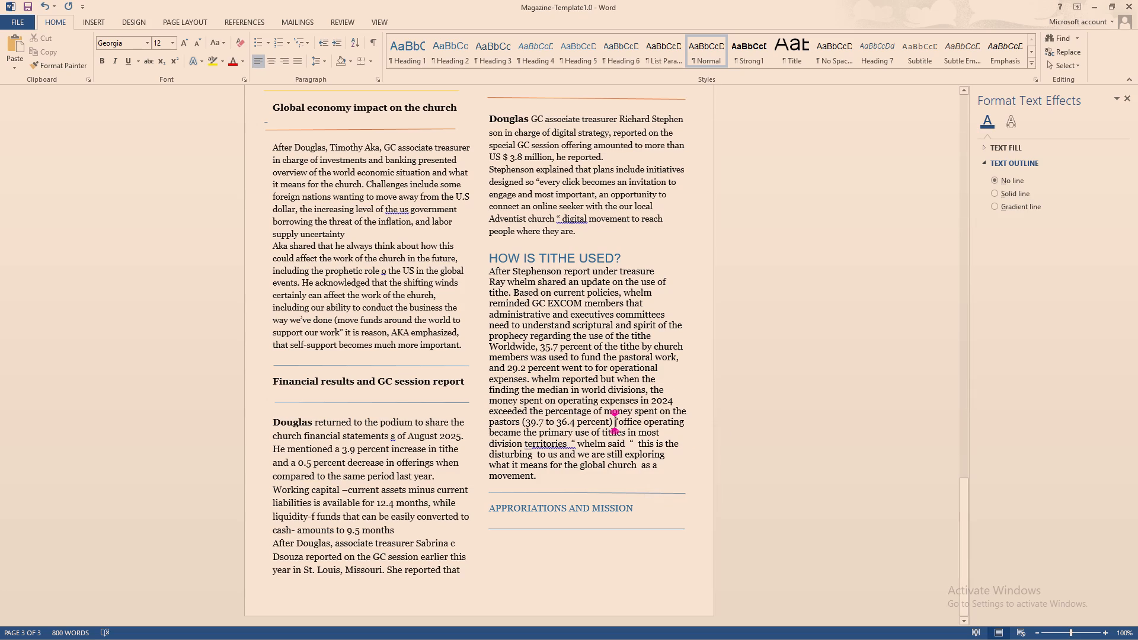
Remove the extra spaces around the quotation mark between "territories" and "whelm" in the tithe paragraph.
click(541, 442)
right_click(548, 437)
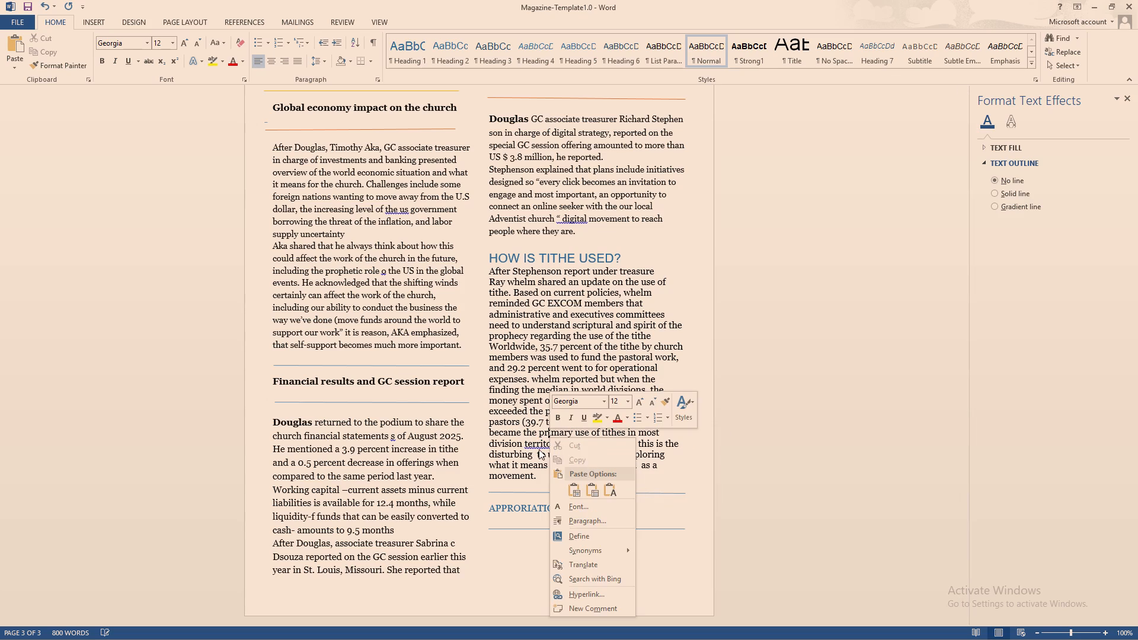
click(538, 443)
click(538, 442)
right_click(545, 441)
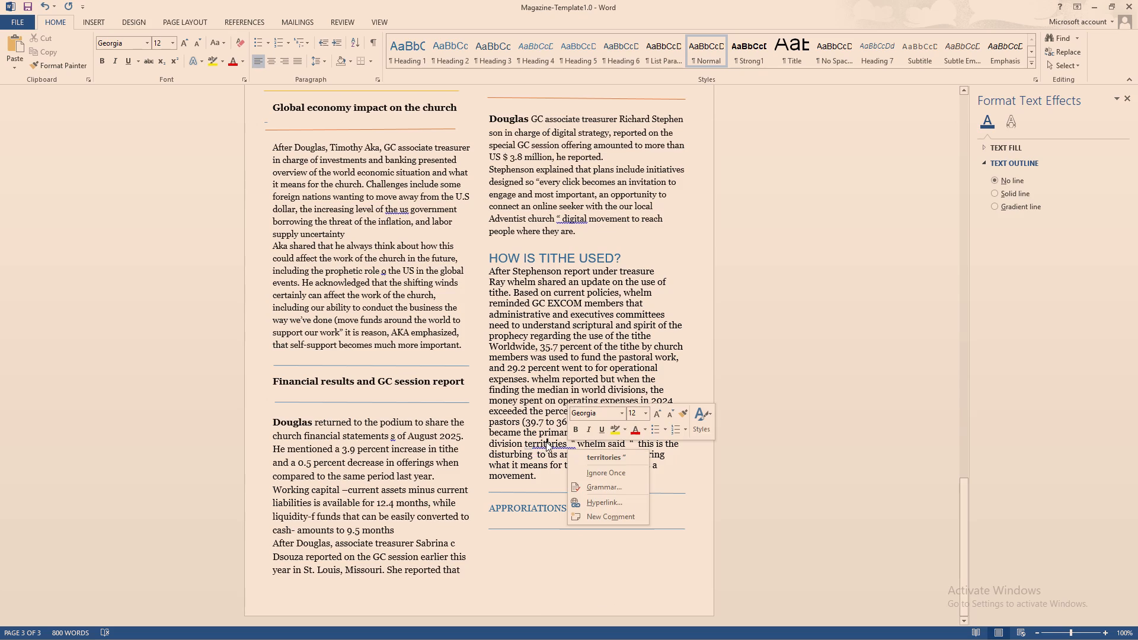
click(597, 454)
click(587, 442)
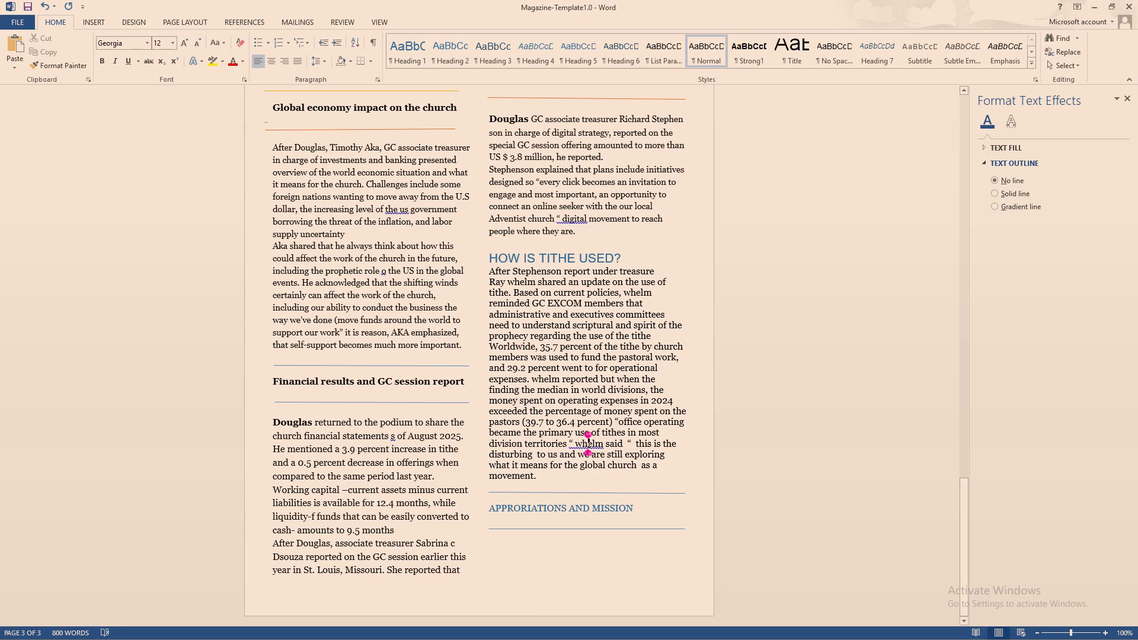
right_click(587, 442)
click(630, 457)
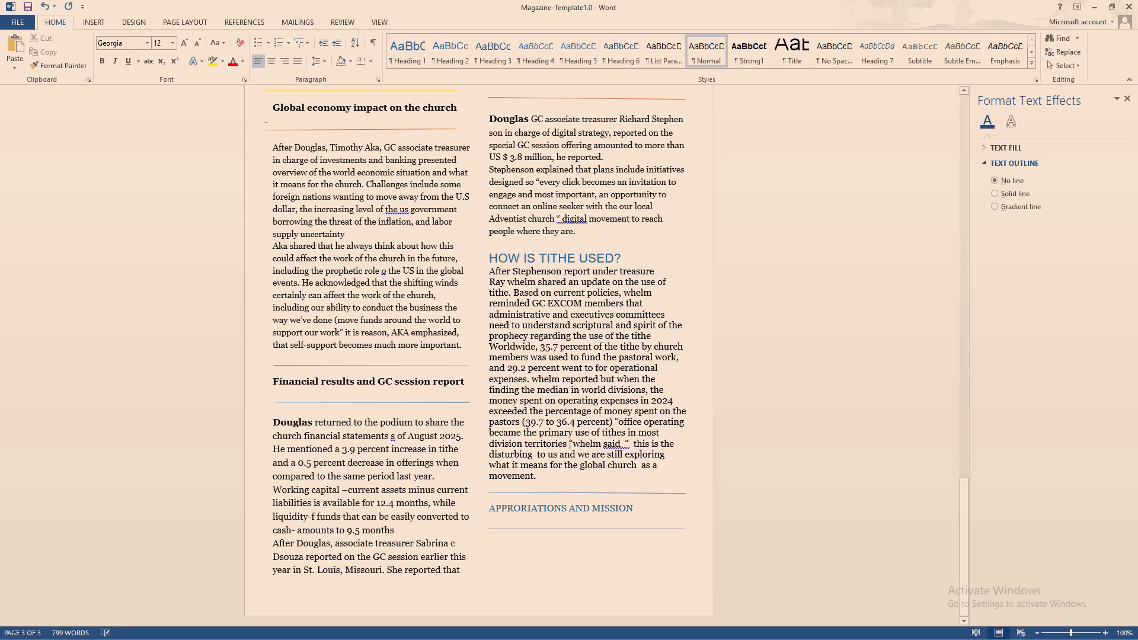
Remove the extra spaces around the quotation mark between "said" and "this", and in "disturbing to", in the tithe paragraph.
click(616, 443)
right_click(612, 442)
click(634, 451)
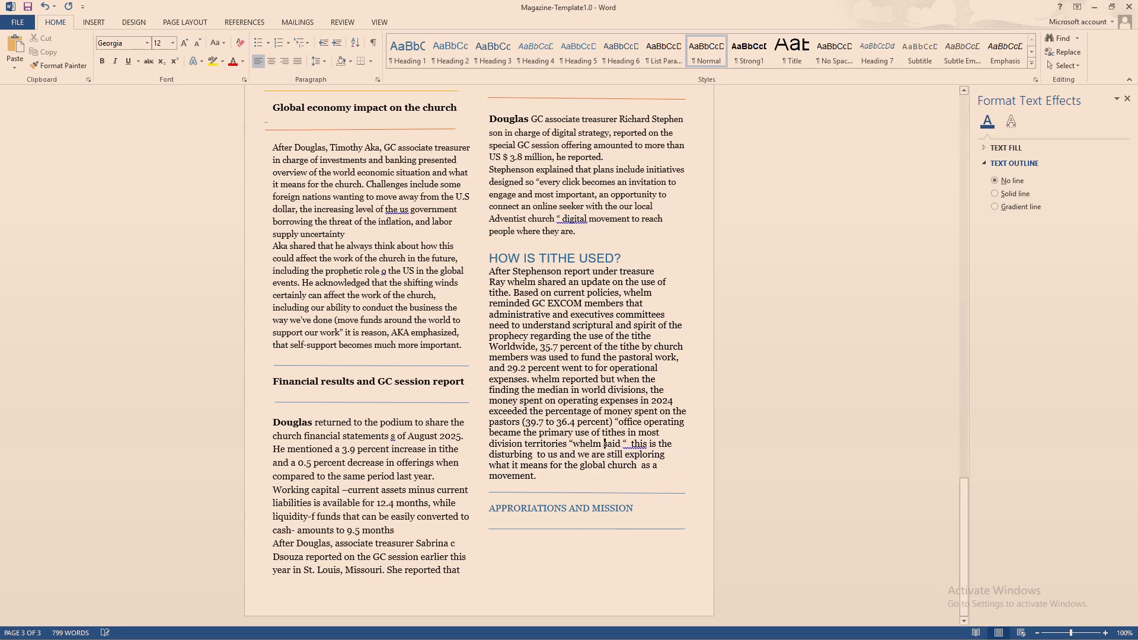
click(634, 443)
right_click(631, 445)
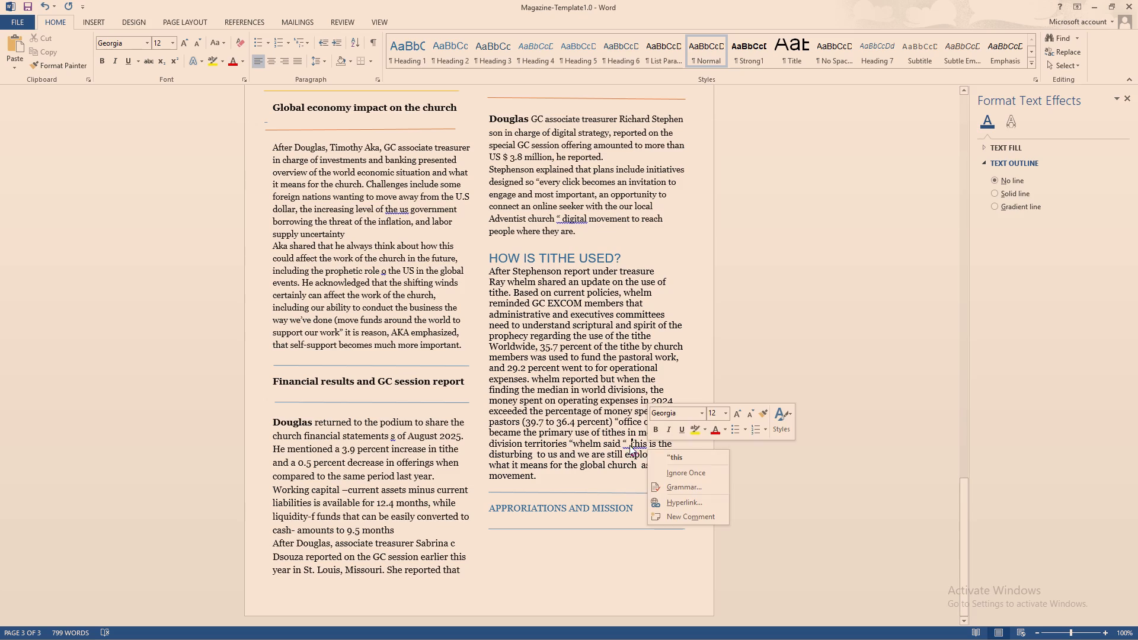
click(659, 456)
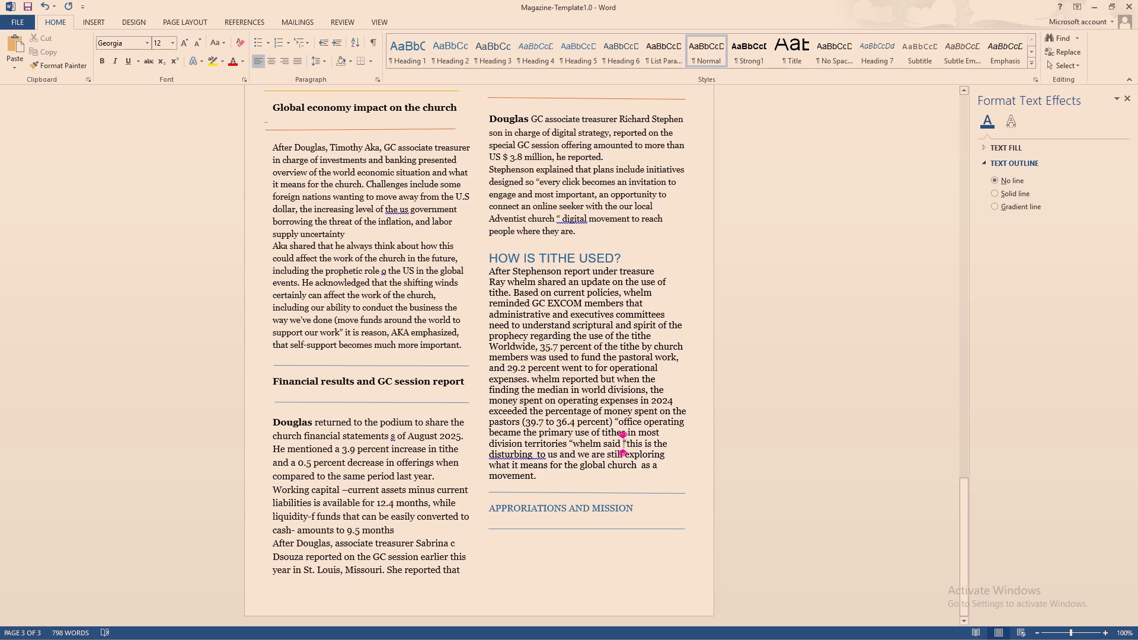
click(532, 453)
right_click(533, 452)
click(574, 463)
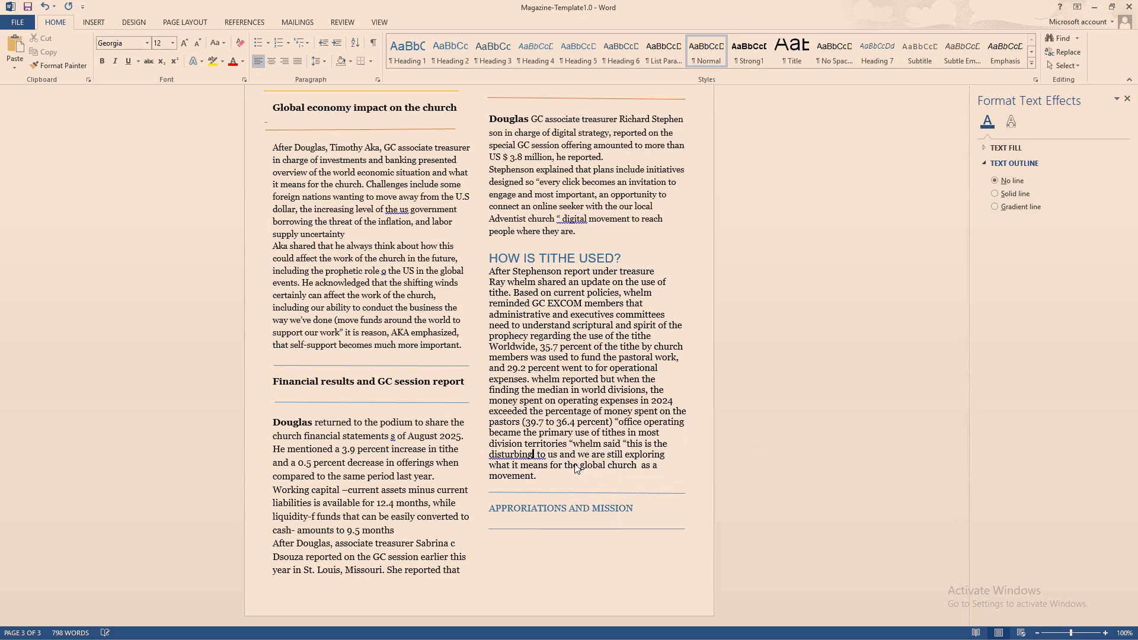
Remove the space between the quotation mark and "digital" in the paragraph above the tithe heading.
click(571, 216)
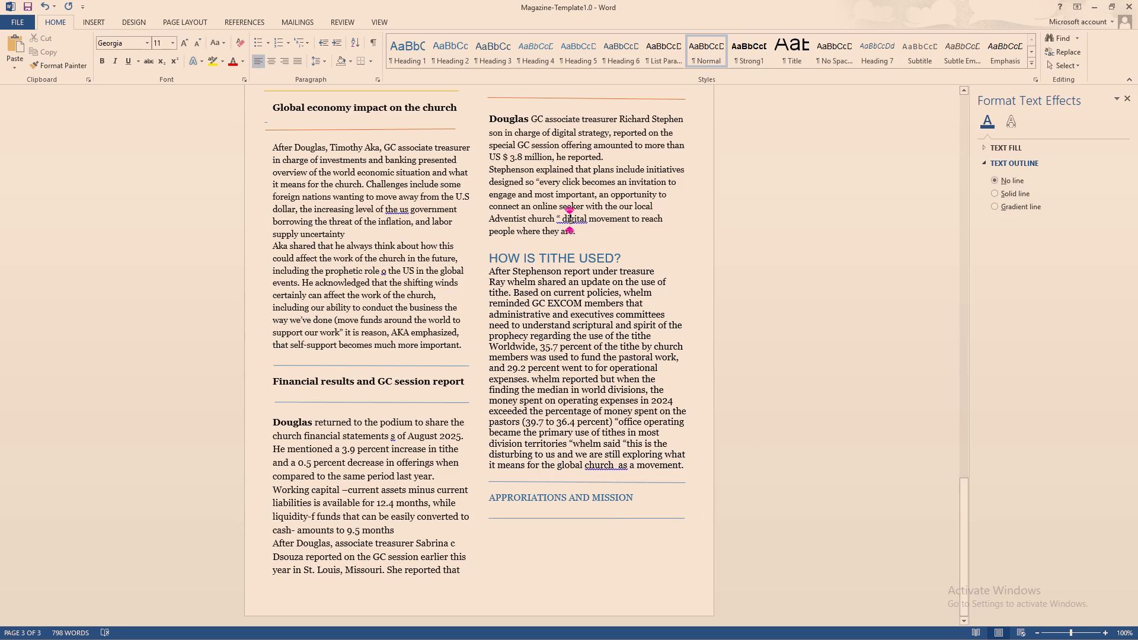
right_click(571, 216)
click(618, 235)
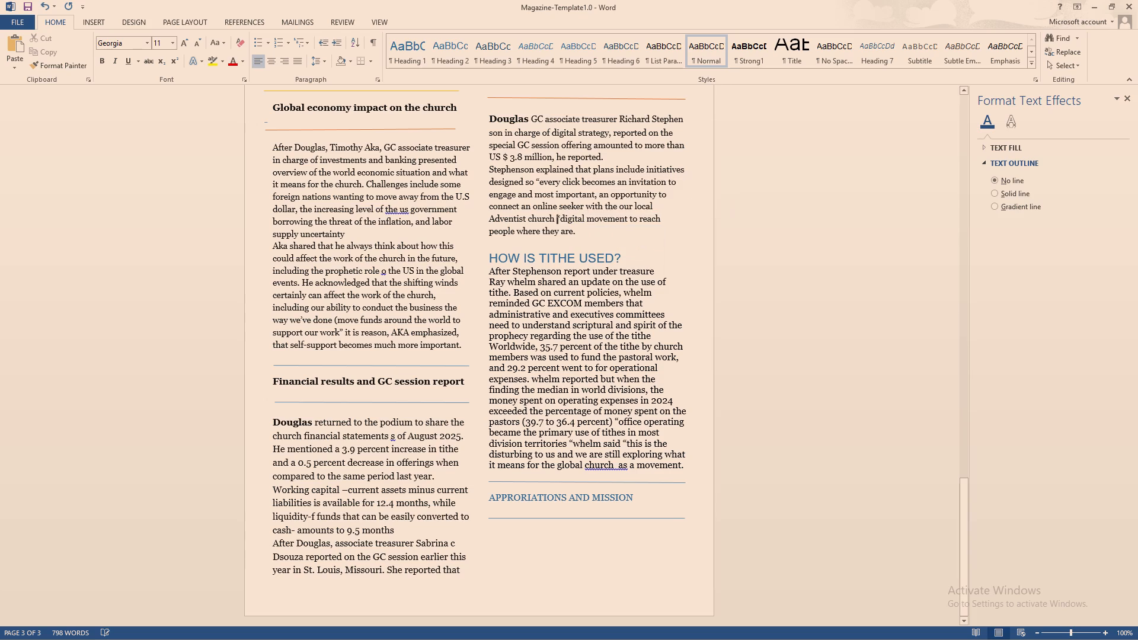
Apply the suggested spacing correction "church as" on the last line of the tithe paragraph.
click(596, 465)
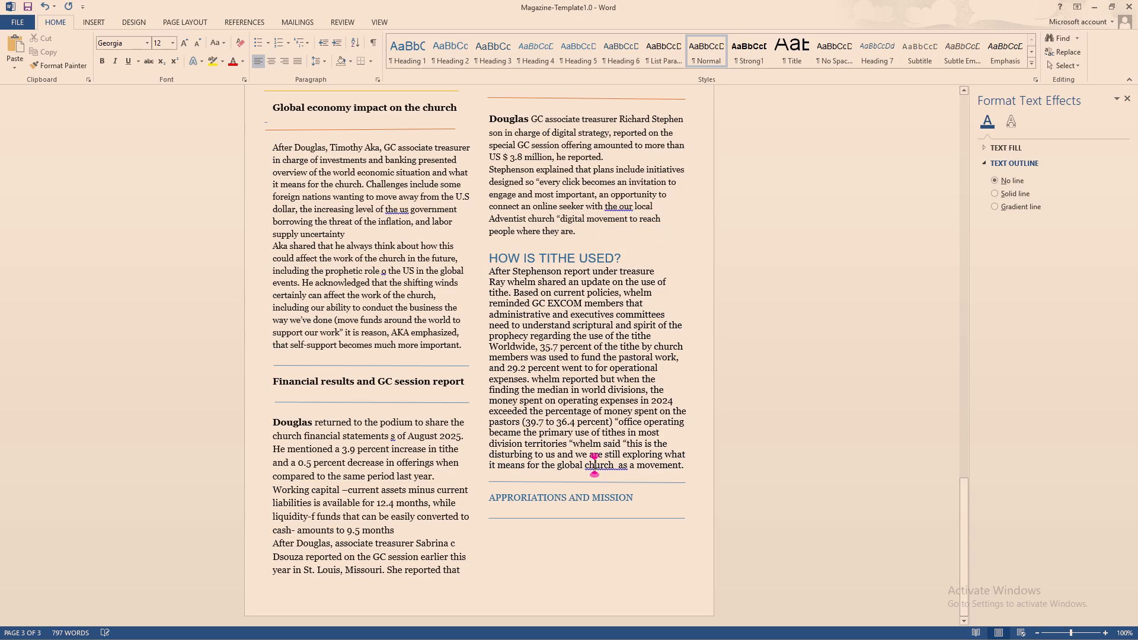
right_click(598, 463)
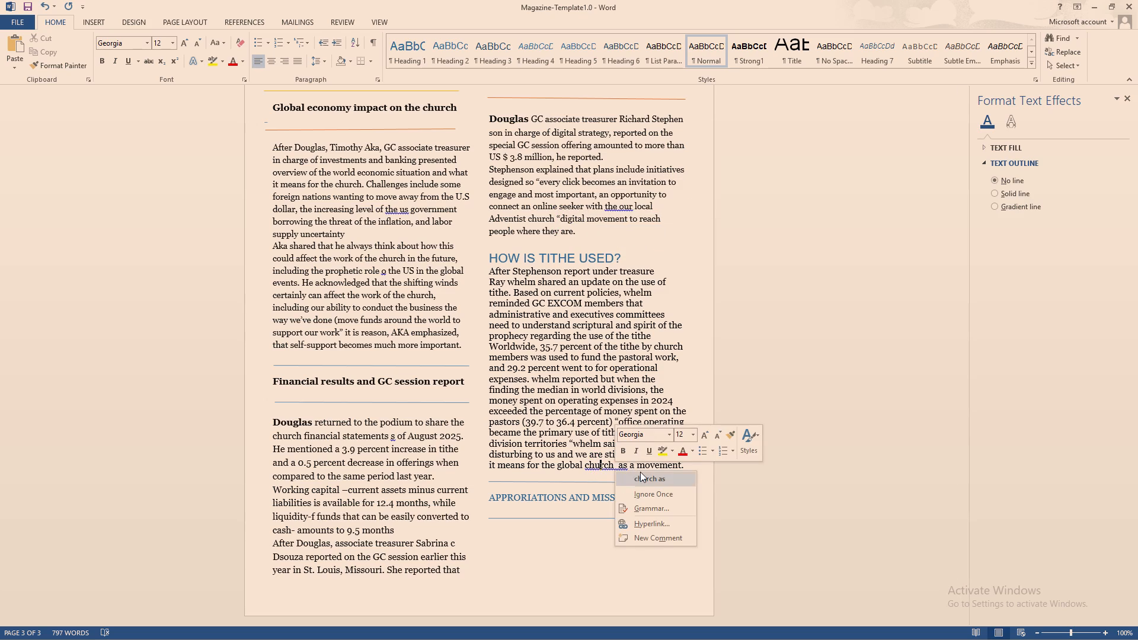
click(640, 472)
Correct "the our" to "the" before "local Adventist church" in the paragraph above the tithe heading.
click(618, 206)
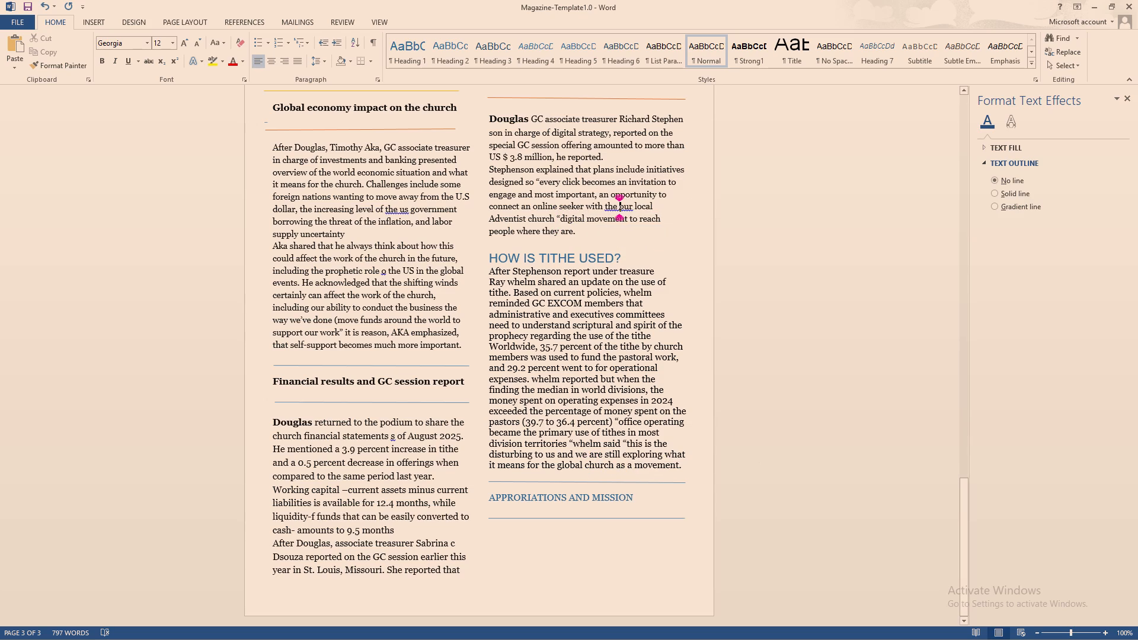
right_click(618, 206)
click(653, 221)
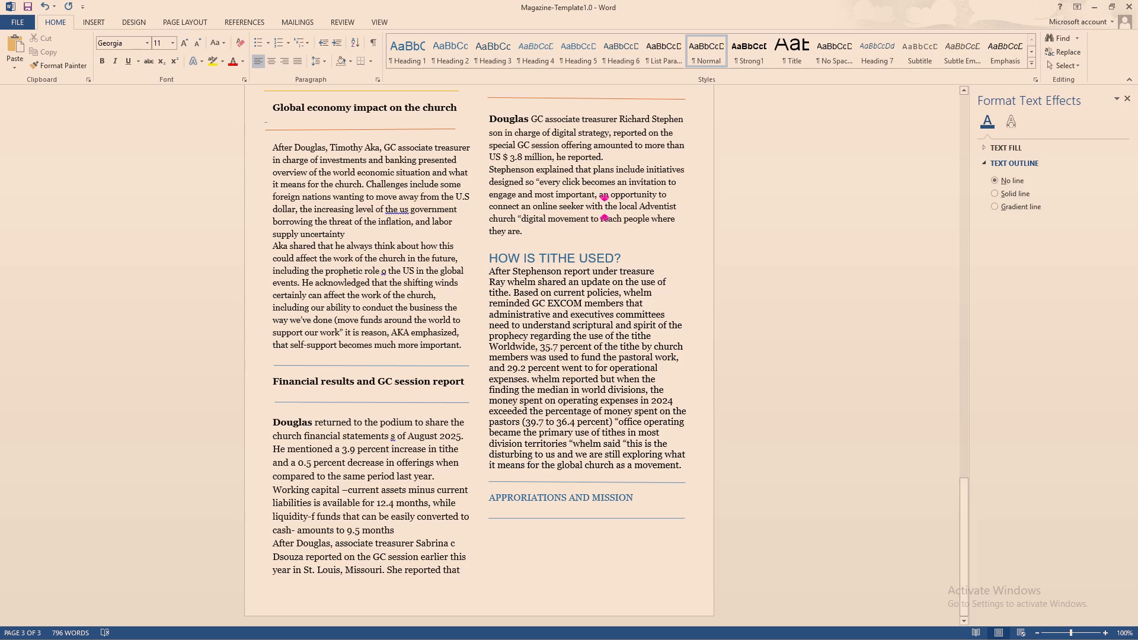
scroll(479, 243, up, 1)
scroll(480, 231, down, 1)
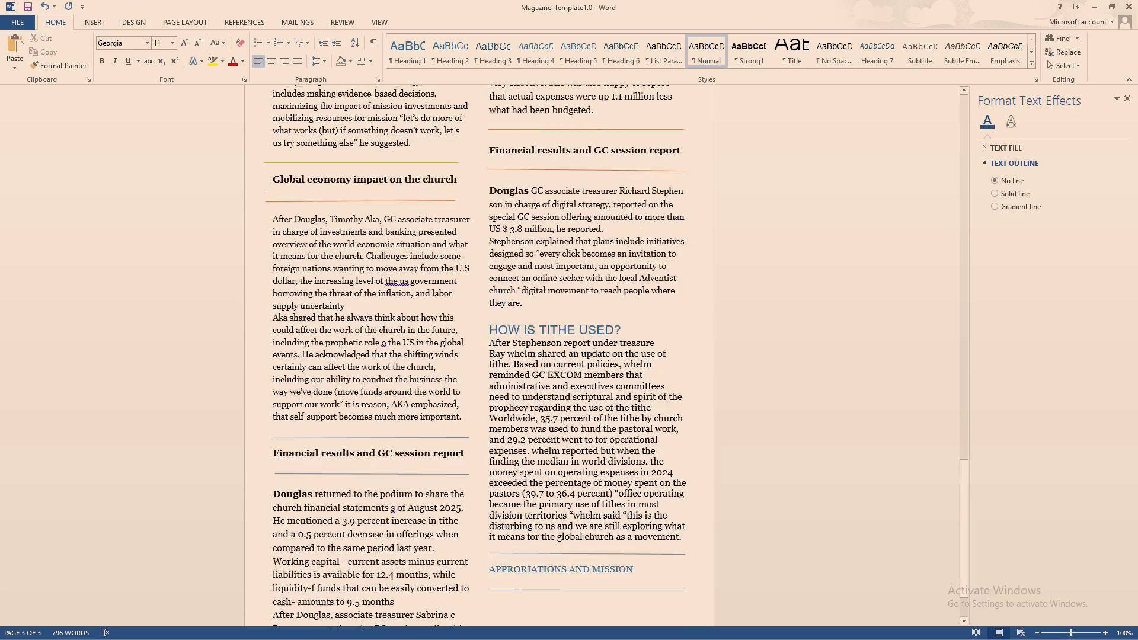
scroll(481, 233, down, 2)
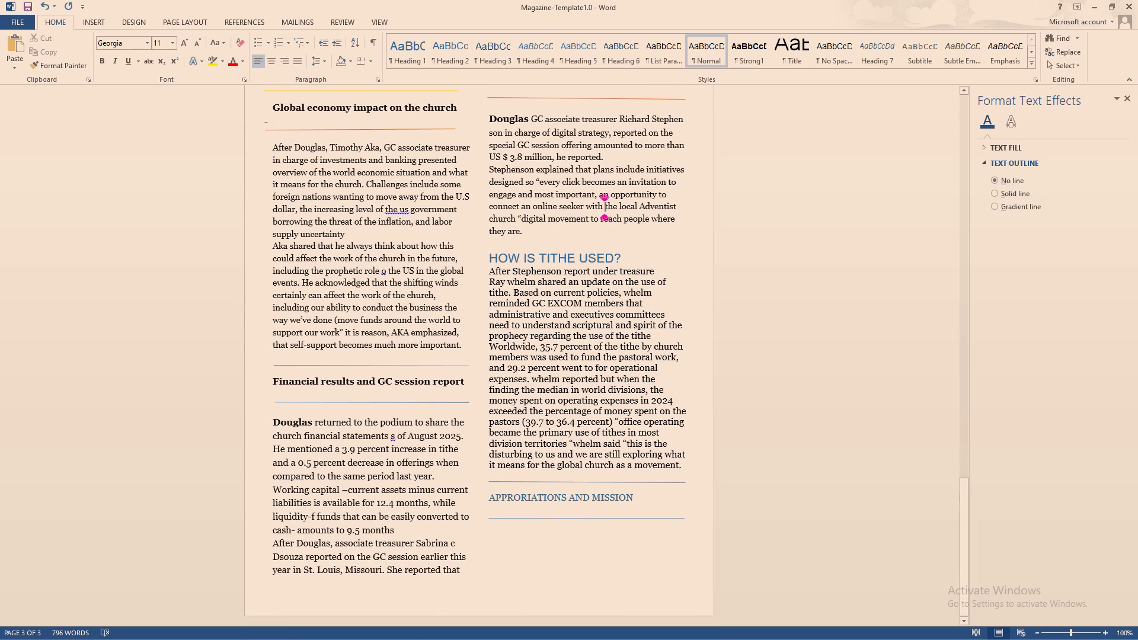
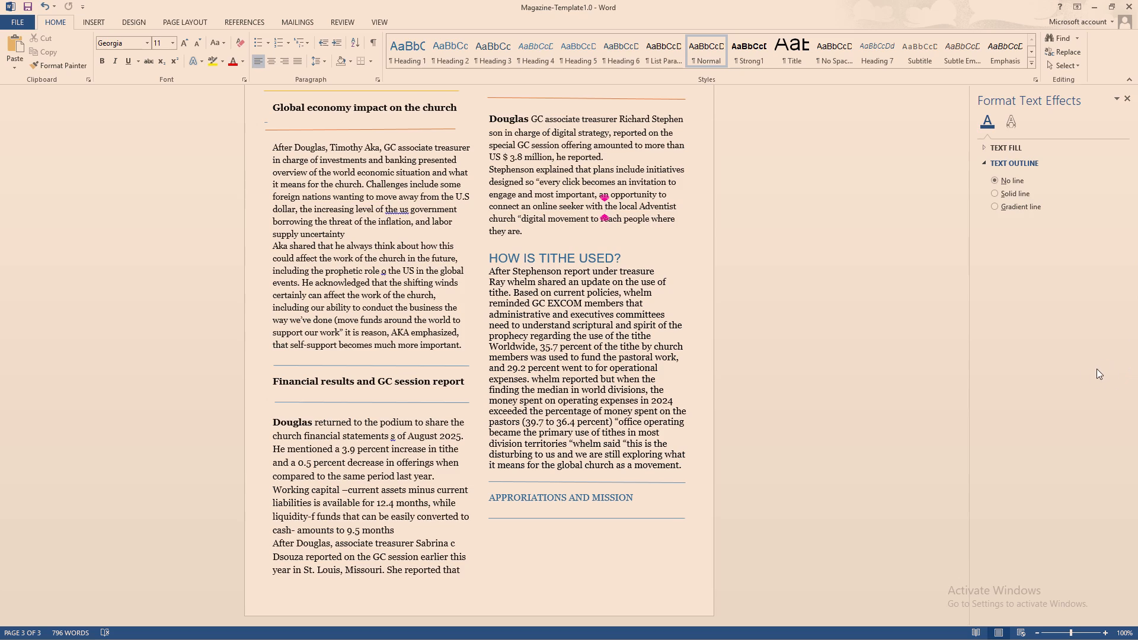
Start a new Normal-style paragraph below the "APPRORIATIONS AND MISSION" heading, leaving blank space under the heading.
click(555, 533)
click(501, 526)
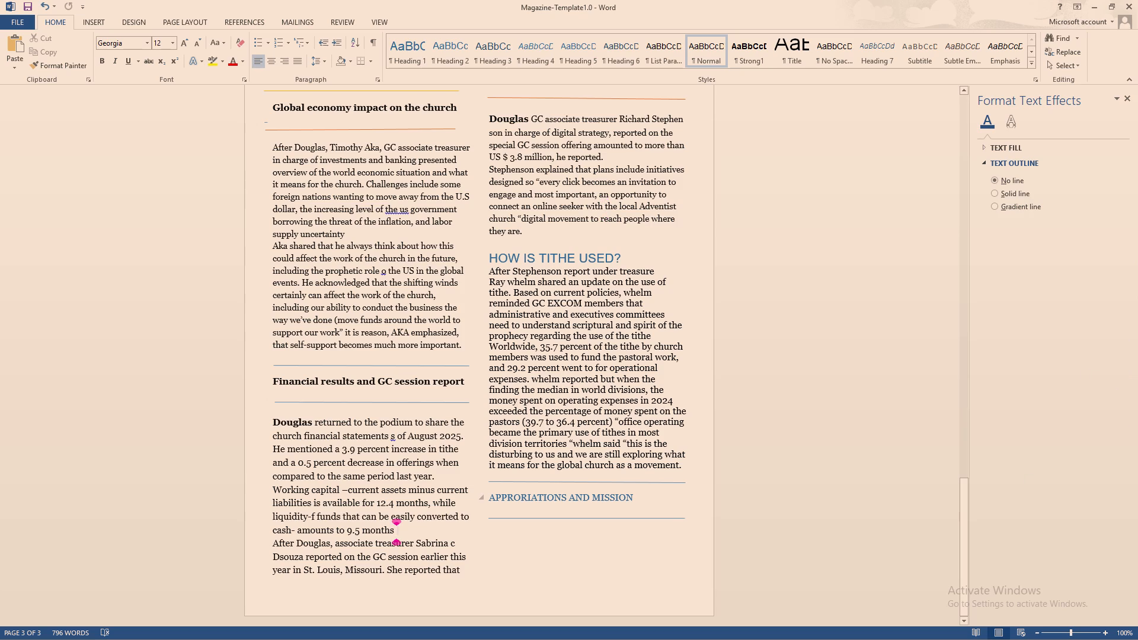
click(665, 497)
key(Return)
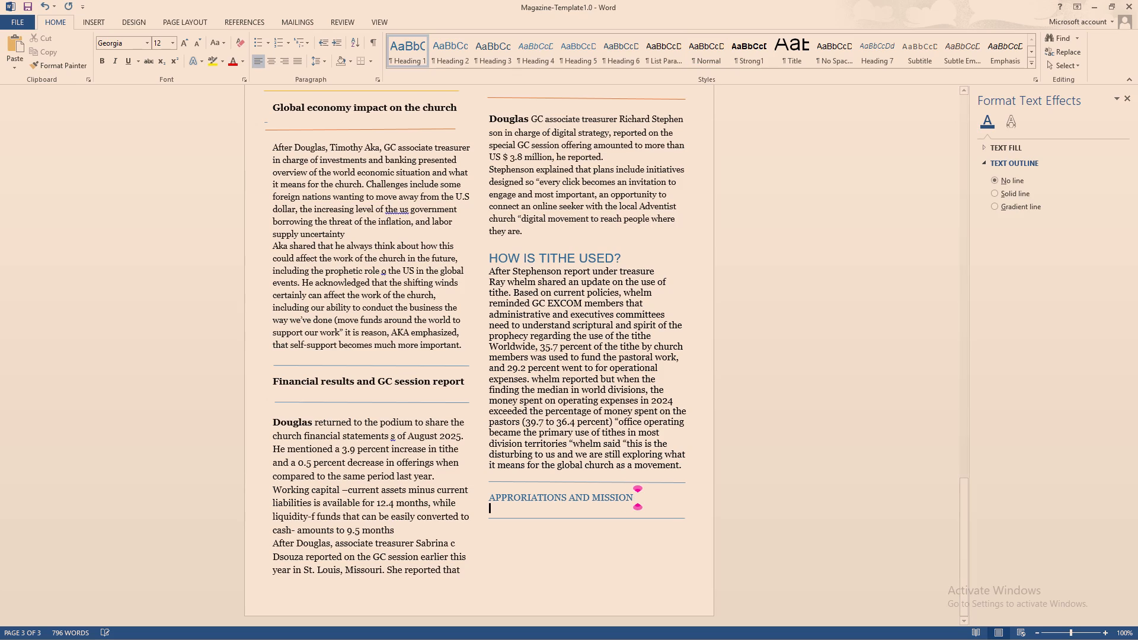
key(Return)
key(Return)
click(171, 43)
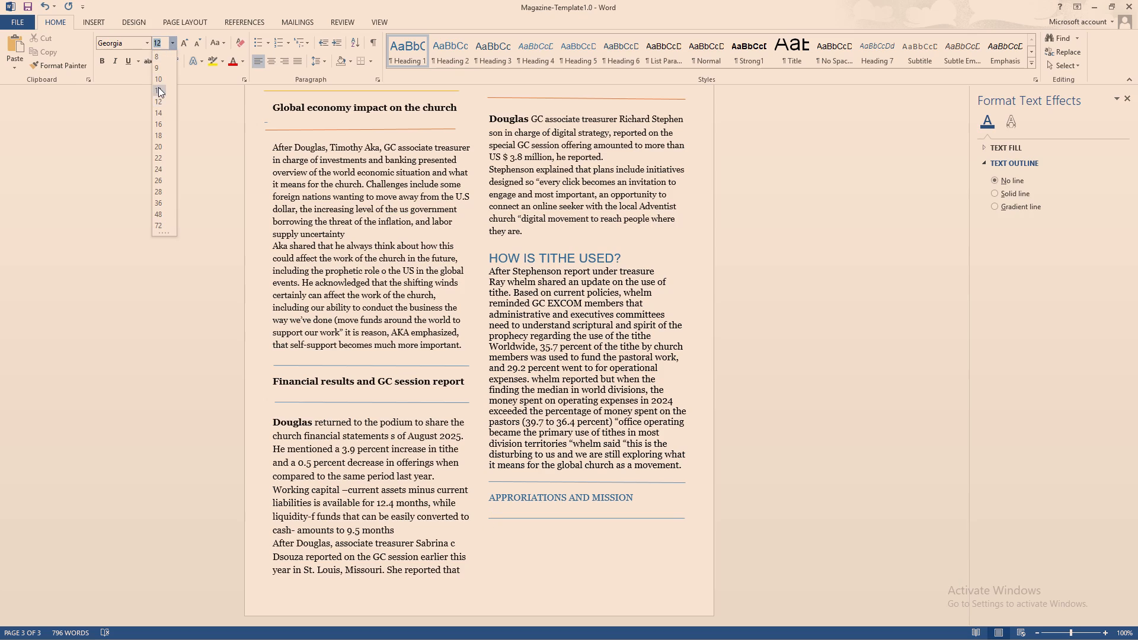
click(158, 87)
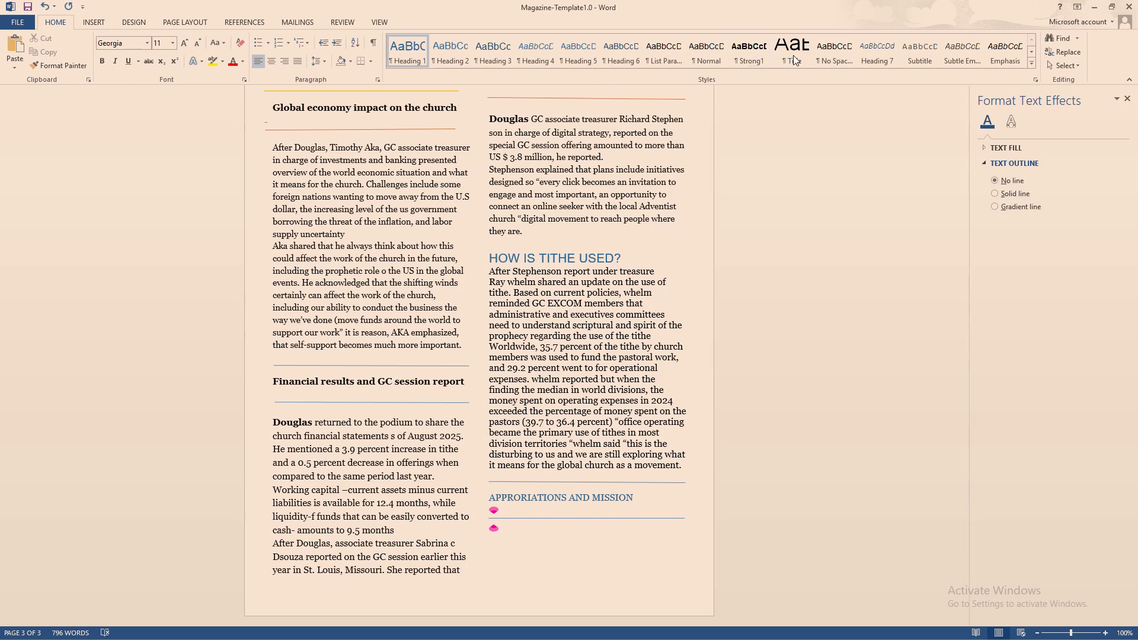
click(712, 58)
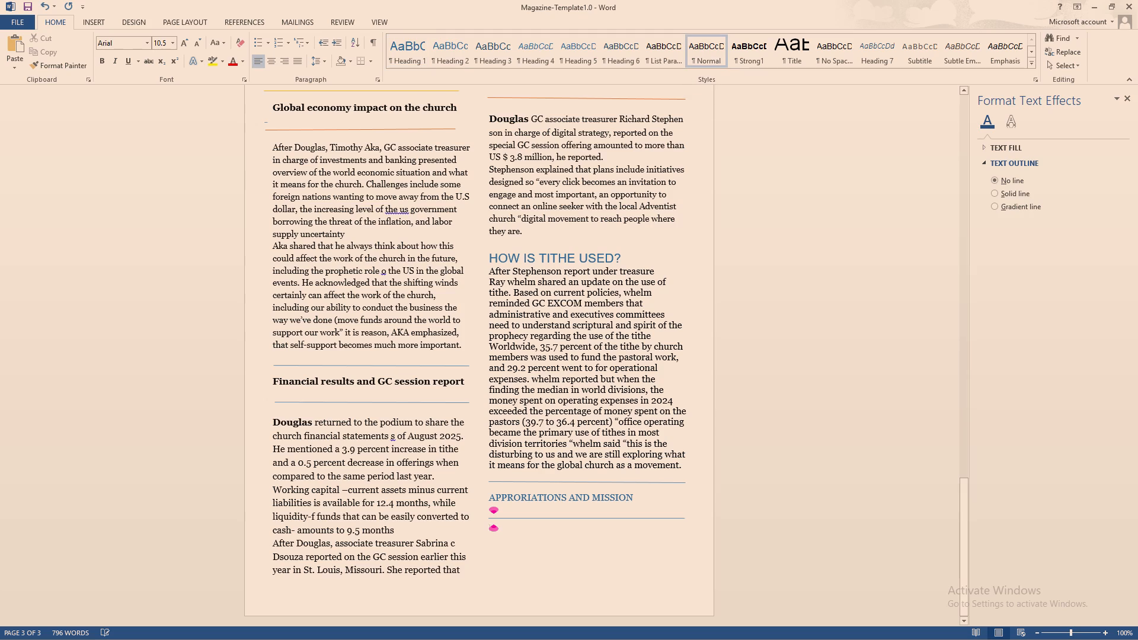
key(space)
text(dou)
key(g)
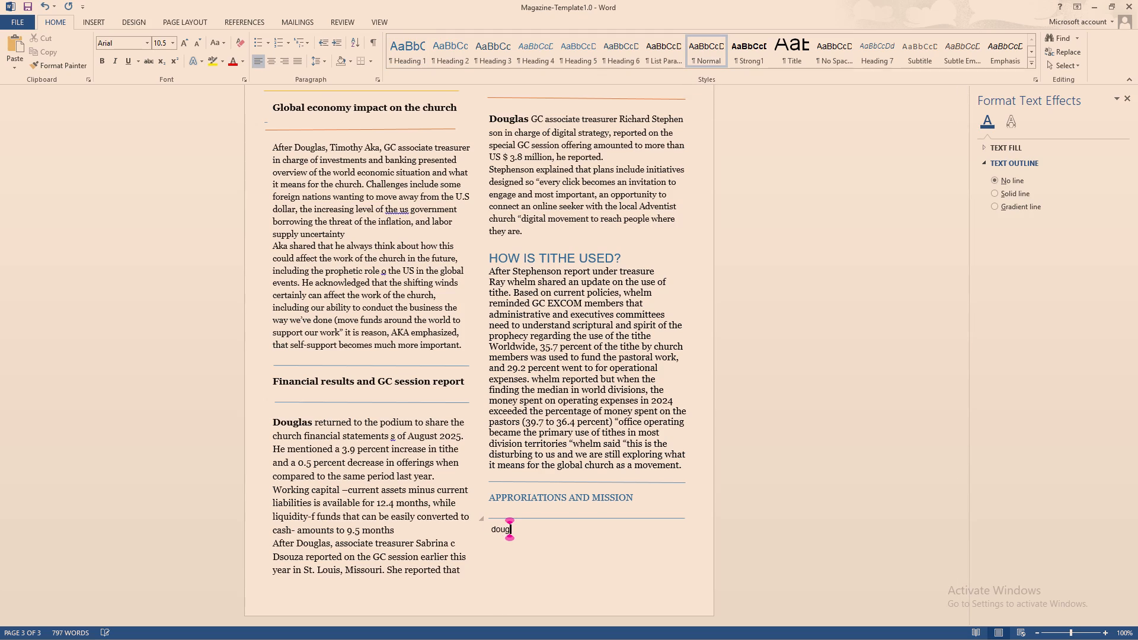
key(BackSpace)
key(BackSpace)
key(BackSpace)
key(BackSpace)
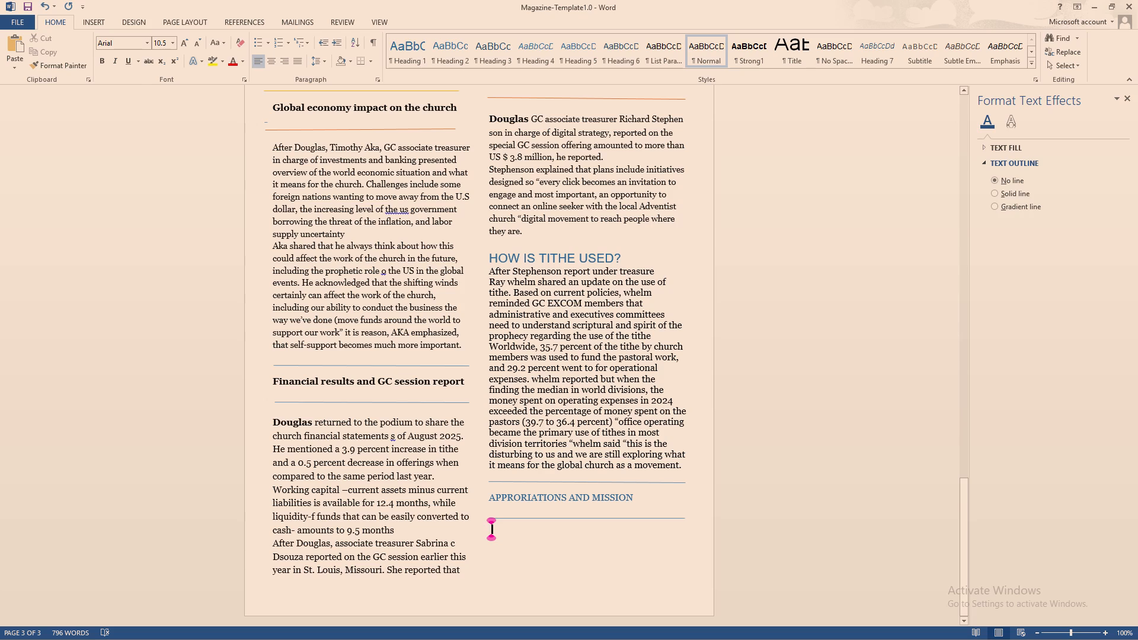
Set the font of the new paragraph under the appropriations heading to Georgia, size 11.
click(149, 43)
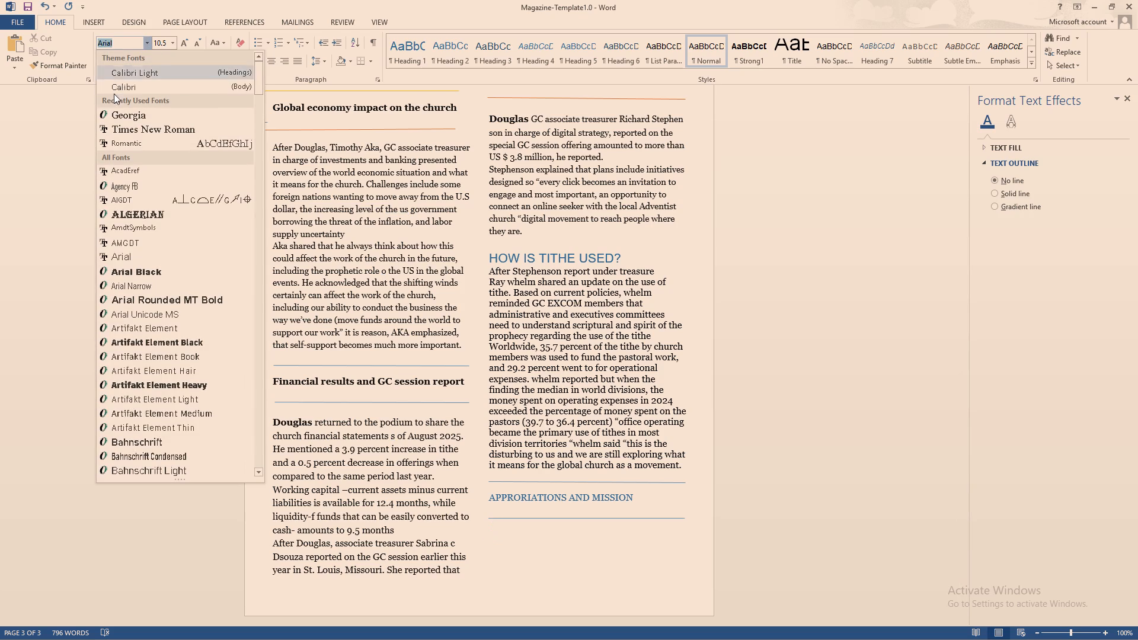
click(122, 114)
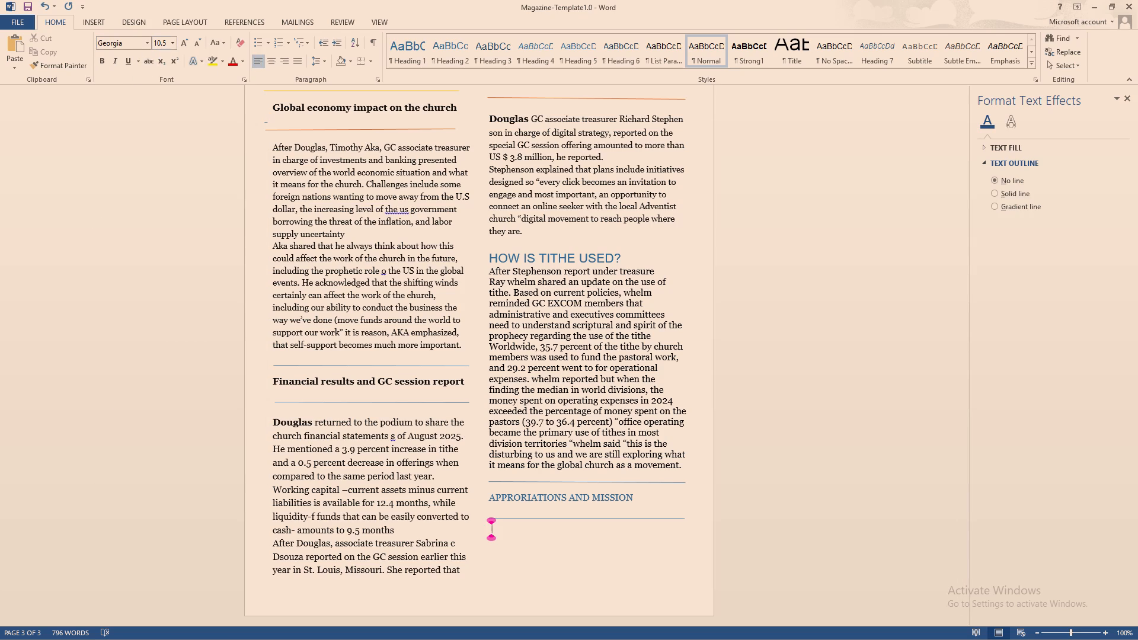
click(172, 42)
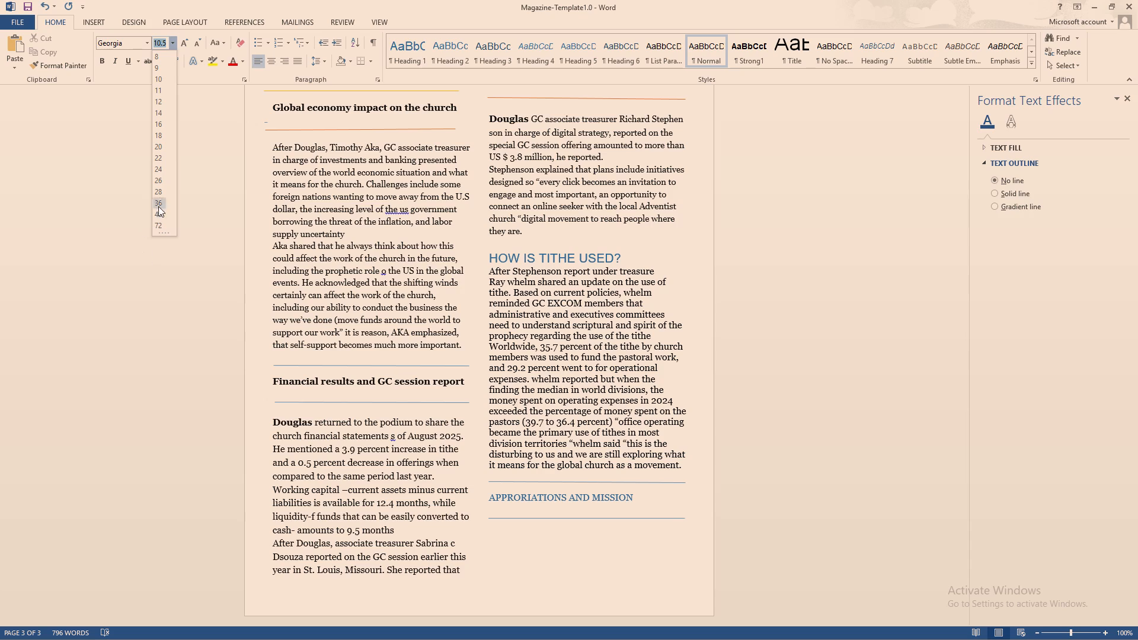
click(164, 95)
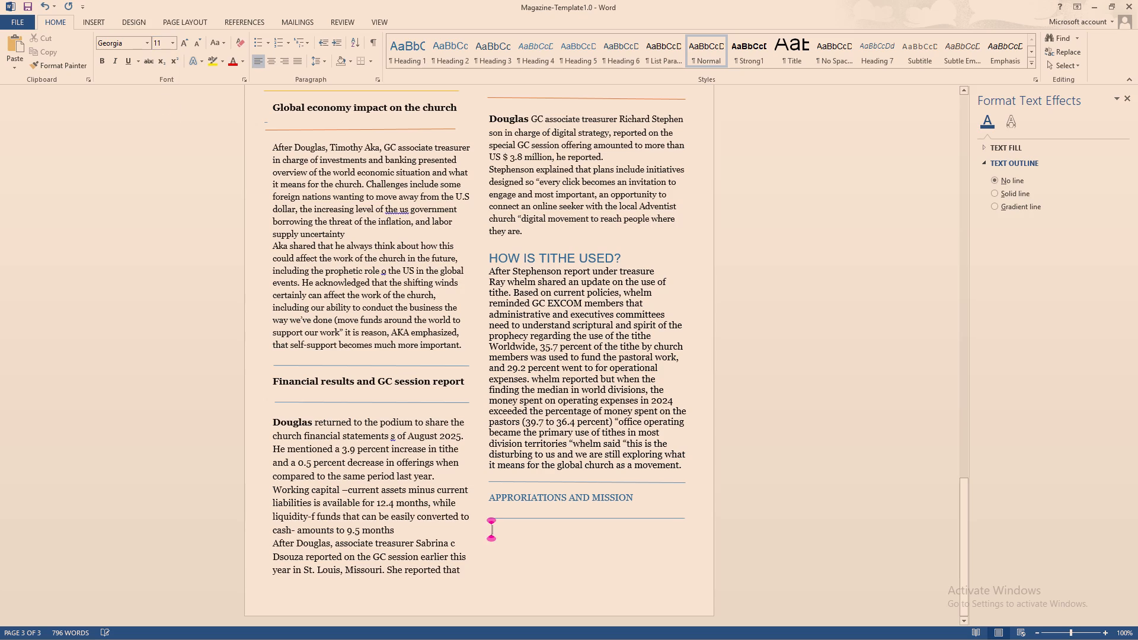
Begin the appropriations paragraph with "Duglous returned to the podium to remind".
text(douo)
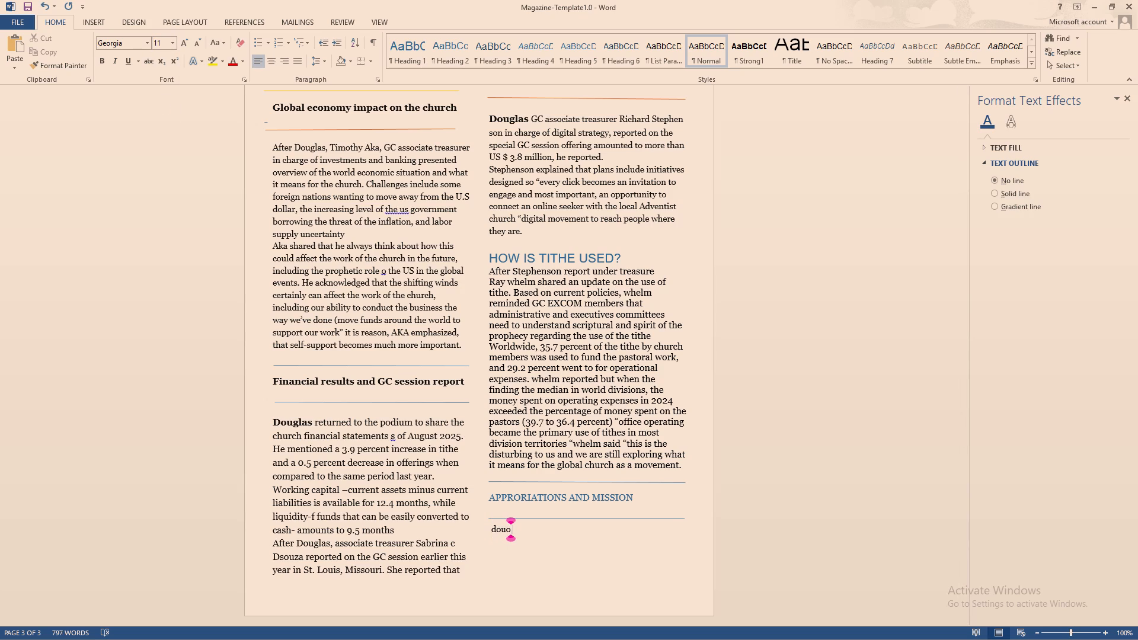
key(BackSpace)
key(BackSpace)
key(BackSpace)
text(uglous returened)
key(space)
text(to the podium to)
key(space)
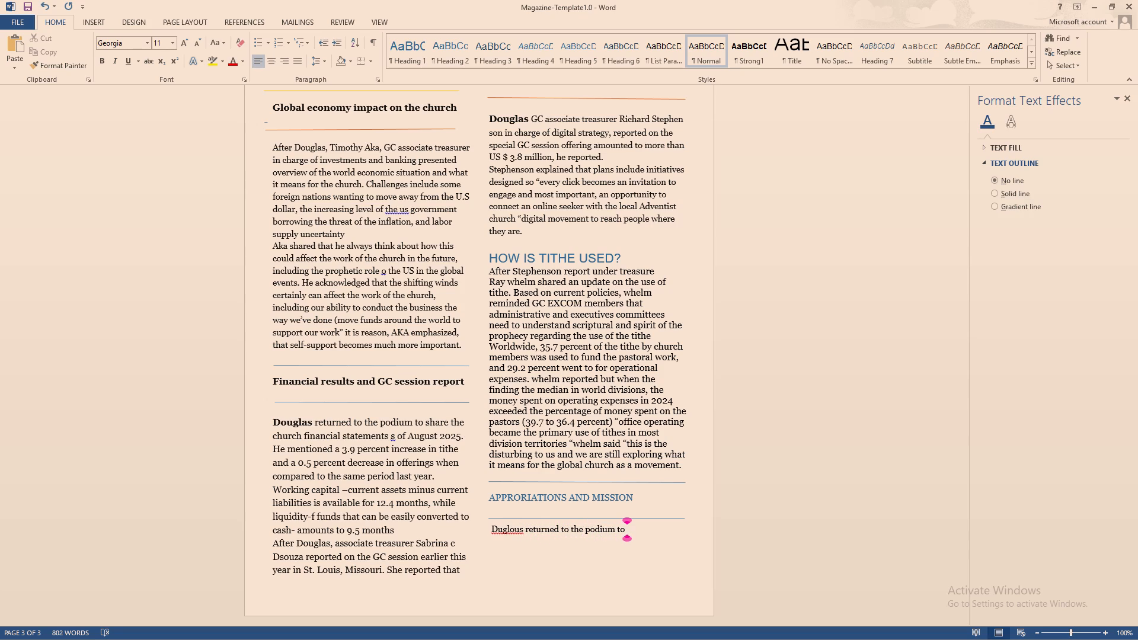
text(remind)
key(space)
Continue the appropriations paragraph with "GC EXCOM members that according to policy,".
text(GC)
key(space)
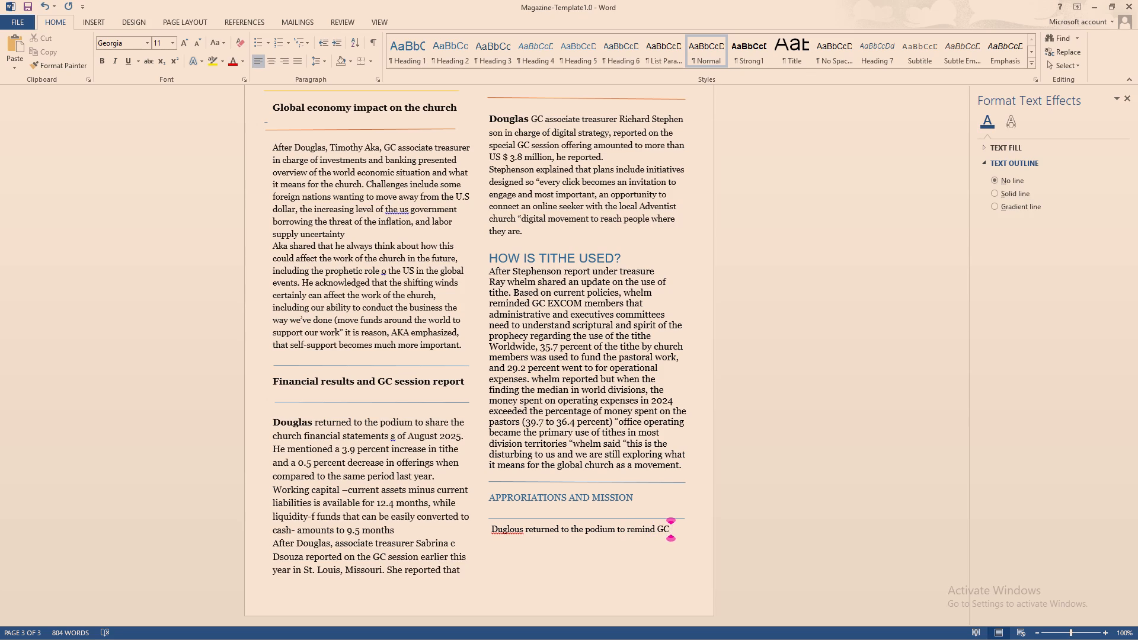
text(EXC)
key(o)
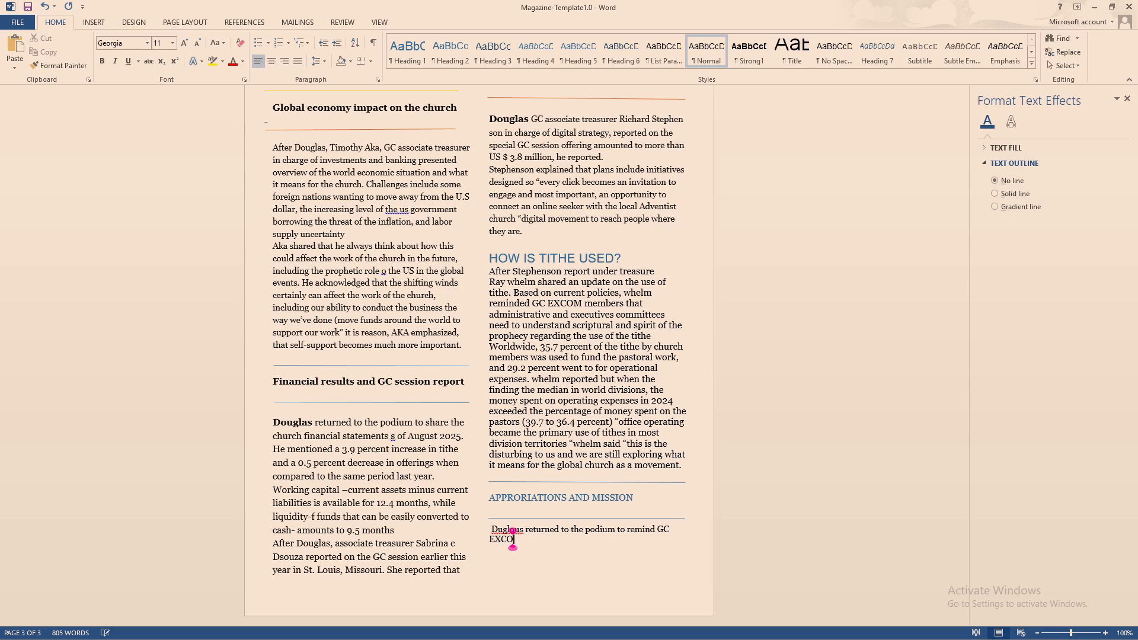
key(space)
key(BackSpace)
text(M)
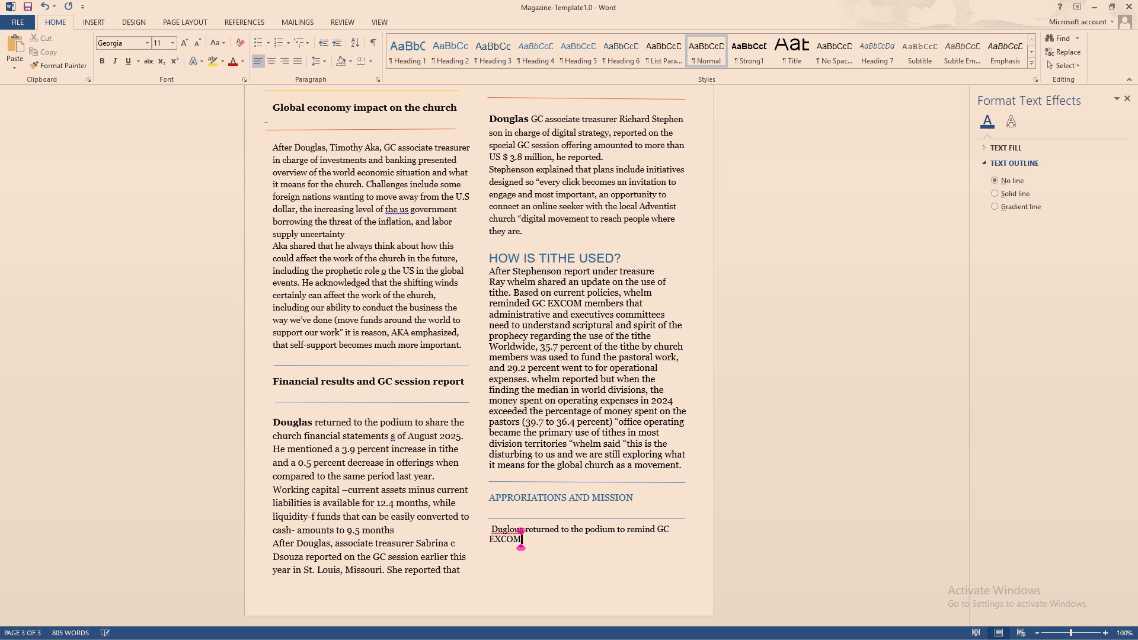
key(space)
key(space)
text(mem)
text(ber)
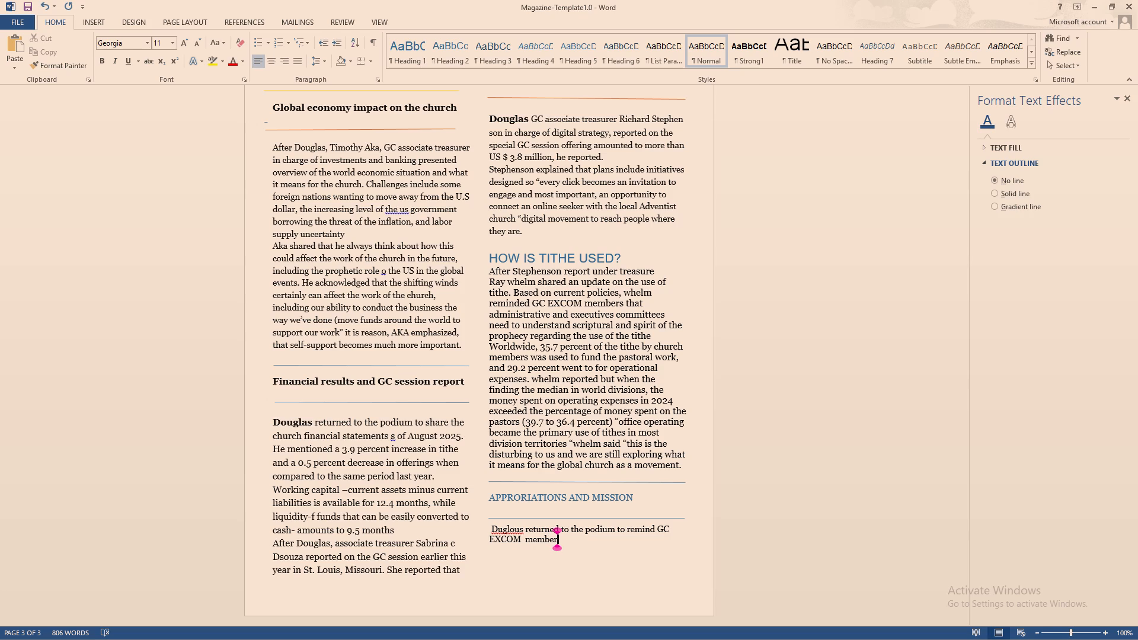
text(s that according)
key(space)
text(to policy)
key(space)
key(BackSpace)
text(,)
key(space)
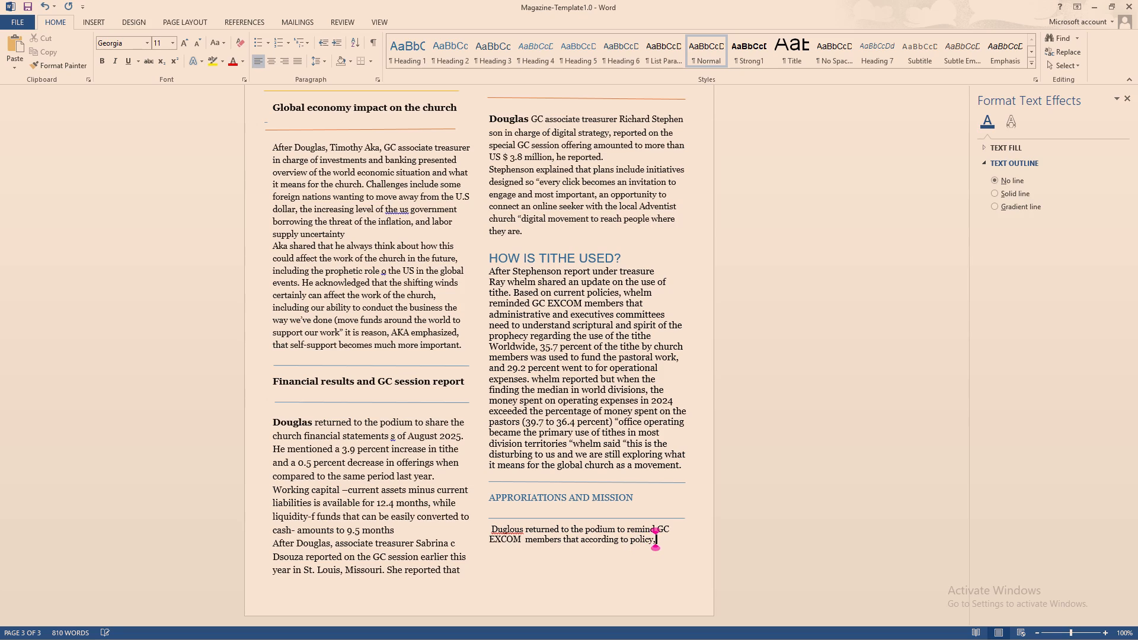
Continue the sentence after "policy," with "appropriations- or the money the".
text(appropr)
text(ia)
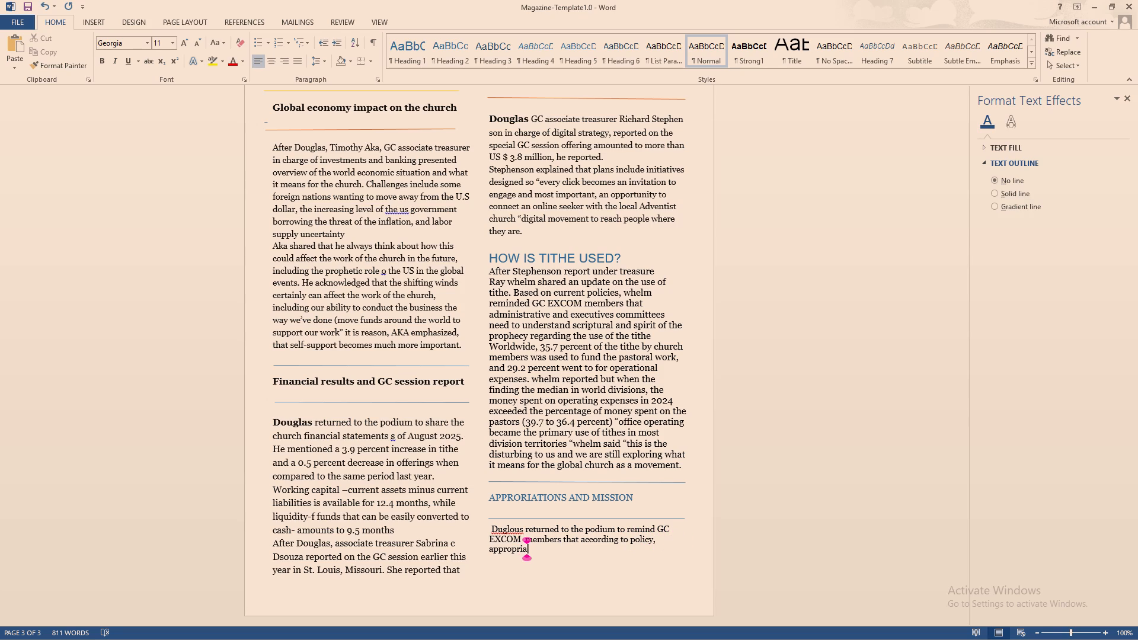
text(tions)
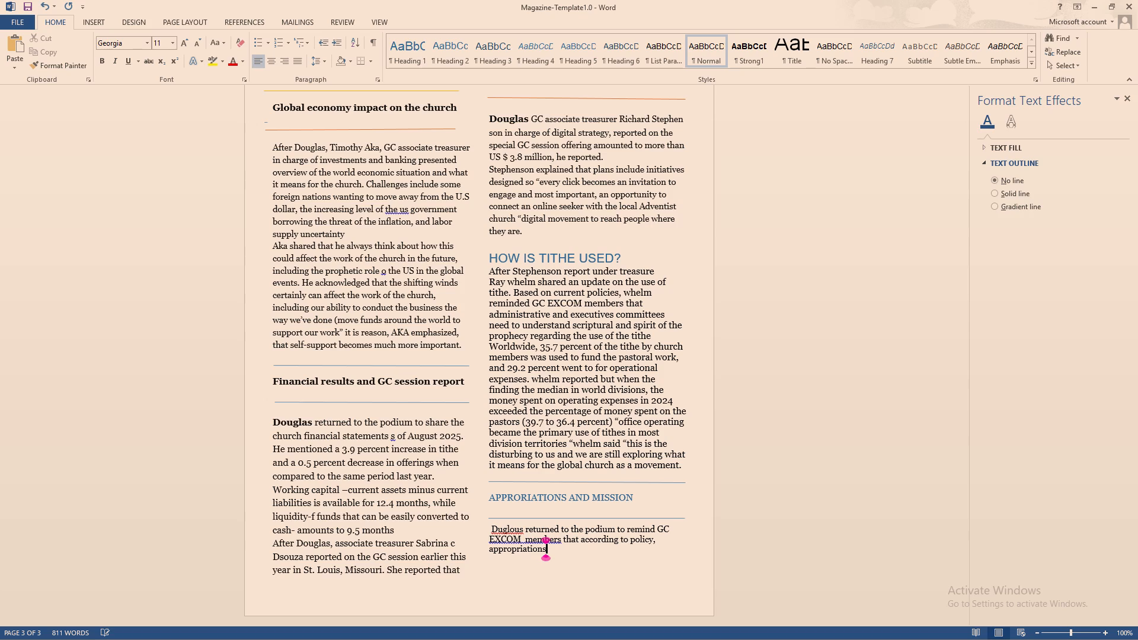
text(- or)
key(space)
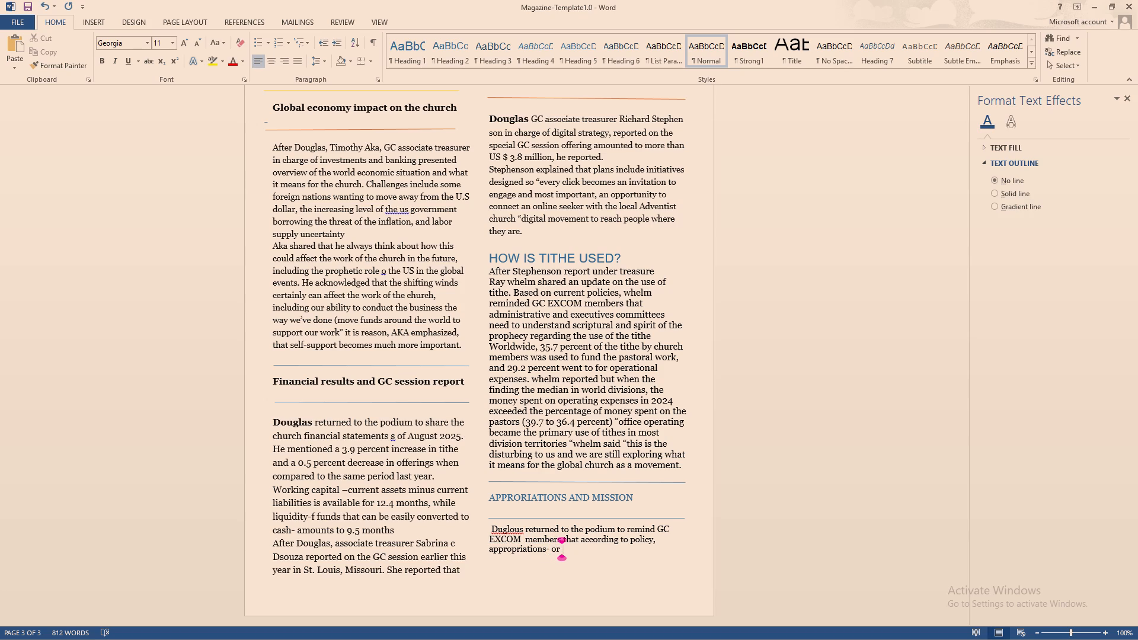
text(the mone)
text(y the)
key(space)
Continue the appropriations sentence after "the money the" with "GC sends to the church".
key(shift+g)
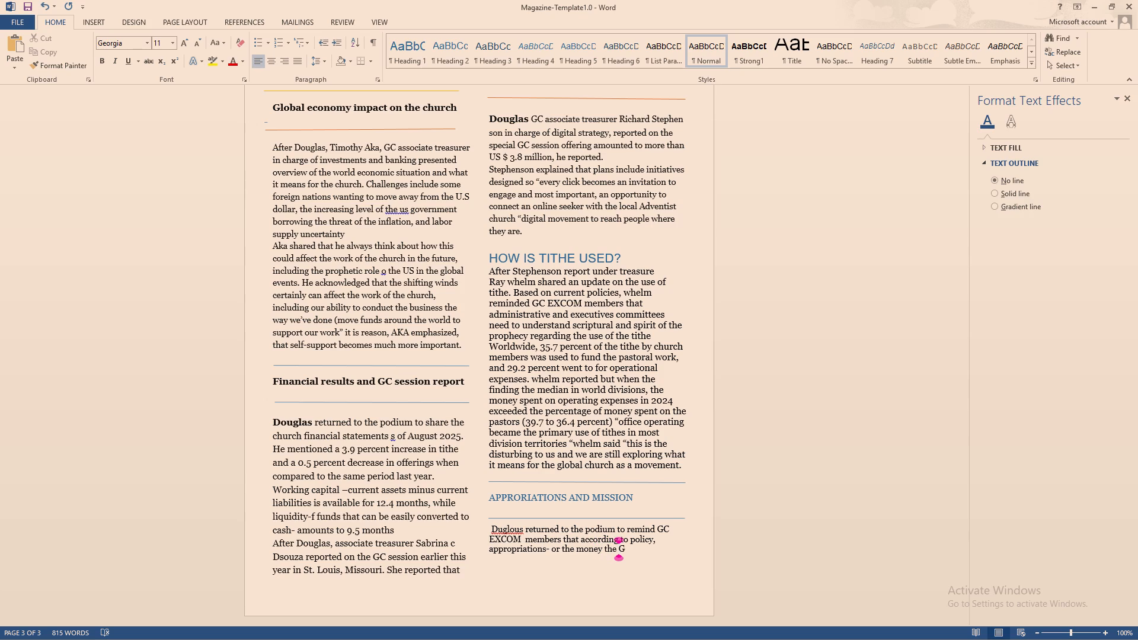
text(C send)
text(s to the churhc)
key(BackSpace)
key(BackSpace)
key(BackSpace)
text(rhc)
key(BackSpace)
key(BackSpace)
text(ch)
key(space)
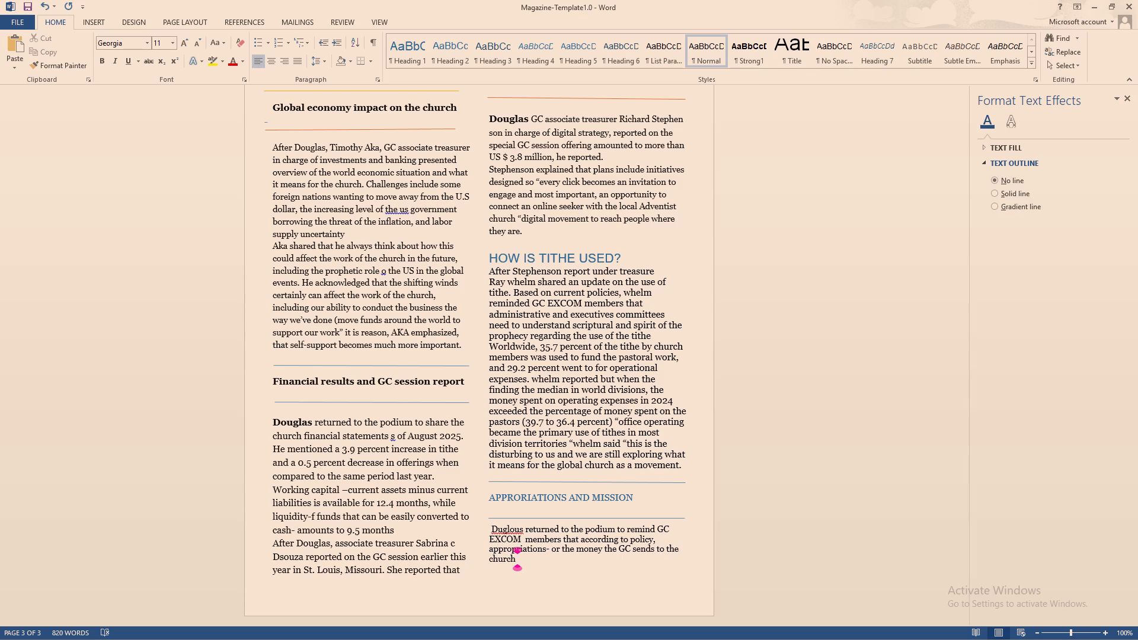
Extend the appropriations sentence after "church" with "regions or institutions".
text(reg)
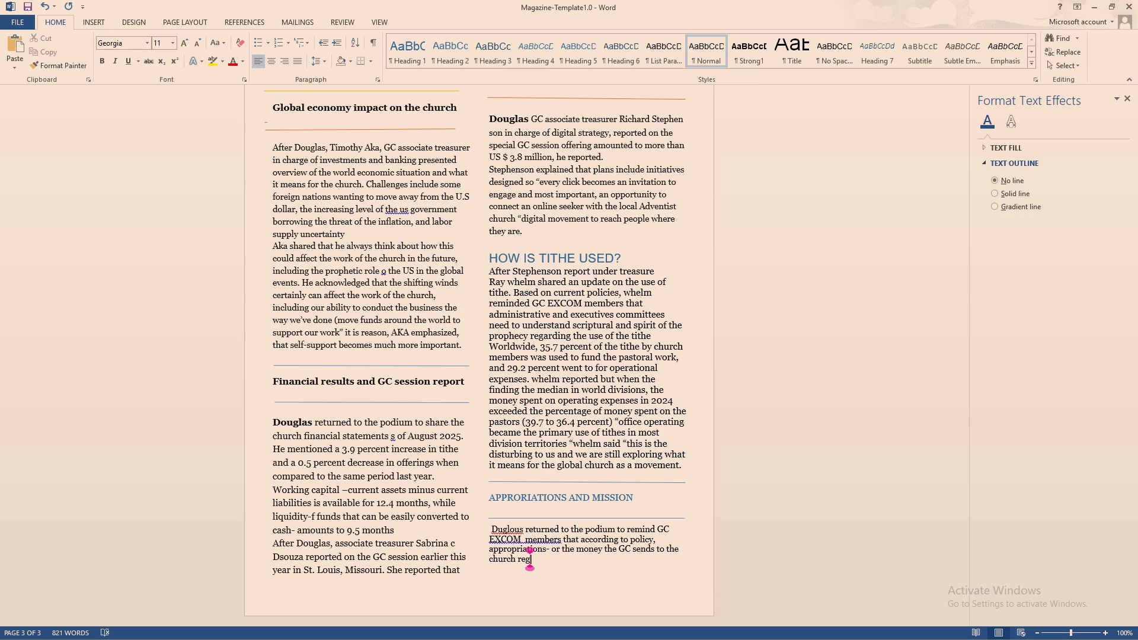
text(ions)
key(space)
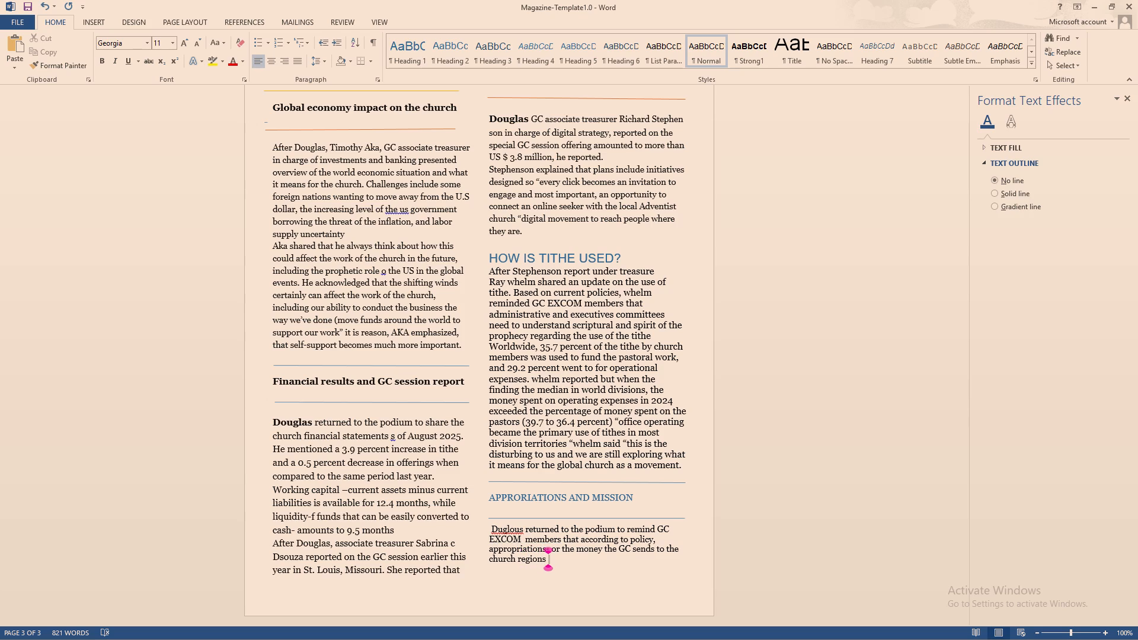
text(or inst)
text(itutions)
key(space)
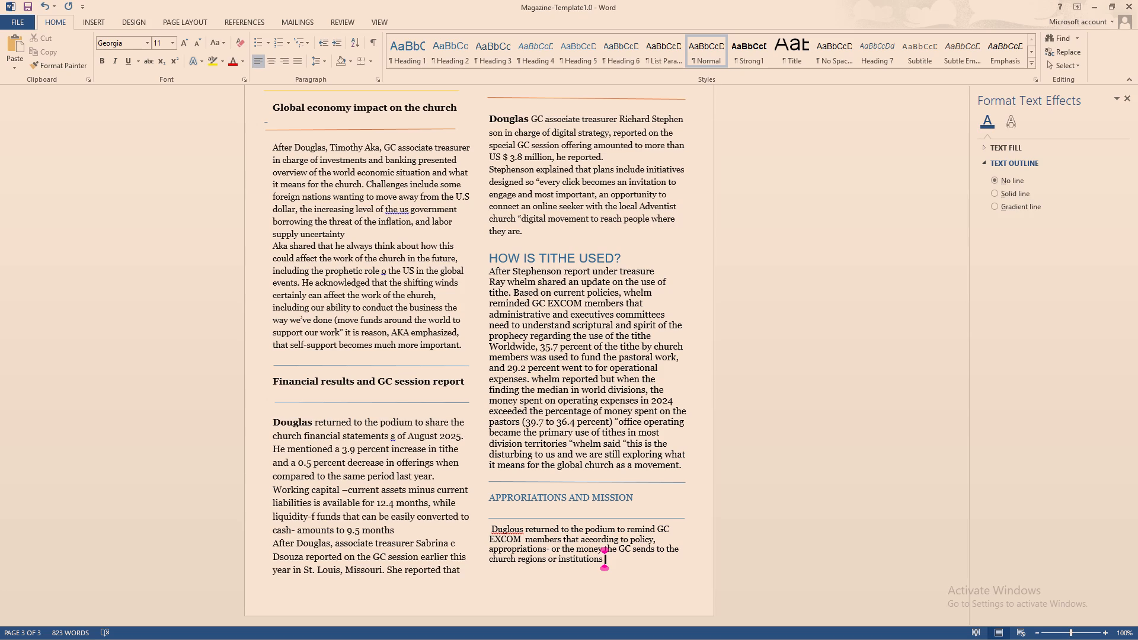
Add "around the world" after "institutions" in the appropriations paragraph.
key(s)
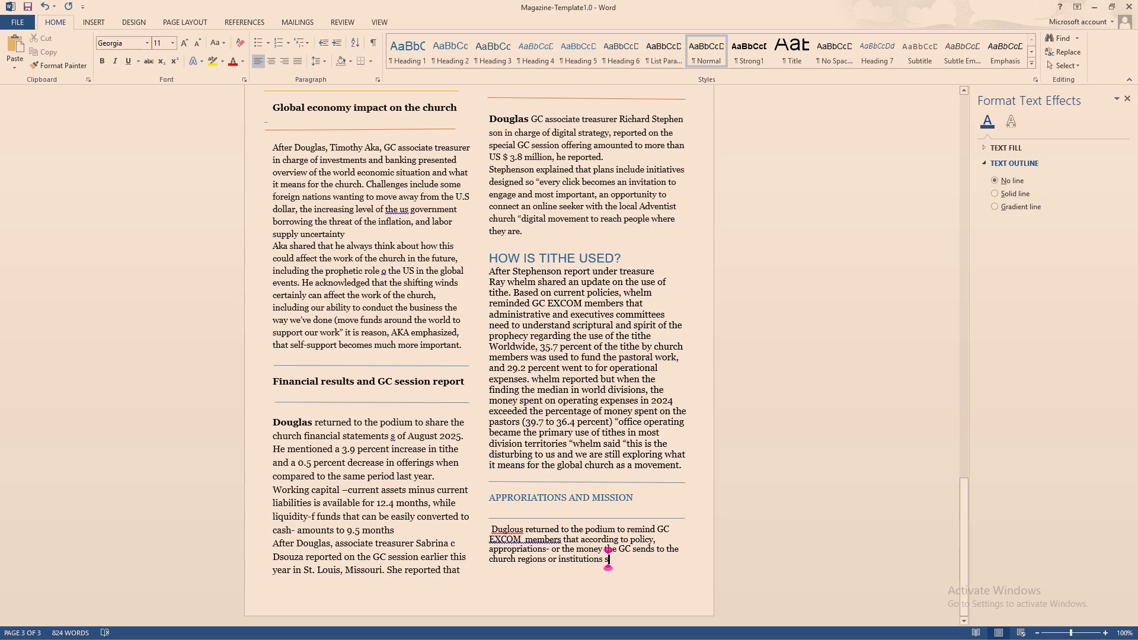
key(BackSpace)
text(around he)
key(space)
key(BackSpace)
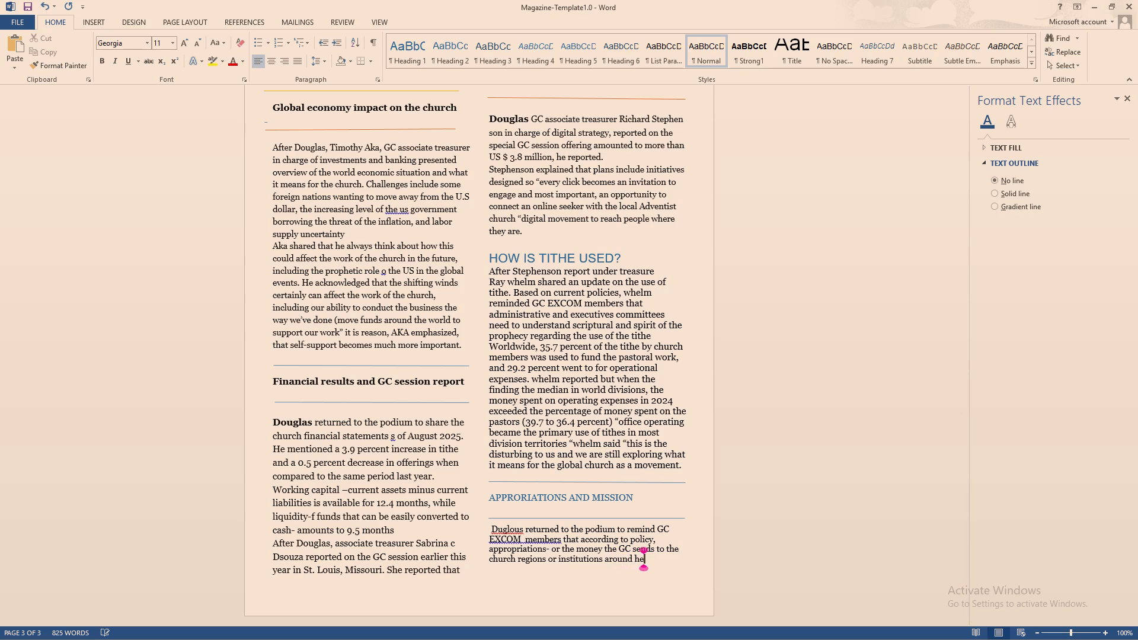
key(BackSpace)
key(BackSpace)
key(space)
text(the f)
key(BackSpace)
text(worl)
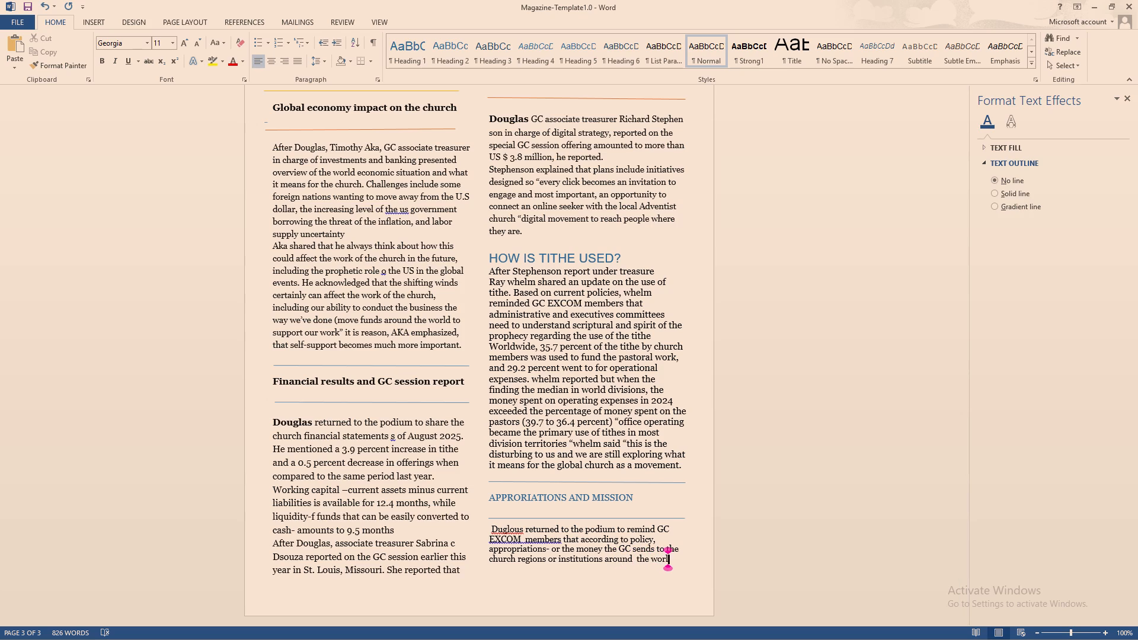
text(d)
key(space)
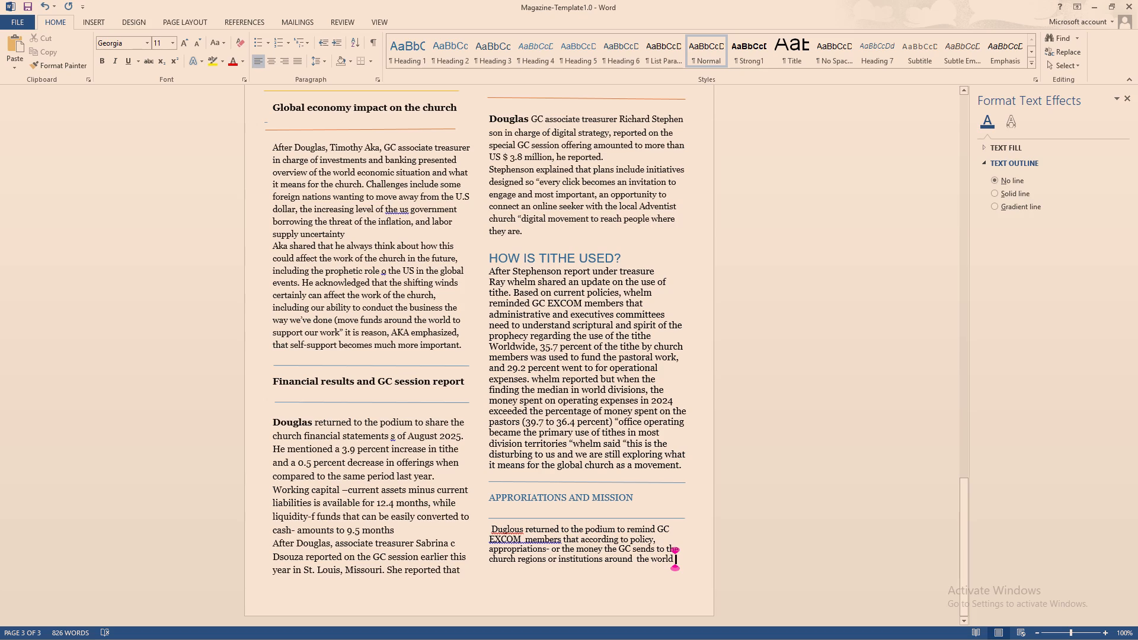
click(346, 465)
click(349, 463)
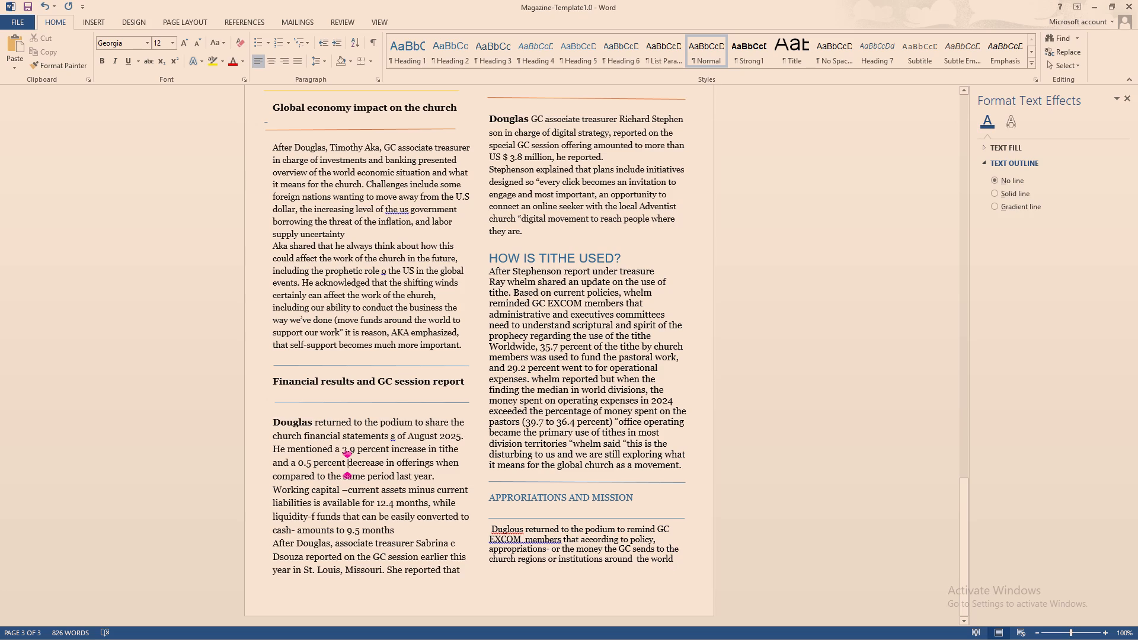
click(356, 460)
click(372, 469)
Resume at the end of the appropriations paragraph, after "world", with "- follows a methodology".
click(631, 558)
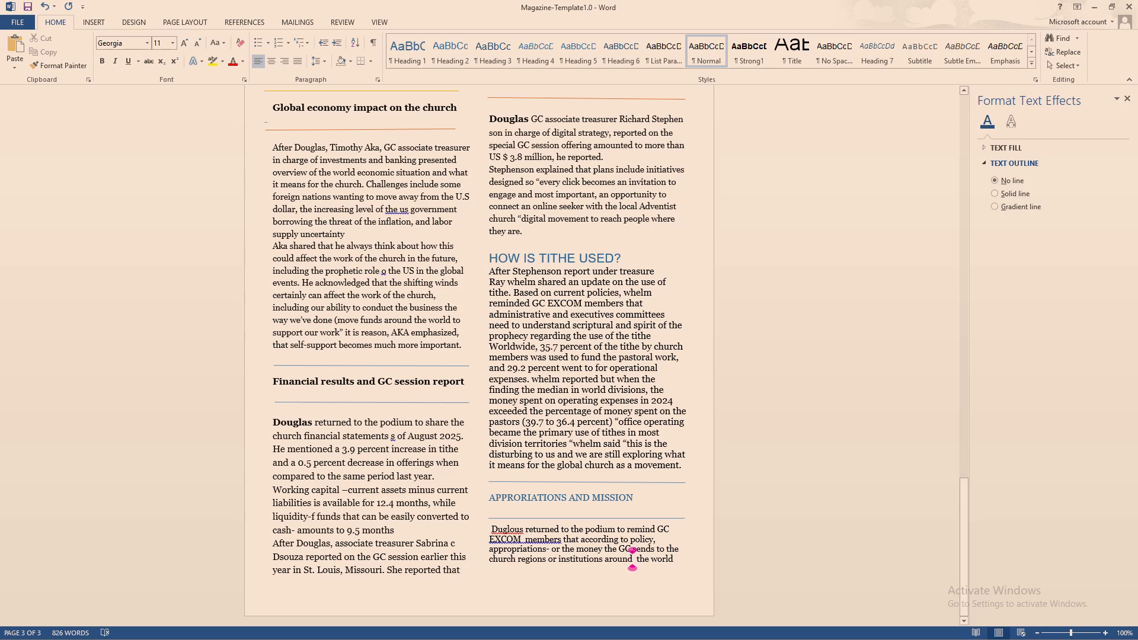
click(677, 559)
text(- fo)
text(llows)
key(space)
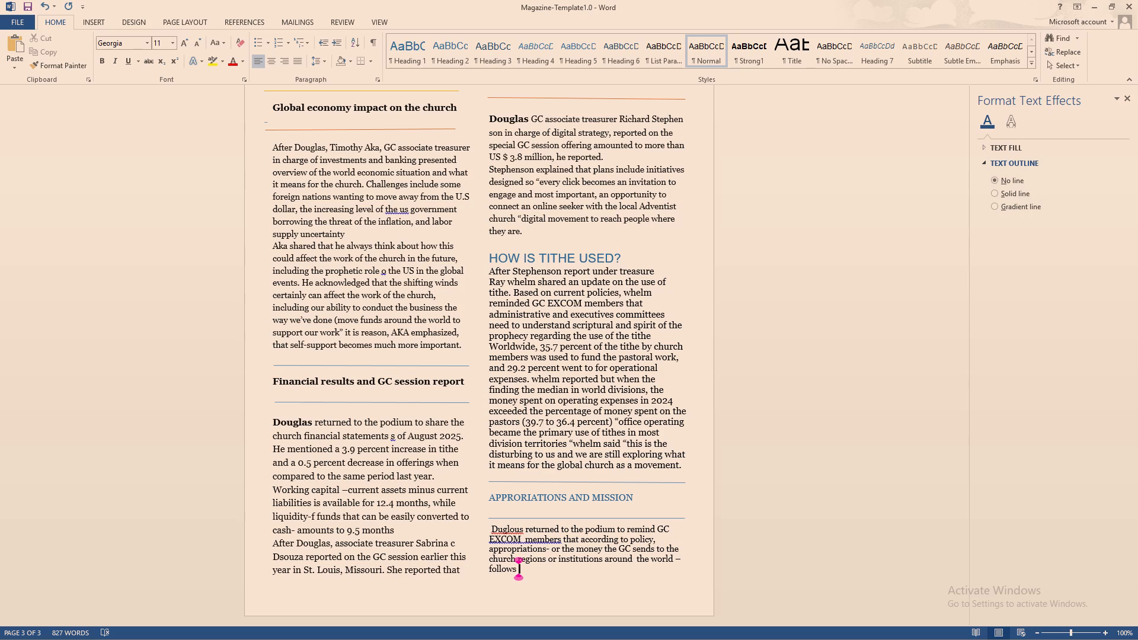
text(a me)
text(thodology)
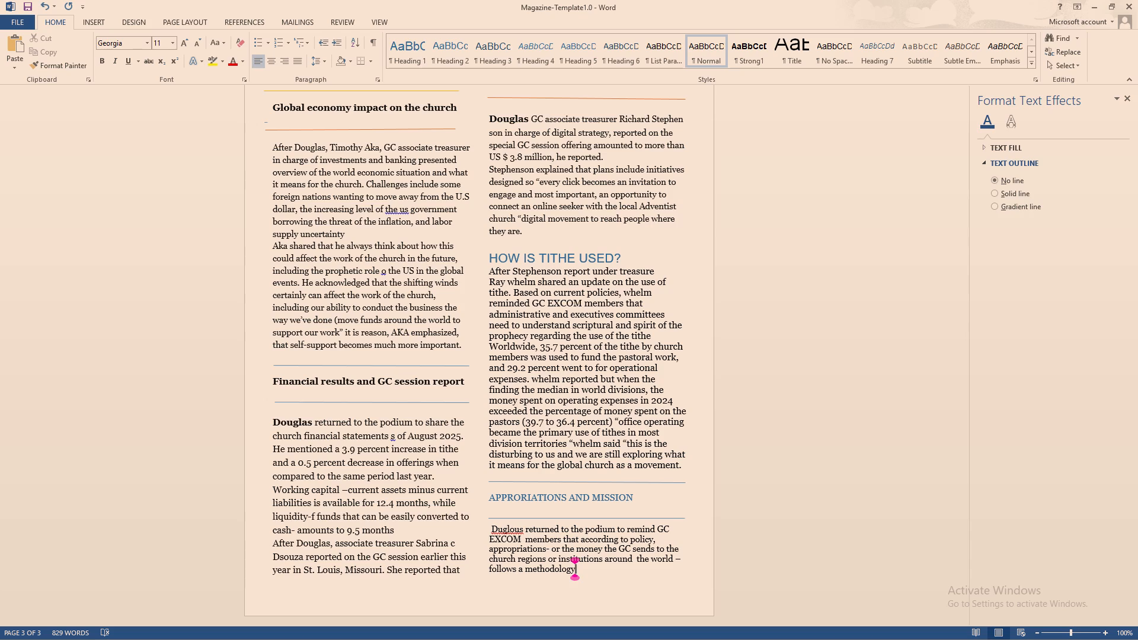
text(y)
key(space)
Continue the sentence after "methodology" with "that promotes mission priorities".
key(space)
text(that prompts)
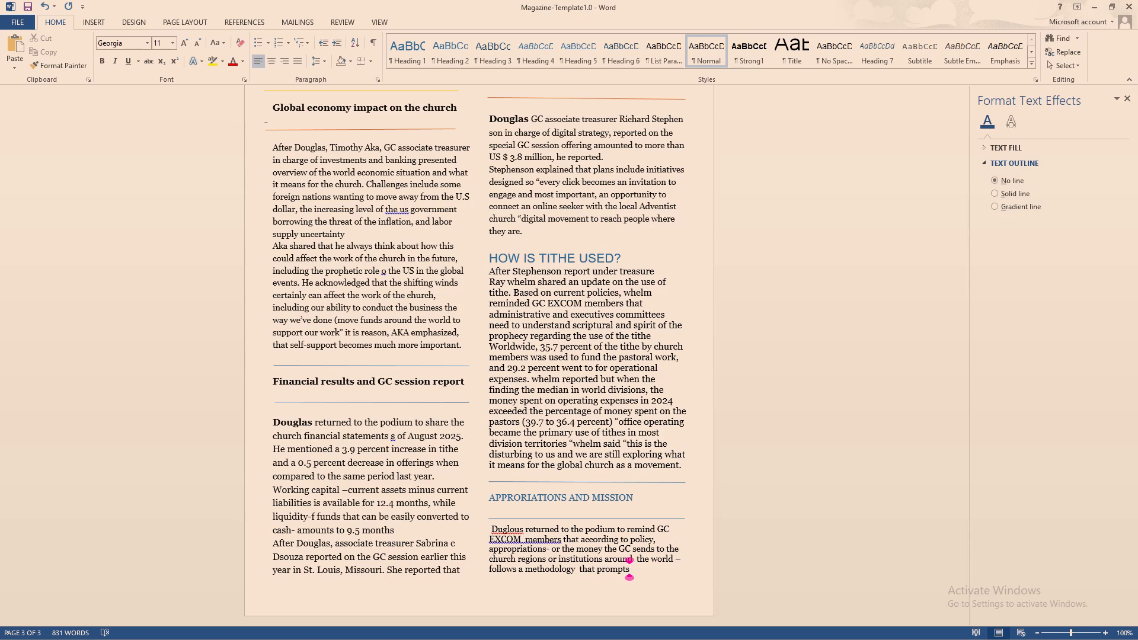
key(BackSpace)
key(BackSpace)
key(BackSpace)
text(otes)
key(space)
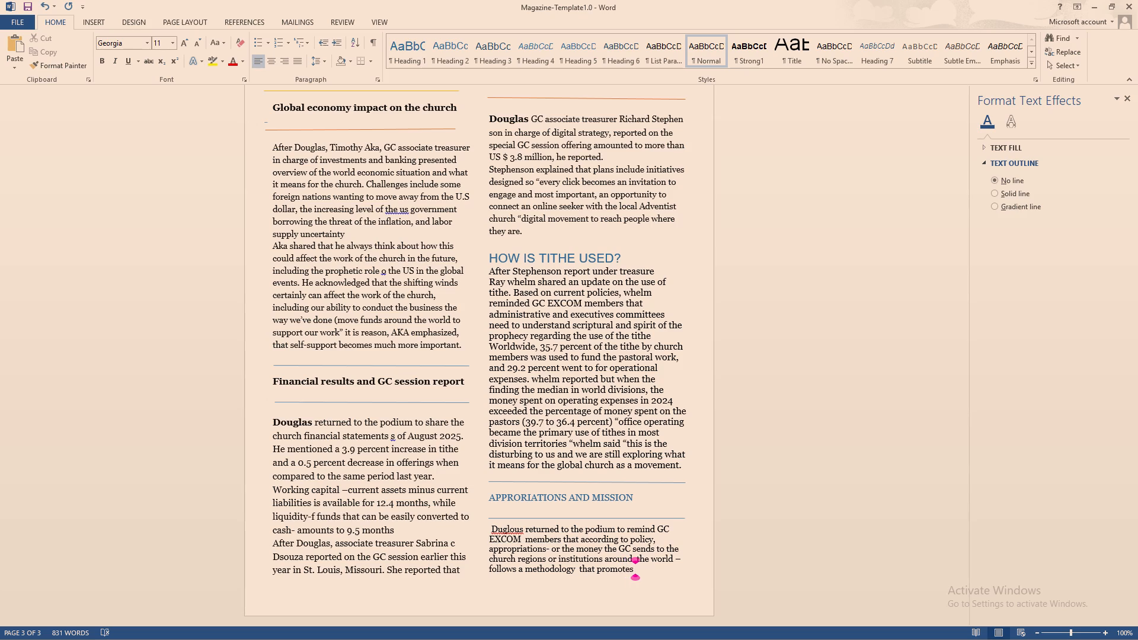
text(mission)
key(space)
text(priorites)
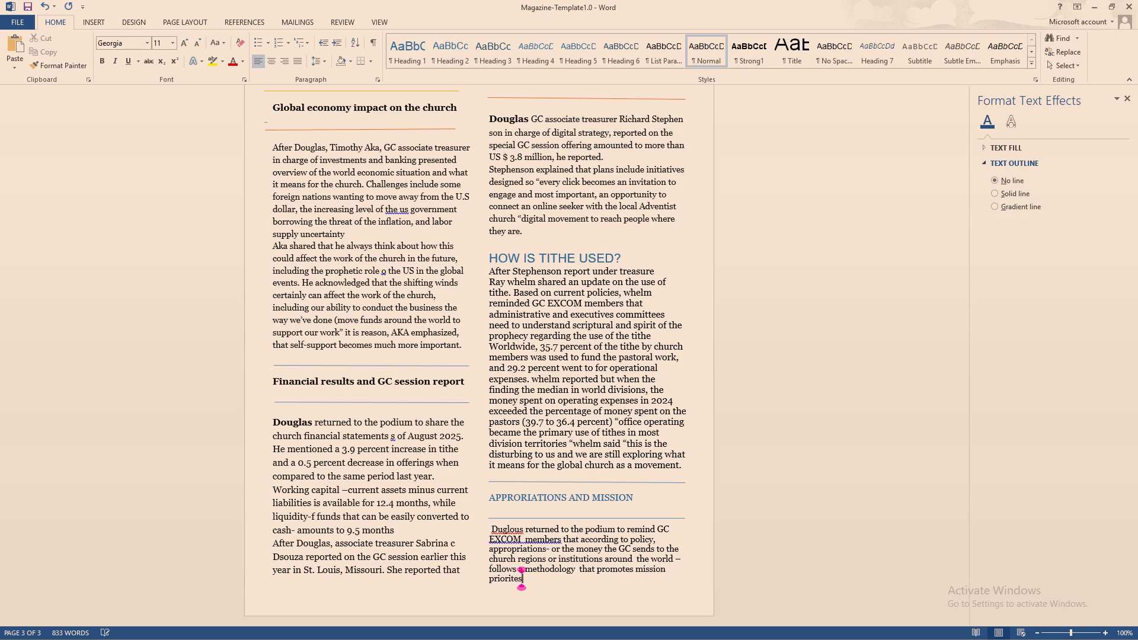
key(BackSpace)
key(BackSpace)
text(ies)
key(space)
Add a quotation mark after "priorities" and continue with "accordingly it has been voted to have".
text(" a)
text(ccc)
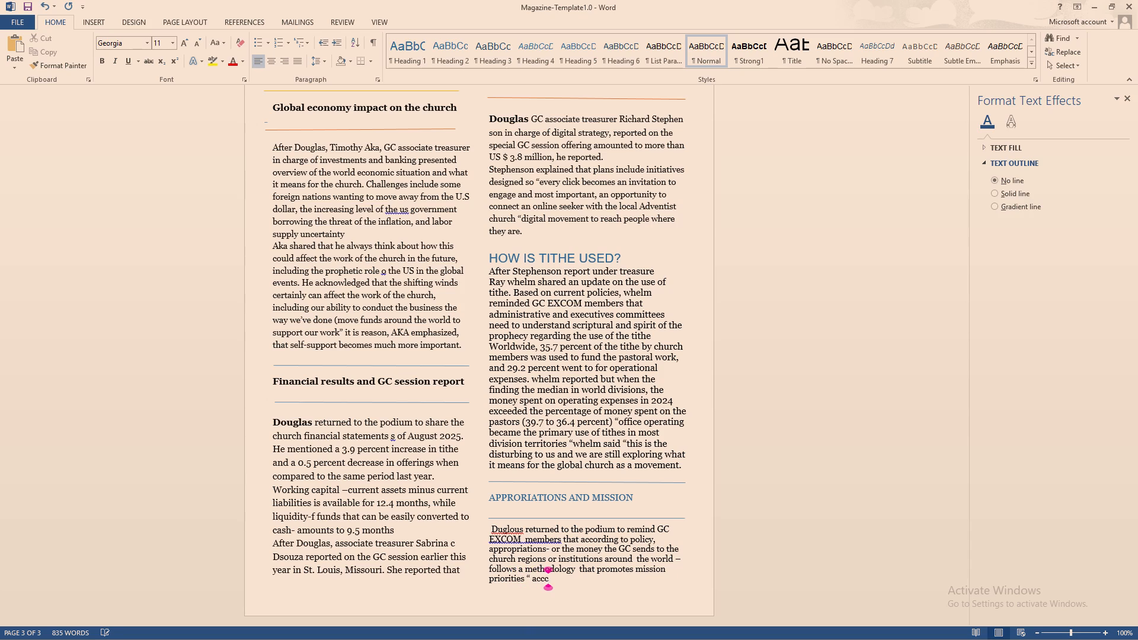
key(BackSpace)
text(ordinl)
key(BackSpace)
text(gly)
key(space)
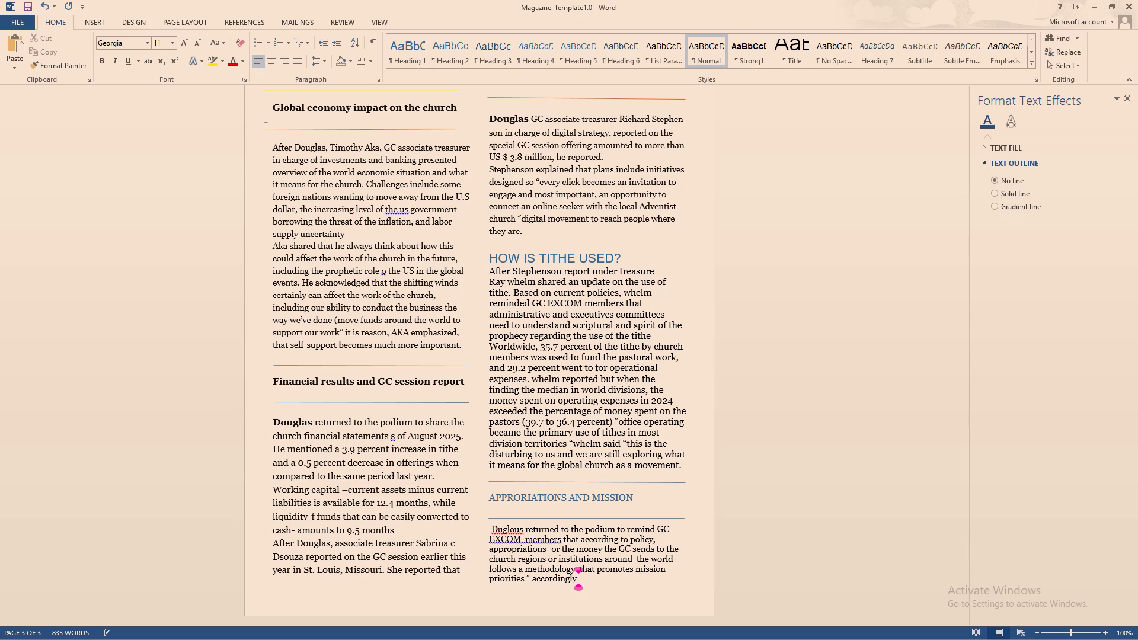
text(it has been)
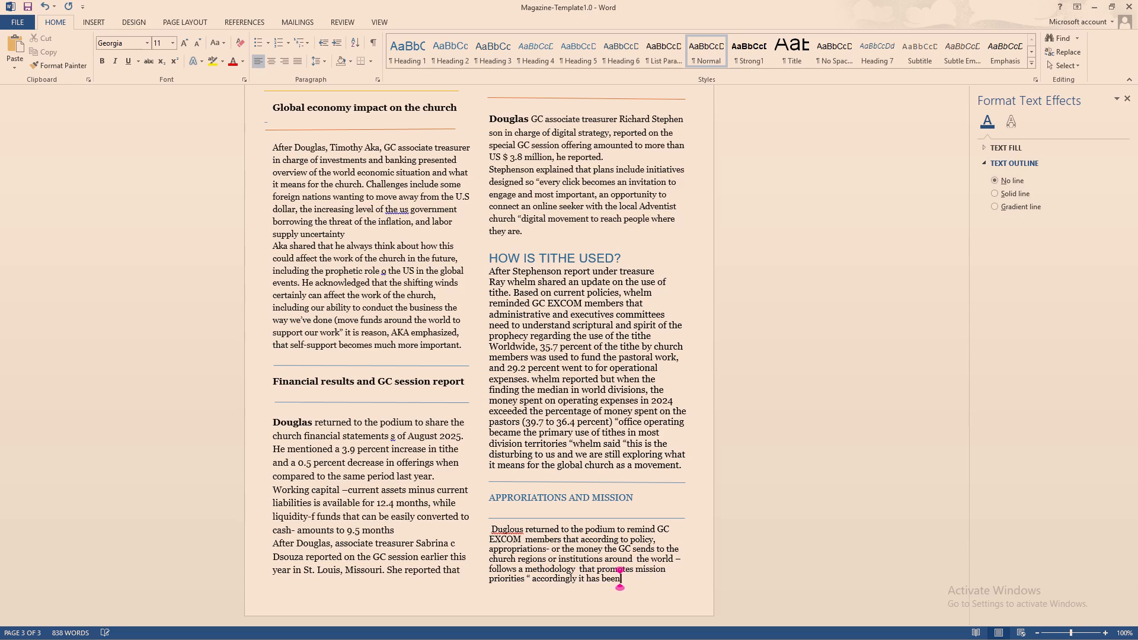
key(space)
text(voteed to have)
key(space)
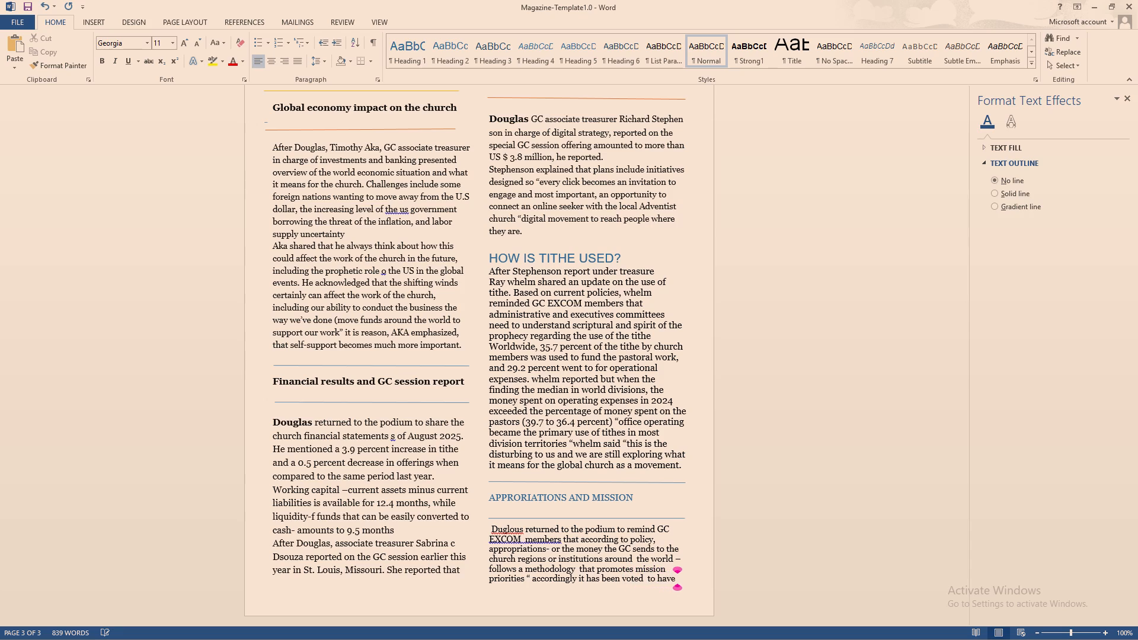
Continue the quoted sentence after "voted to have" with "a baseline appropriation amount adjusted".
key(space)
text(ab)
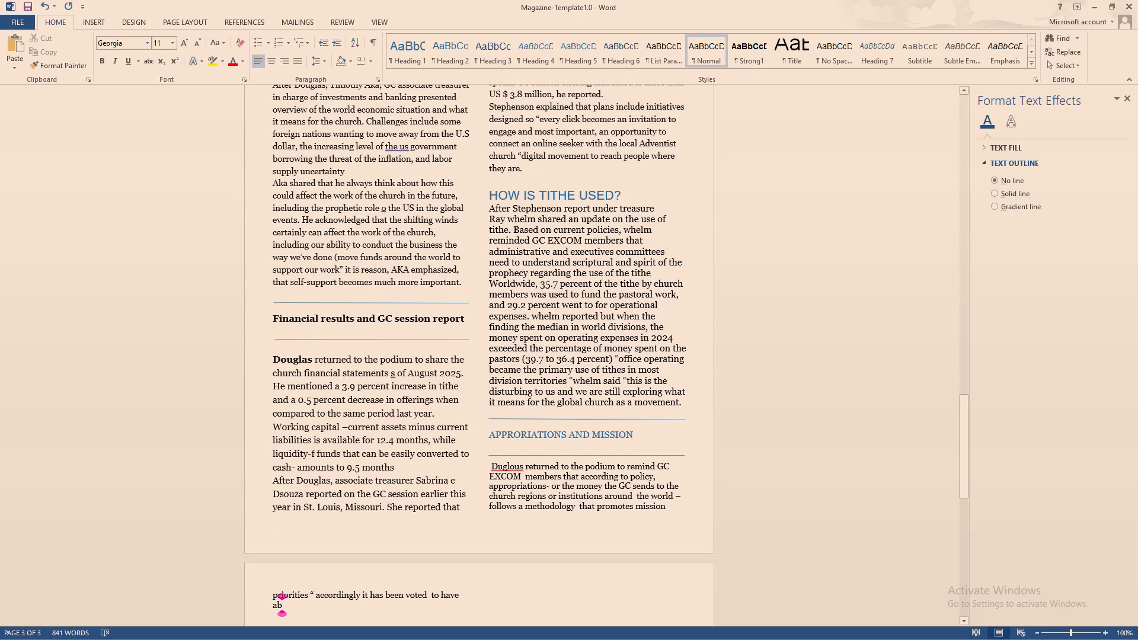
key(BackSpace)
key(space)
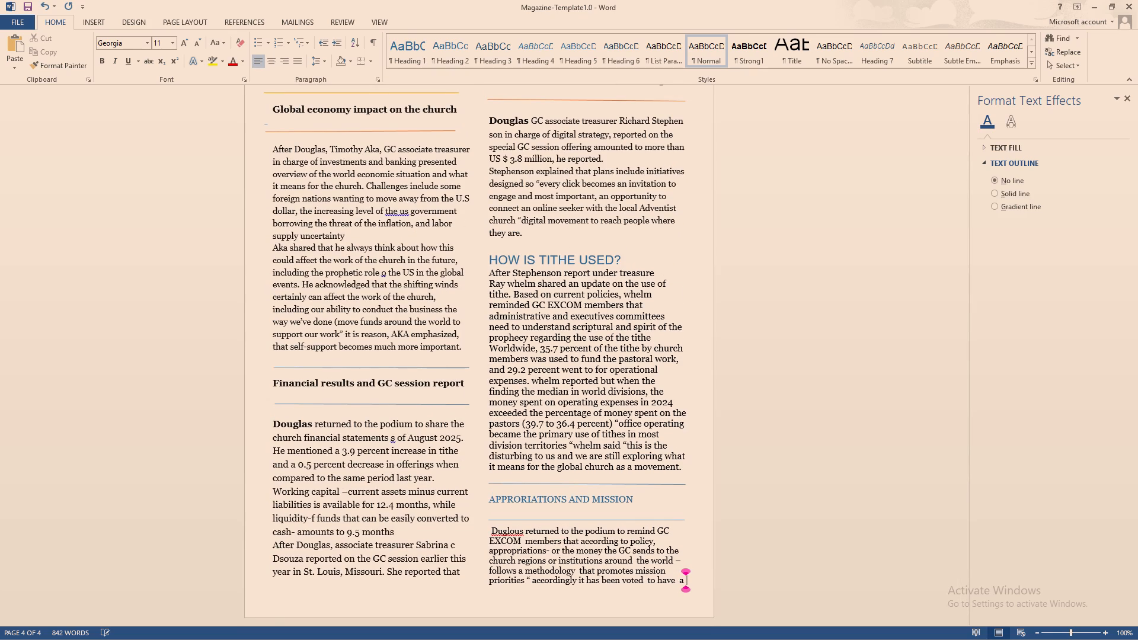
text(baseline)
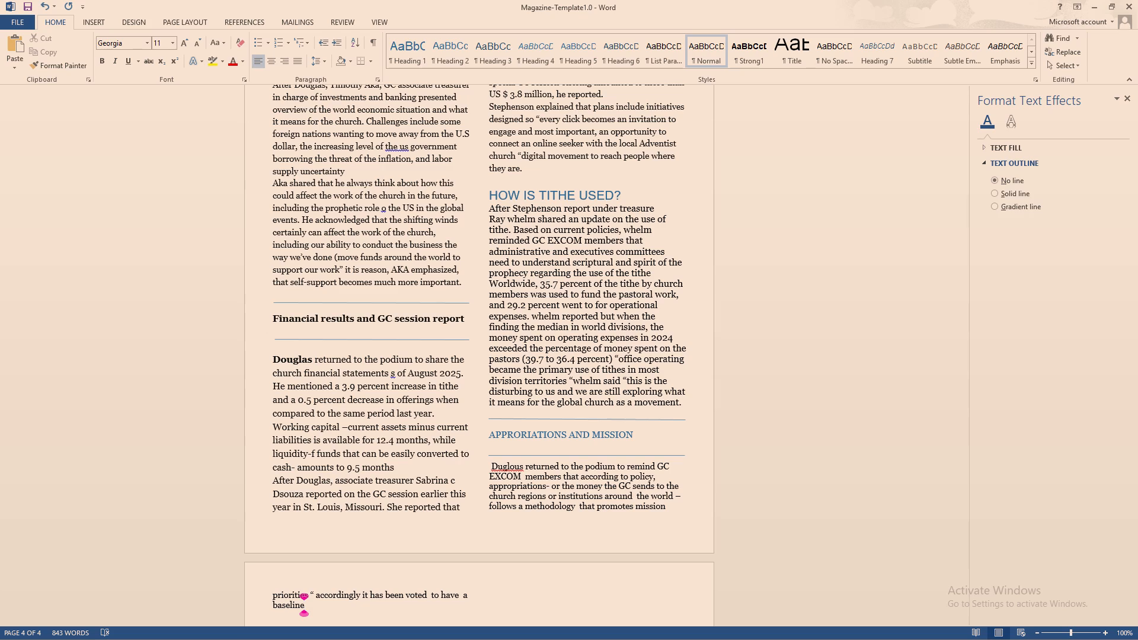
key(space)
text(appropriation)
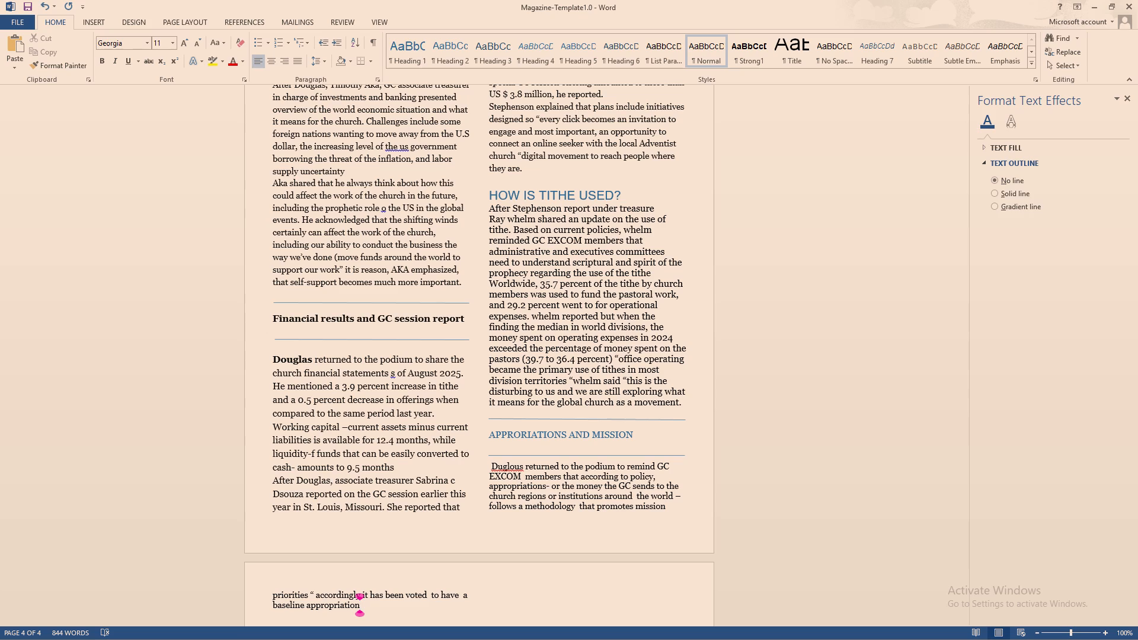
key(space)
text(amount adjust)
text(ed)
key(space)
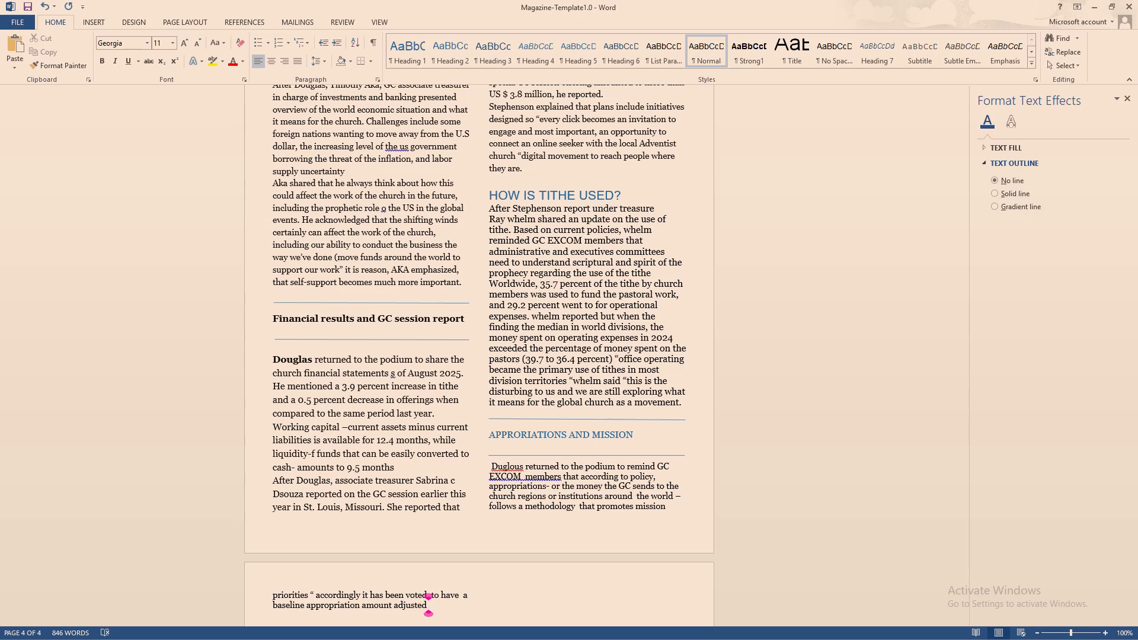
Continue the sentence after "baseline appropriation amount adjusted" with "to the economic size of the division".
text(to the exo)
key(BackSpace)
key(BackSpace)
text(conomi)
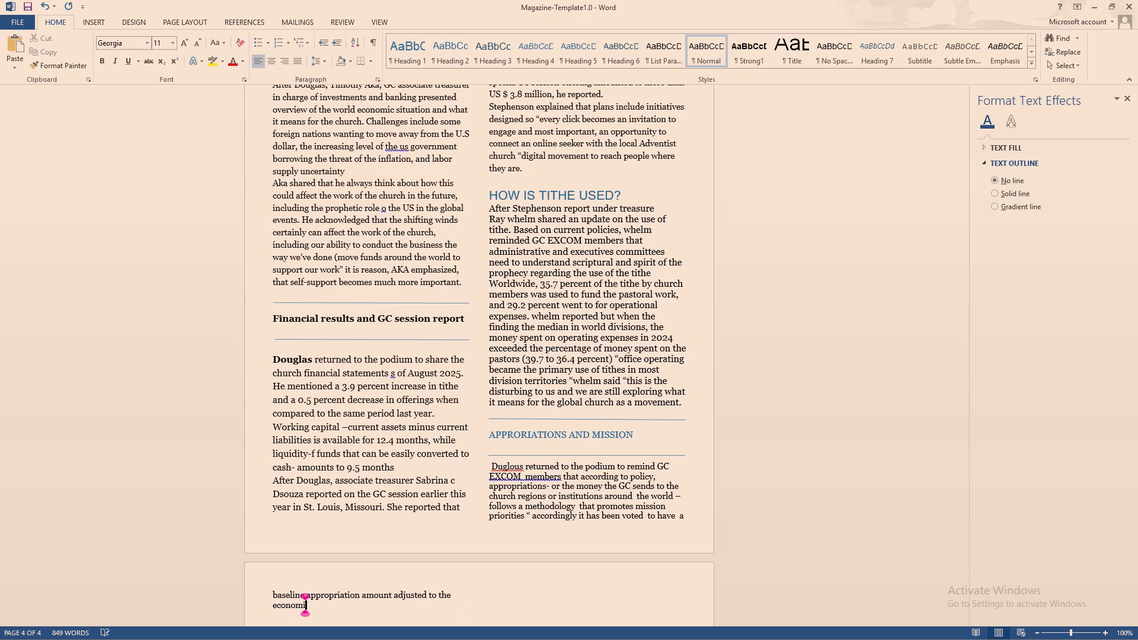
text(c size)
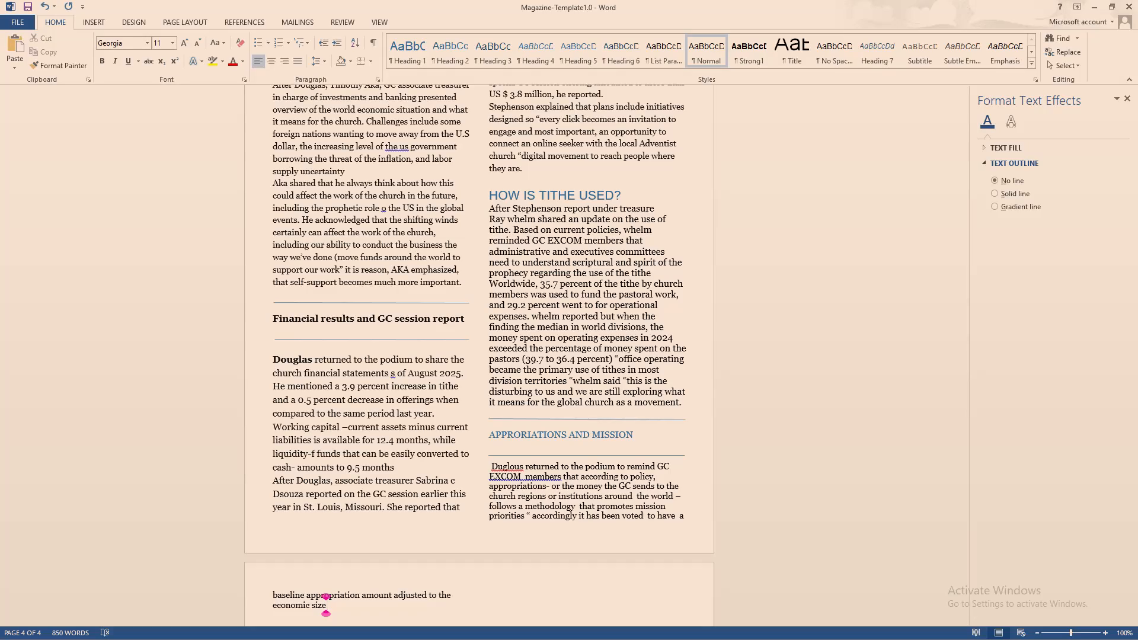
key(space)
text(of the division)
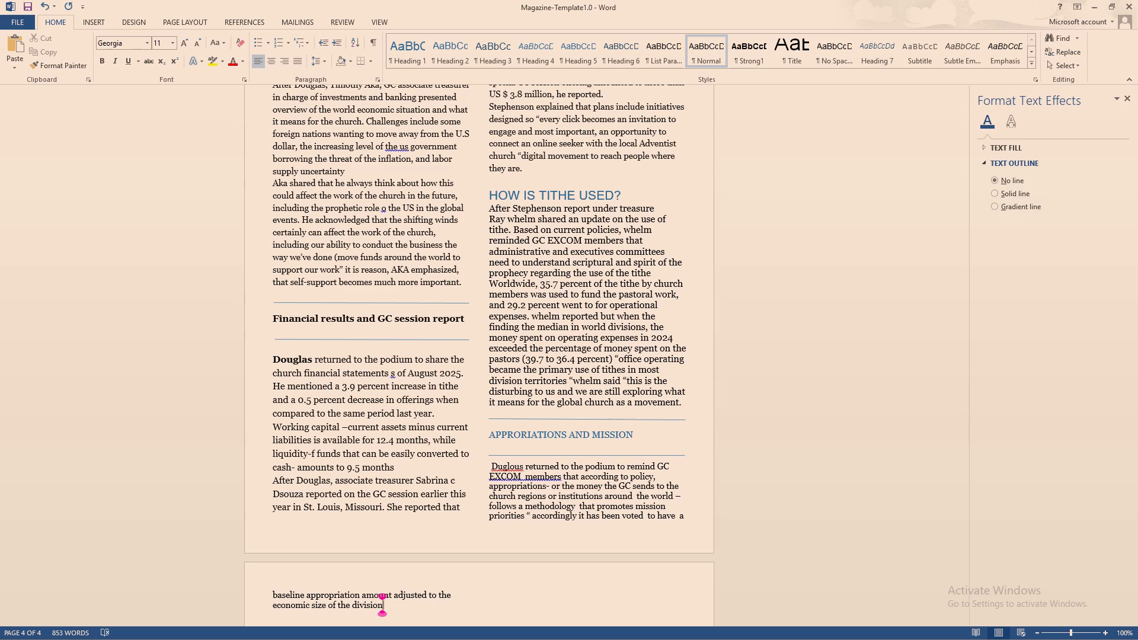
End the sentence after "division" with a period and add "To that douglas said , an additional amount will be added".
text(. To that)
key(space)
text(douglas said)
key(space)
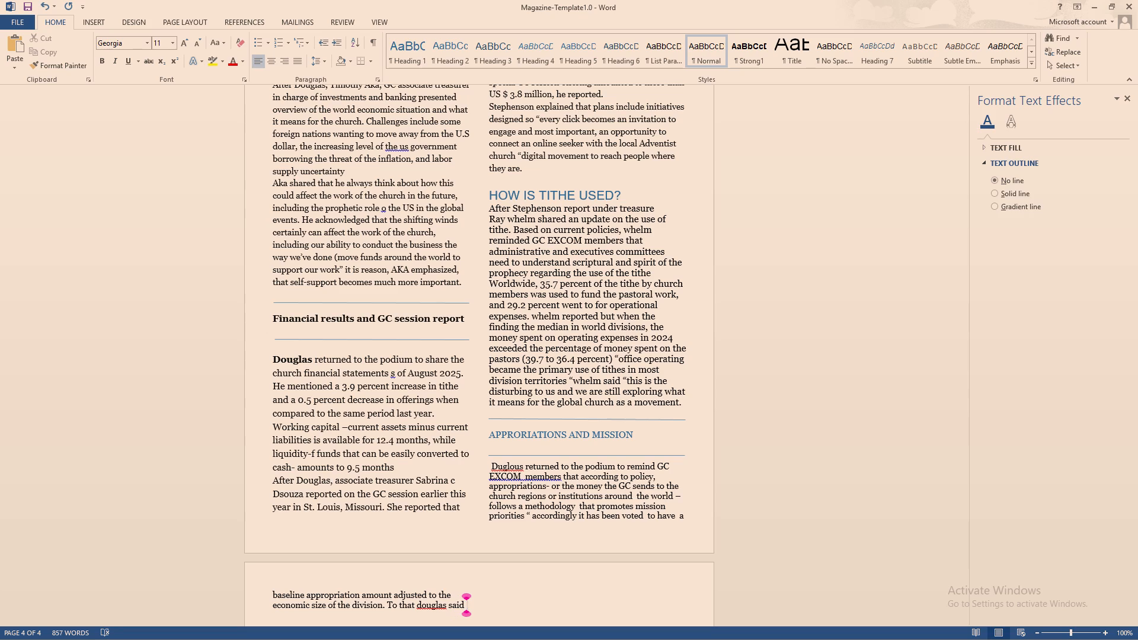
text(, an d)
key(BackSpace)
text(addi)
text(tional)
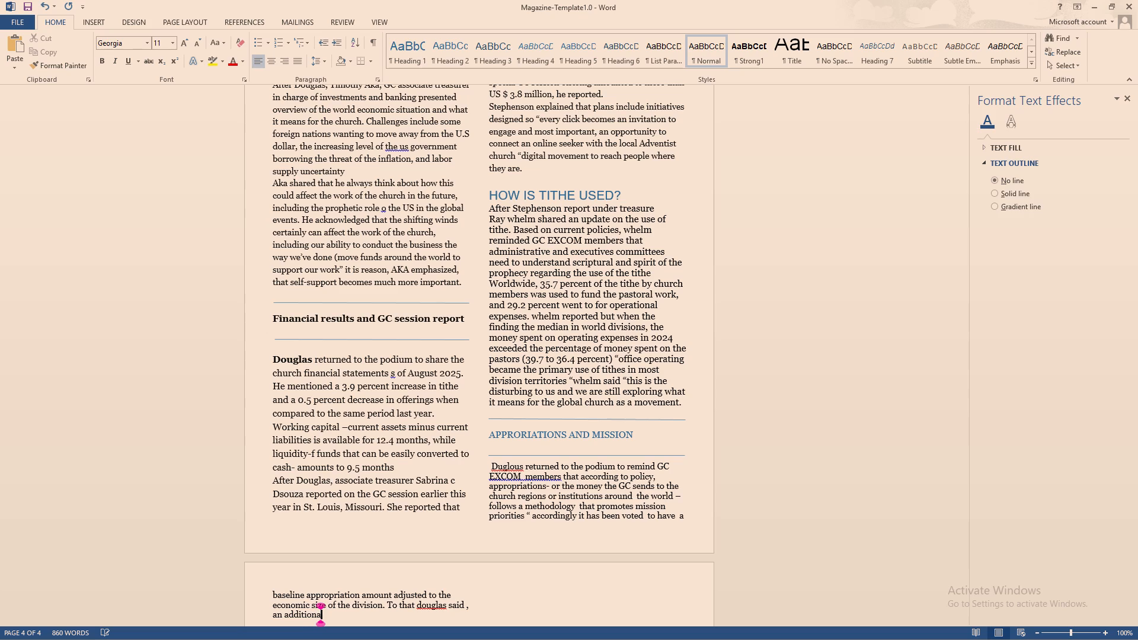
key(space)
text(amount will be)
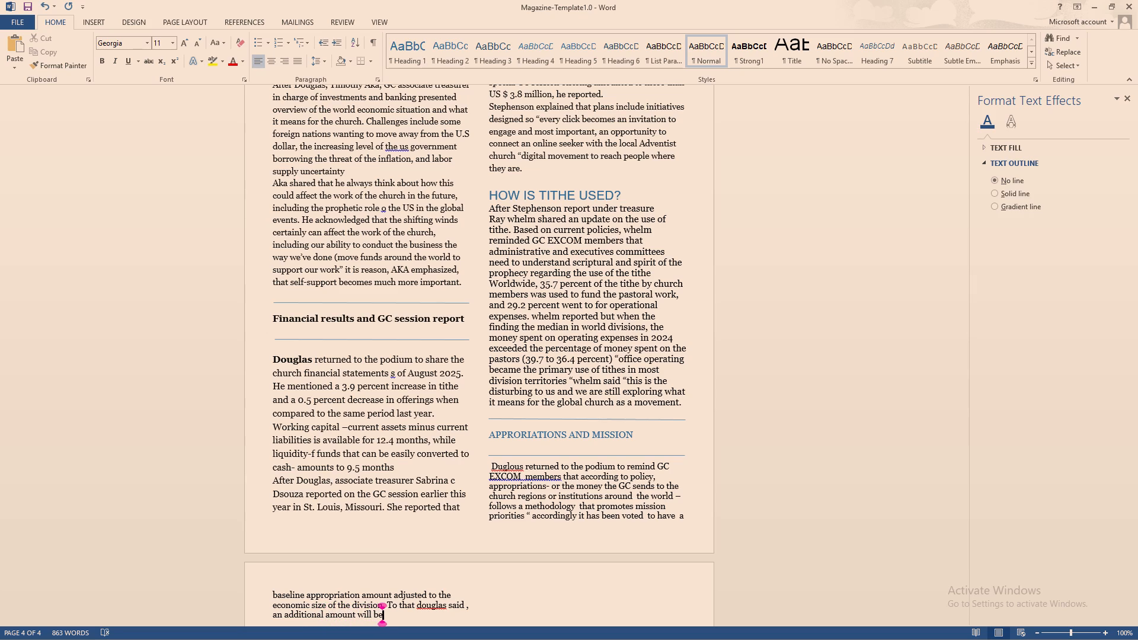
key(space)
text(ad)
text(ded)
key(space)
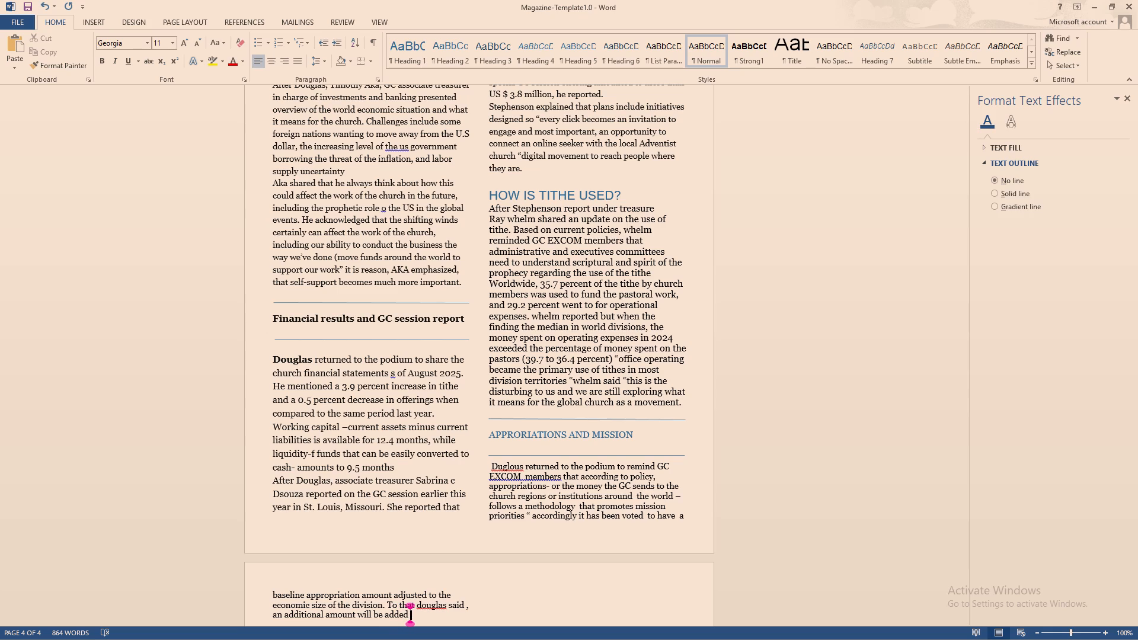
Open a quotation after "added" with "using matrix related to finances and mission" and end it with a single quotation mark.
key(shift+quotedbl)
text(using)
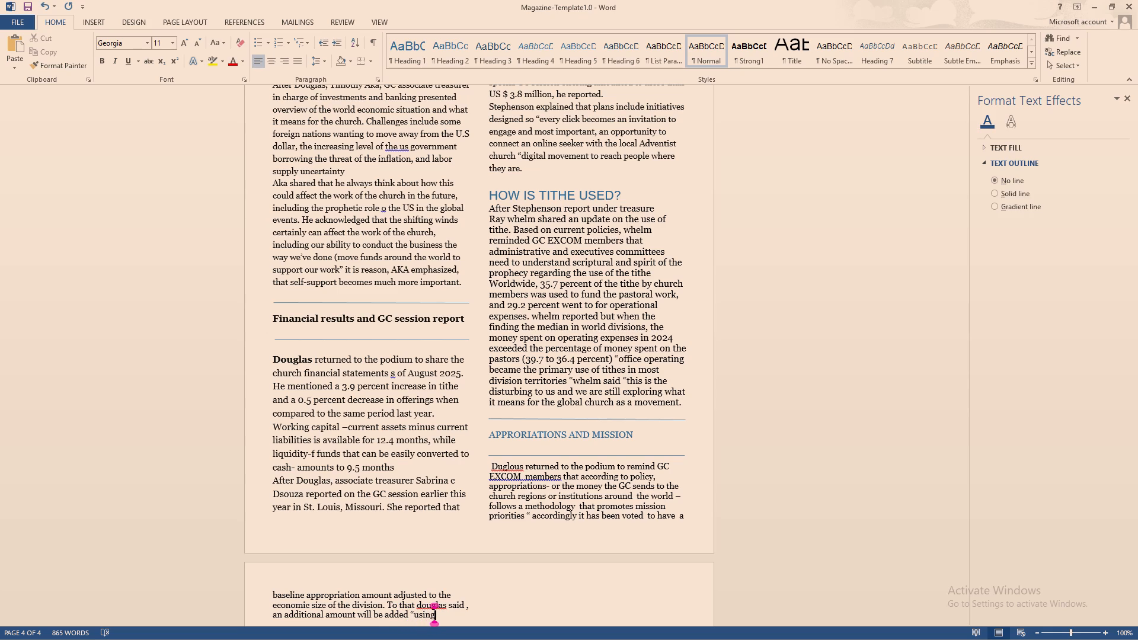
key(space)
text(matri)
key(space)
key(BackSpace)
text(x rela)
text(ted)
key(space)
text(to g)
key(BackSpace)
text(finances and mission)
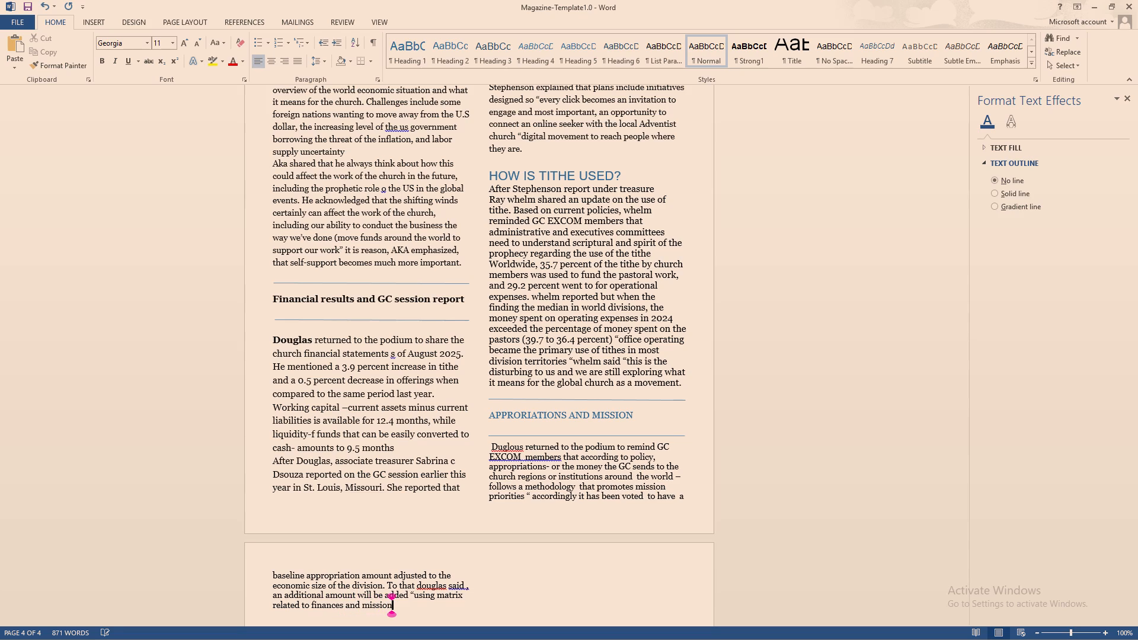
key(apostrophe)
Leave a blank line below the appropriations paragraph and start a new paragraph with "Among new elements to take into account".
key(Return)
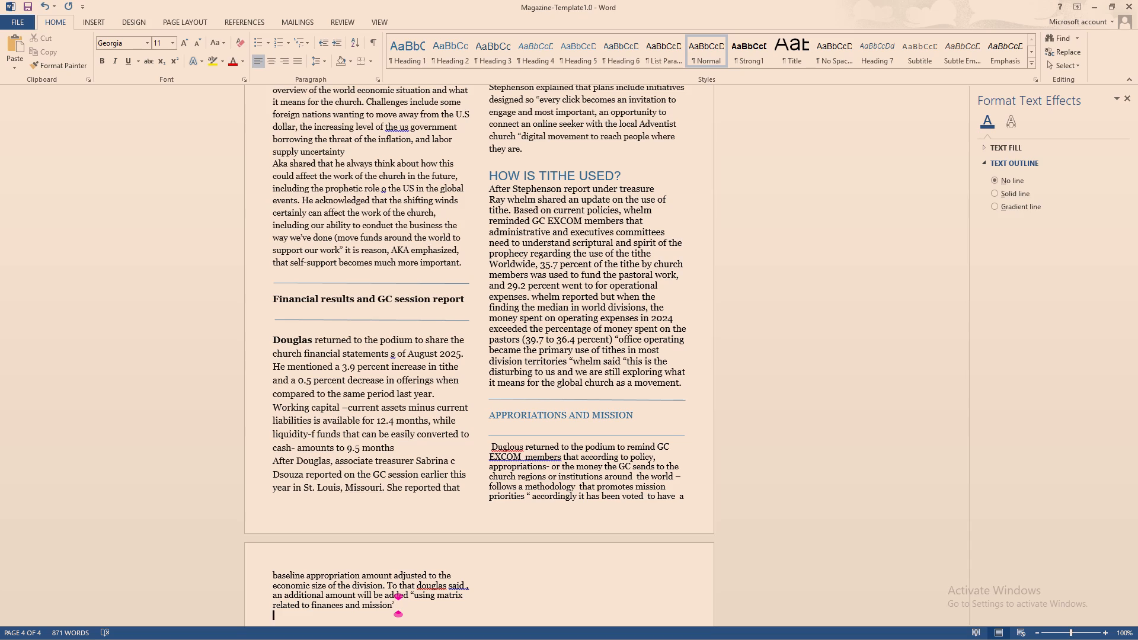
key(Return)
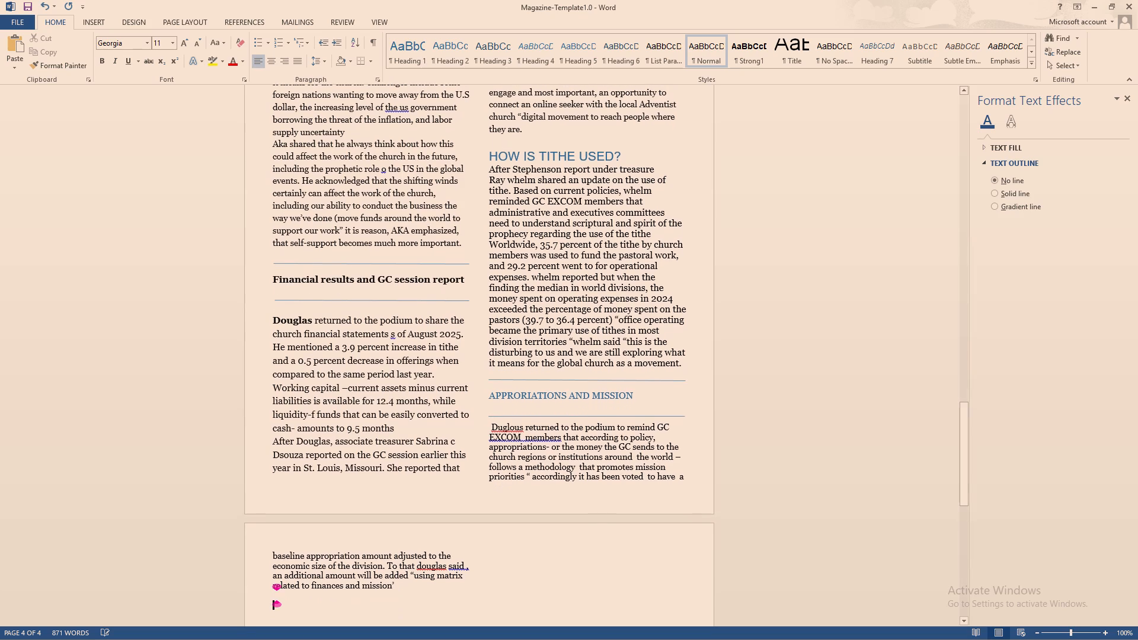
text(among)
key(space)
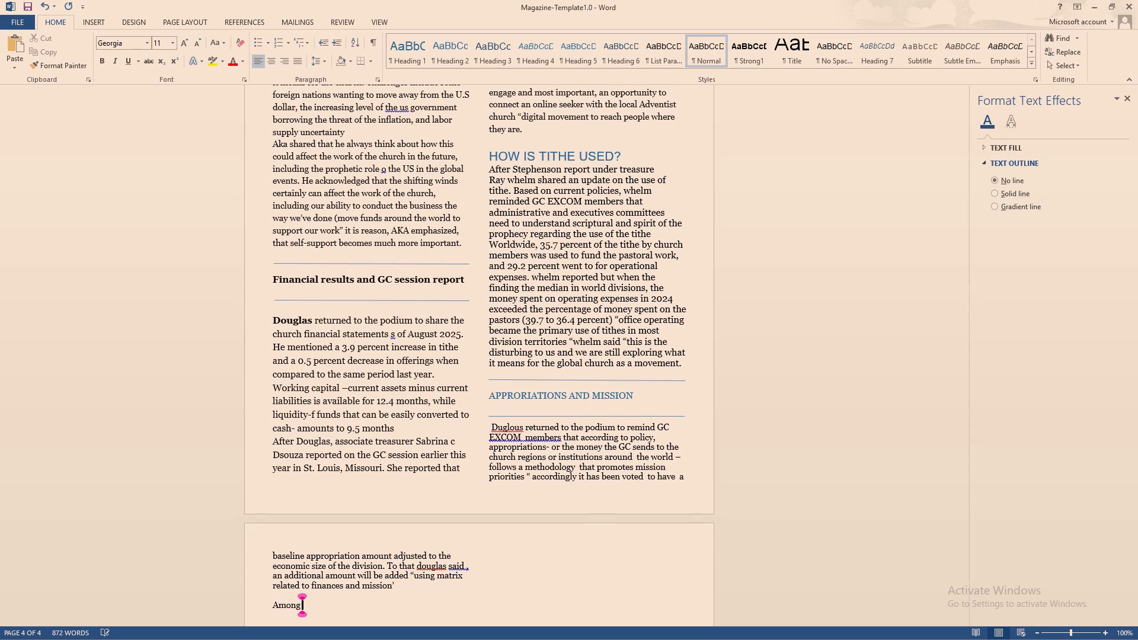
text(new)
key(space)
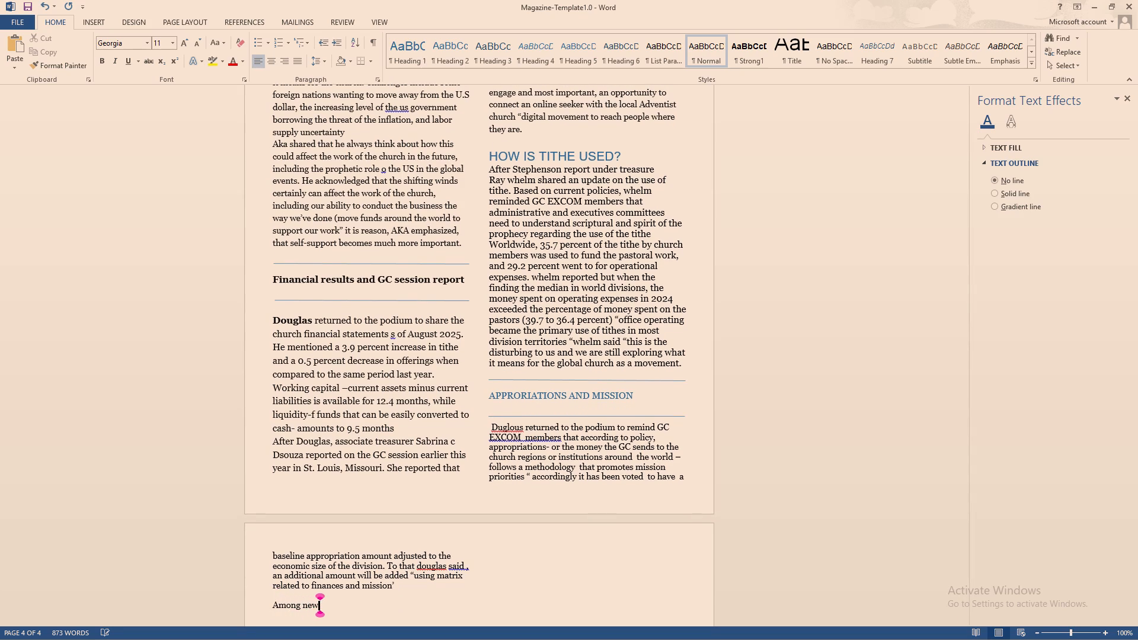
text(elemey)
key(BackSpace)
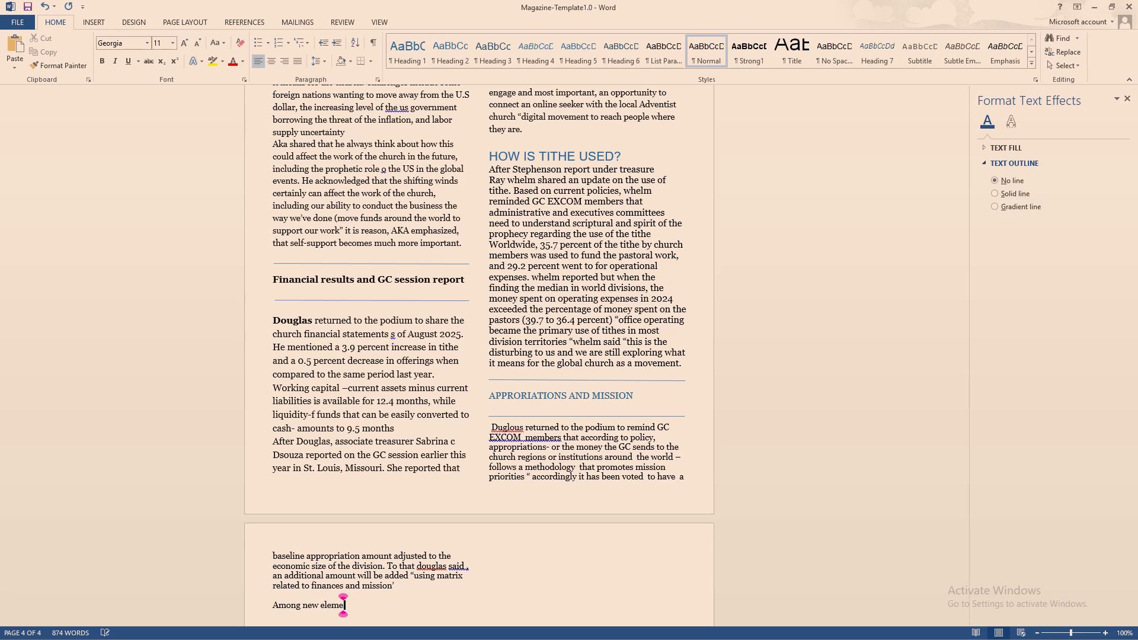
text(nts)
key(space)
text(to take)
key(space)
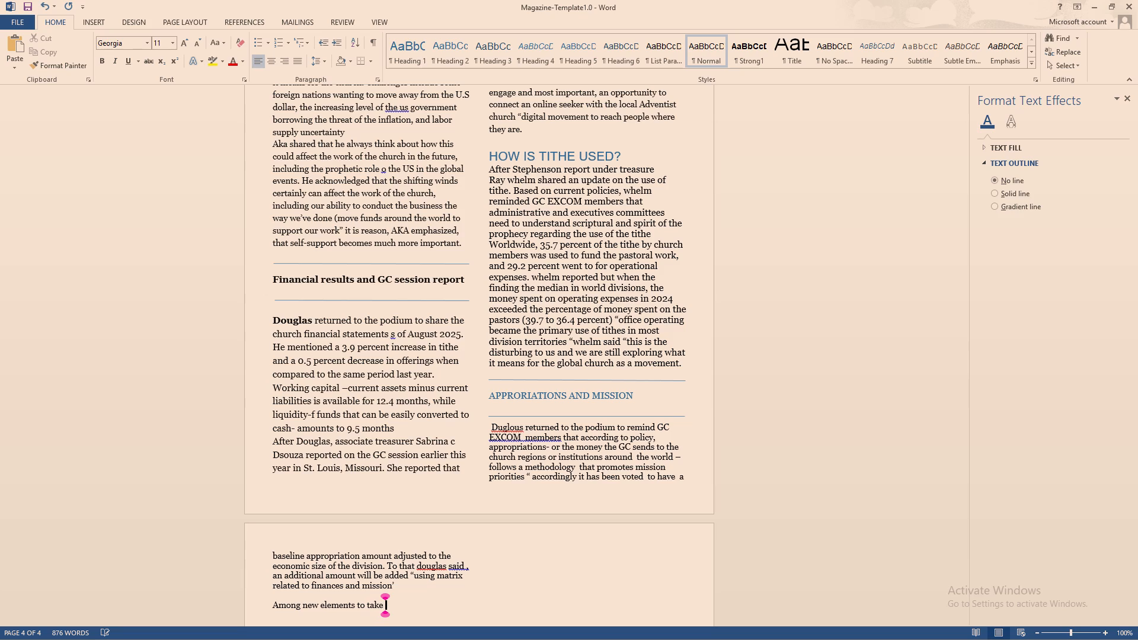
text(inyo)
key(BackSpace)
key(BackSpace)
text(to)
key(space)
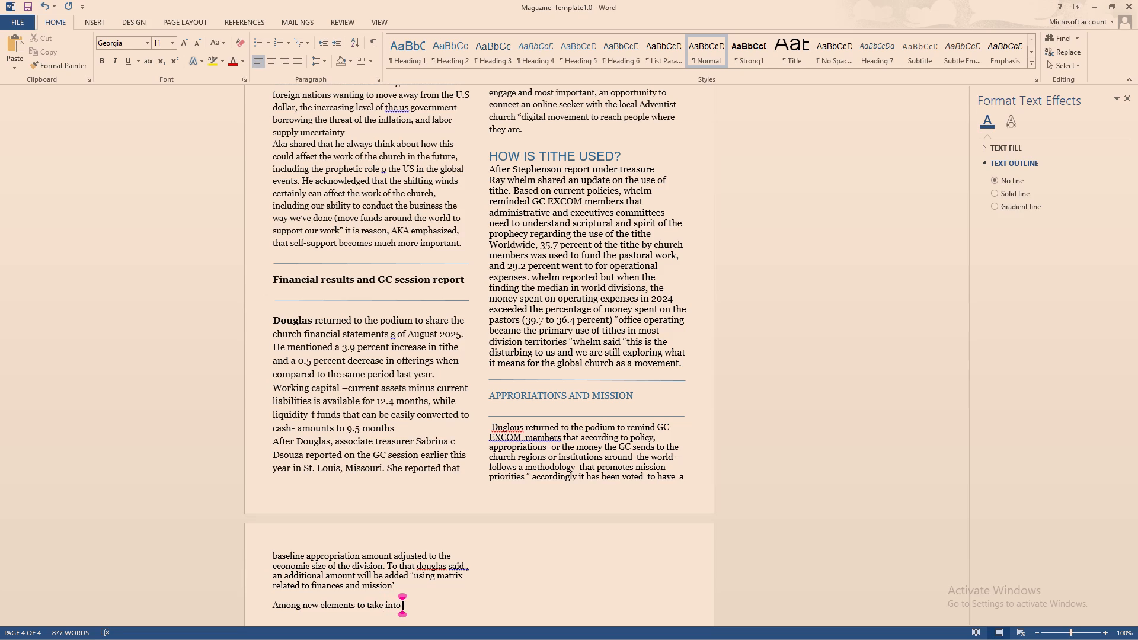
text(account)
key(space)
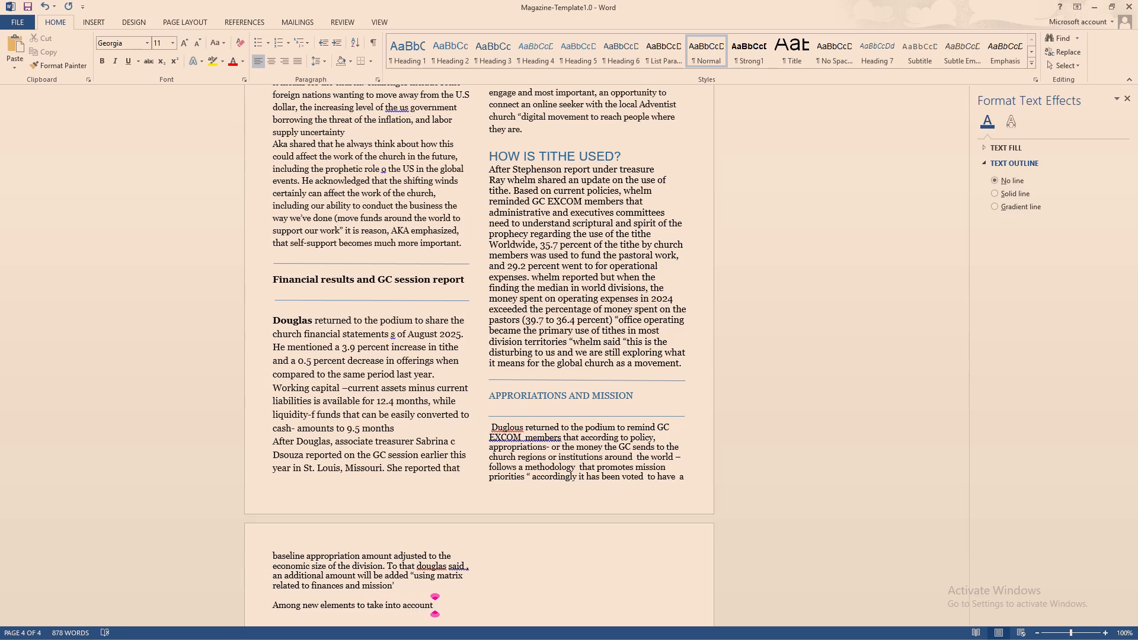
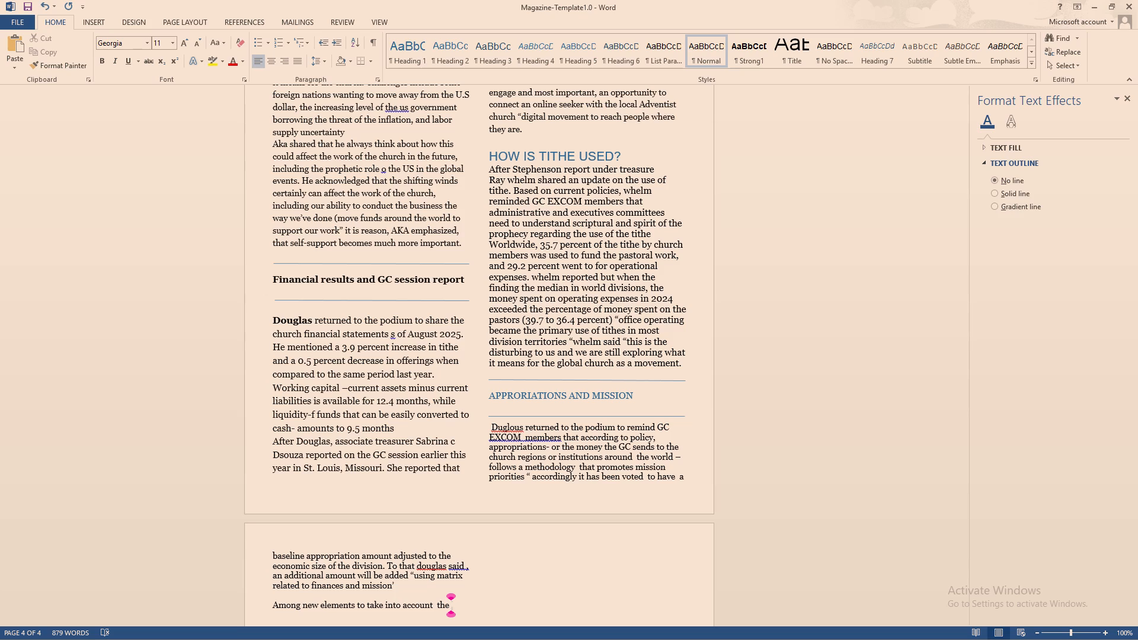
Replace the trailing word after "Among new elements to take into account" with "douglas said".
key(BackSpace)
key(BackSpace)
key(BackSpace)
key(BackSpace)
key(d)
text(ouga)
key(BackSpace)
key(BackSpace)
key(l)
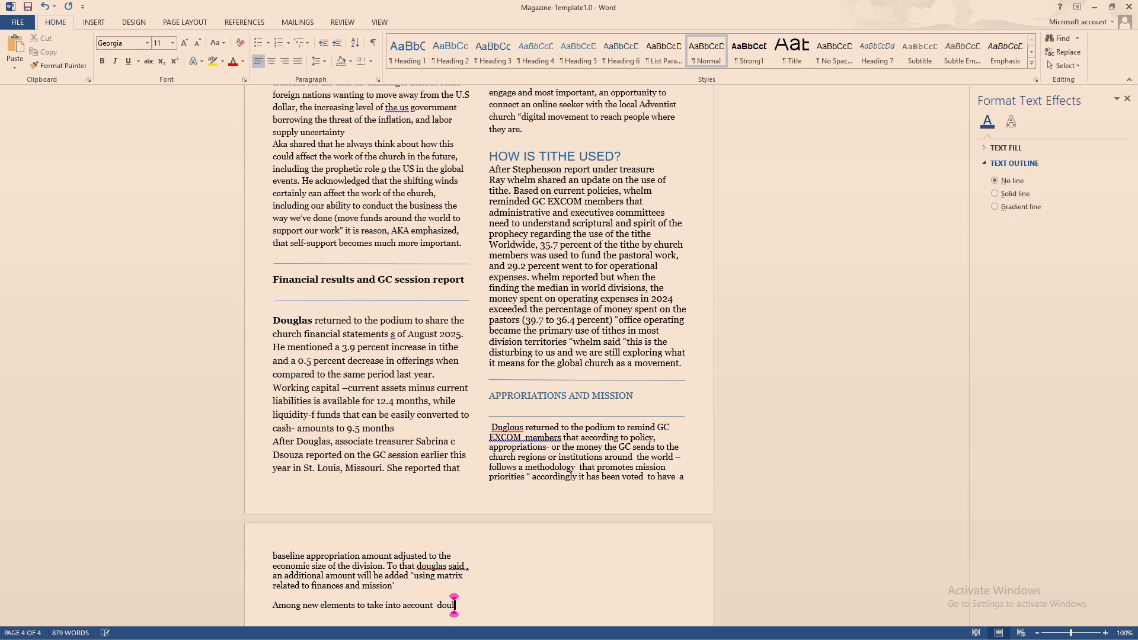
key(BackSpace)
text(glas sai)
key(d)
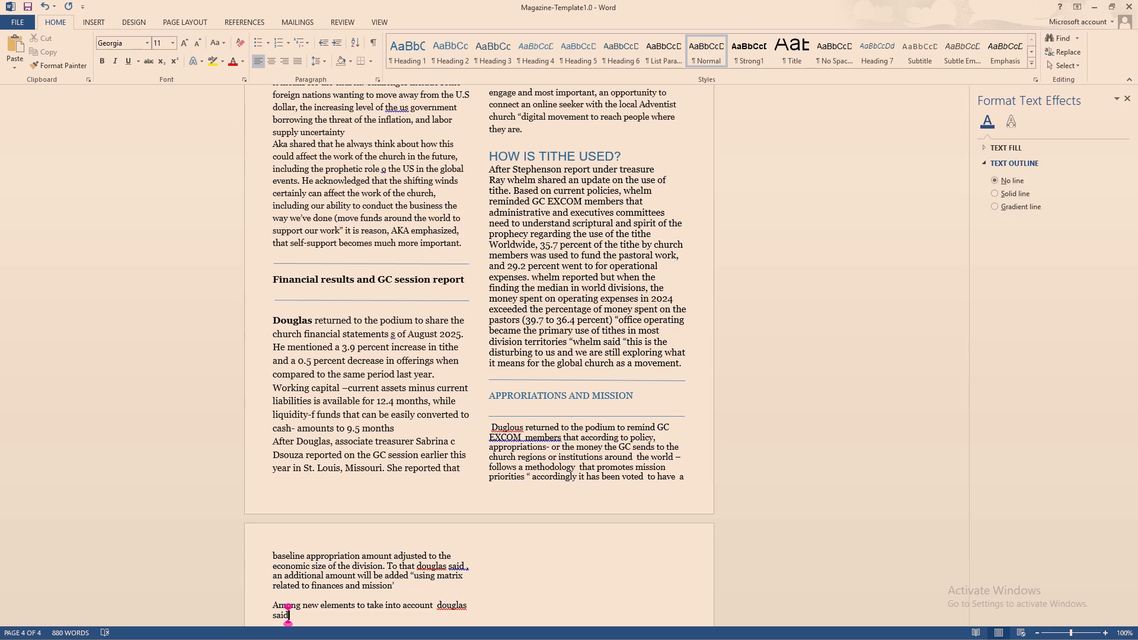
Continue the sentence after "douglas said" with a comma and "will be newly".
text(, w)
text(ill ben)
key(BackSpace)
key(space)
text(newl)
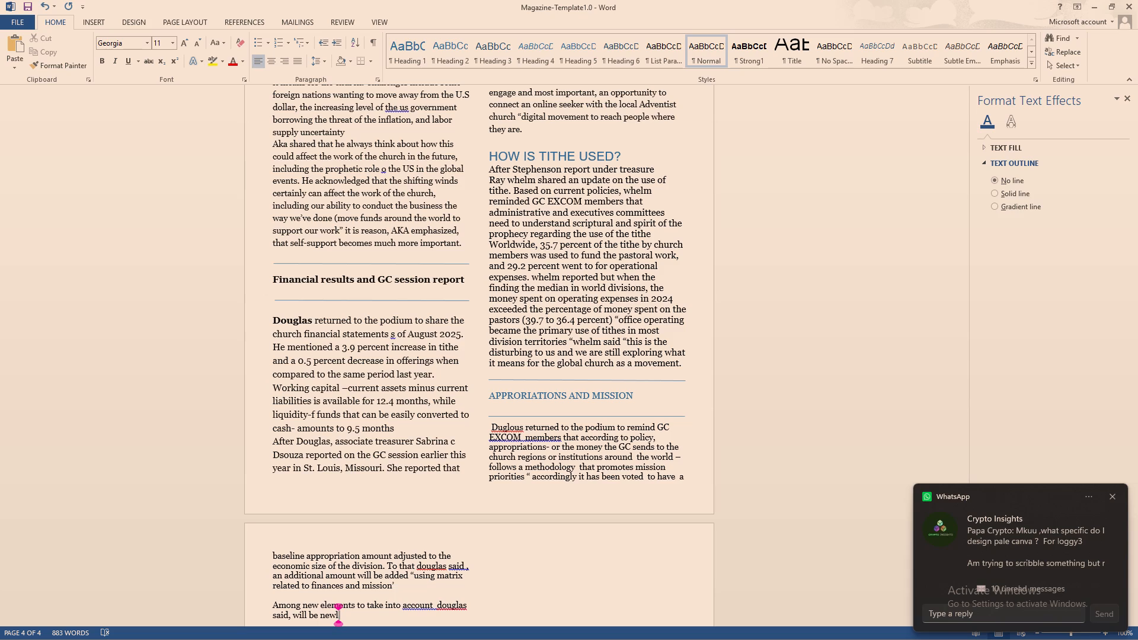
text(y)
key(space)
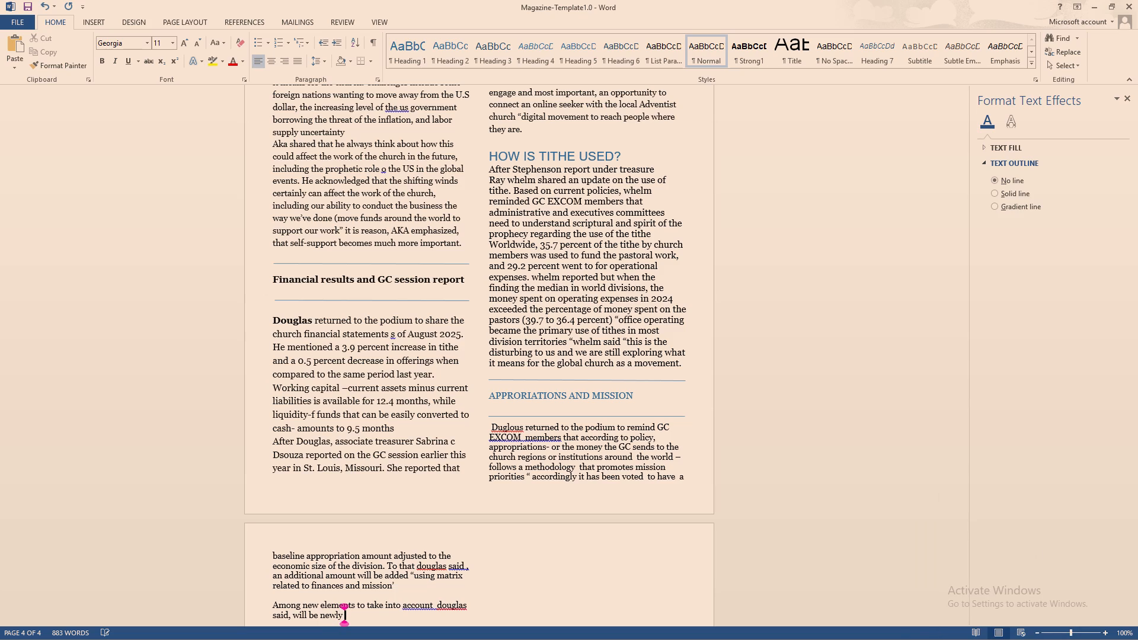
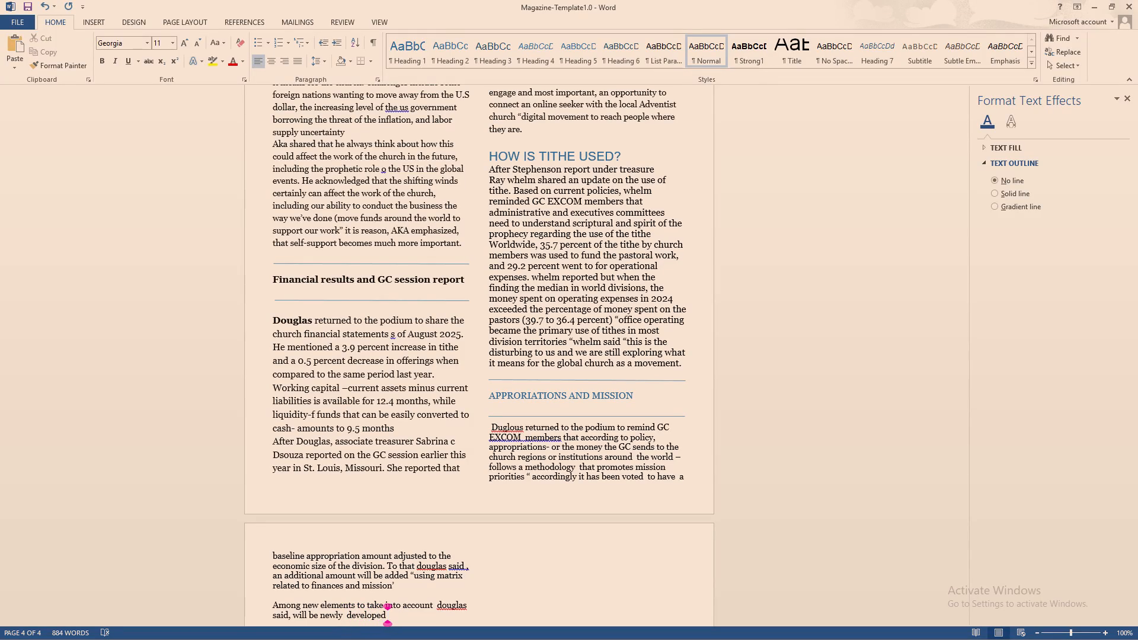
Continue the sentence after "will be newly developed" with "disciple-making score".
key(space)
text(disciple)
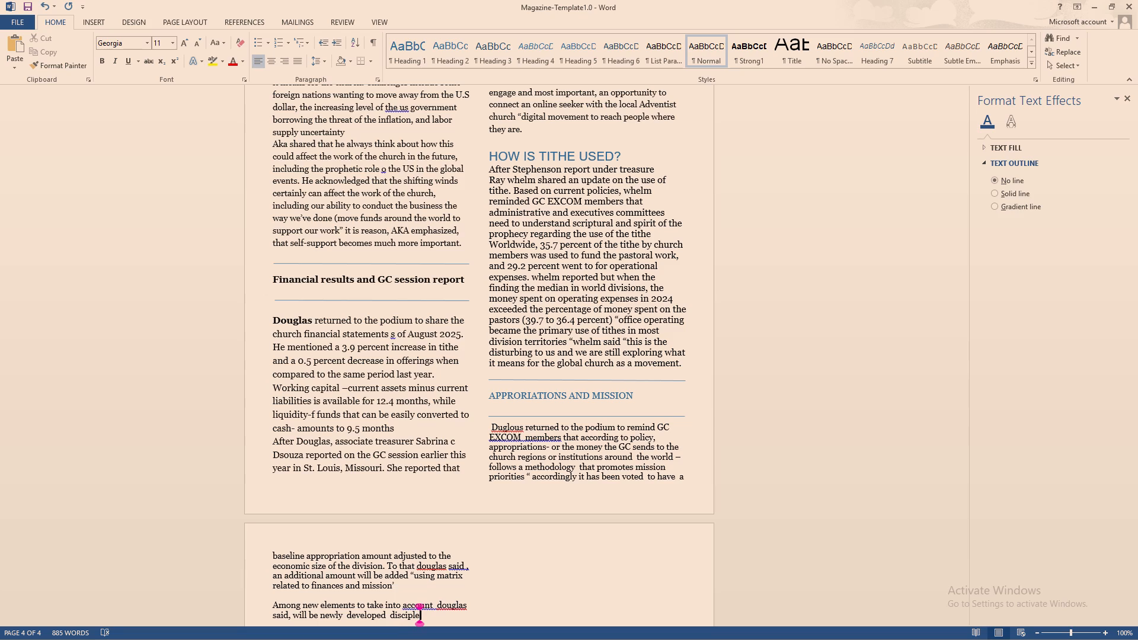
text(-makin)
text(g)
key(space)
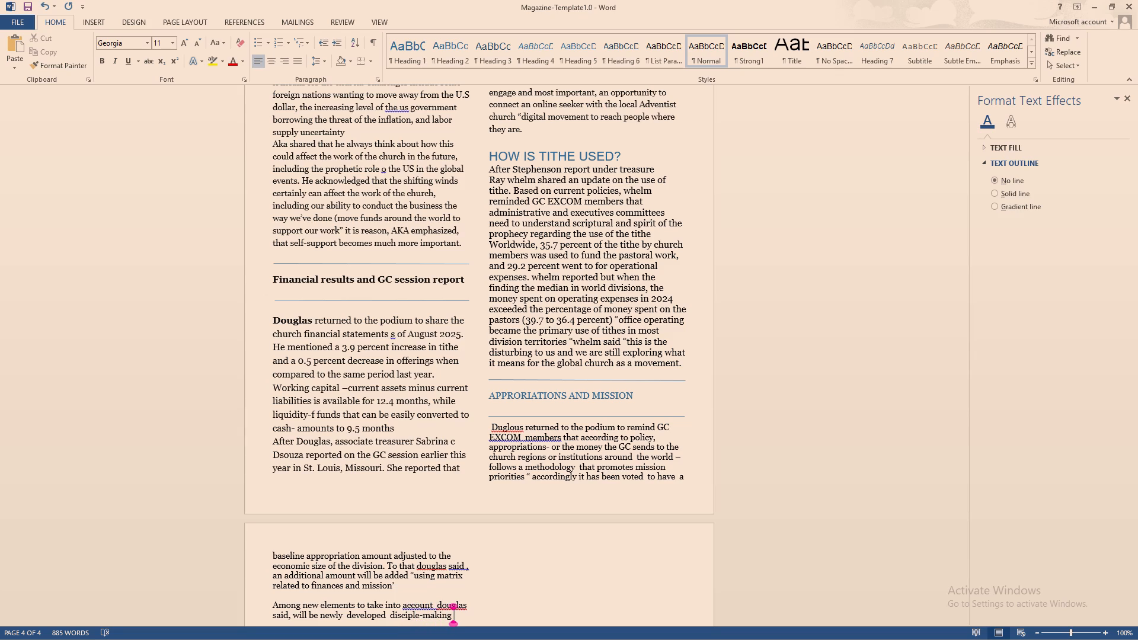
text(score)
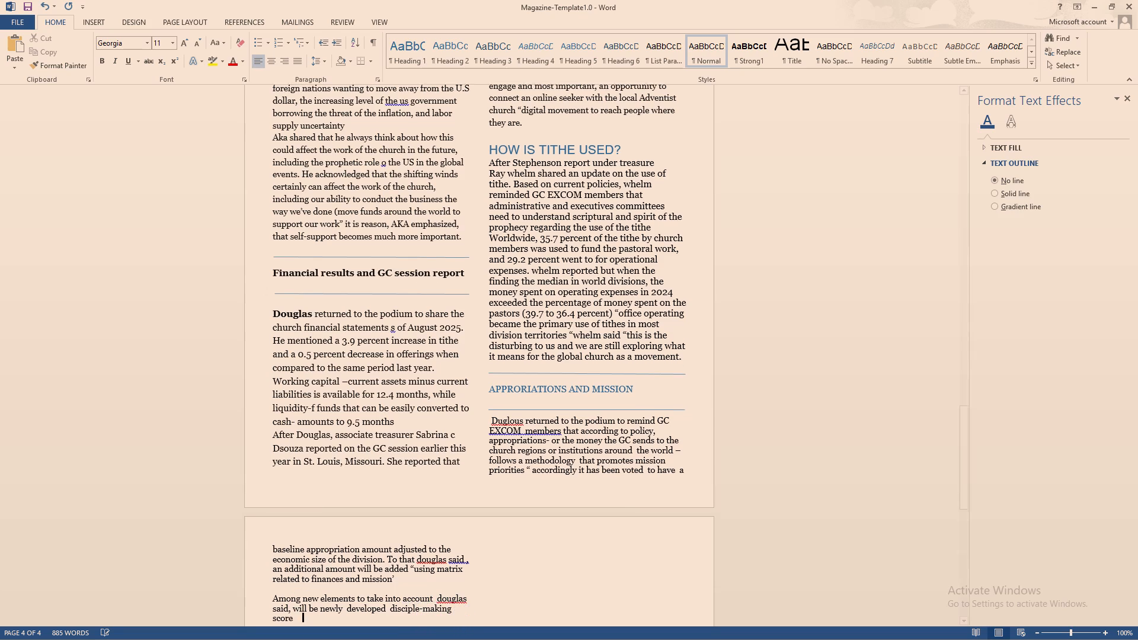
Extend the sentence after "disciple-making score" with "that will look at several elements including".
key(space)
text(t)
text(ha)
text(t will looj)
key(space)
key(BackSpace)
key(BackSpace)
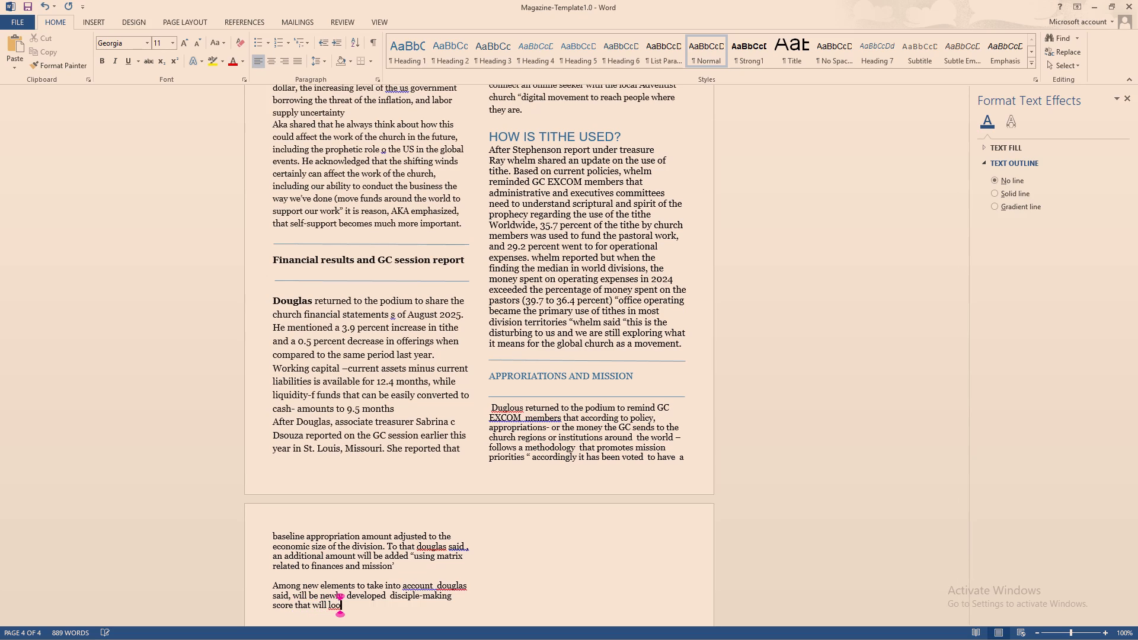
text(k)
key(space)
text(at several)
key(space)
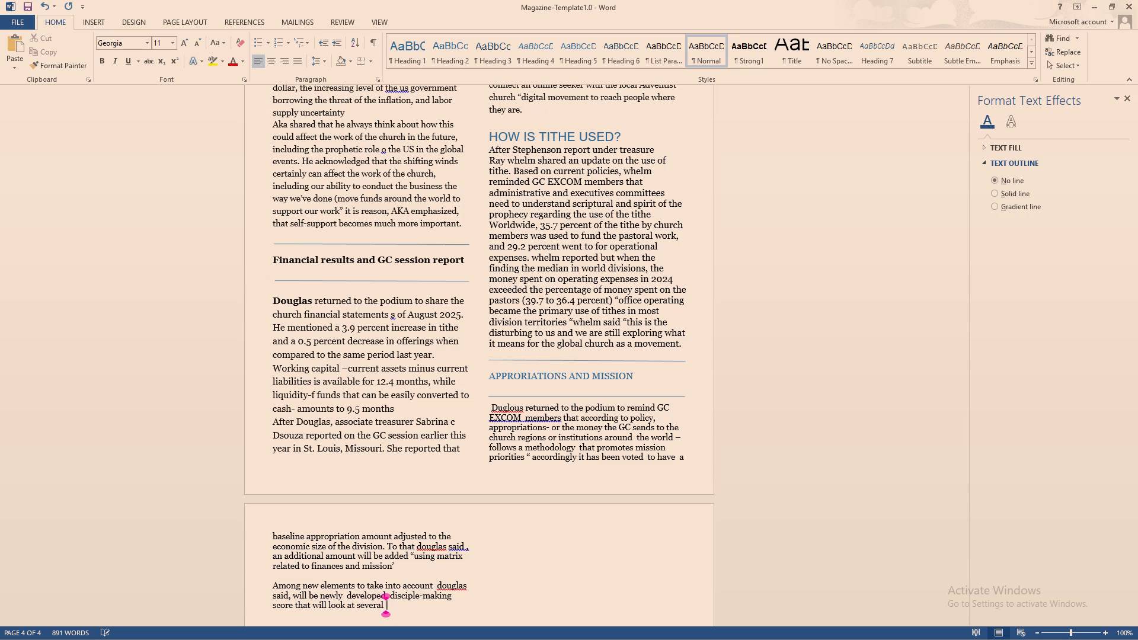
text(eleme)
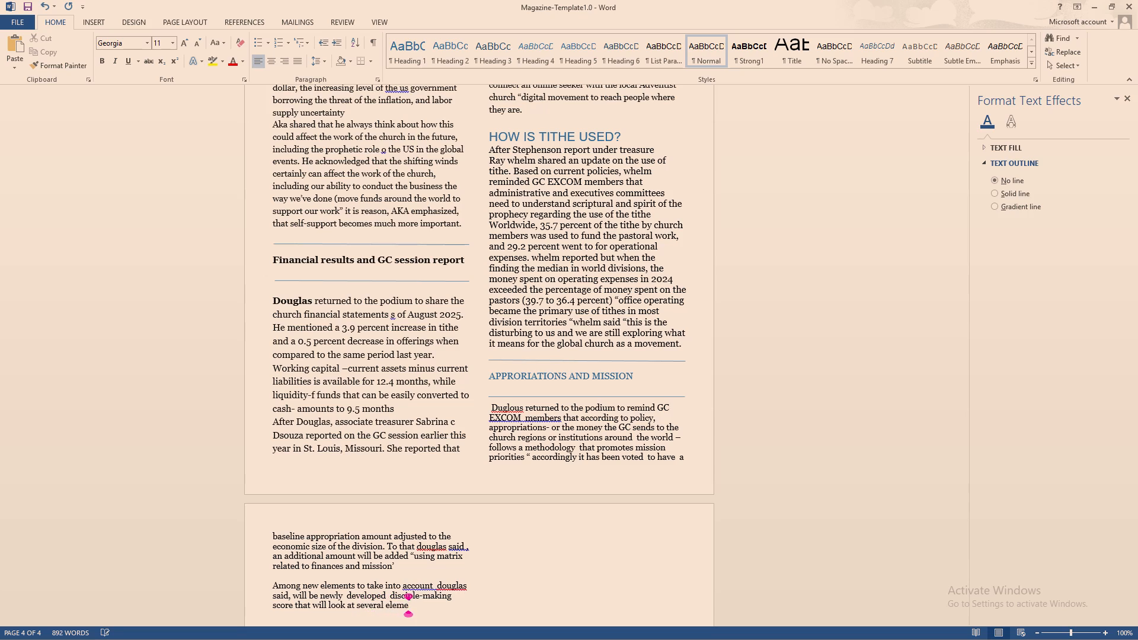
text(nts incl)
text(uding)
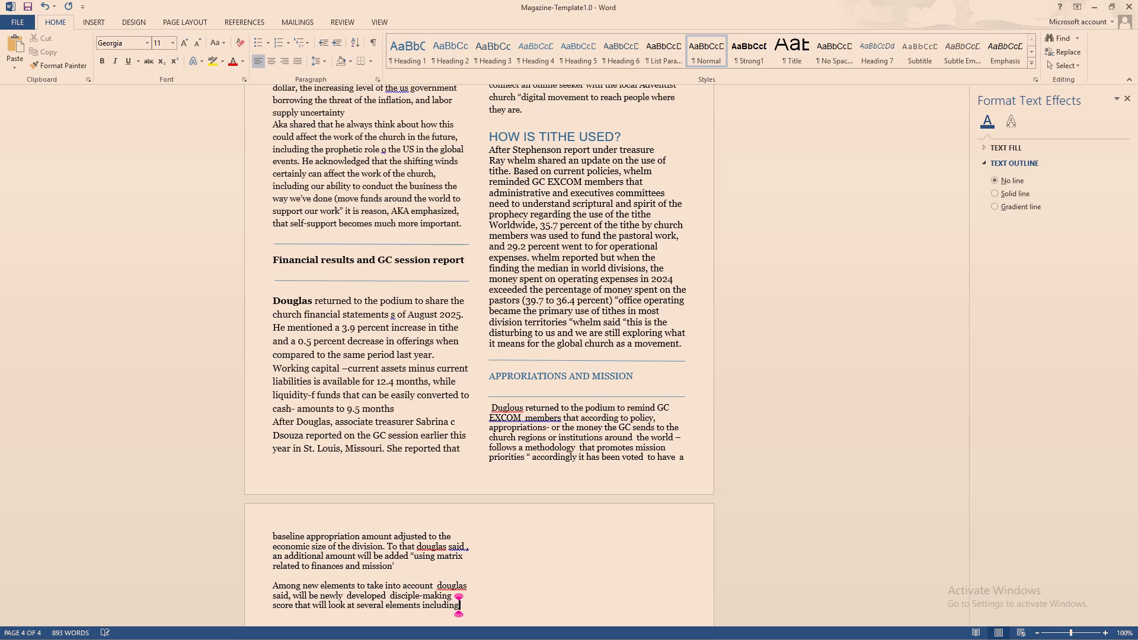
Add "mission and outreach activities" as the first of the elements listed after "including".
key(space)
text(mission)
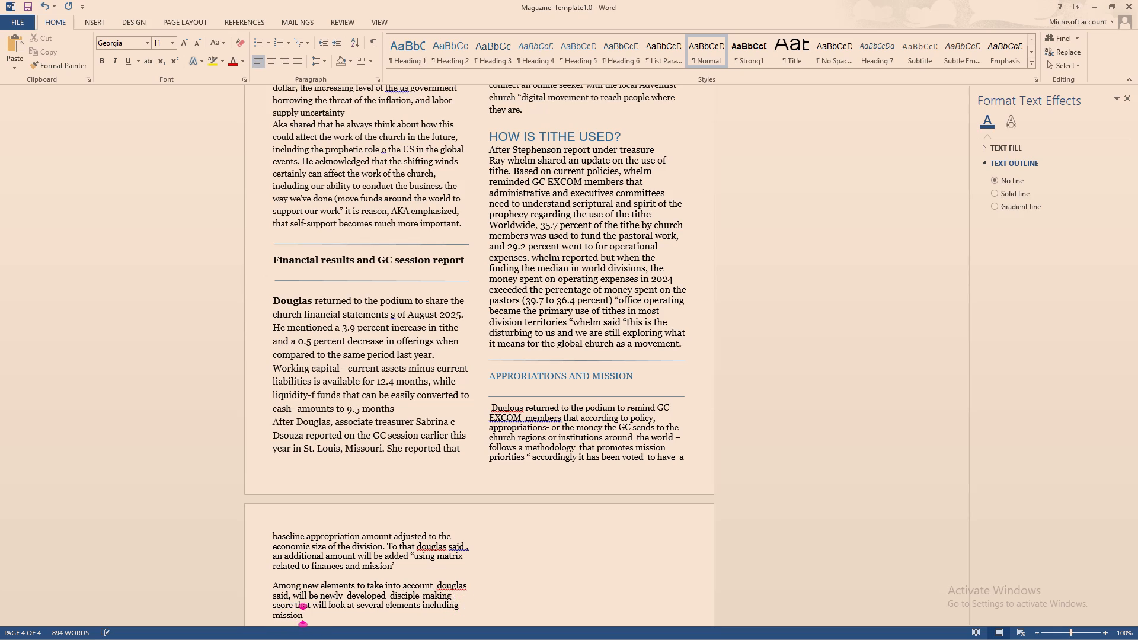
key(space)
text(and outreach a)
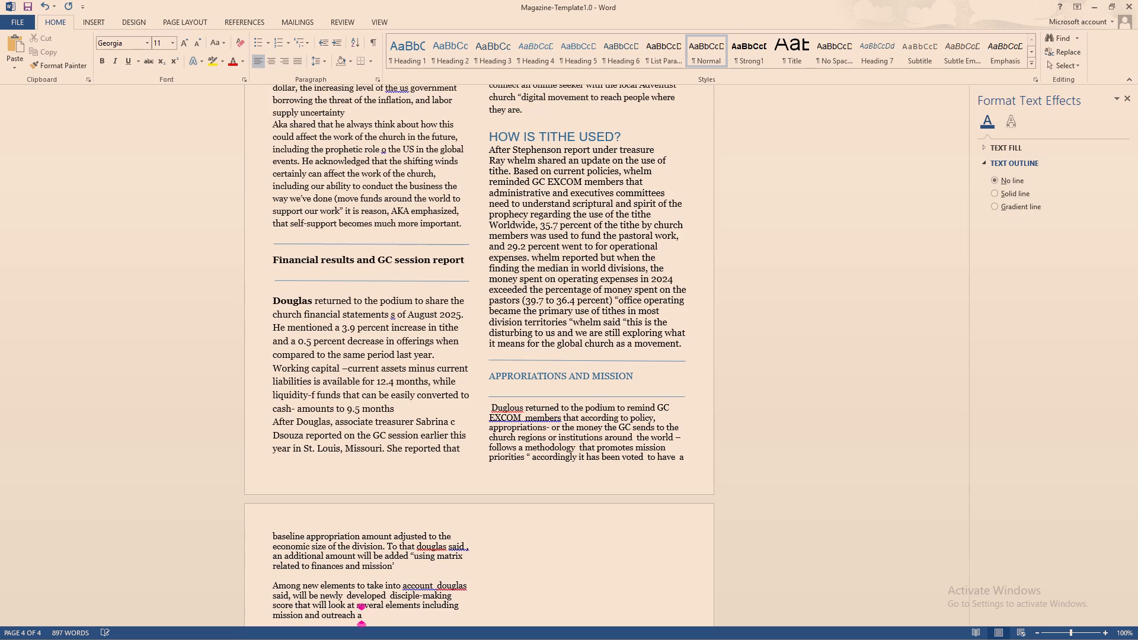
key(d)
key(BackSpace)
text(ctivities)
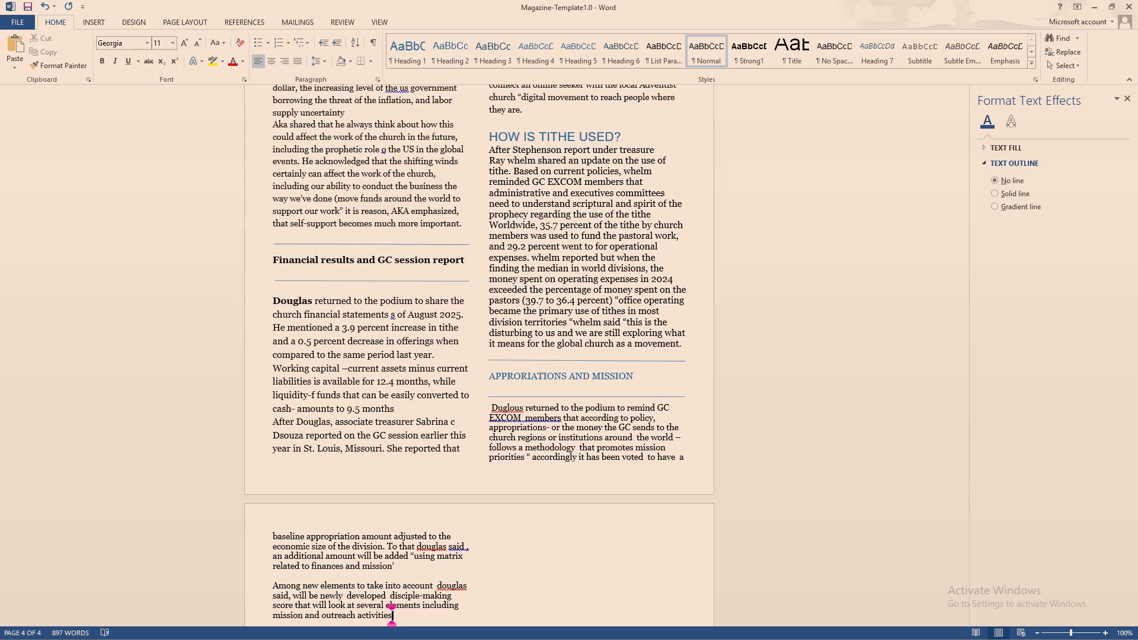
Complete the list of elements with ", active return of tithe, and disciple making plans".
text(, active)
key(space)
text(return)
key(space)
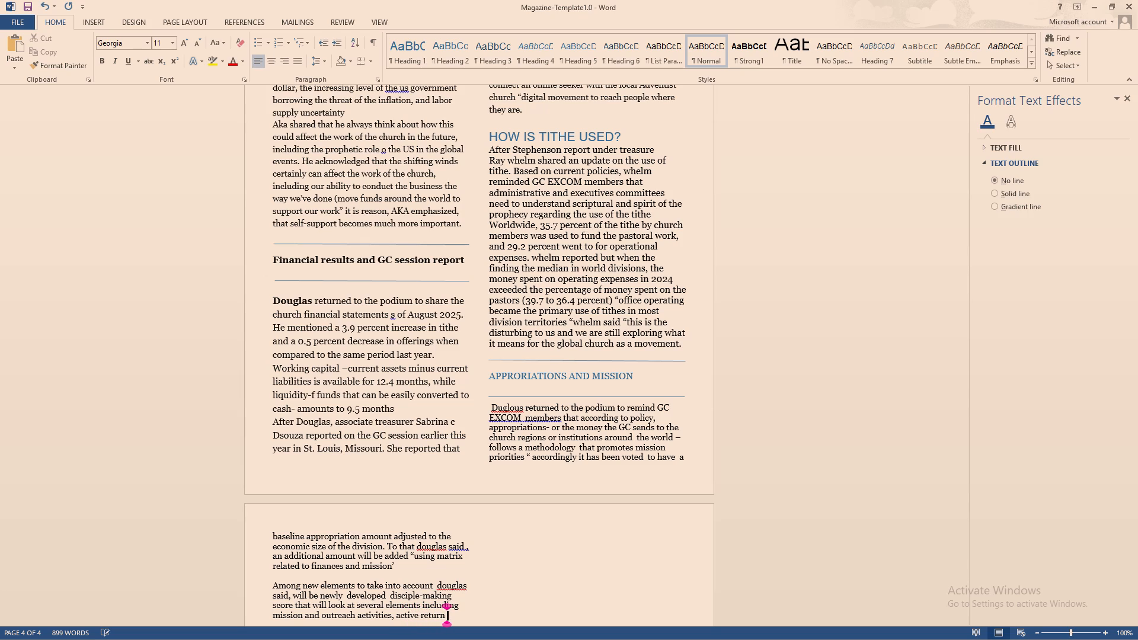
text(of tit)
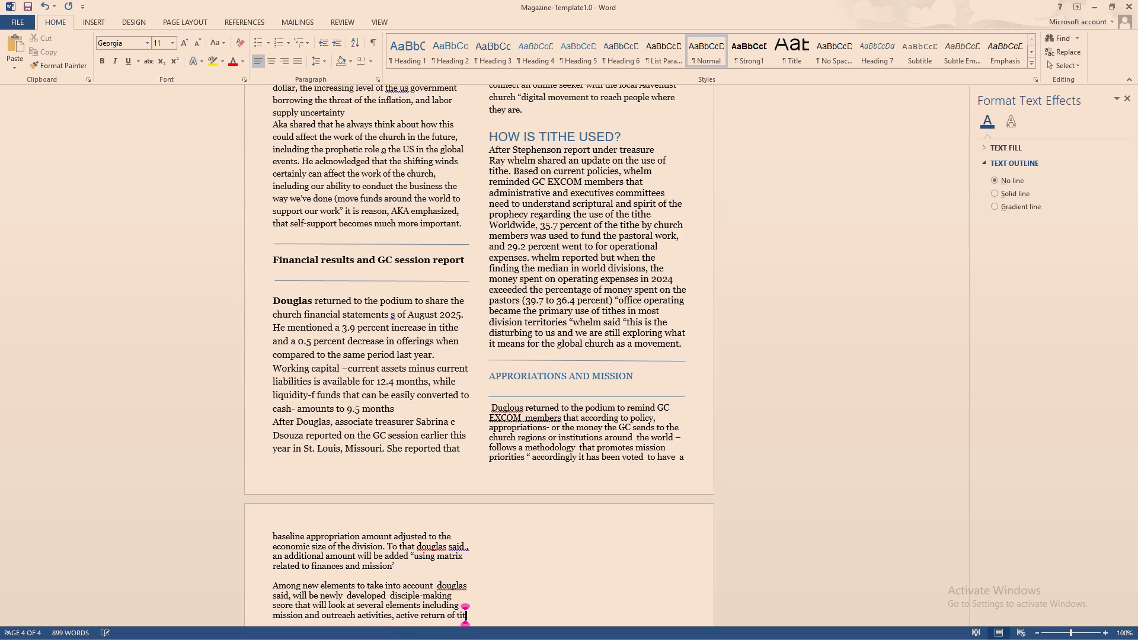
text(he)
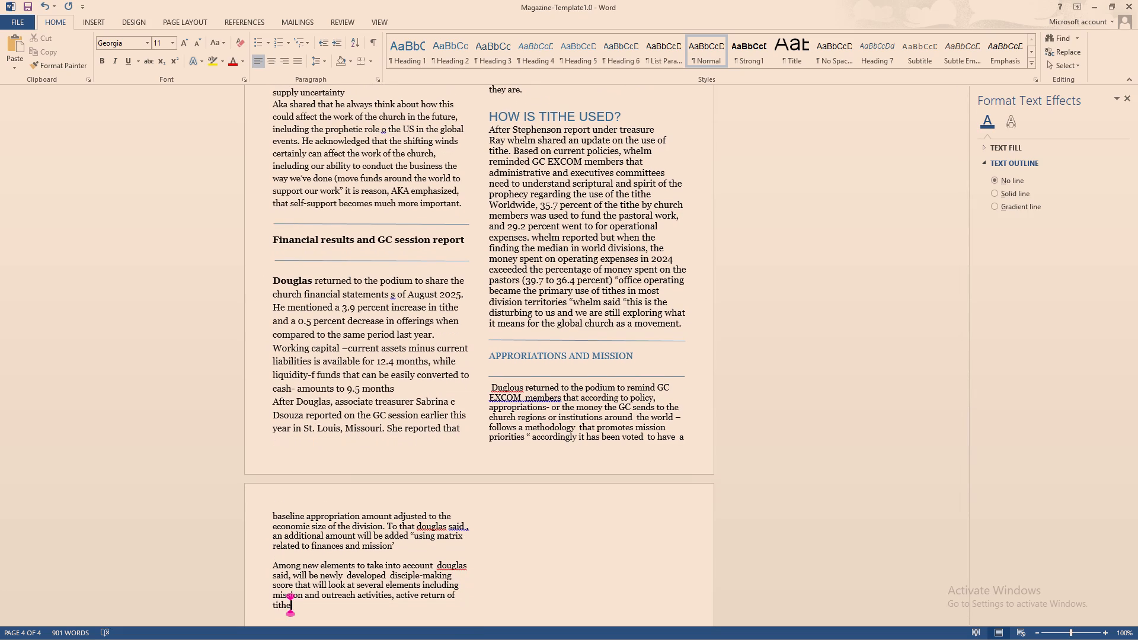
text(, and disciple)
key(space)
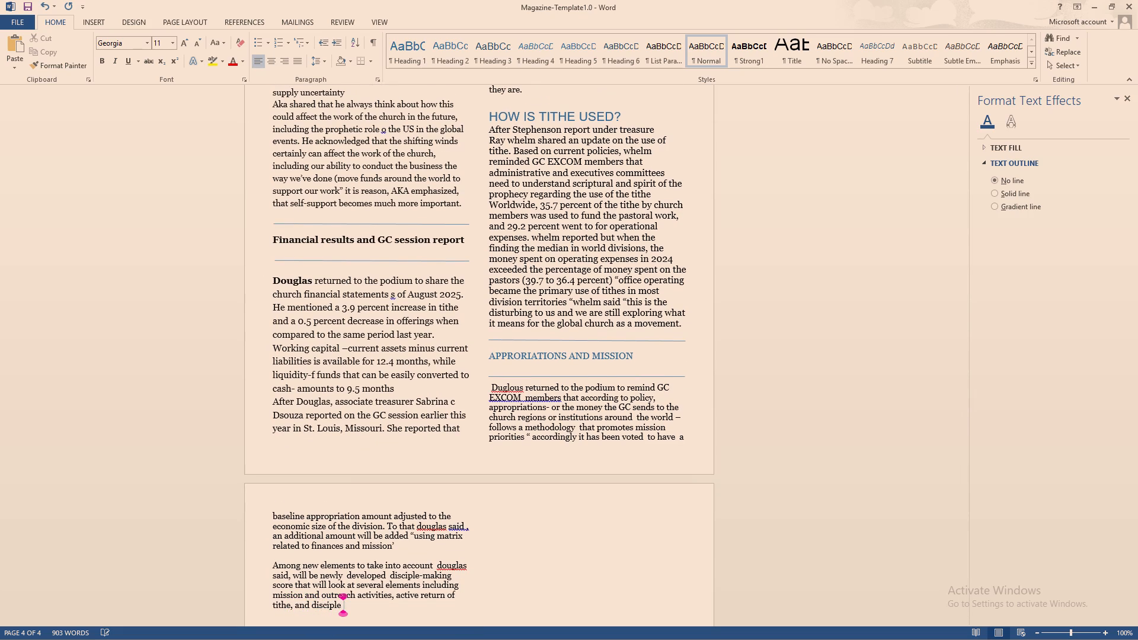
key(space)
text(making plans)
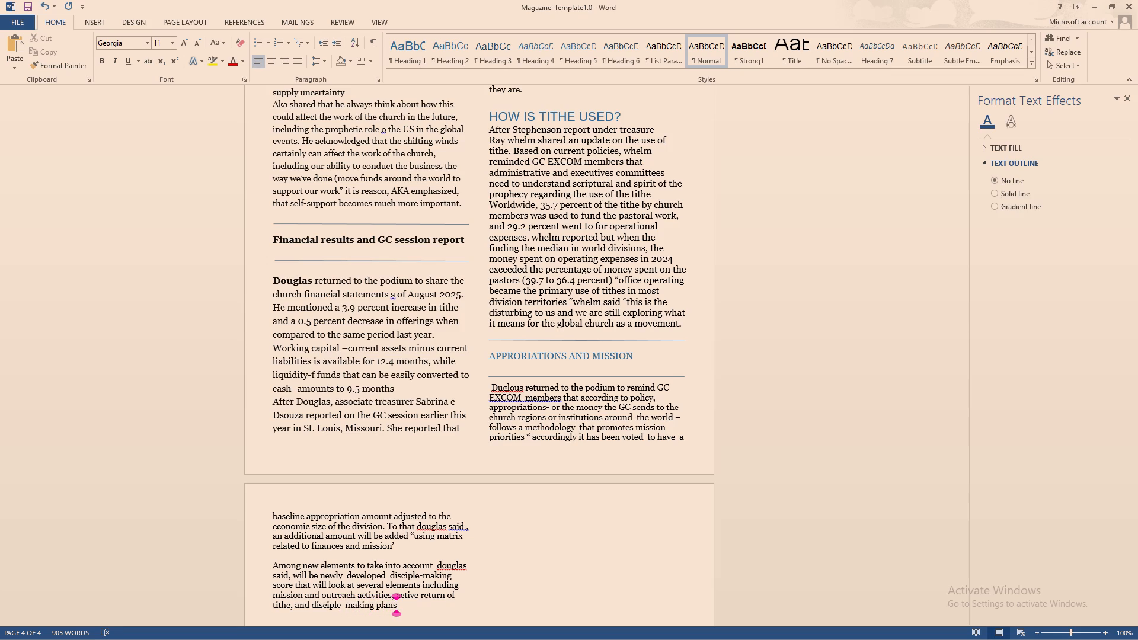
Add a hyphen after "making plans" and the opening quote "the higher the score, the higher the appropriations".
text(-)
key(space)
text(" the hg)
text(=igher)
key(BackSpace)
key(BackSpace)
key(BackSpace)
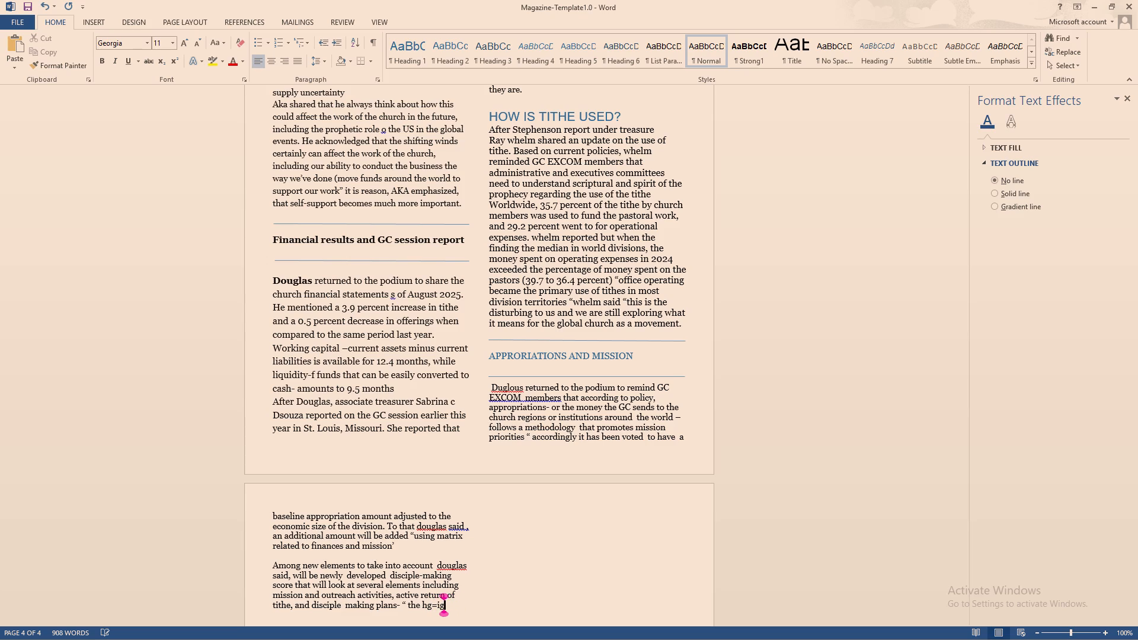
key(BackSpace)
key(BackSpace)
key(BackSpace)
key(BackSpace)
text(igher the)
key(space)
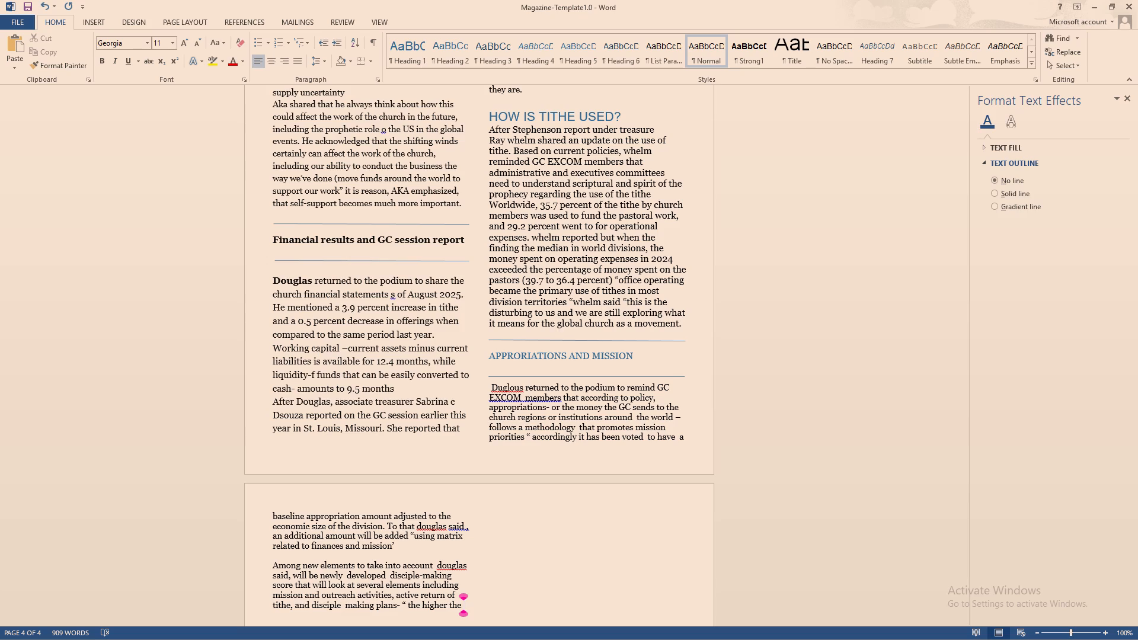
Continue the quote after "the higher the" with "score, the higher the appropriations".
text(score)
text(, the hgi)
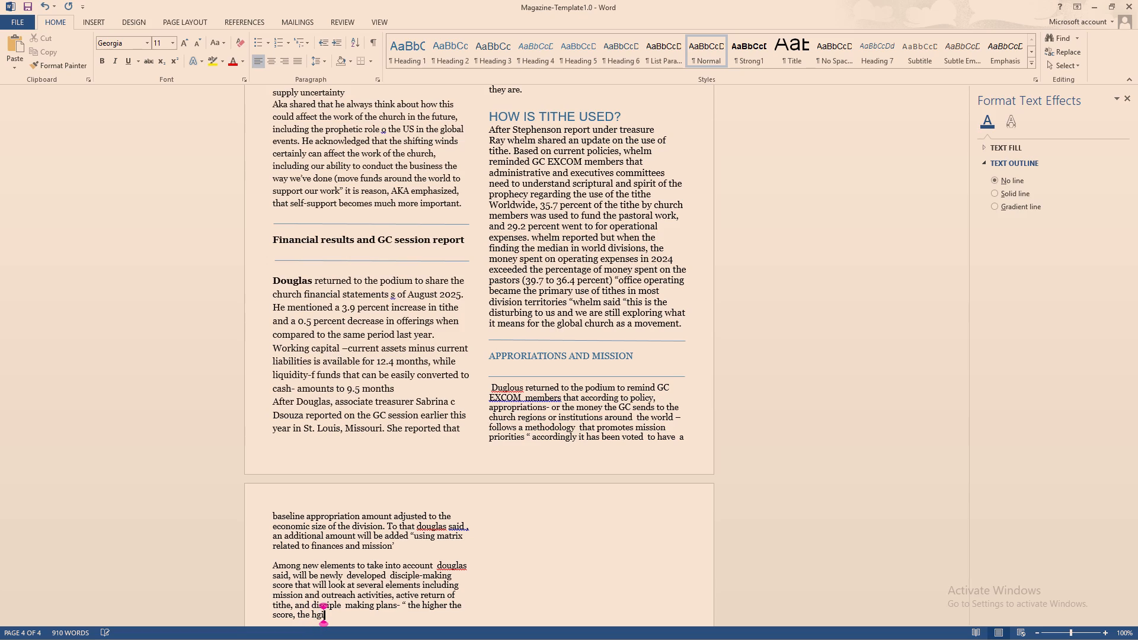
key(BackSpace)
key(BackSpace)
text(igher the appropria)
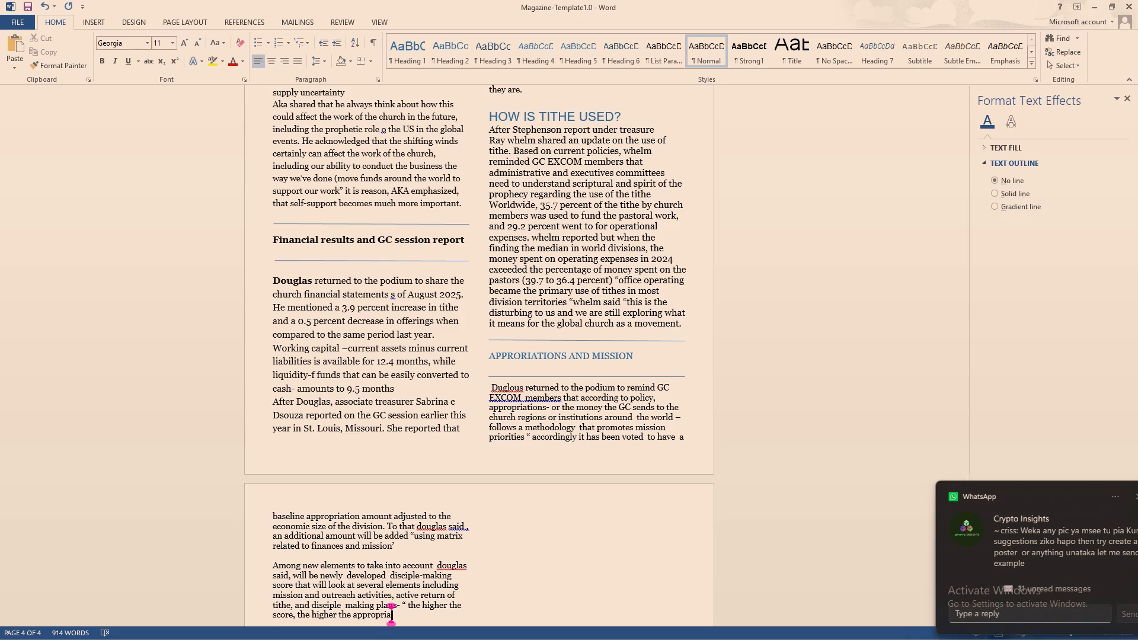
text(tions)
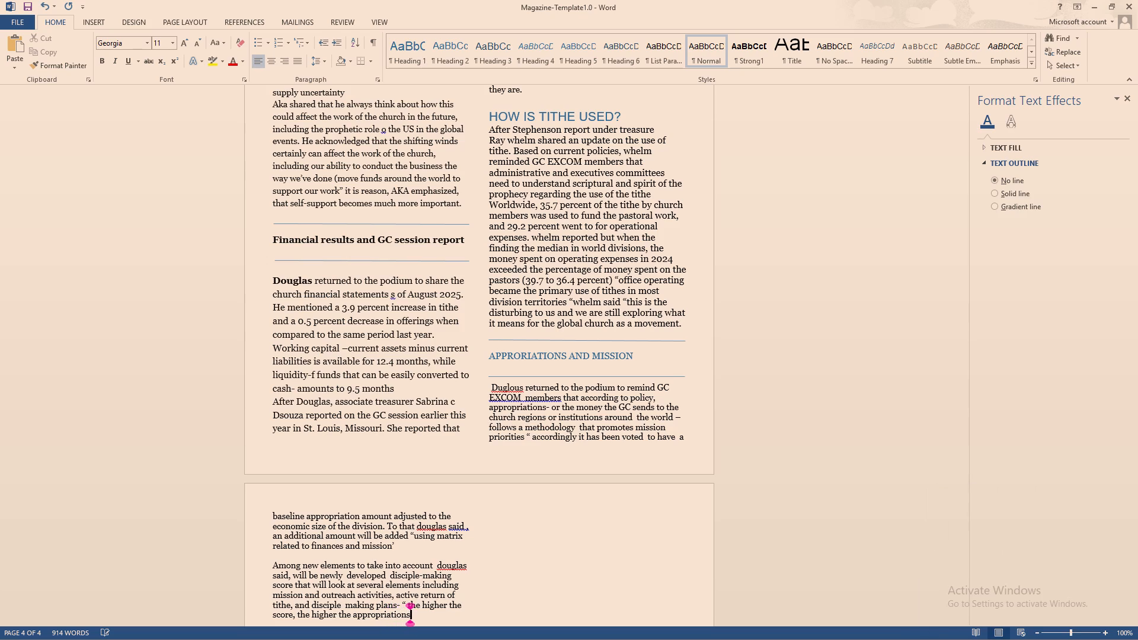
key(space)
Close the quotation after "the higher the appropriations" and continue with "he said it sis methodology for appropriations".
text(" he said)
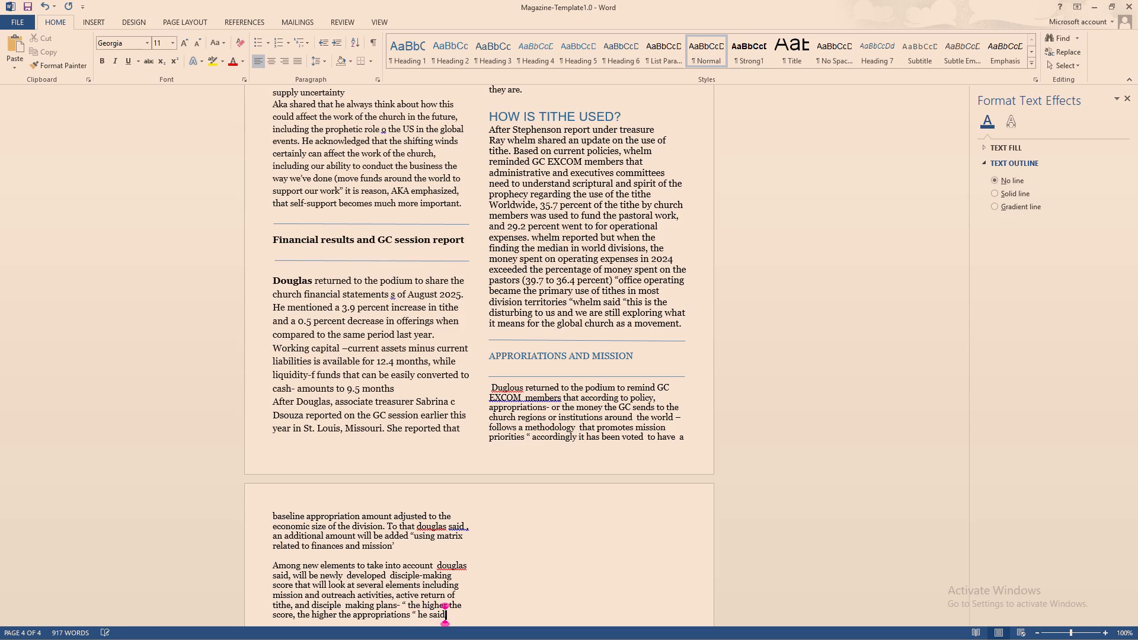
key(space)
text(it sis mtho)
text(dology)
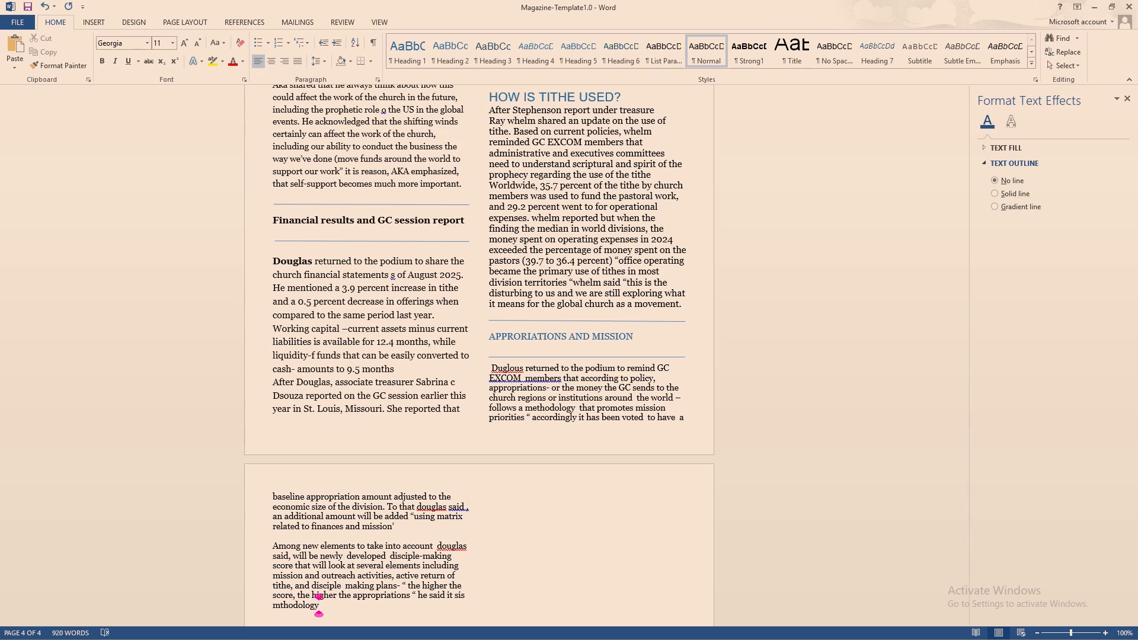
key(space)
text(for appro)
text(proat)
key(BackSpace)
key(BackSpace)
key(BackSpace)
text(iar)
key(BackSpace)
text(tions)
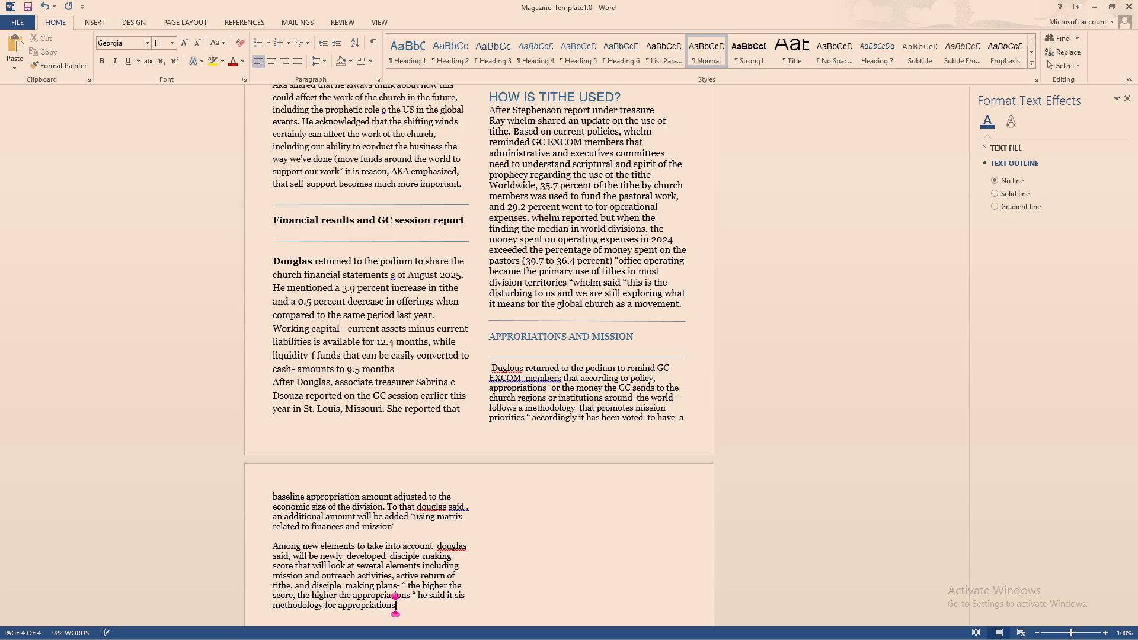
Finish the sentence after "methodology for appropriations" with "that promote mission".
key(space)
text(that m)
key(BackSpace)
key(r)
key(BackSpace)
text(promt)
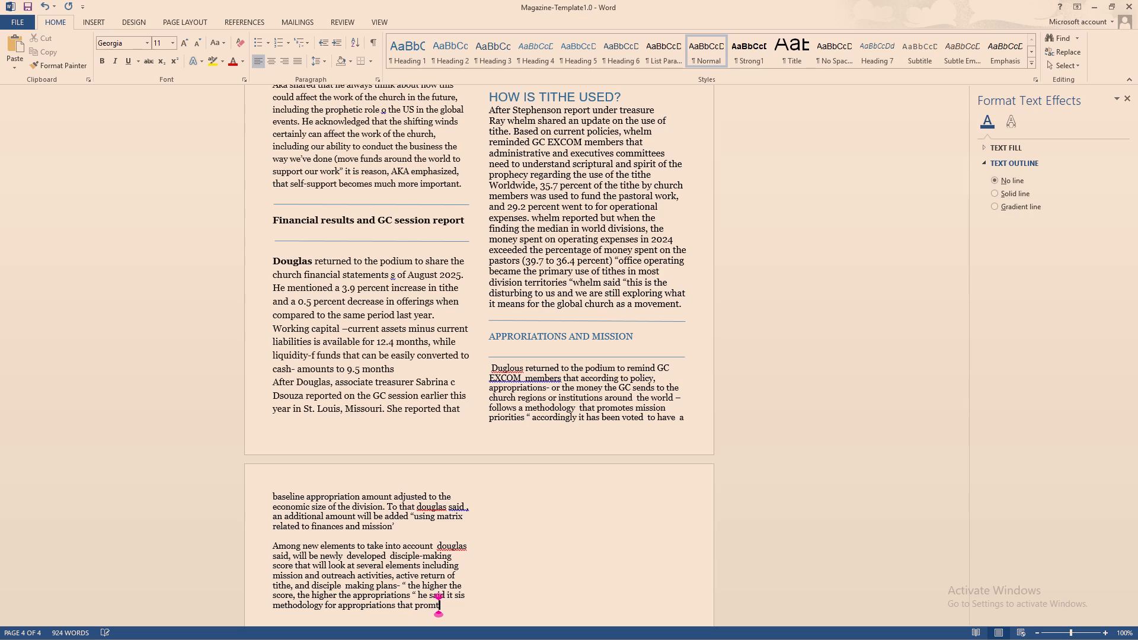
key(BackSpace)
text(ote mission)
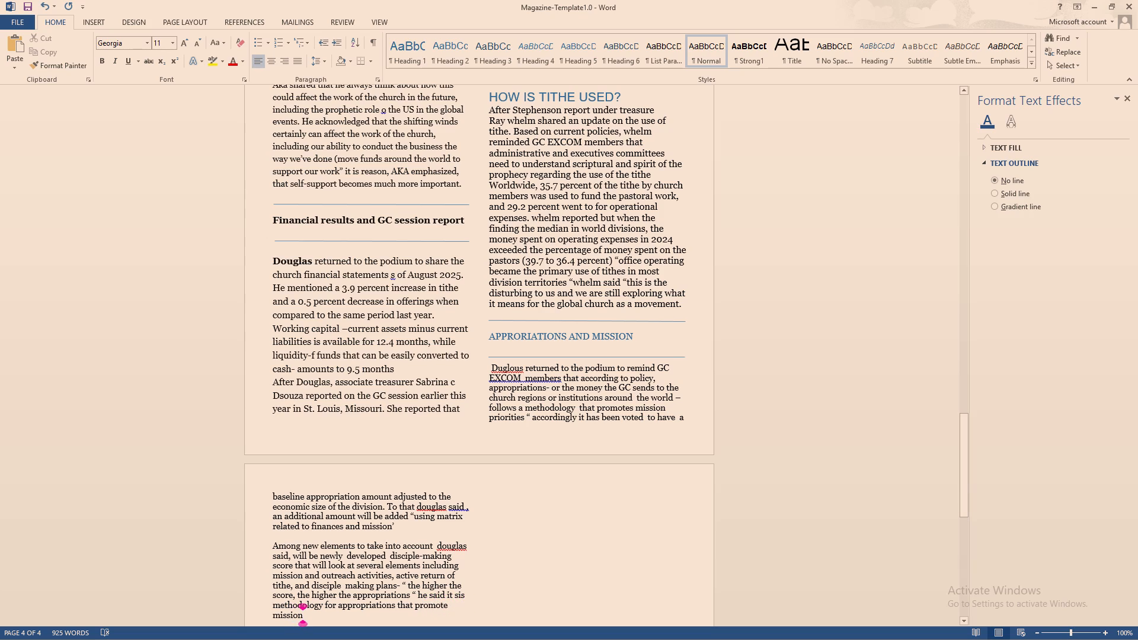
Add three line breaks after the paragraph ending "that promote mission".
scroll(491, 456, down, 1)
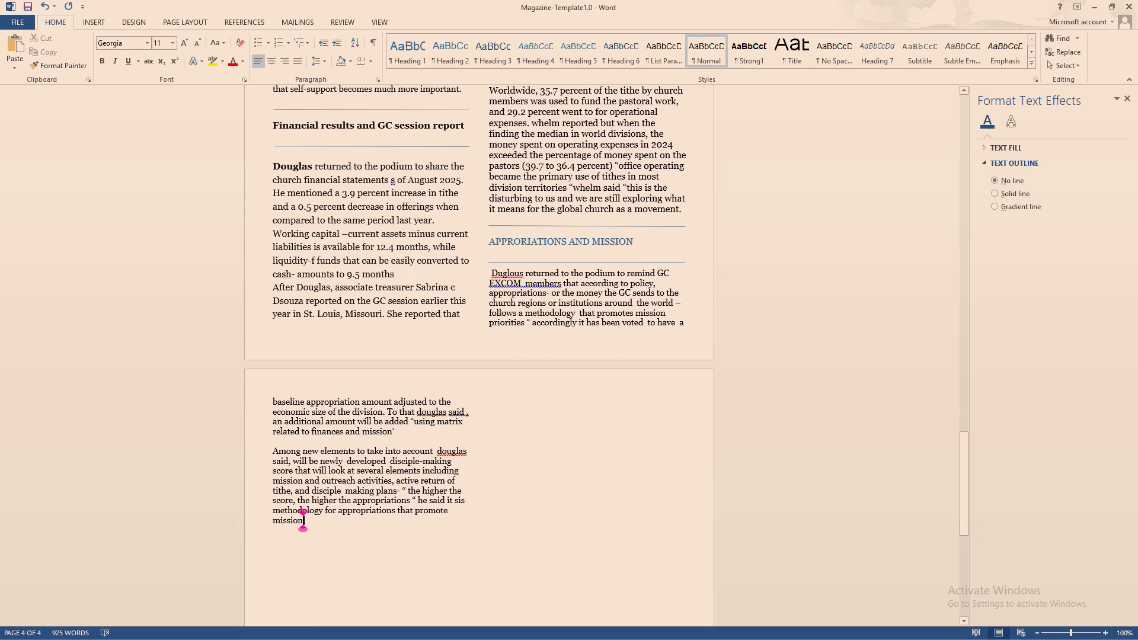
key(Return)
key(Return)
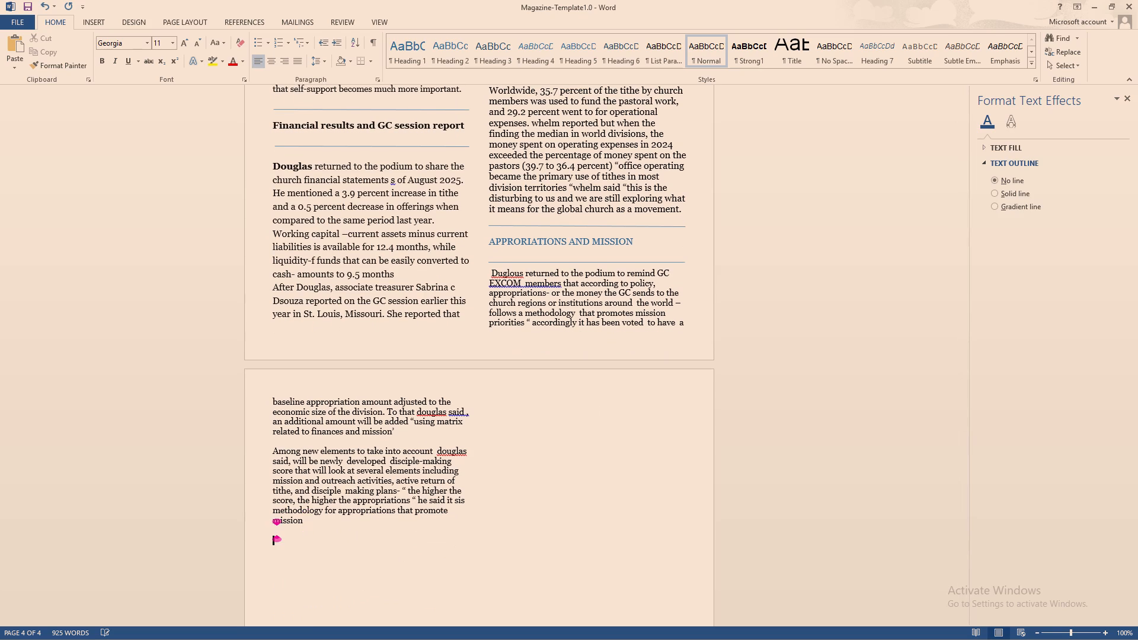
key(Return)
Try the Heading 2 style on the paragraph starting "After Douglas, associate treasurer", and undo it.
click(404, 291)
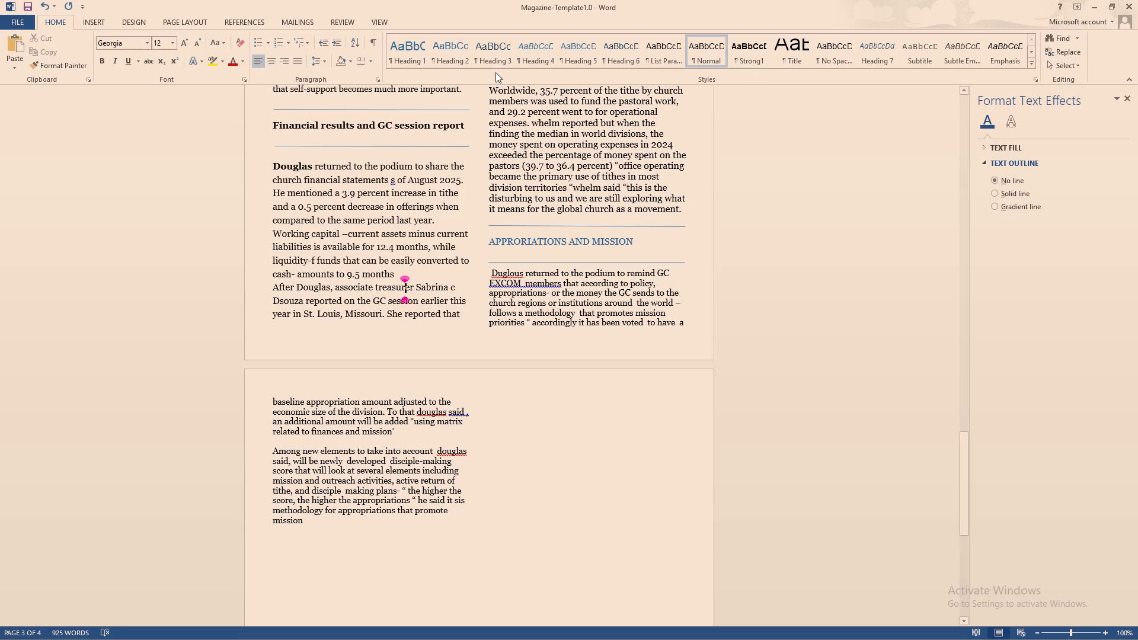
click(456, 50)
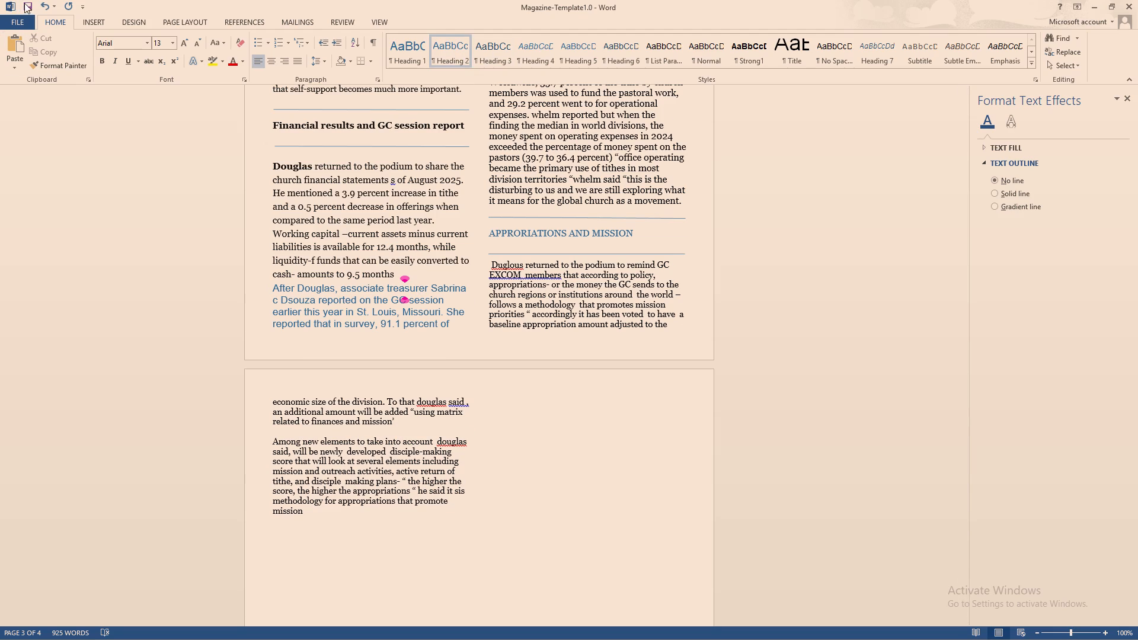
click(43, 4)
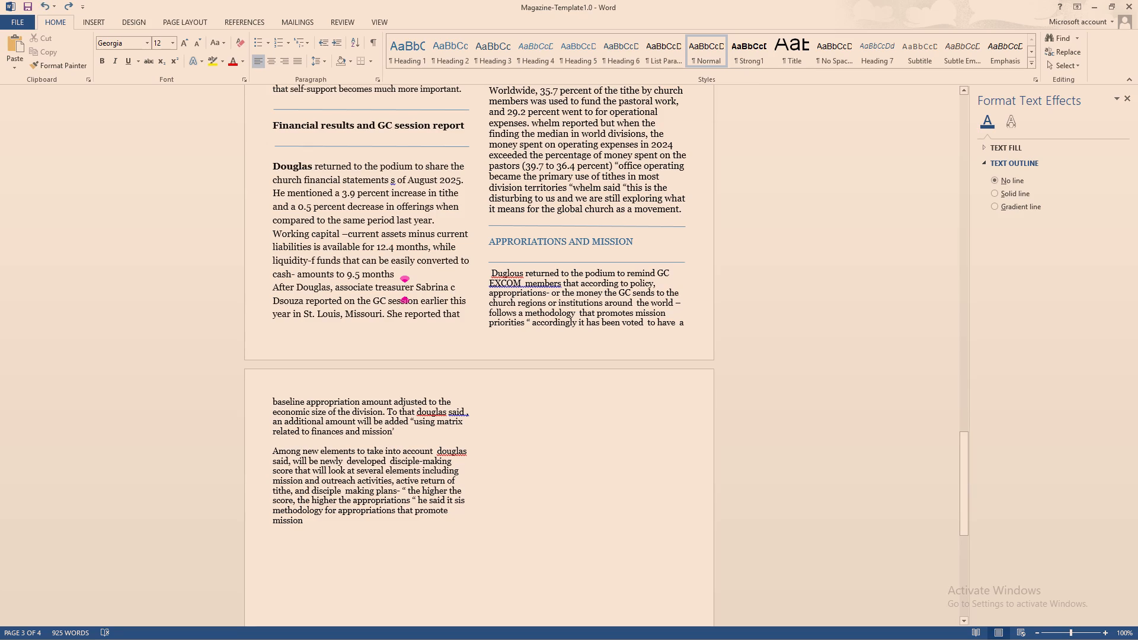
Return to the end of the article on the last page and add another line break below "promote mission".
click(532, 473)
click(328, 527)
key(Return)
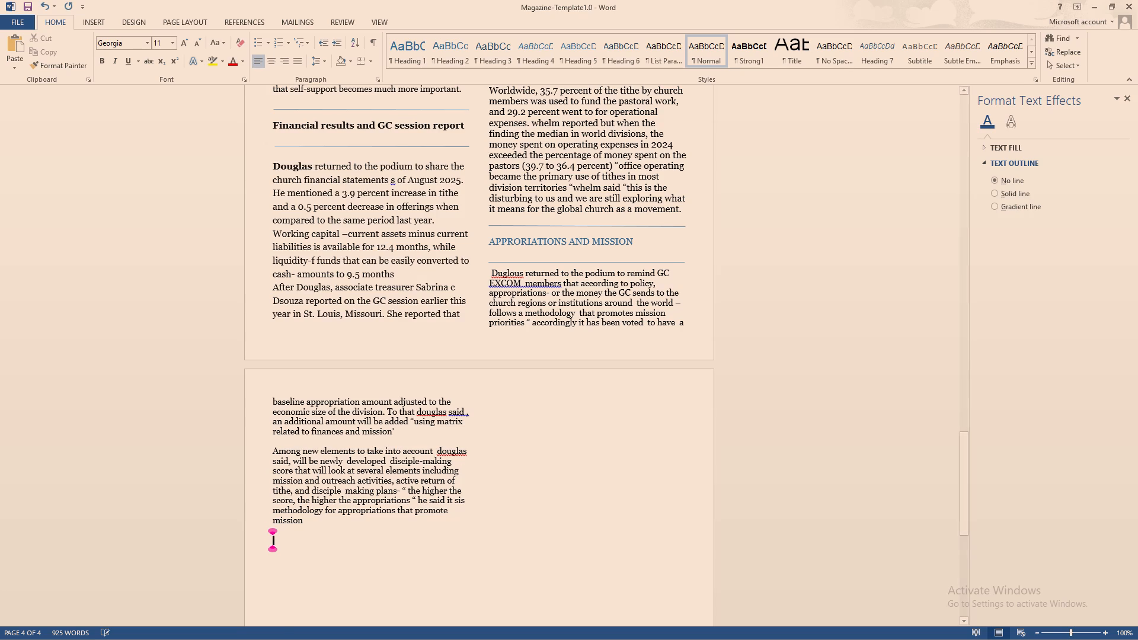
scroll(294, 481, down, 1)
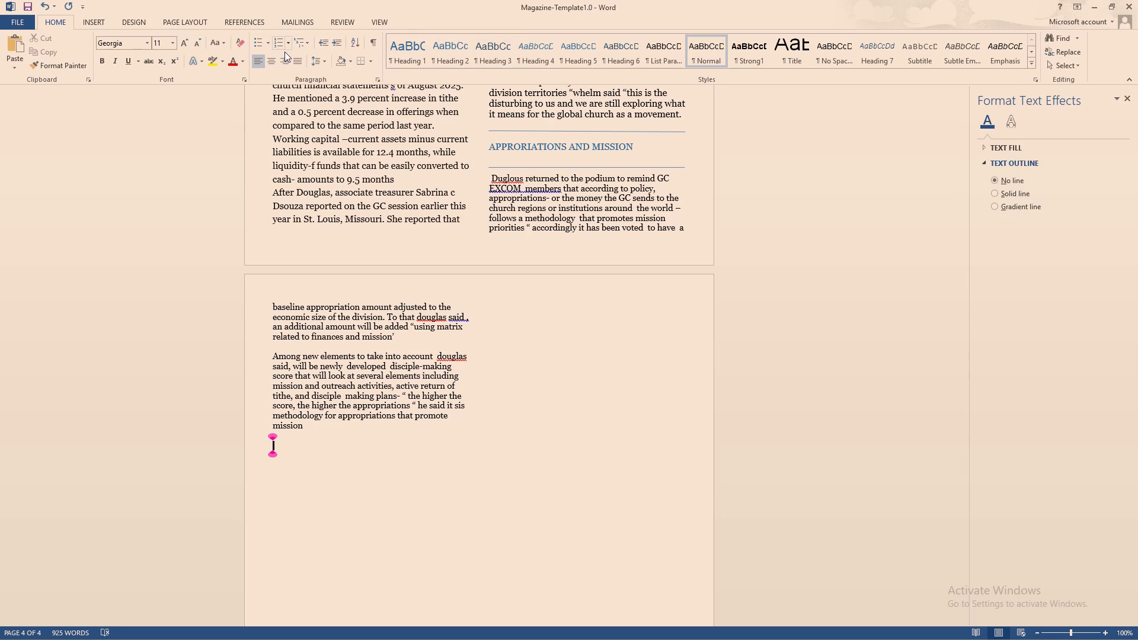
Draw a horizontal line about 3.4 inches wide across the first column, just below the paragraph ending "promote mission".
click(92, 23)
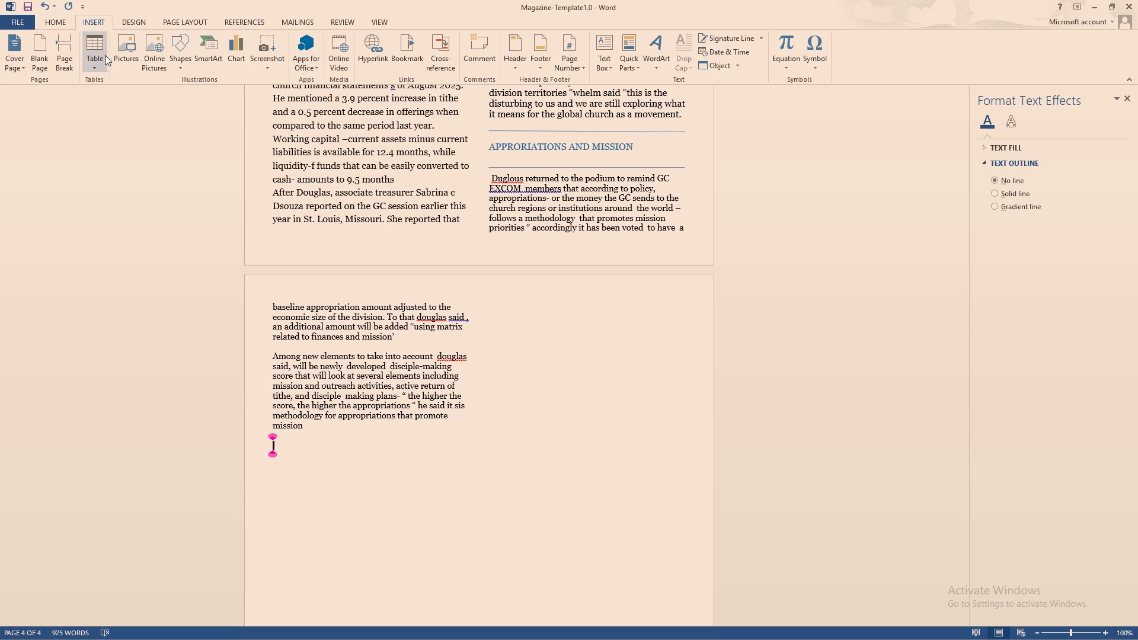
click(175, 56)
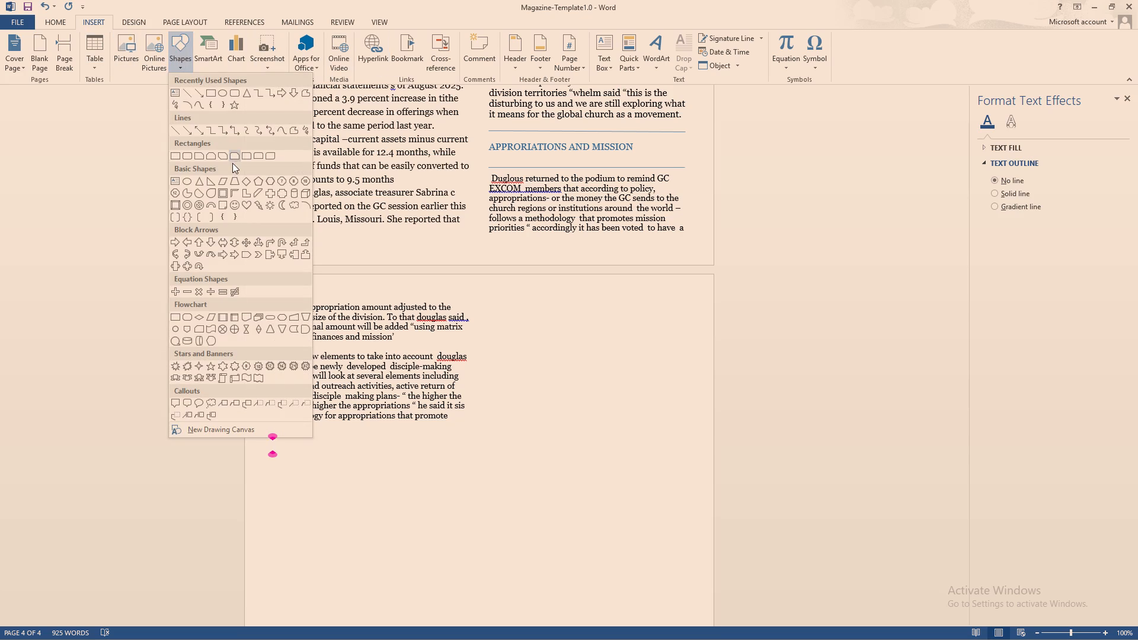
click(176, 135)
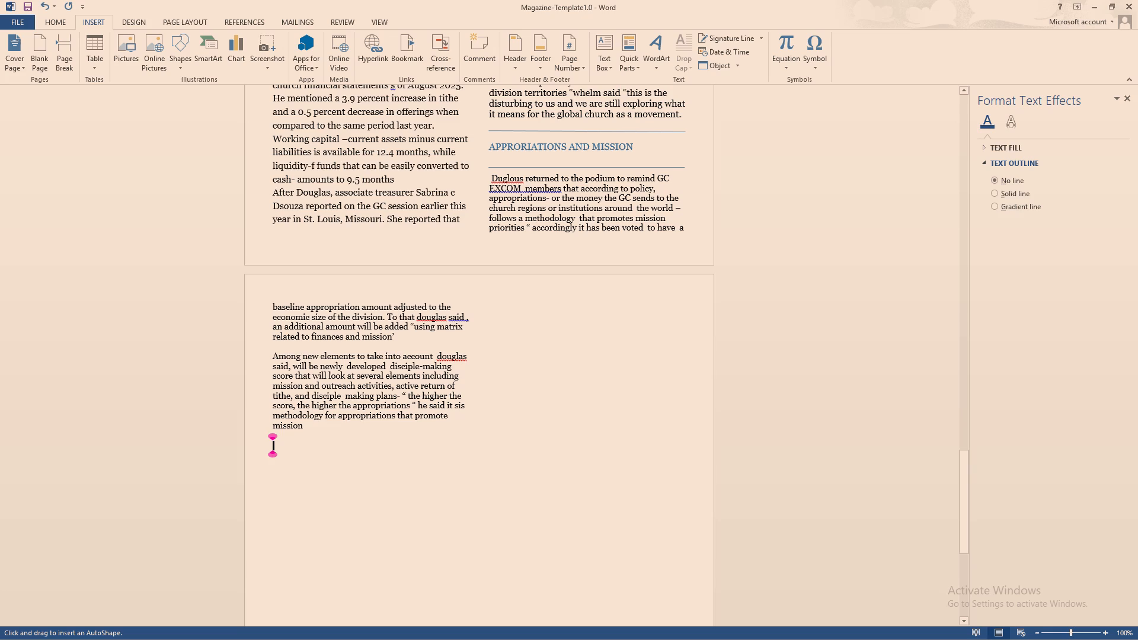
drag(273, 444, 453, 446)
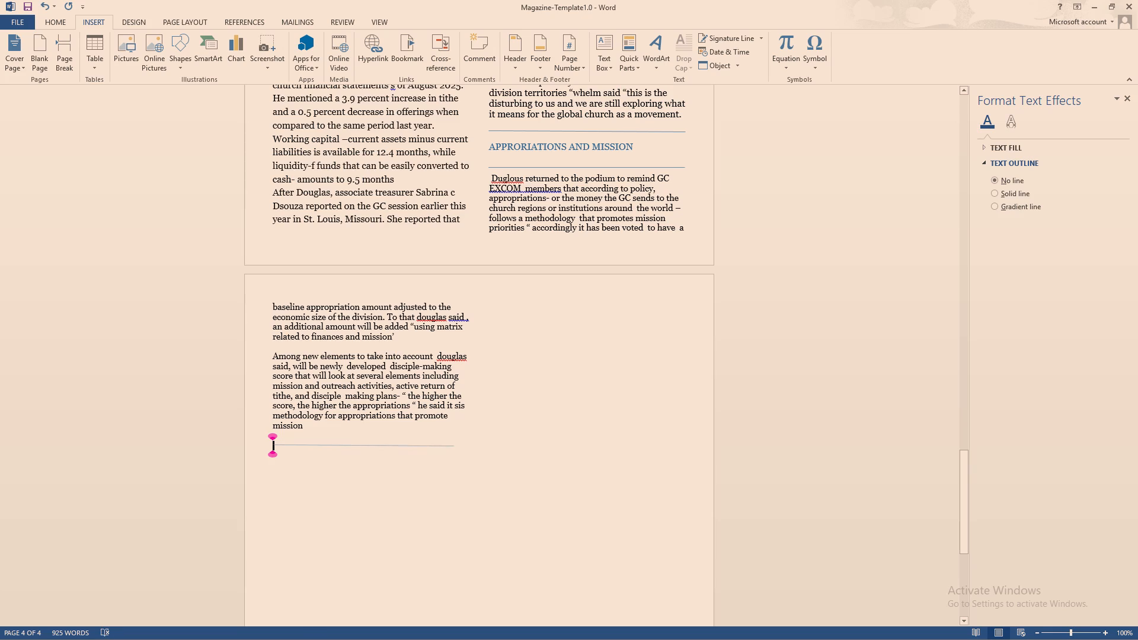
drag(453, 446, 445, 441)
drag(445, 441, 454, 443)
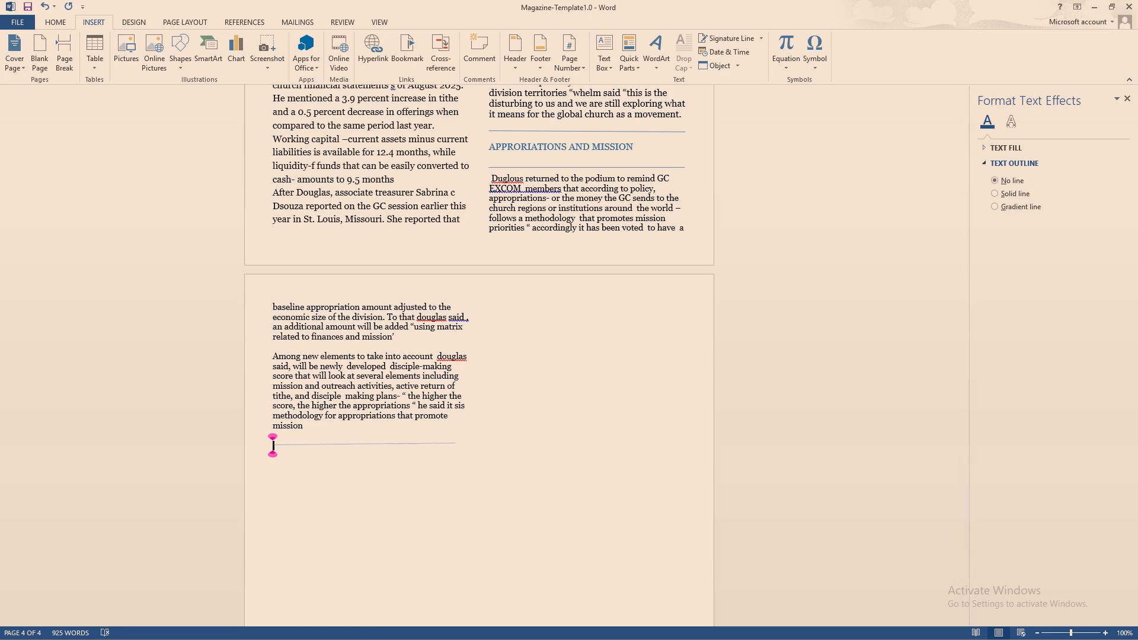
drag(454, 443, 452, 443)
click(452, 443)
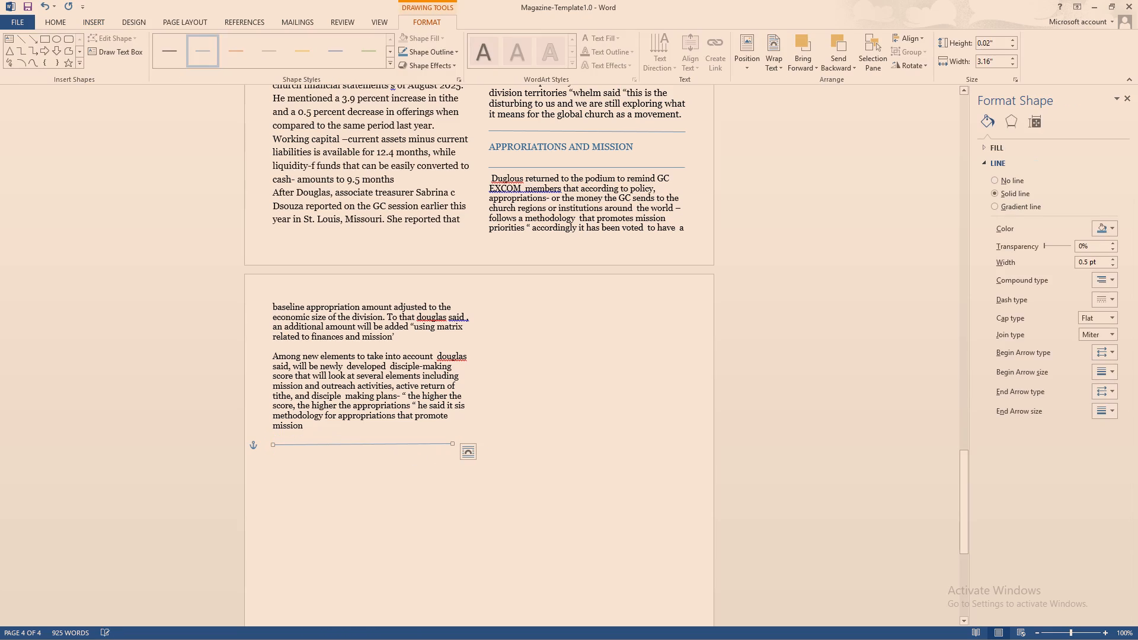
drag(271, 444, 278, 444)
drag(453, 444, 478, 445)
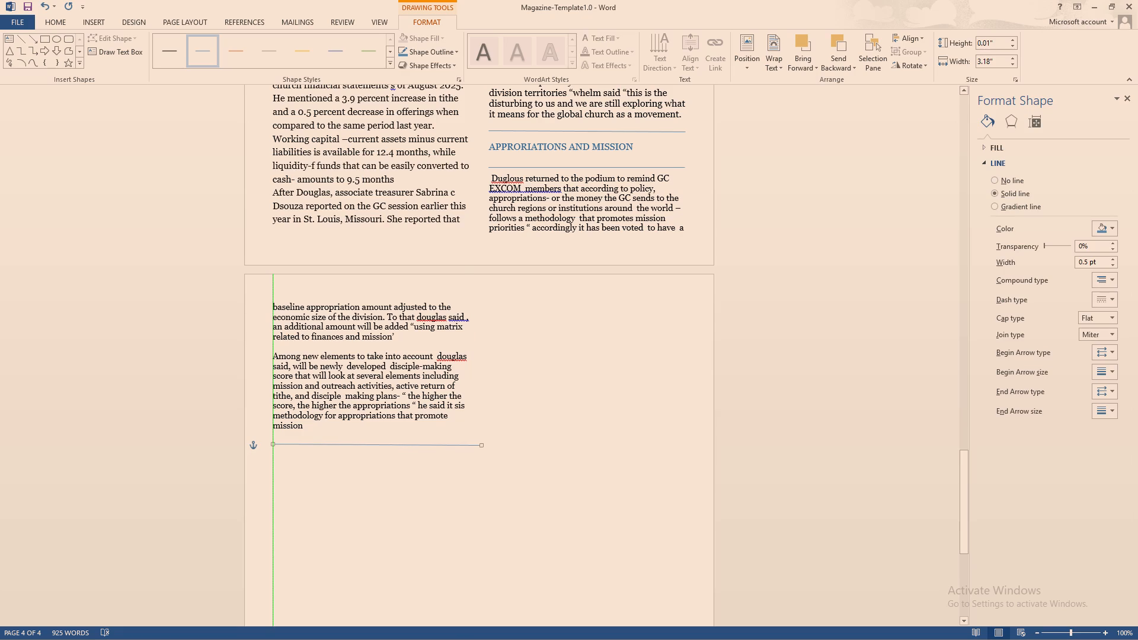
drag(478, 445, 466, 445)
Enter the heading text "Budget considerations" below the new divider line.
click(402, 470)
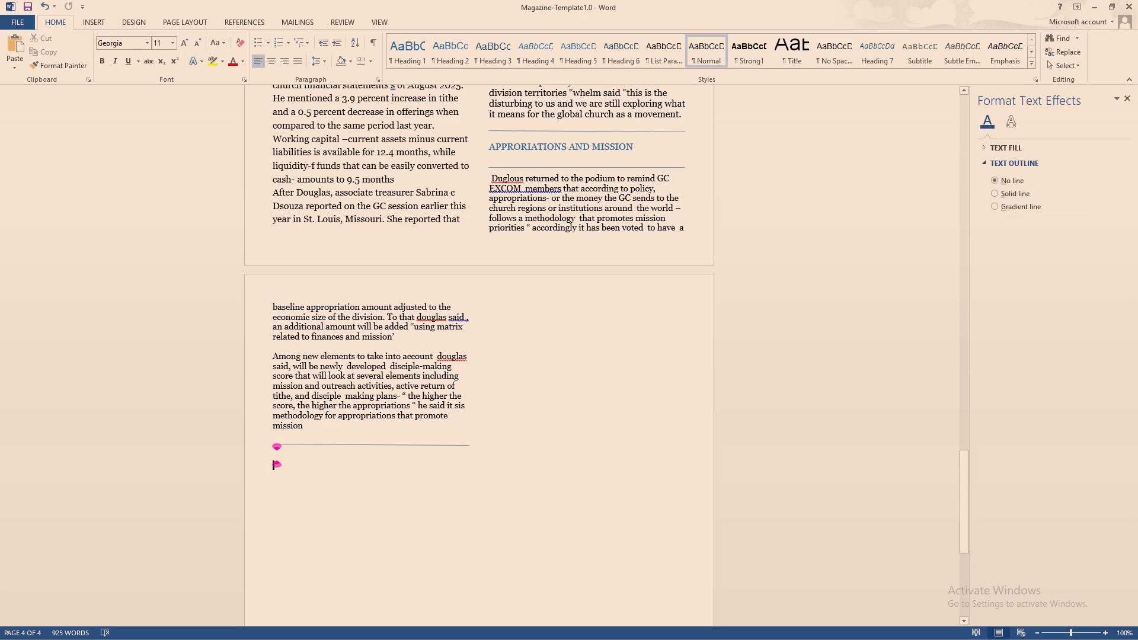
text(Bu)
text(f=dge)
key(BackSpace)
key(BackSpace)
key(BackSpace)
key(BackSpace)
key(BackSpace)
text(dget considerations)
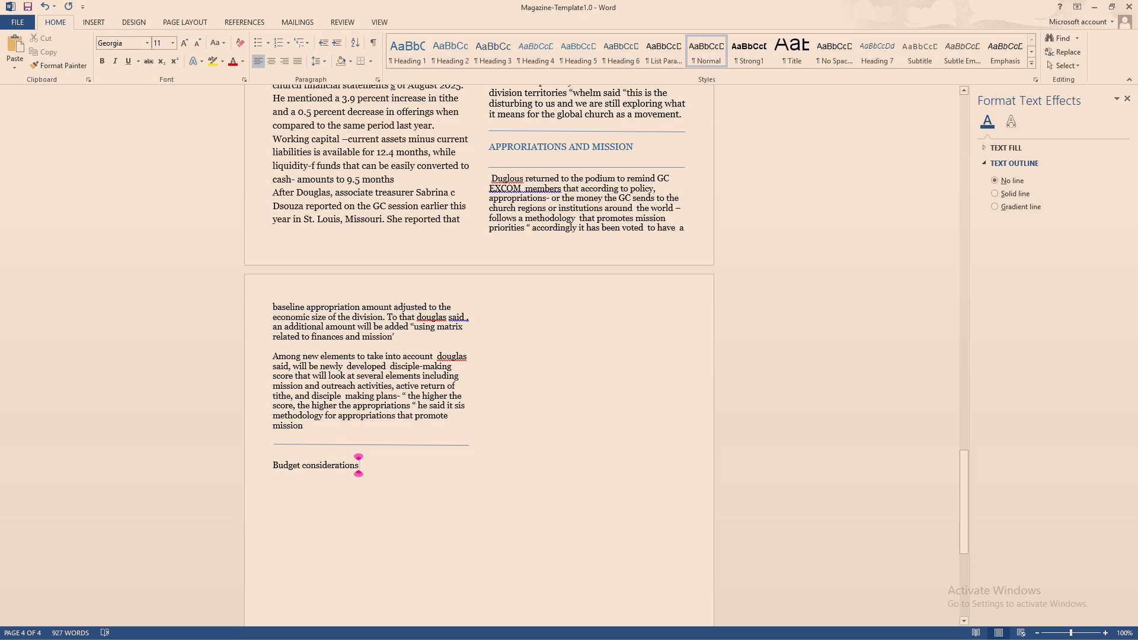
Make the "Budget considerations" heading bold and set its font size to 12.
click(391, 488)
drag(376, 473, 269, 459)
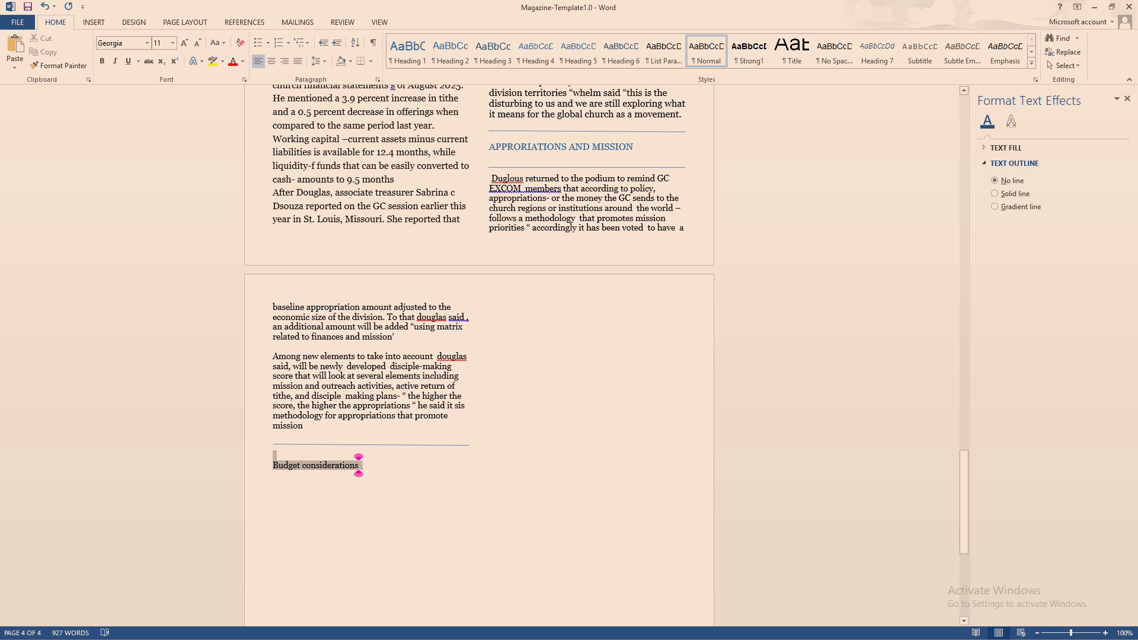
key(ctrl+b)
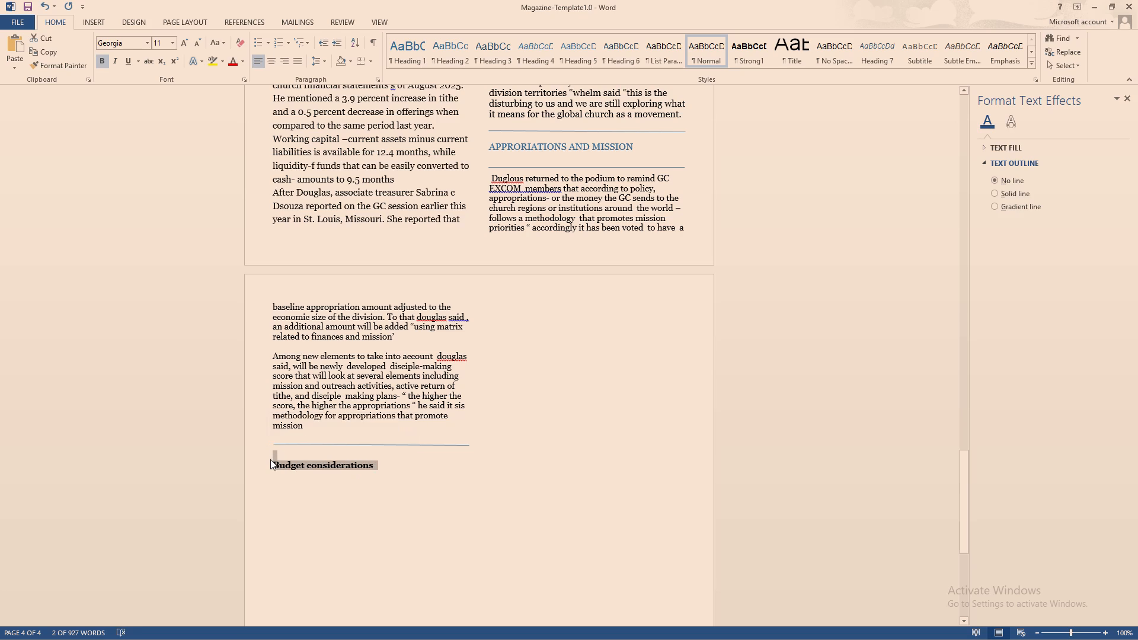
click(171, 43)
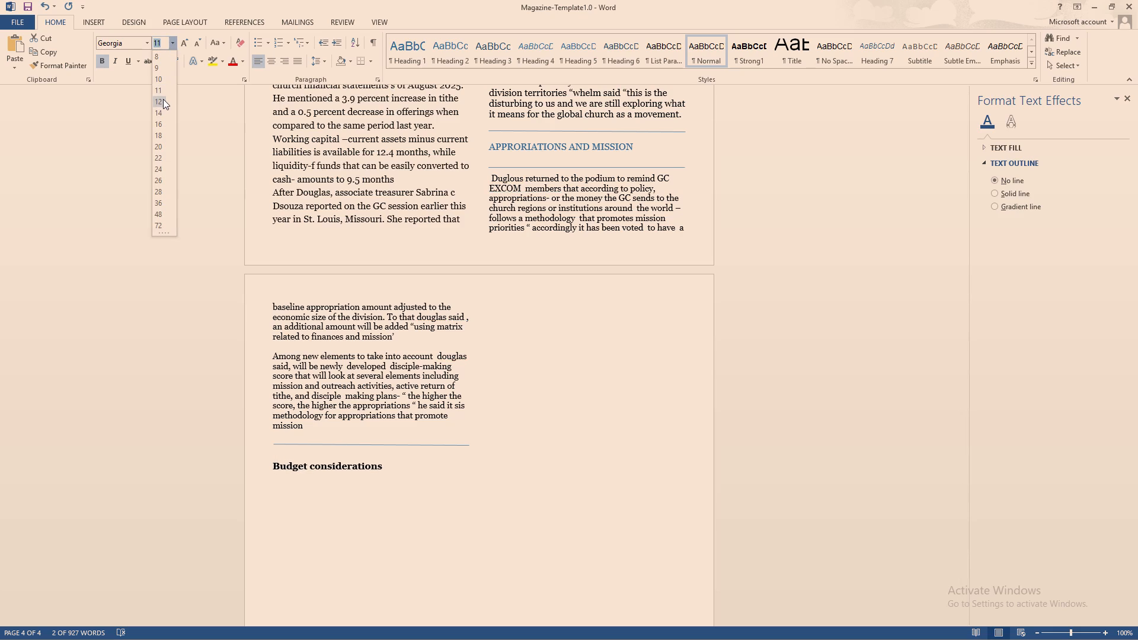
click(163, 99)
click(378, 503)
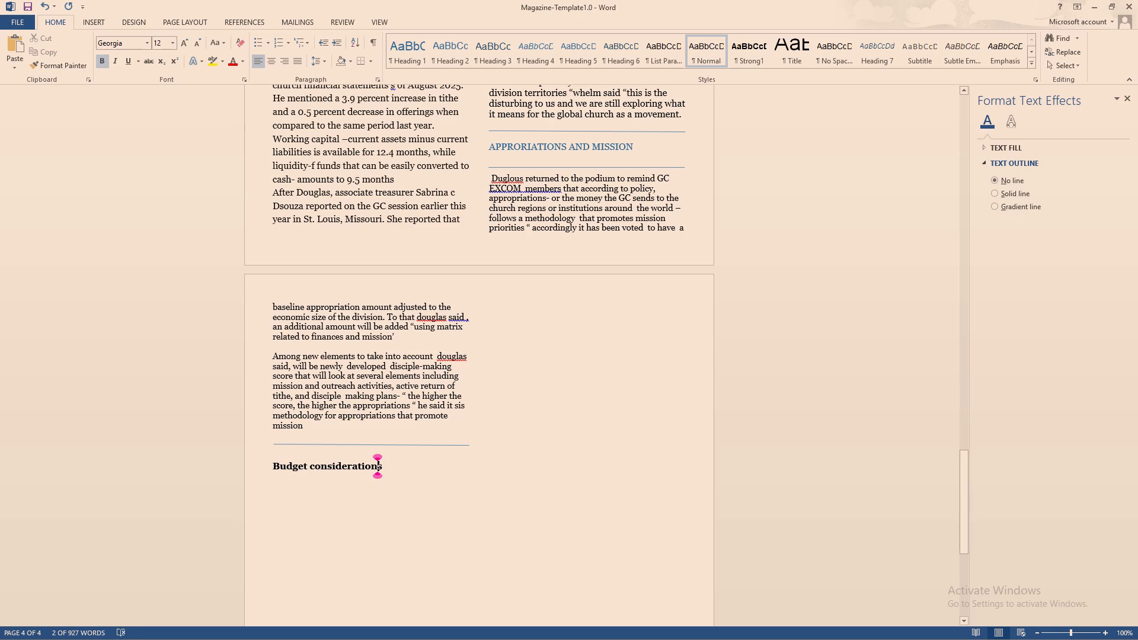
click(416, 473)
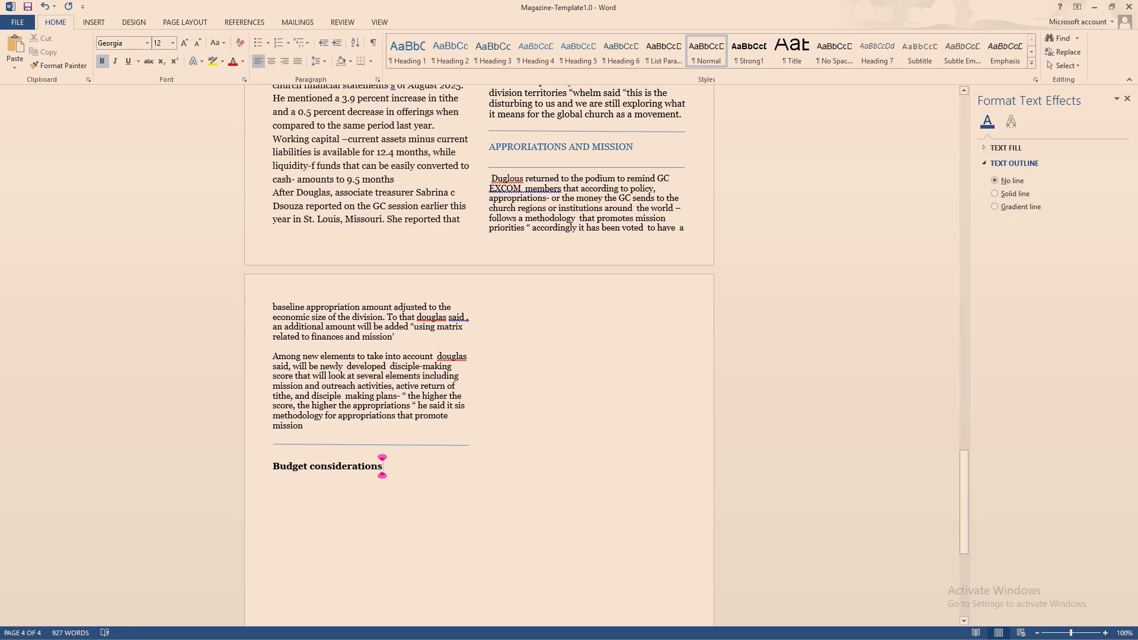
Draw a second horizontal line across the column beneath the "Budget considerations" heading, aligned with the column edges.
click(89, 25)
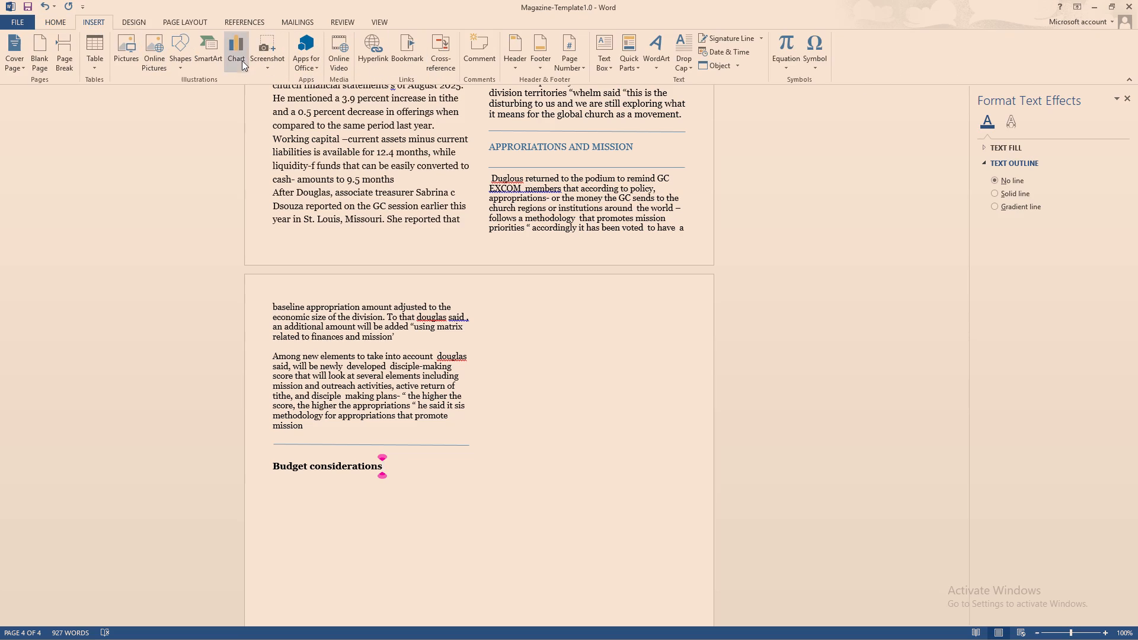
click(181, 67)
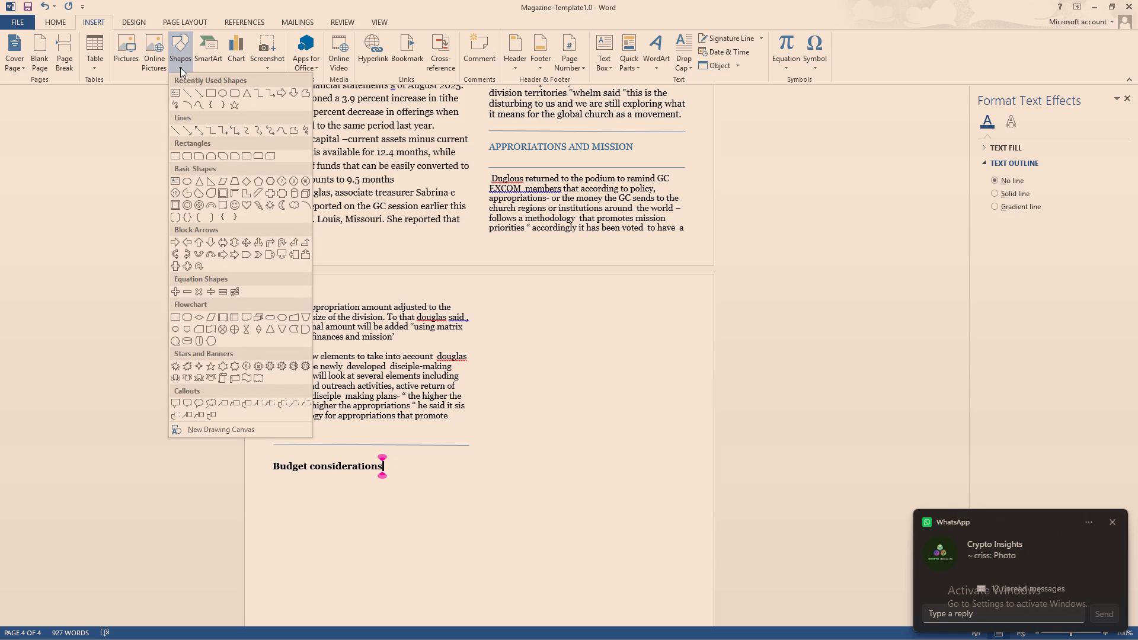
click(171, 130)
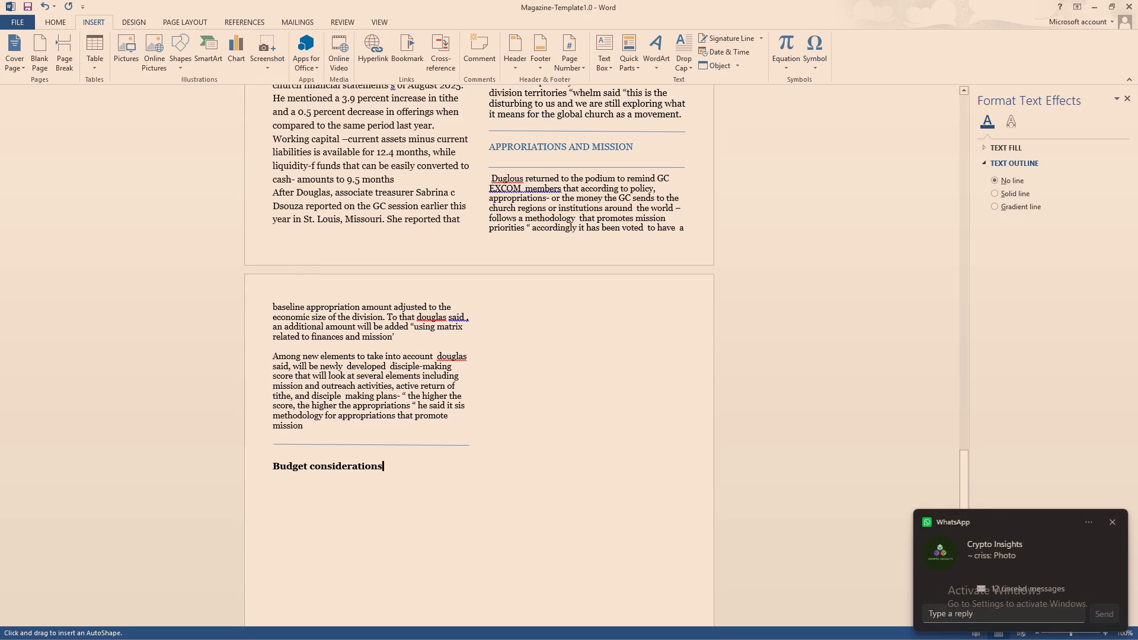
click(273, 490)
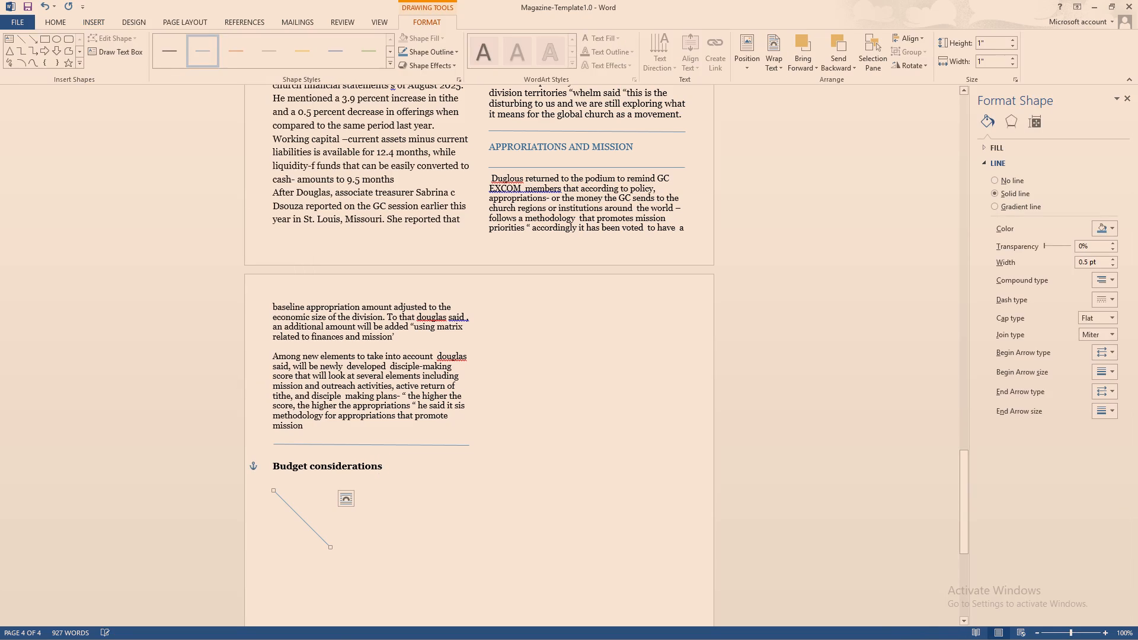
drag(331, 548, 472, 492)
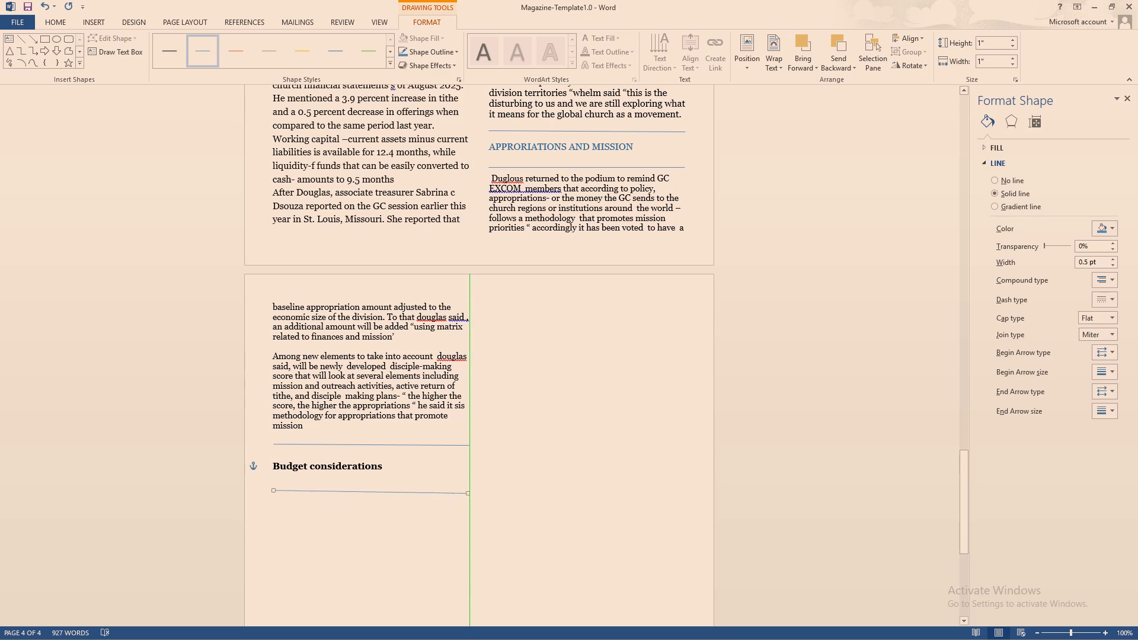
drag(472, 492, 478, 489)
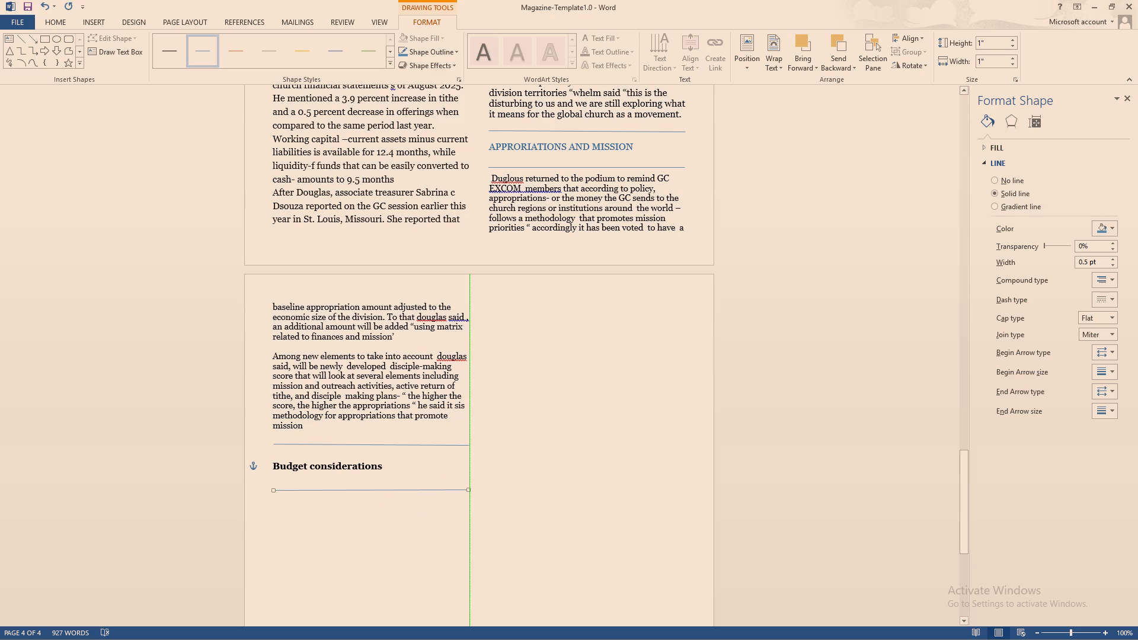
drag(478, 489, 473, 480)
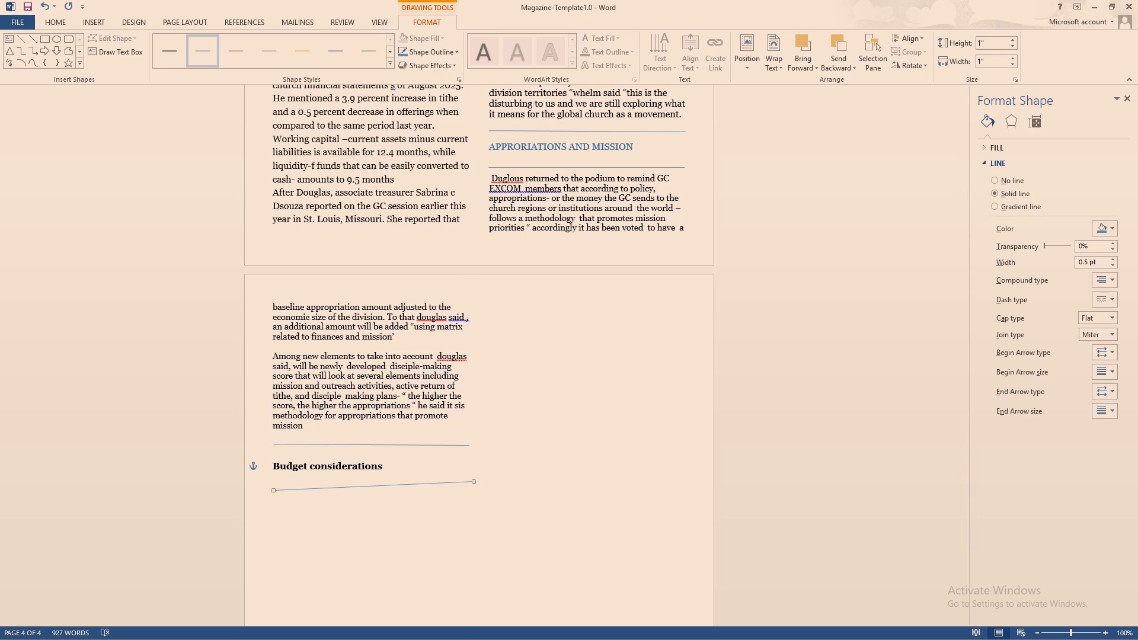
drag(473, 480, 460, 484)
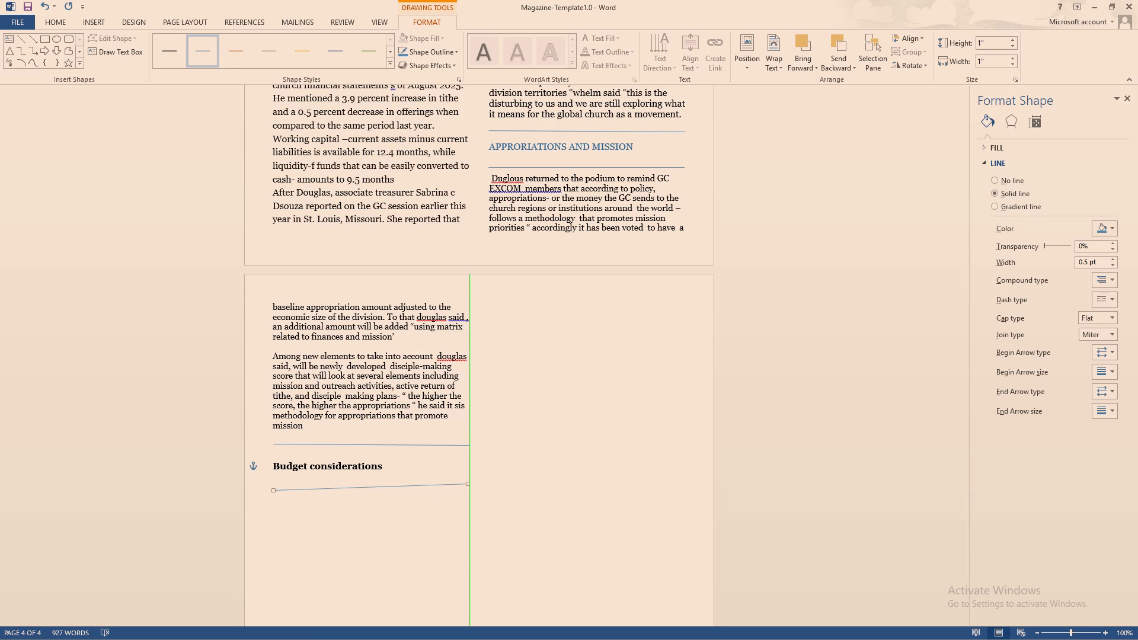
drag(460, 484, 462, 488)
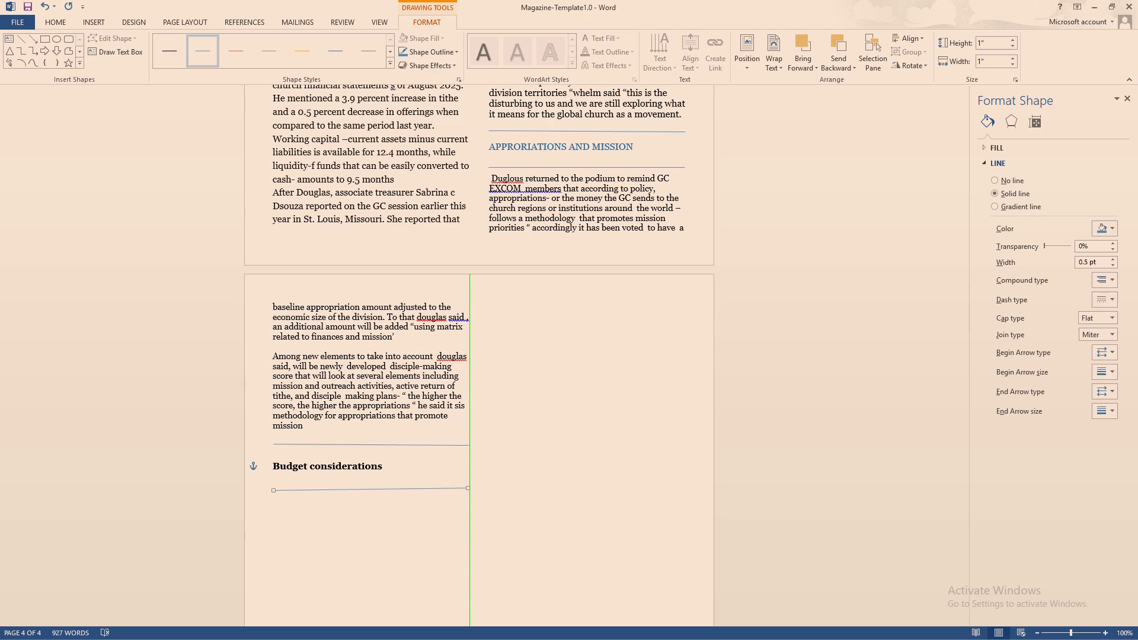
drag(462, 488, 462, 491)
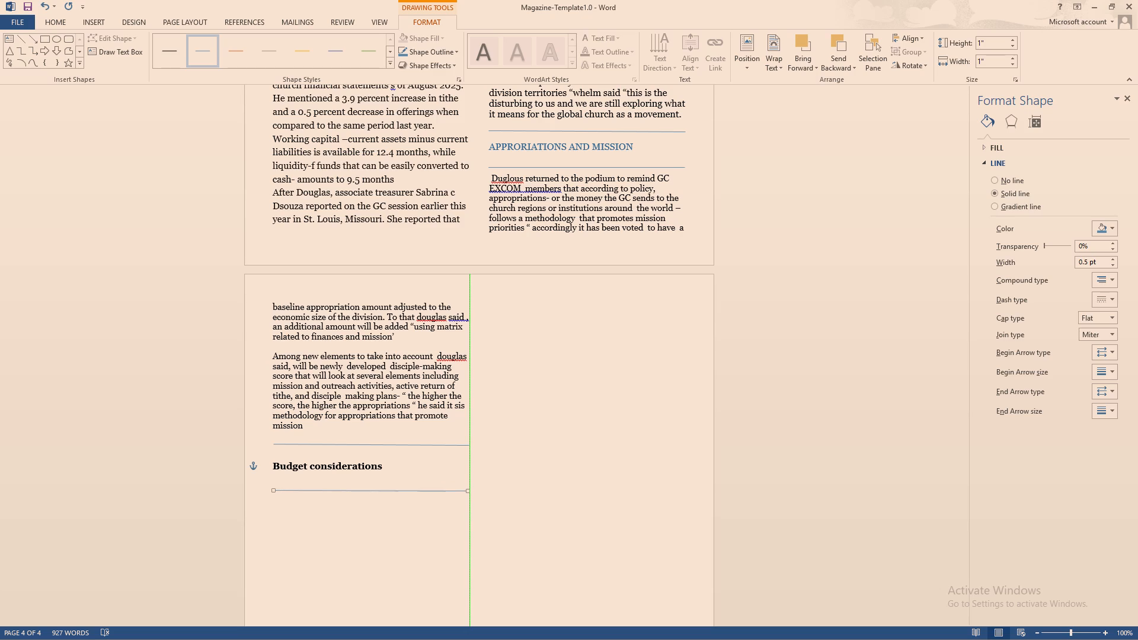
click(485, 471)
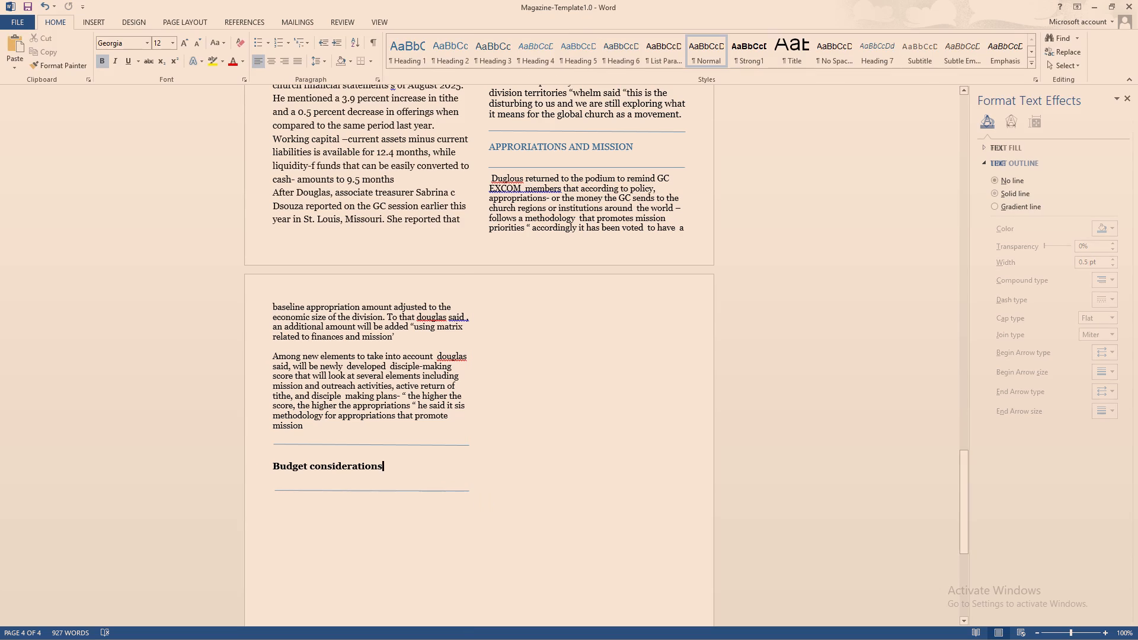
click(276, 490)
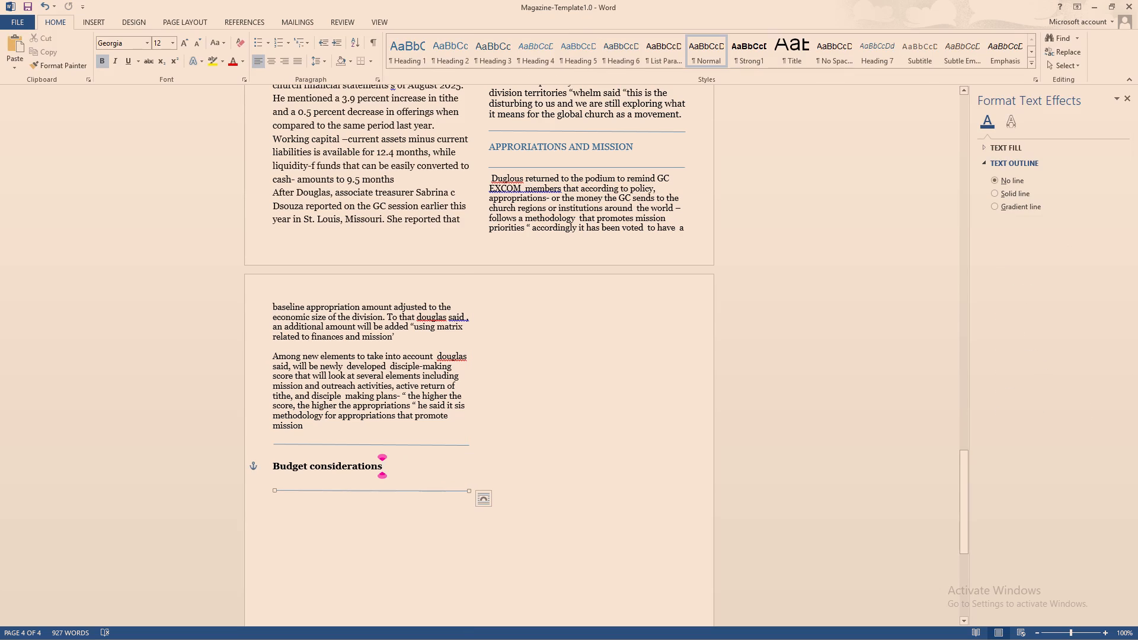
click(319, 518)
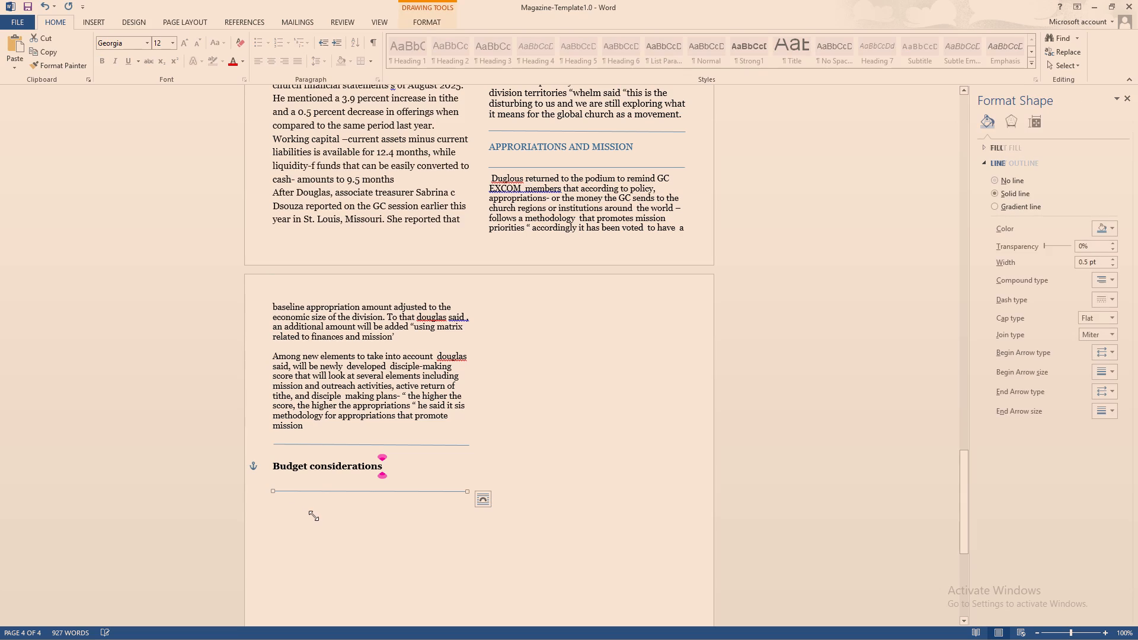
Apply the thin orange line style to the divider above the "Budget considerations" heading.
click(418, 456)
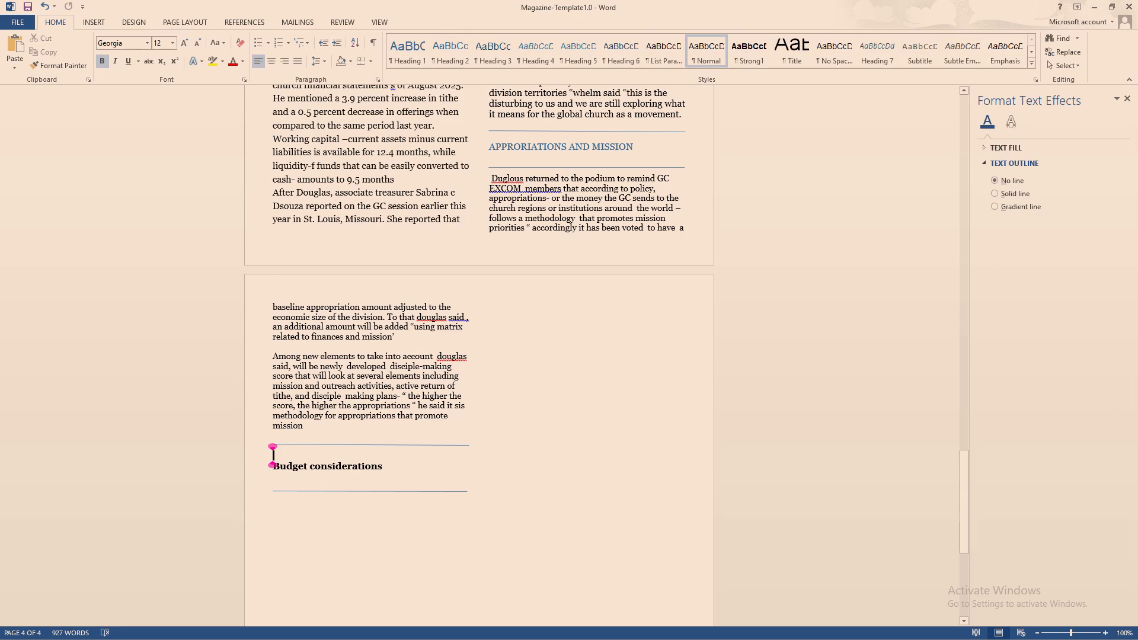
click(416, 443)
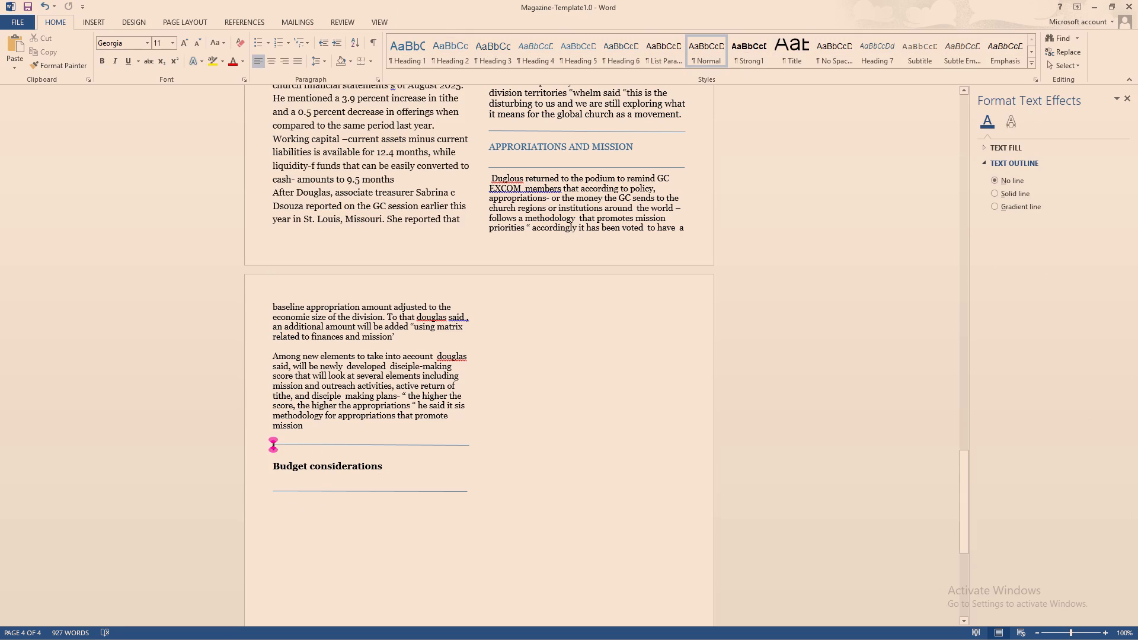
click(406, 444)
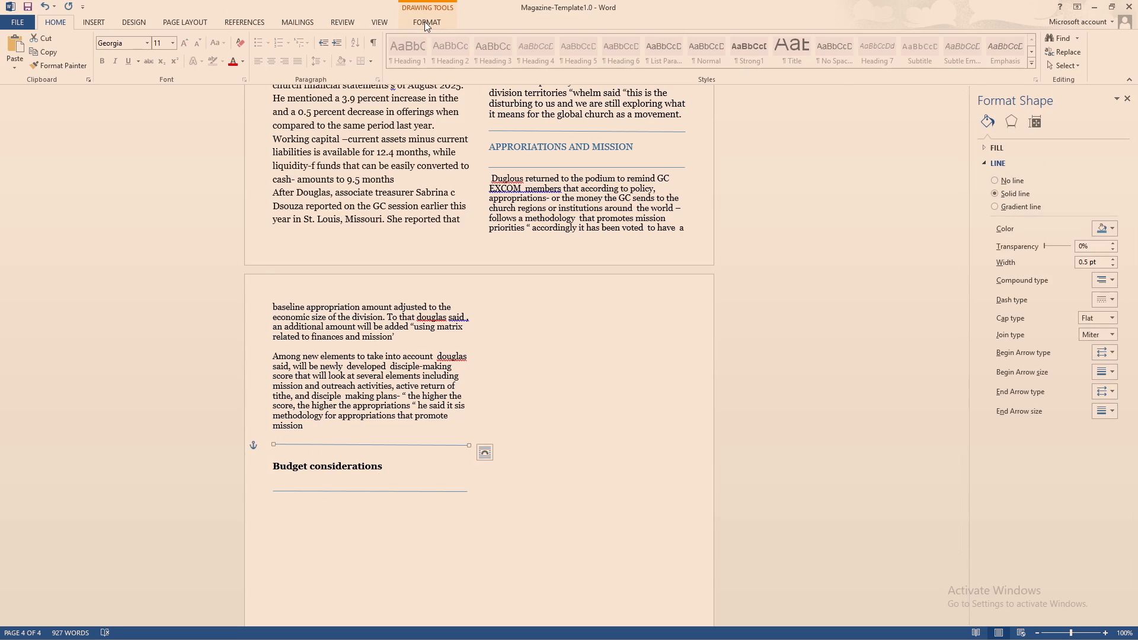
click(424, 21)
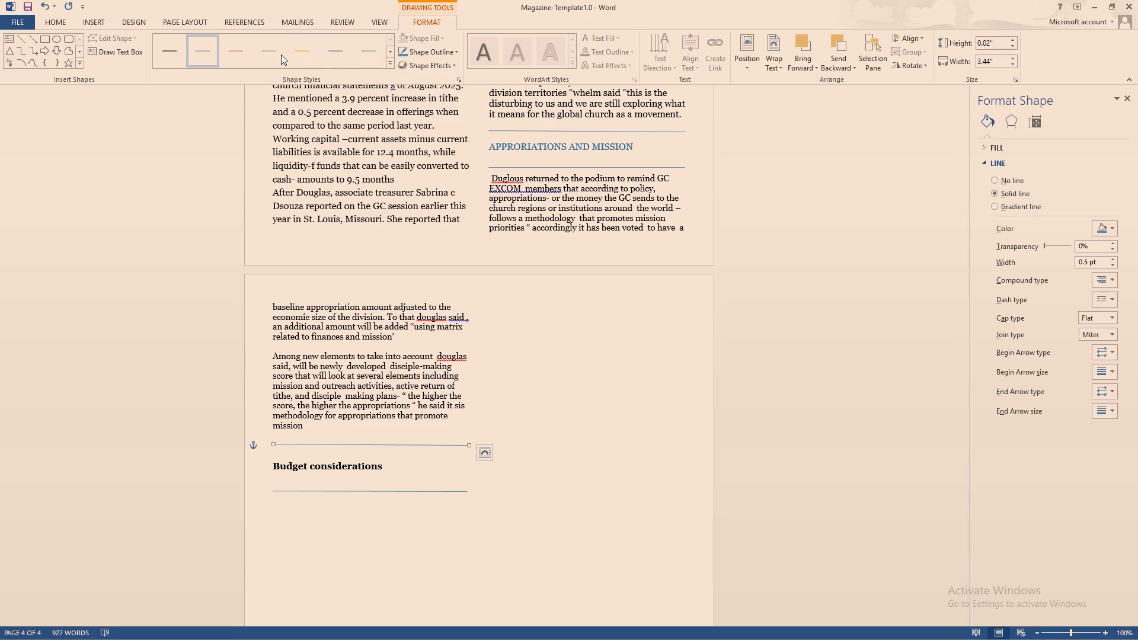
click(235, 51)
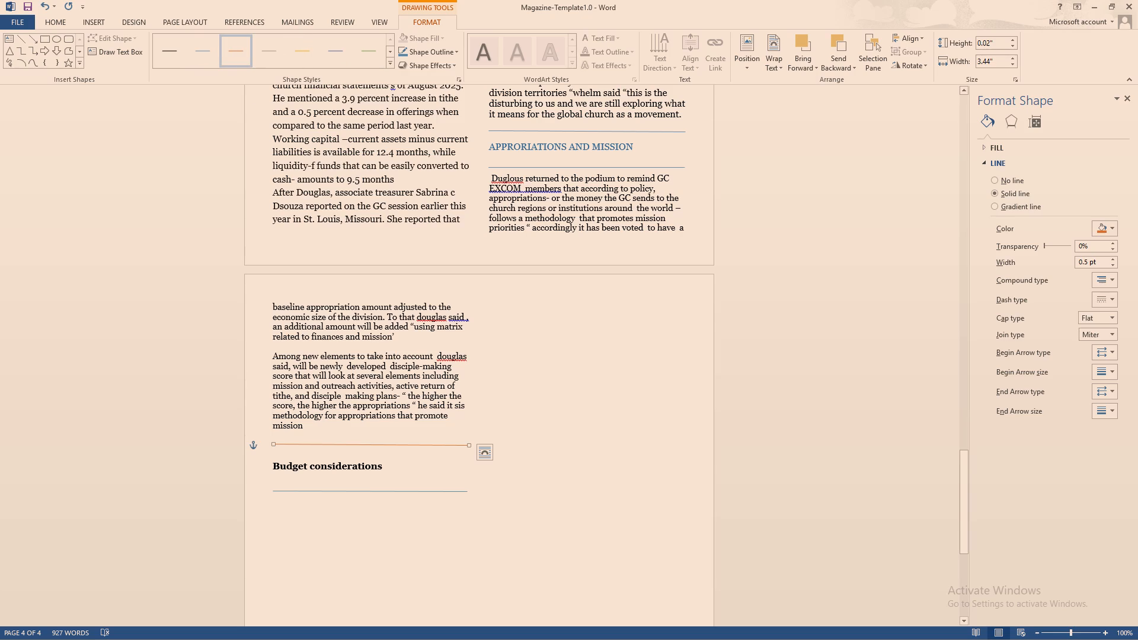
Apply the thin orange line style to the divider below the "Budget considerations" heading.
click(370, 492)
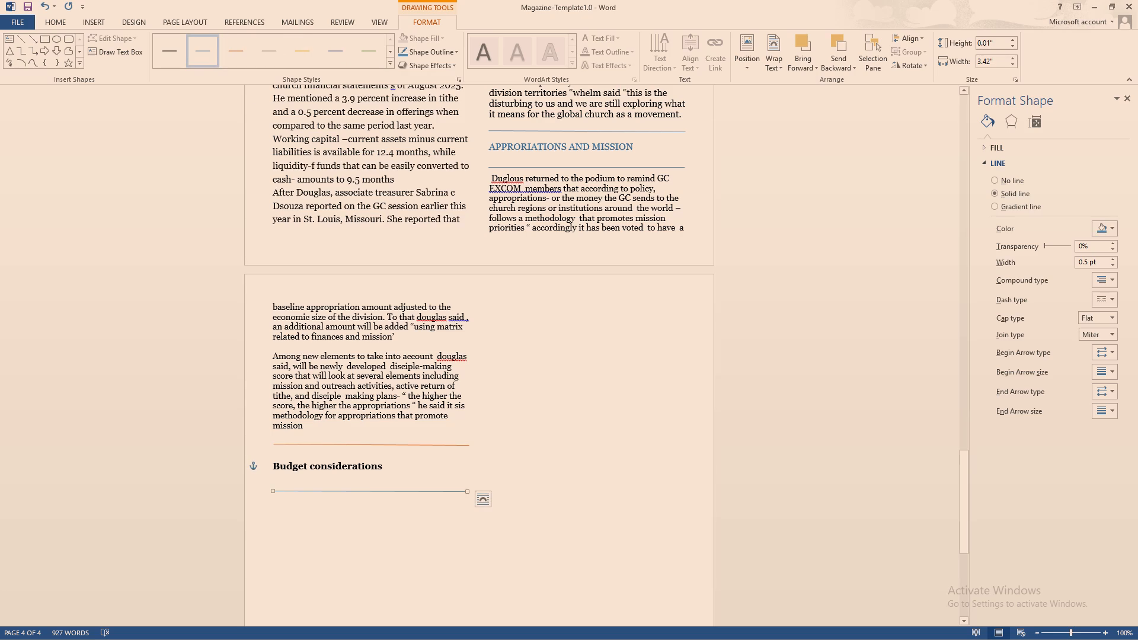
click(239, 47)
click(359, 515)
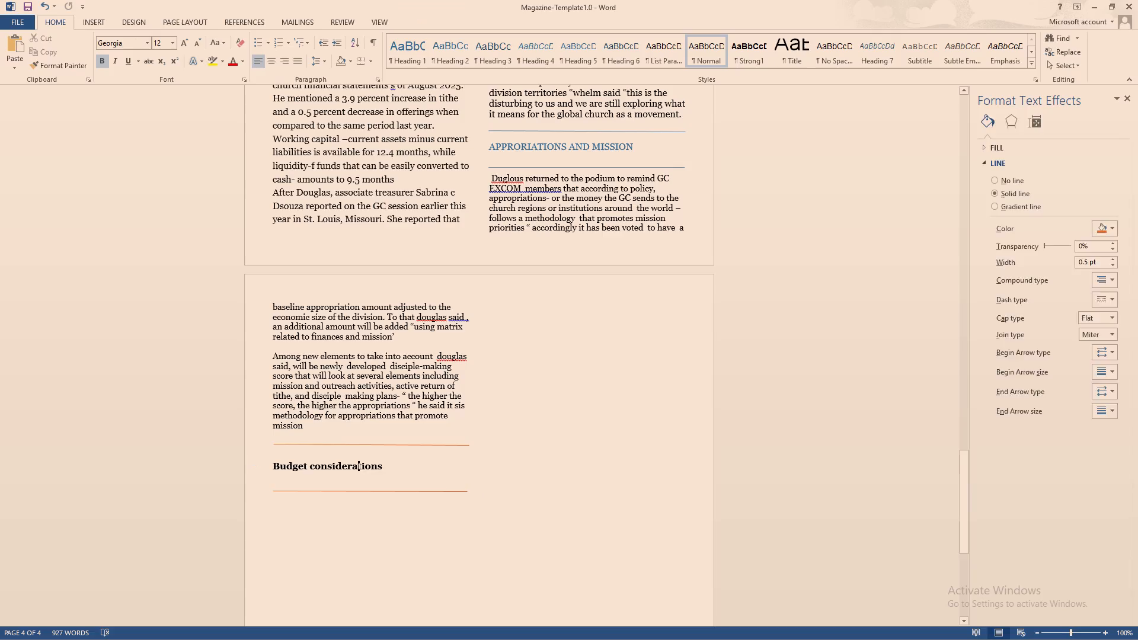
Start a body paragraph with "w" beneath the lower divider of "Budget considerations" and turn bold off for the following text.
click(392, 470)
key(Return)
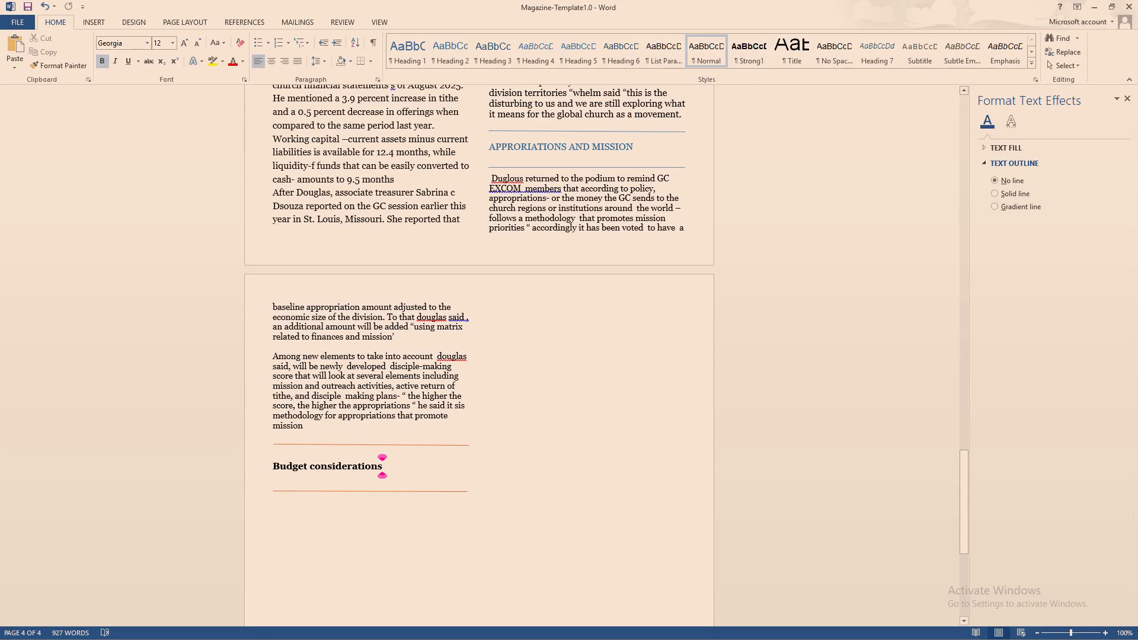
key(Return)
key(Return)
key(Return)
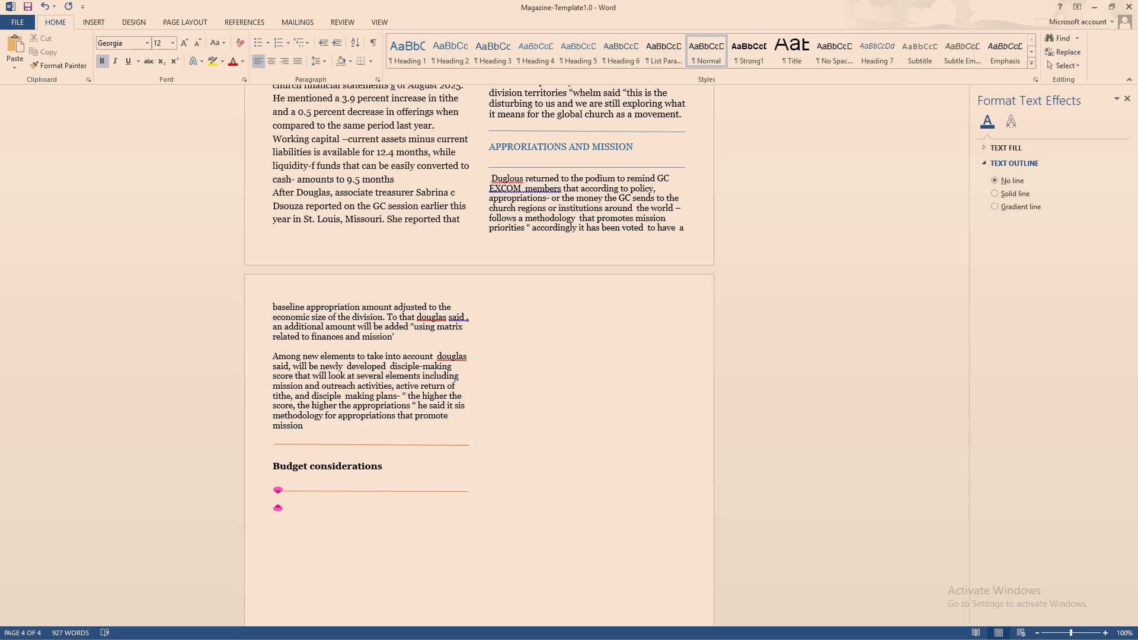
text(wa)
key(BackSpace)
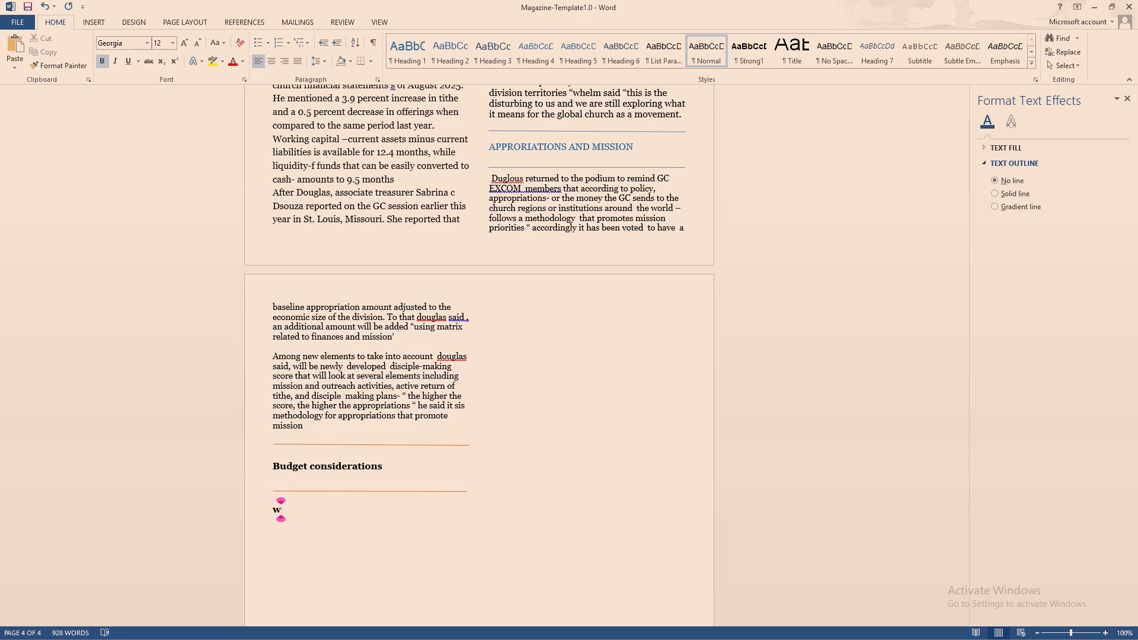
click(106, 66)
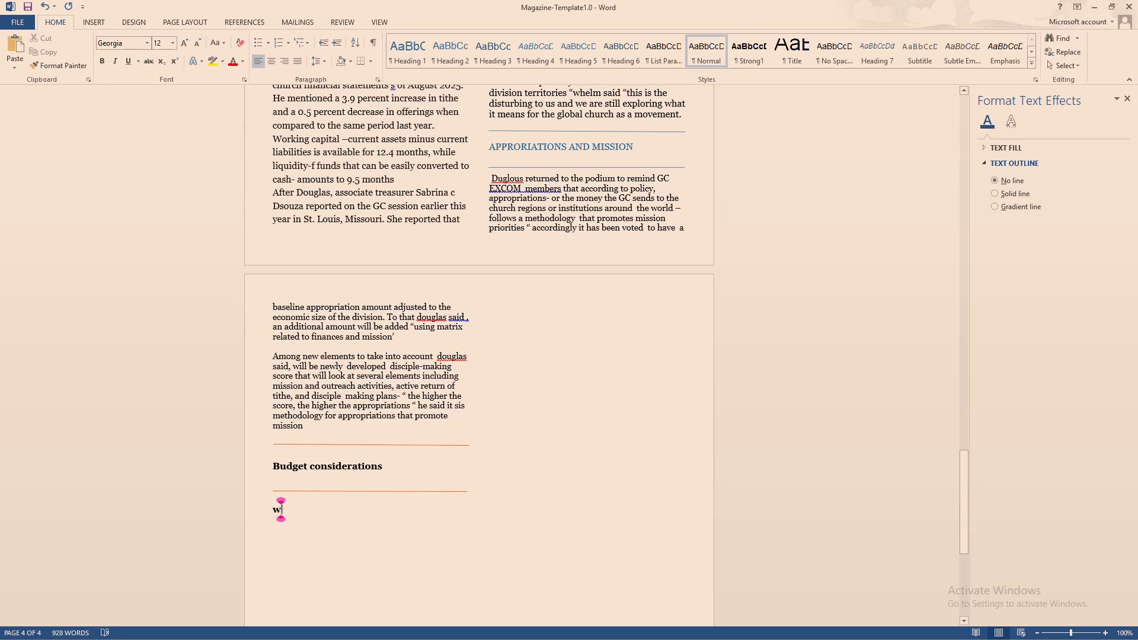
Continue the opening word so the paragraph reads "Wahlem then shared some budget factors that leaders".
text(ahlem)
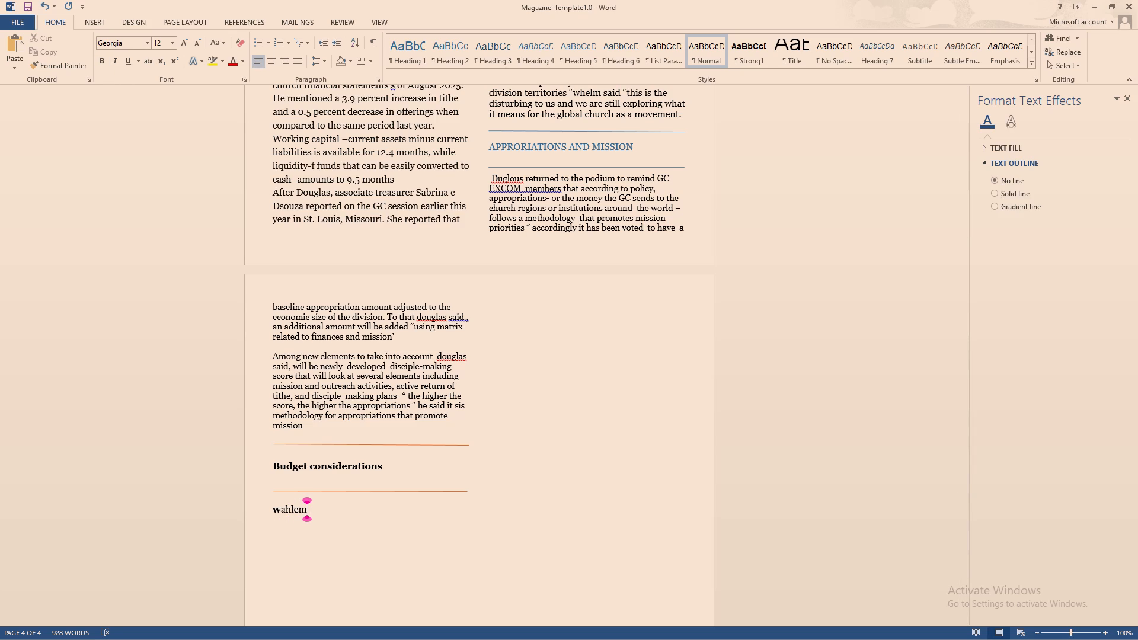
key(space)
text(then shared)
key(space)
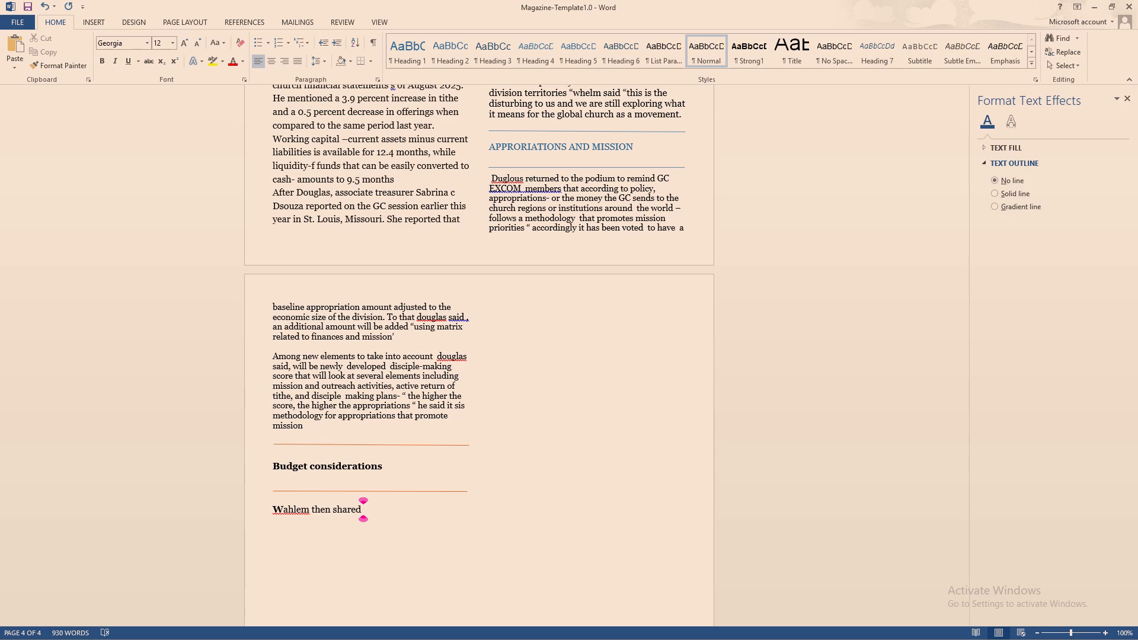
text(some fa)
key(BackSpace)
key(BackSpace)
text(buf)
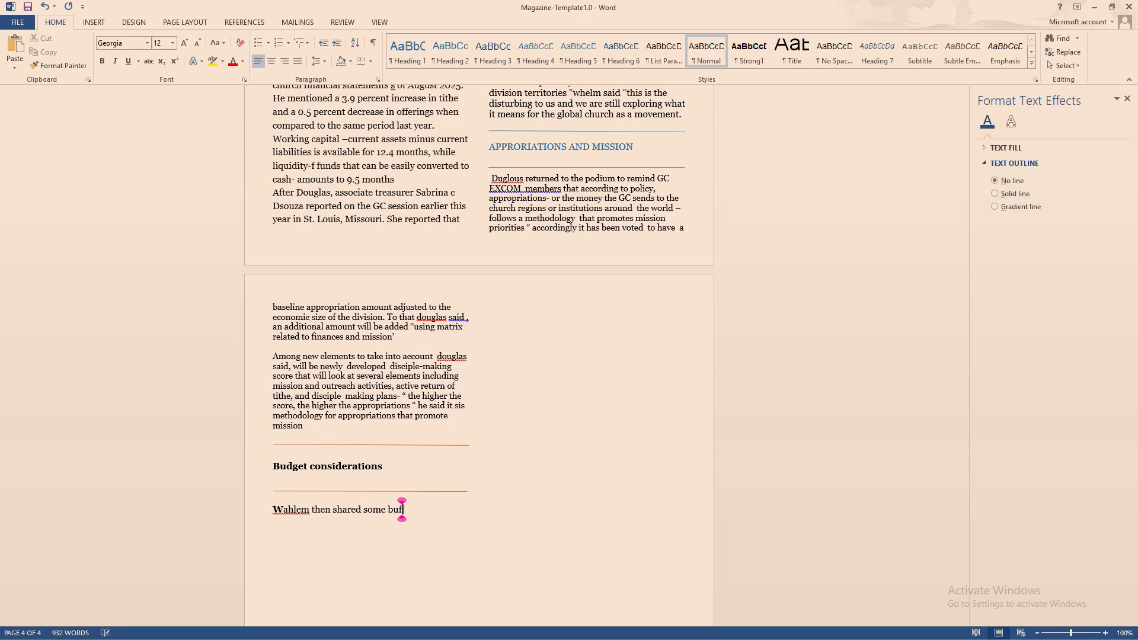
key(BackSpace)
text(dget factors)
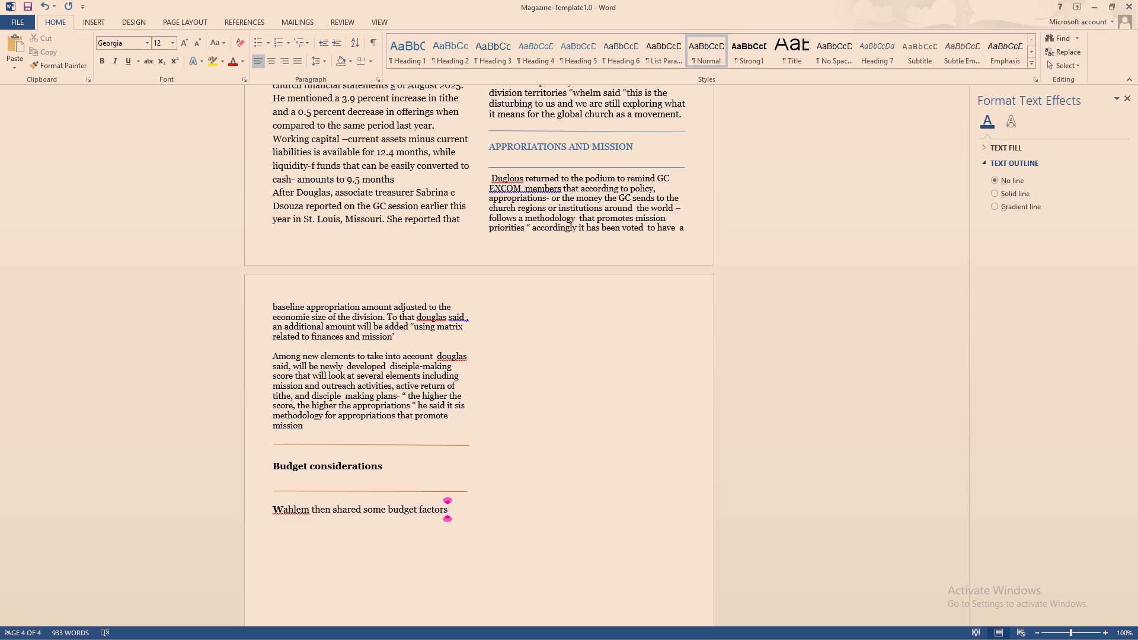
key(space)
text(that leaders)
key(space)
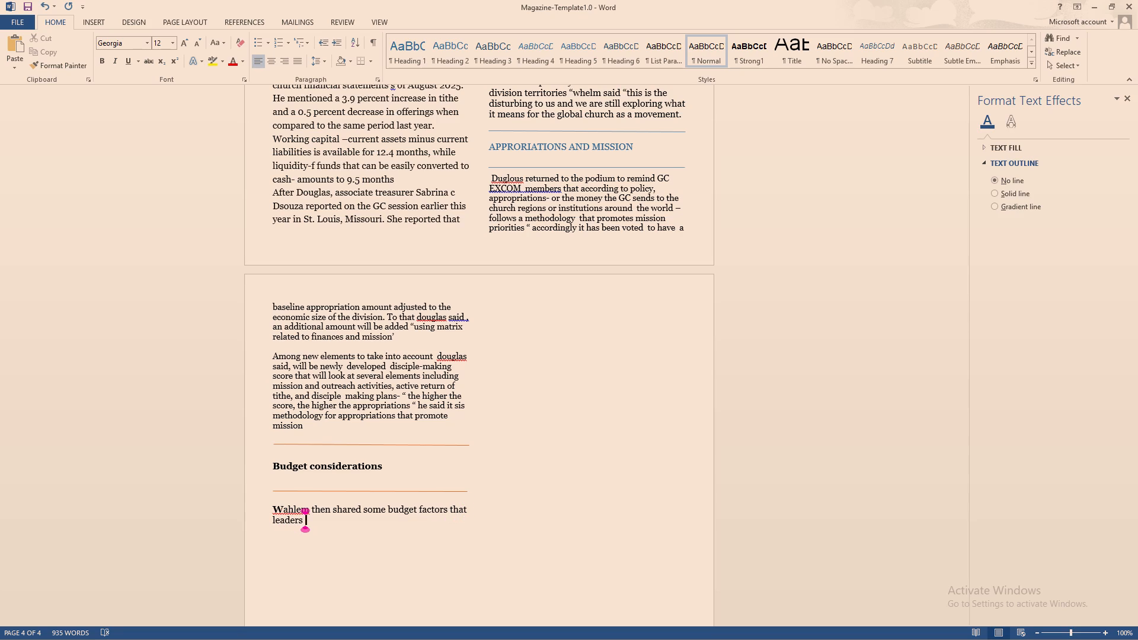
Complete the sentence with "took into account to prepare the 2026 budget.".
text(took inti)
key(BackSpace)
text(o)
key(space)
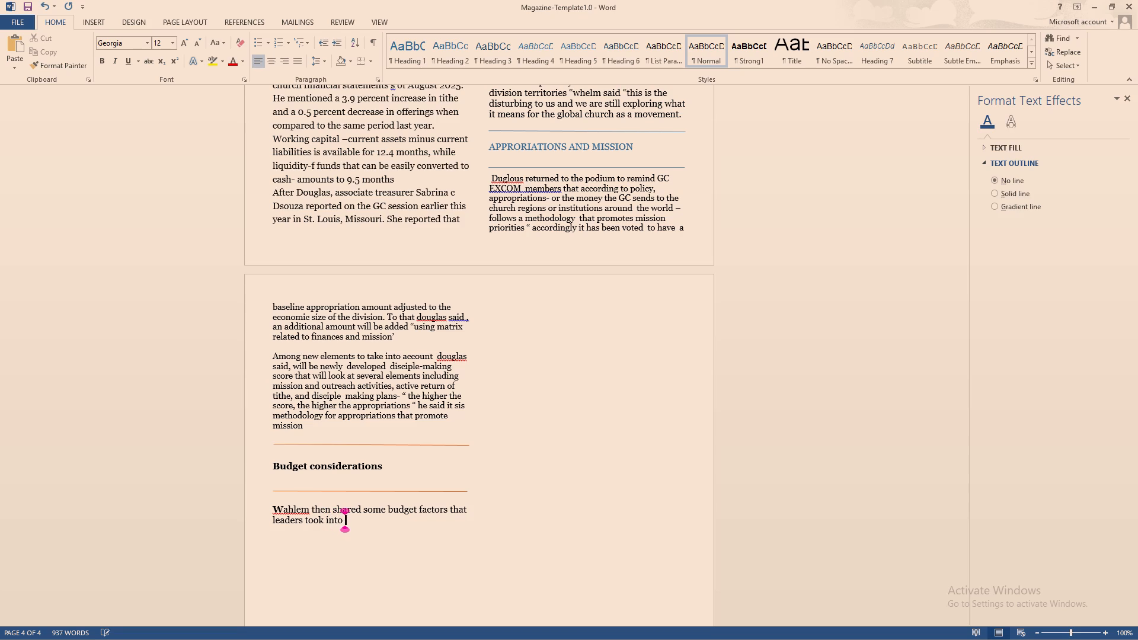
text(account to prepare)
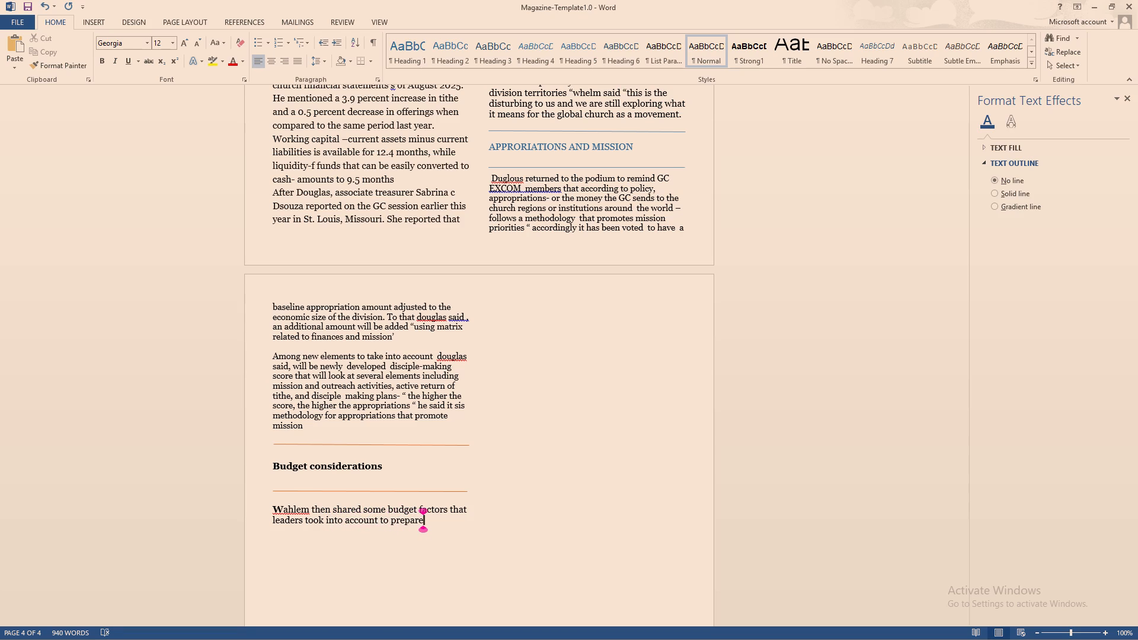
key(space)
text(the 202)
text(6)
key(space)
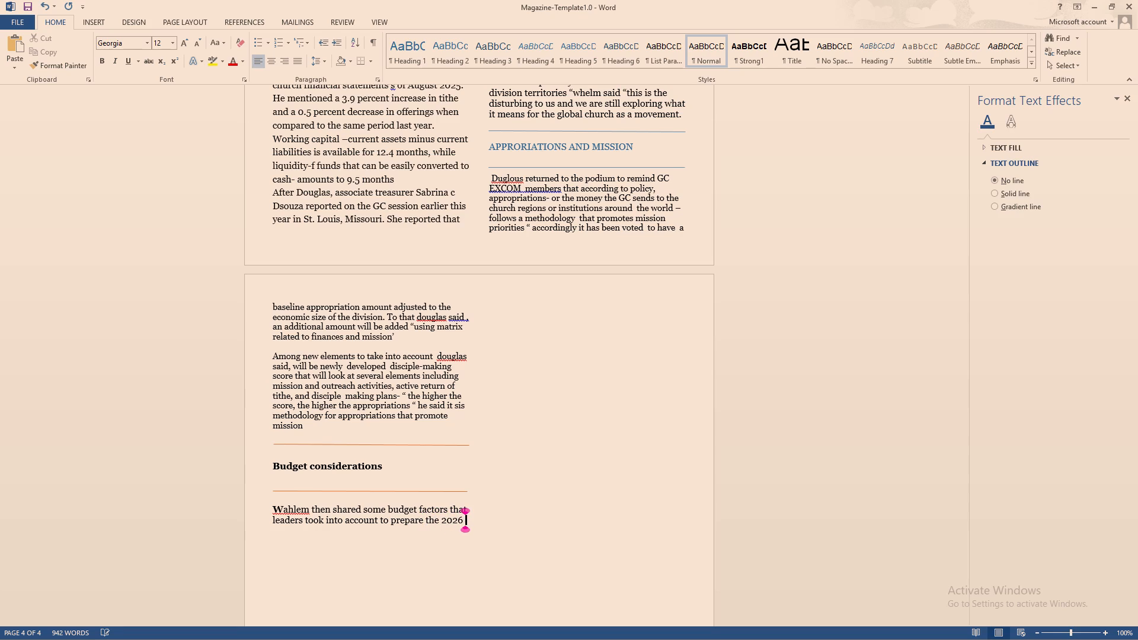
text(bu)
text(dget)
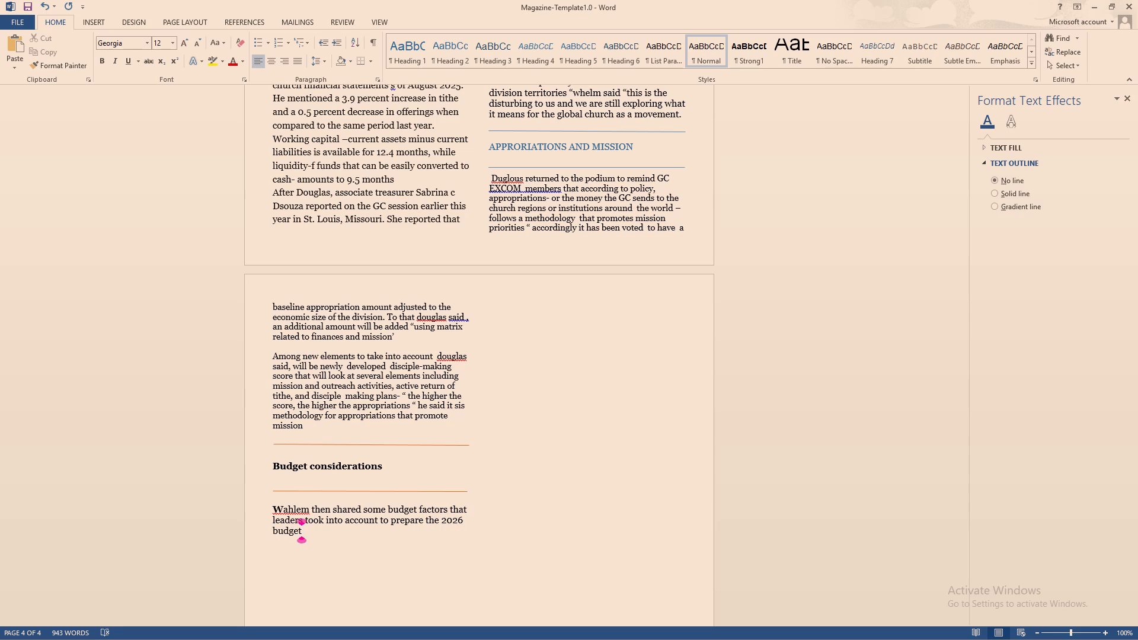
text(.)
key(space)
Begin the second sentence of the budget paragraph with "Among them".
text(A,om)
key(BackSpace)
key(BackSpace)
key(BackSpace)
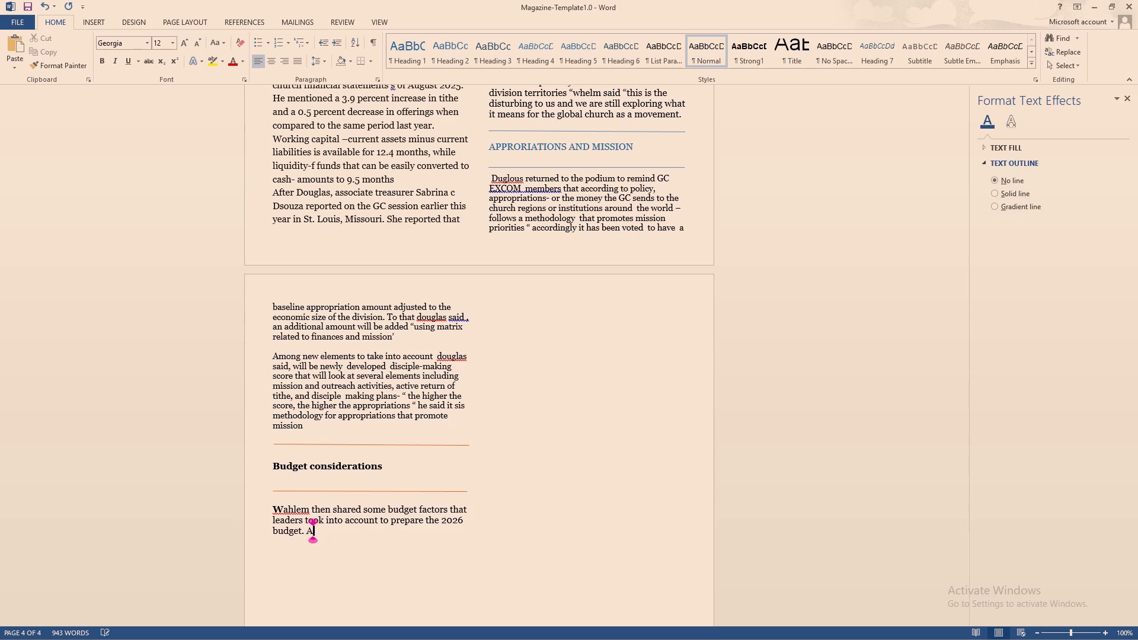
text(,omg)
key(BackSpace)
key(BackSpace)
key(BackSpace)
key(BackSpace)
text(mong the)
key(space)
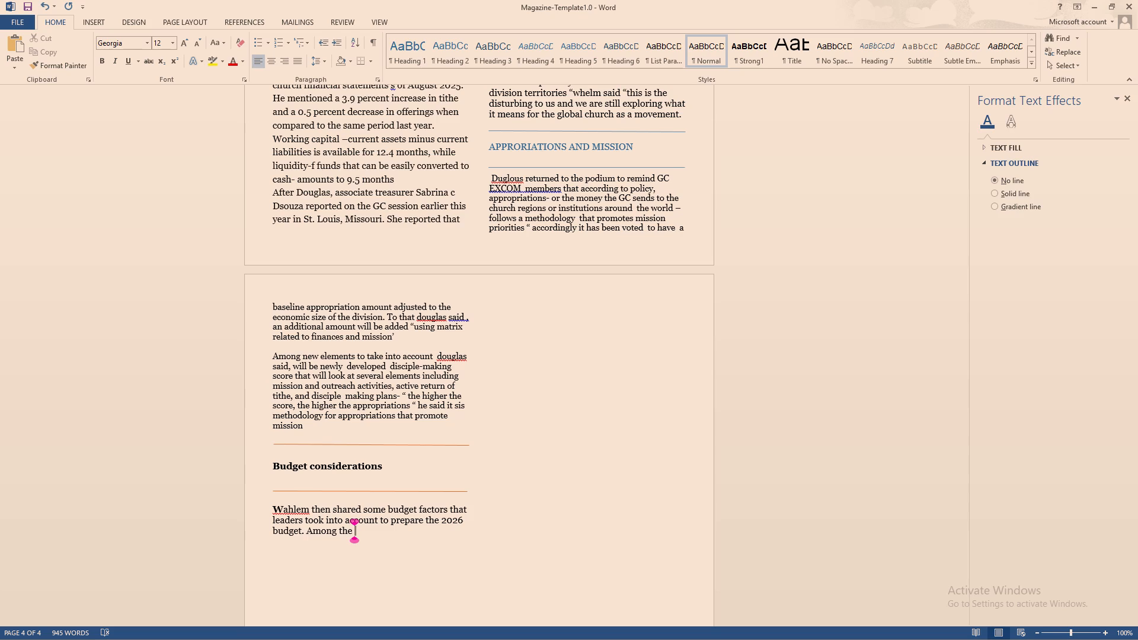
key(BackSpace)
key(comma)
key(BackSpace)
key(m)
Continue the second sentence of the budget paragraph after "Among them" with ", he mentioned the elimination of the additional".
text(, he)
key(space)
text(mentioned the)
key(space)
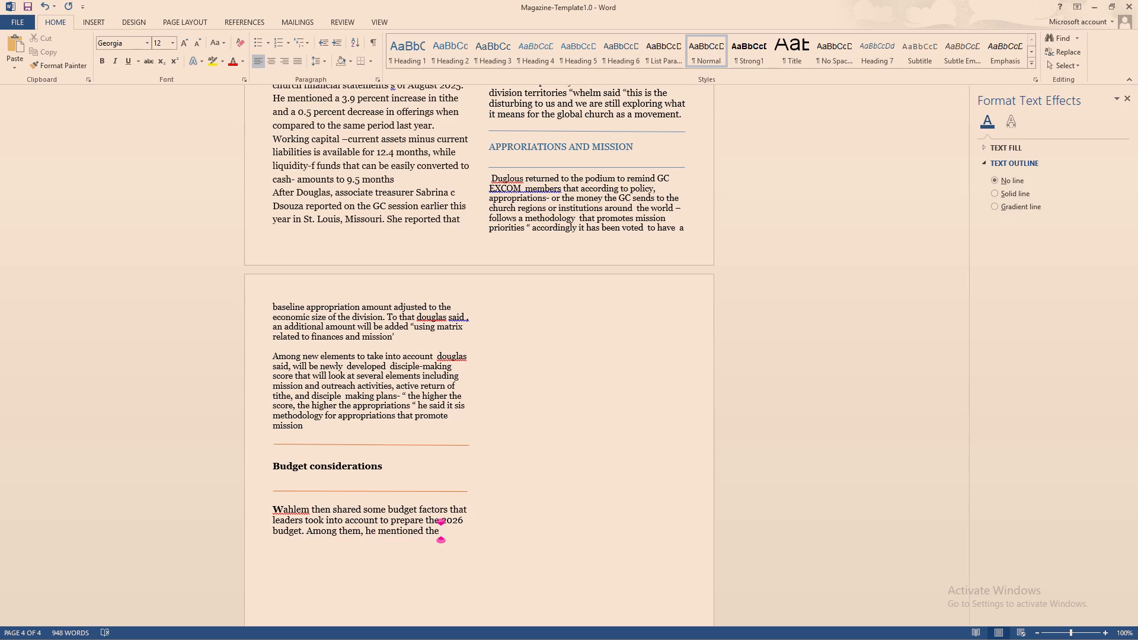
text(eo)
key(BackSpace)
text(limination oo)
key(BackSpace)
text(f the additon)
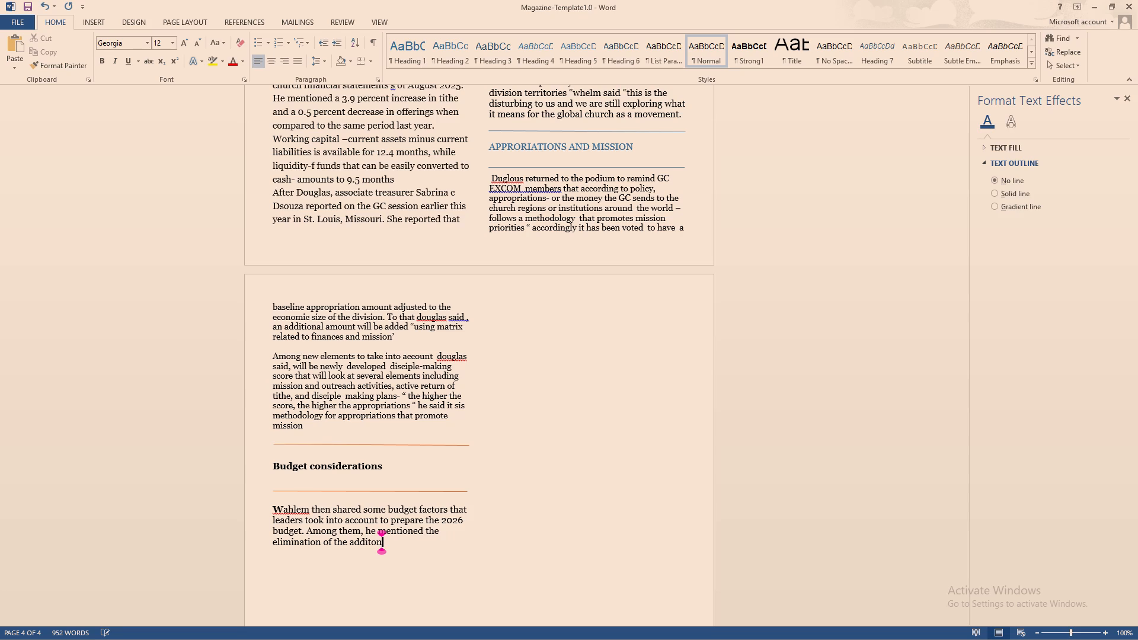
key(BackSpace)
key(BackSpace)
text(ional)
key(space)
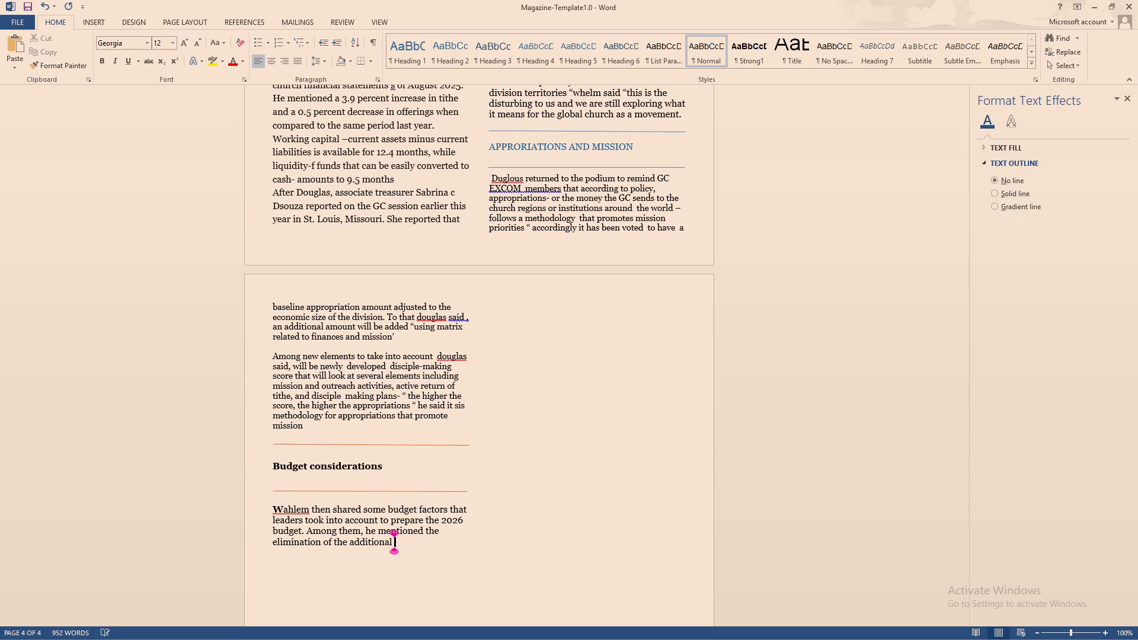
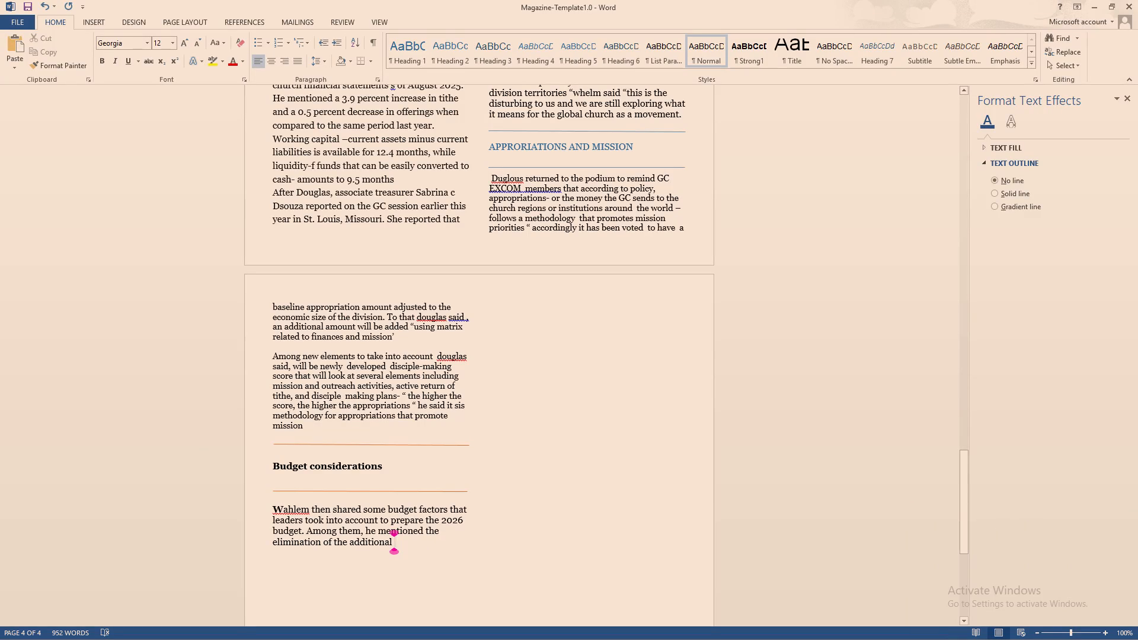
Continue the budget paragraph after "elimination of the additional" with "0.85 percent of the tithes frin".
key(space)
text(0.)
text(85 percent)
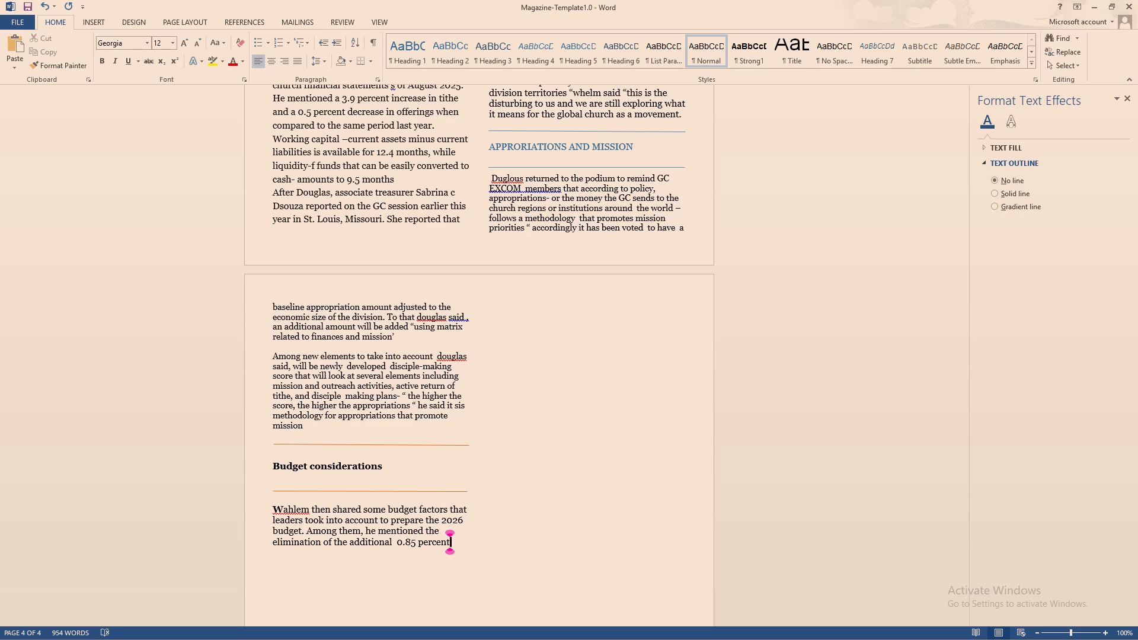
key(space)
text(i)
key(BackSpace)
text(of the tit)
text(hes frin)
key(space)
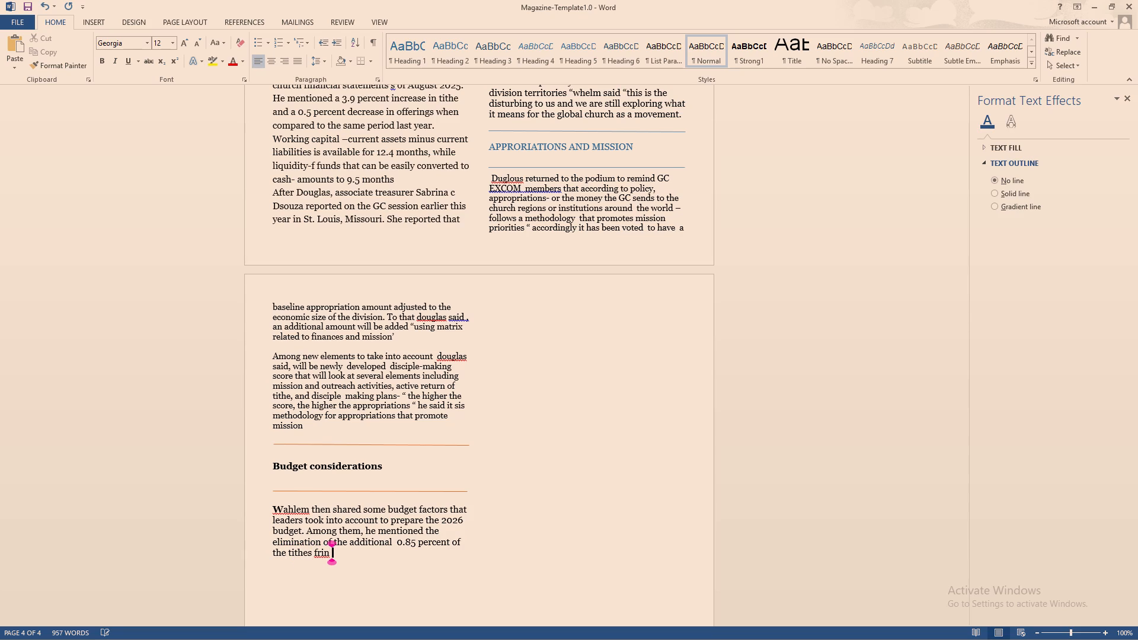
Replace the mistyped "frin" after "the tithes" with "from the North American division" in the budget paragraph.
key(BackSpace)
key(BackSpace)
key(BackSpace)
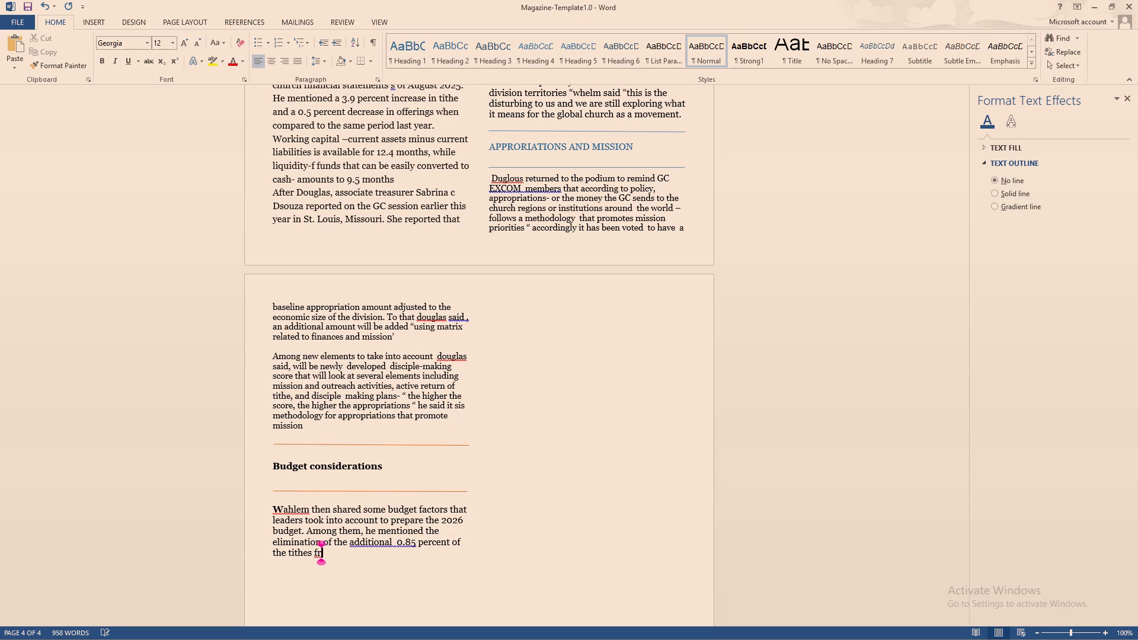
text(om the)
key(space)
text(Nr)
key(BackSpace)
text(orth)
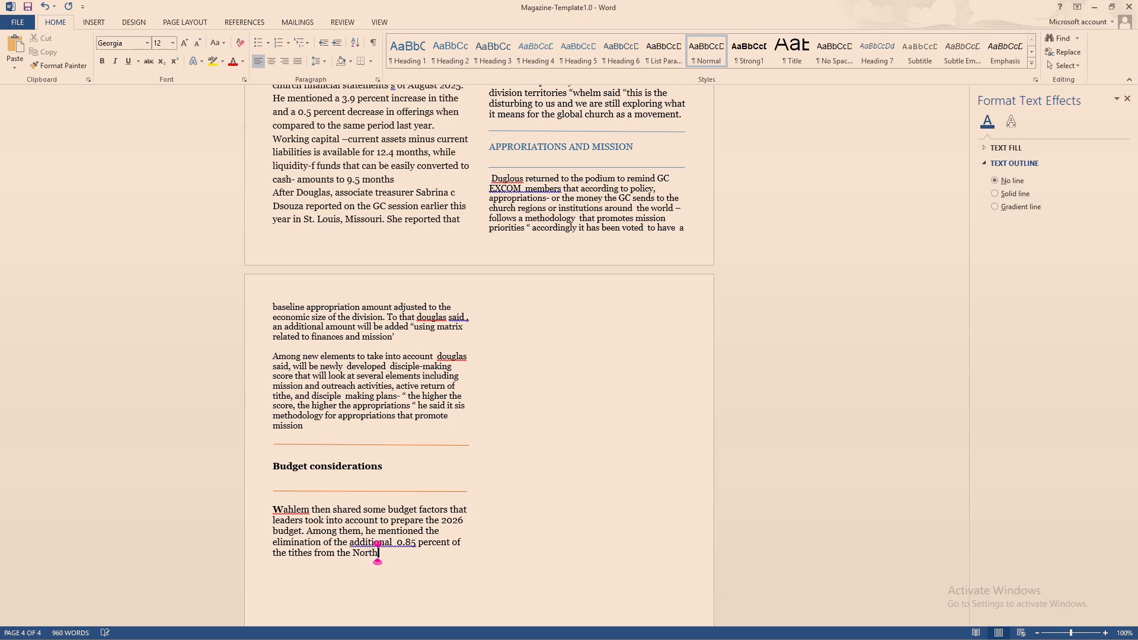
key(space)
text(Ameica)
key(BackSpace)
key(BackSpace)
key(BackSpace)
text(rican divis)
text(ion)
key(space)
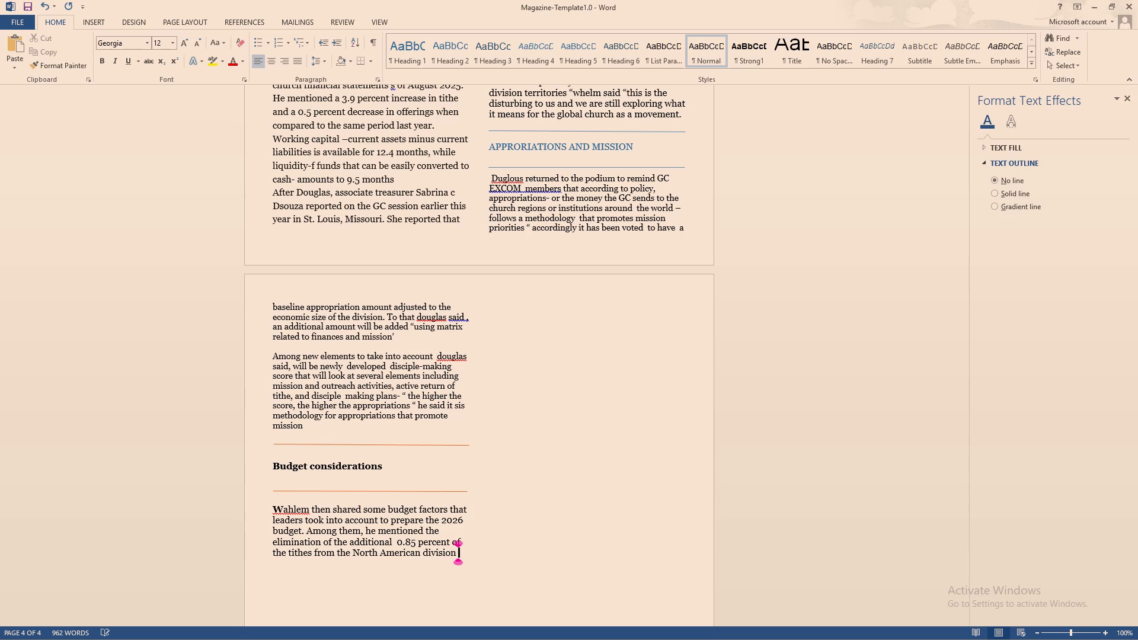
Complete the sentence with "and operating expenses set within the cap established by policy.".
key(space)
text(and operating)
key(space)
text(exp)
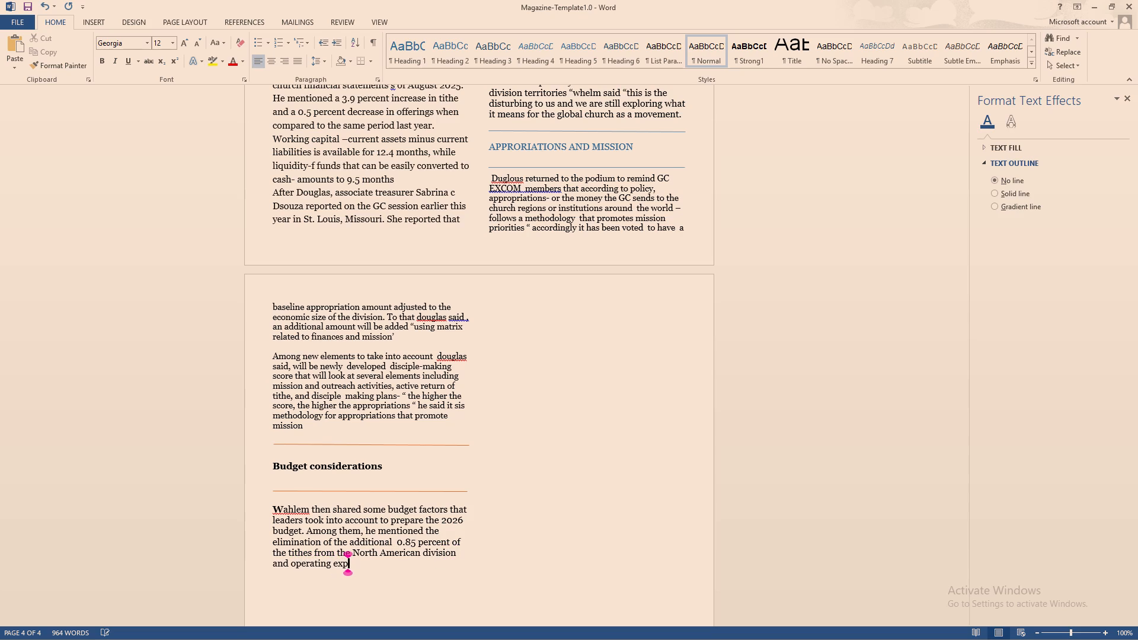
text(ense)
key(s)
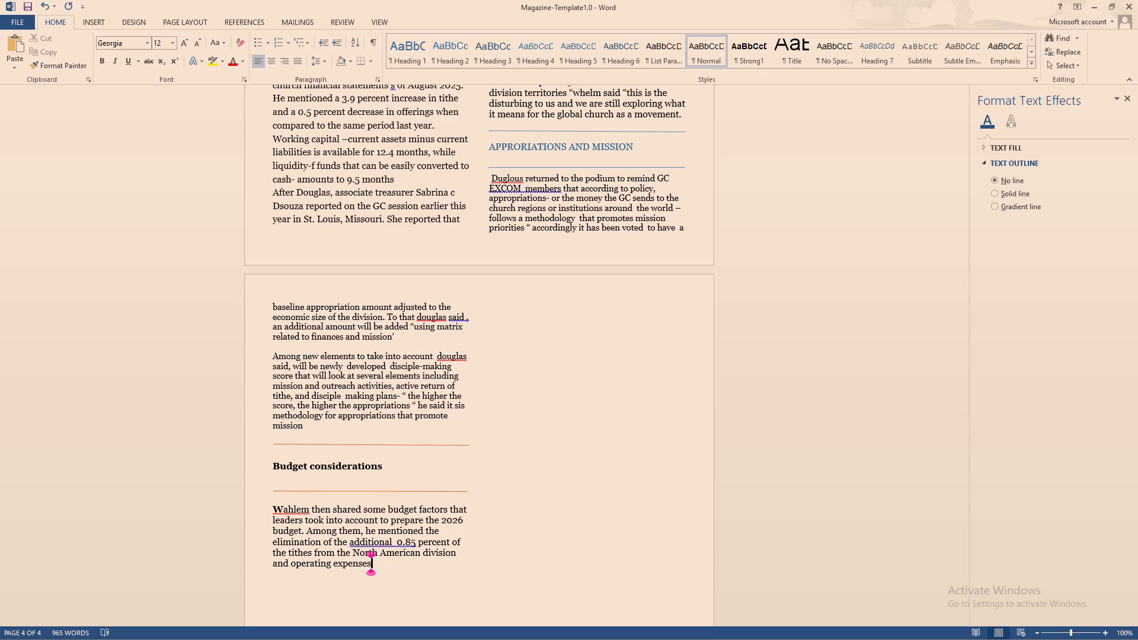
key(space)
text(set within)
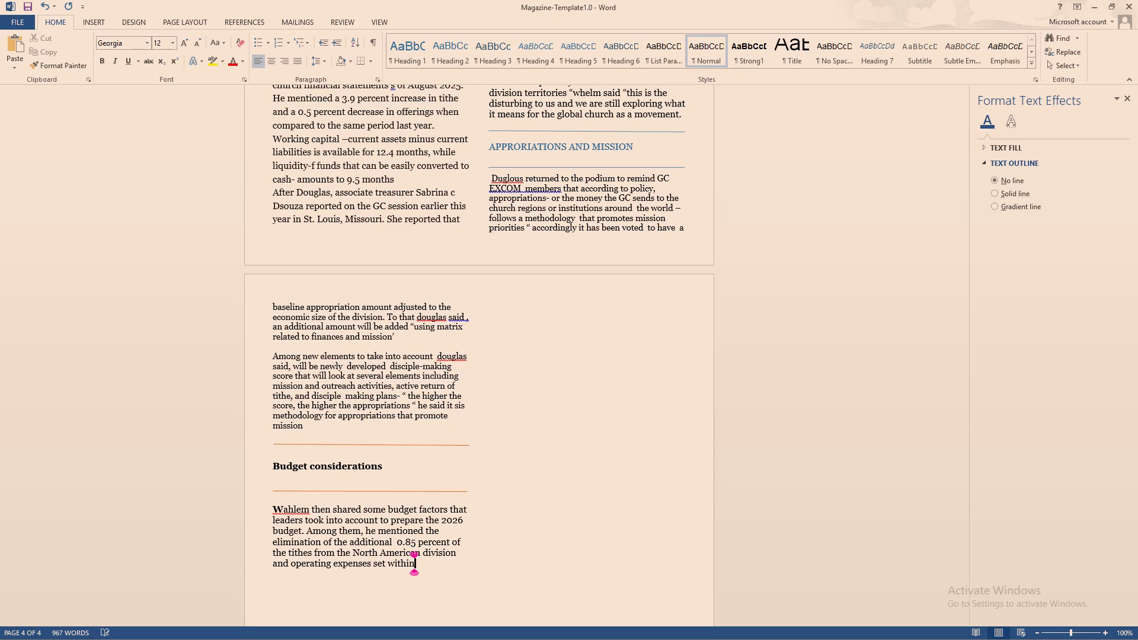
key(space)
text(the cap establishe)
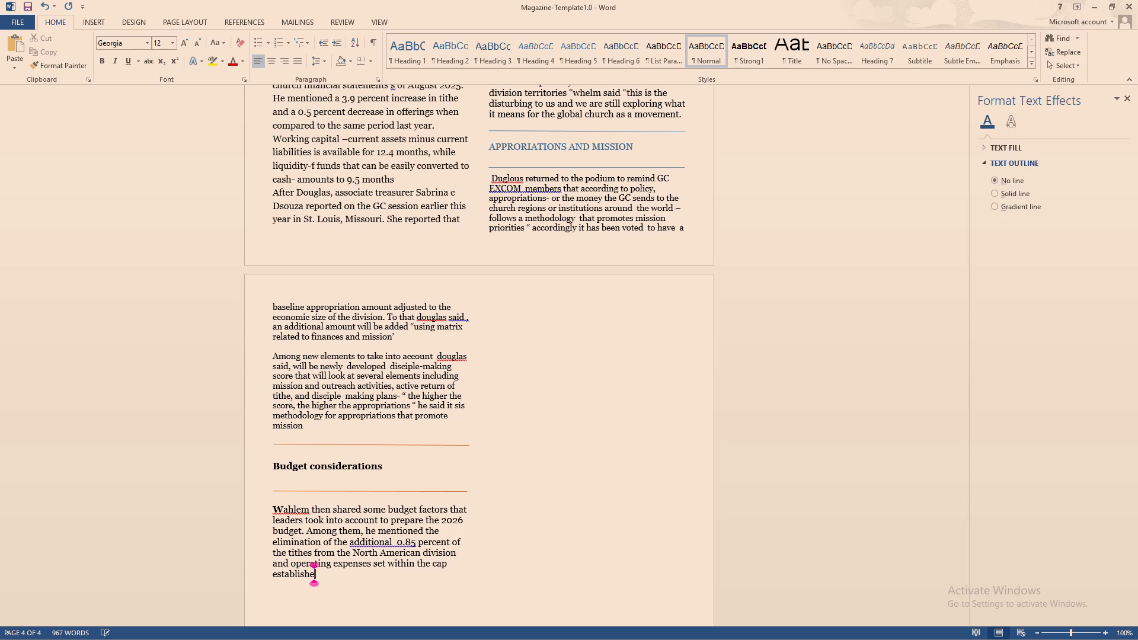
text(d by policy)
key(space)
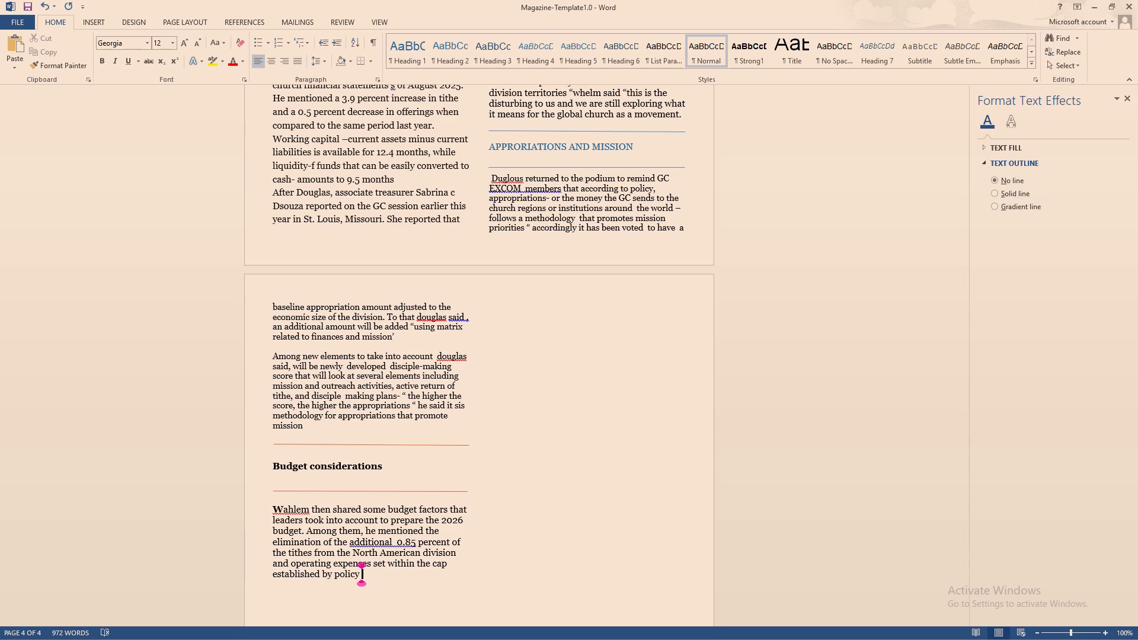
key(BackSpace)
key(period)
Start a new paragraph after a blank line, reading "He shared that total budgeted tithe was reduced".
key(Return)
key(Return)
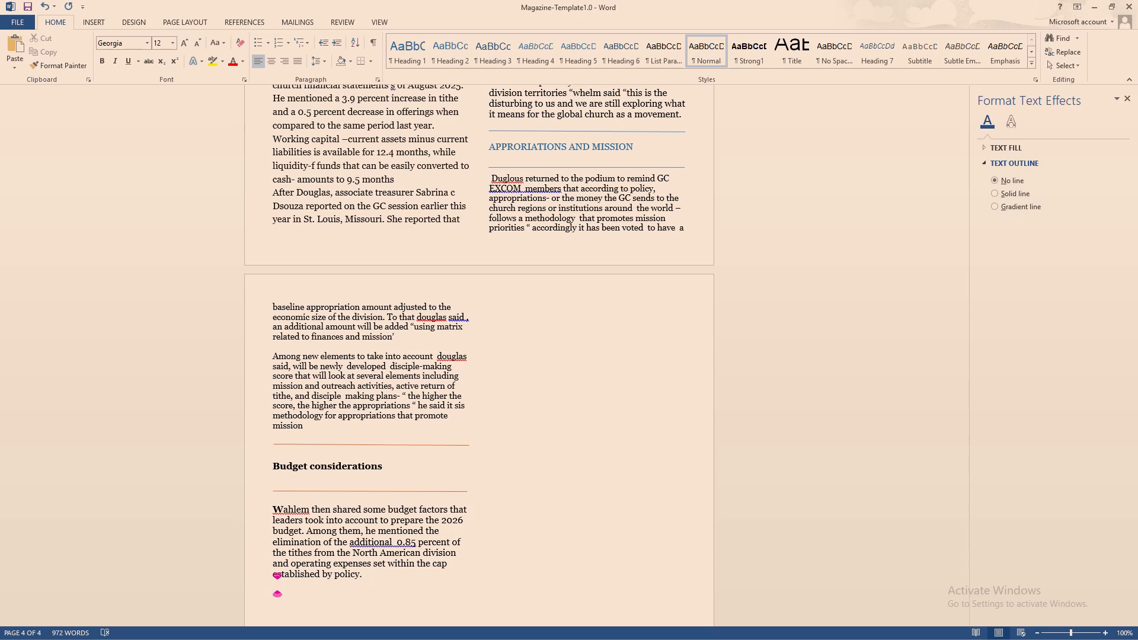
scroll(391, 546, down, 1)
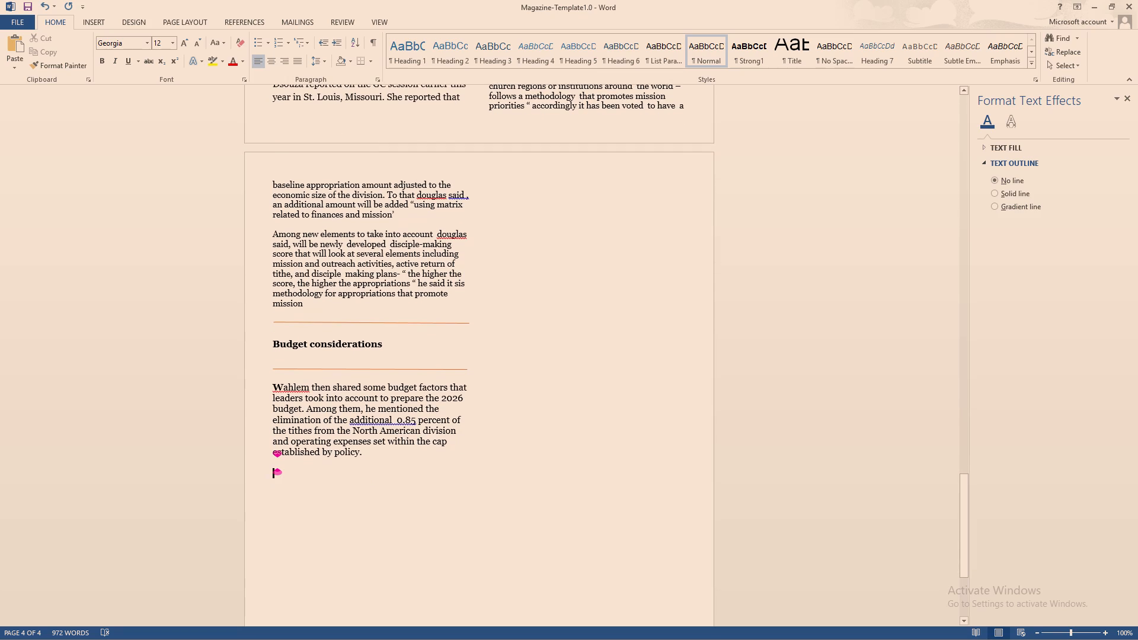
text(He shared)
key(space)
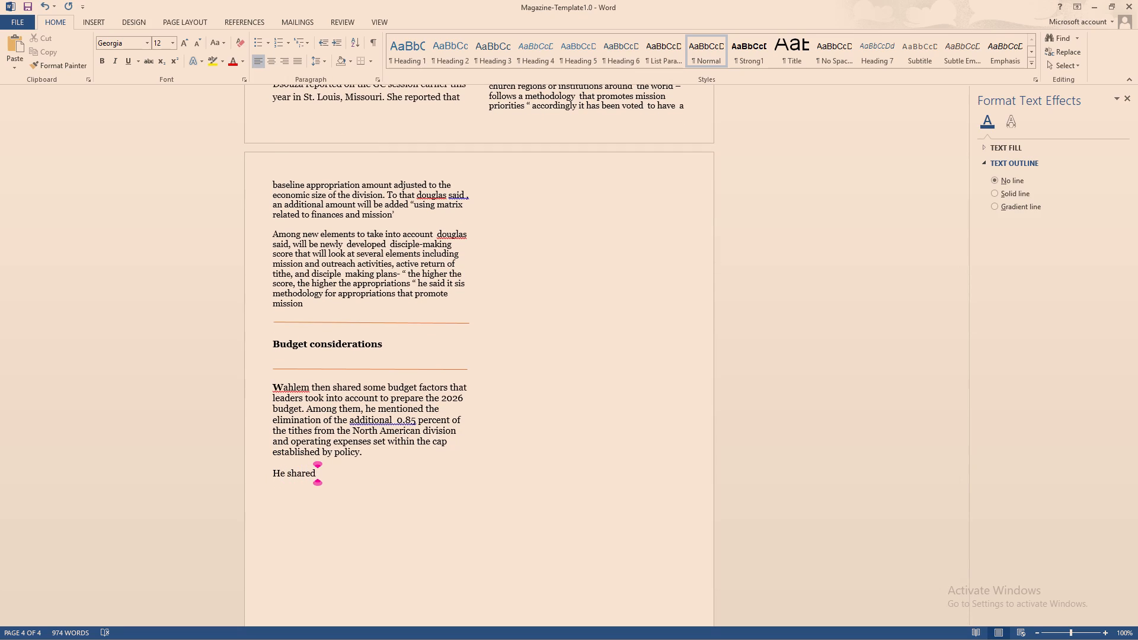
text(that)
key(space)
text(total)
key(space)
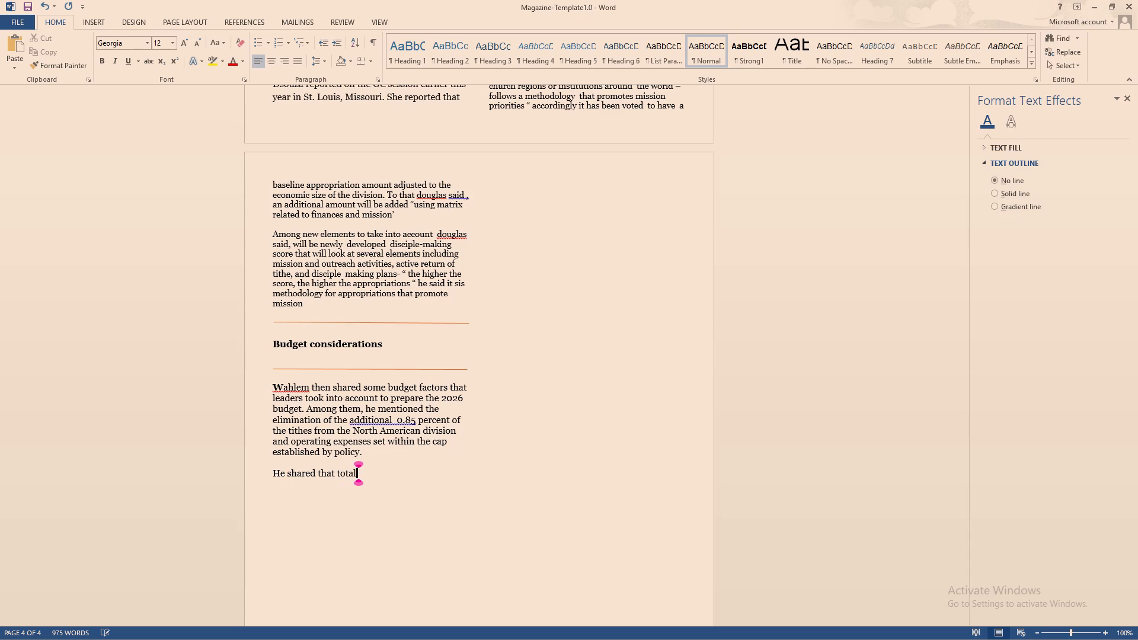
text(budgeted)
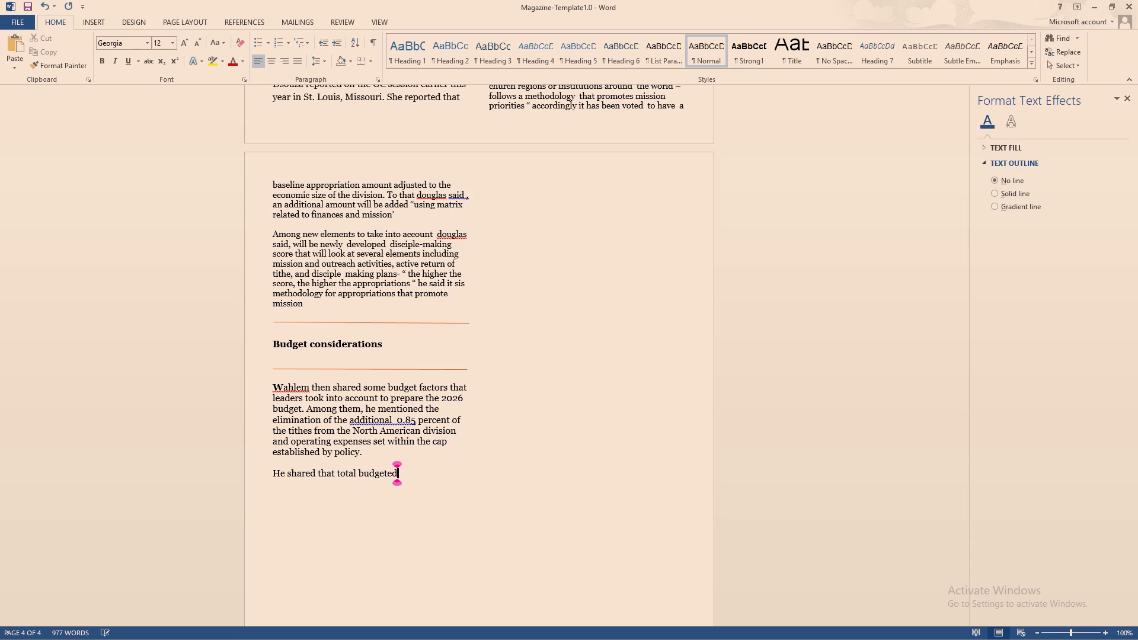
key(space)
text(tithe)
key(space)
text(was red)
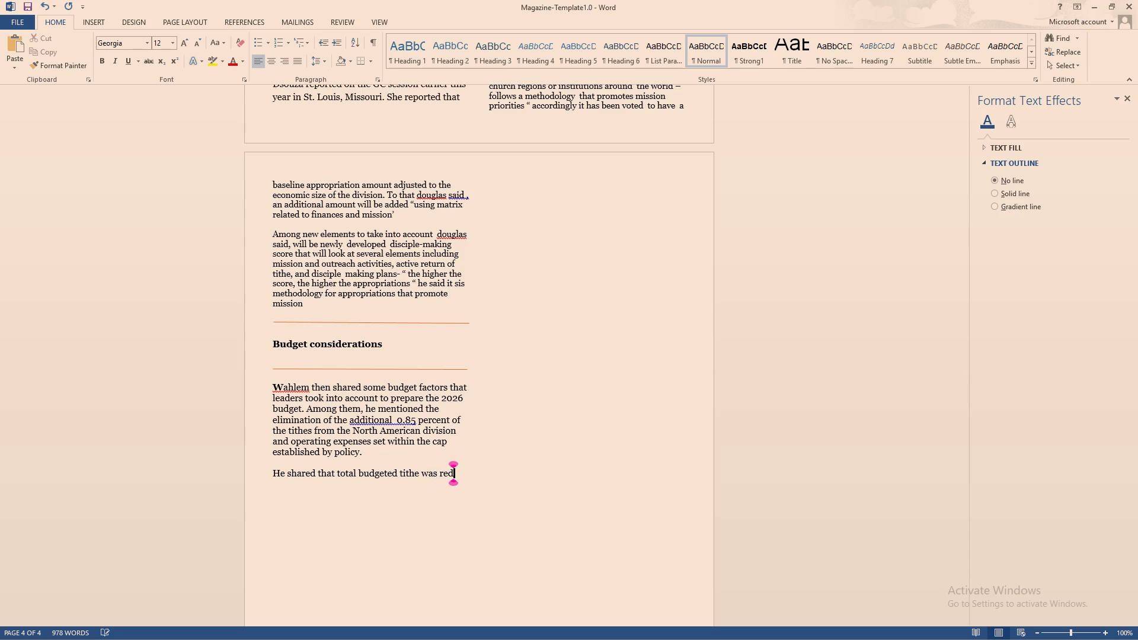
text(uced)
key(space)
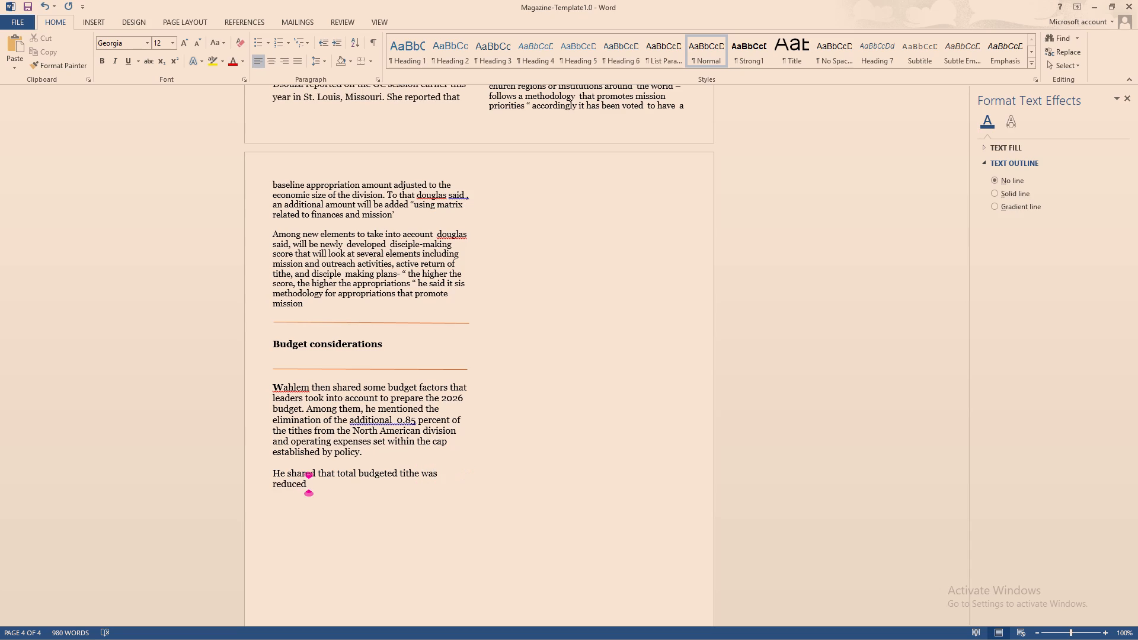
Complete the sentence with ", and that budgeted offerings and investments earnings are expected to increase.".
text(, and that)
key(space)
text(budgeted)
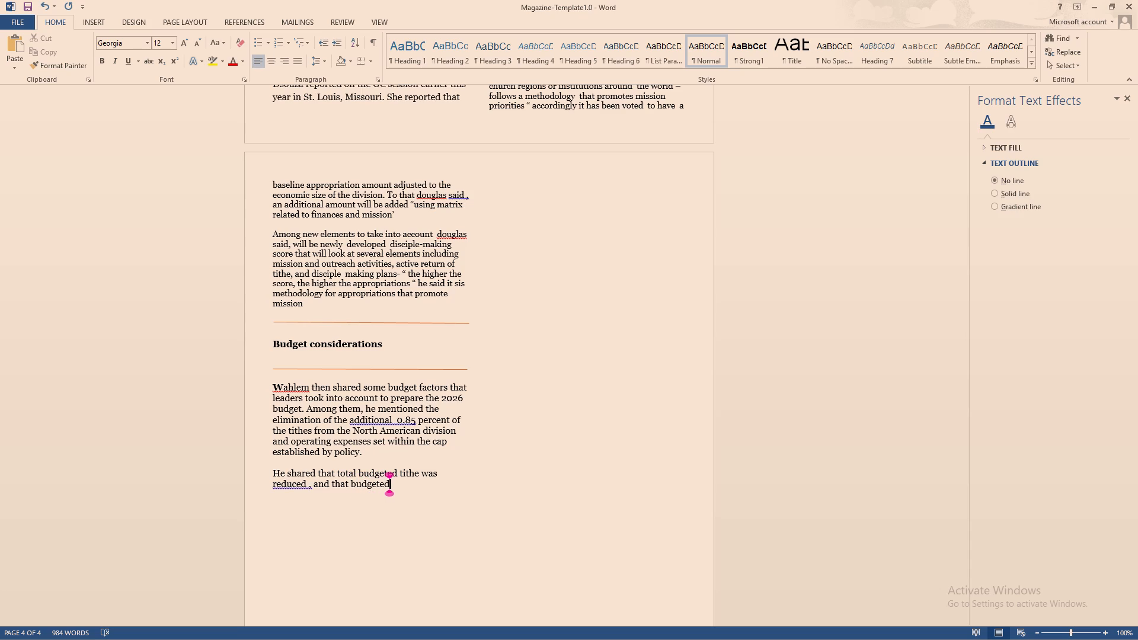
key(space)
text(offerings ans)
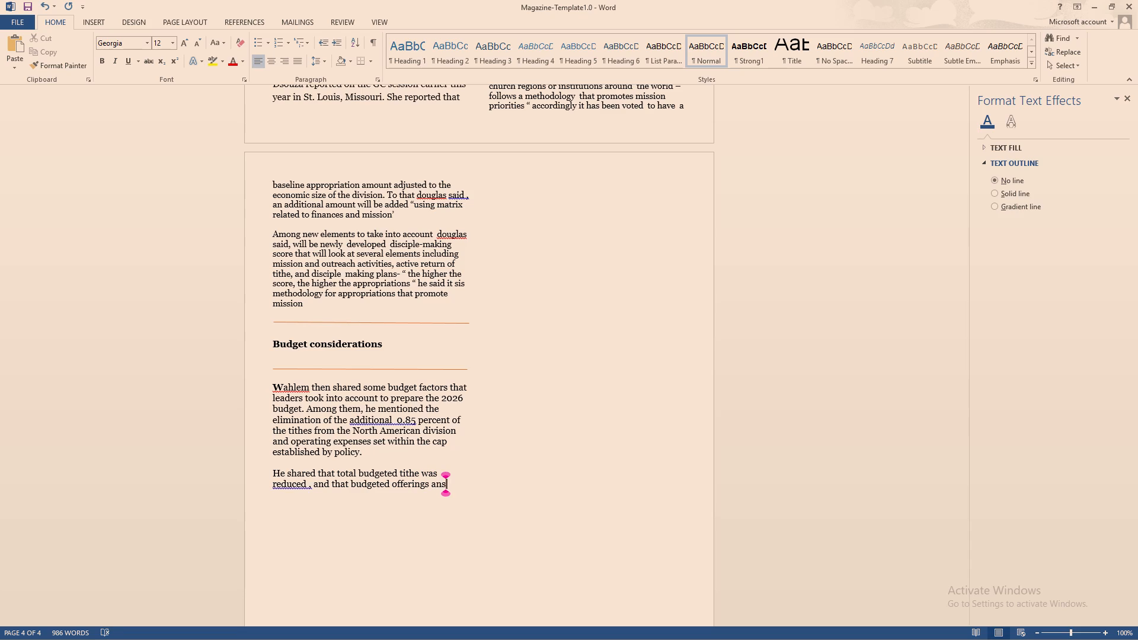
key(BackSpace)
text(d invest)
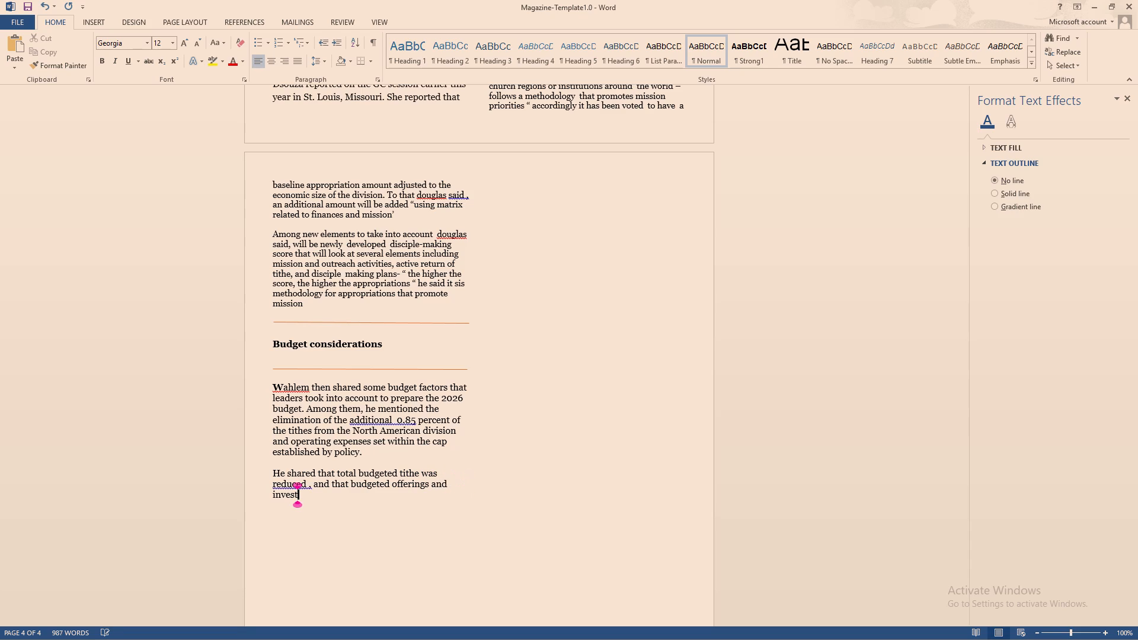
text(menet)
key(BackSpace)
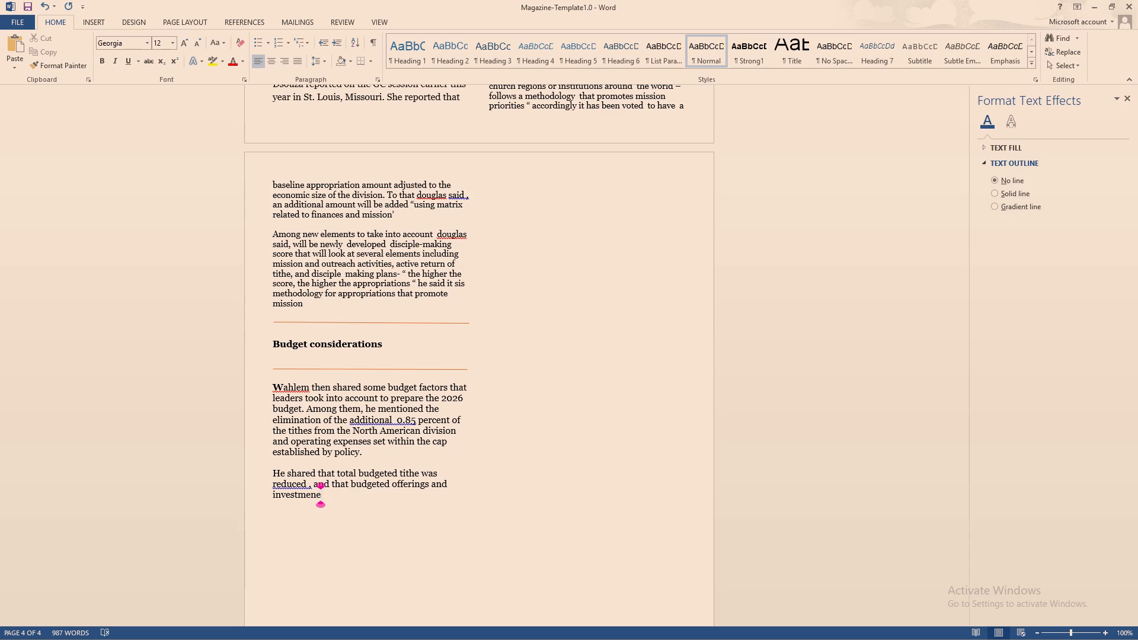
key(BackSpace)
text(t s)
key(space)
key(BackSpace)
key(BackSpace)
key(BackSpace)
text(s earning)
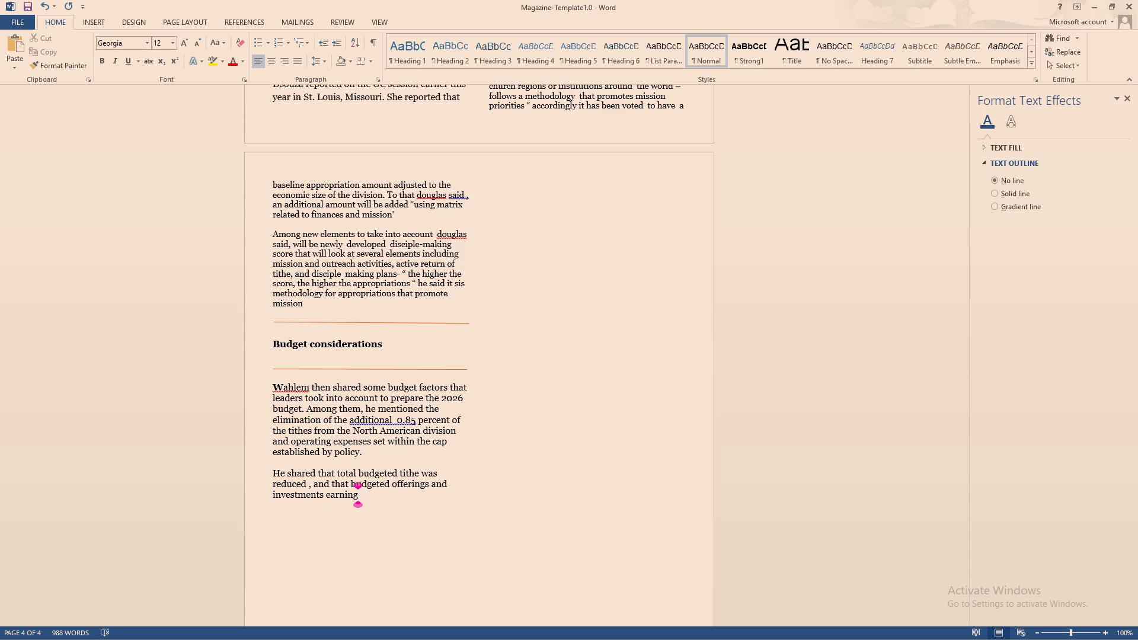
text(s are expected)
key(space)
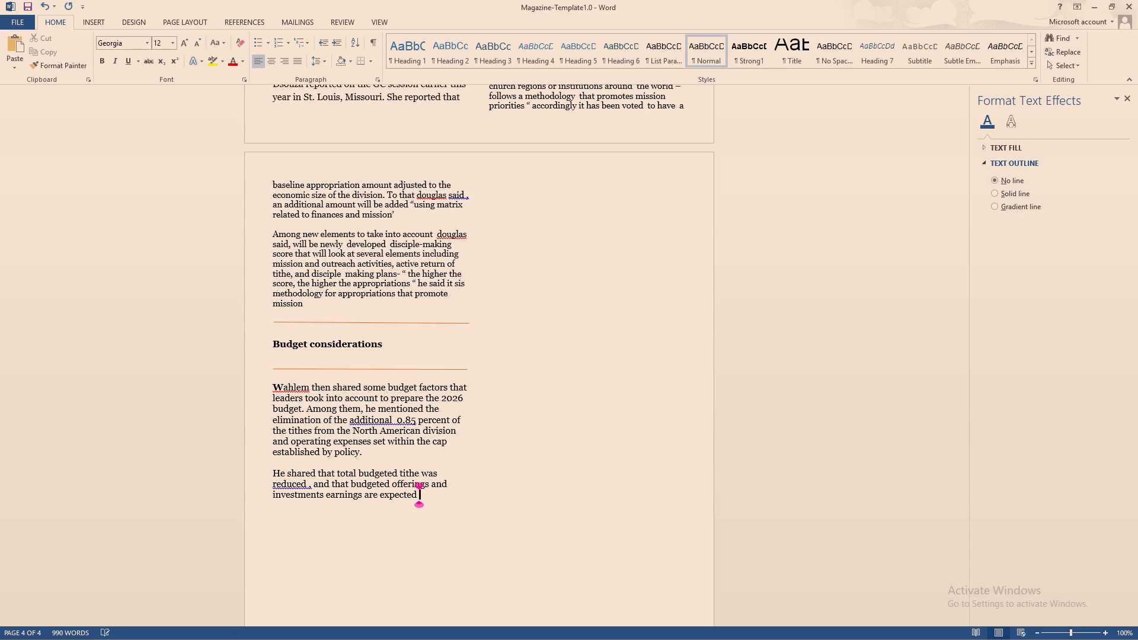
key(t)
text(o increase)
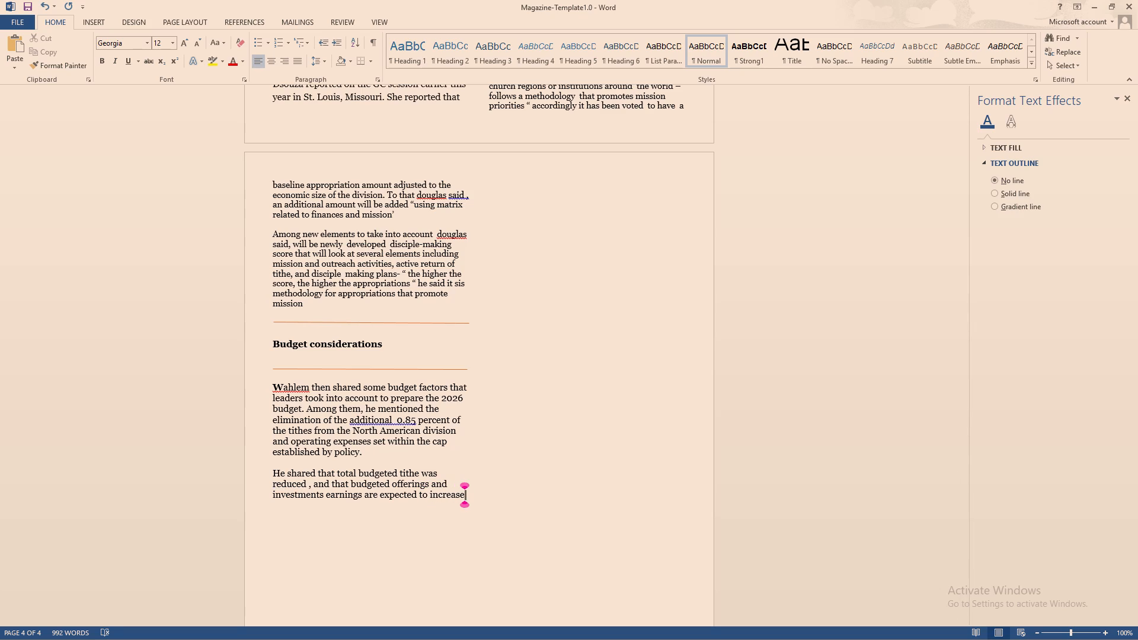
text(.)
key(space)
Start a new line below the sentence on offerings and investments earnings, reading "Regarding to the allocations".
key(Return)
text(regarding to th)
text(e)
key(space)
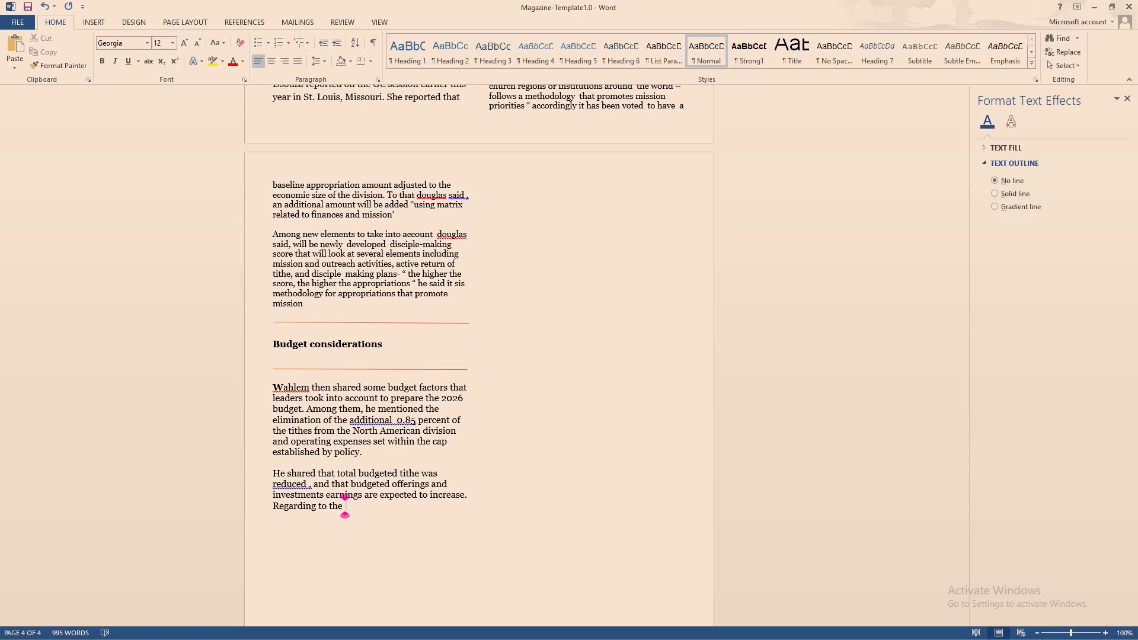
text(alloxa)
key(BackSpace)
key(BackSpace)
text(cari)
key(BackSpace)
key(BackSpace)
text(tions)
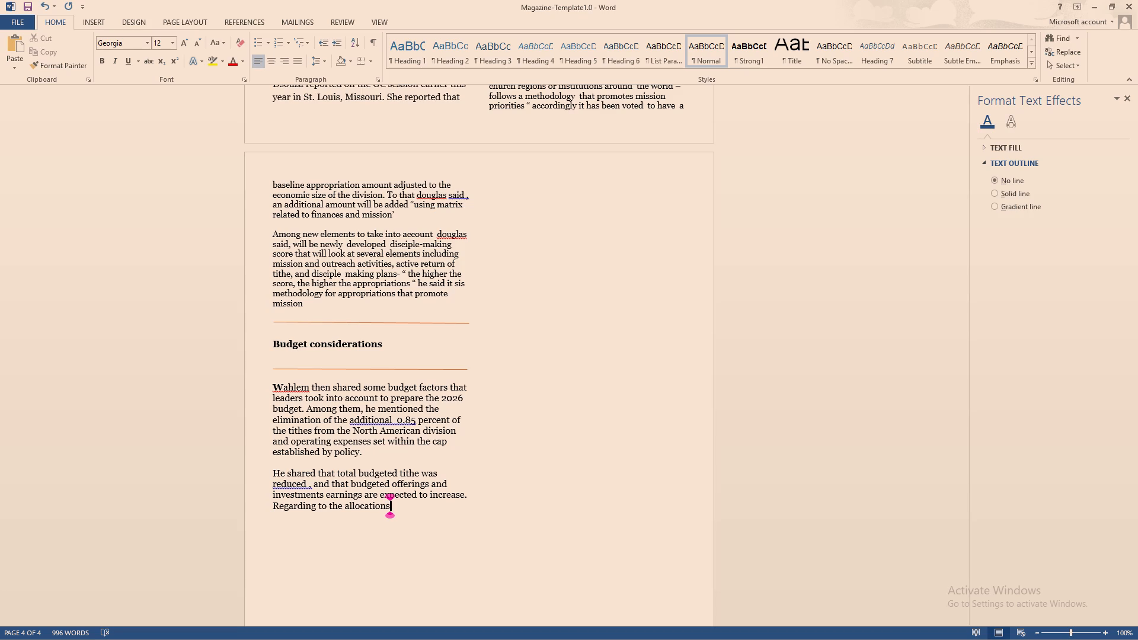
Continue the allocations sentence with ", wahlem reported that appropriations".
text(, wah)
text(lem)
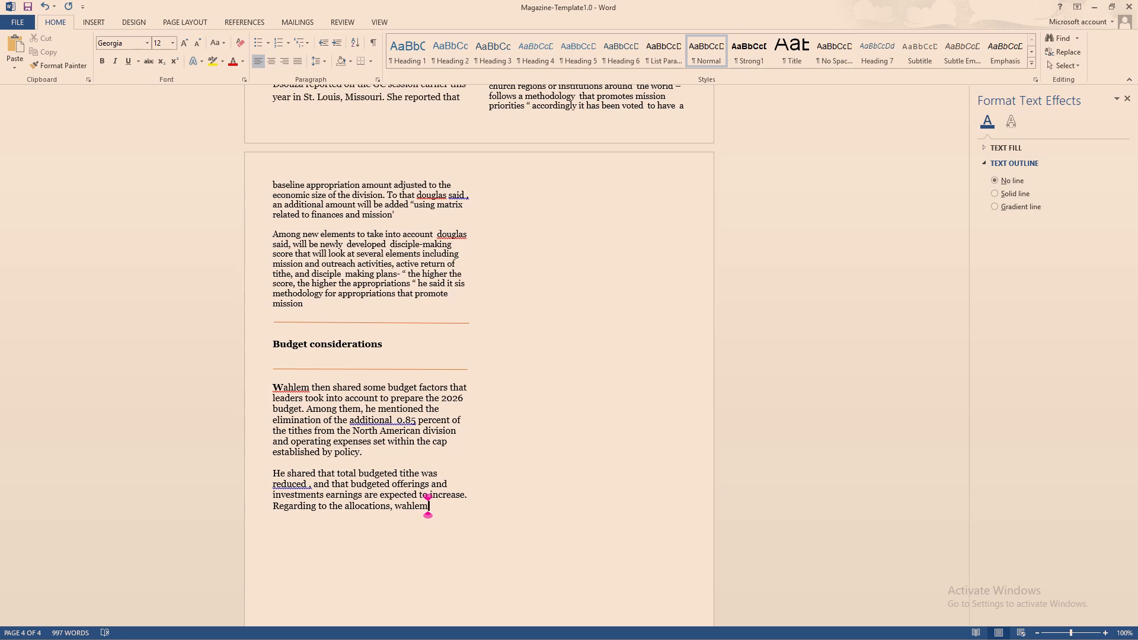
key(space)
text(repo)
text(rted)
key(space)
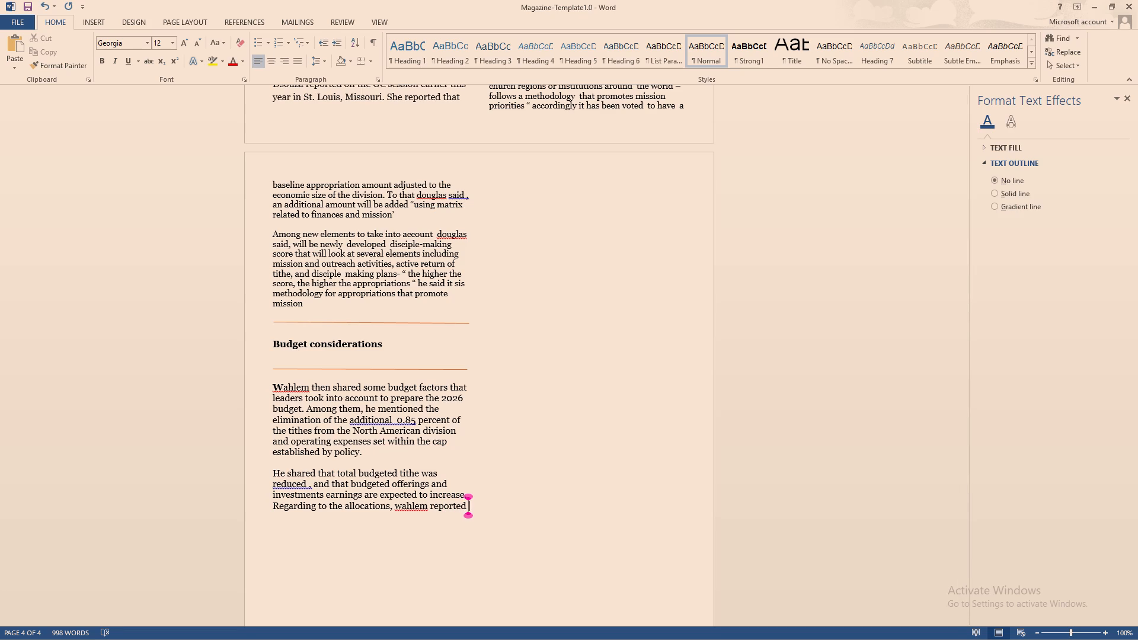
text(that appro)
text(priations)
key(space)
Continue the allocations sentence with "and funds for auditing services are expected to increase".
text(and funds for)
key(space)
text(au)
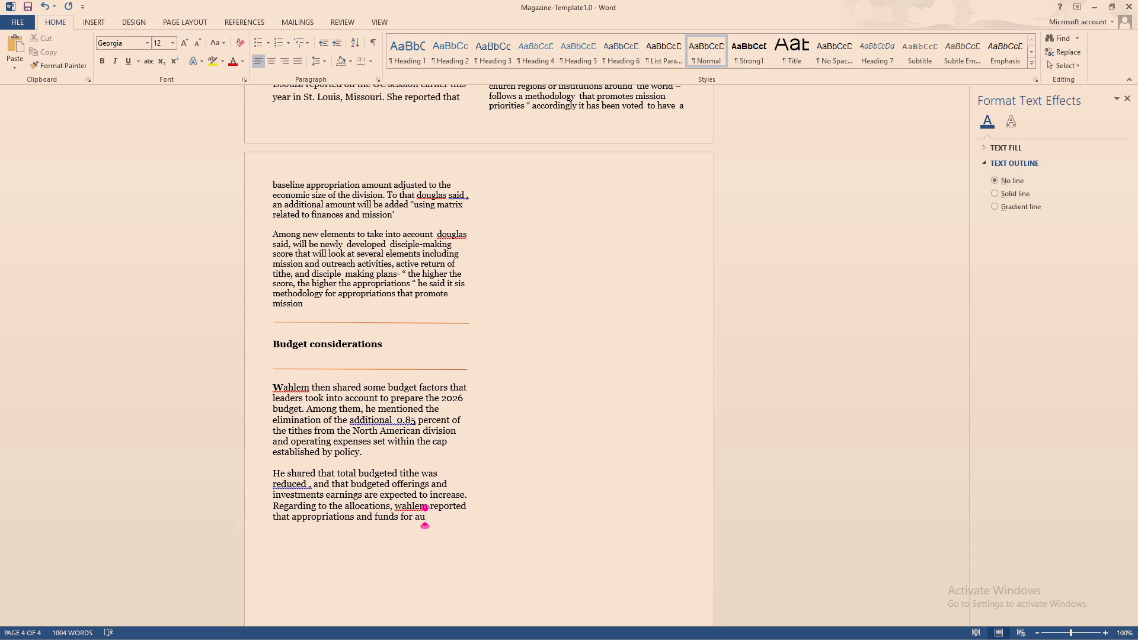
text(di)
text(ting)
key(space)
text(ser)
text(vices)
key(space)
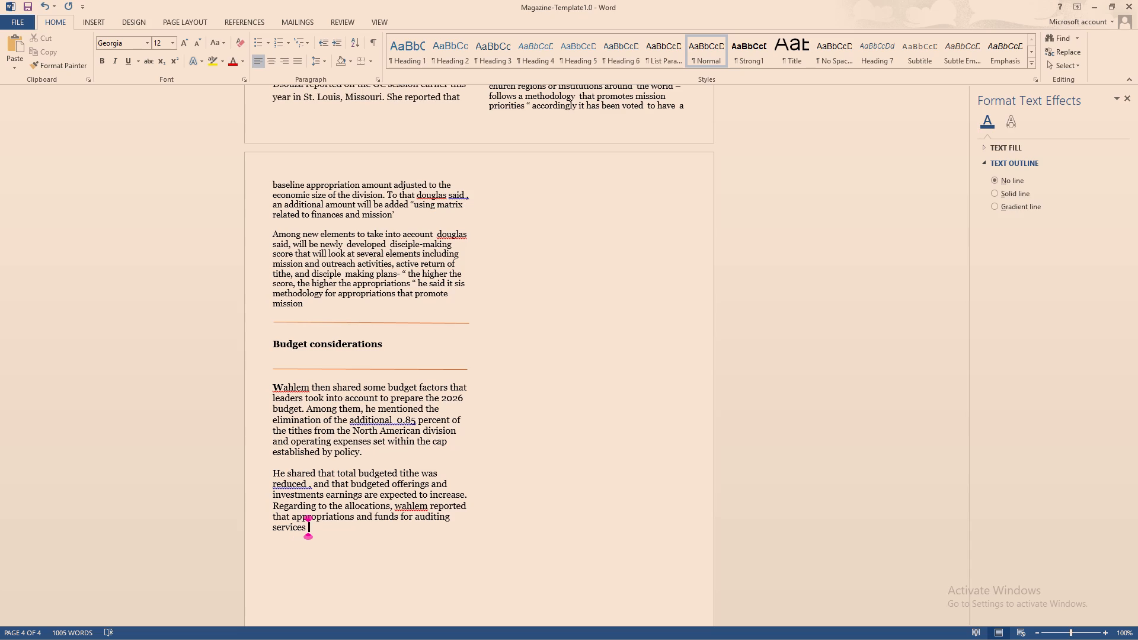
text(are expected)
key(space)
text(to increase)
End the sentence with a period and begin another reading "To the same applies to the GC administered funds, which include".
text(. To the same)
key(space)
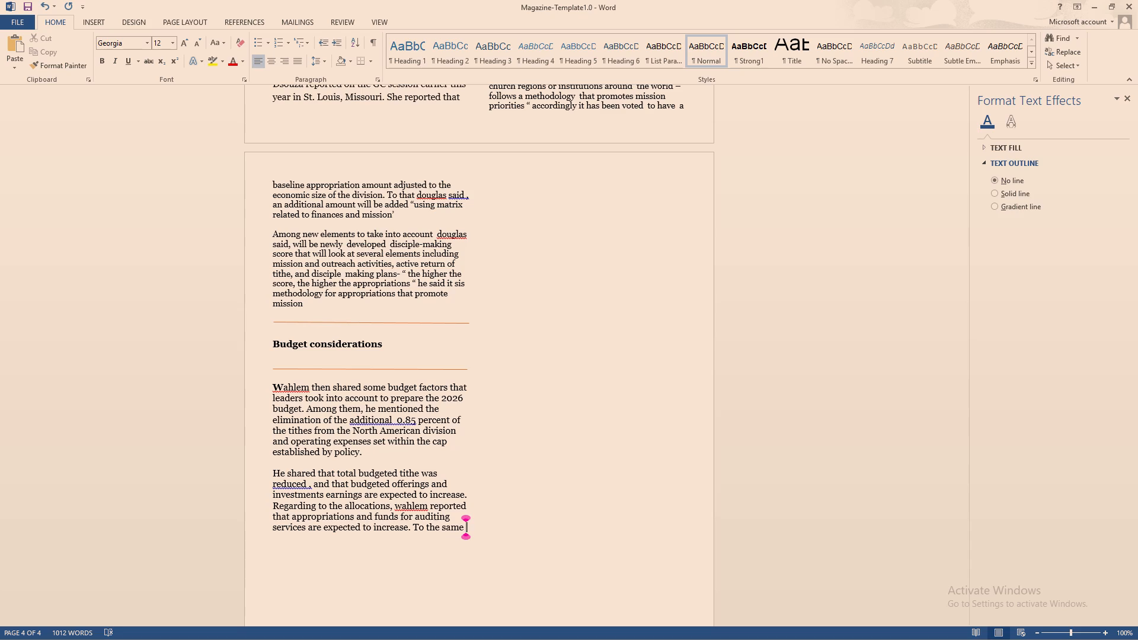
text(applies to the GC)
key(space)
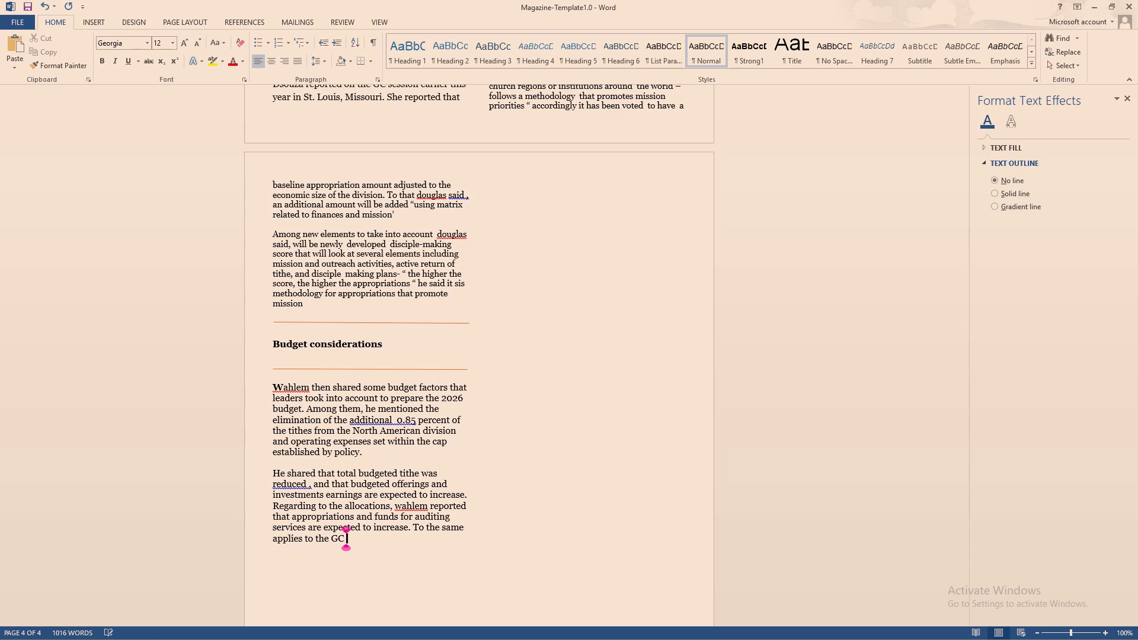
text(adminis)
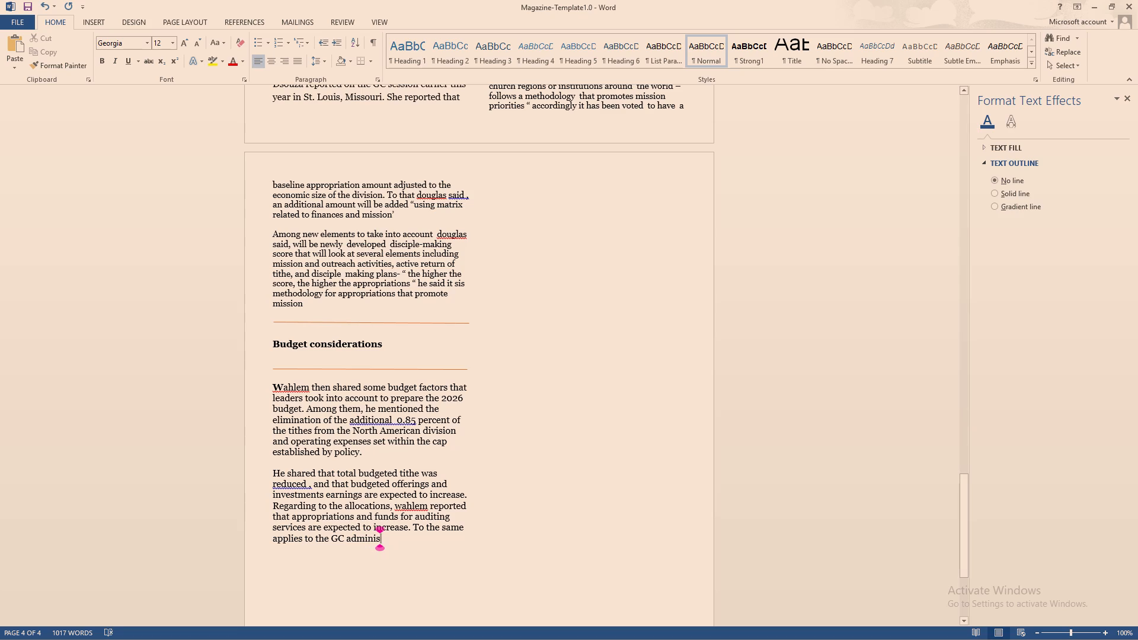
text(tered funds)
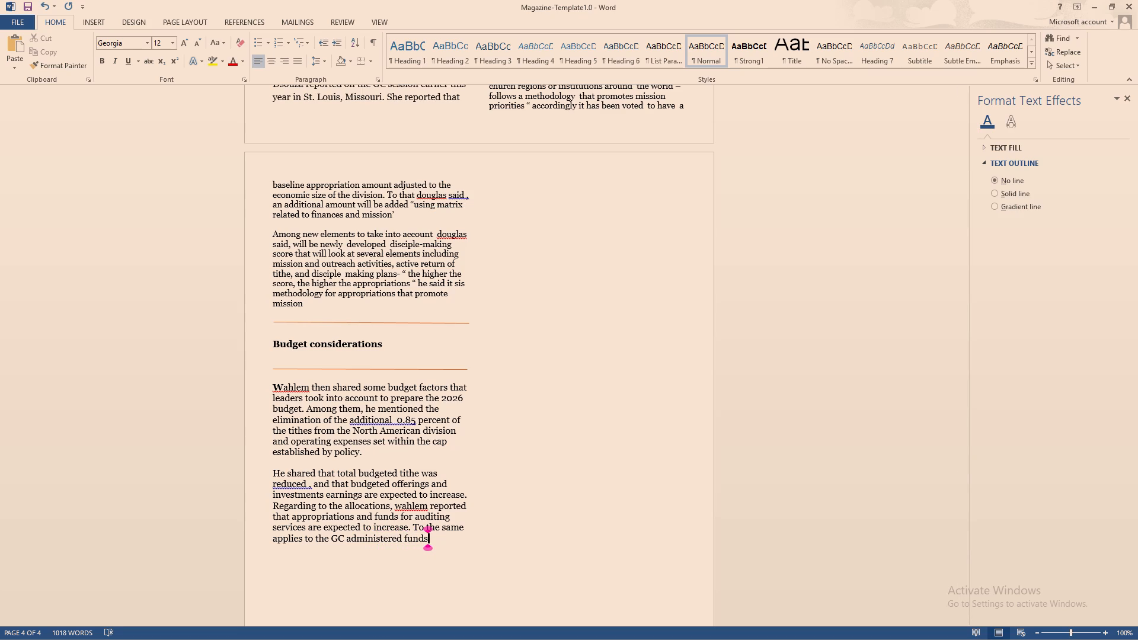
text(, which in)
text(clude)
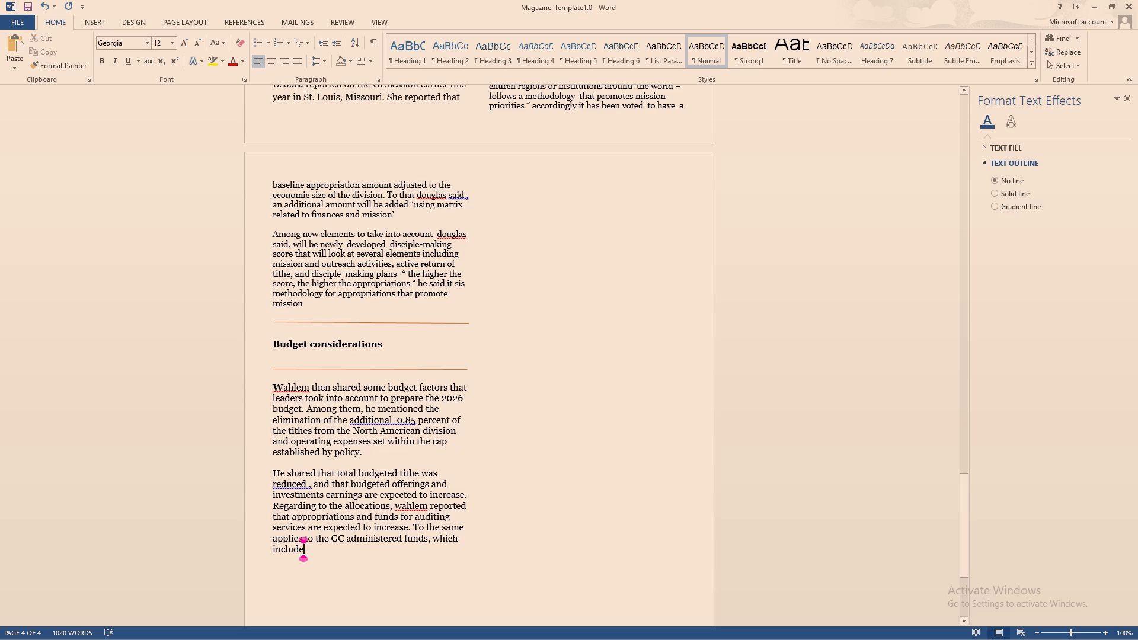
Continue the GC administered funds sentence with "insurance premiums and ongoing investments".
key(space)
text(insurance)
key(space)
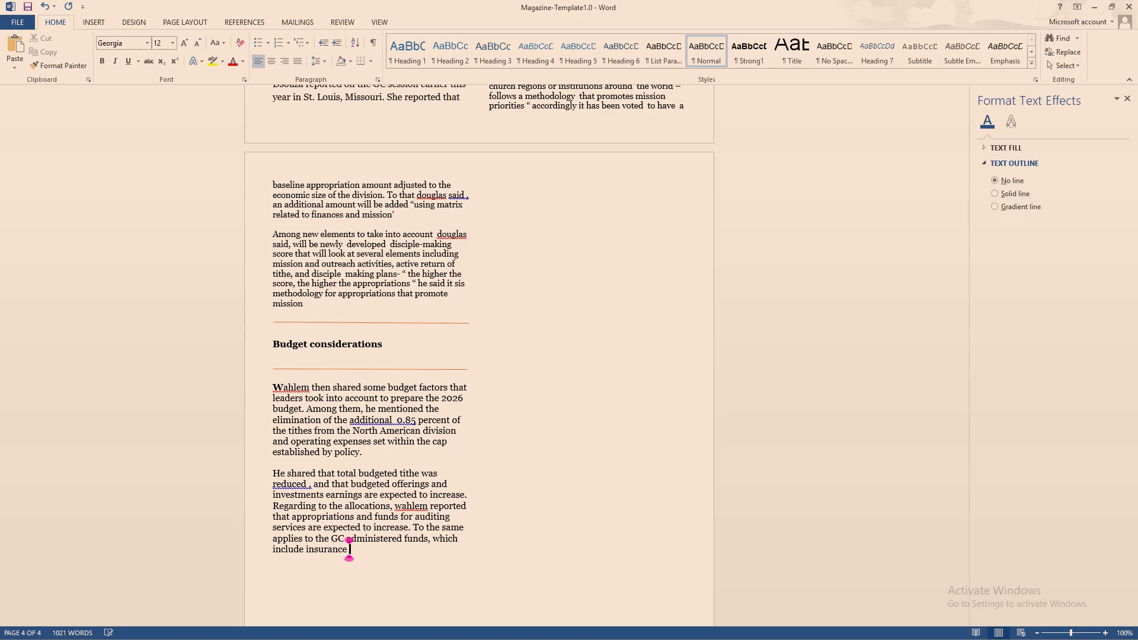
text(premiums)
key(space)
text(a)
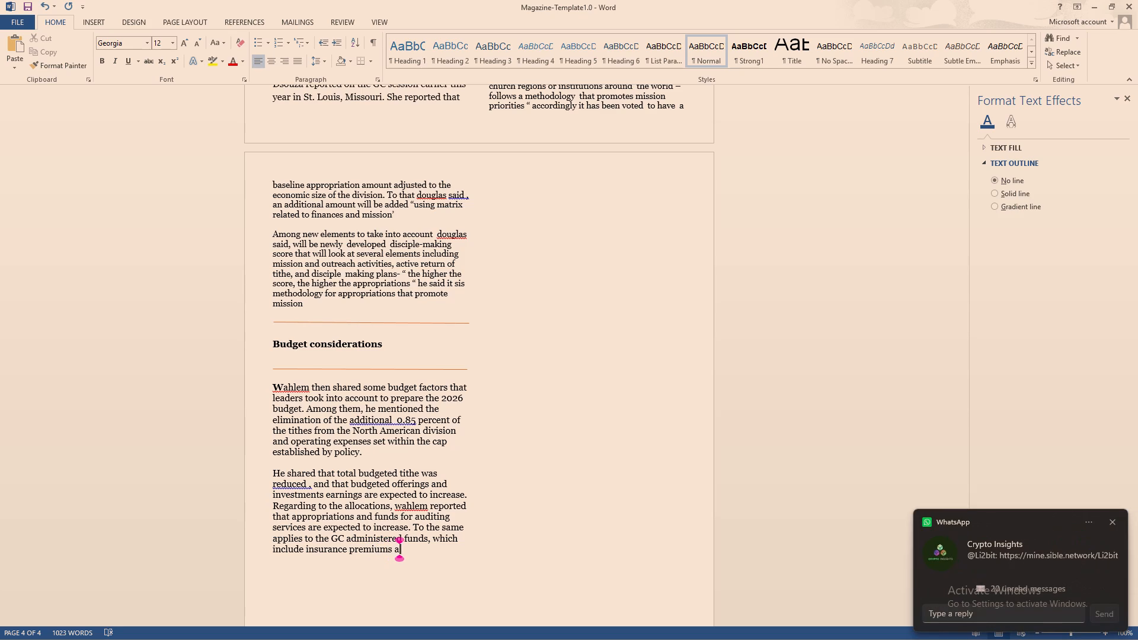
text(nd ongoing)
key(space)
text(investments)
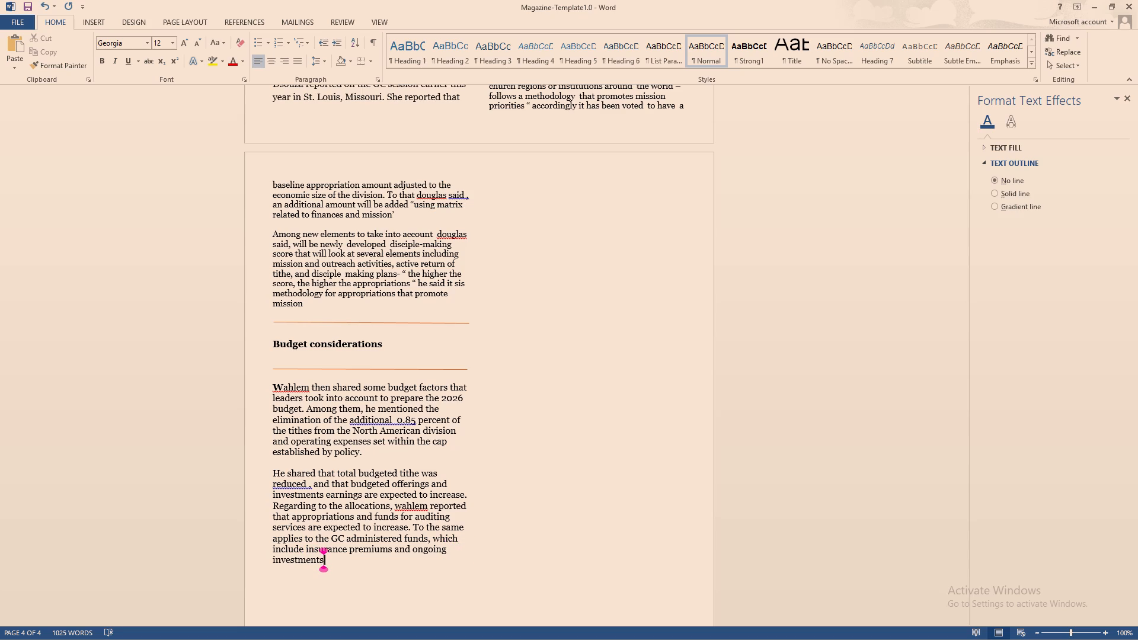
Complete the GC administered funds sentence with "in digital technology.".
key(space)
text(i)
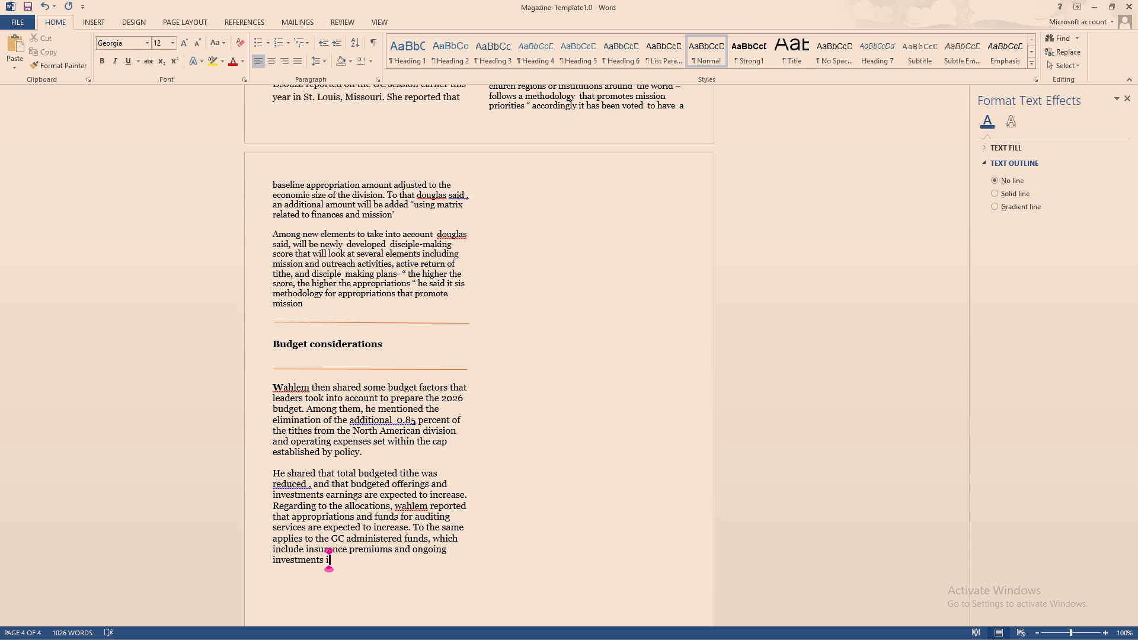
text(n)
key(space)
text(didig)
key(BackSpace)
key(BackSpace)
key(BackSpace)
key(BackSpace)
text(git)
key(BackSpace)
key(BackSpace)
key(BackSpace)
text(igit)
text(al technology)
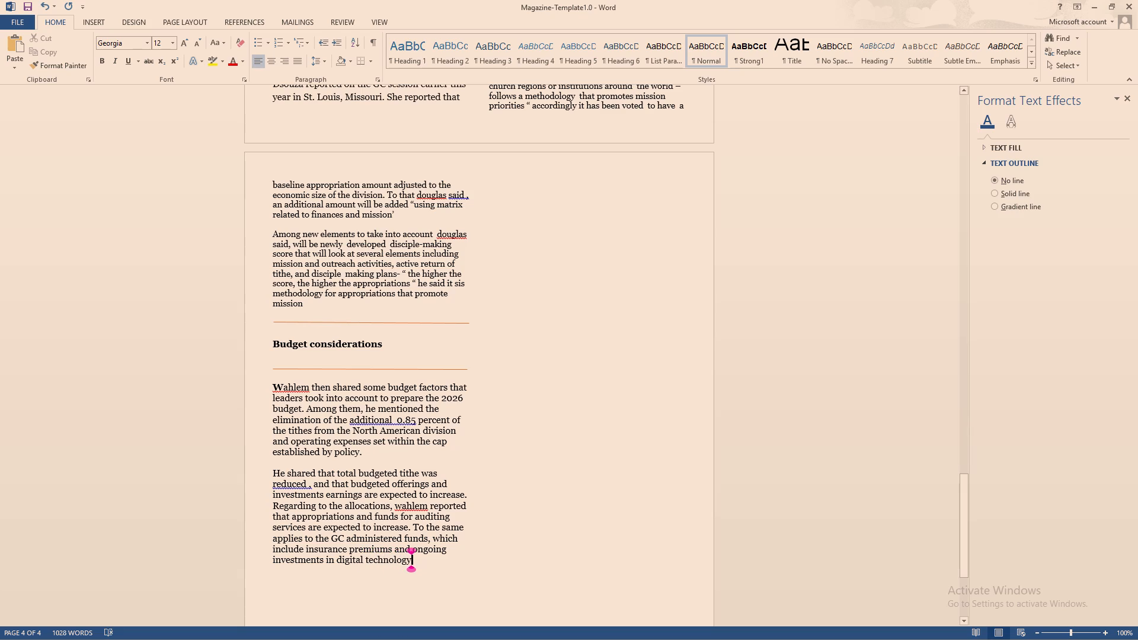
key(period)
Start a new paragraph after a blank line, reading "In a final chart".
key(Return)
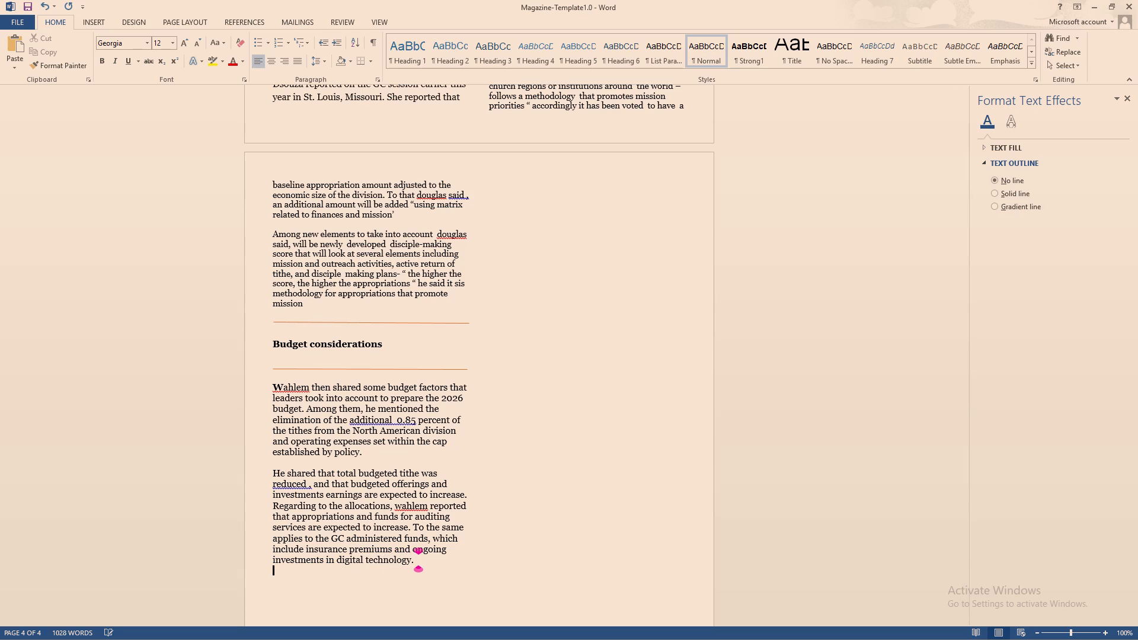
key(Return)
text(in a)
key(space)
text(final pa)
key(BackSpace)
key(BackSpace)
text(chart)
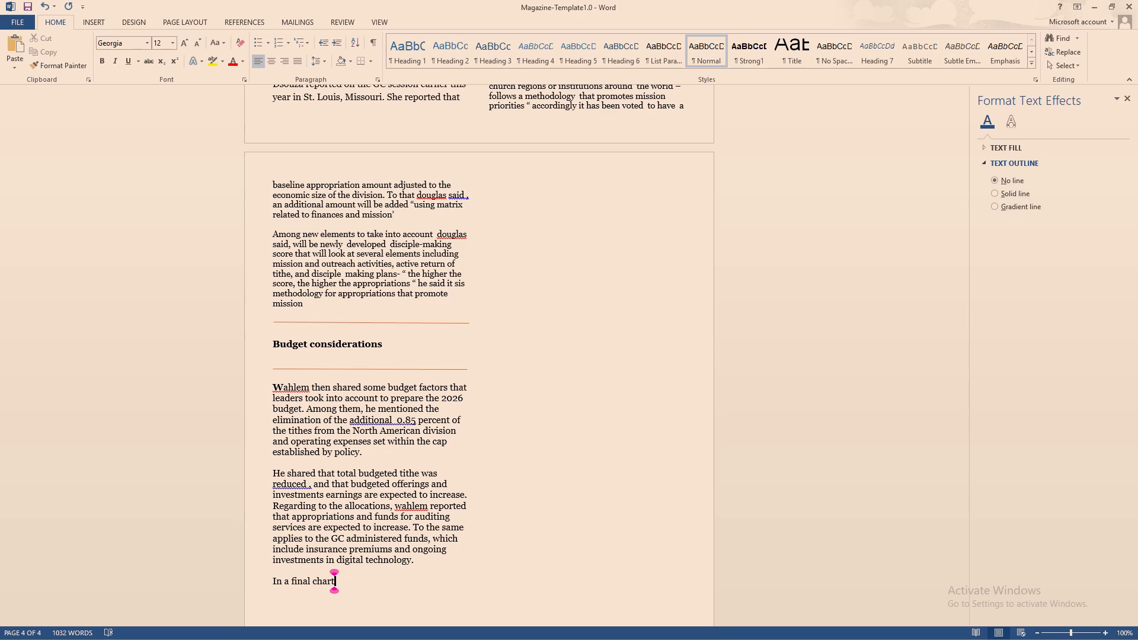
Continue the final chart sentence with ", wahlen showed a graphic to".
text(, w)
text(ahlem)
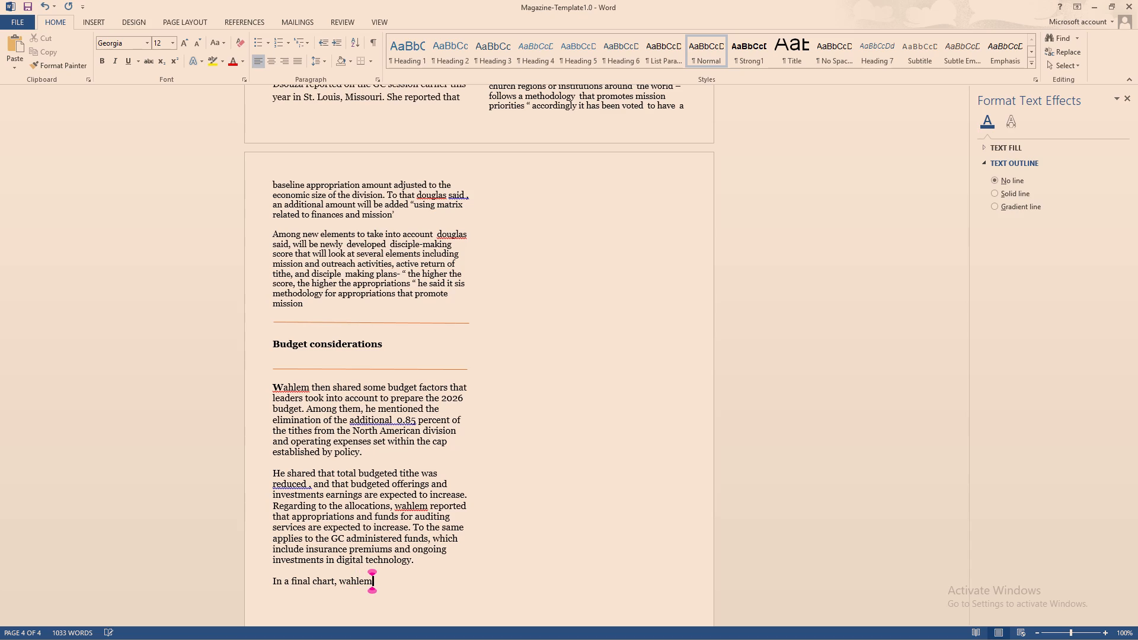
key(BackSpace)
text(n showed)
key(space)
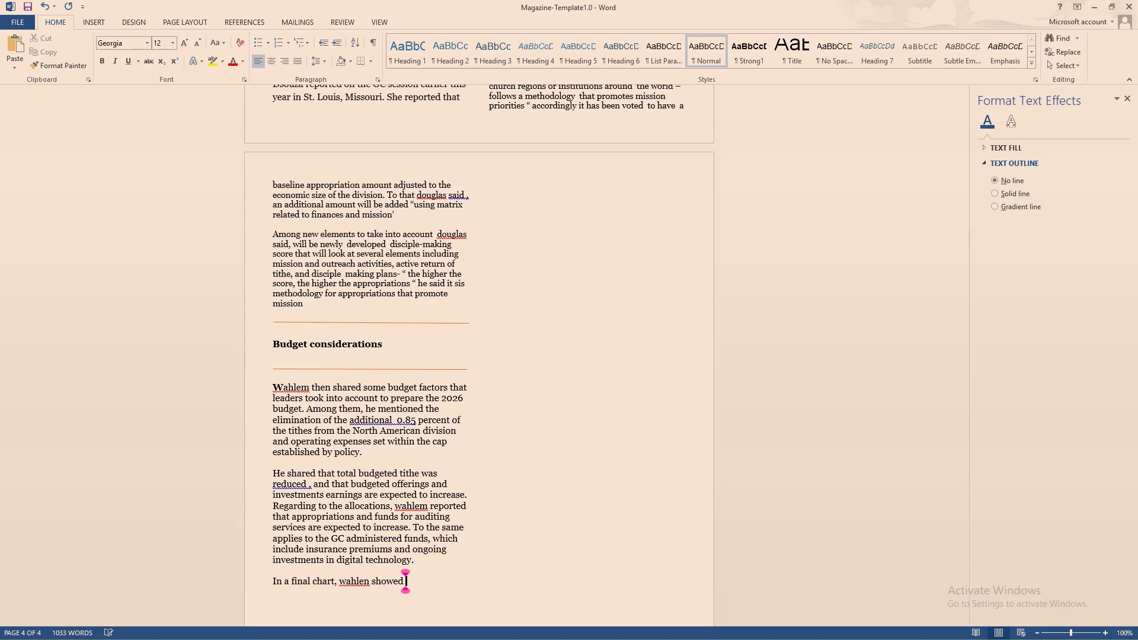
text(a graphci =)
key(BackSpace)
key(BackSpace)
key(BackSpace)
key(BackSpace)
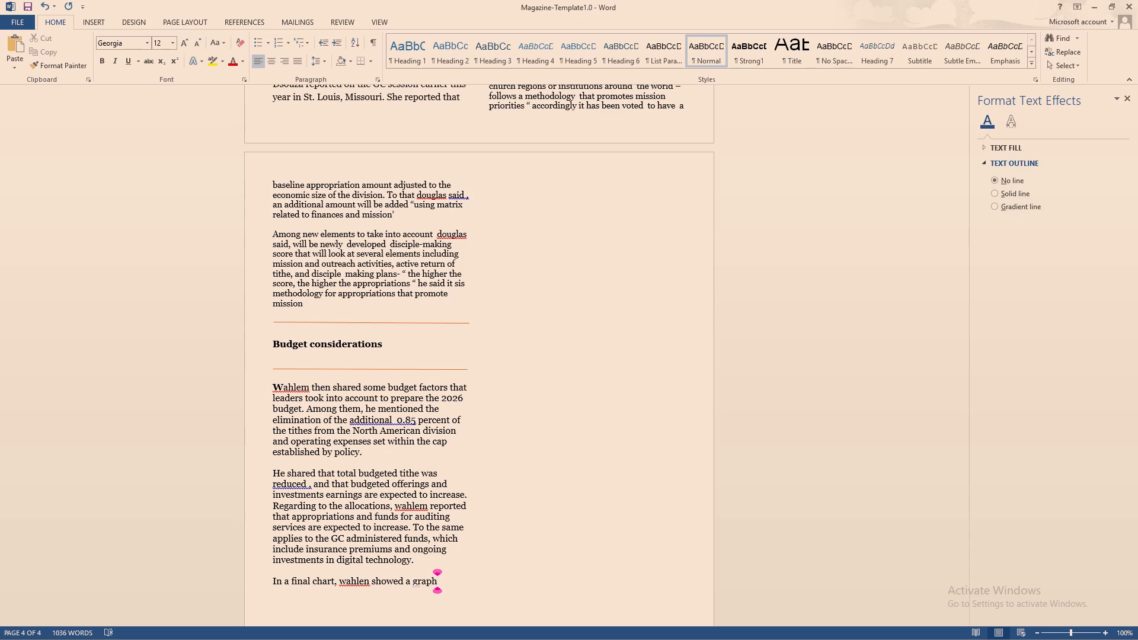
text(ic to)
key(space)
Continue the final chart sentence with "explain how funds are distributed".
text(explain)
key(space)
text(how funds are)
key(space)
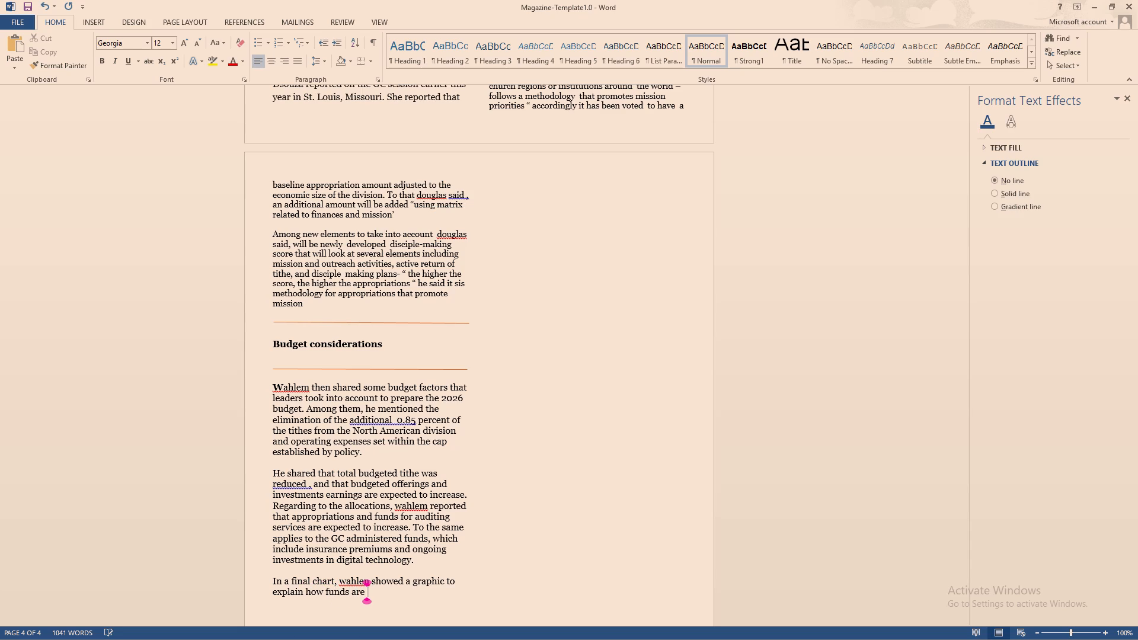
text(distributed)
key(space)
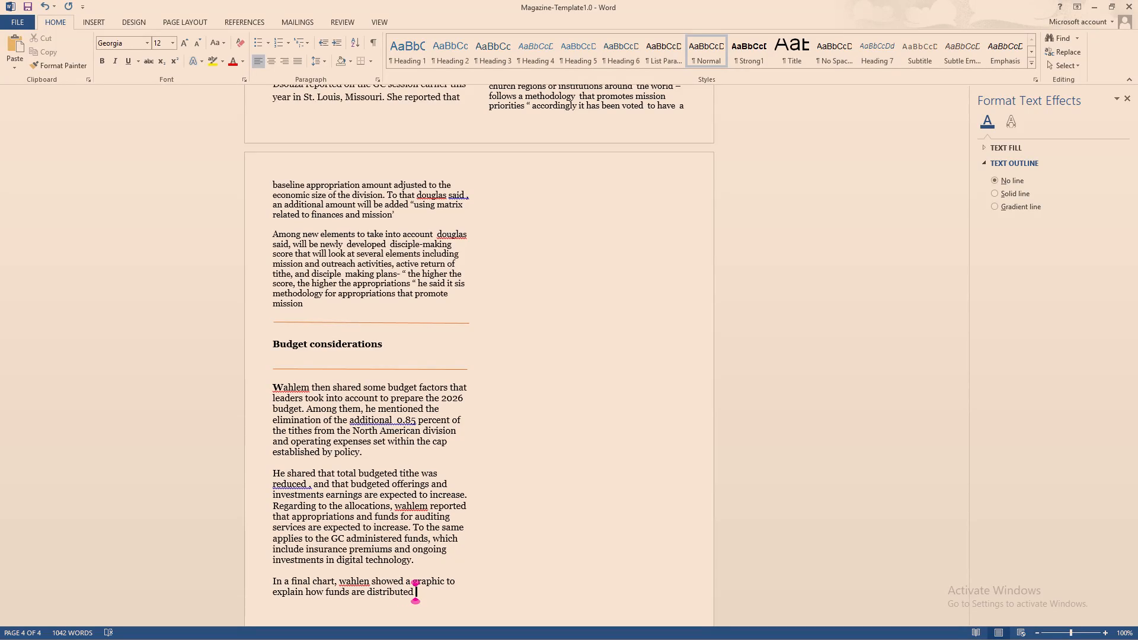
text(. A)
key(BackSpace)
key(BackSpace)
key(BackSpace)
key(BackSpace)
End the funds distribution sentence with a period and begin the next one with "According to him, the GC".
text(.)
key(space)
text(According to the)
key(space)
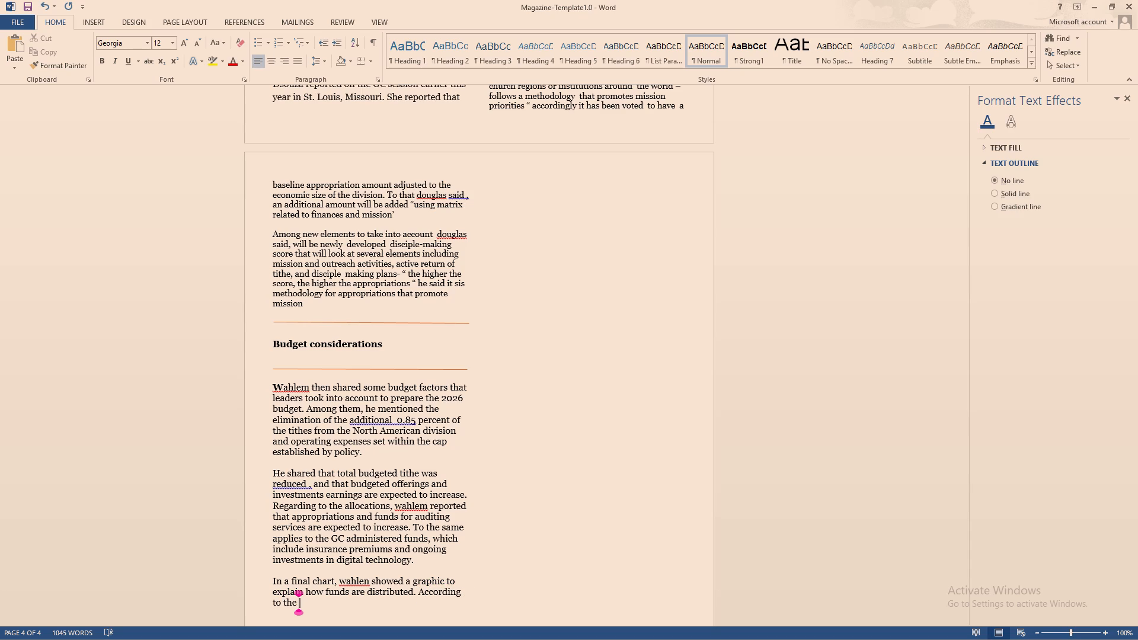
key(BackSpace)
key(BackSpace)
key(BackSpace)
key(BackSpace)
text(him)
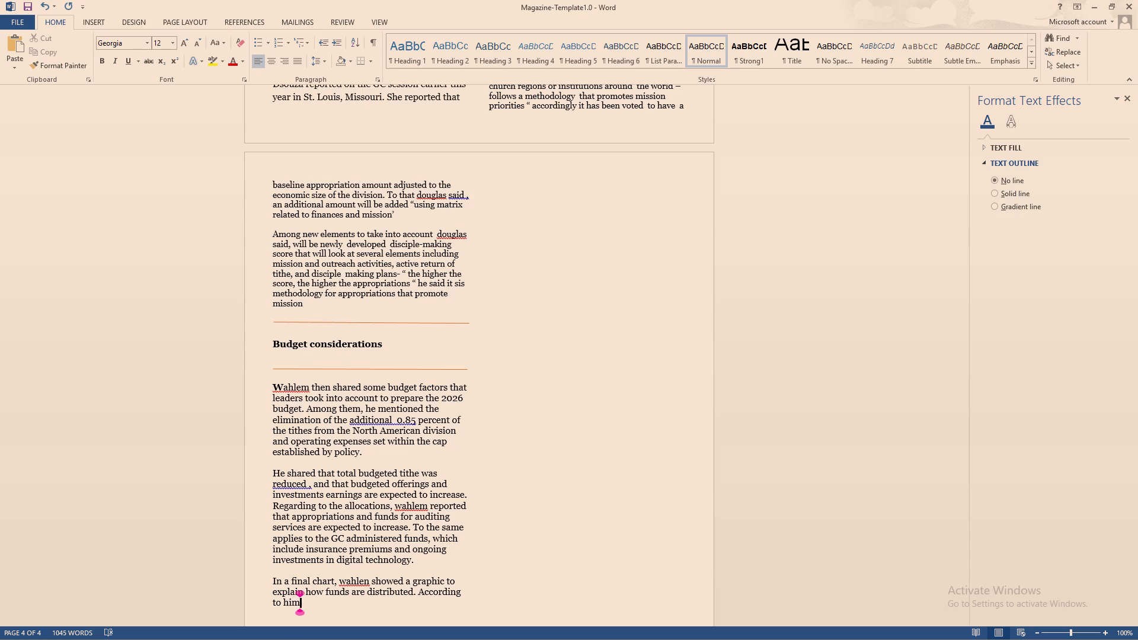
text(, the GC)
key(space)
Continue the GC sentence with "assigns 40 percent-".
text(assi)
text(gn)
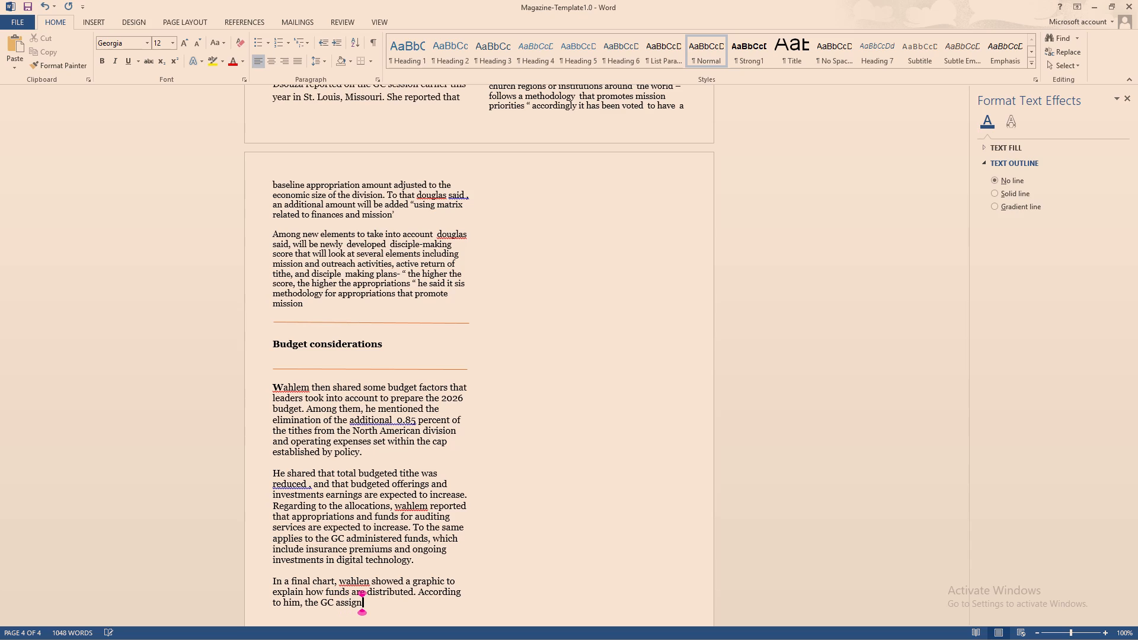
text(s)
key(space)
text(40 percent)
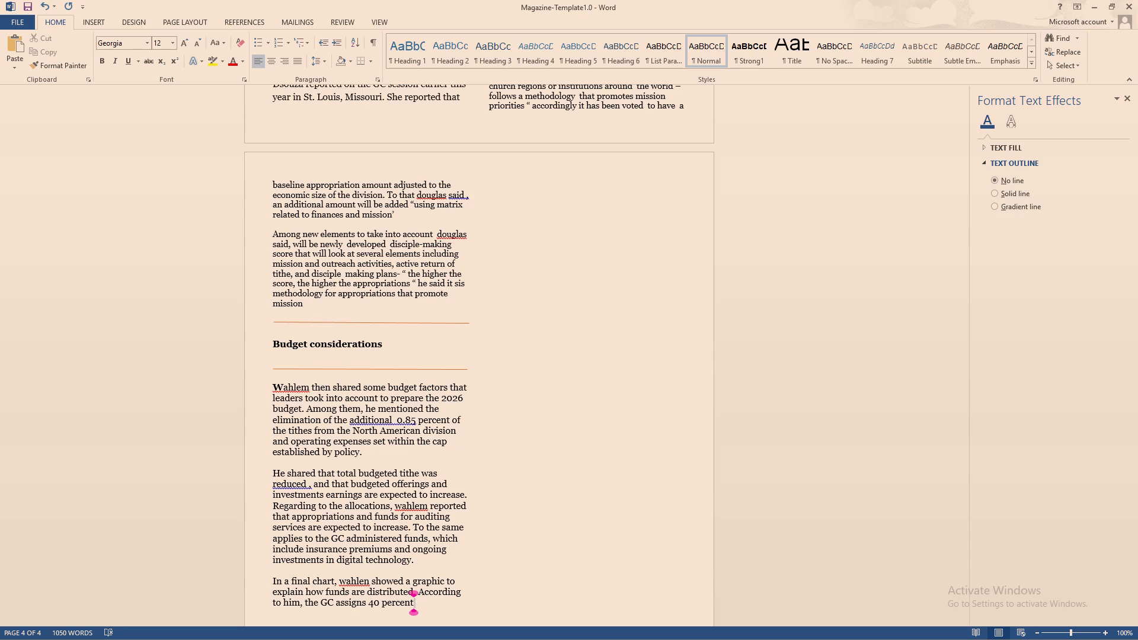
text(-)
key(space)
Add an opening quotation mark and "the largest and most important part of the budget" after "40 percent-".
text(" the)
key(space)
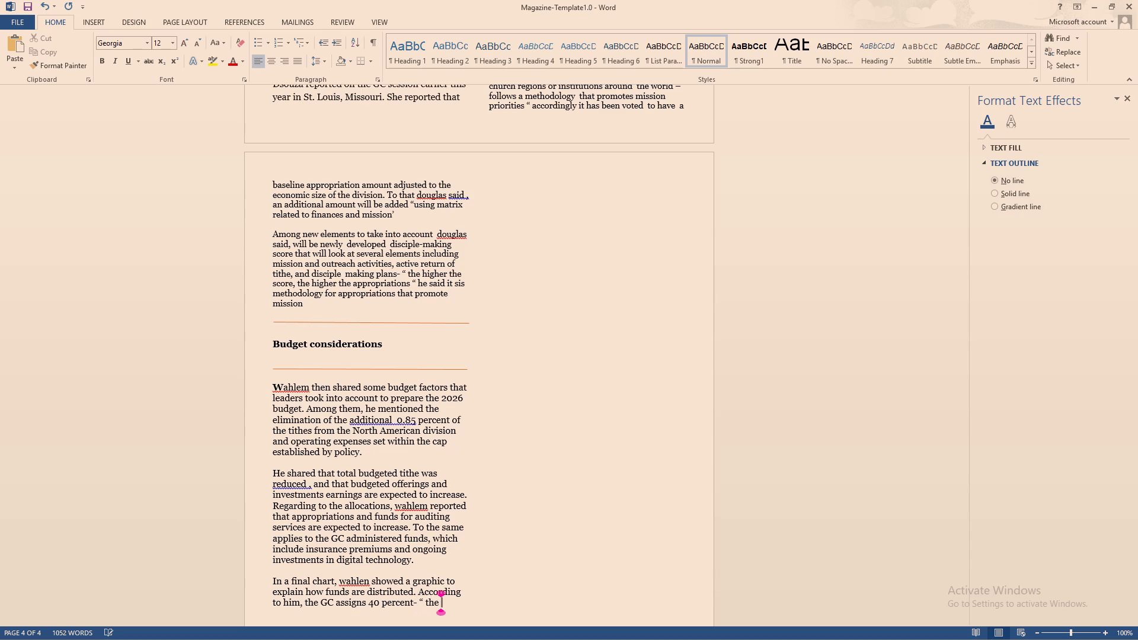
text(largest and most)
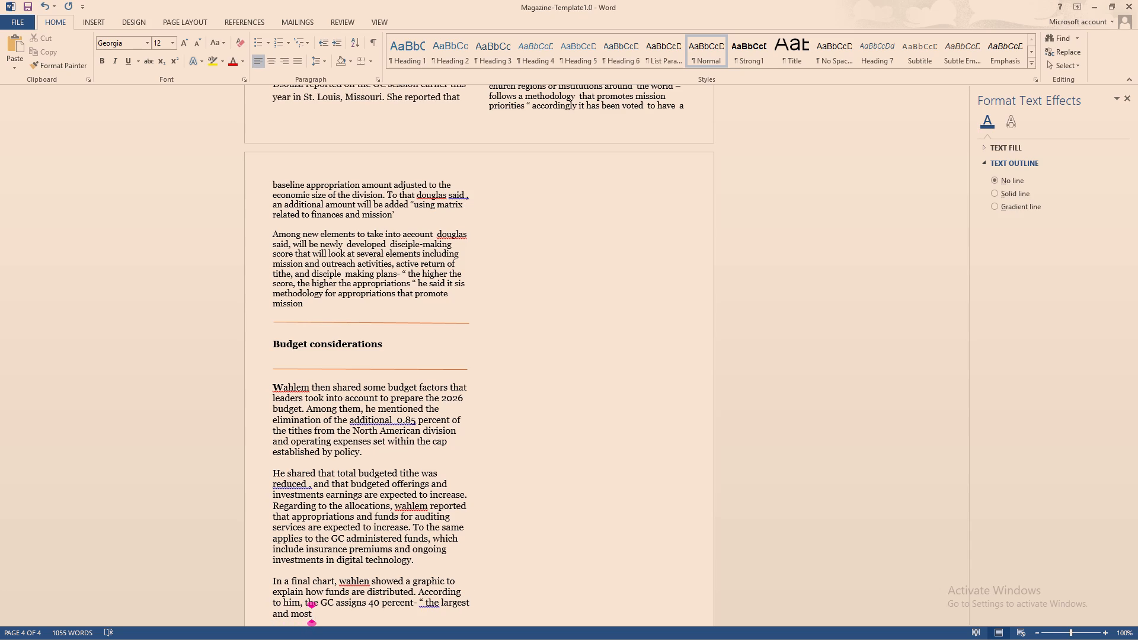
key(space)
text(impoer)
key(BackSpace)
key(BackSpace)
text(rtant p)
text(art of the bu)
key(g)
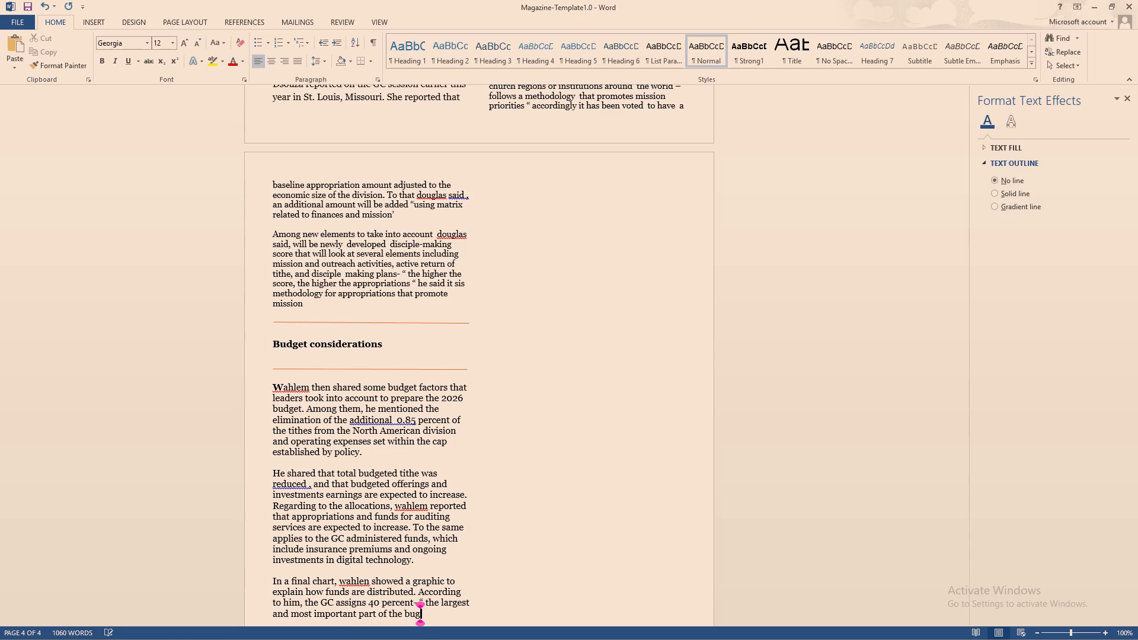
key(BackSpace)
text(dget)
Continue the GC sentence with "- of its allocation to mission strategy and support".
text(- of its allocation)
key(space)
text(ti)
key(space)
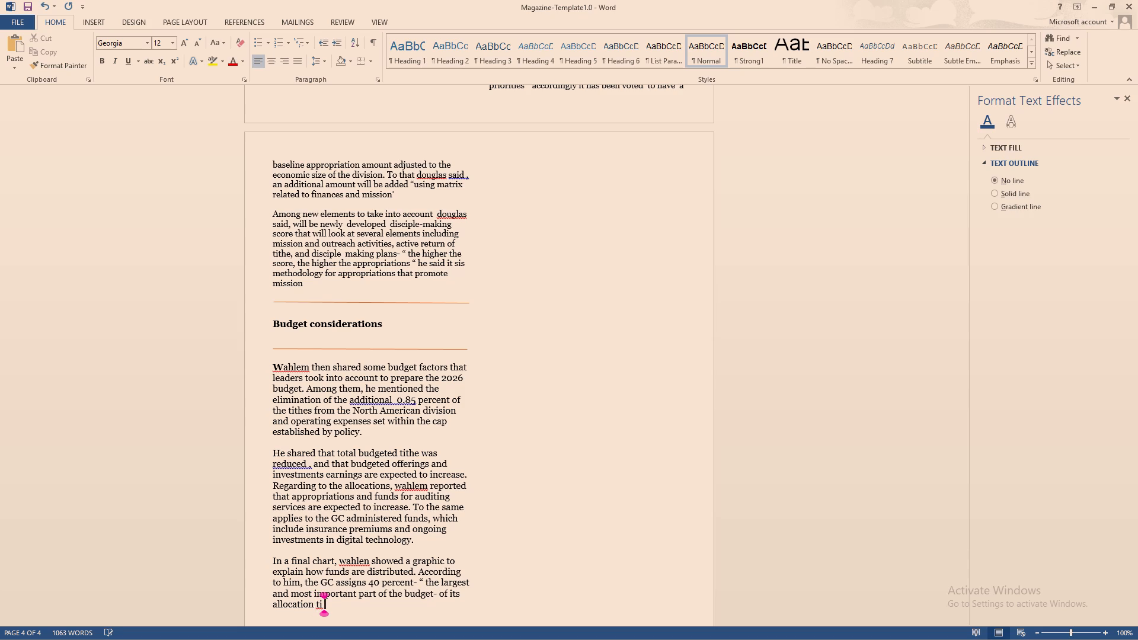
key(BackSpace)
key(BackSpace)
text(o mis)
text(si)
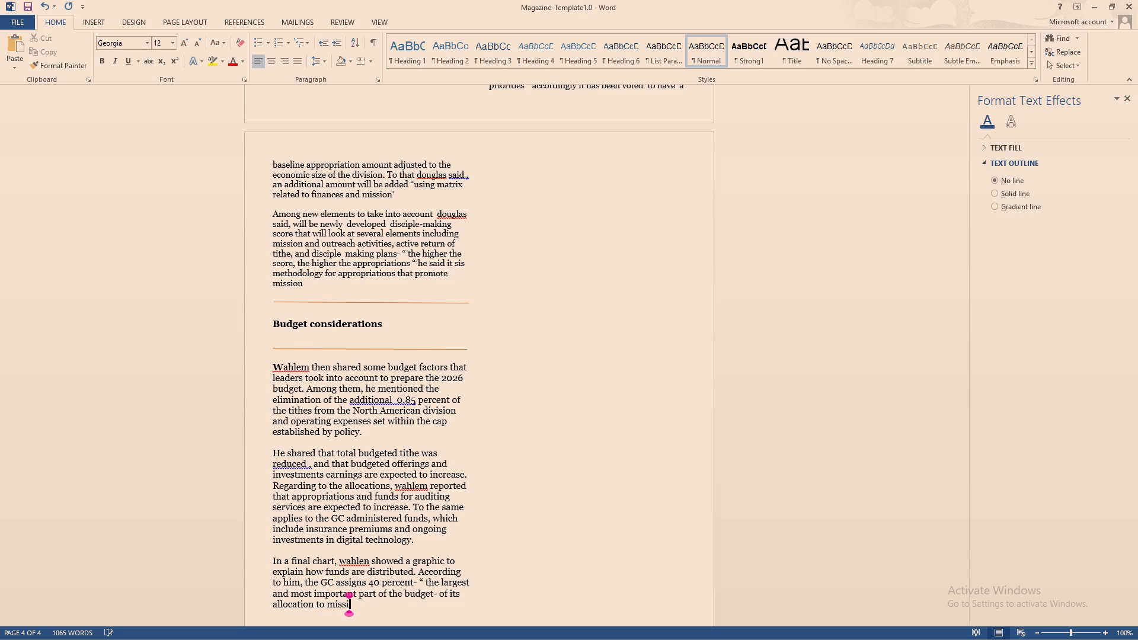
text(on)
key(space)
text(strategy)
key(space)
text(a)
text(nd support)
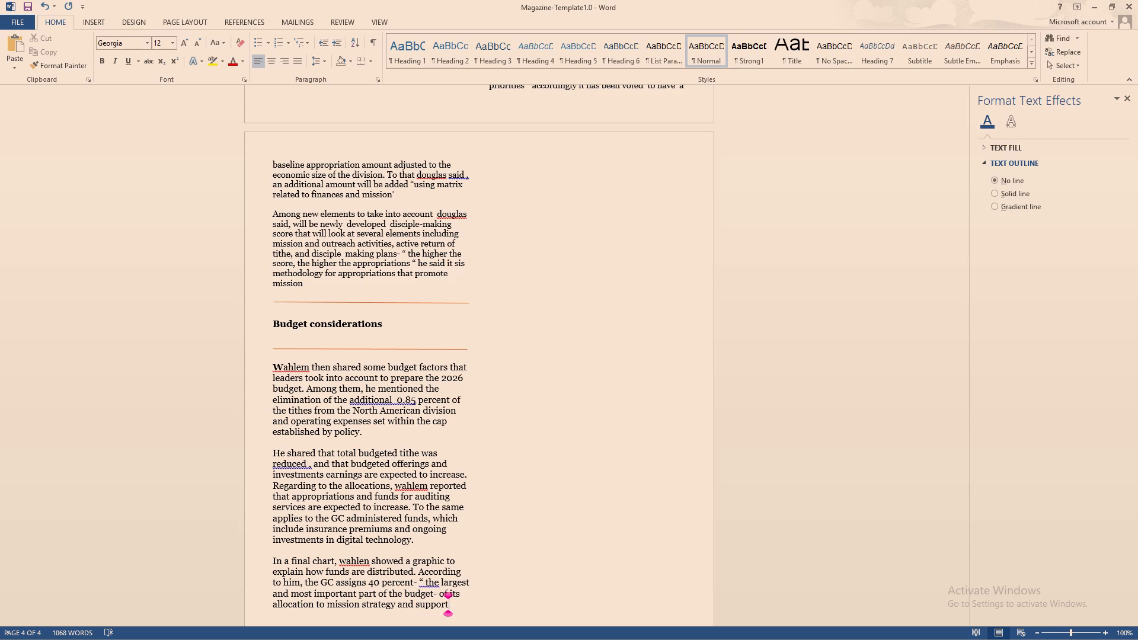
Continue the allocation sentence with ", 31 percent to operating expenses".
text(, 31 per)
text(cent)
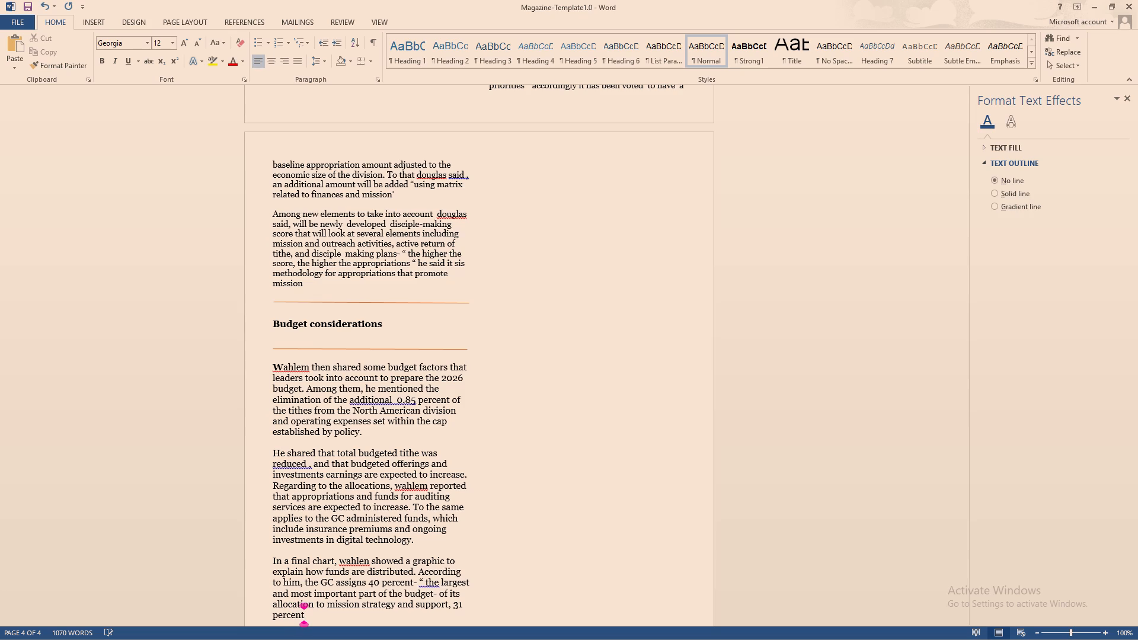
key(space)
text(to oepr)
key(BackSpace)
key(BackSpace)
key(BackSpace)
text(perating cost)
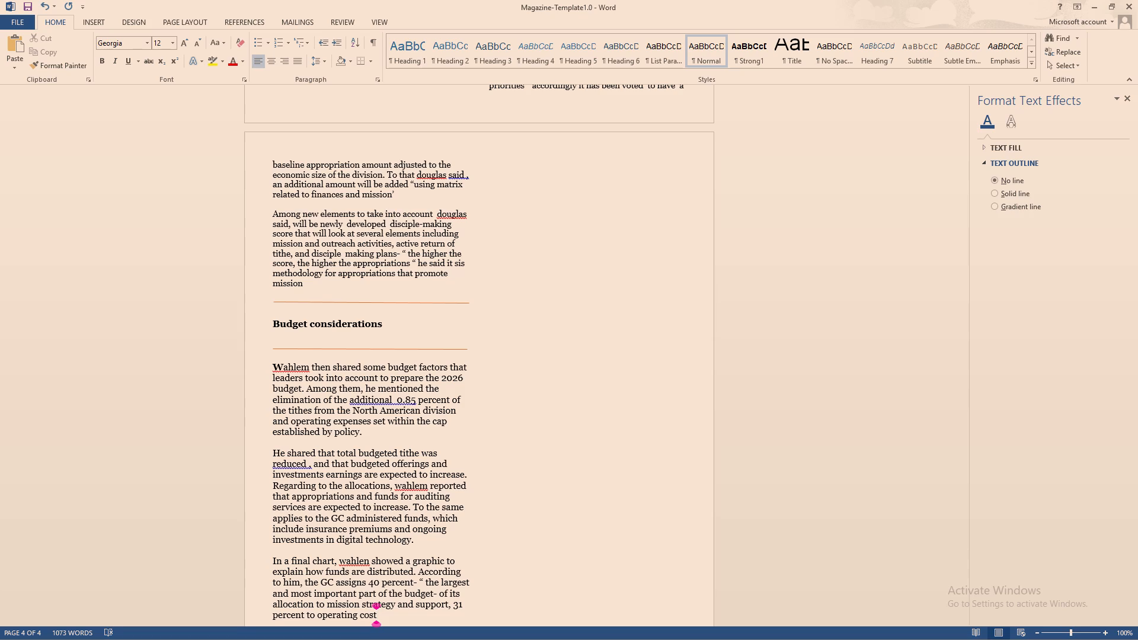
key(BackSpace)
key(BackSpace)
key(BackSpace)
key(BackSpace)
text(expnes)
key(BackSpace)
key(BackSpace)
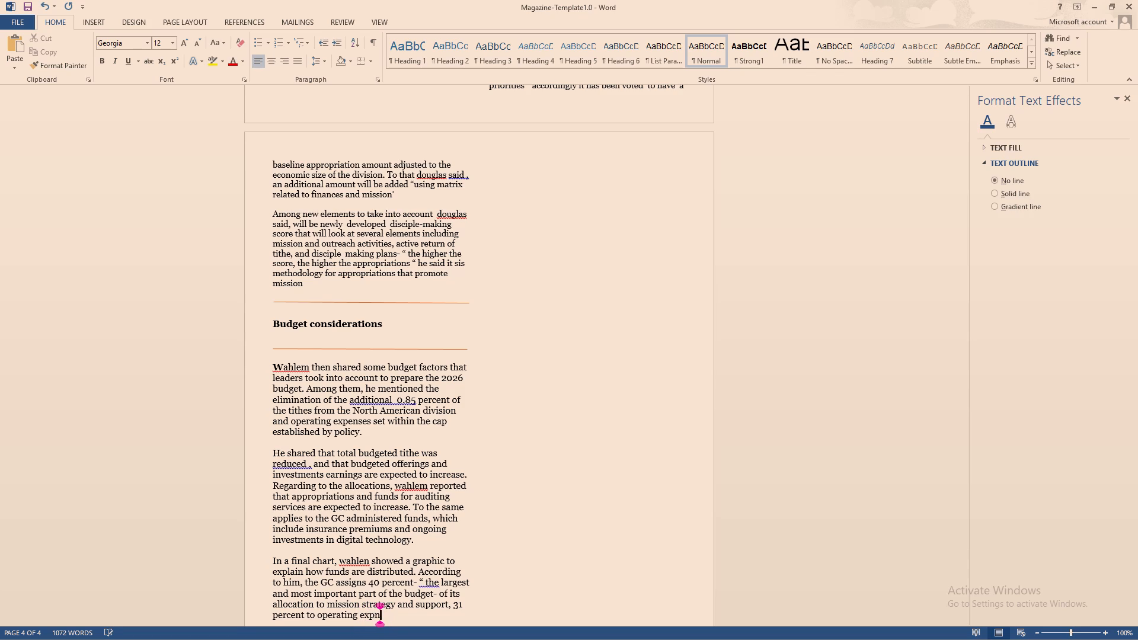
key(BackSpace)
text(enses)
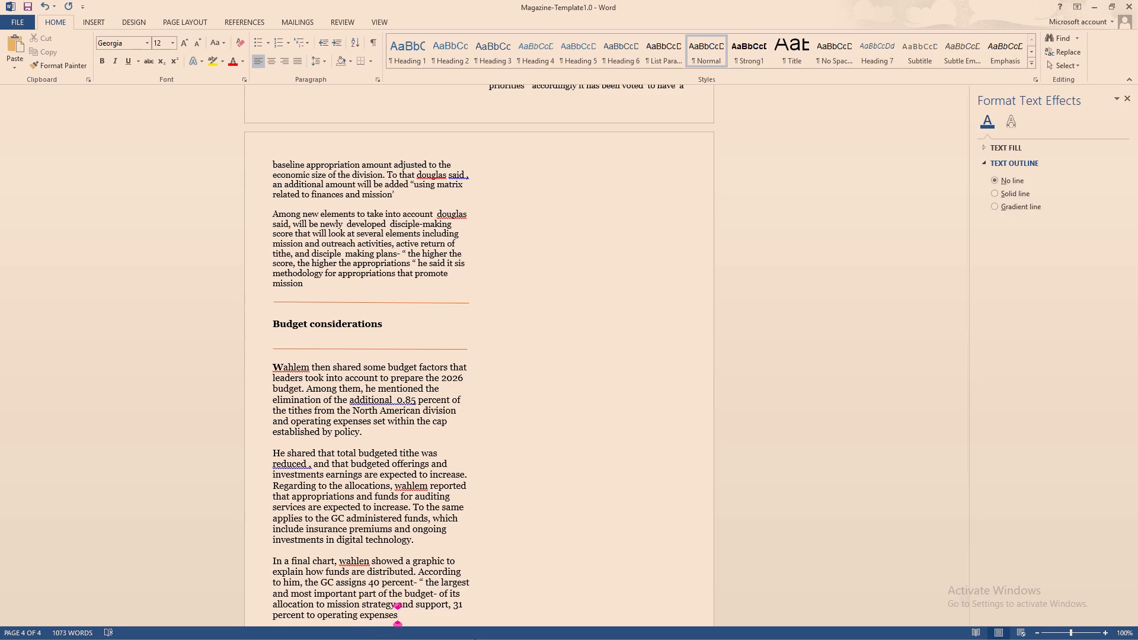
Continue the allocation sentence with ", and 9 percent each to the".
scroll(383, 351, down, 3)
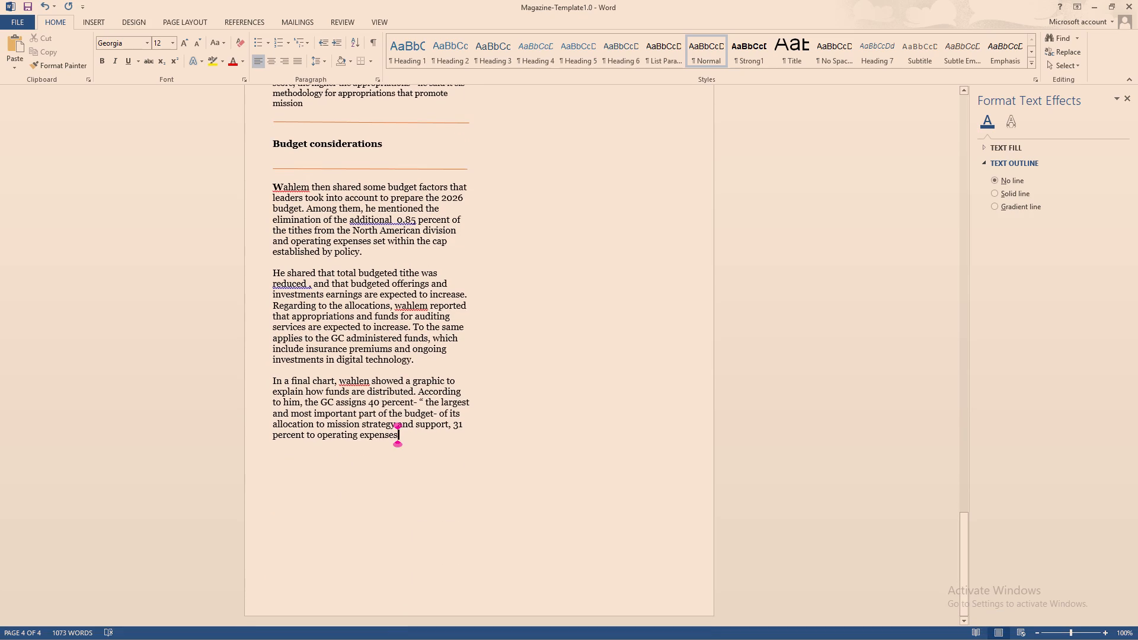
text(, and)
key(space)
text(9)
key(space)
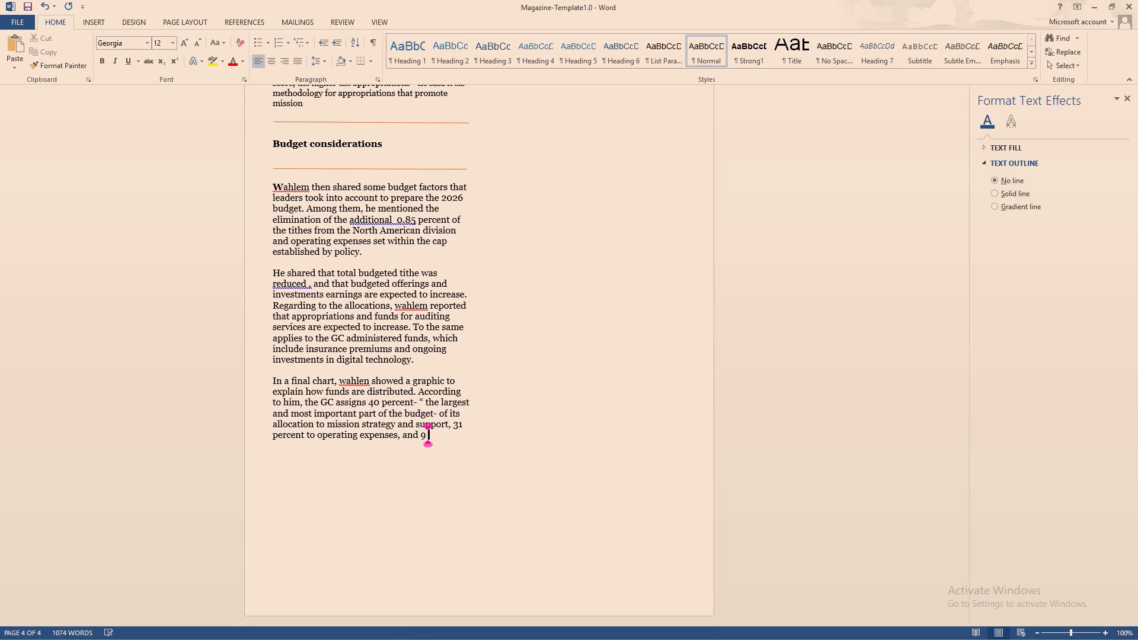
text(percent to the)
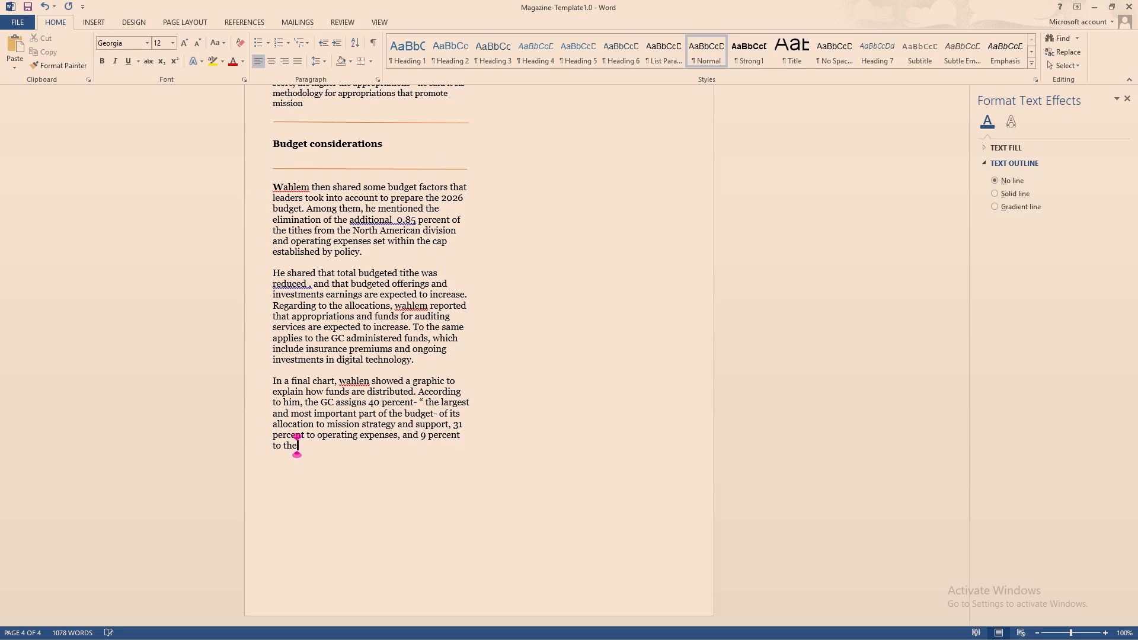
key(BackSpace)
key(BackSpace)
key(BackSpace)
key(BackSpace)
key(BackSpace)
key(BackSpace)
text(eac h)
key(BackSpace)
key(BackSpace)
text(h to the)
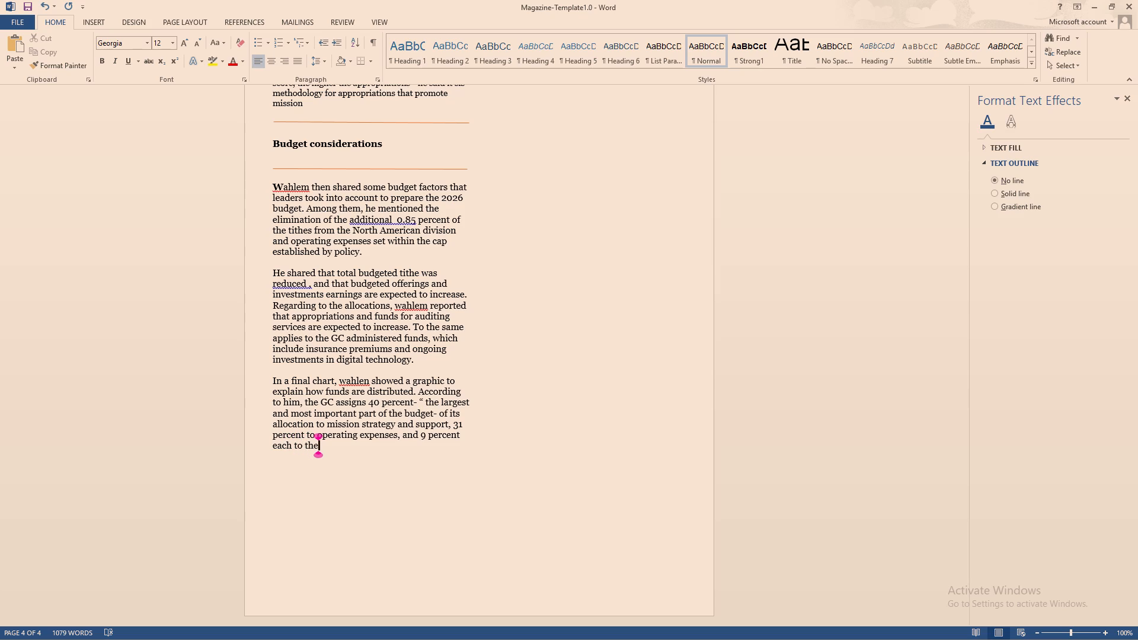
Continue the 9 percent clause with "media and publications".
key(space)
text(mea)
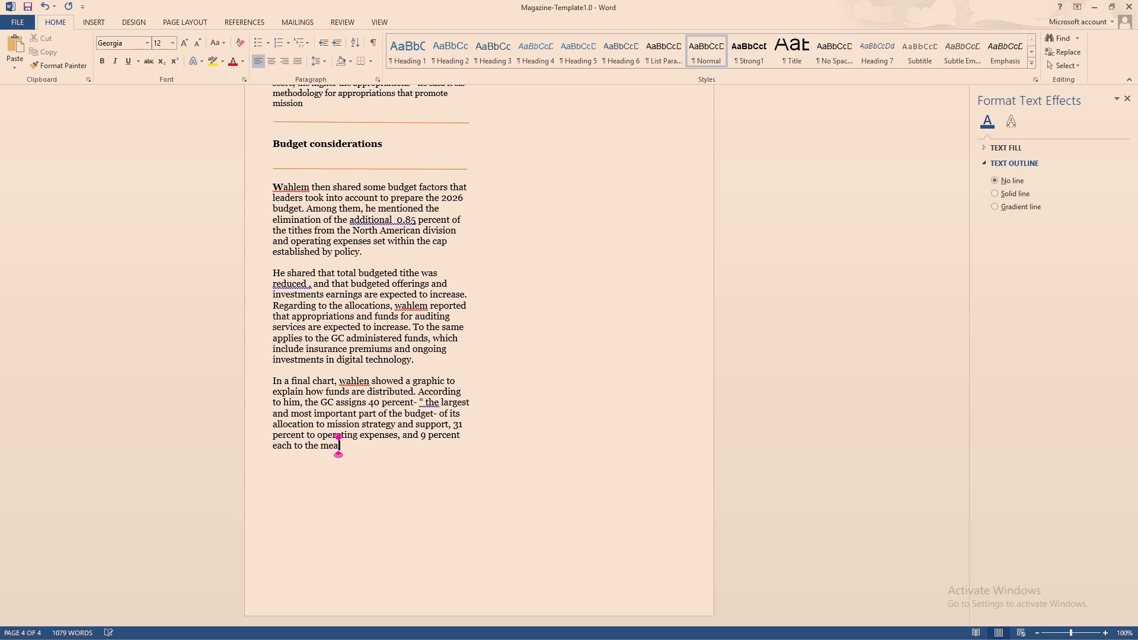
key(d)
key(BackSpace)
key(BackSpace)
text(dia and -)
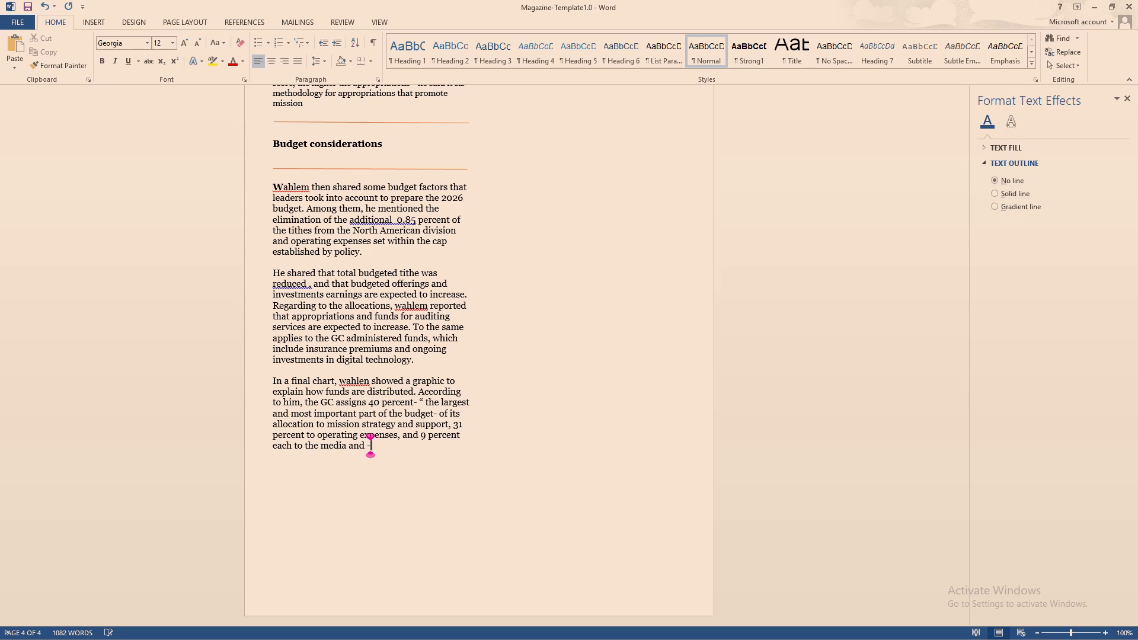
key(BackSpace)
text(publications)
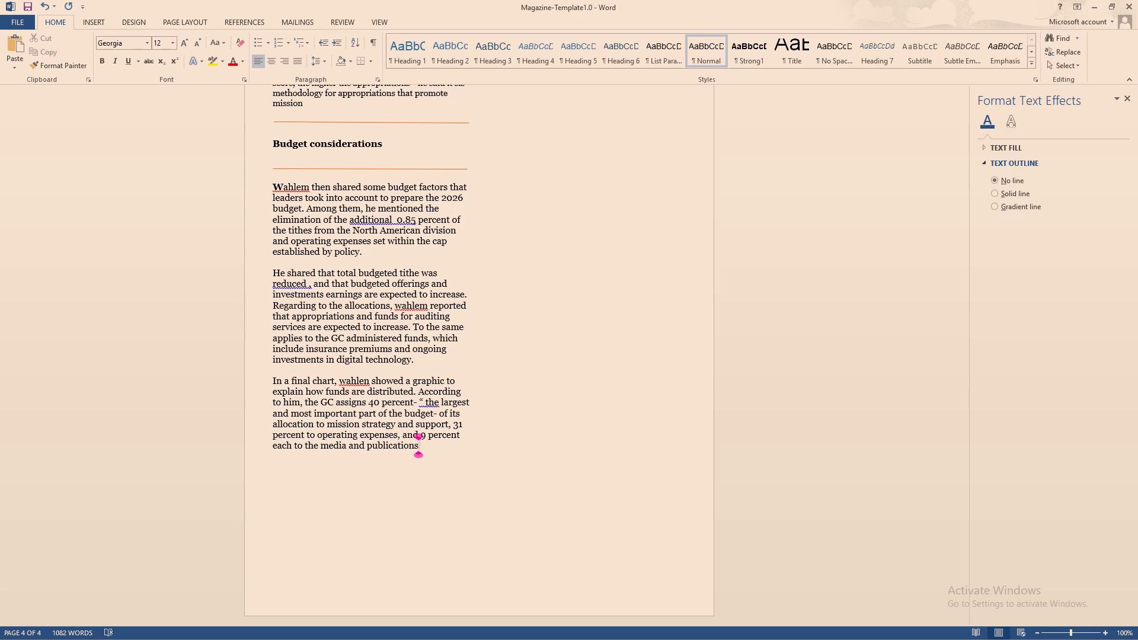
Complete the allocation sentence with "and to the leadership developmet.".
key(space)
text(and)
key(space)
text(to the leadership)
key(space)
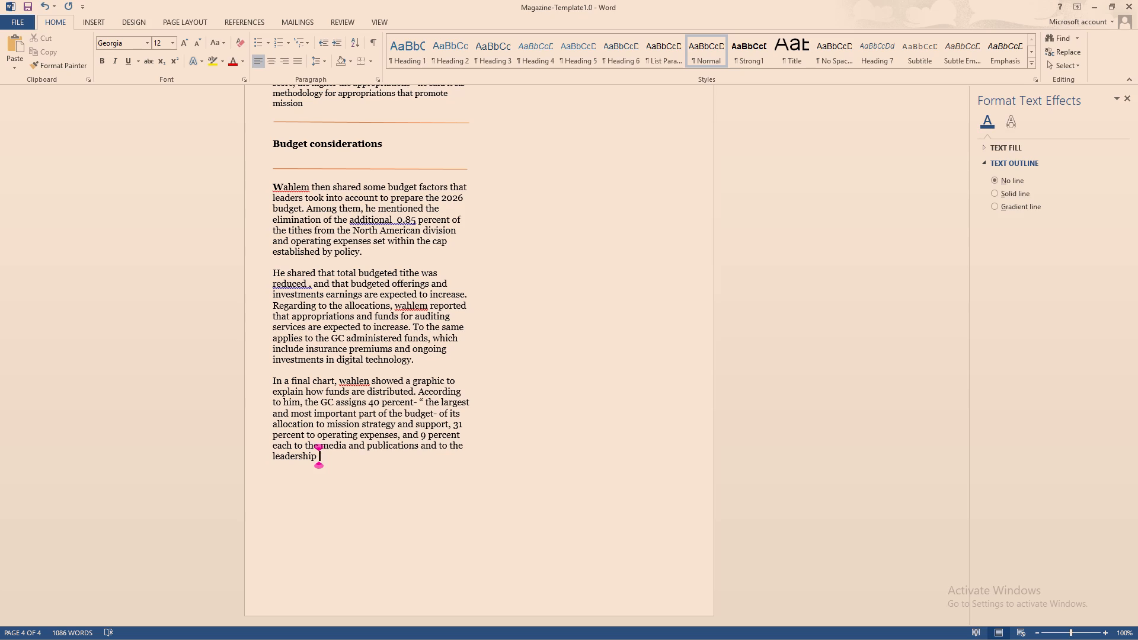
key(space)
text(developmet)
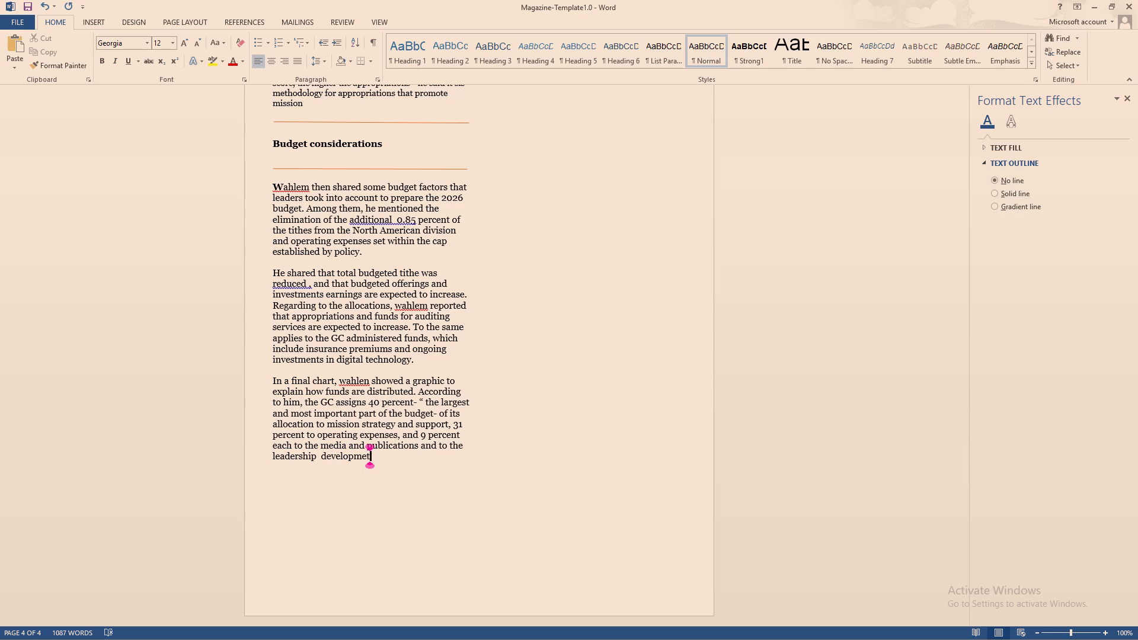
text(.)
key(space)
Begin a new sentence after "developmet." with "Another 8 percent goes".
text(Anorher)
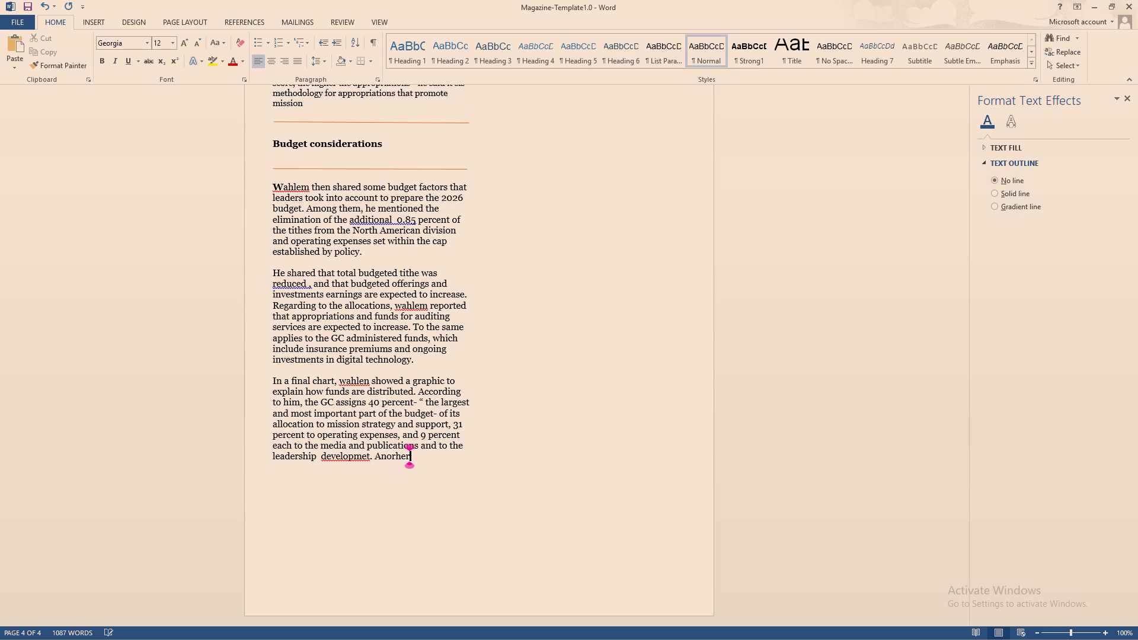
key(BackSpace)
key(BackSpace)
key(BackSpace)
key(BackSpace)
text(ther)
key(space)
text(8 percent)
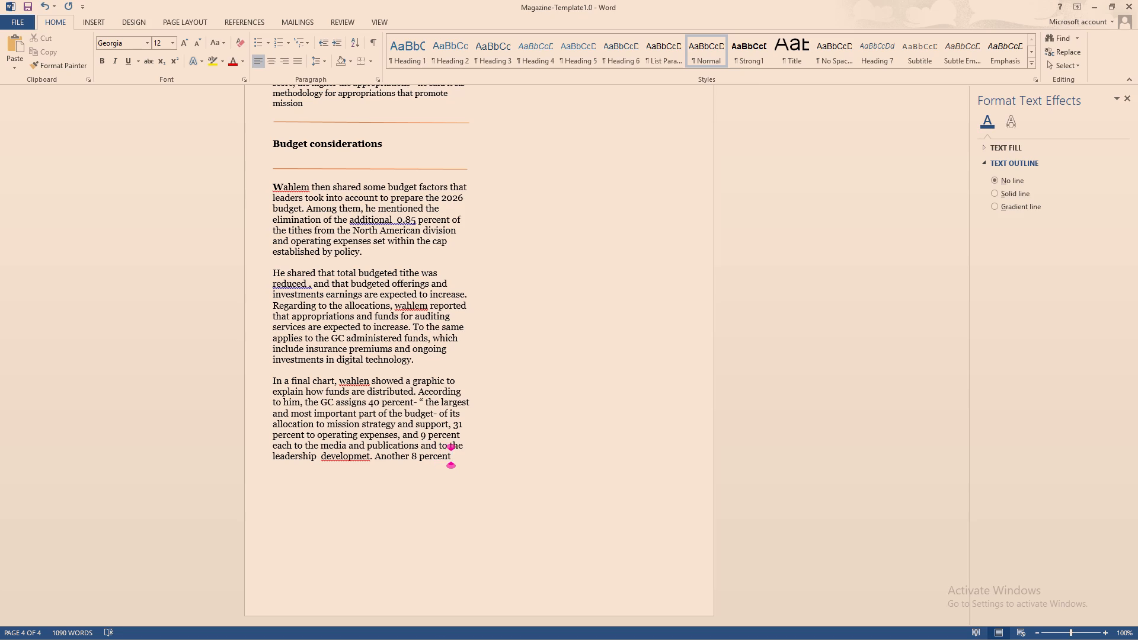
key(space)
text(goes)
key(space)
Continue the 8 percent sentence with "to the educational institutions".
text(to the ed)
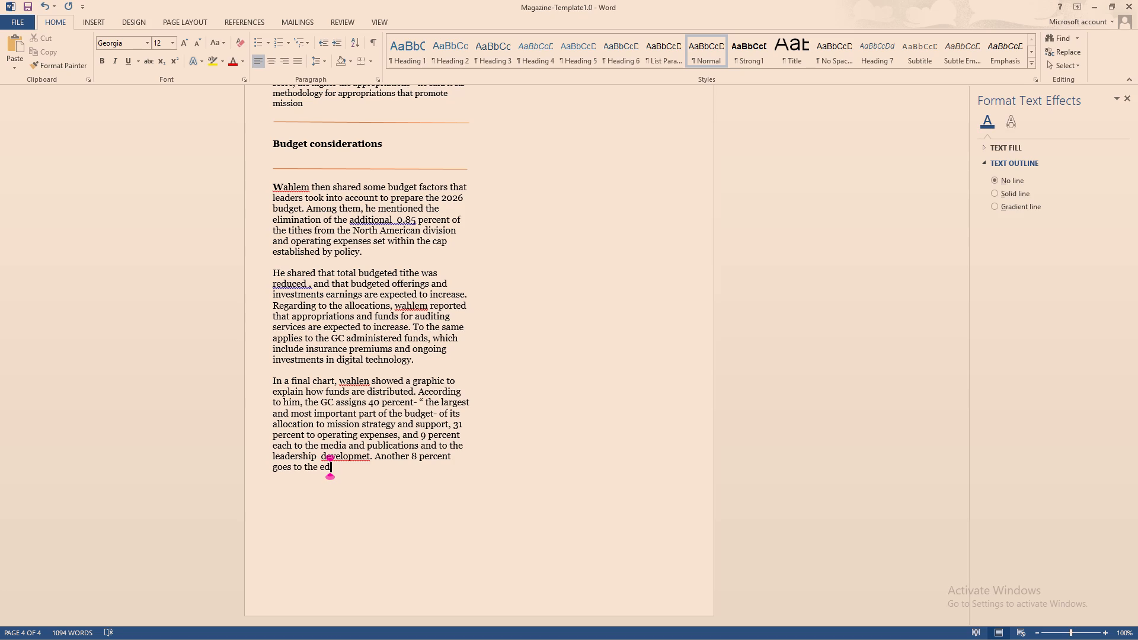
text(uca)
text(tional)
key(space)
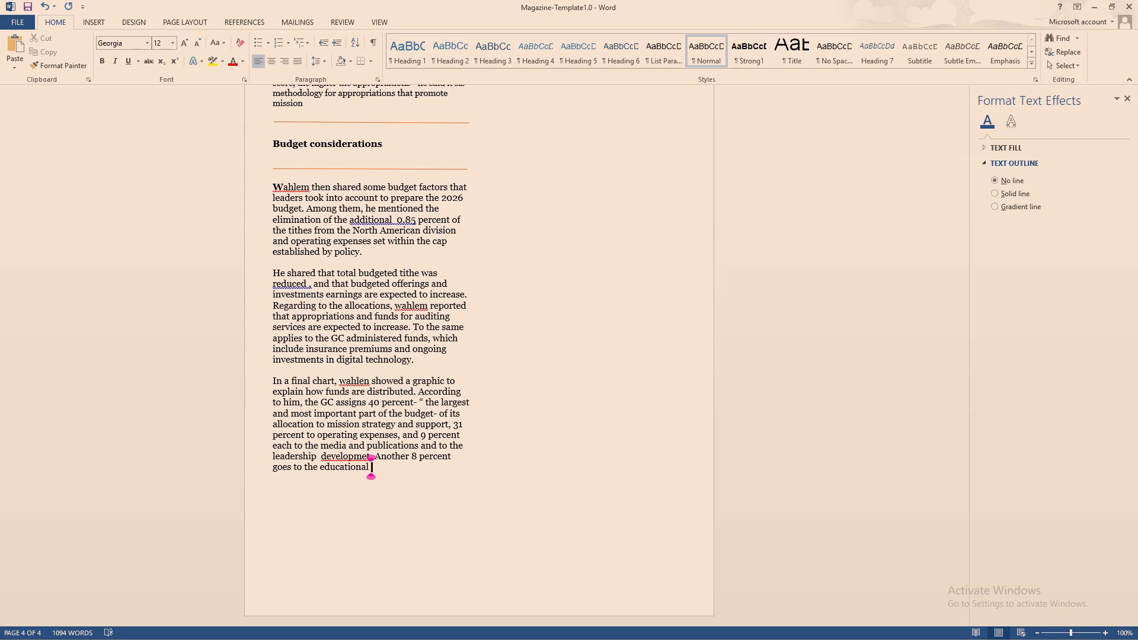
text(inst)
text(itutions)
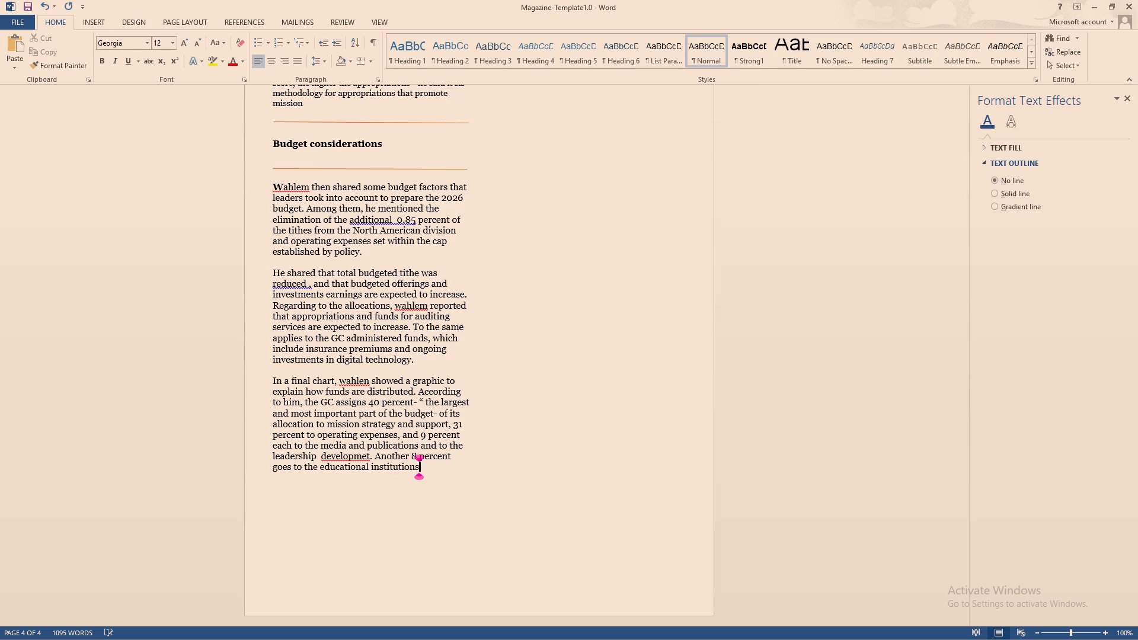
Continue the educational institutions sentence with "that depend directly on the GC".
key(space)
text(tha)
text(t)
key(space)
text(depend directly)
key(space)
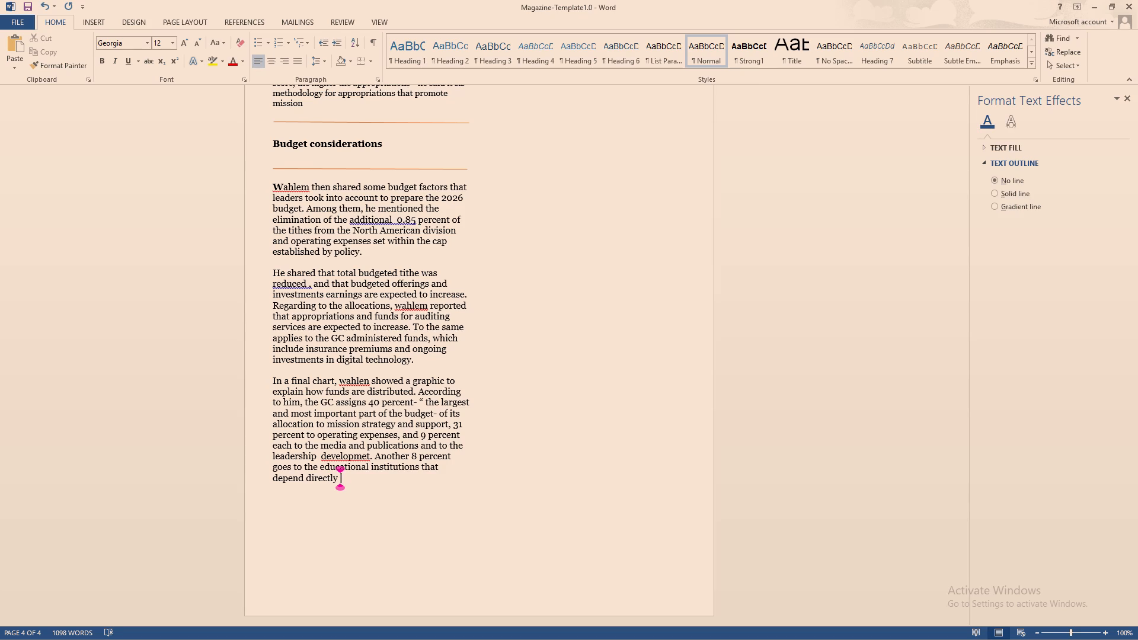
text(on the)
key(space)
text(GC)
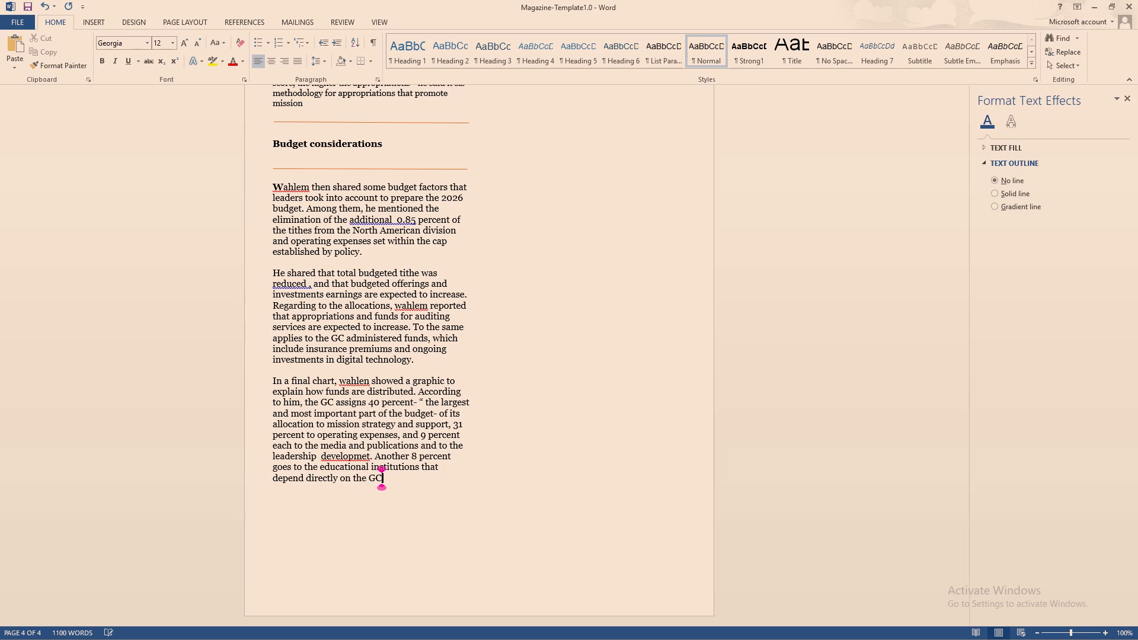
Continue the sentence after "GC" with "while a final 3 percent".
key(space)
text(while)
key(space)
text(a df)
key(BackSpace)
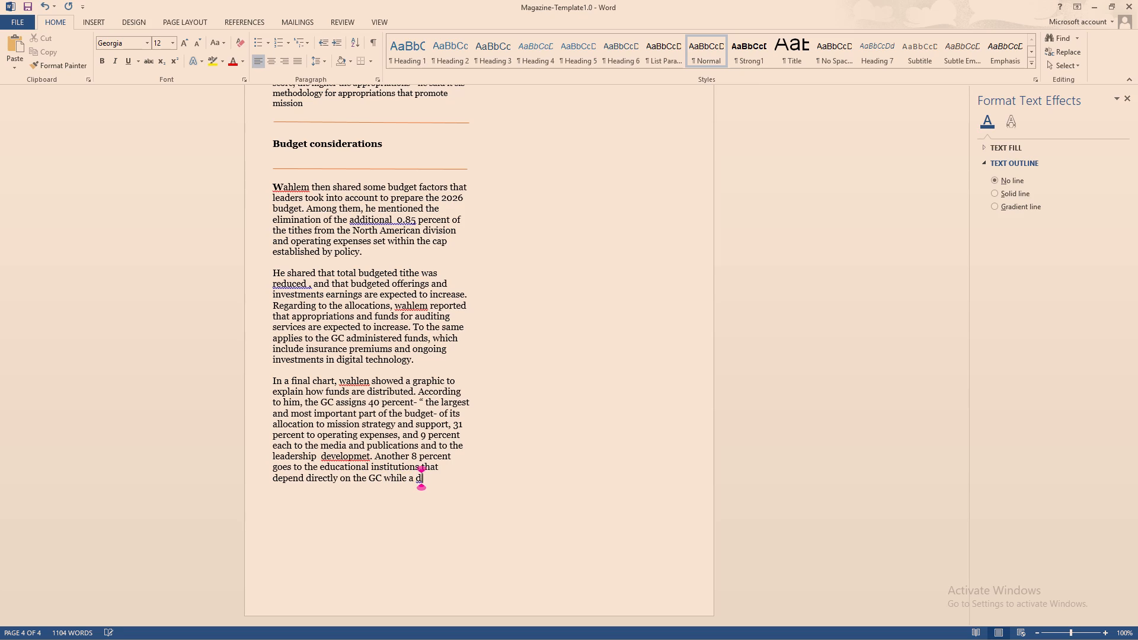
key(BackSpace)
text(final)
key(space)
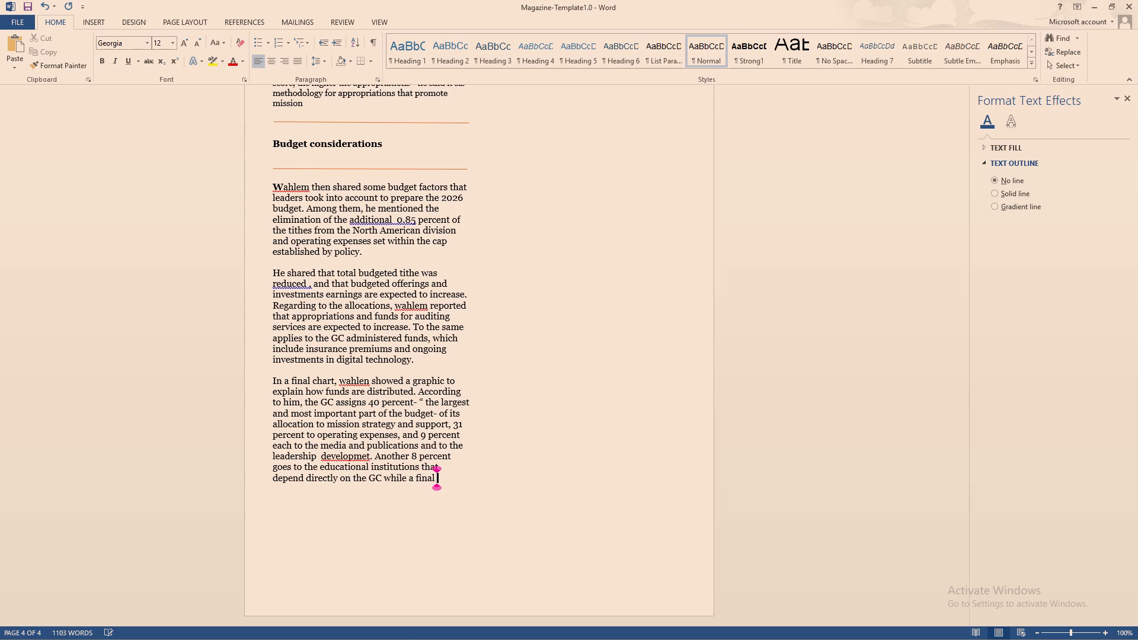
text(3 percent)
key(space)
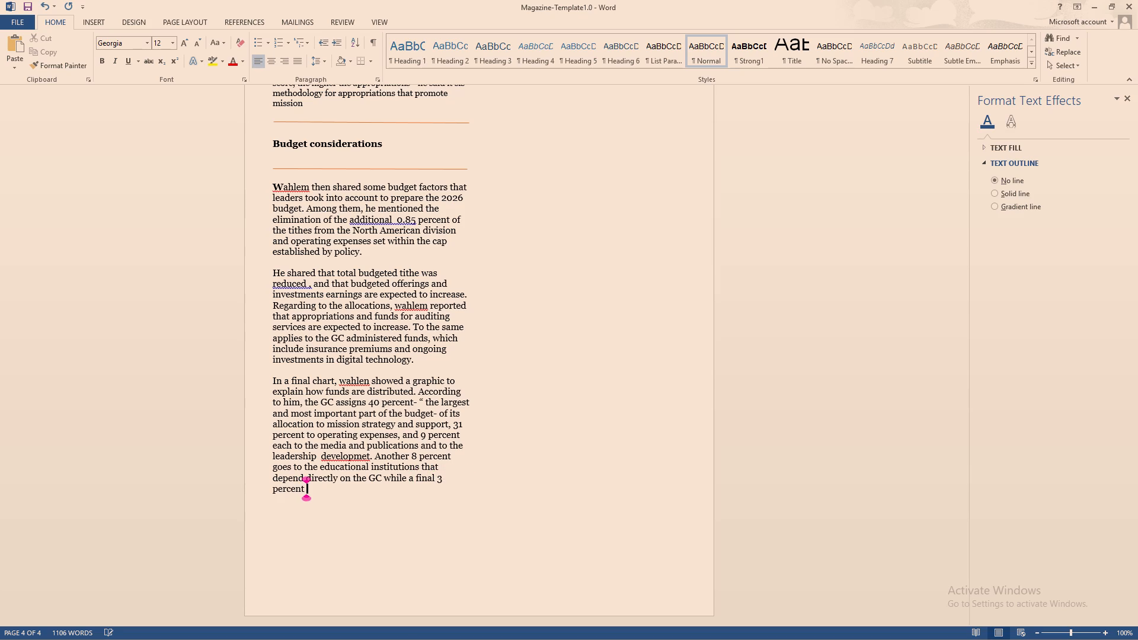
Complete the fund distribution sentence with "is destined to other uses.".
text(is destined to t)
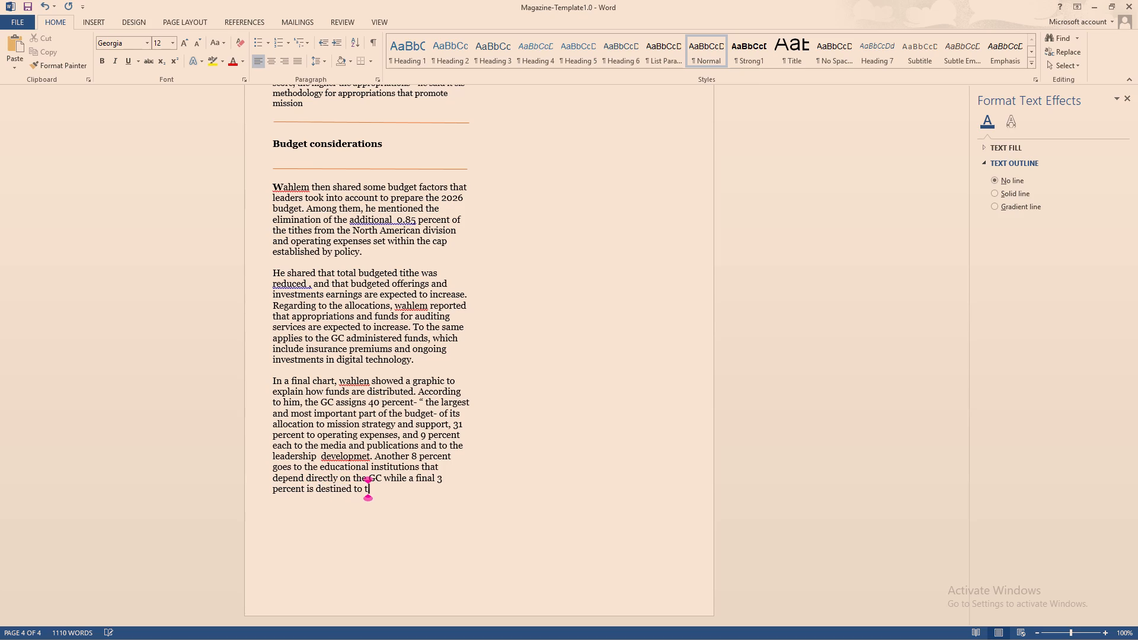
key(BackSpace)
text(other usee)
key(BackSpace)
text(s.)
key(space)
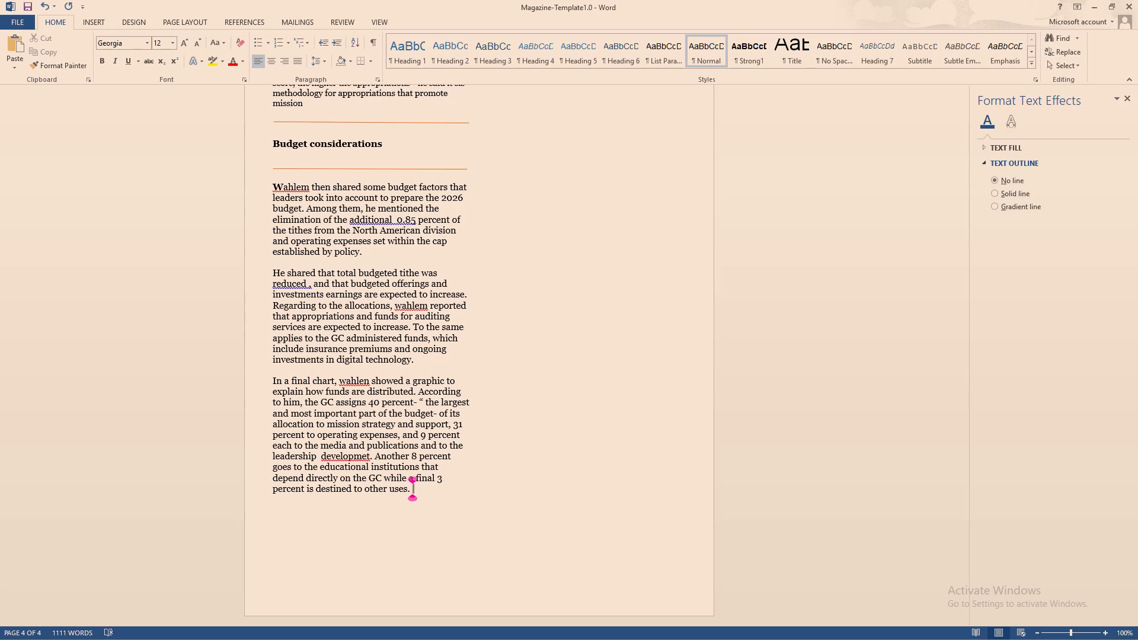
Start a new paragraph below the fund distribution paragraph with "In closing , Douglas reminded the".
key(Return)
key(Return)
text(in closing)
key(space)
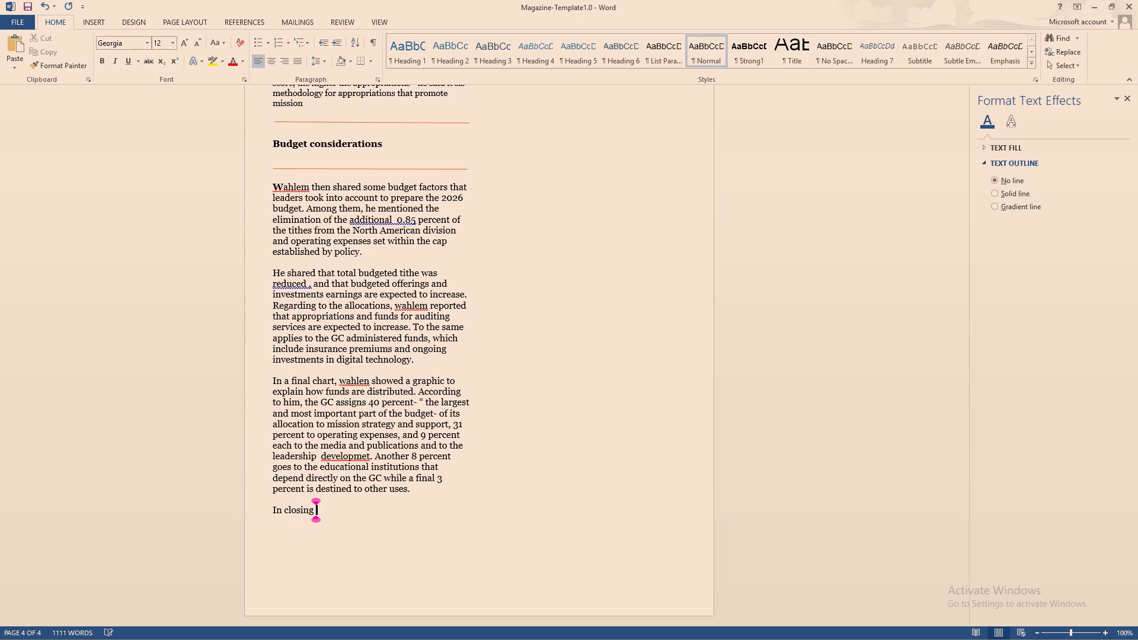
text(,)
key(space)
text(Di)
key(BackSpace)
text(ouglas)
key(space)
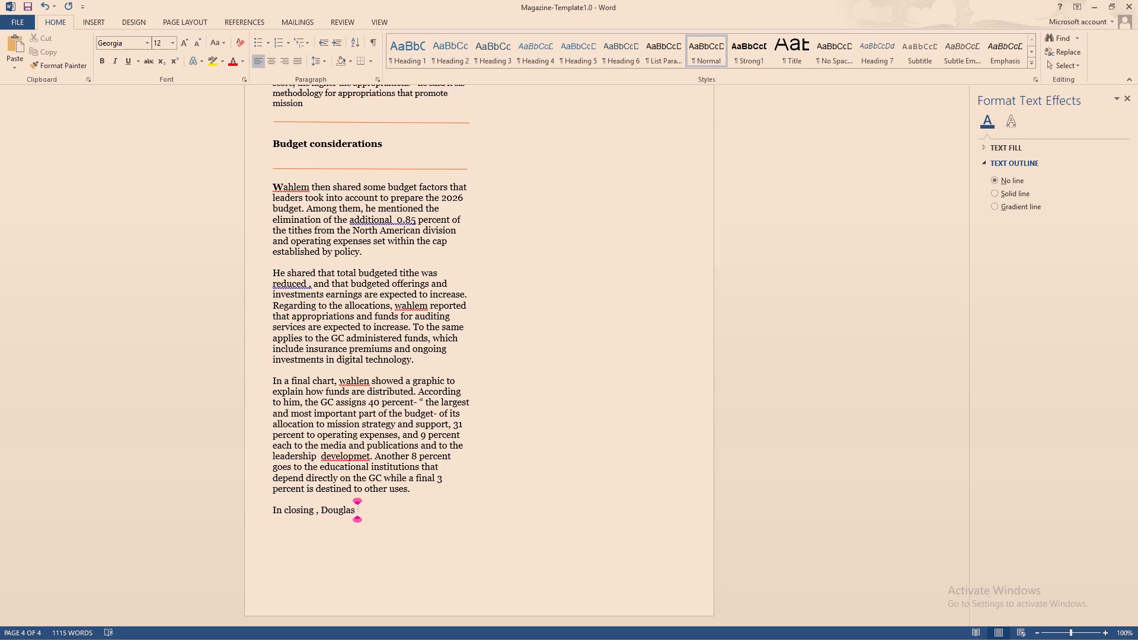
text(reminded the)
key(space)
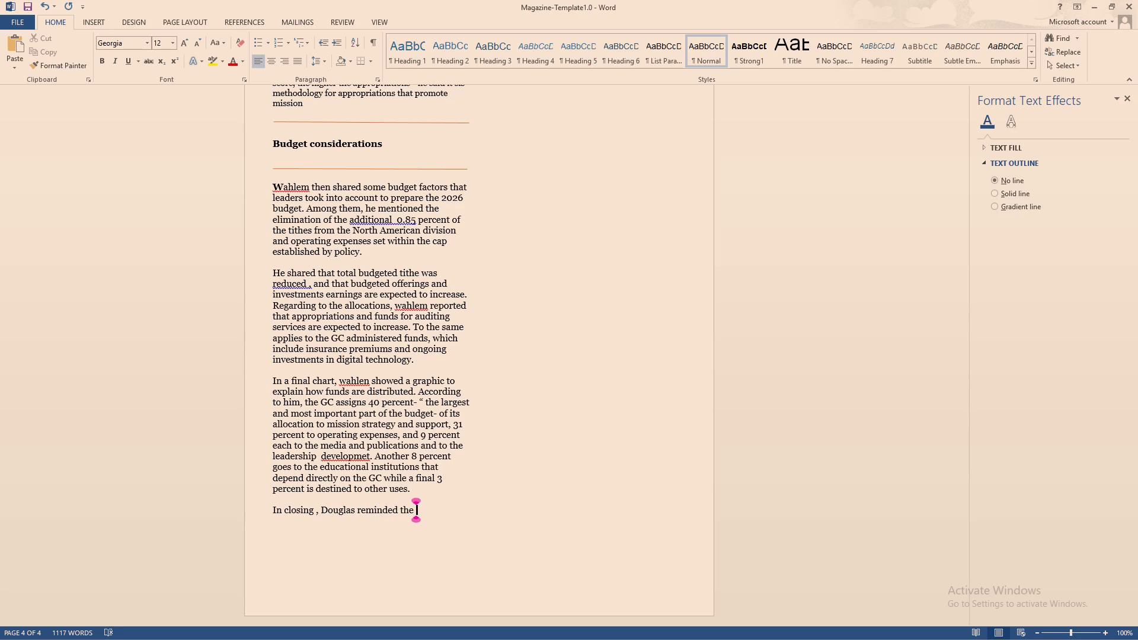
Continue the closing sentence with "GC EXCOM members", putting EXCOM in capitals.
key(shift+g)
text(C w)
key(BackSpace)
text(excom)
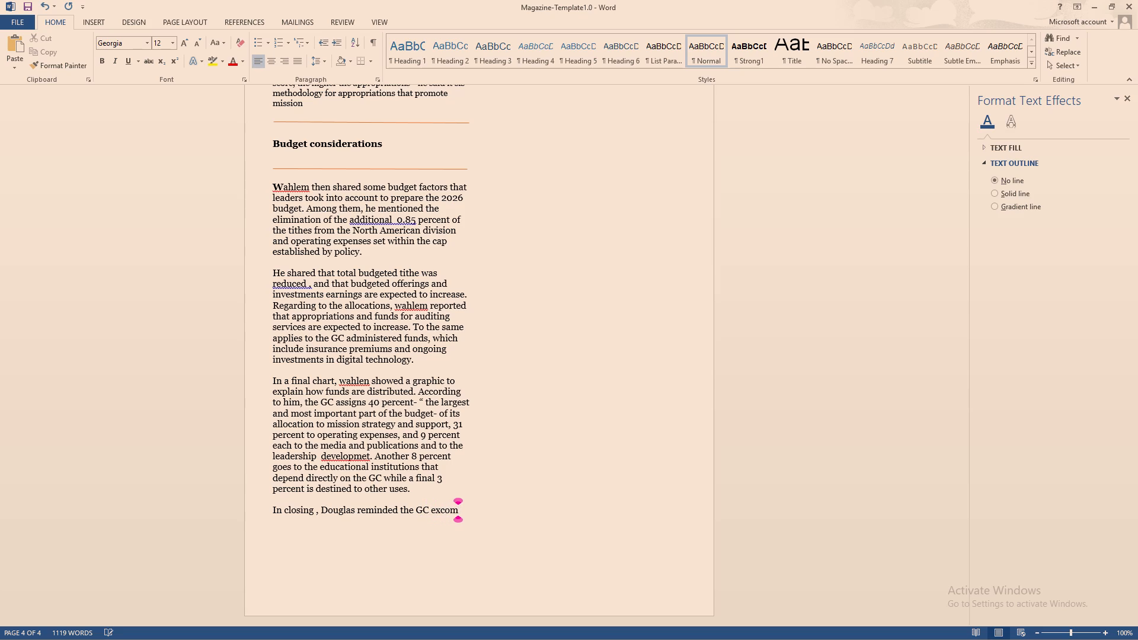
key(BackSpace)
key(BackSpace)
key(BackSpace)
key(BackSpace)
key(BackSpace)
text(EXCOM)
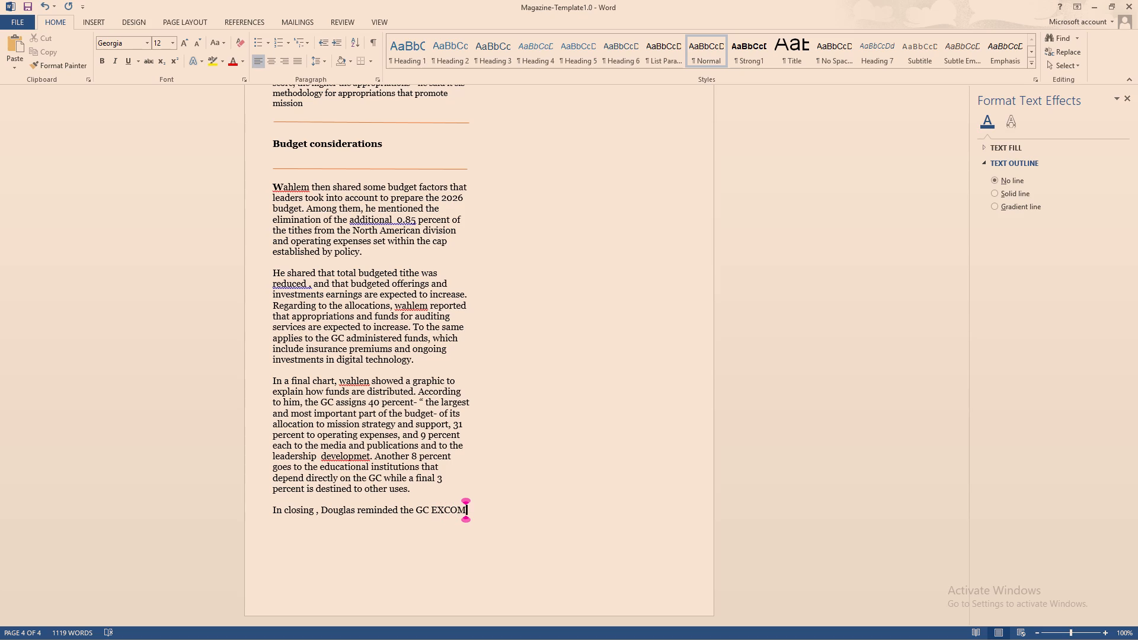
key(space)
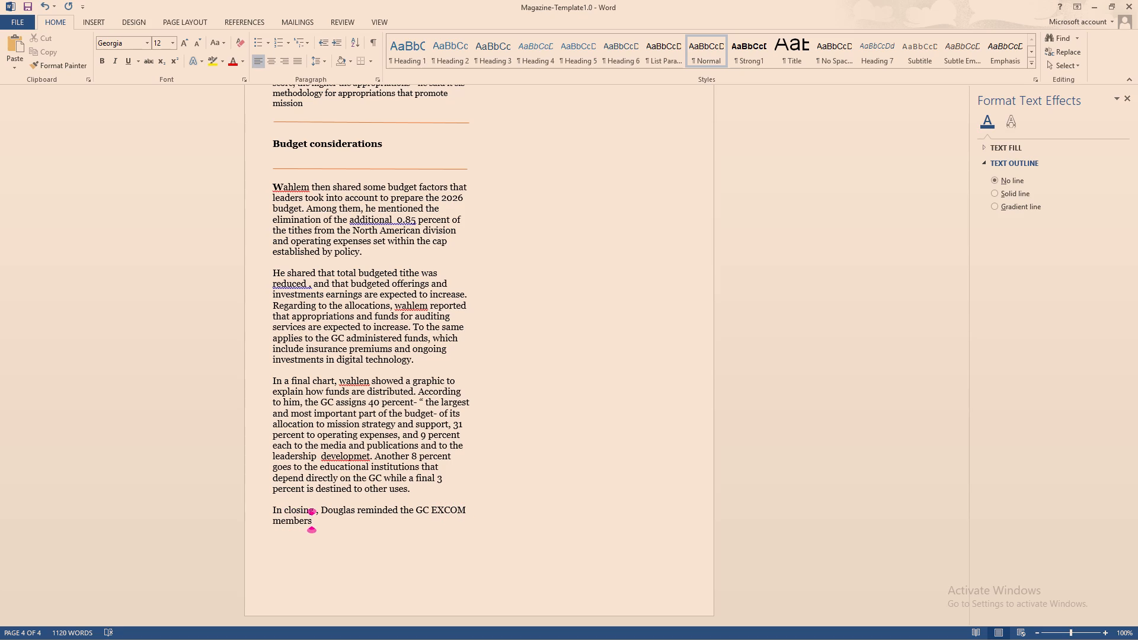
key(space)
Continue the closing sentence with the quotation: that " mission refocus is still alive".
text(that " mission)
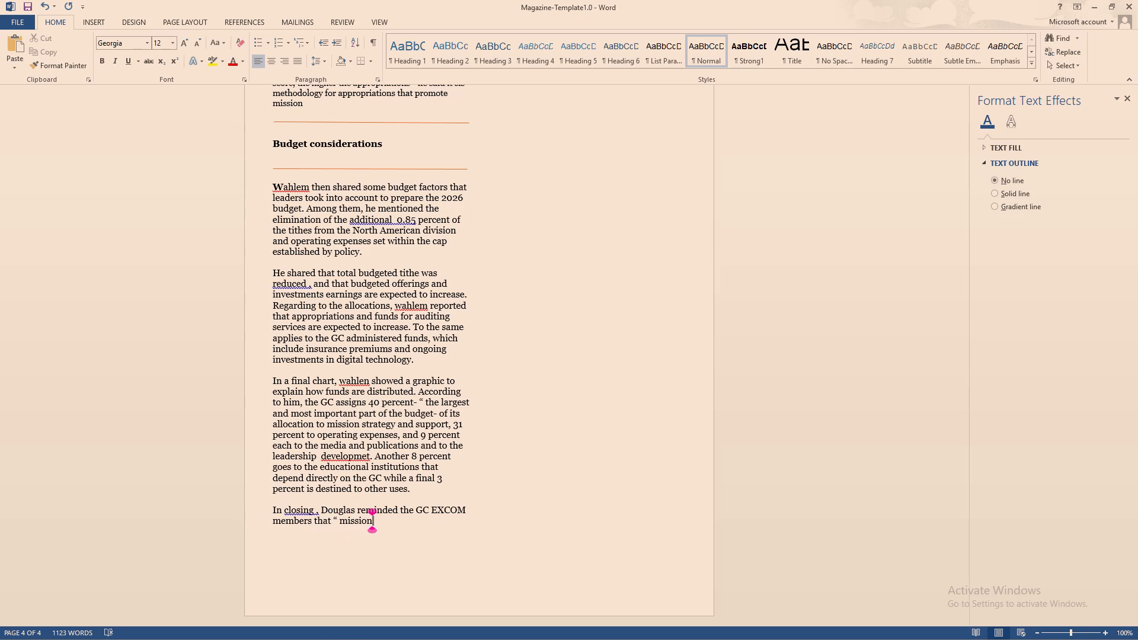
key(space)
text(re)
text(fu=)
key(BackSpace)
key(BackSpace)
text(ocus)
key(space)
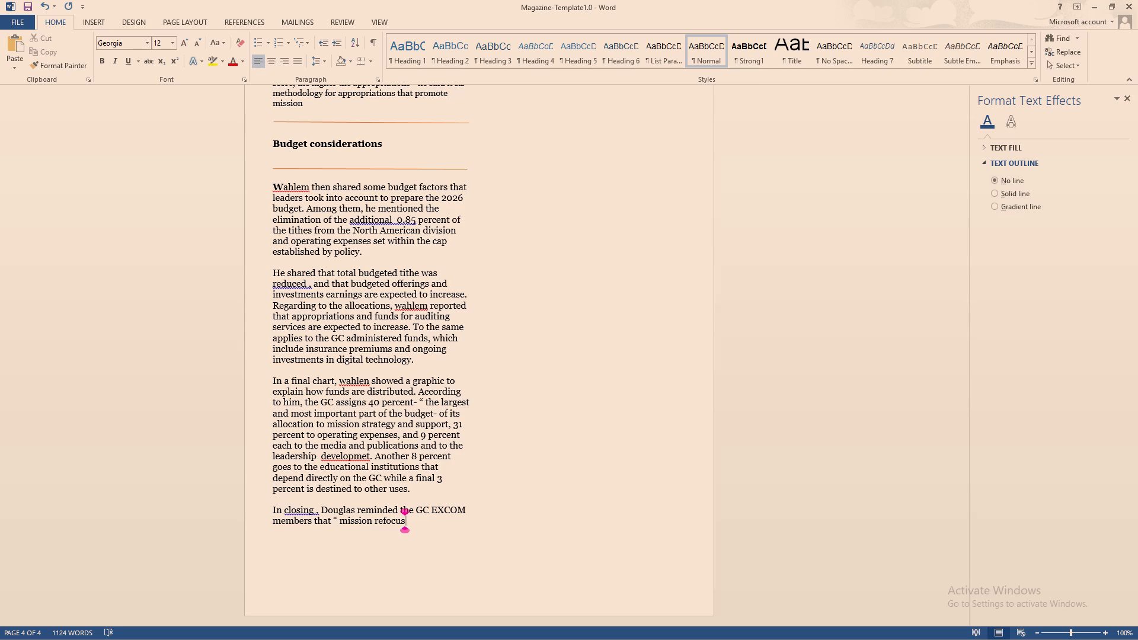
text(is still alive)
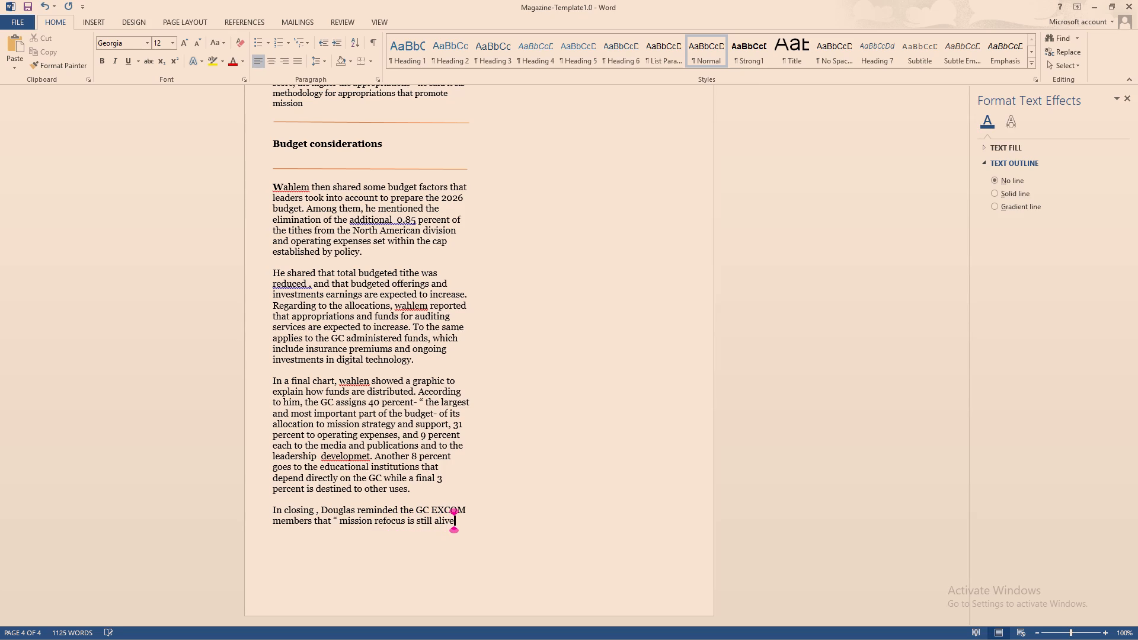
key(shift+quotedbl)
Continue the closing paragraph after the mission refocus quotation with "he shared that for this Quinquennium, funds".
key(space)
text(he shared)
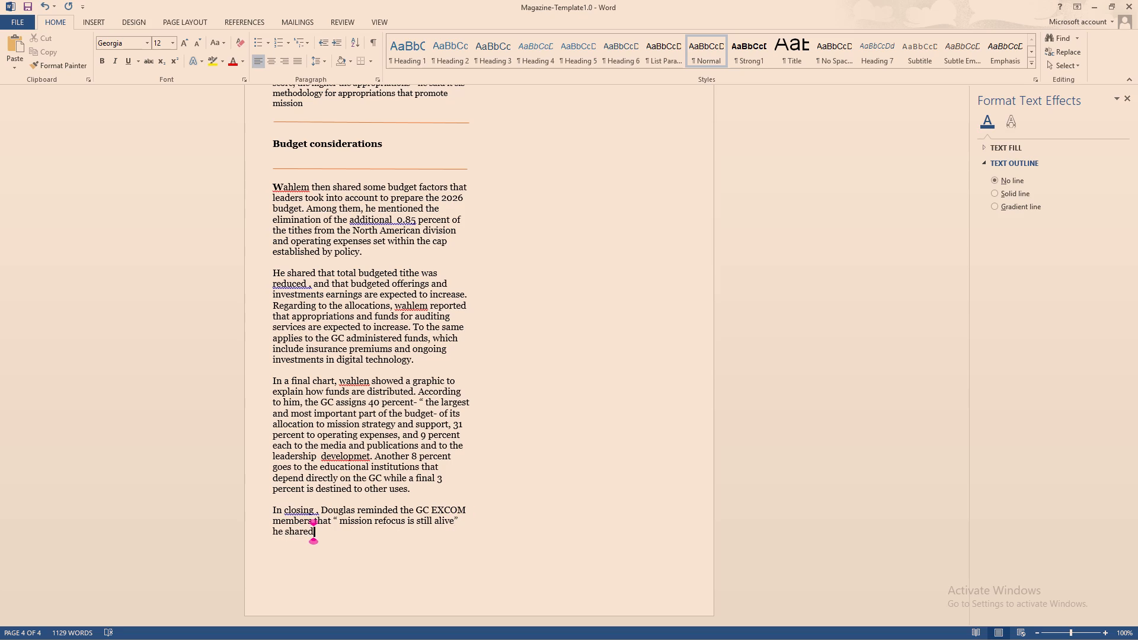
key(space)
text(that for theis)
key(BackSpace)
key(BackSpace)
key(BackSpace)
text(is)
key(space)
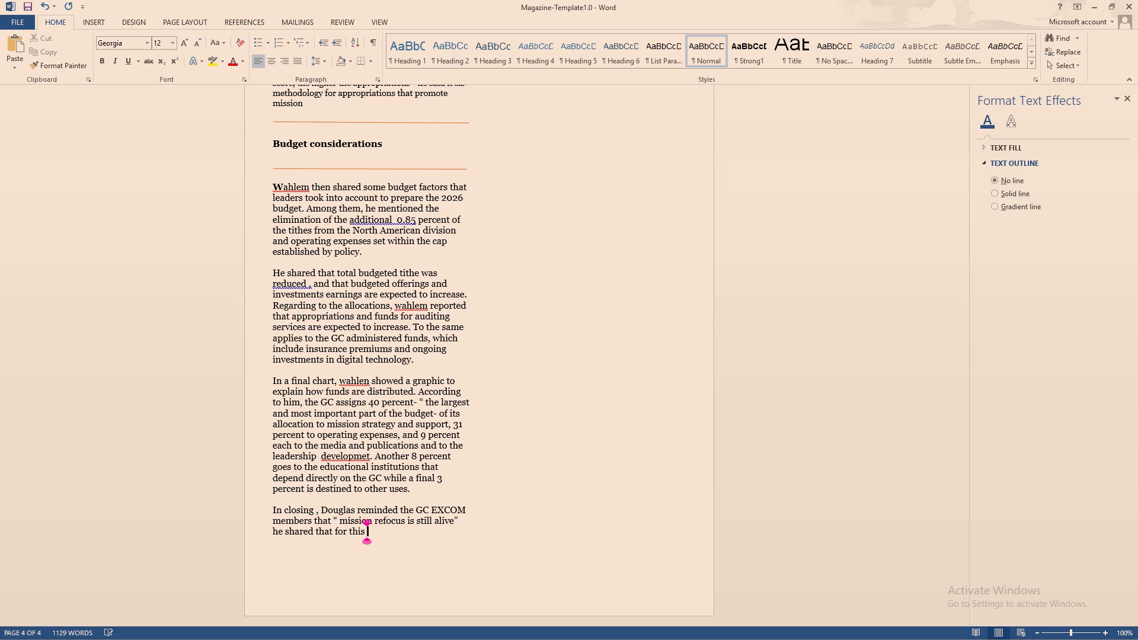
key(shift+q)
text(ui)
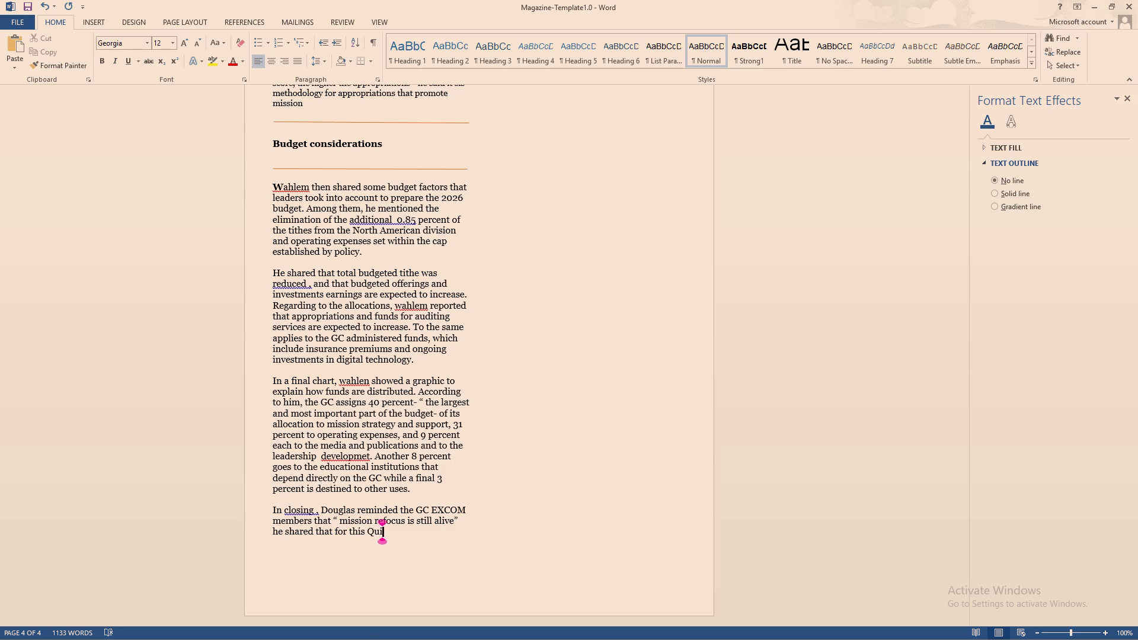
text(nqu)
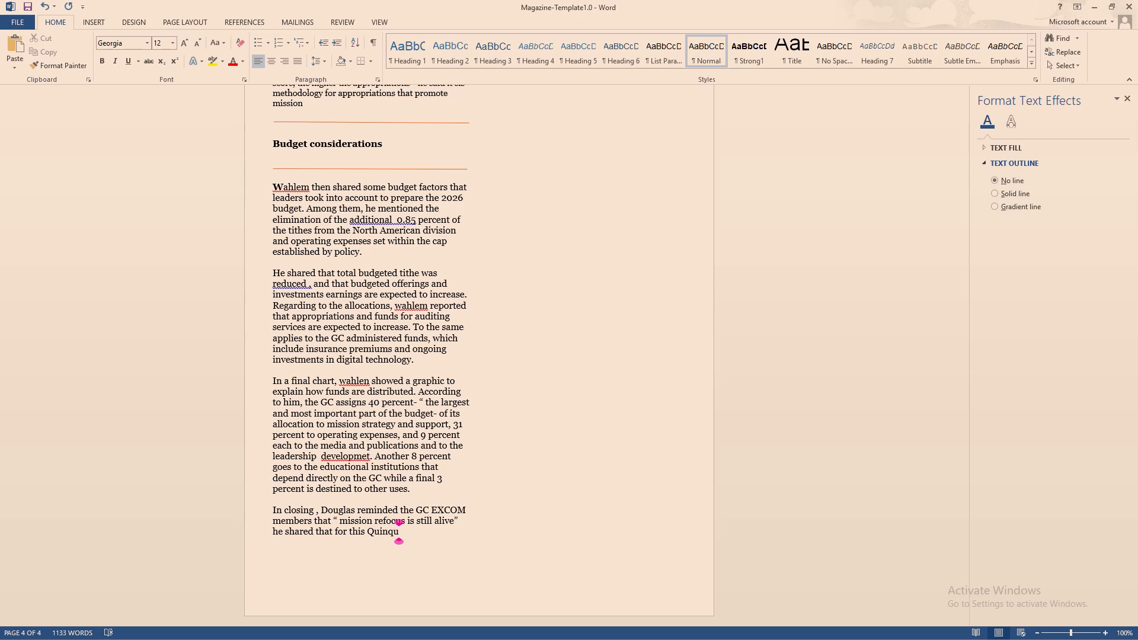
text(enniu)
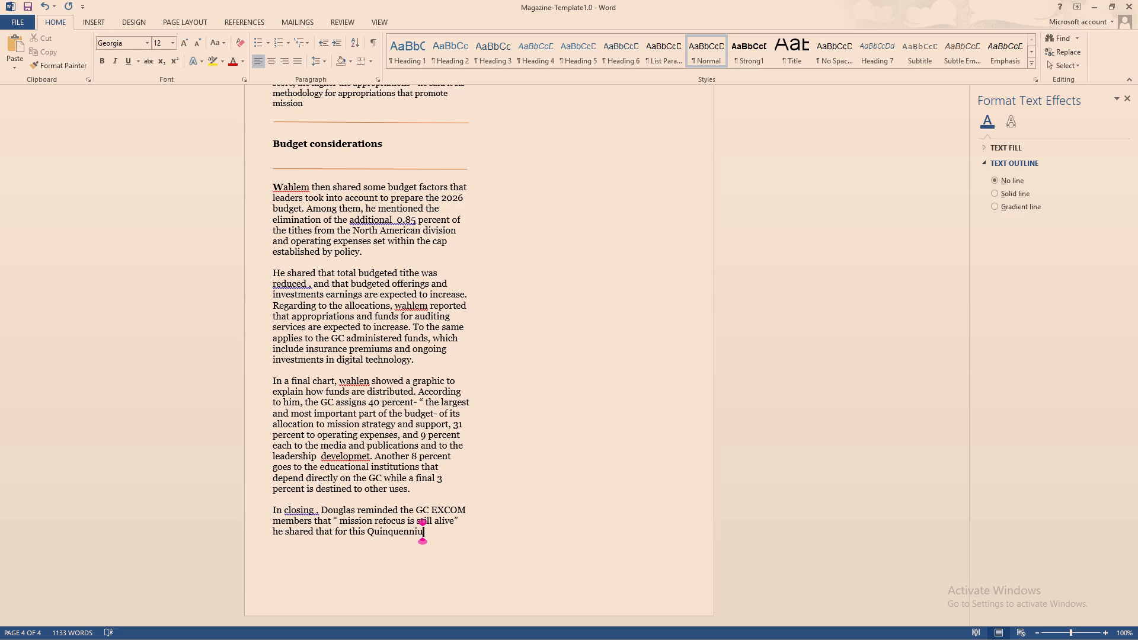
key(m)
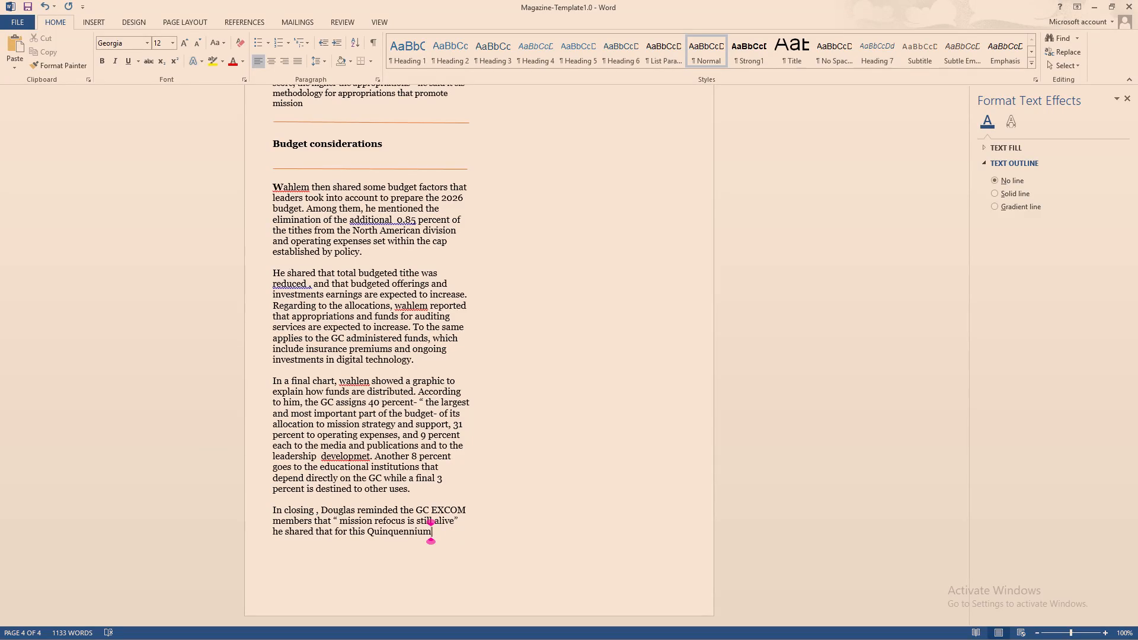
text(, funds)
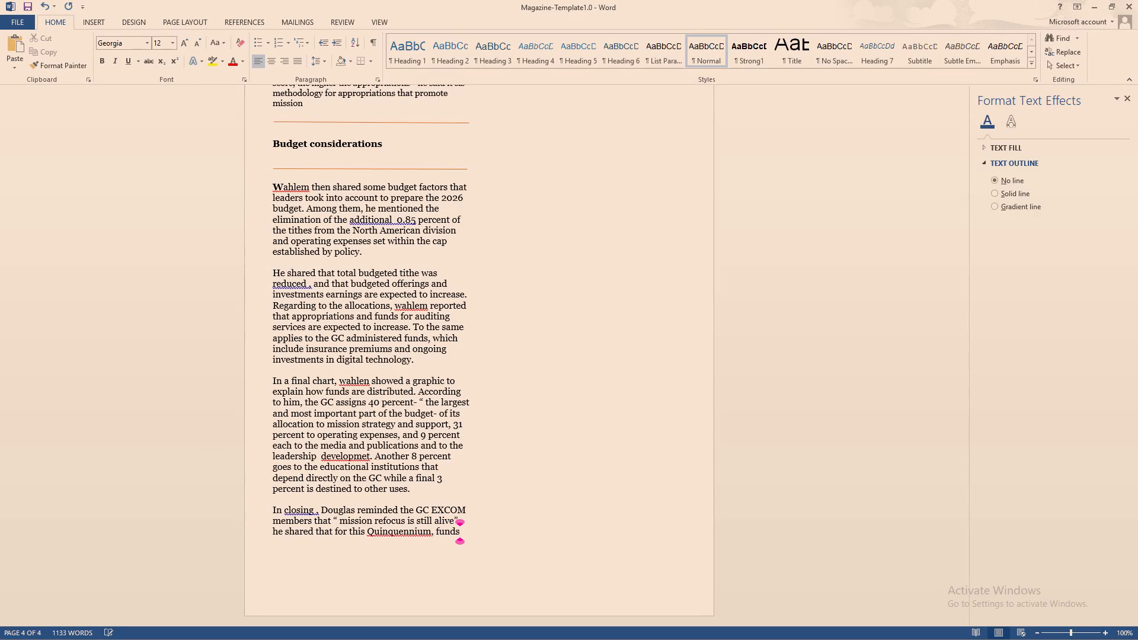
Continue the funds sentence with "assigned to the mission and outreach initiaves".
key(space)
text(assifne)
key(BackSpace)
key(BackSpace)
key(BackSpace)
text(gned)
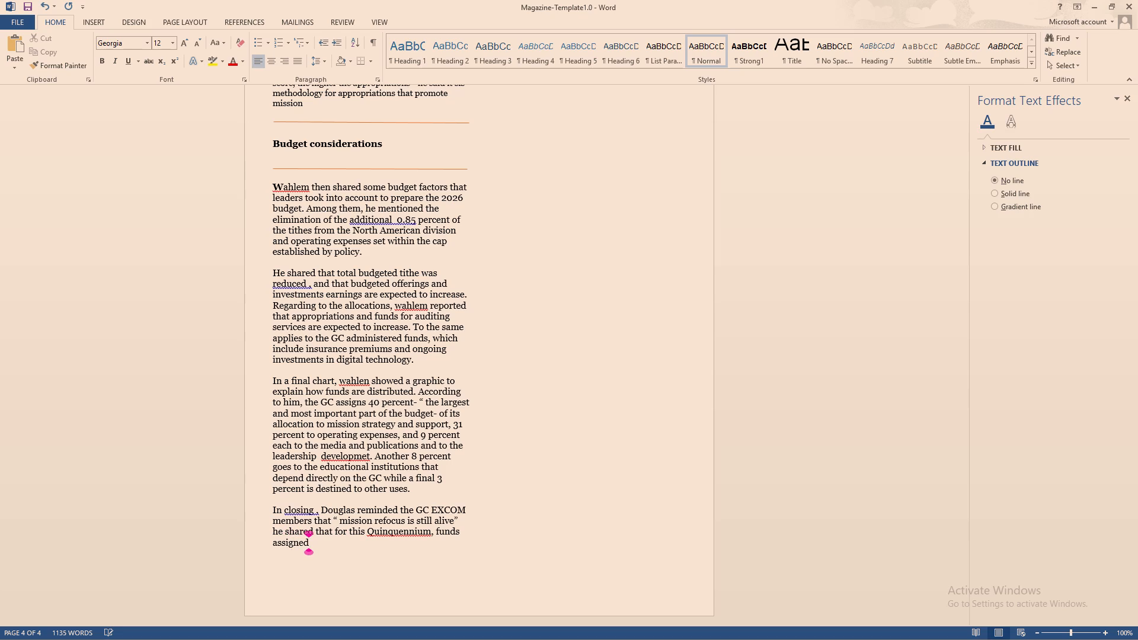
key(space)
text(to the mission)
key(space)
text(a)
text(nd outre)
text(ach initi)
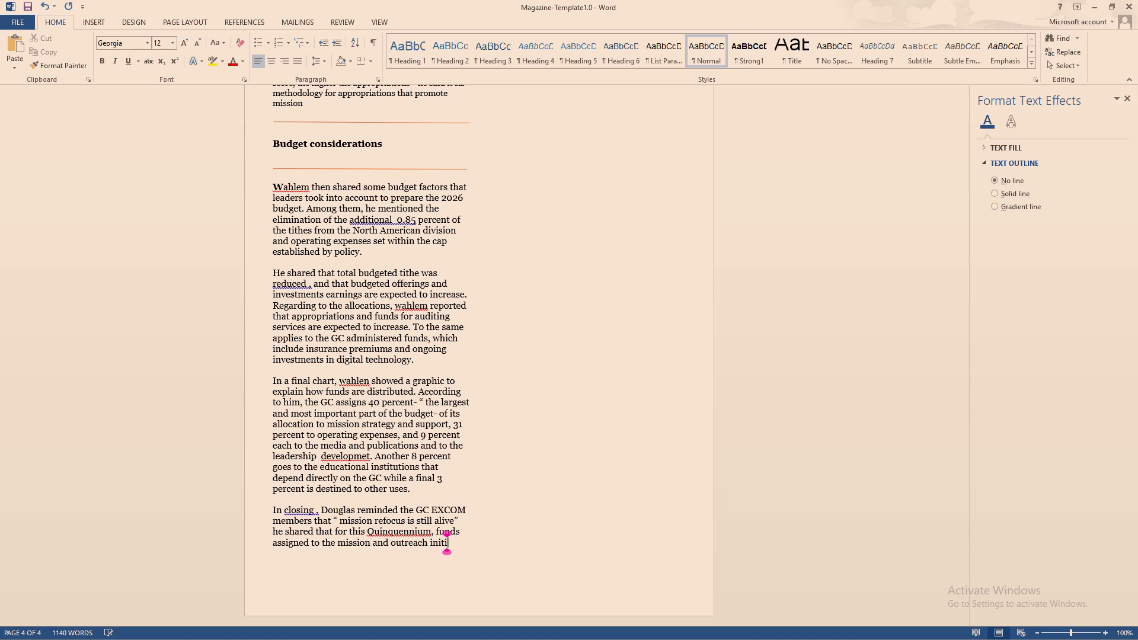
text(av)
text(es)
Continue the sentence with "in the 10/40 window, the post christian window".
key(space)
text(in the 10/40)
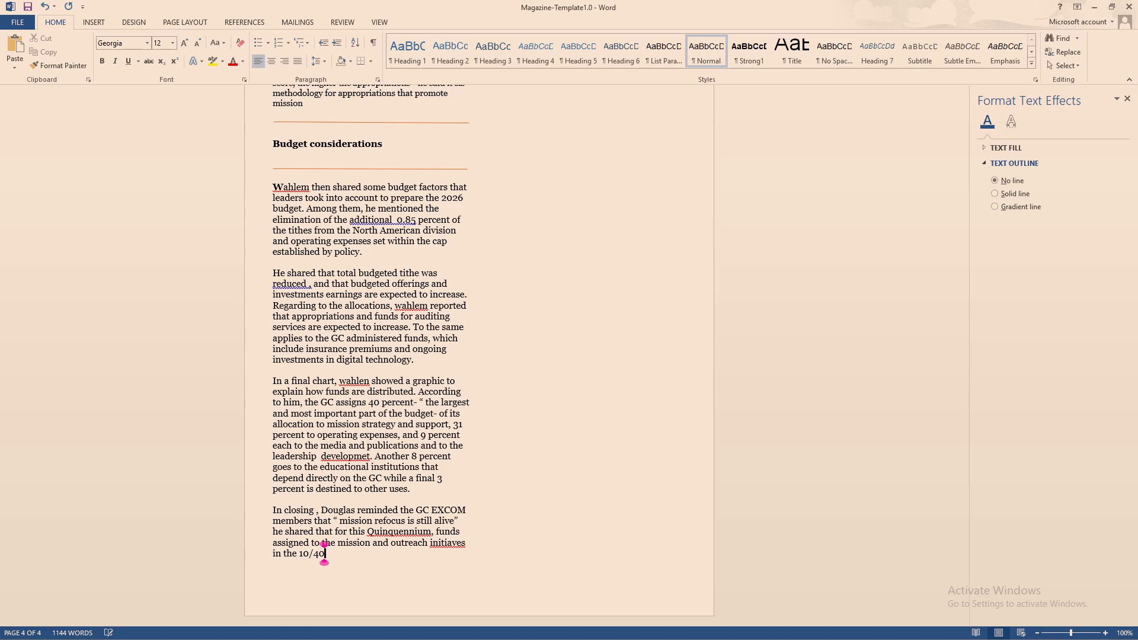
key(space)
text(window)
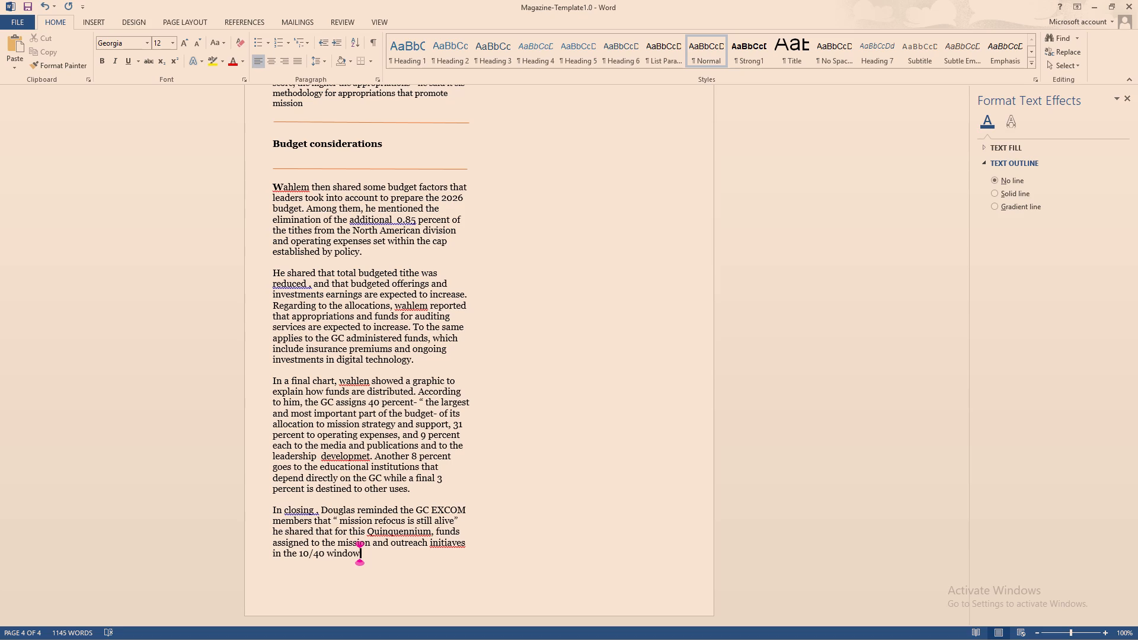
key(space)
key(BackSpace)
text(, the)
key(space)
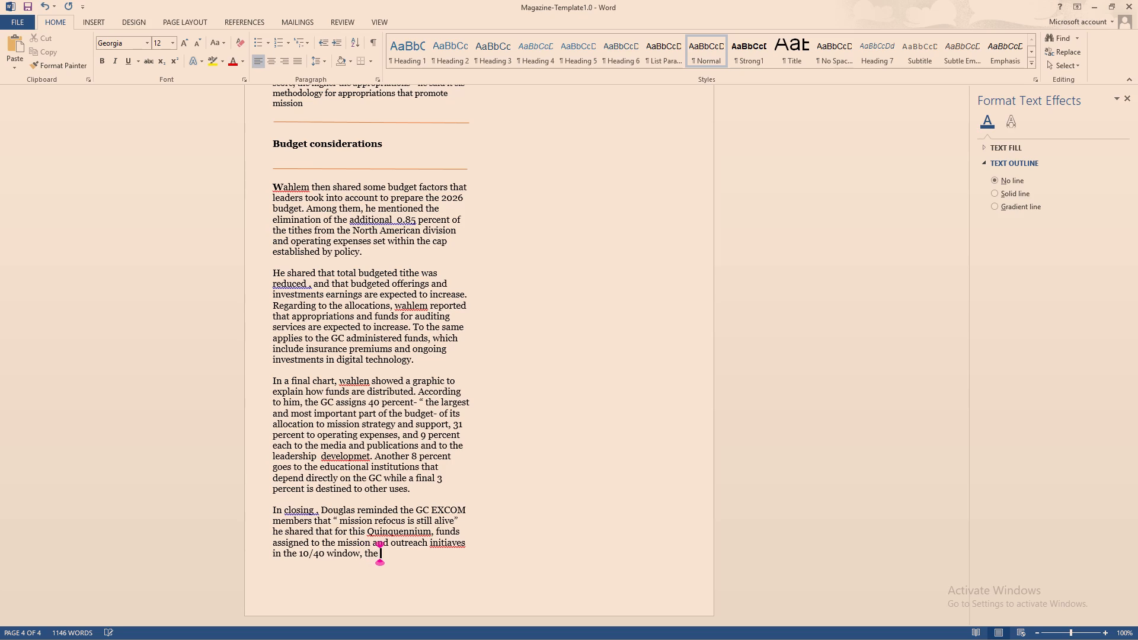
text(ps)
key(BackSpace)
text(ost christian)
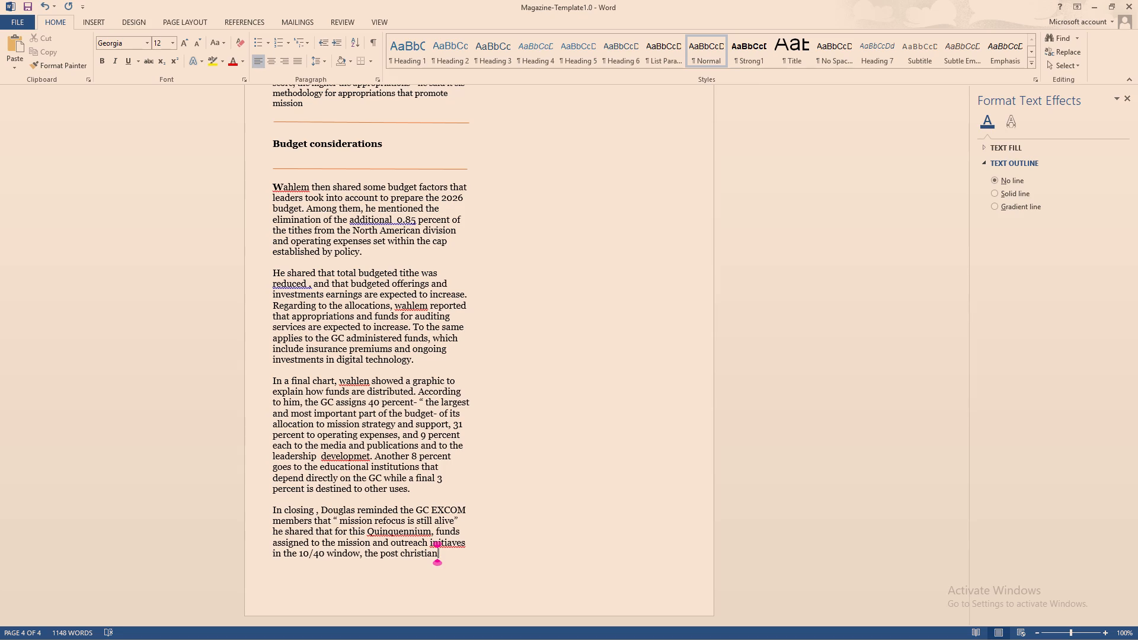
key(space)
text(window)
Finish the sentence with ", and rhe urban window will amount to US $ 126 million.".
text(, ana)
key(BackSpace)
text(d rhe urban window will amount to)
key(space)
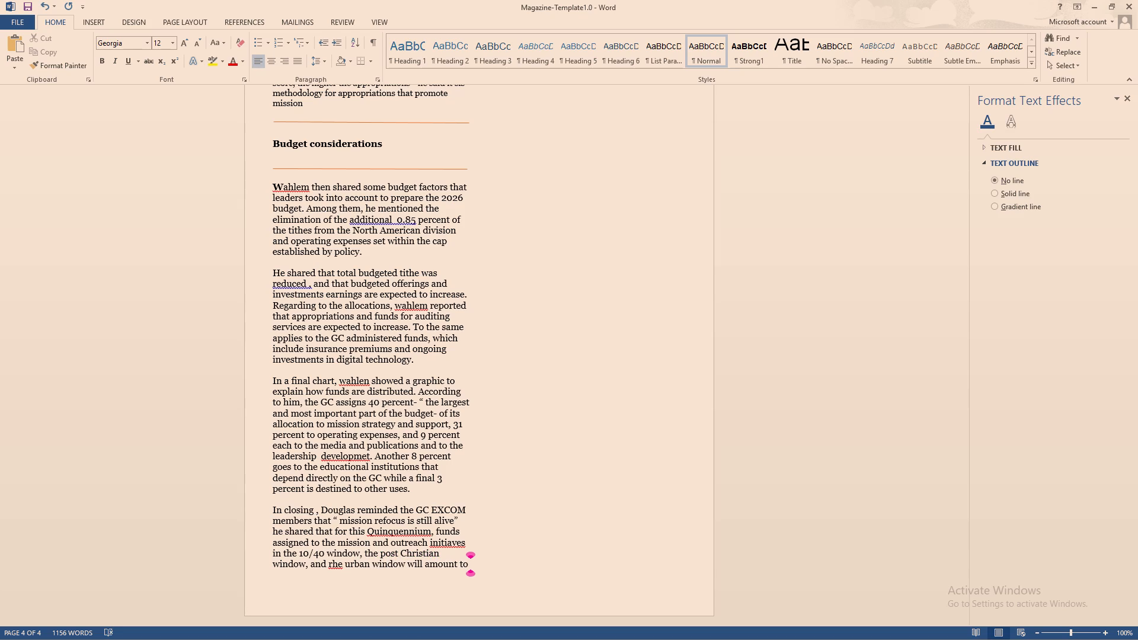
text(US)
key(space)
text($)
key(space)
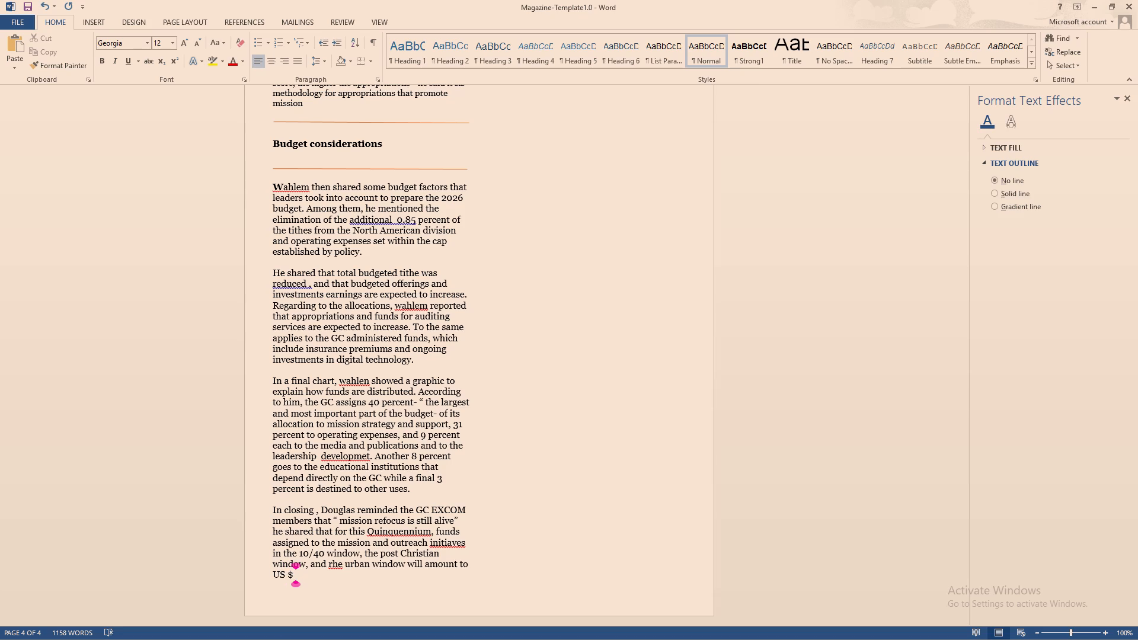
text(12)
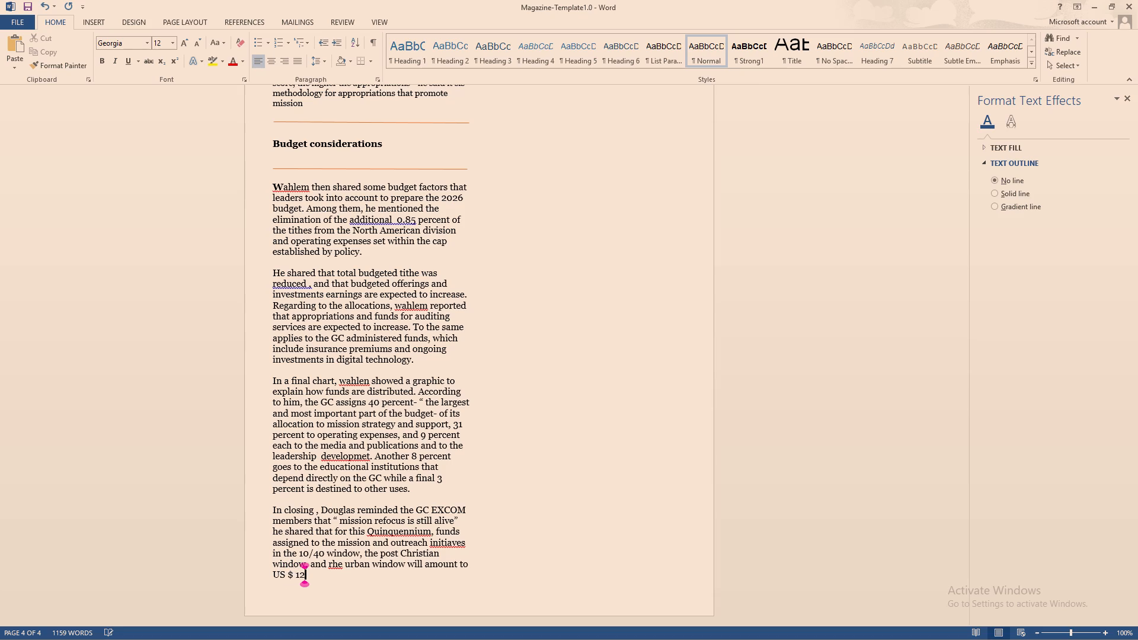
text(6 millio)
text(n.)
Start a new paragraph after the closing funds sentence with "The challenges ahead are considerable".
key(Return)
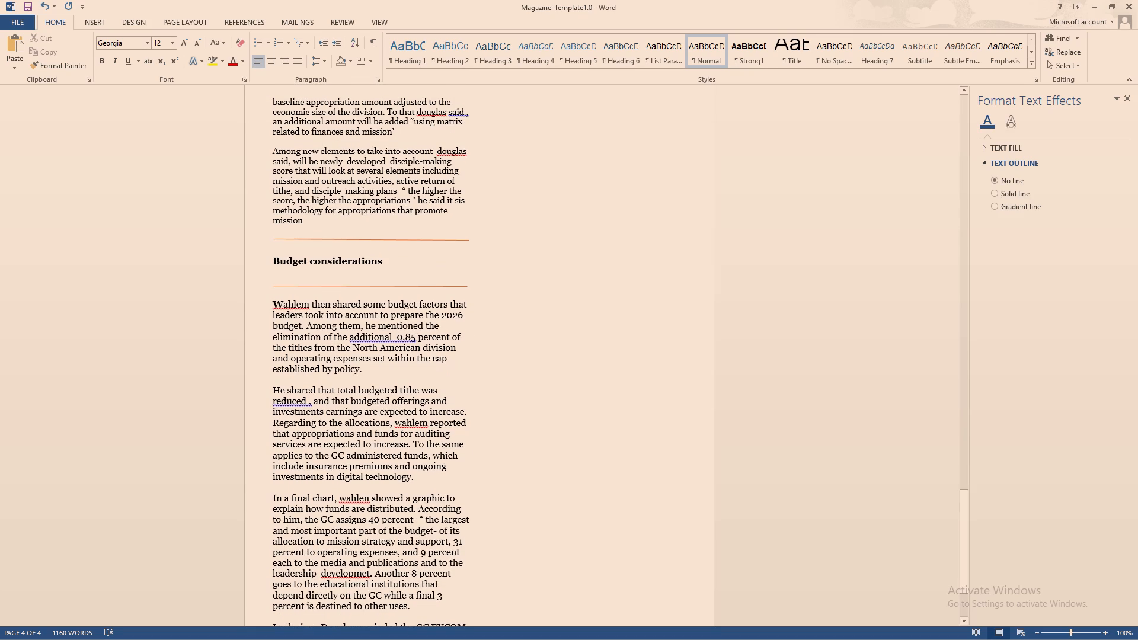
scroll(384, 351, up, 1)
text(The c)
text(hallenges)
key(space)
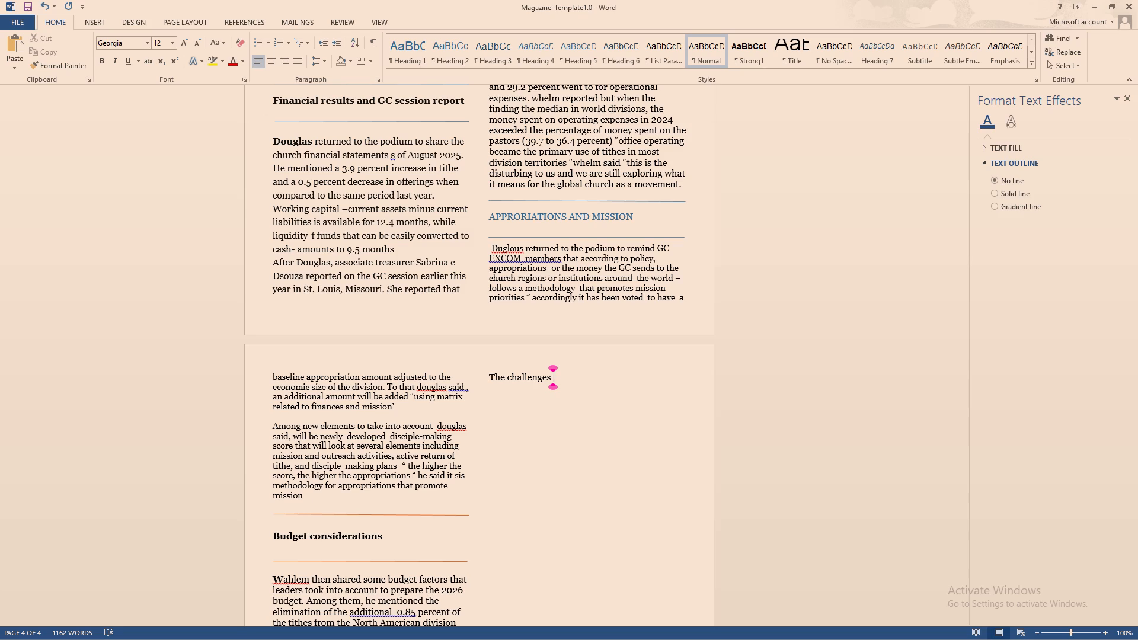
text(ahead)
key(space)
text(are considerable)
key(space)
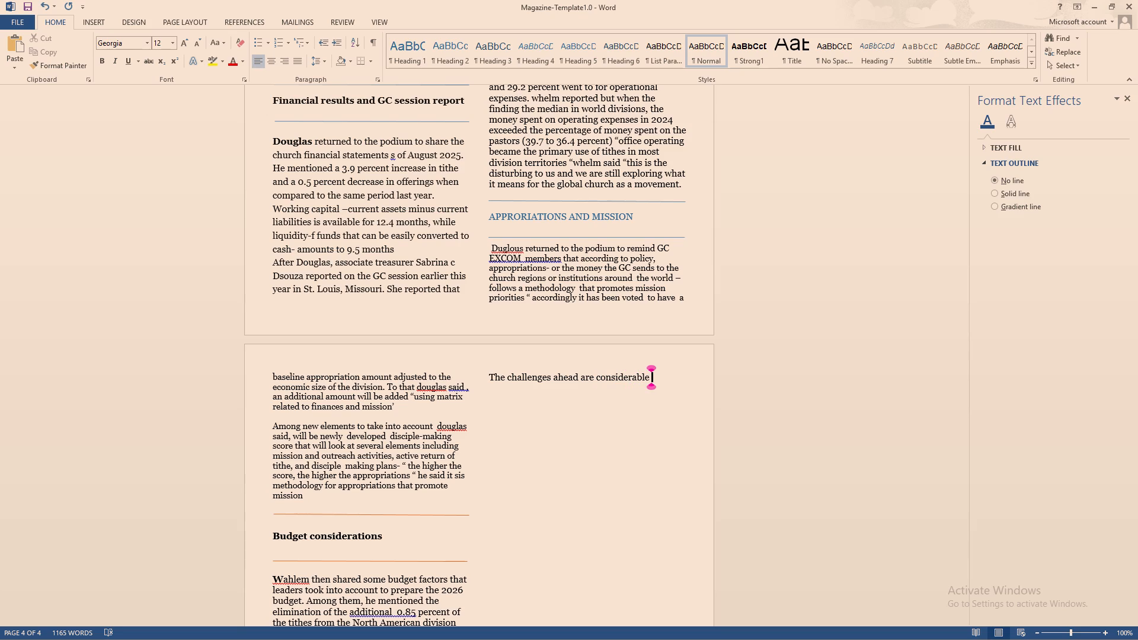
Continue the challenges sentence with "but nothing".
text(bi)
key(BackSpace)
text(ut notjing)
key(BackSpace)
key(BackSpace)
key(BackSpace)
key(BackSpace)
key(BackSpace)
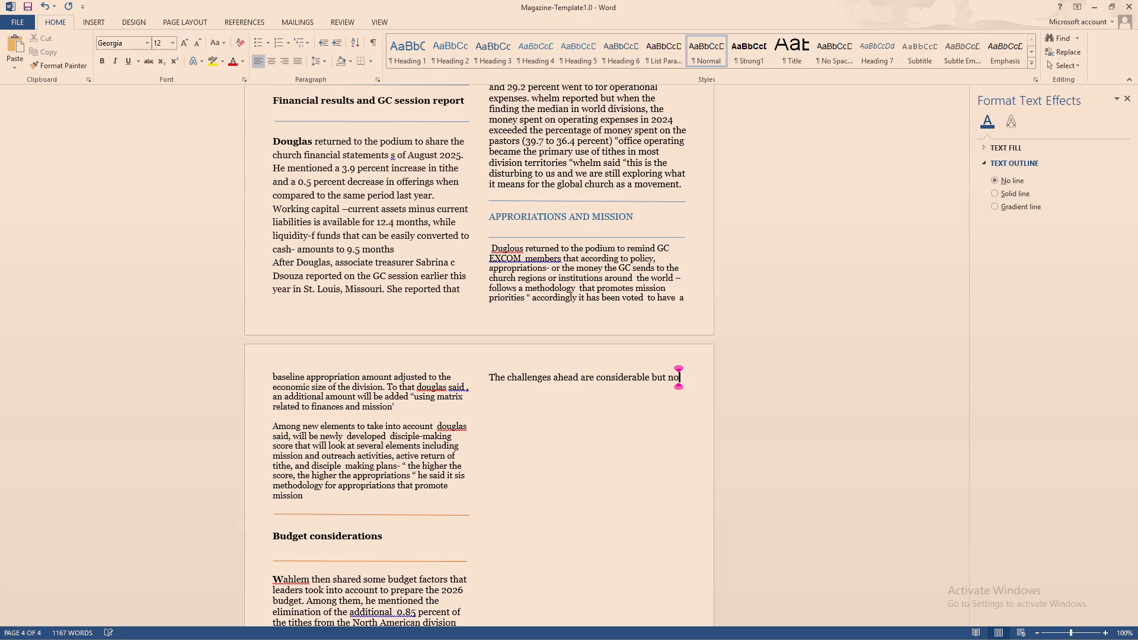
text(hing)
key(BackSpace)
key(BackSpace)
key(BackSpace)
key(BackSpace)
text(thing)
key(space)
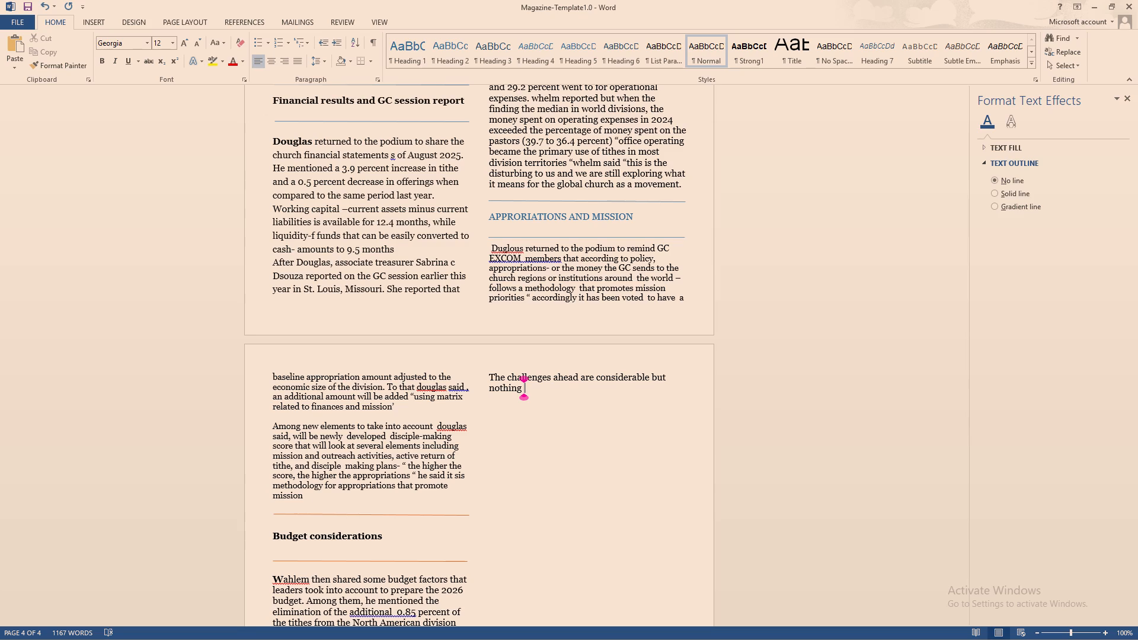
Continue the challenges sentence with "Is impossible for our god".
text(i)
key(space)
key(BackSpace)
text(s impossi)
text(ble)
key(space)
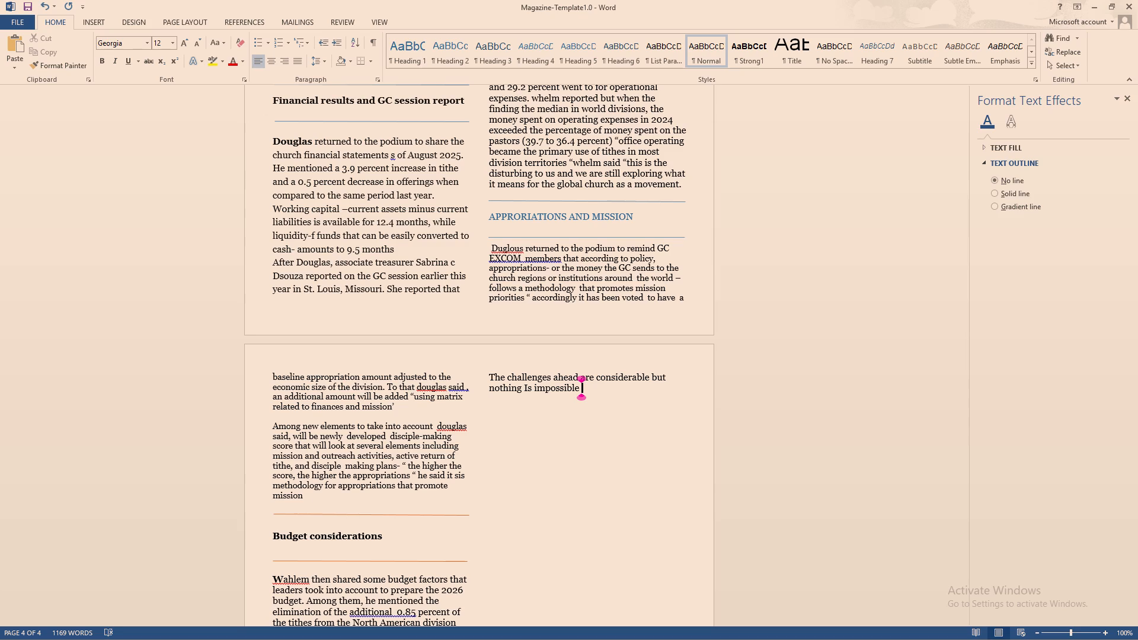
text(for our goo)
key(BackSpace)
key(d)
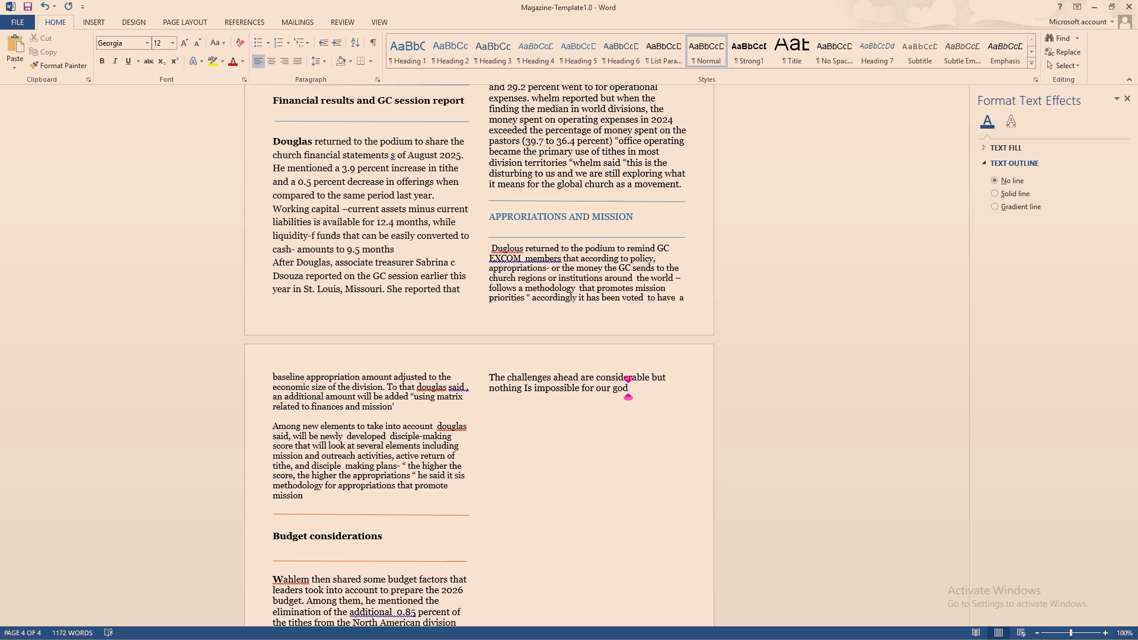
Close the quotation after "god" and attribute it with ", douglas said".
key(shift+quotedbl)
text(,)
key(space)
text(douglas said)
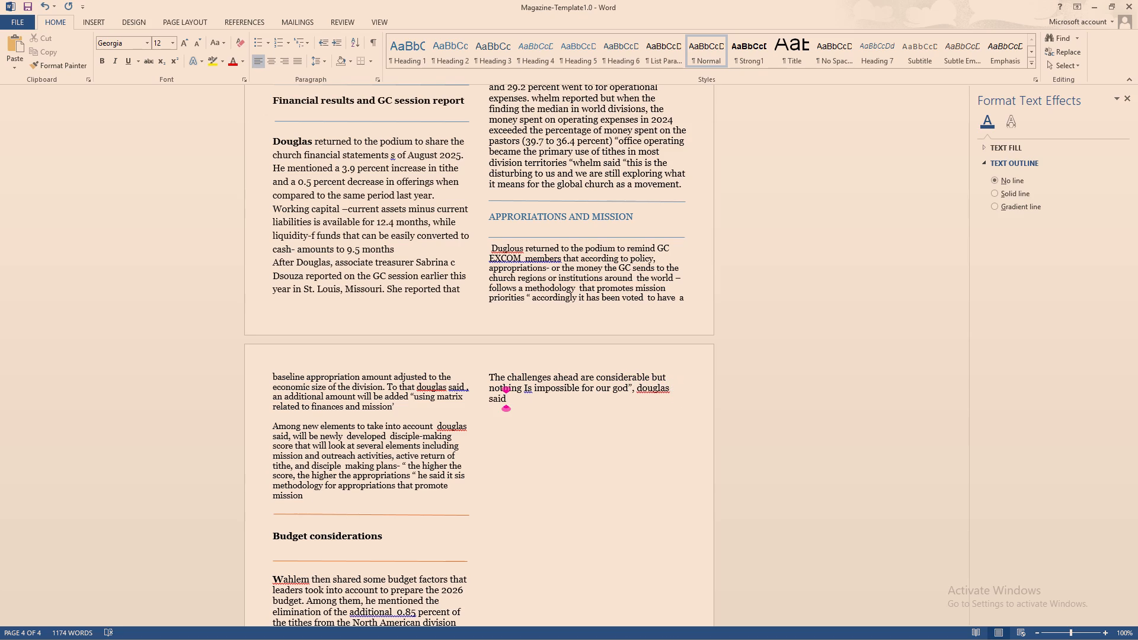
key(space)
Continue Douglas's closing remarks after "said" with an opening quotation mark and "when we step up to cooperate with him".
text(" when we ste)
text(p up)
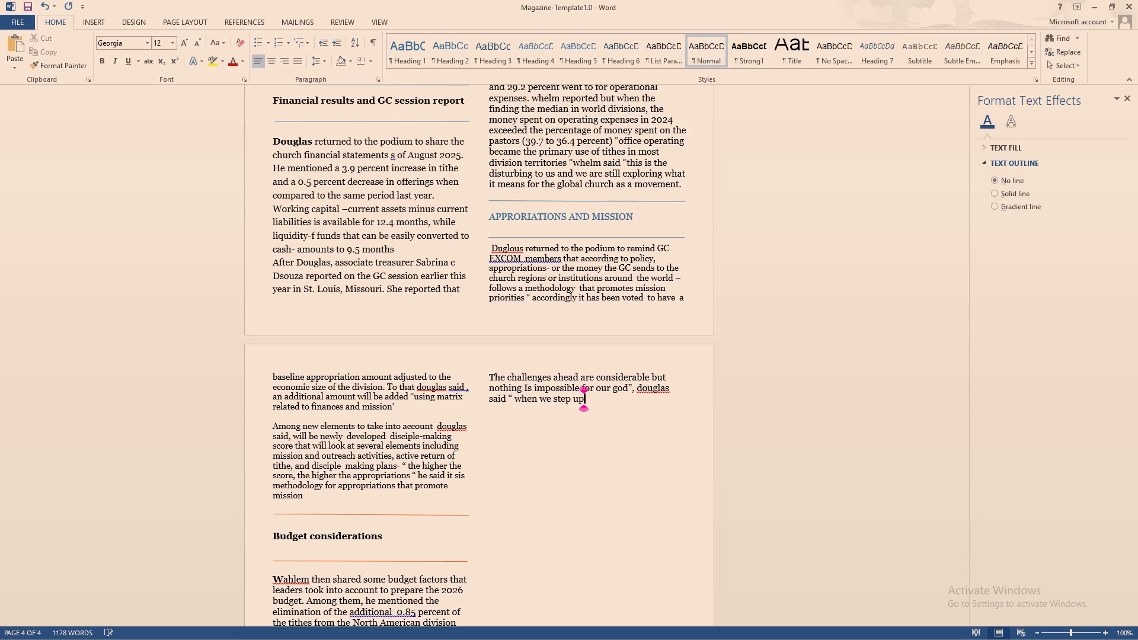
key(space)
text(to cooperate)
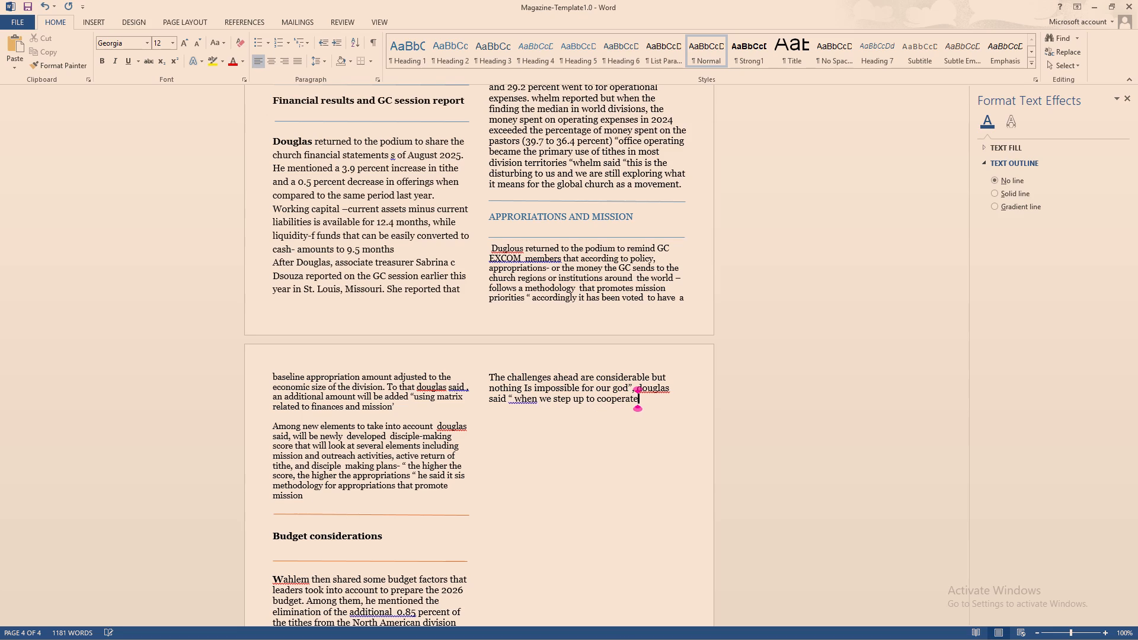
key(space)
text(with t=)
key(BackSpace)
key(BackSpace)
text(him)
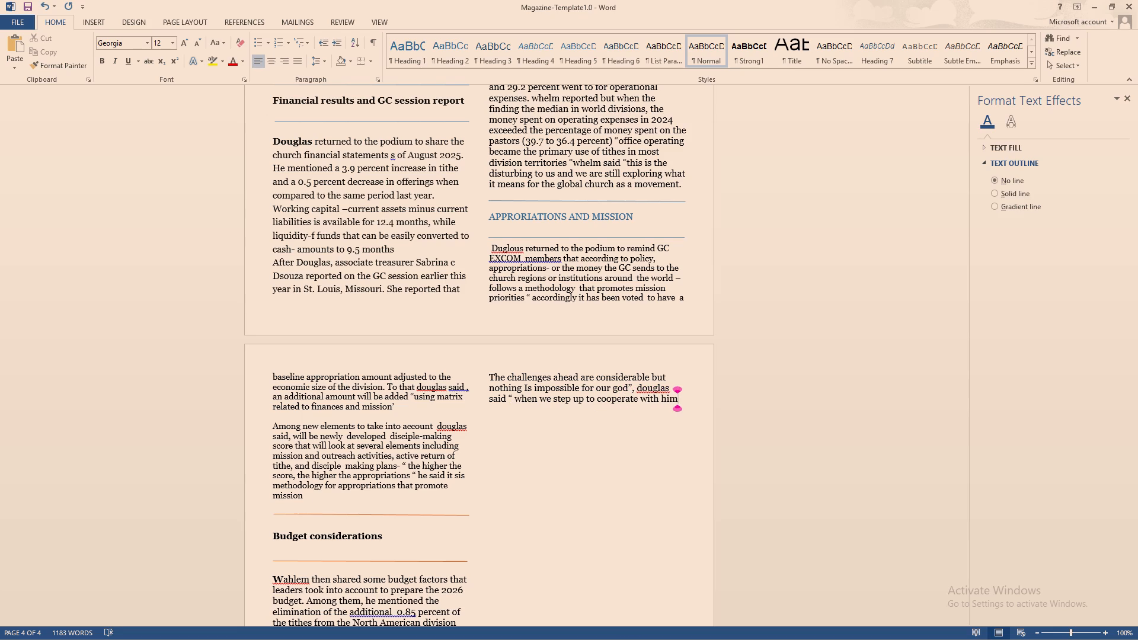
Complete the quotation with ", our humanity joined with his divinity will omnipotent things." and a closing quotation mark.
text(, our humanity)
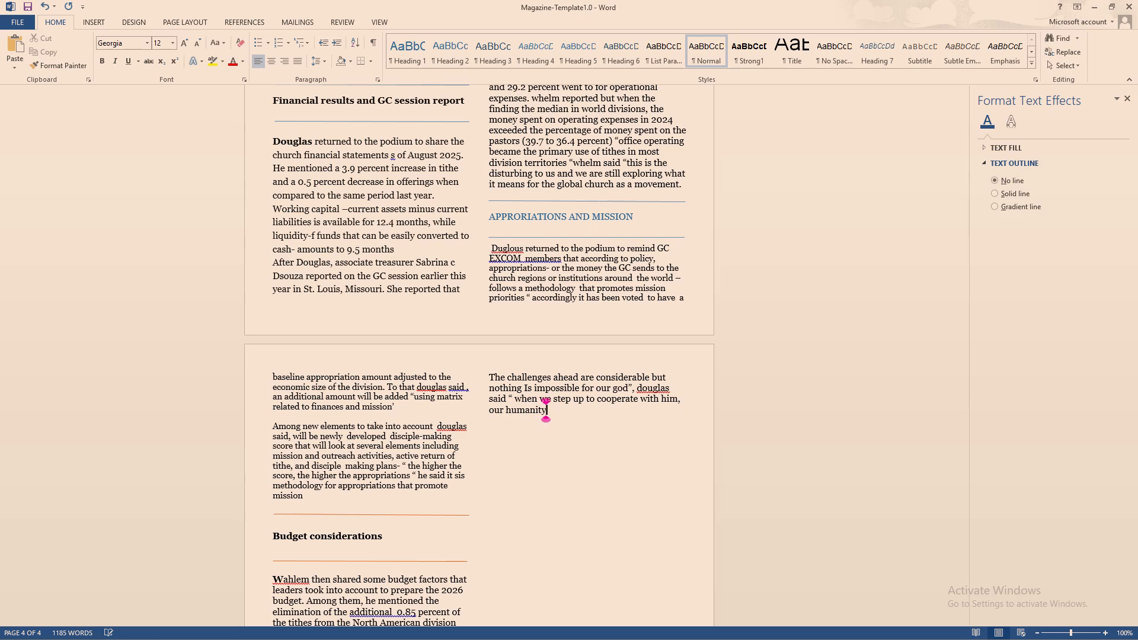
key(space)
text(joined)
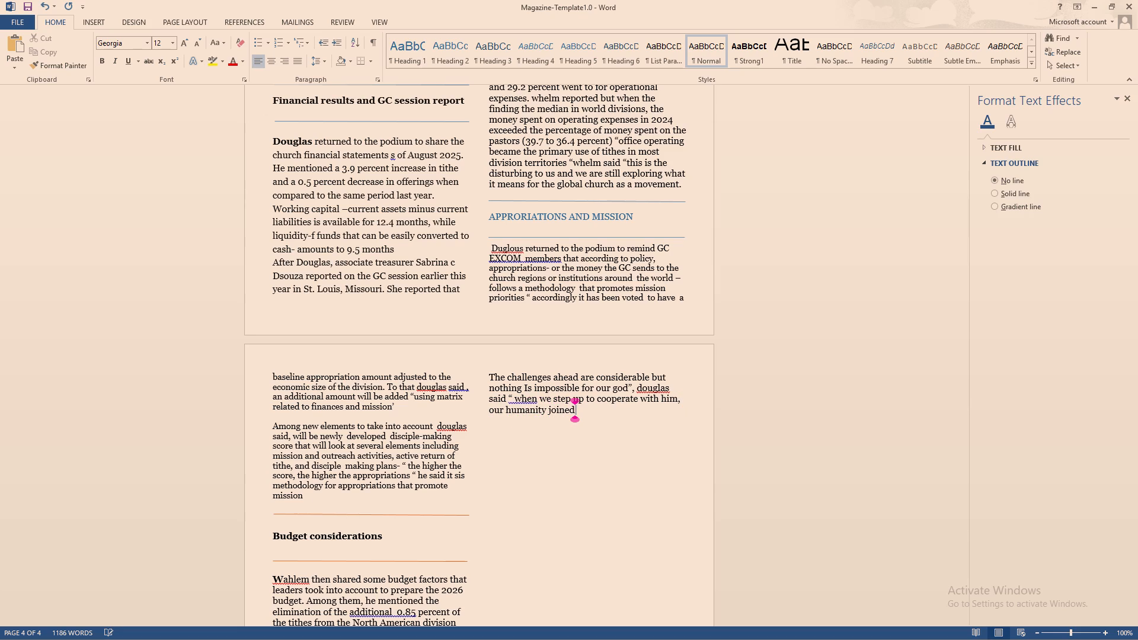
key(space)
text(with his divinity)
key(space)
text(will)
key(space)
text(omnipotent)
key(space)
text(things)
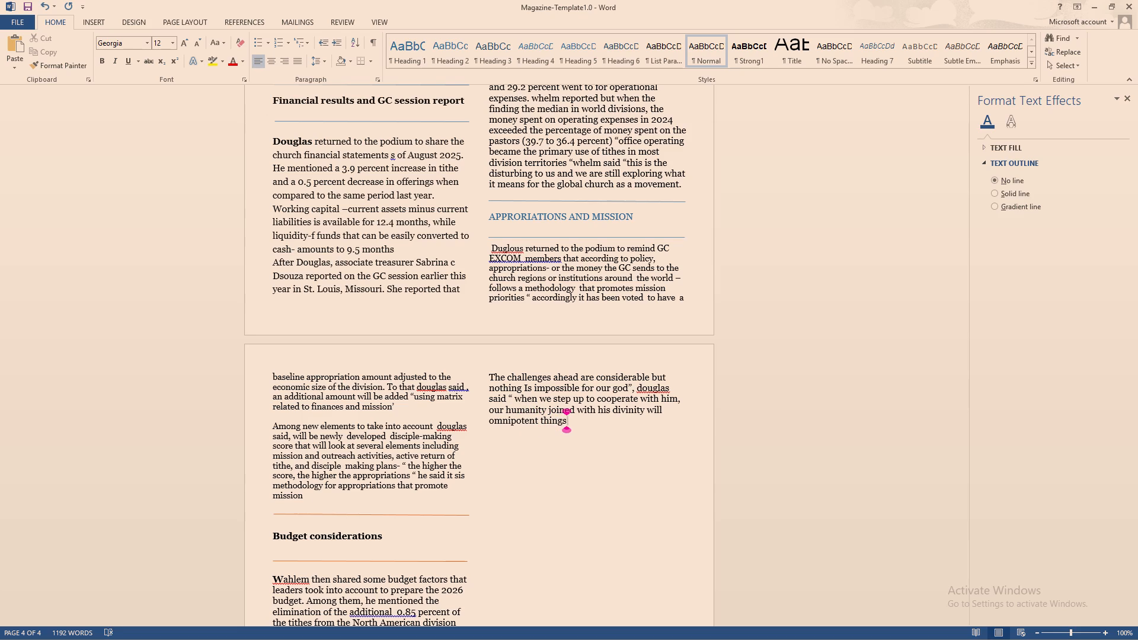
key(period)
key(shift+quotedbl)
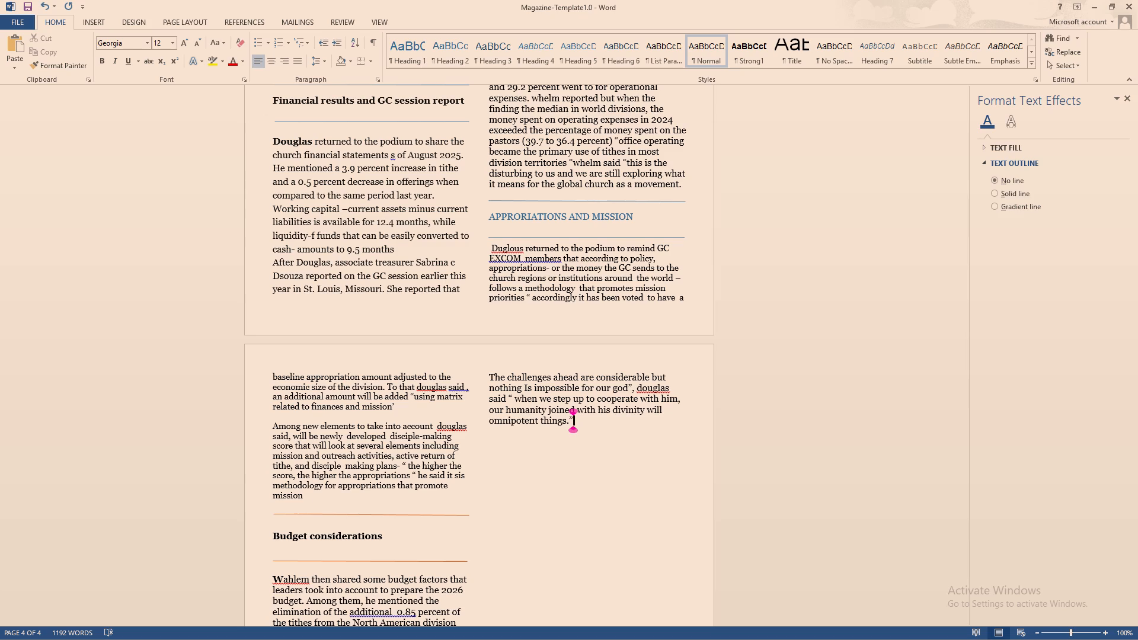
Correct the flagged "douglas" in the closing challenges paragraph to "Douglas".
click(649, 382)
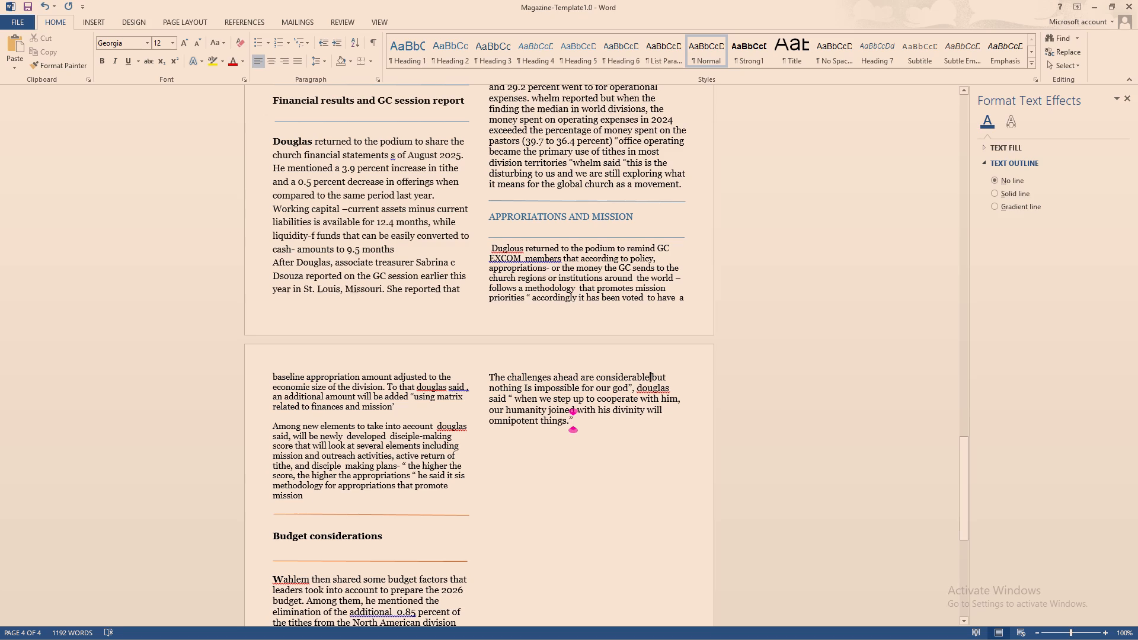
right_click(649, 395)
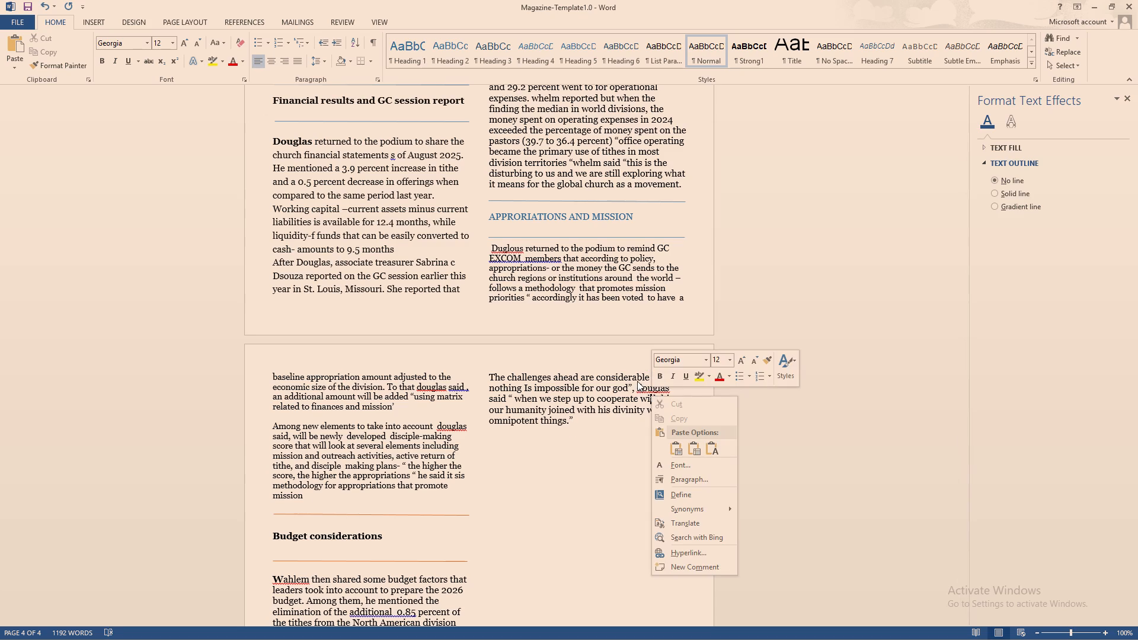
right_click(645, 380)
click(603, 393)
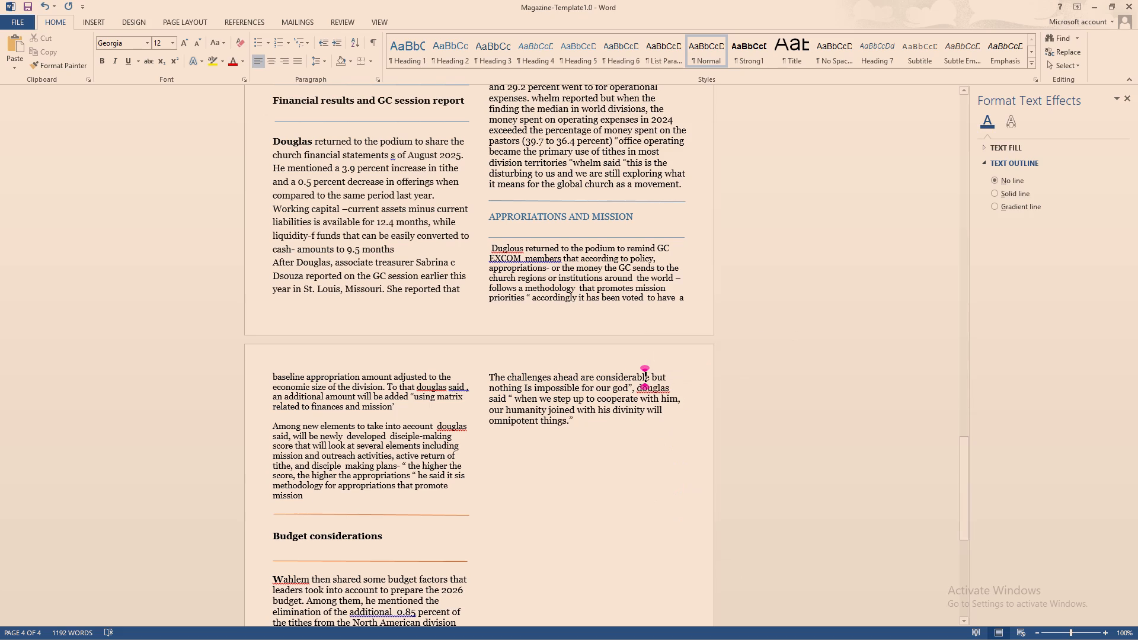
click(666, 389)
right_click(664, 388)
click(701, 404)
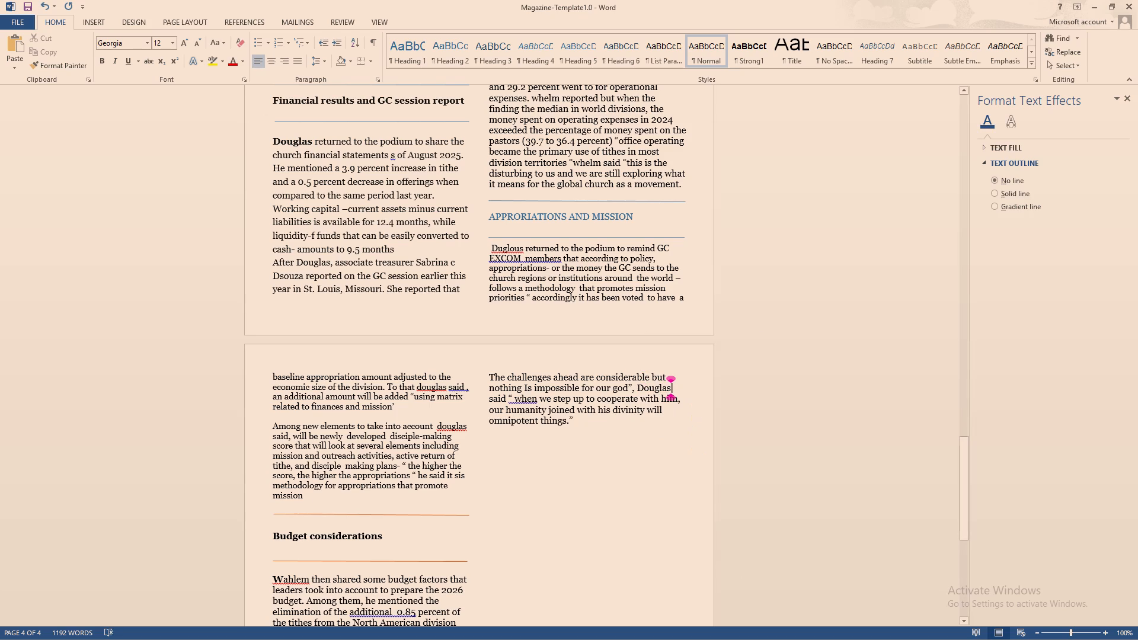
In the closing challenges paragraph, remove the space before "when" after the quotation mark and change "Is" to "is".
click(525, 402)
right_click(526, 399)
click(571, 408)
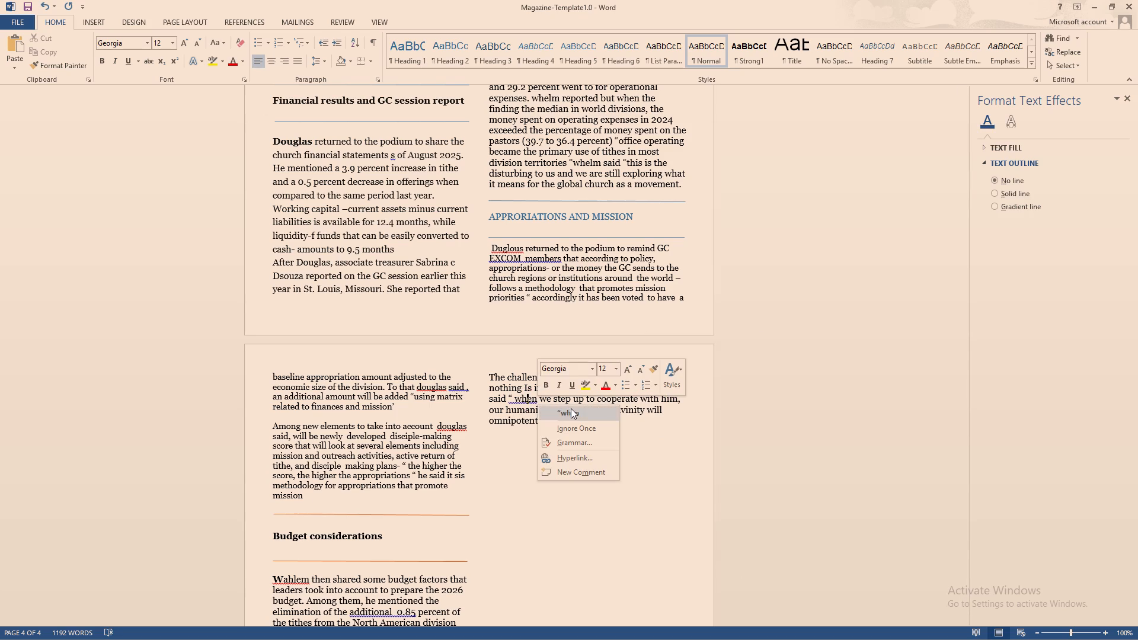
click(528, 383)
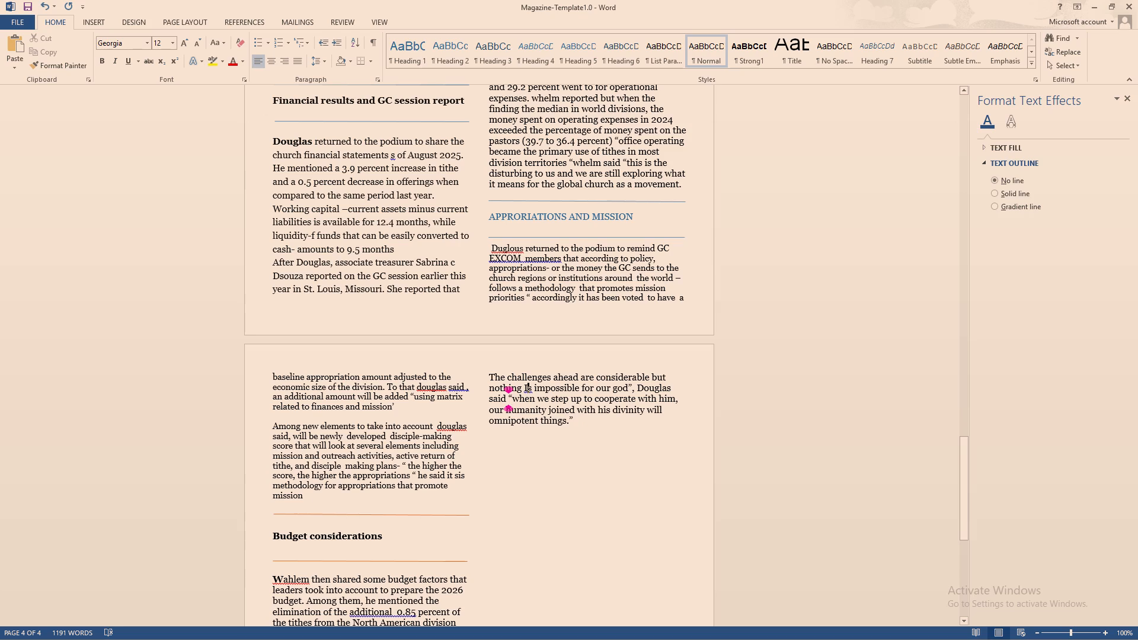
right_click(528, 383)
click(565, 400)
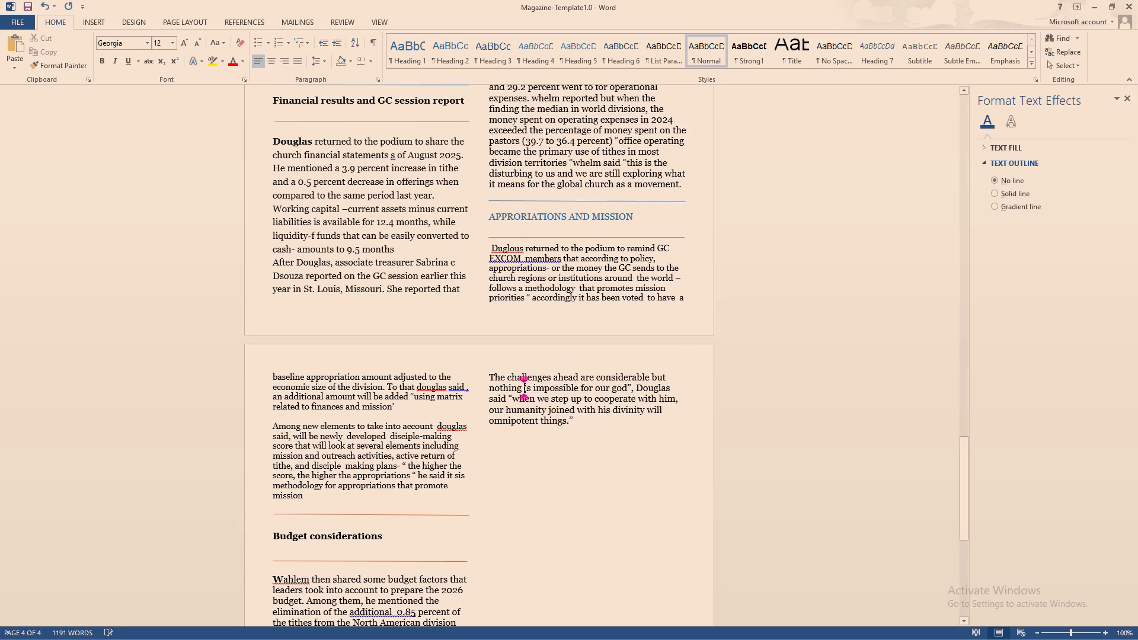
Correct "rhe" to "the" before "urban window" in the final "Budget considerations" paragraph.
scroll(565, 400, down, 7)
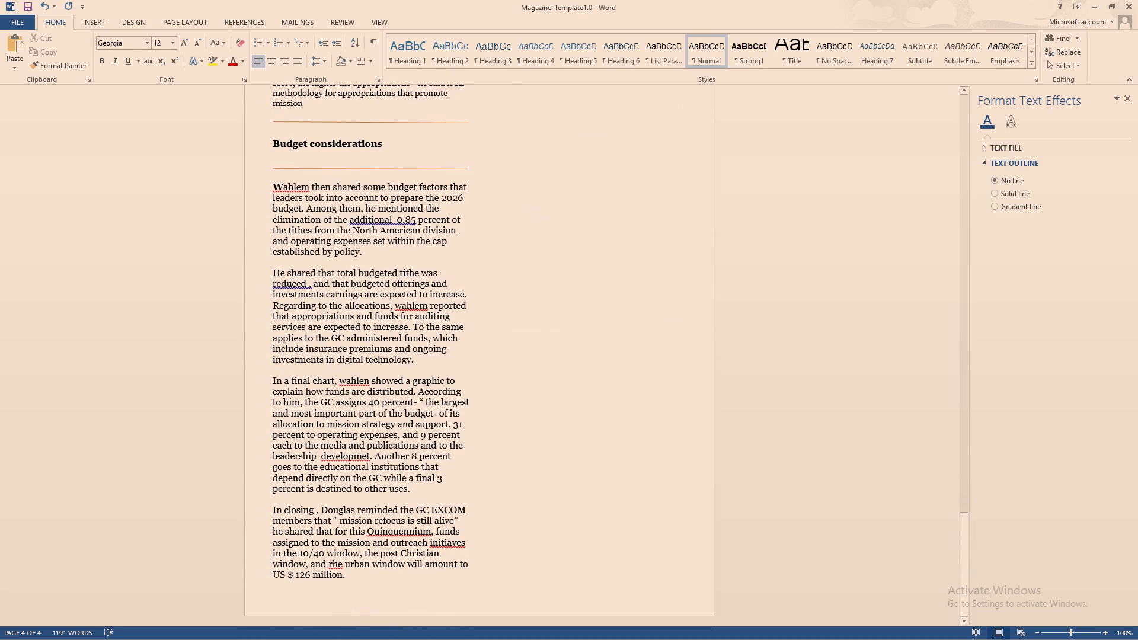
right_click(335, 564)
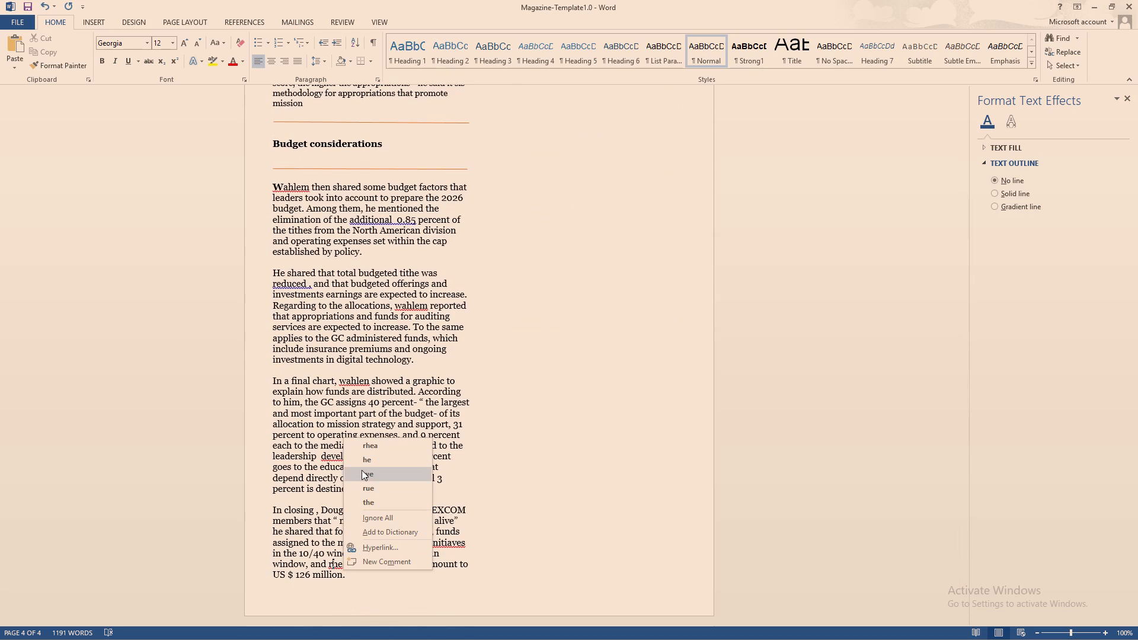
click(376, 500)
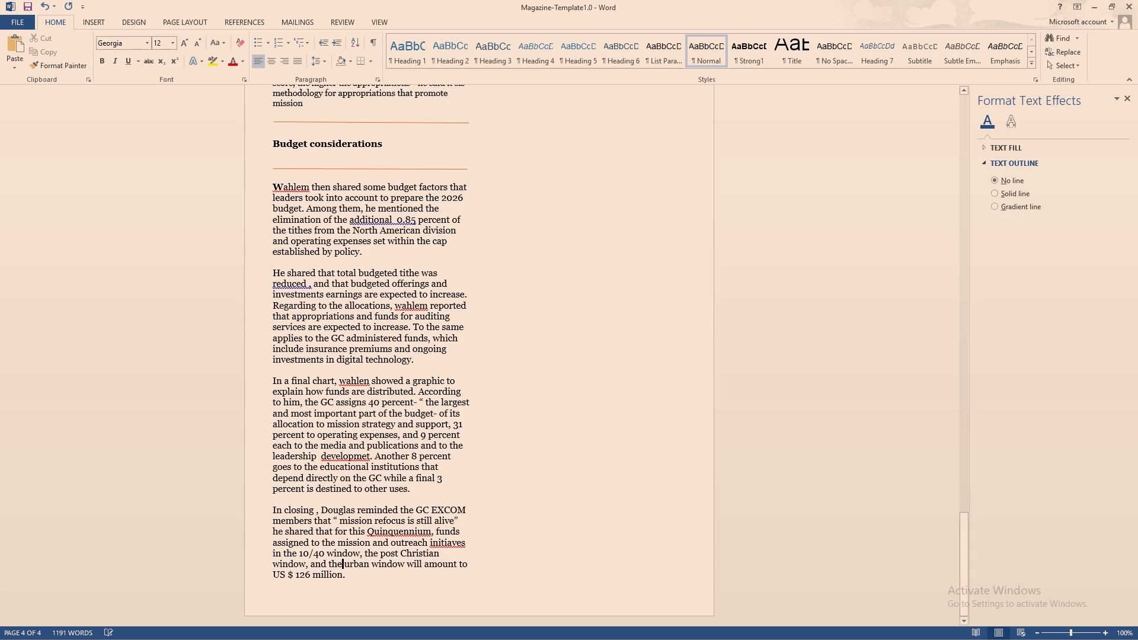
Correct "initiaves" to "initiatives" in the sentence about mission and outreach funds.
click(457, 549)
click(452, 543)
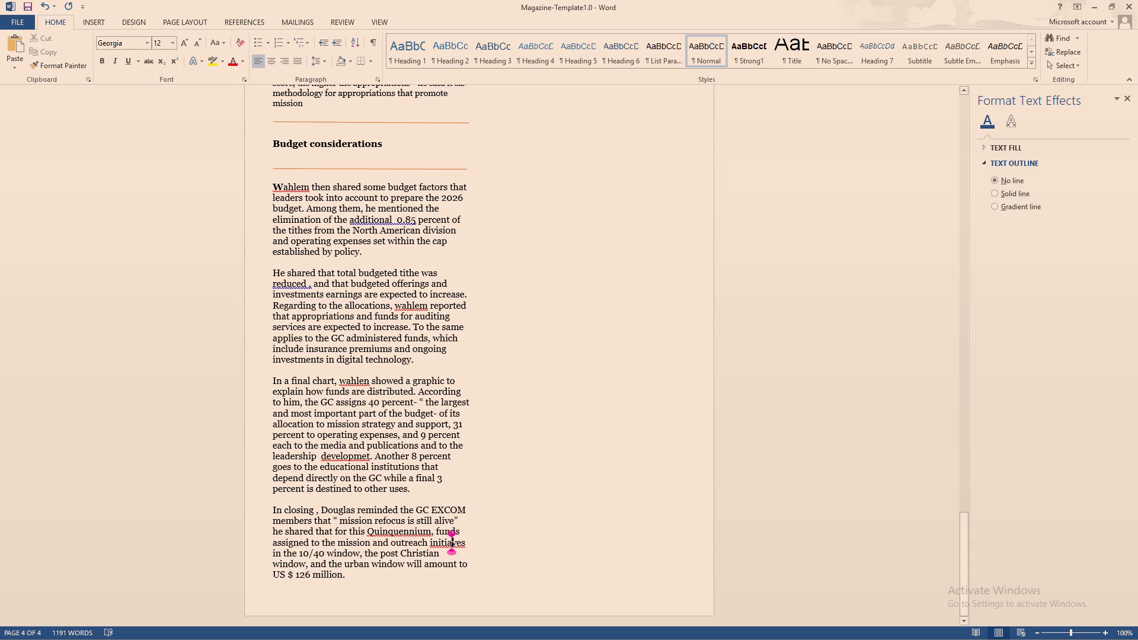
right_click(452, 542)
click(488, 456)
click(456, 541)
key(i)
key(v)
Correct "developmet" to "development" in the paragraph on how funds are distributed.
click(404, 531)
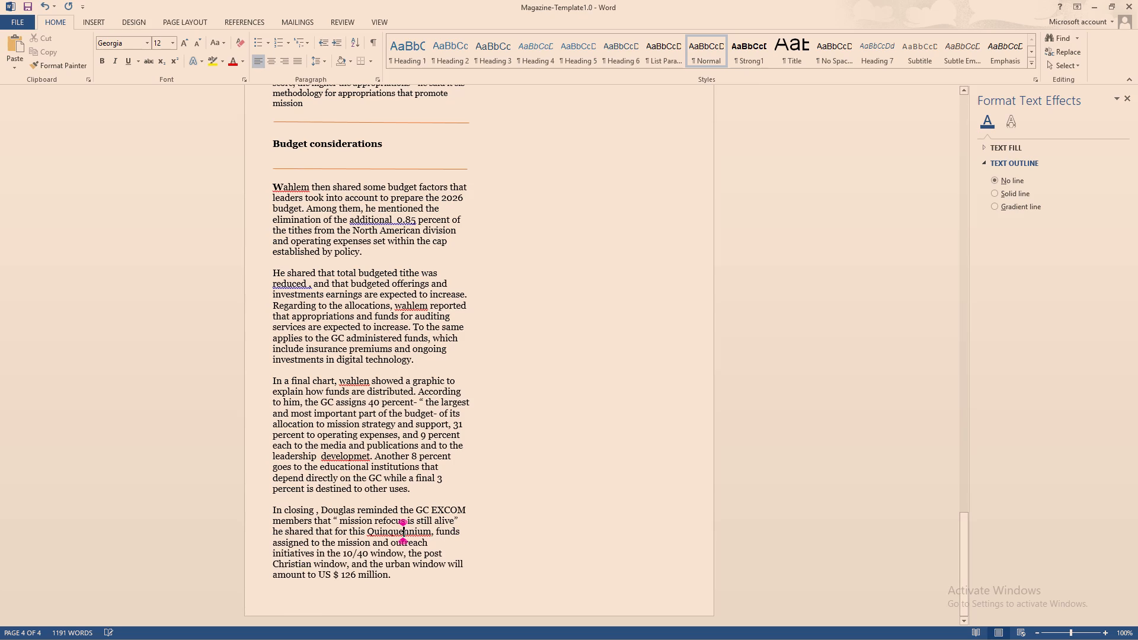
click(362, 458)
right_click(363, 457)
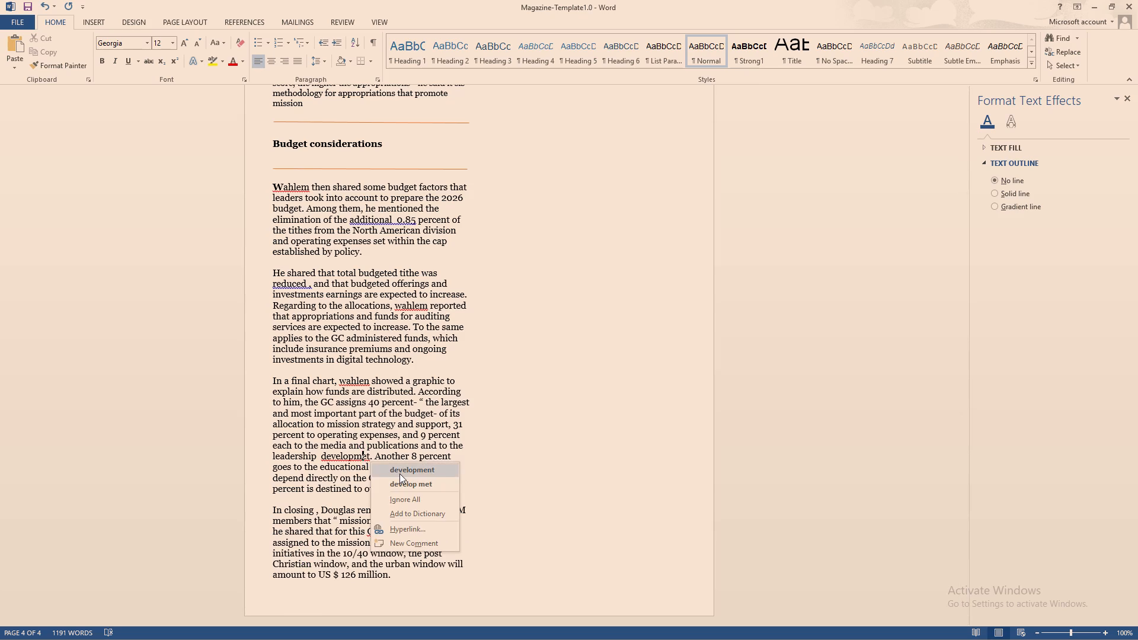
click(399, 473)
Replace the flagged name "wahlen" with the suggested "Whalen" in the "In a final chart" sentence.
click(356, 382)
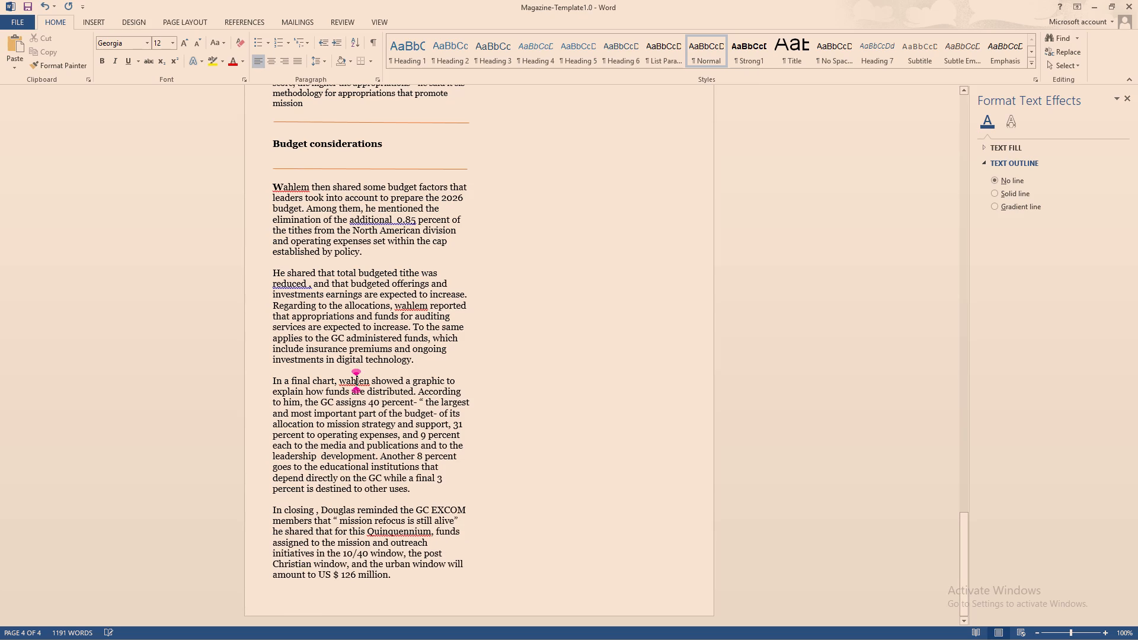
right_click(355, 382)
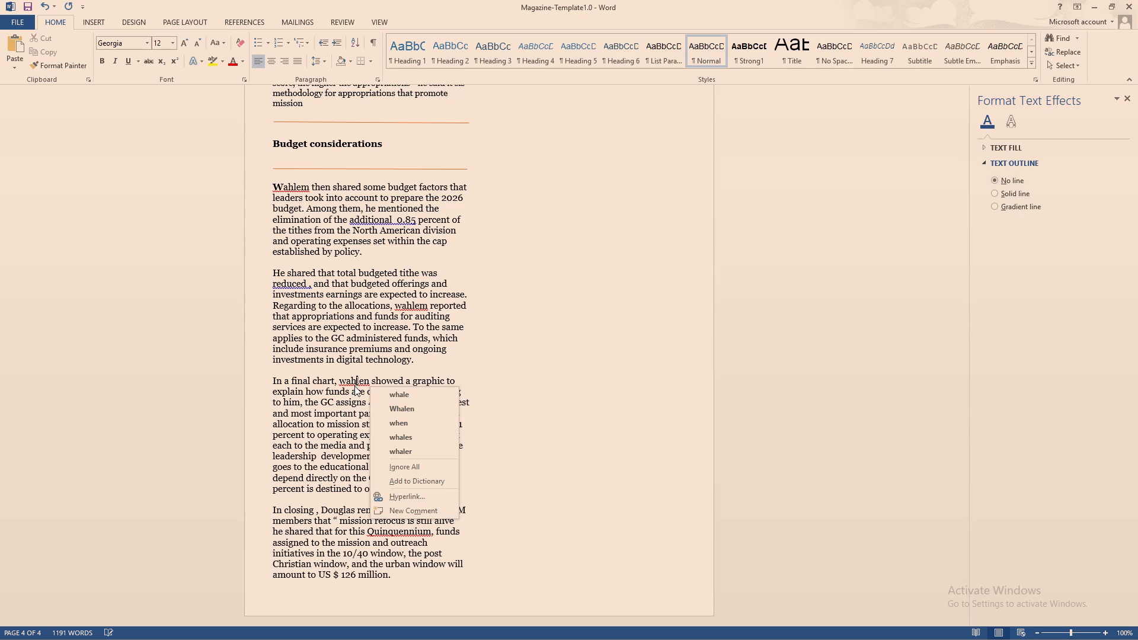
click(401, 412)
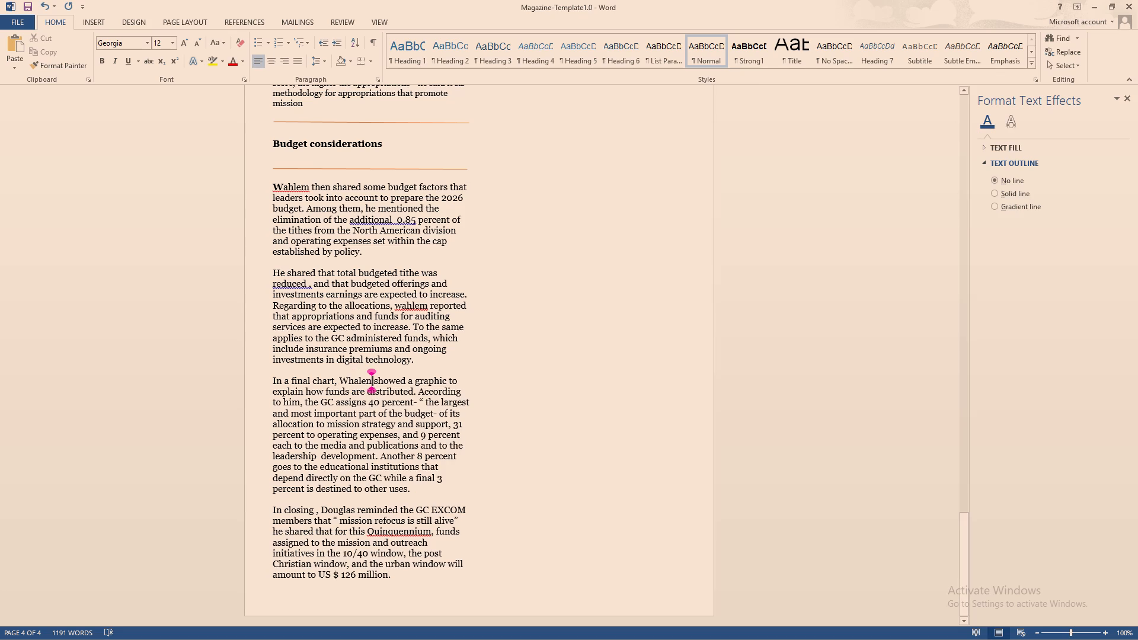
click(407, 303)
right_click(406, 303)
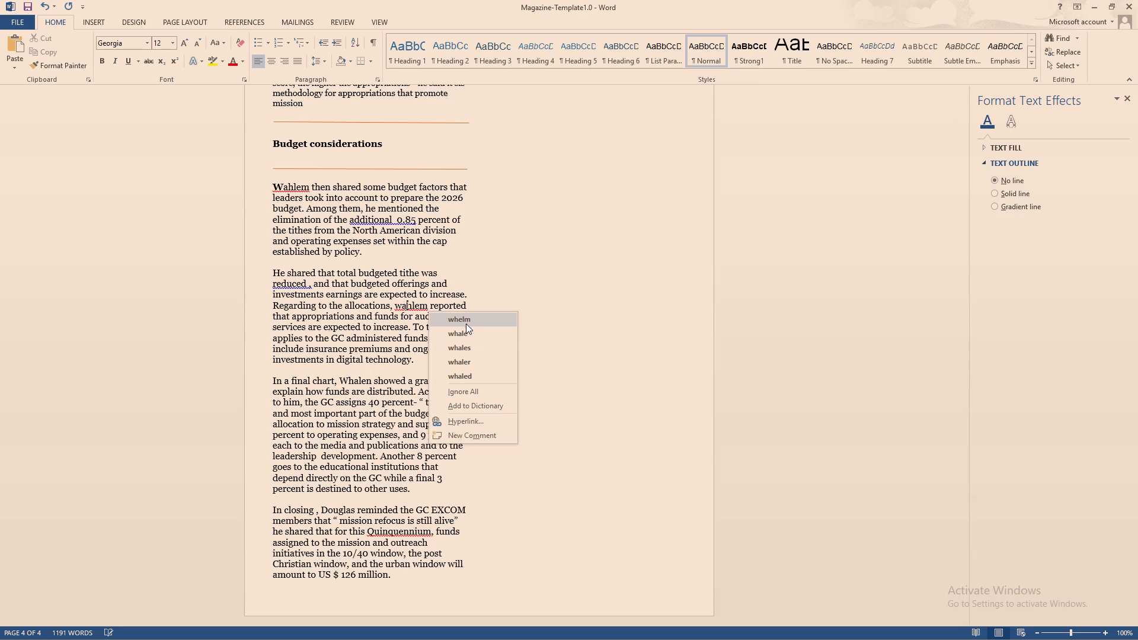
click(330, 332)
Under "Budget considerations", remove the space before the comma after "reduced" and the extra space in "additional 0.85".
click(290, 281)
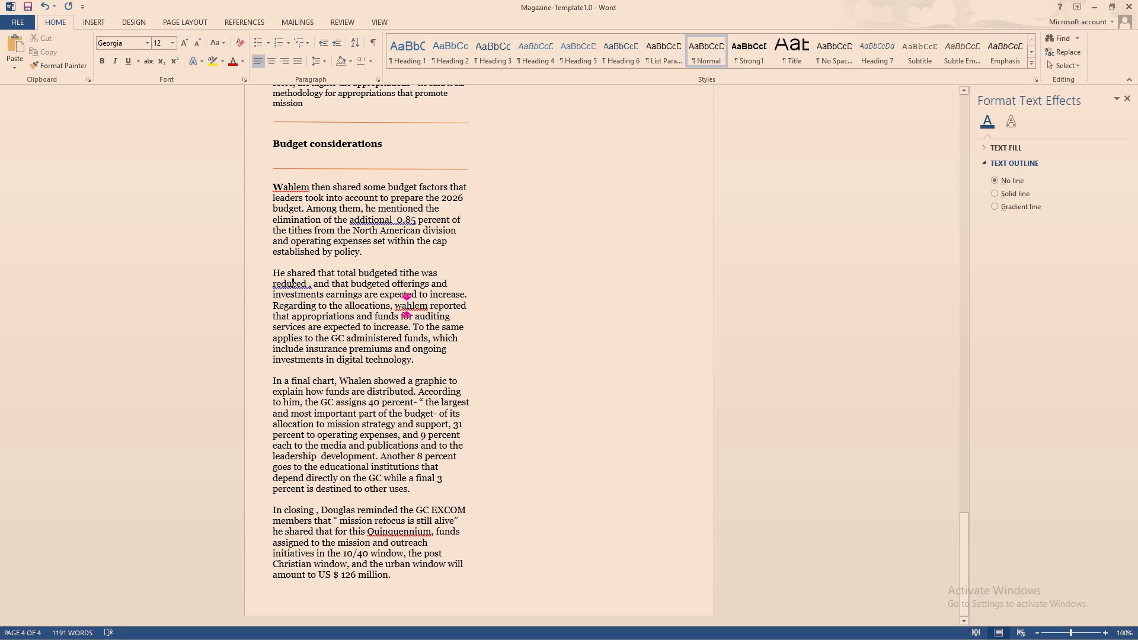
right_click(289, 280)
click(331, 295)
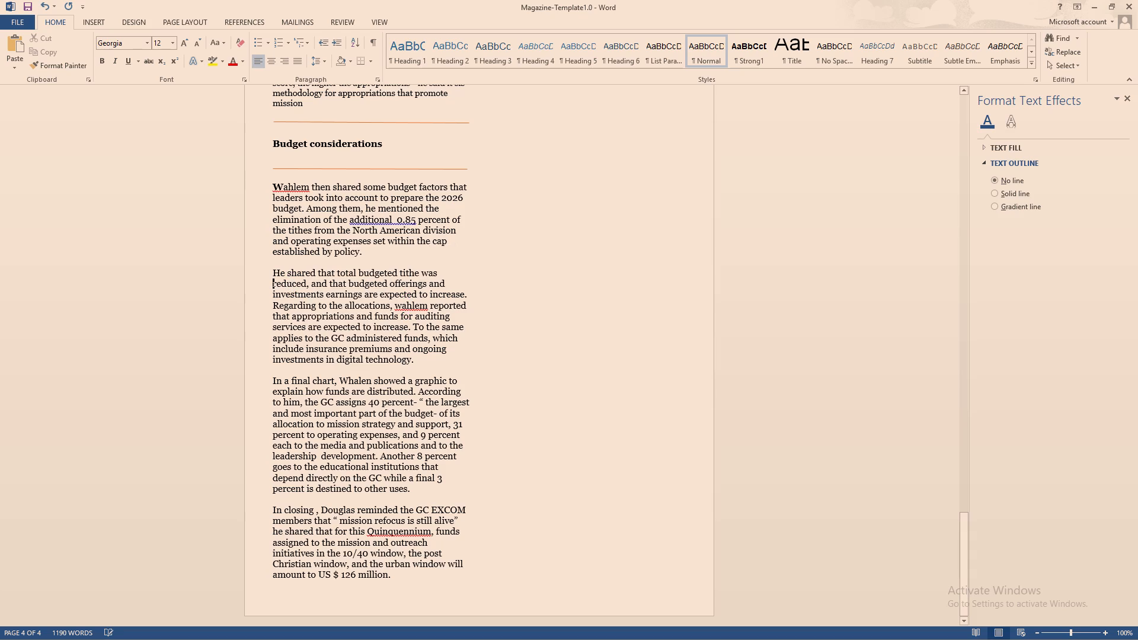
click(357, 218)
right_click(361, 218)
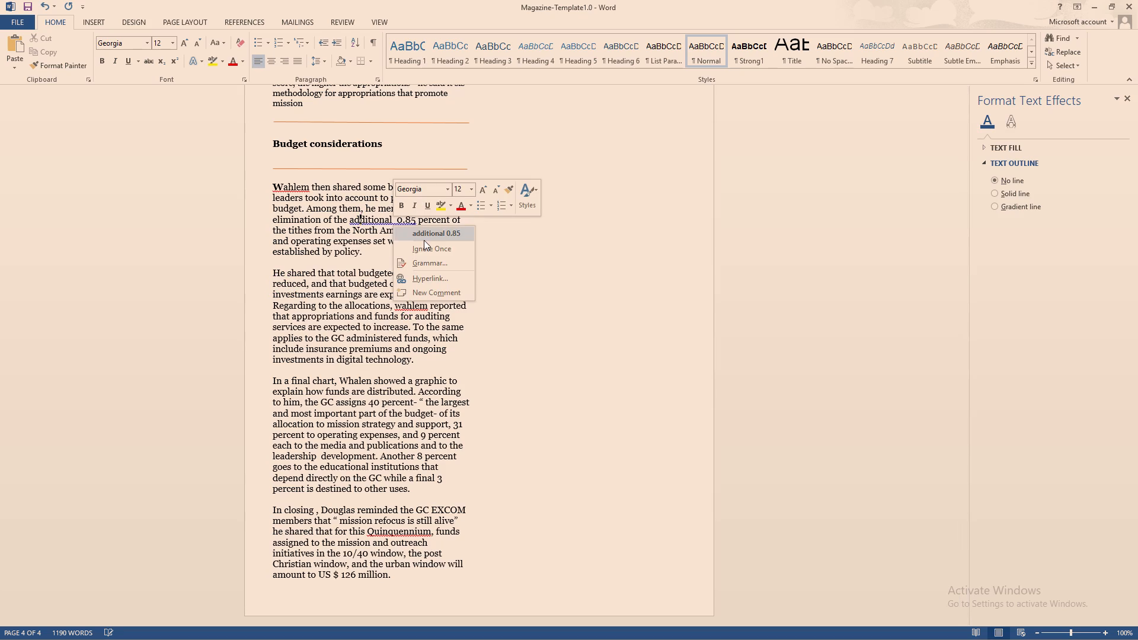
click(429, 234)
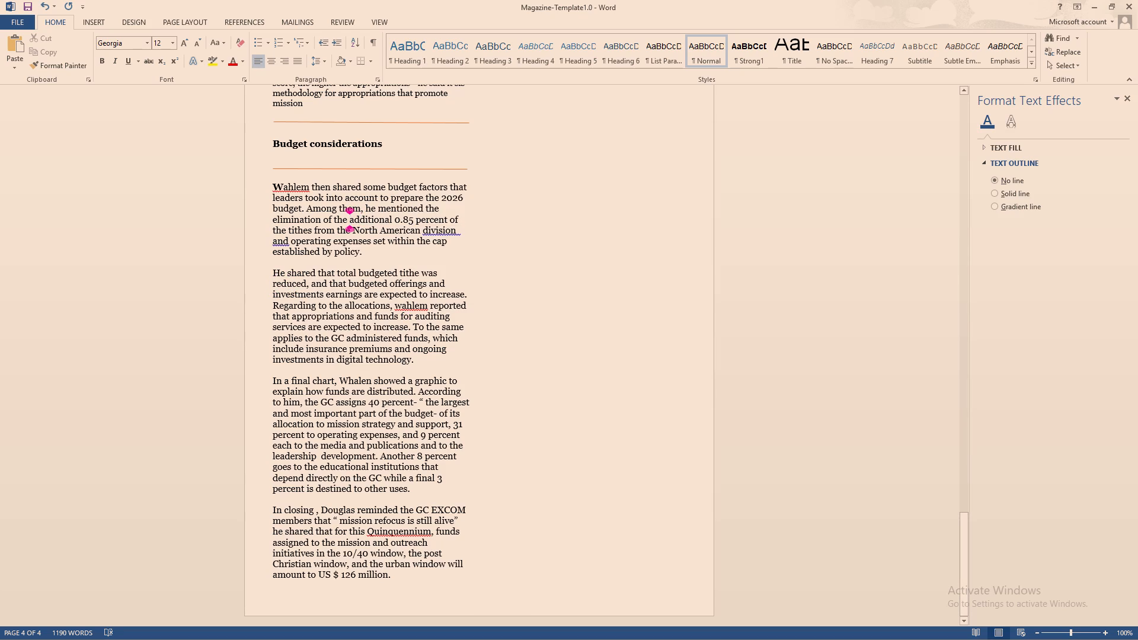
Remove the extra space in "division and" in the first paragraph under "Budget considerations".
click(442, 229)
right_click(443, 228)
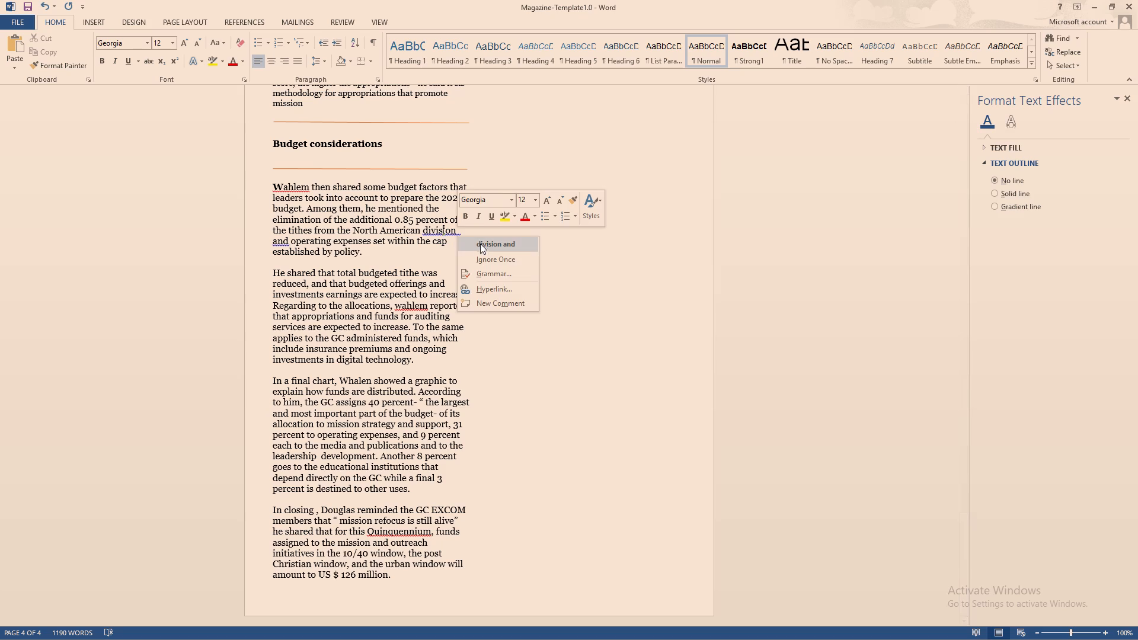
click(488, 246)
Capitalize the two flagged "douglas" entries as "Douglas" in the paragraphs above "Budget considerations".
scroll(414, 254, up, 2)
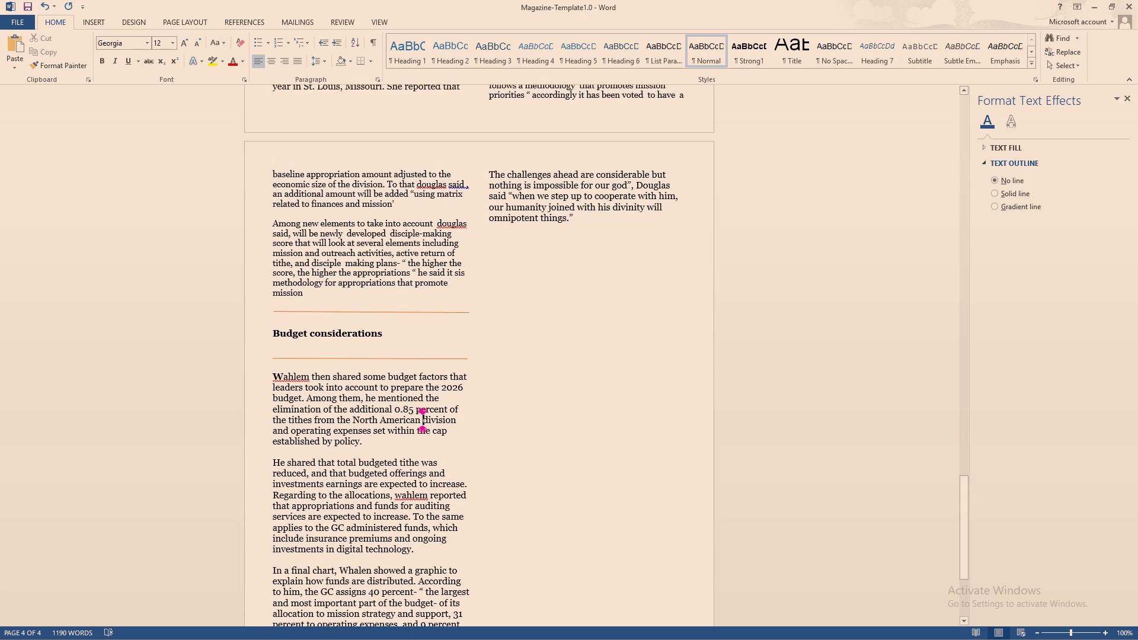
click(449, 223)
right_click(449, 224)
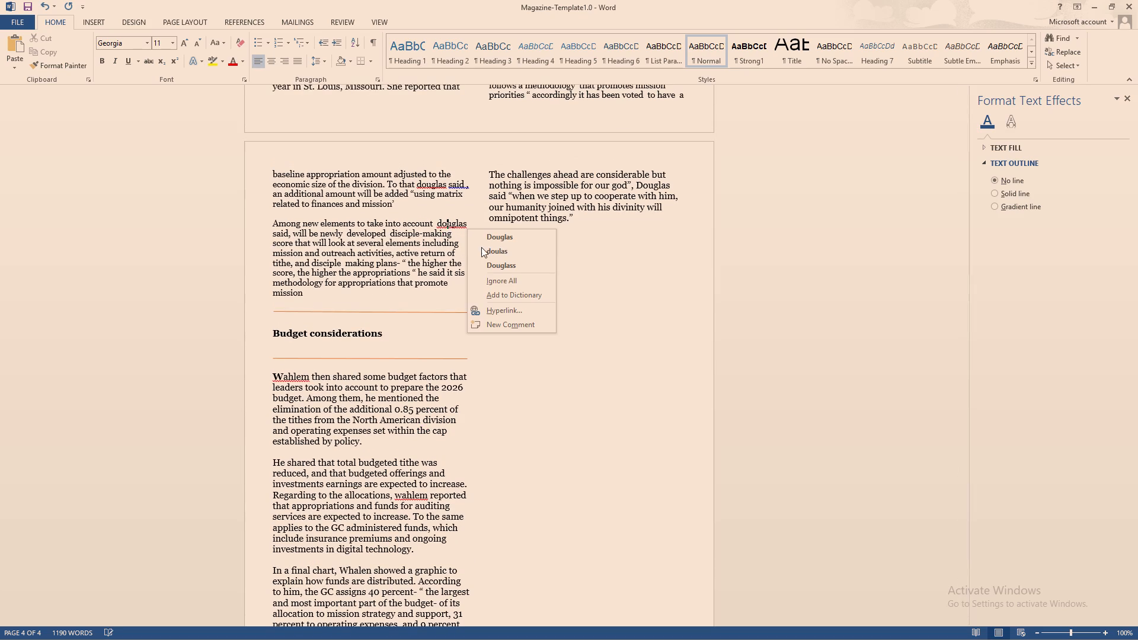
click(492, 237)
click(431, 184)
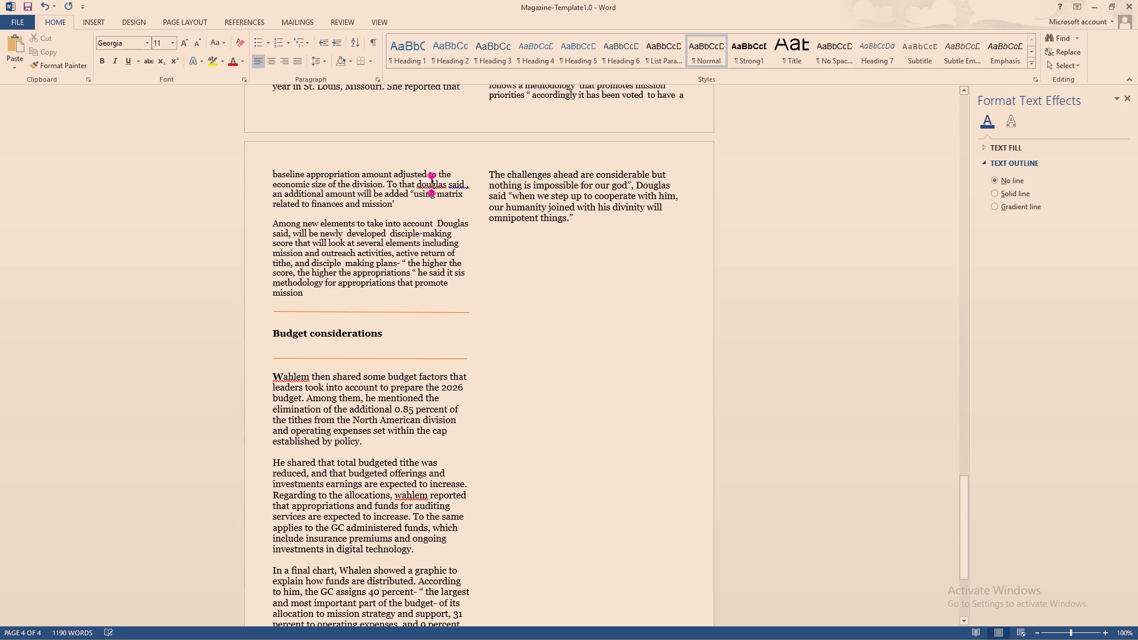
right_click(431, 184)
click(463, 198)
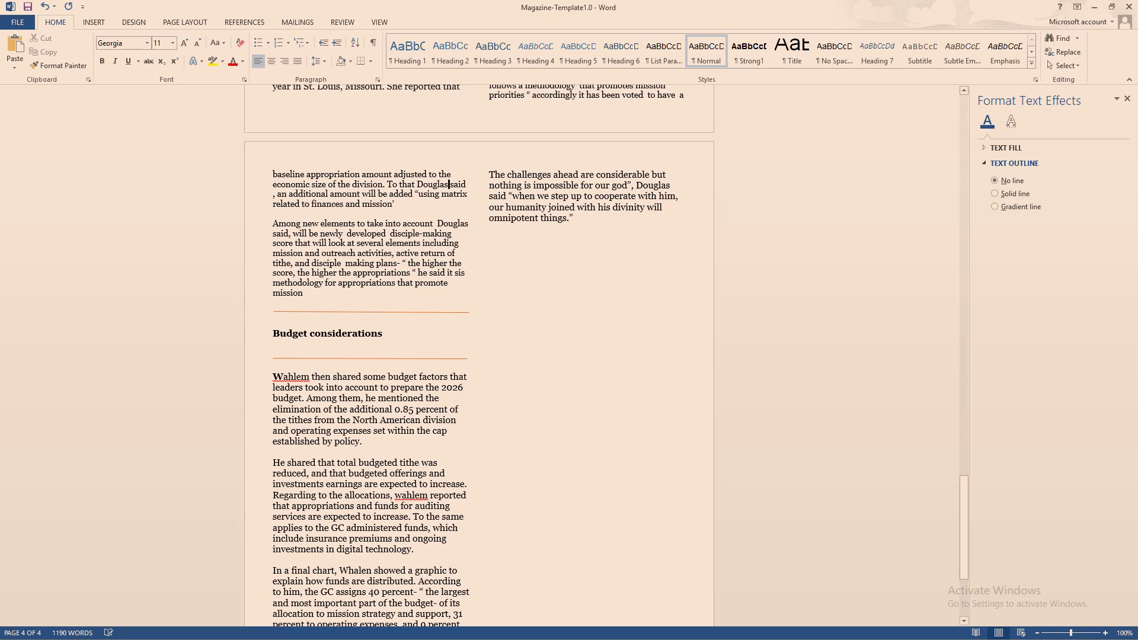
Remove the extra space in "EXCOM members" in the paragraph under "APPRORIATIONS AND MISSION".
scroll(455, 212, down, 2)
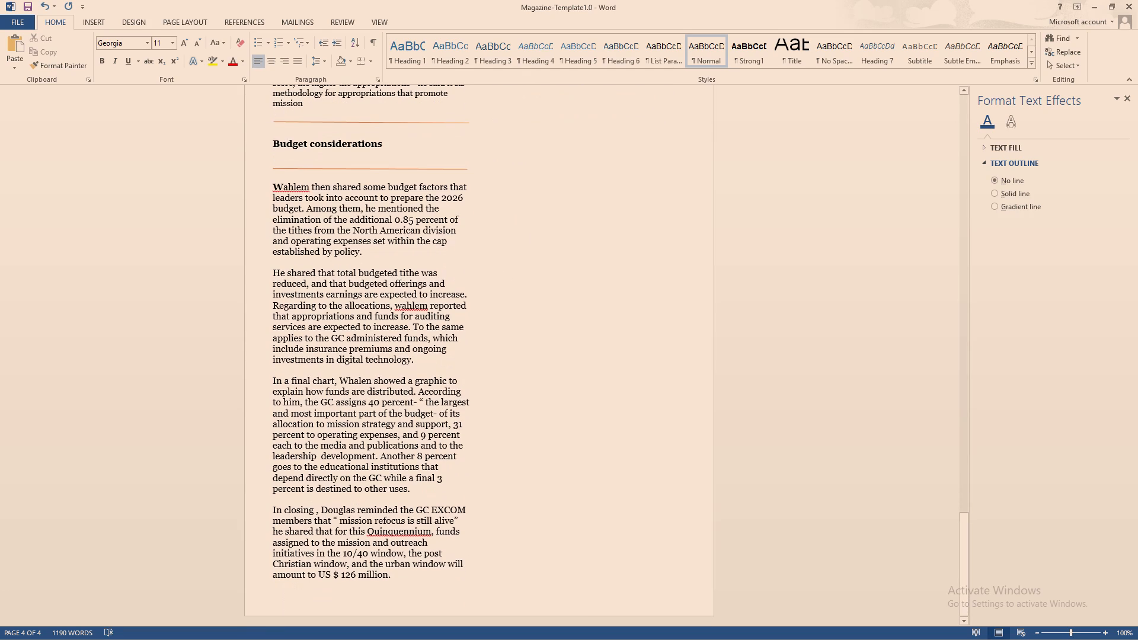
scroll(459, 217, up, 3)
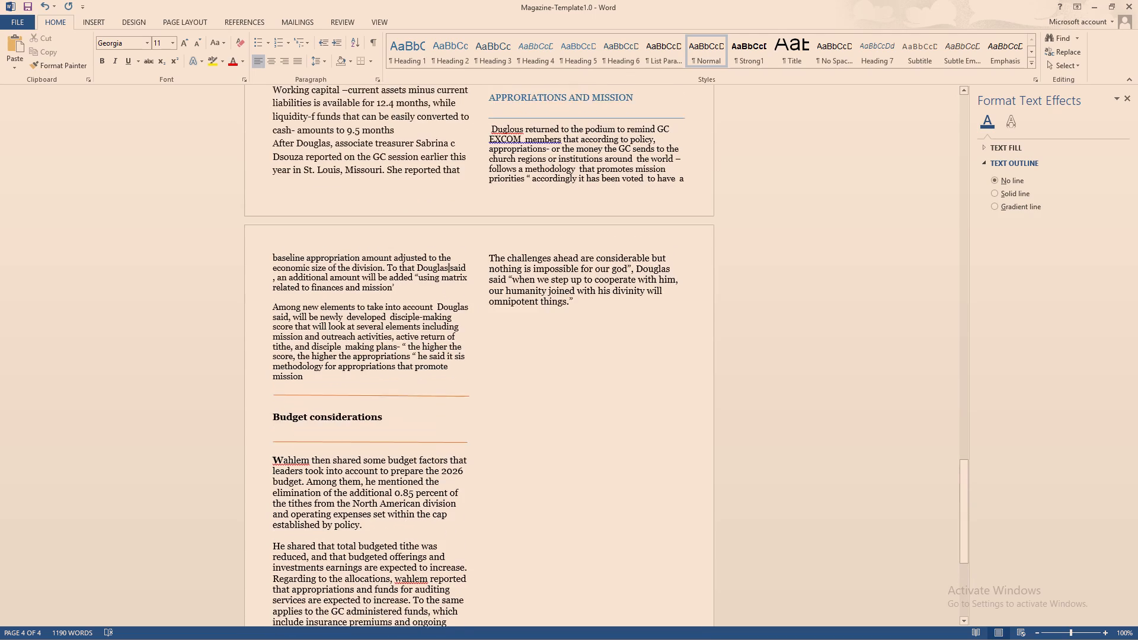
scroll(458, 220, up, 1)
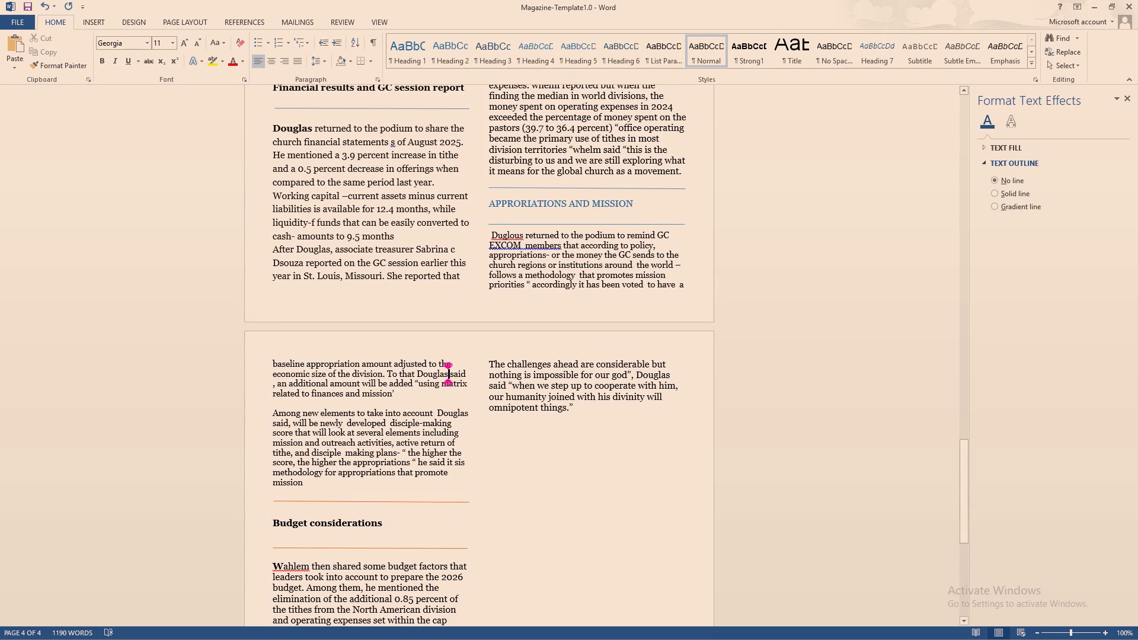
right_click(500, 245)
click(535, 254)
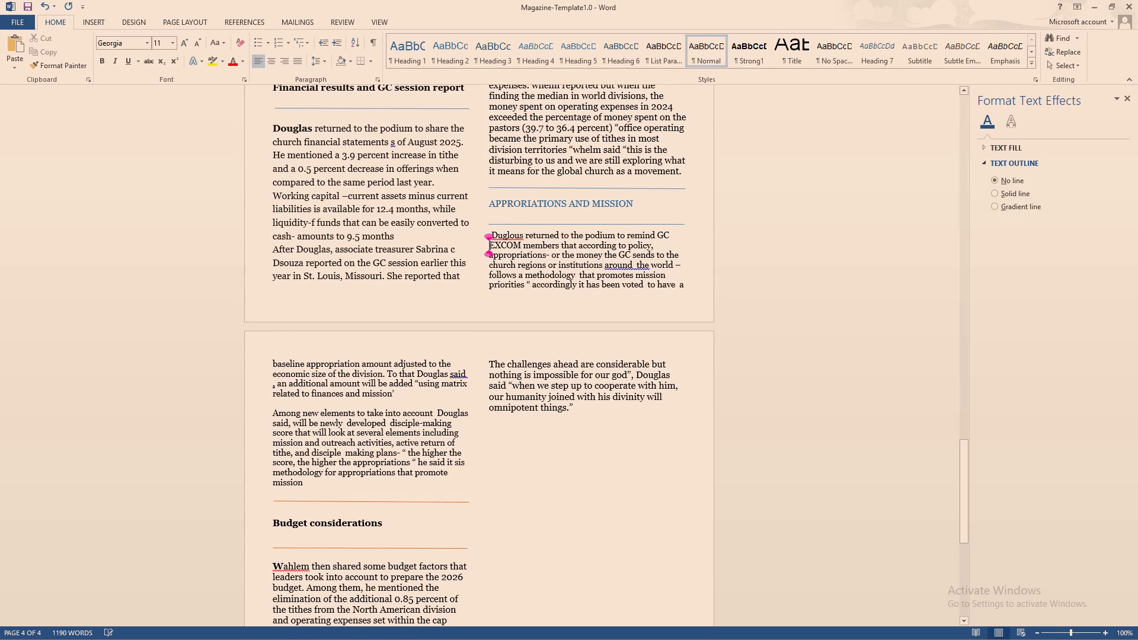
Correct the name "Duglous" to "Douglas" at the start of the paragraph under "APPRORIATIONS AND MISSION".
click(508, 235)
right_click(512, 231)
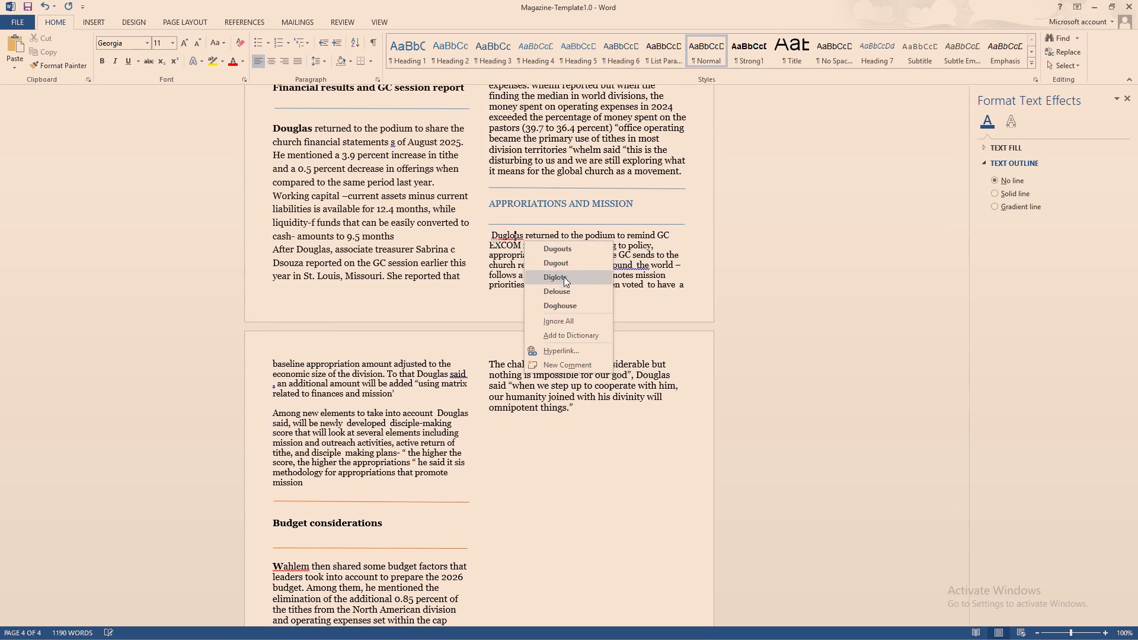
click(642, 287)
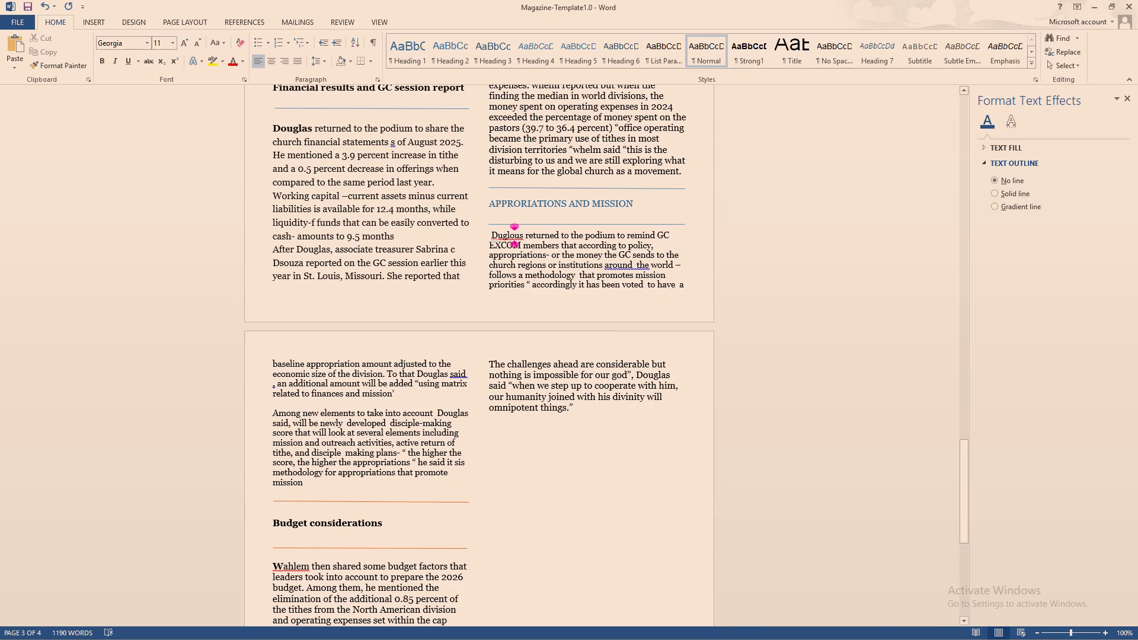
click(498, 235)
key(o)
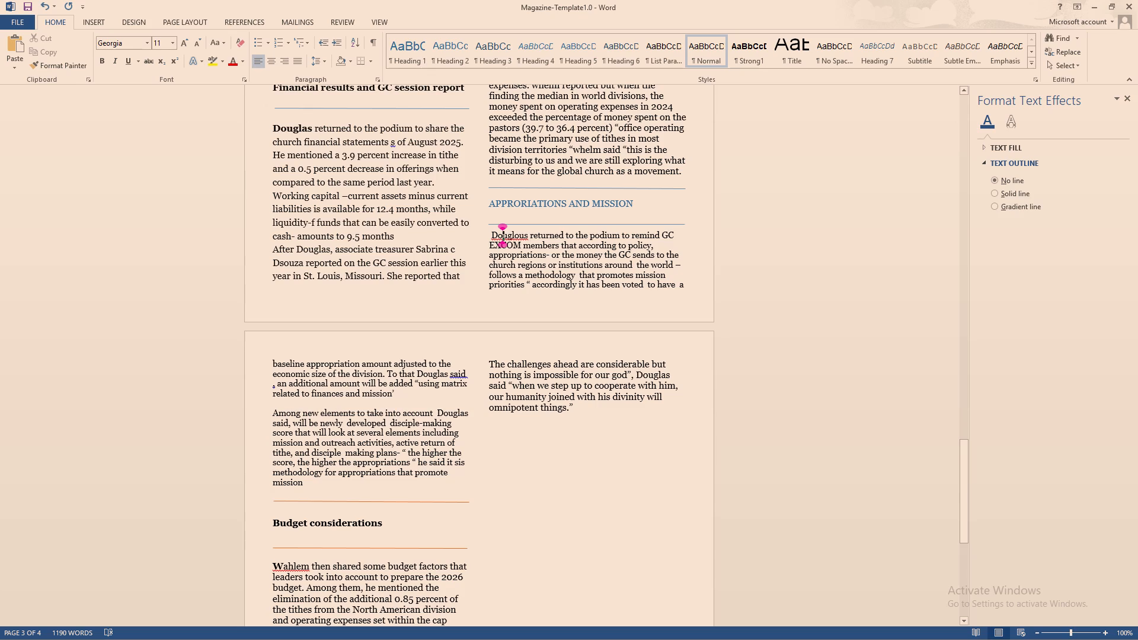
click(525, 232)
key(BackSpace)
key(BackSpace)
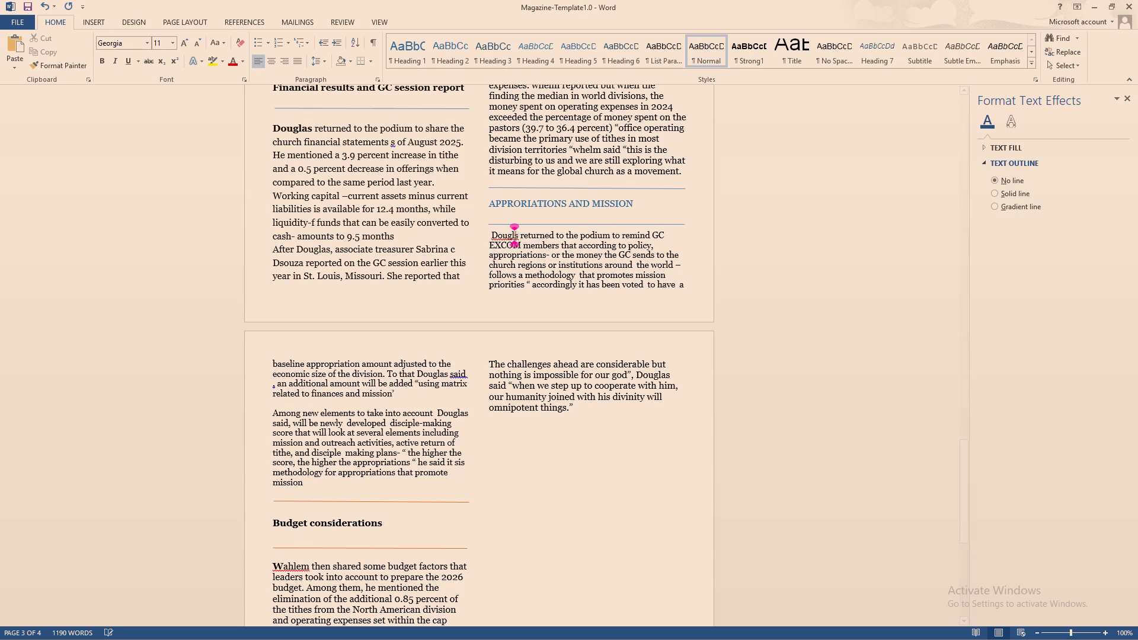
key(a)
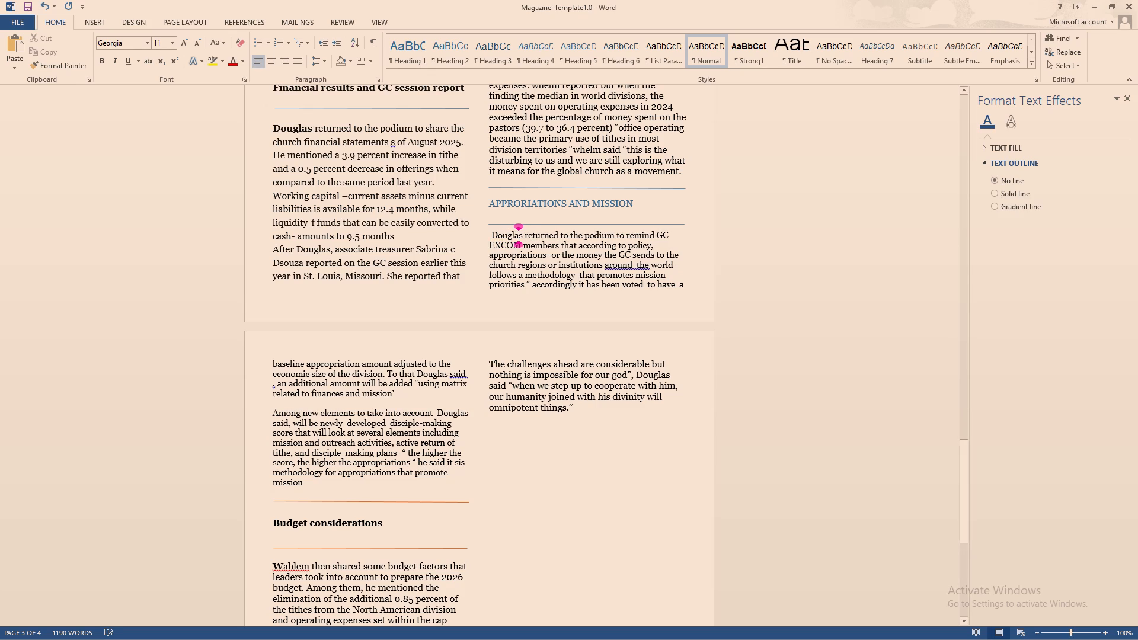
Remove the extra spaces in "around the" and "methodology that" in the paragraph under "APPRORIATIONS AND MISSION".
click(618, 266)
right_click(618, 264)
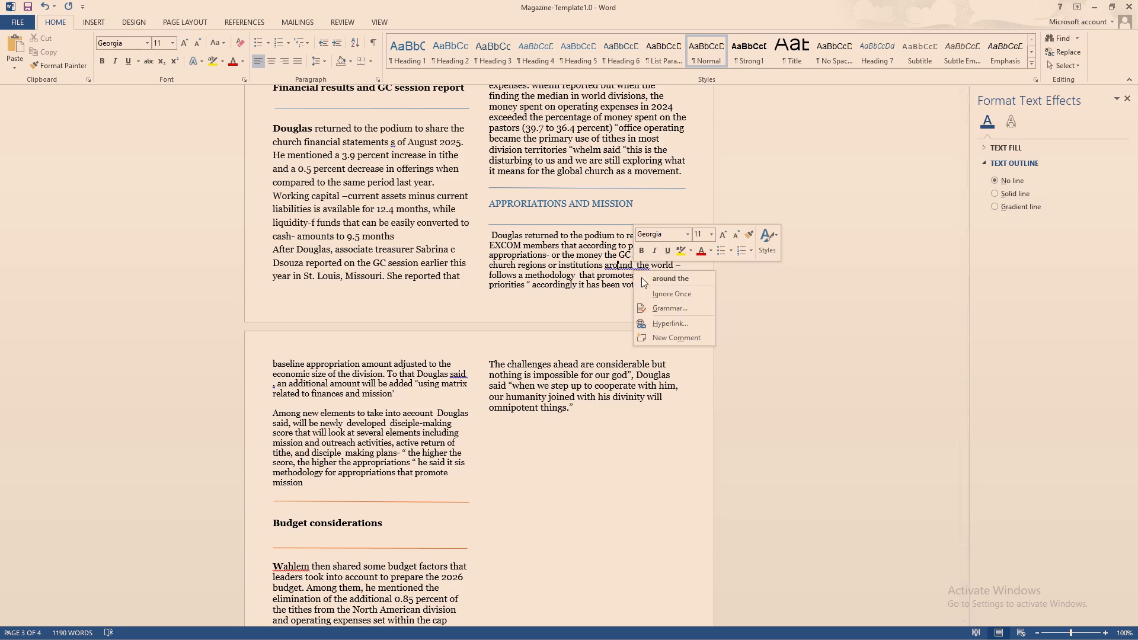
click(647, 279)
click(558, 276)
right_click(559, 275)
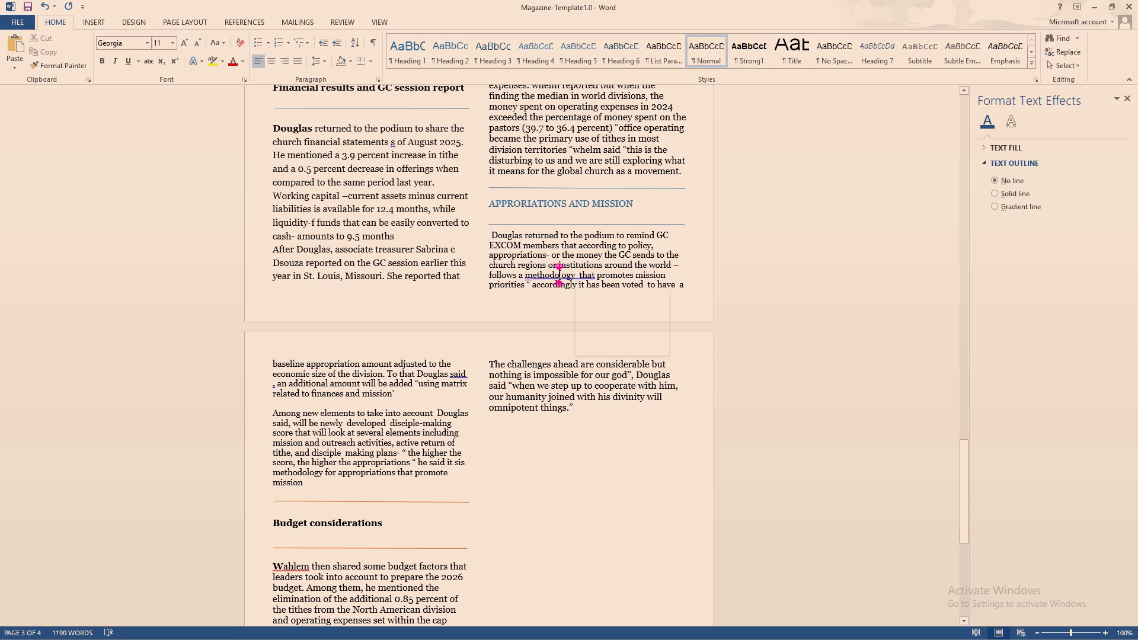
click(594, 286)
Remove the space between the quotation mark and "accordingly", and the extra spaces in "voted to" and "have a".
click(557, 284)
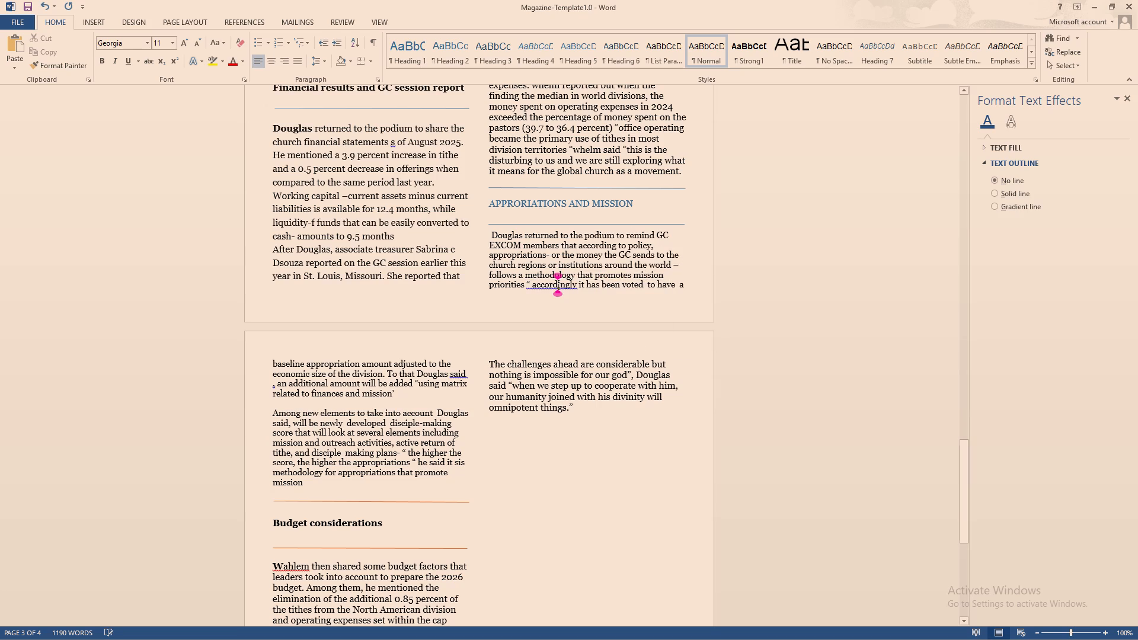
right_click(558, 284)
click(595, 297)
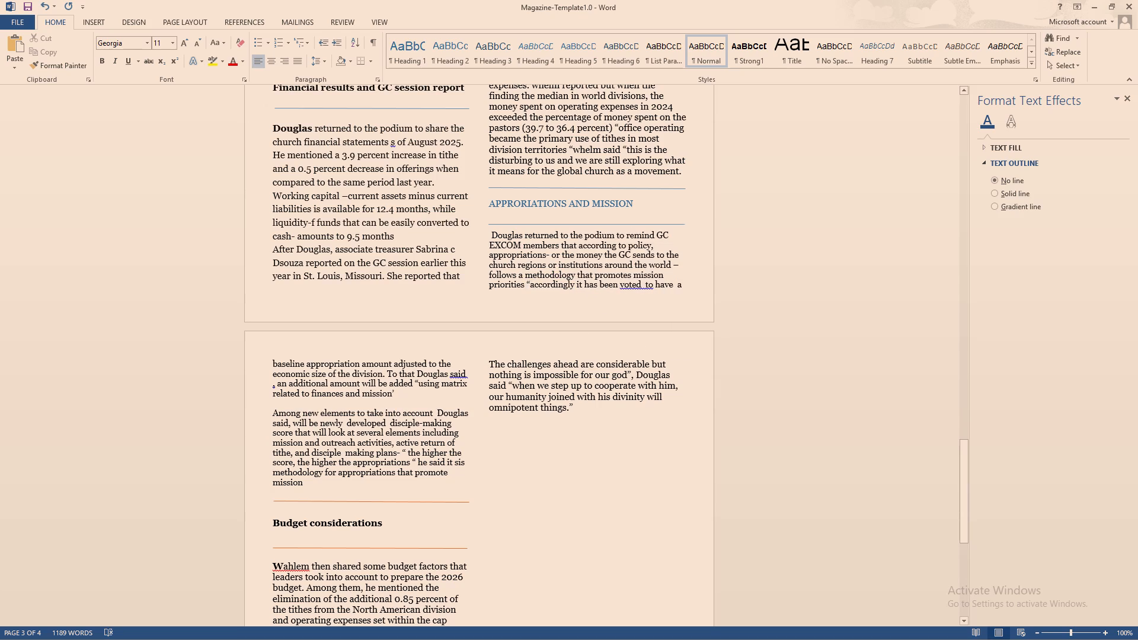
click(634, 289)
right_click(634, 289)
click(666, 299)
click(665, 285)
right_click(665, 284)
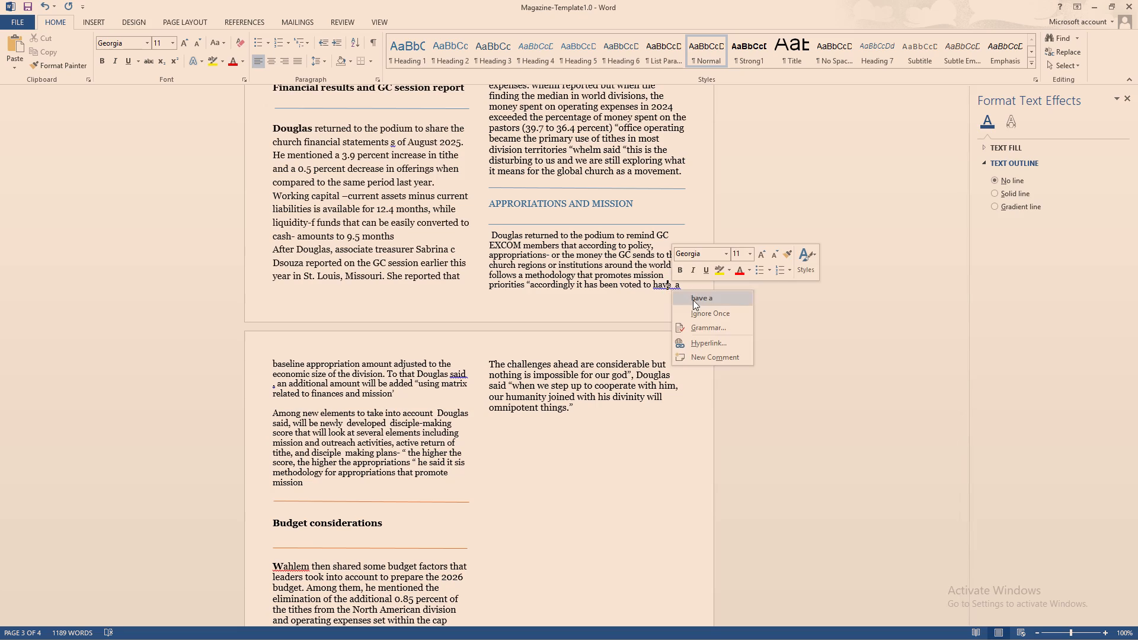
click(693, 300)
Remove the space before the comma after "To that Douglas said" in the baseline appropriation paragraph.
click(462, 375)
right_click(459, 375)
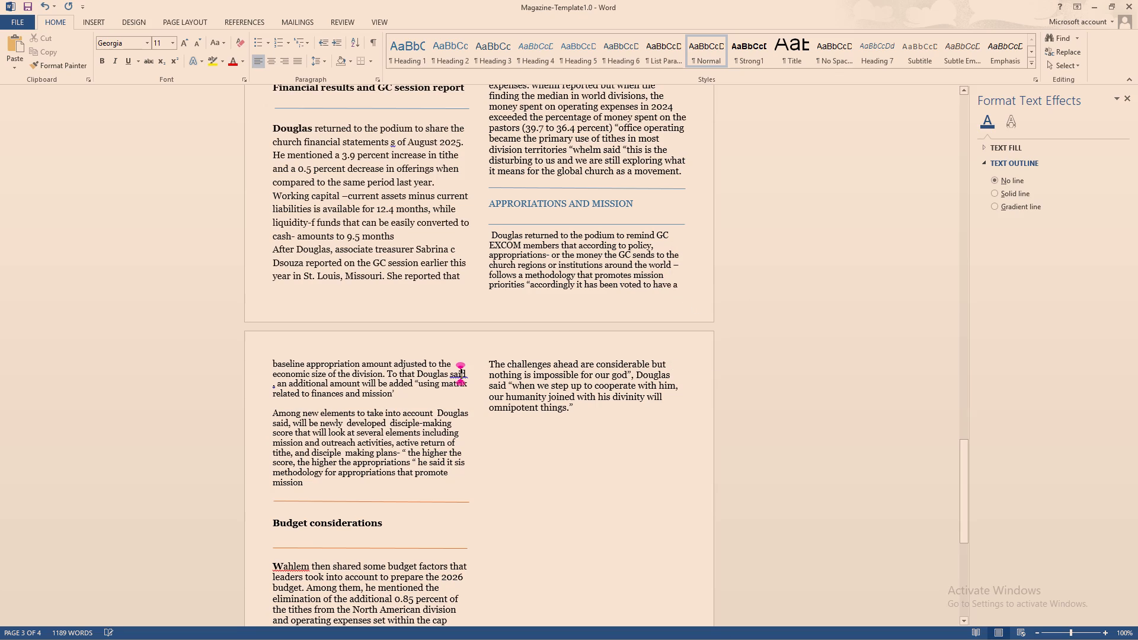
click(494, 385)
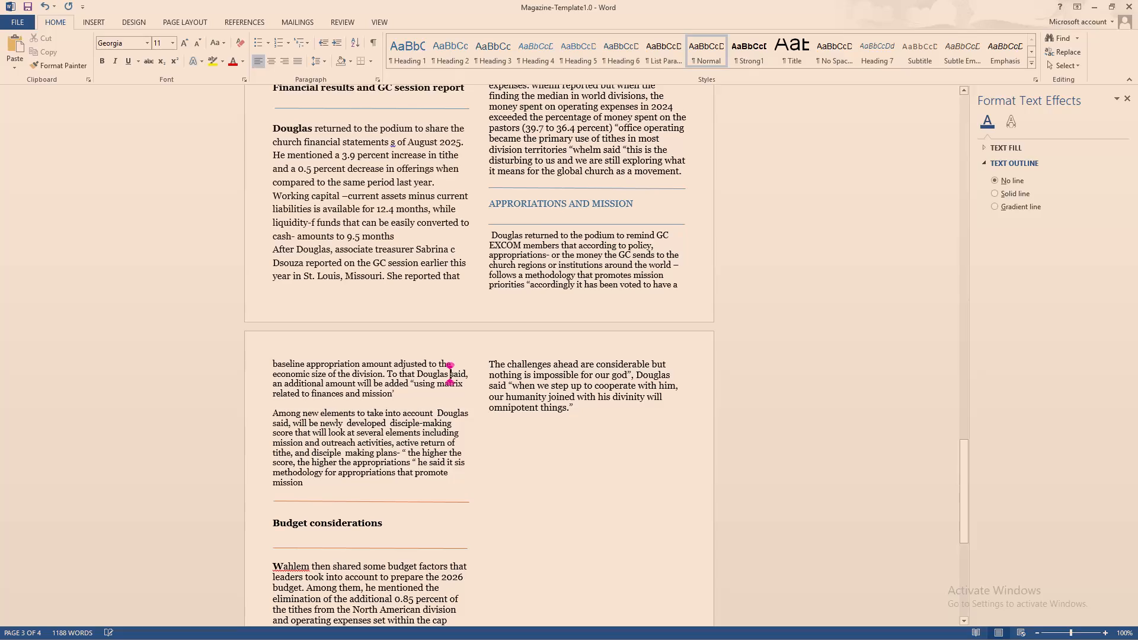
Review pages 3 and 4 for remaining flagged spelling and grammar errors.
scroll(483, 367, up, 3)
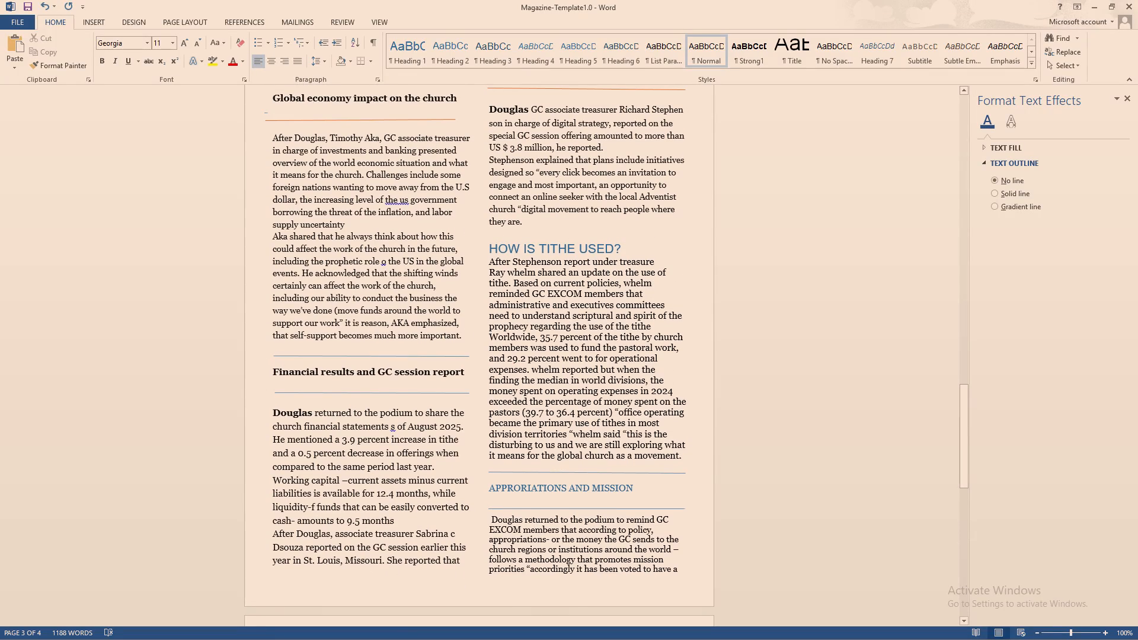
scroll(482, 344, down, 4)
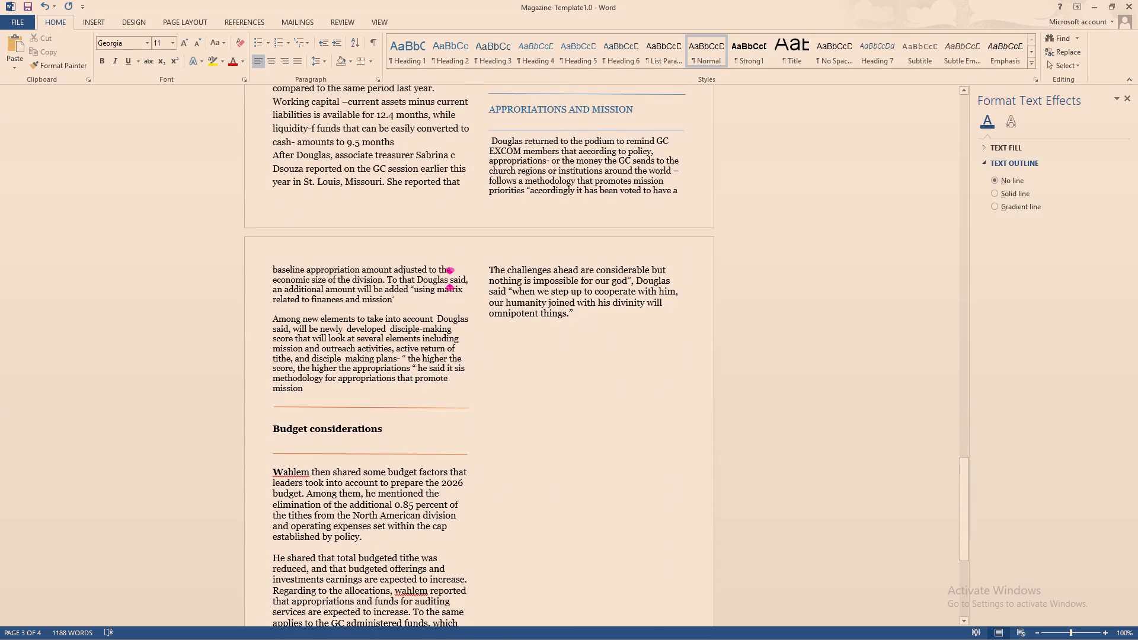
scroll(484, 346, down, 3)
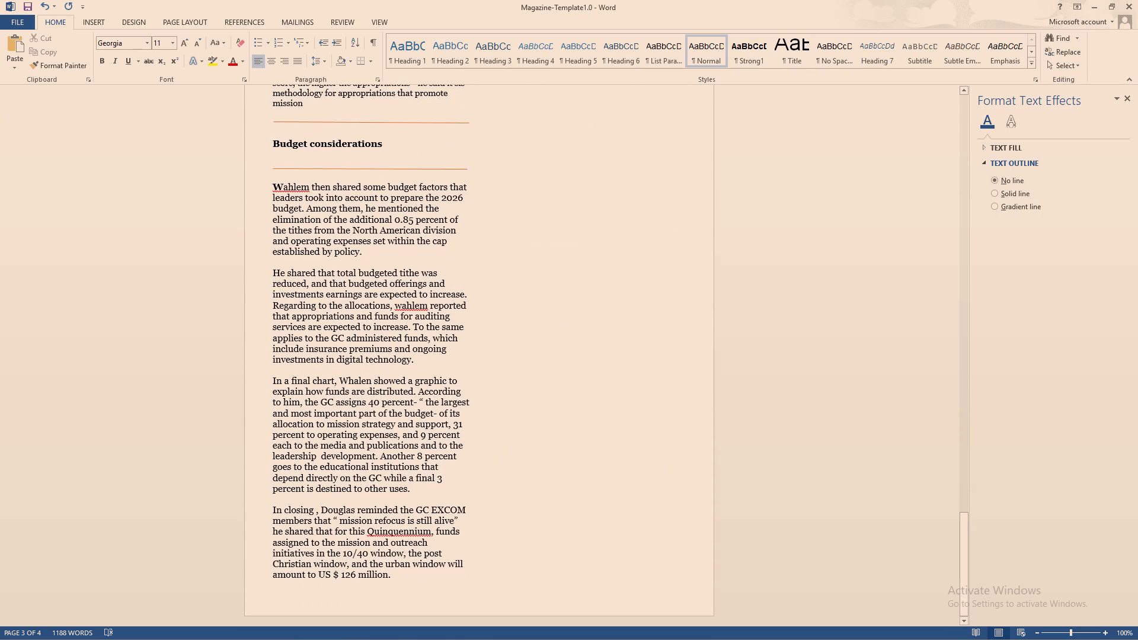
scroll(484, 346, up, 5)
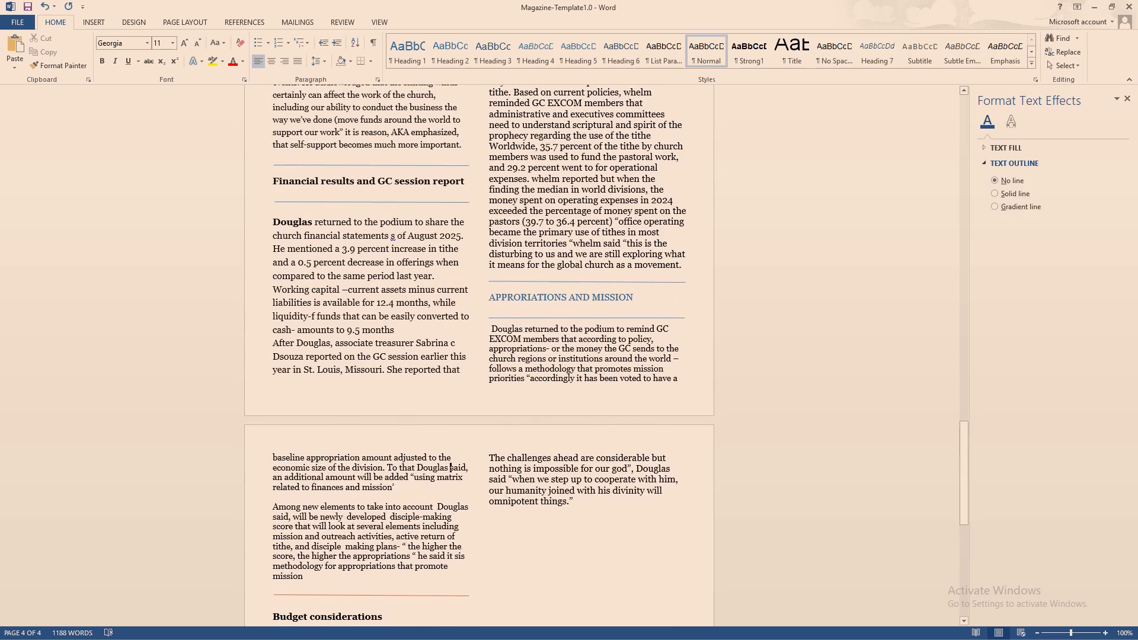
scroll(485, 346, up, 1)
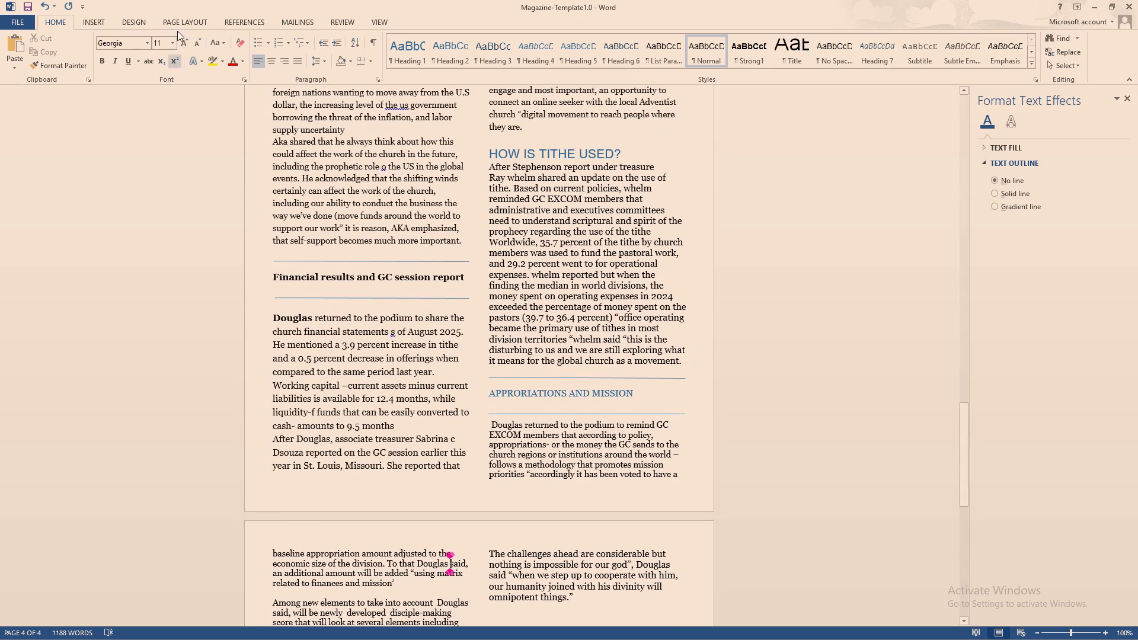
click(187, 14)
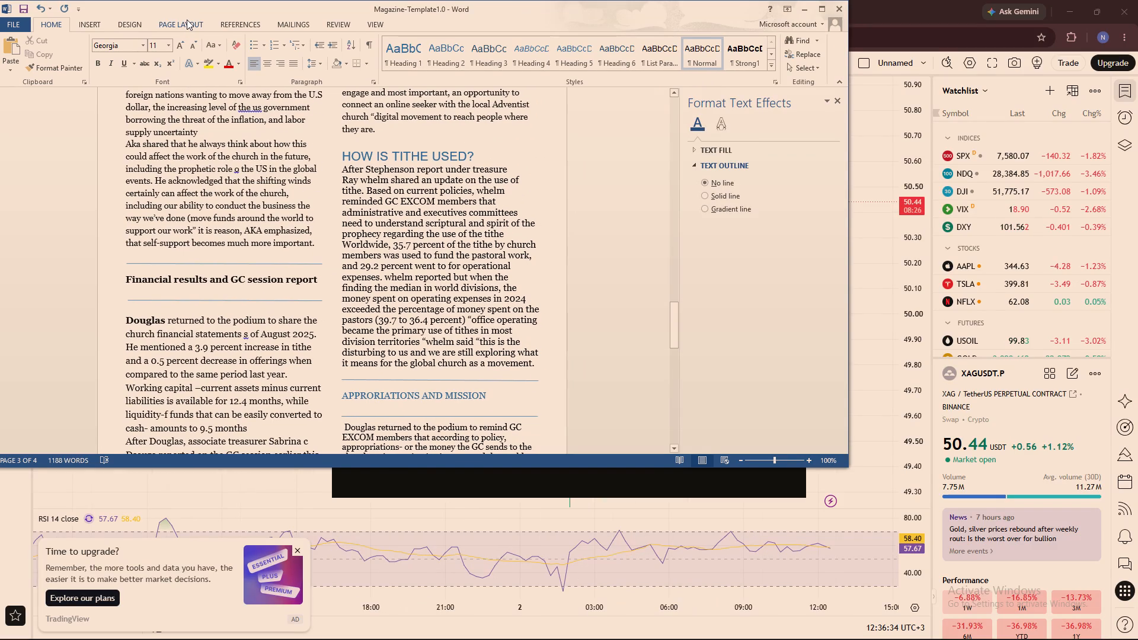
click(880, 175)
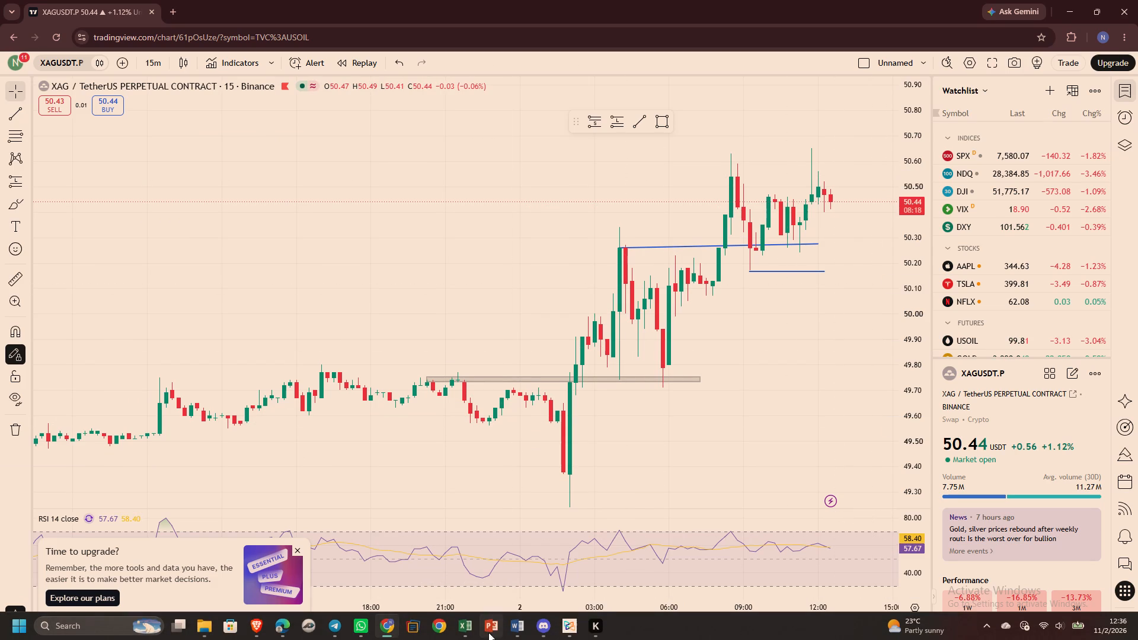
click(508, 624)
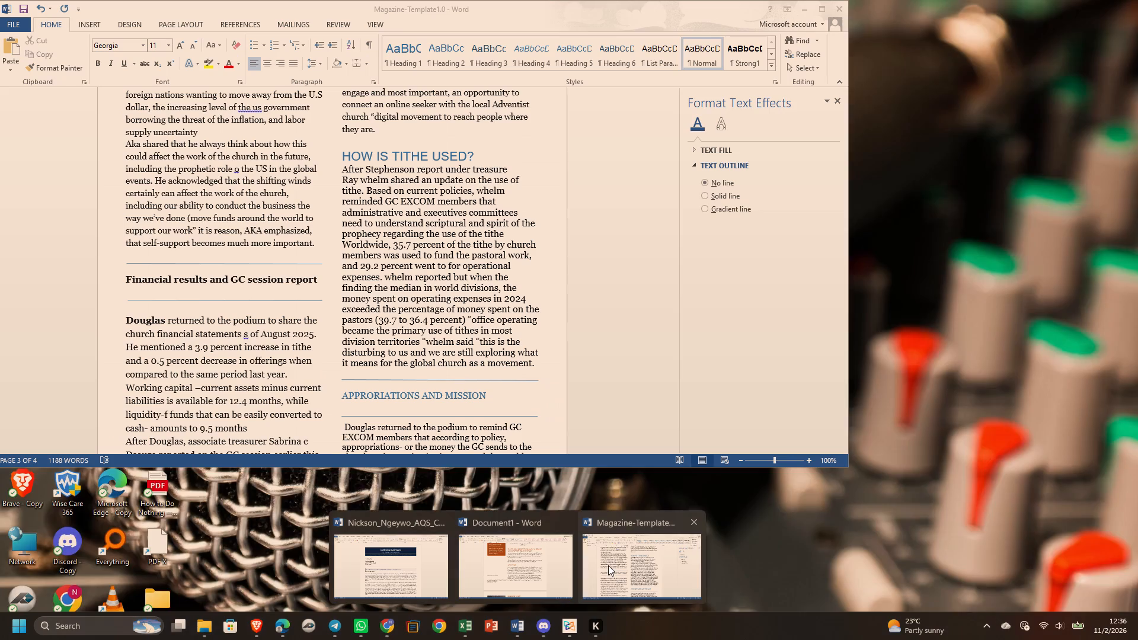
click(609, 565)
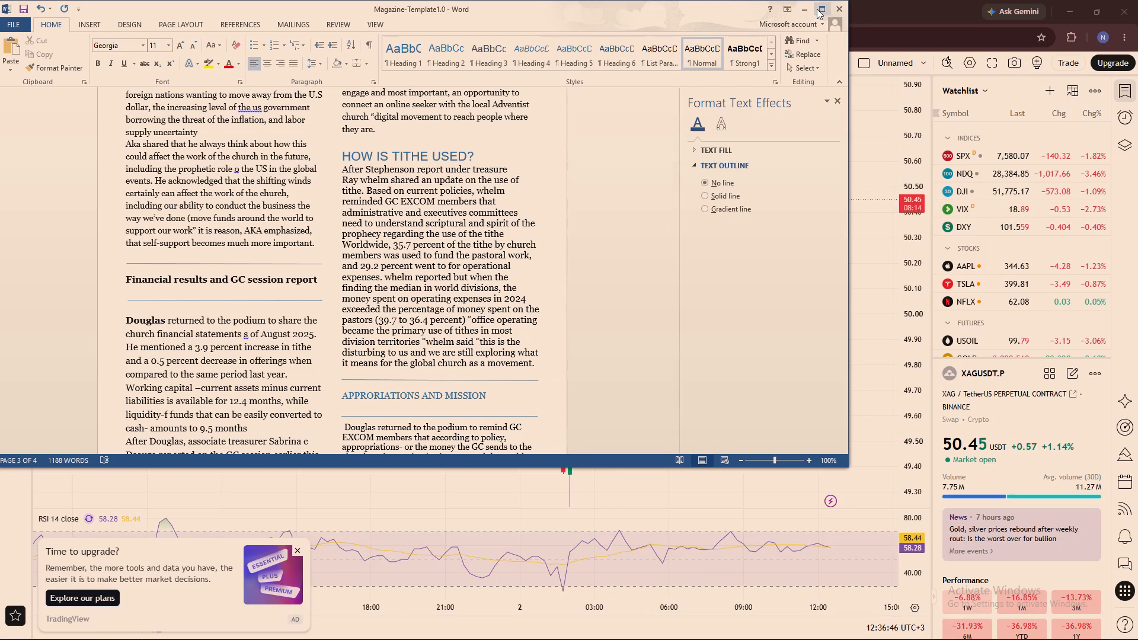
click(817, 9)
Insert the date 11/2/2026 inside the word "role" in the paragraph beginning "Aka shared" under "Global economy impact on the church".
click(373, 173)
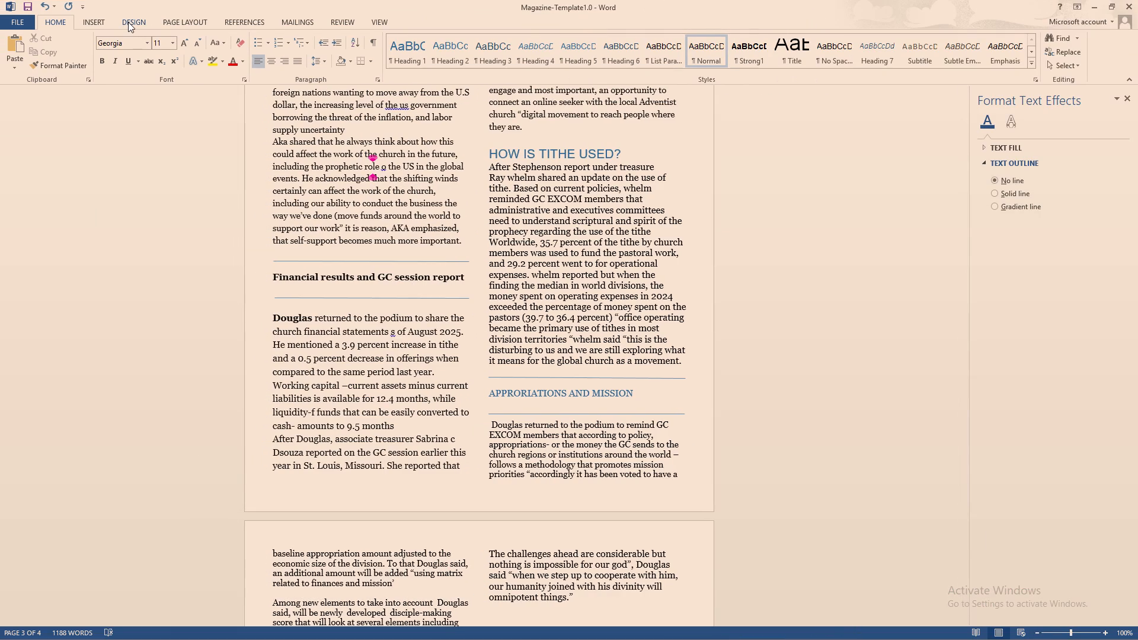
click(100, 21)
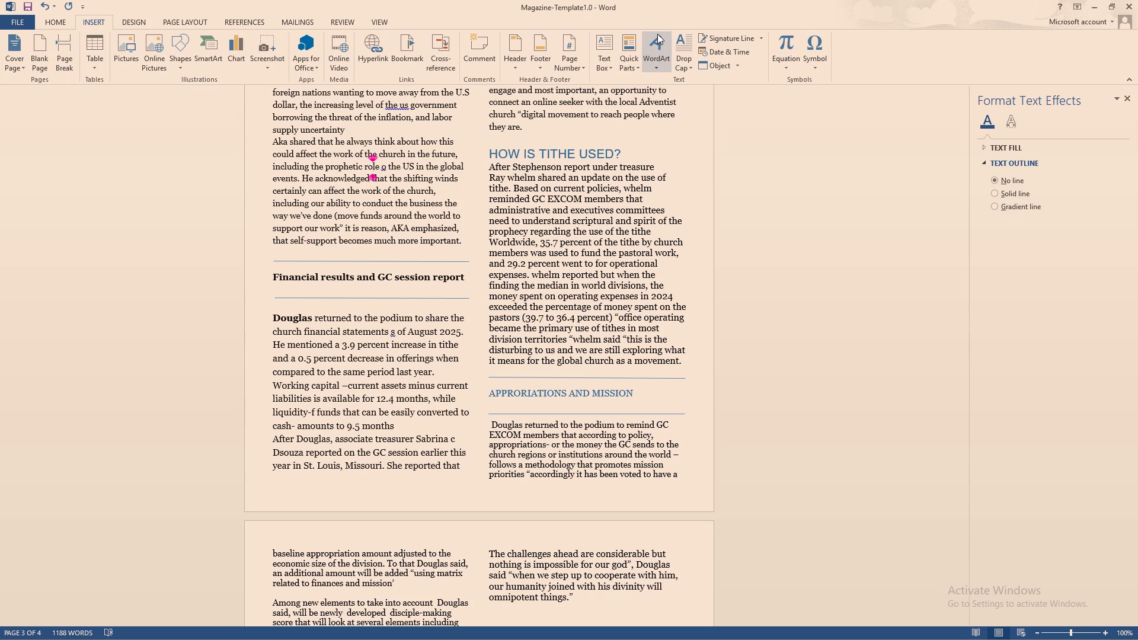
click(739, 56)
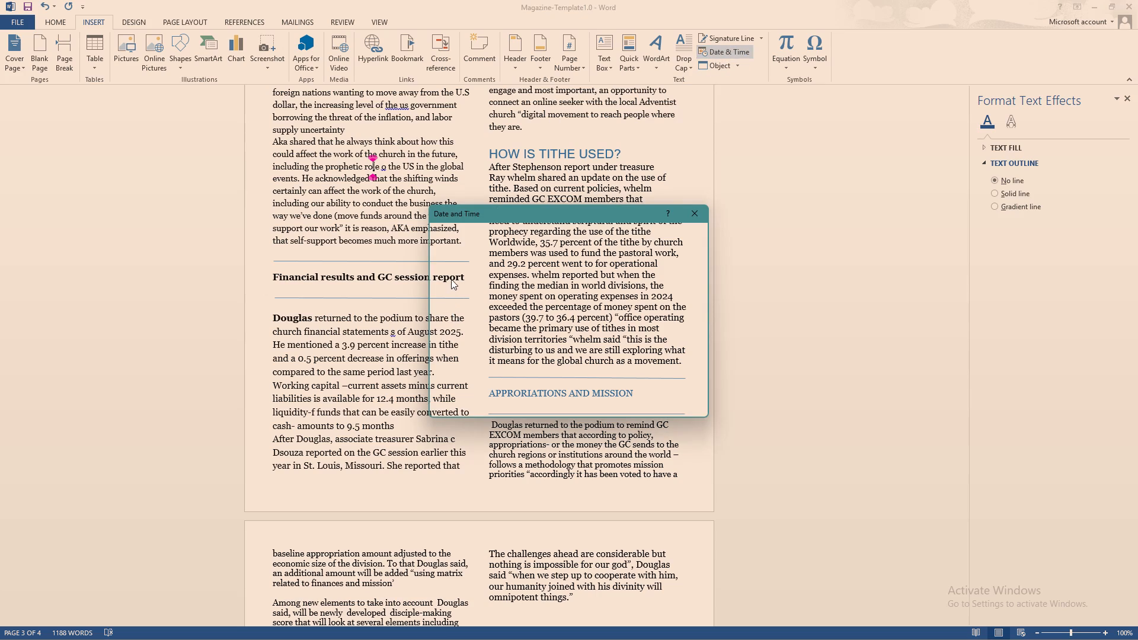
click(452, 240)
click(635, 402)
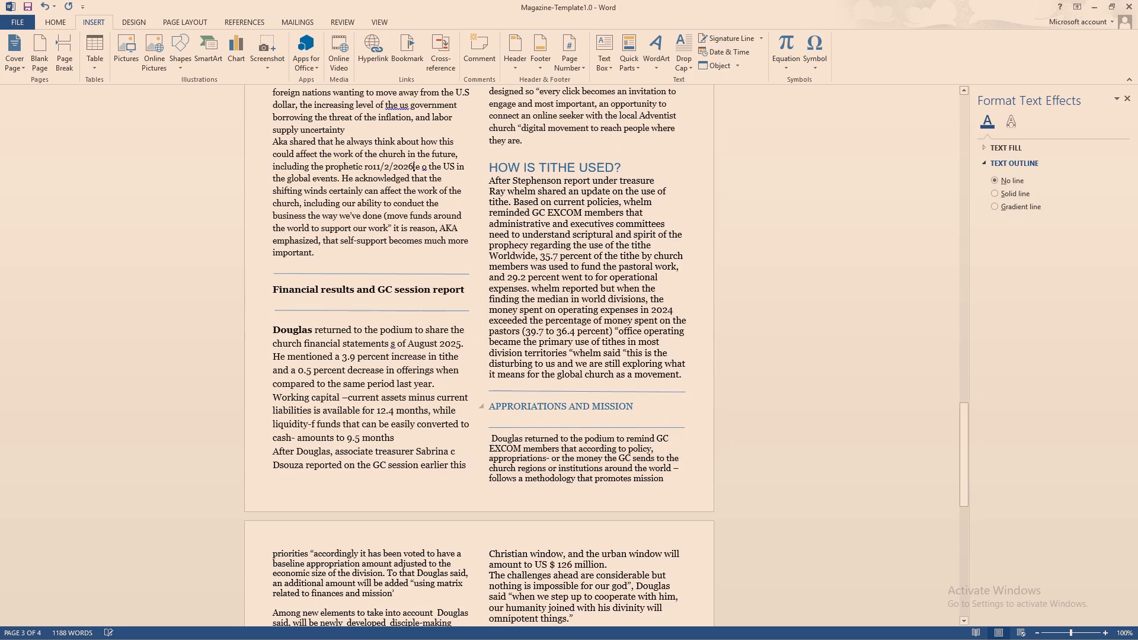
Review the magazine from the cover through the last page to check its overall layout and text.
scroll(596, 389, up, 8)
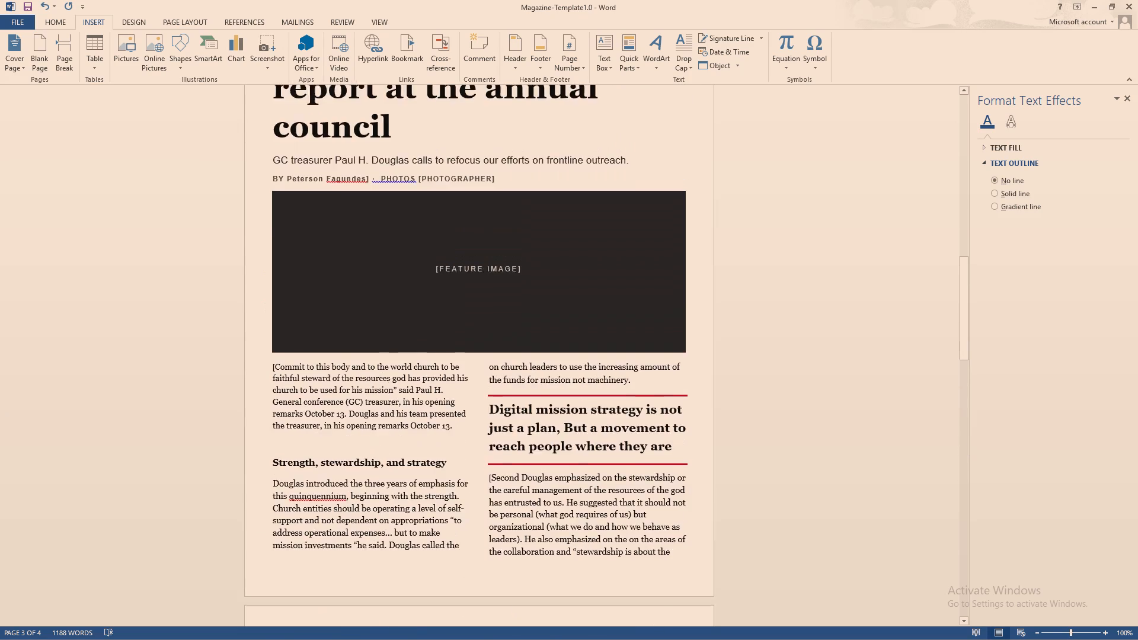
scroll(598, 388, up, 5)
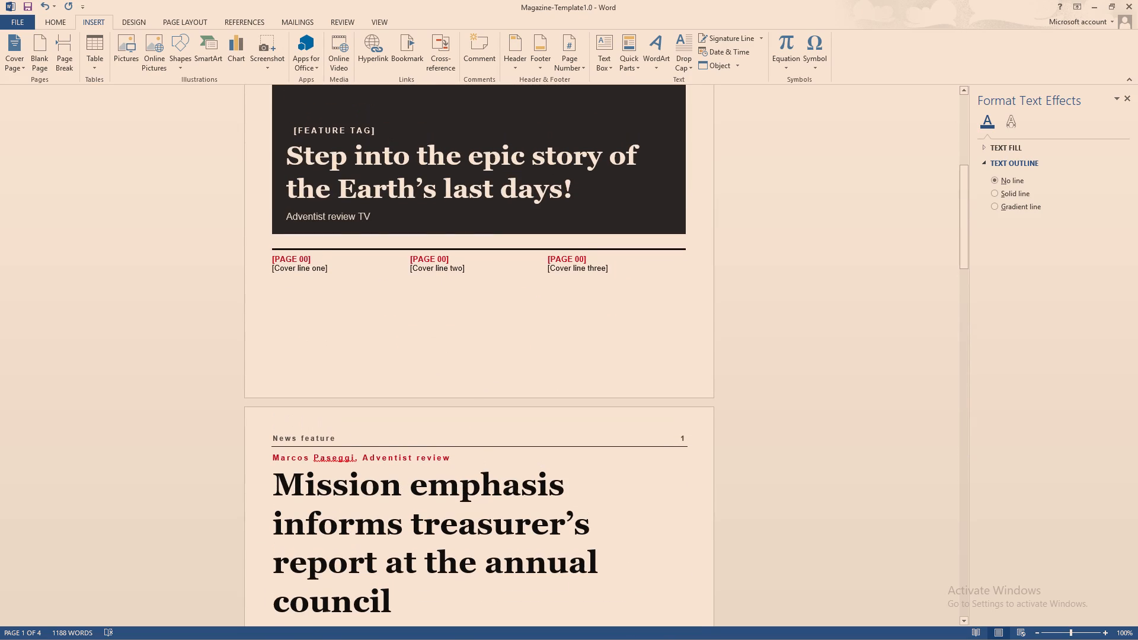
scroll(599, 386, up, 8)
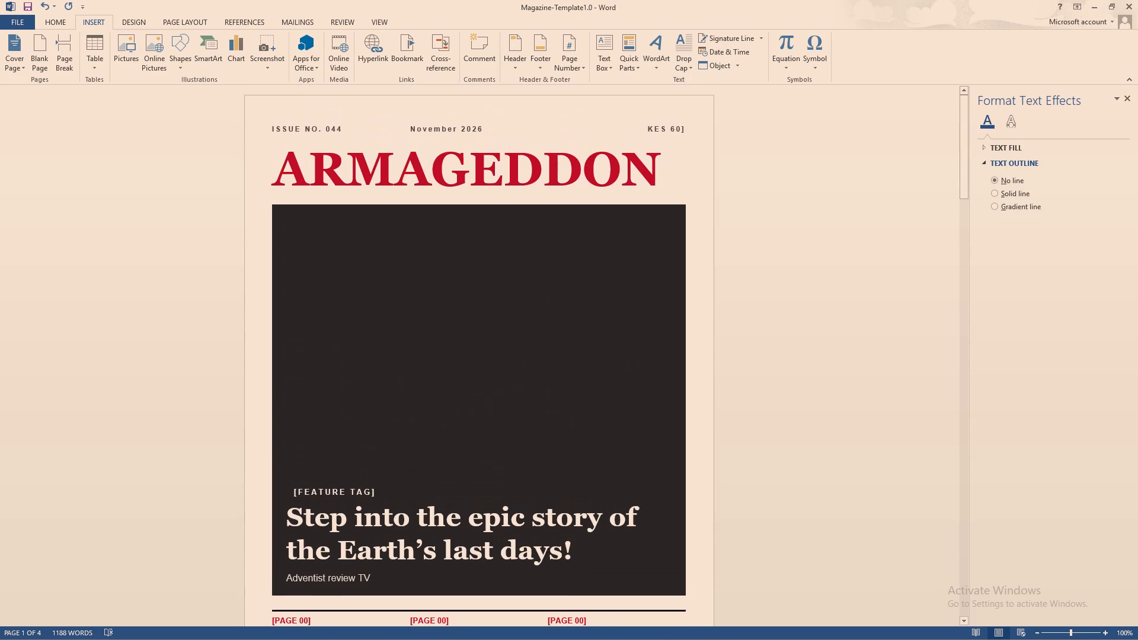
scroll(597, 382, down, 16)
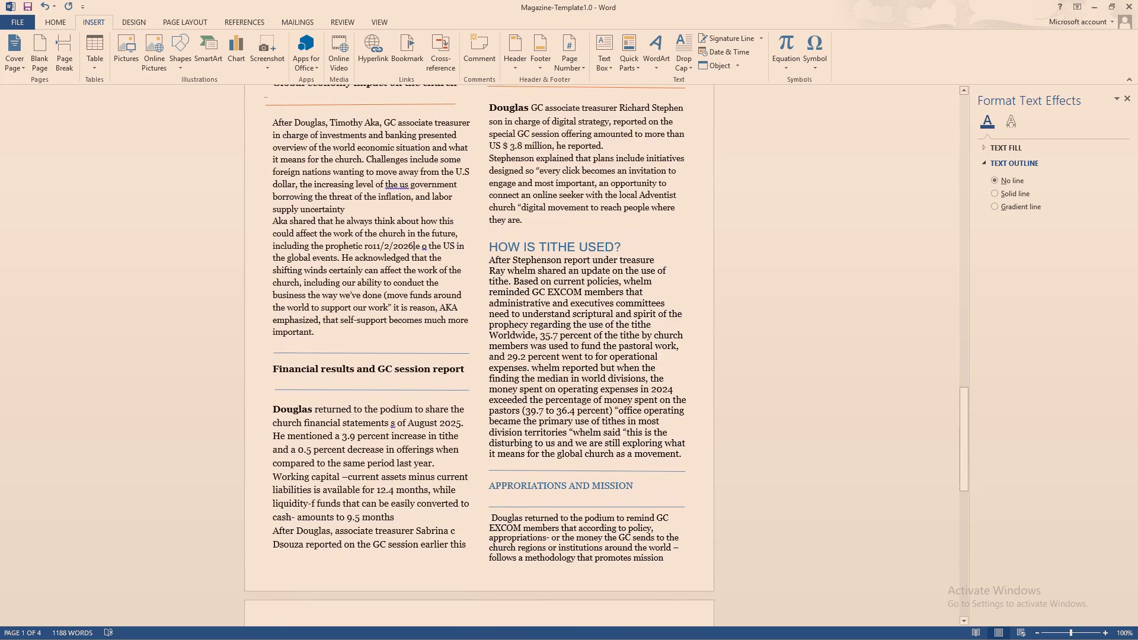
scroll(593, 392, down, 6)
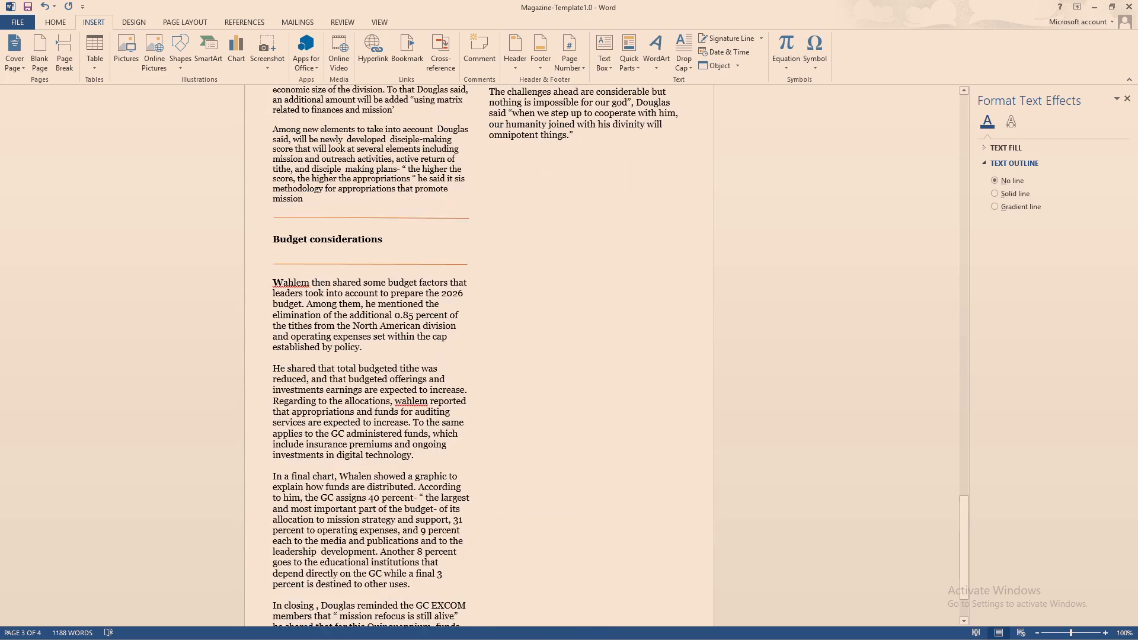
scroll(593, 389, down, 6)
scroll(592, 391, up, 4)
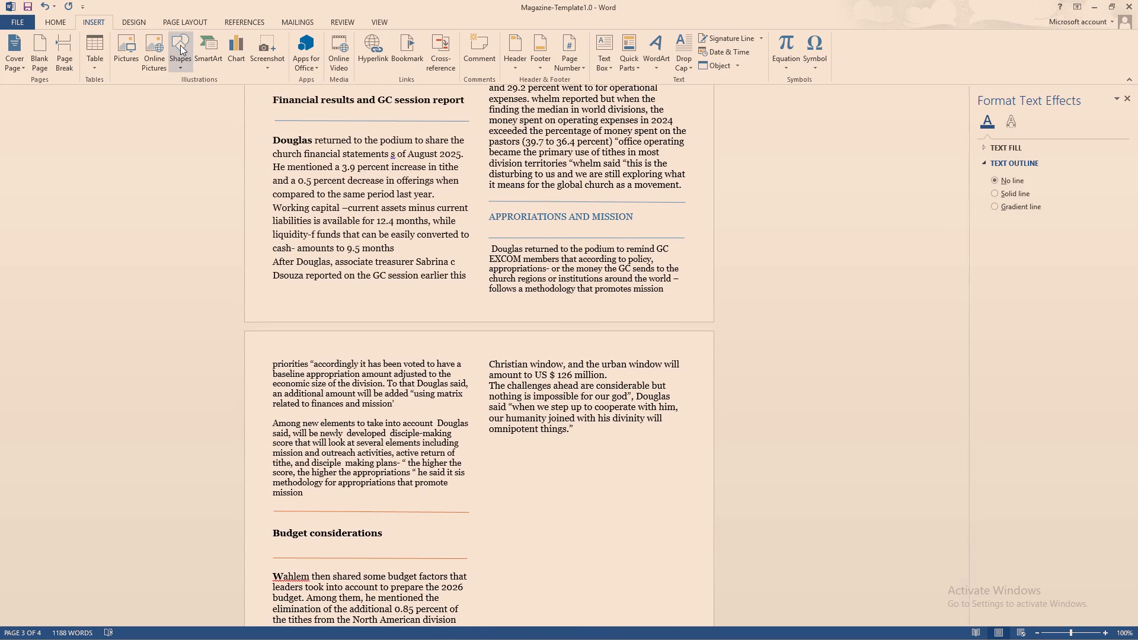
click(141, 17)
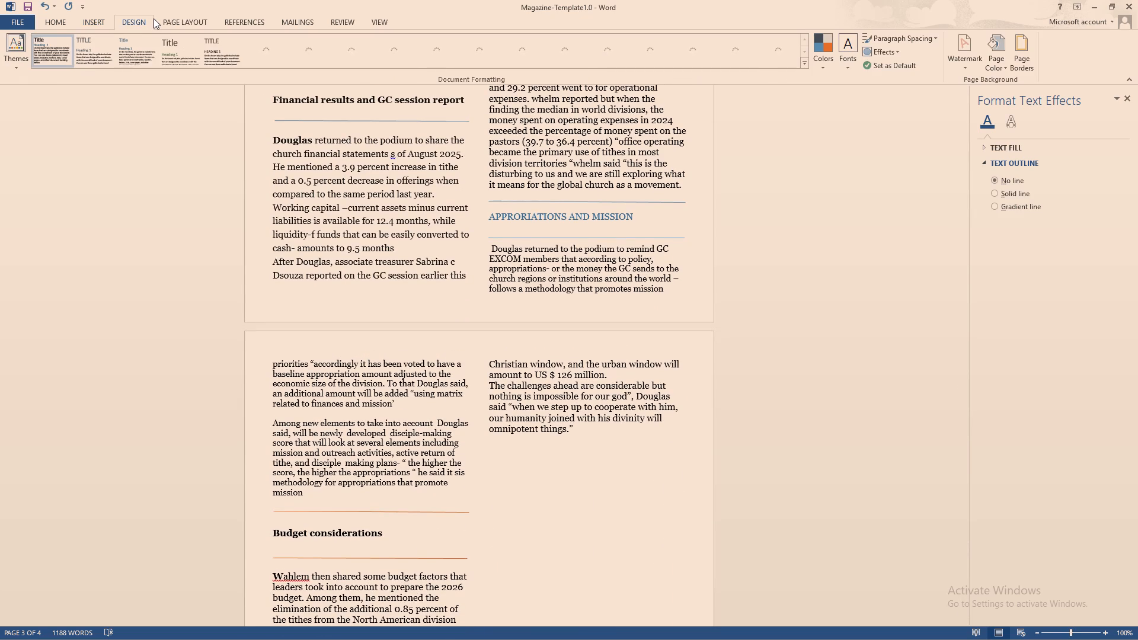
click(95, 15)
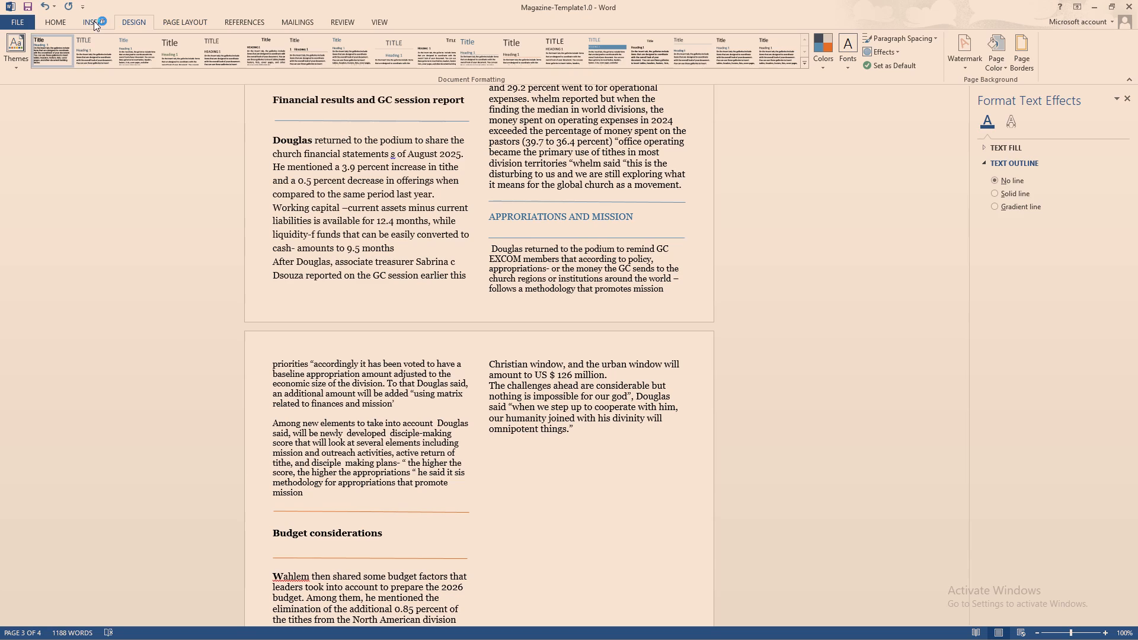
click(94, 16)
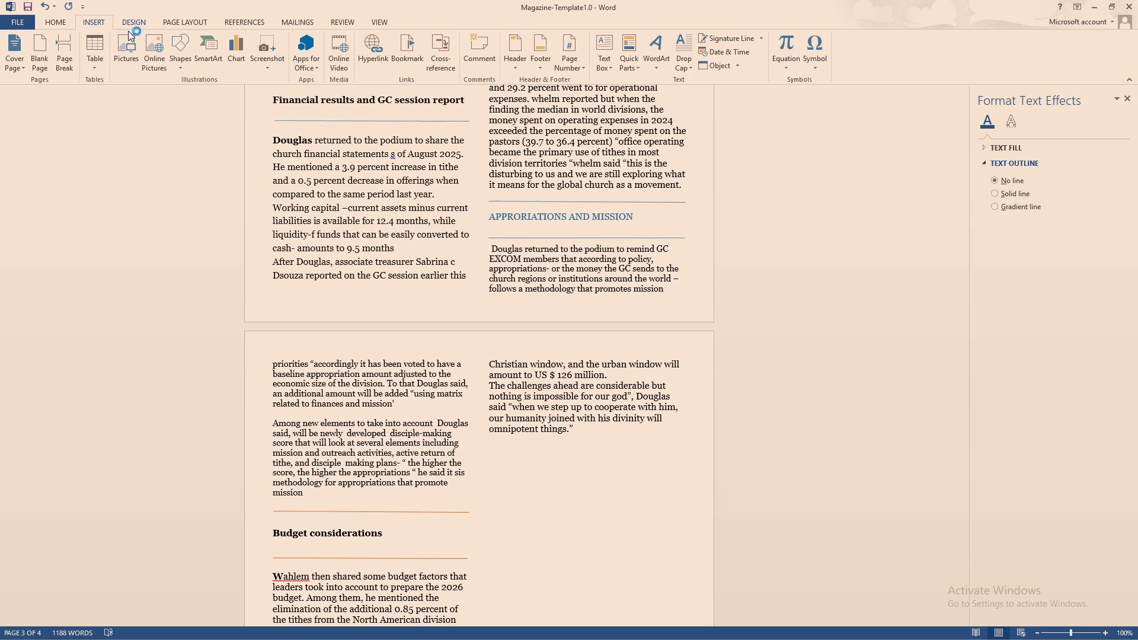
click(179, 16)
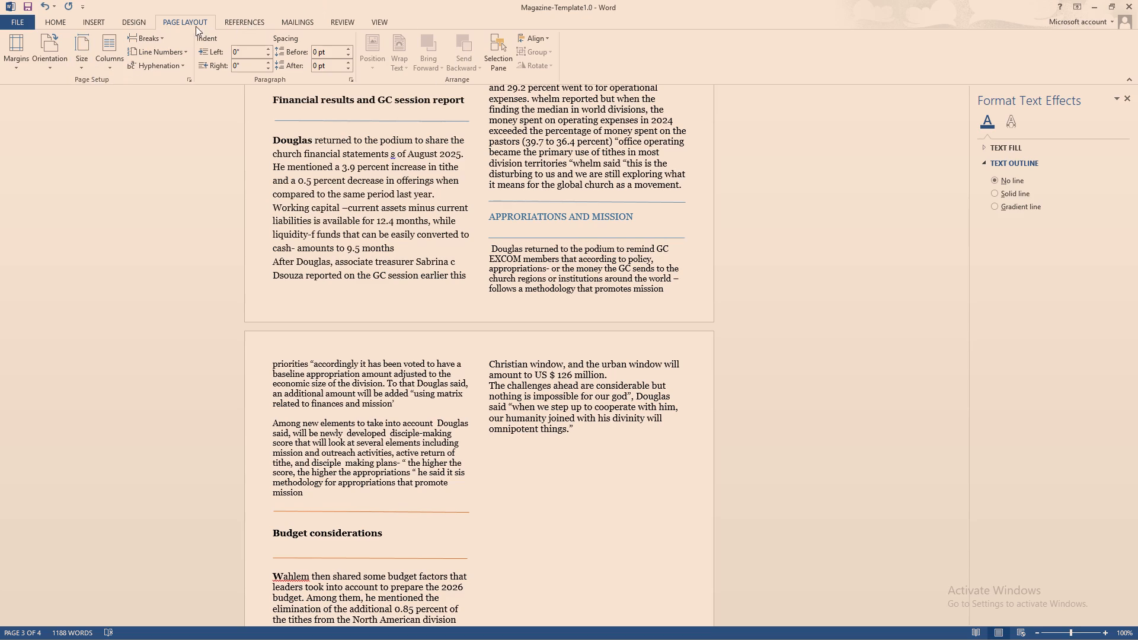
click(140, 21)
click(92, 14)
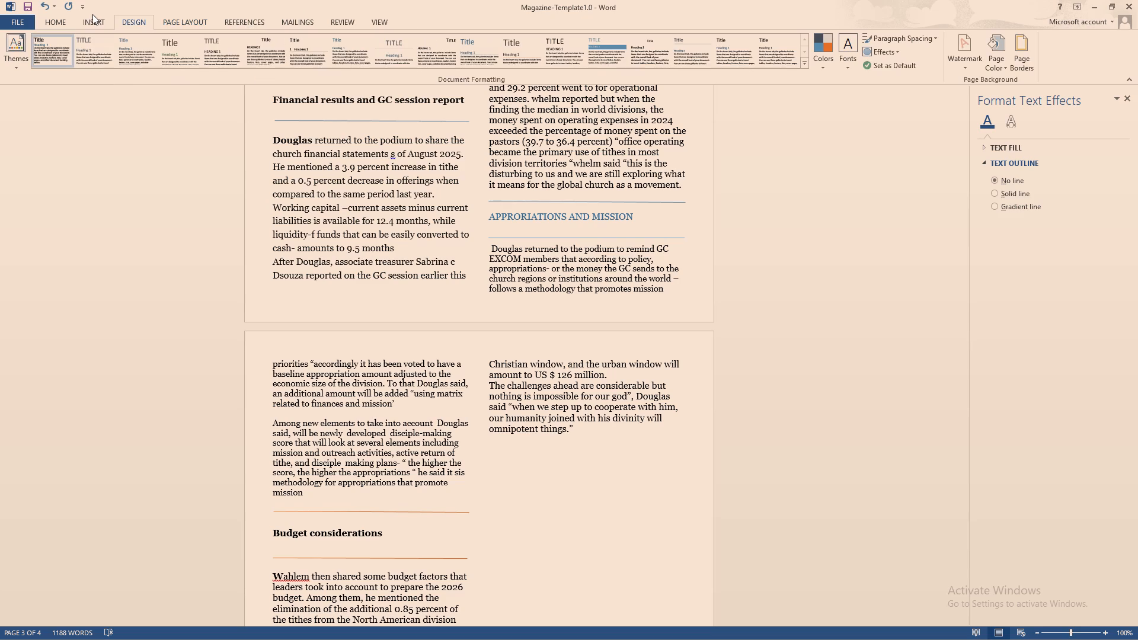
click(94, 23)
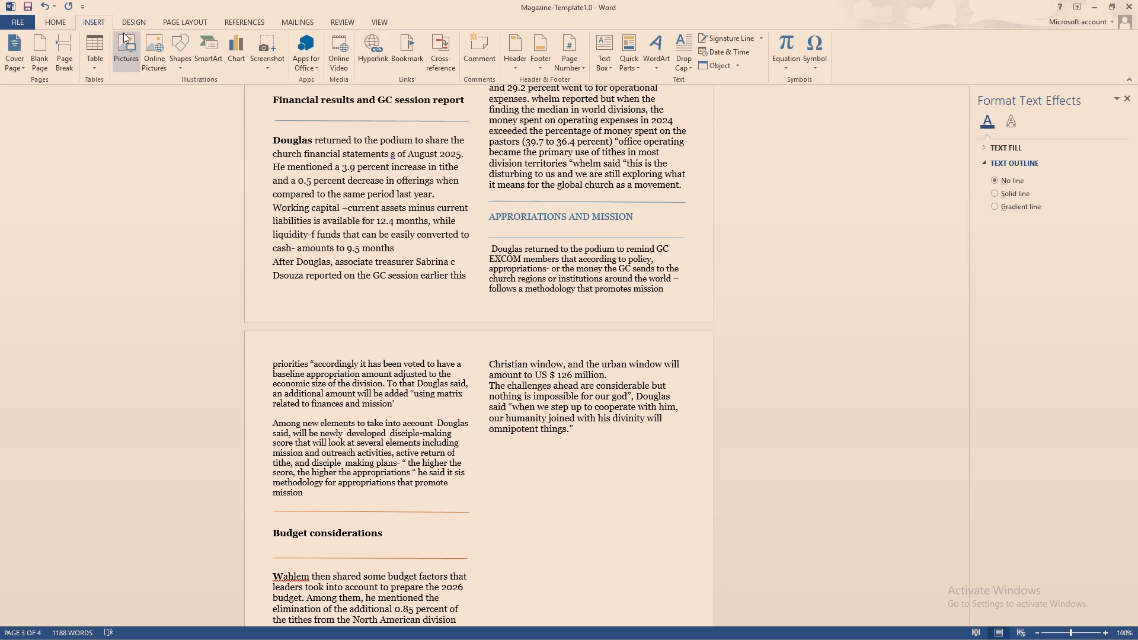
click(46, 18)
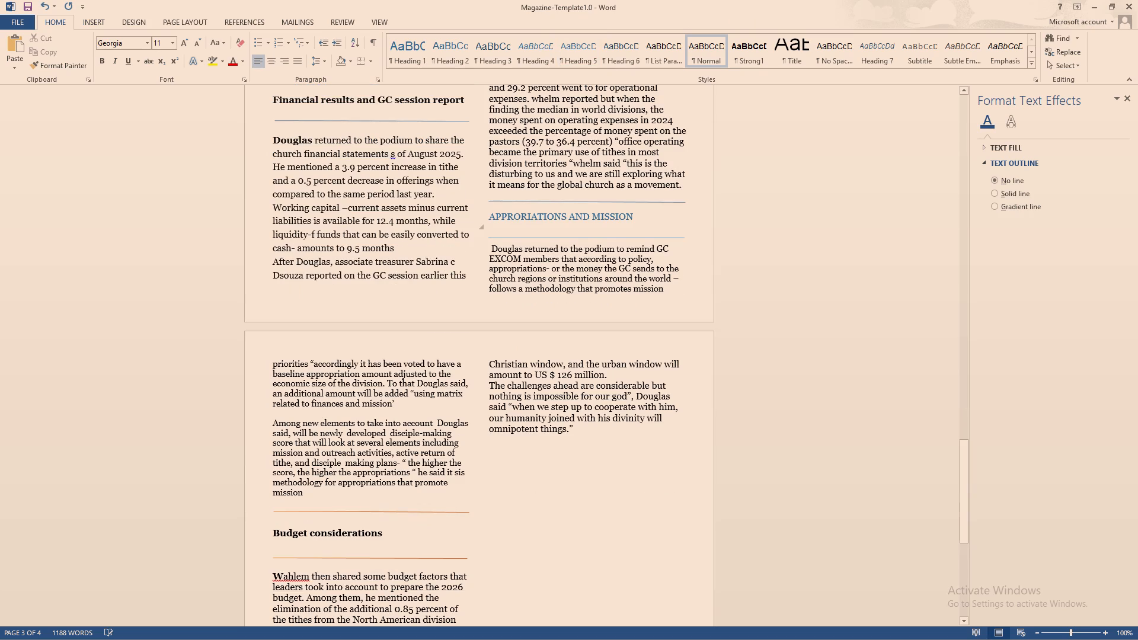
Examine the article pages from the feature opening to the end of the "Budget considerations" column for heading and layout consistency.
scroll(522, 237, down, 11)
scroll(522, 231, up, 6)
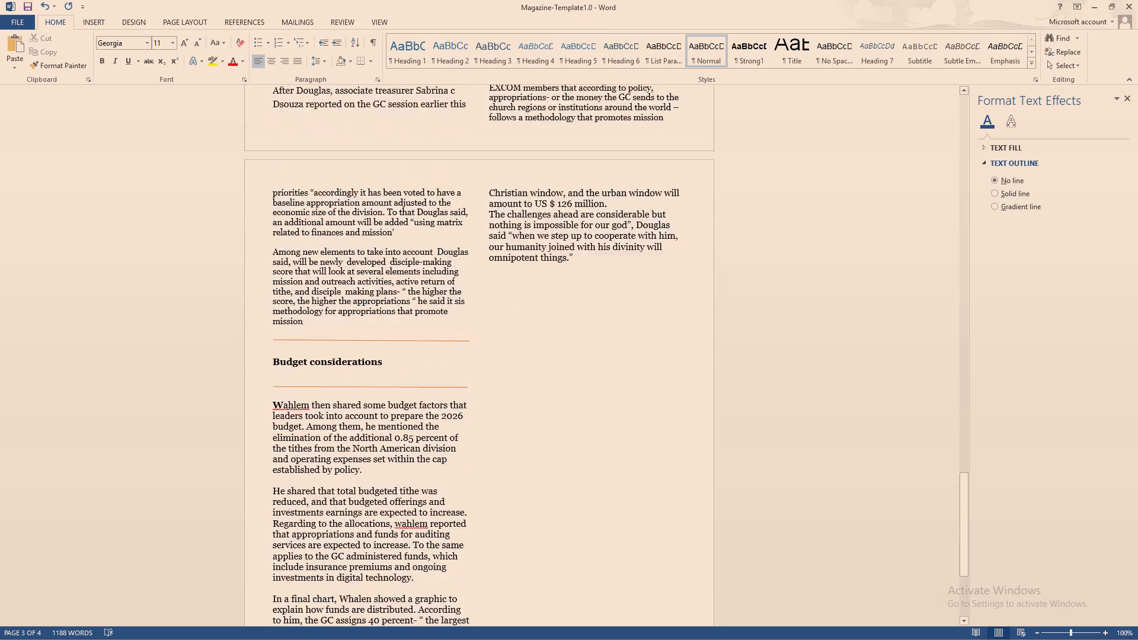
scroll(525, 226, up, 11)
scroll(524, 219, down, 4)
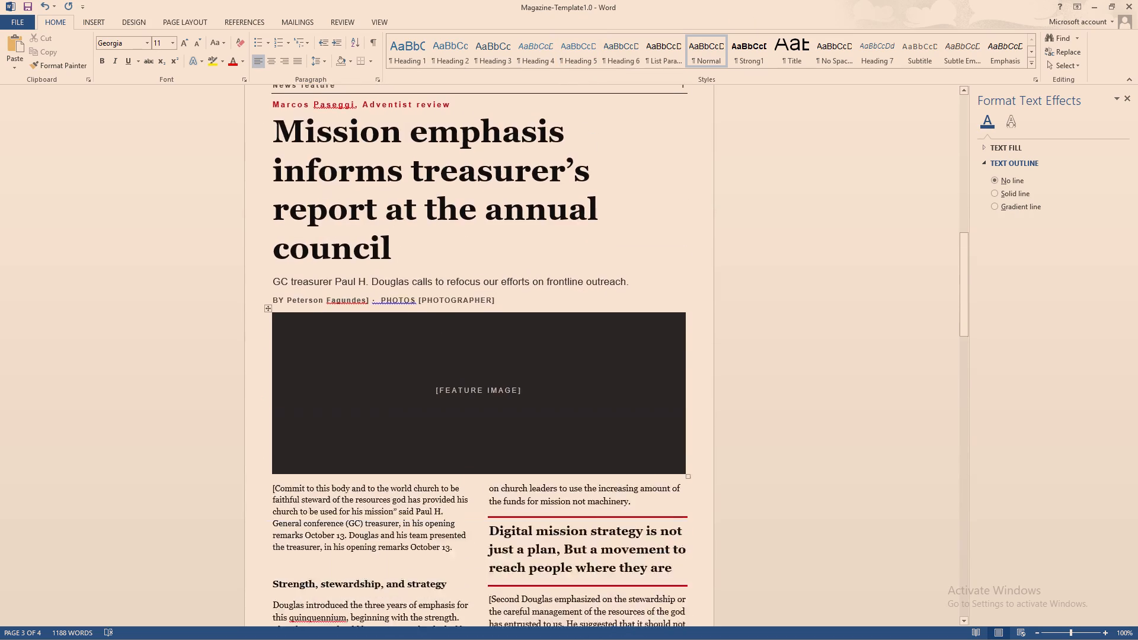
scroll(523, 220, down, 2)
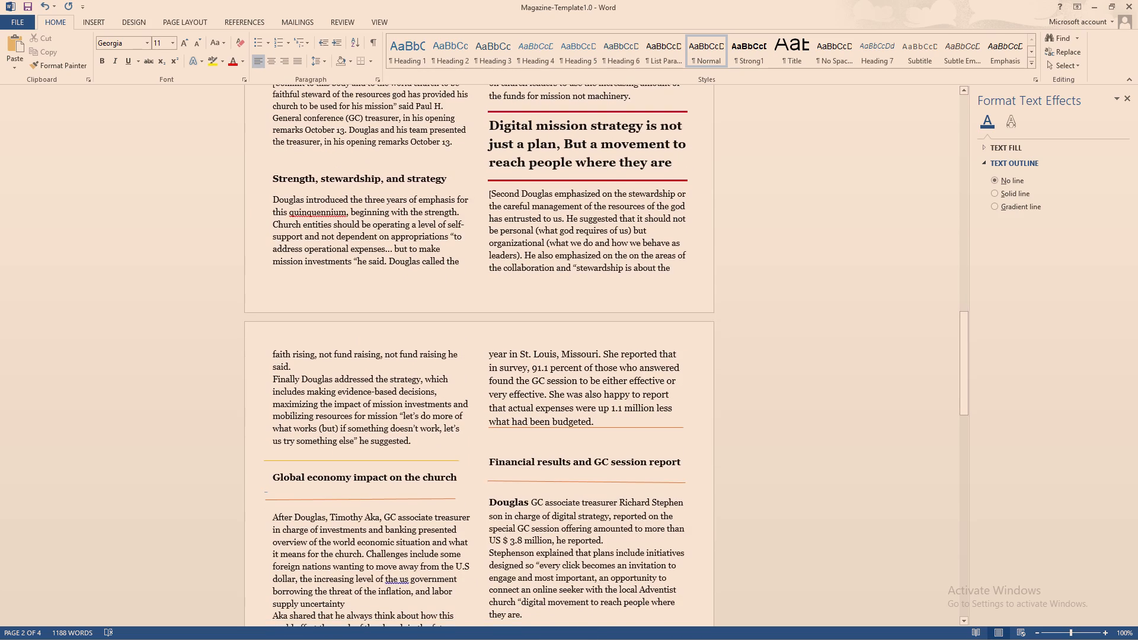
scroll(523, 215, down, 10)
scroll(523, 213, up, 2)
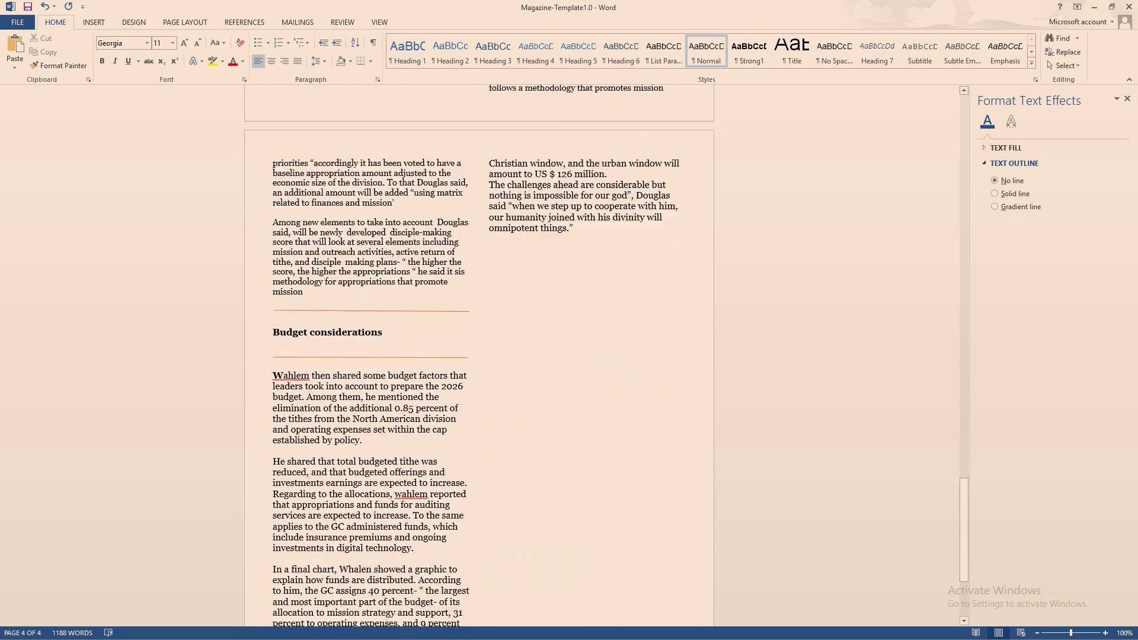
scroll(523, 213, up, 1)
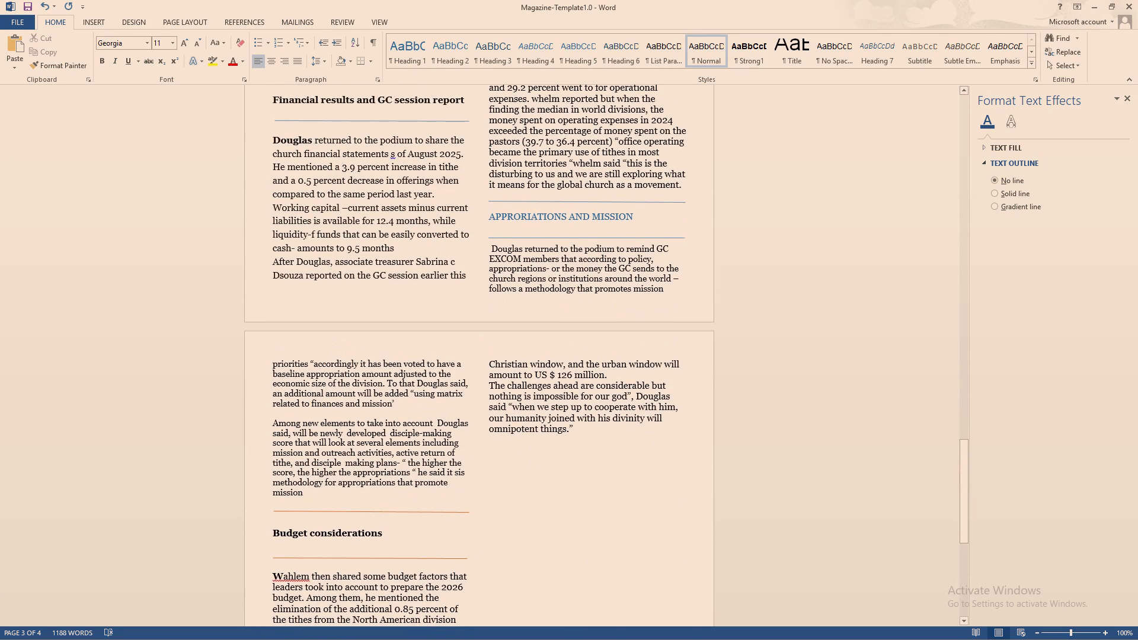
scroll(477, 371, down, 9)
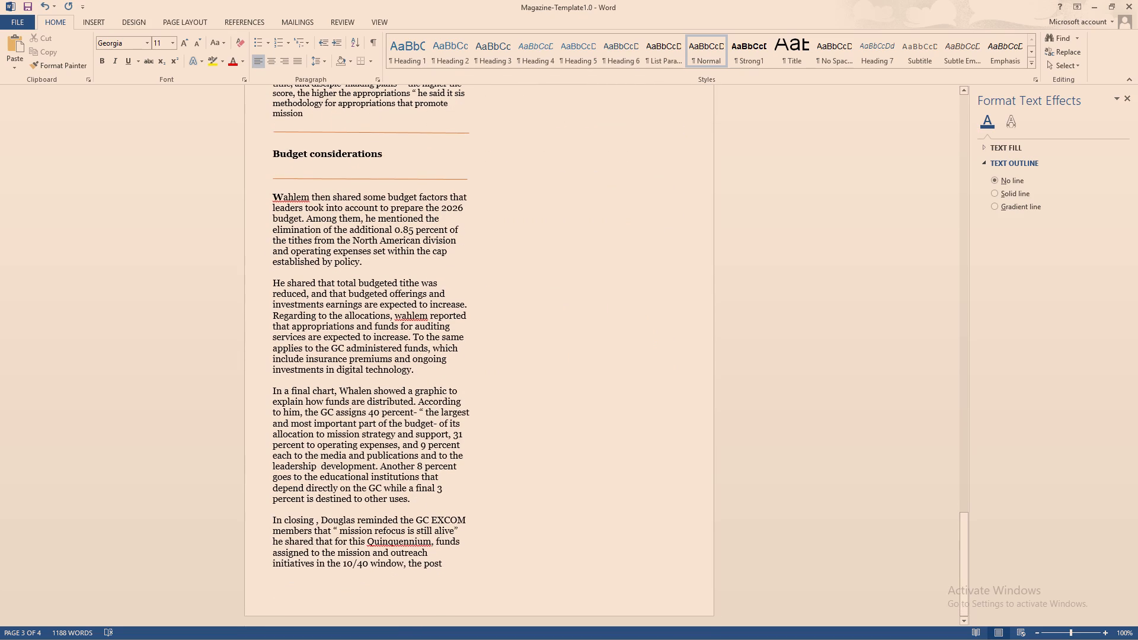
click(445, 585)
Set the font size of the "HOW IS TITHE USED?" heading on page 3 to 12.
scroll(420, 203, up, 2)
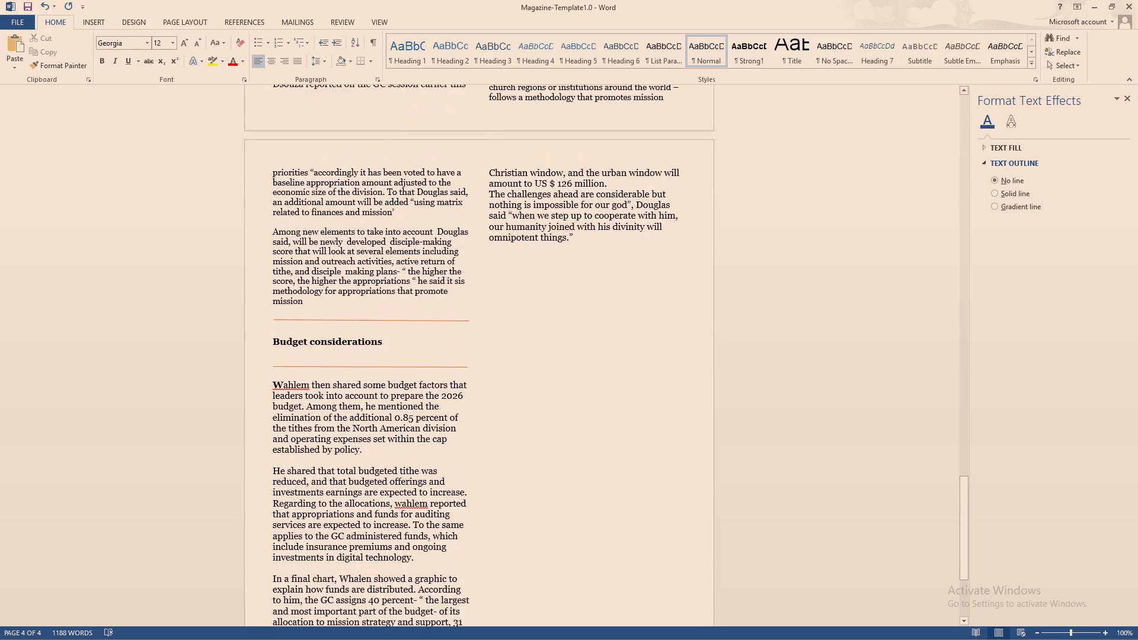
scroll(418, 199, up, 7)
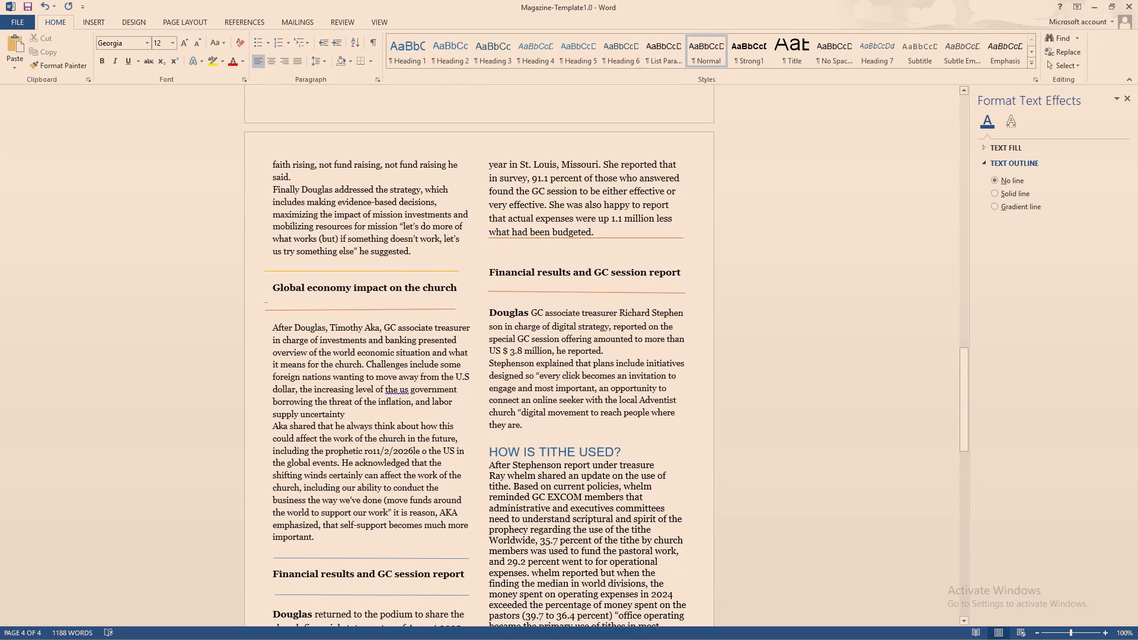
scroll(417, 194, down, 2)
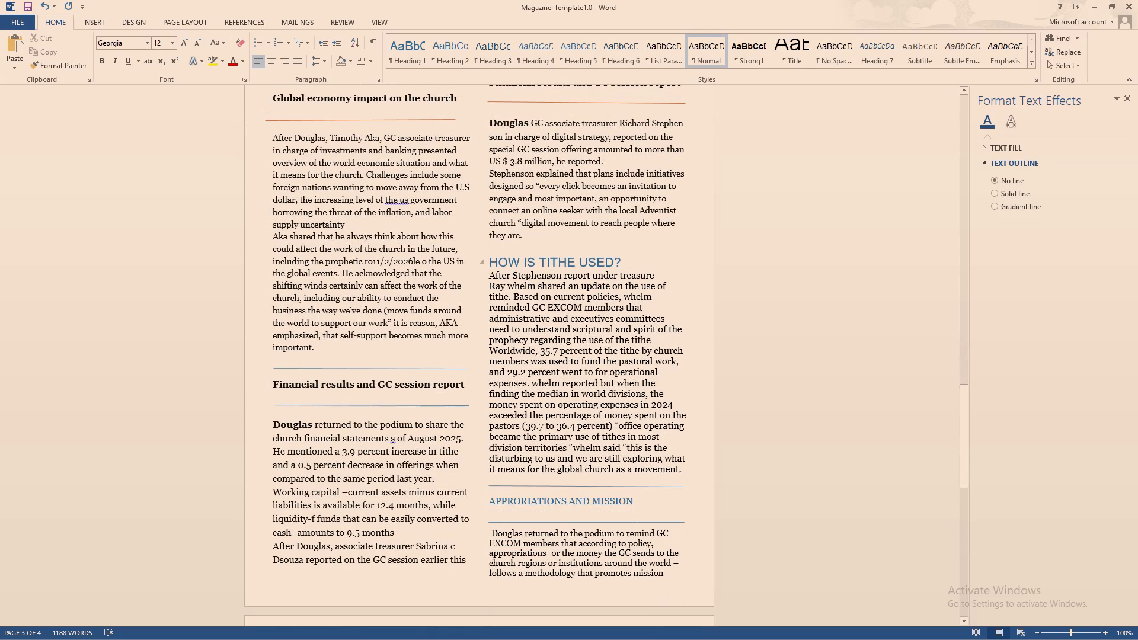
drag(619, 258, 539, 247)
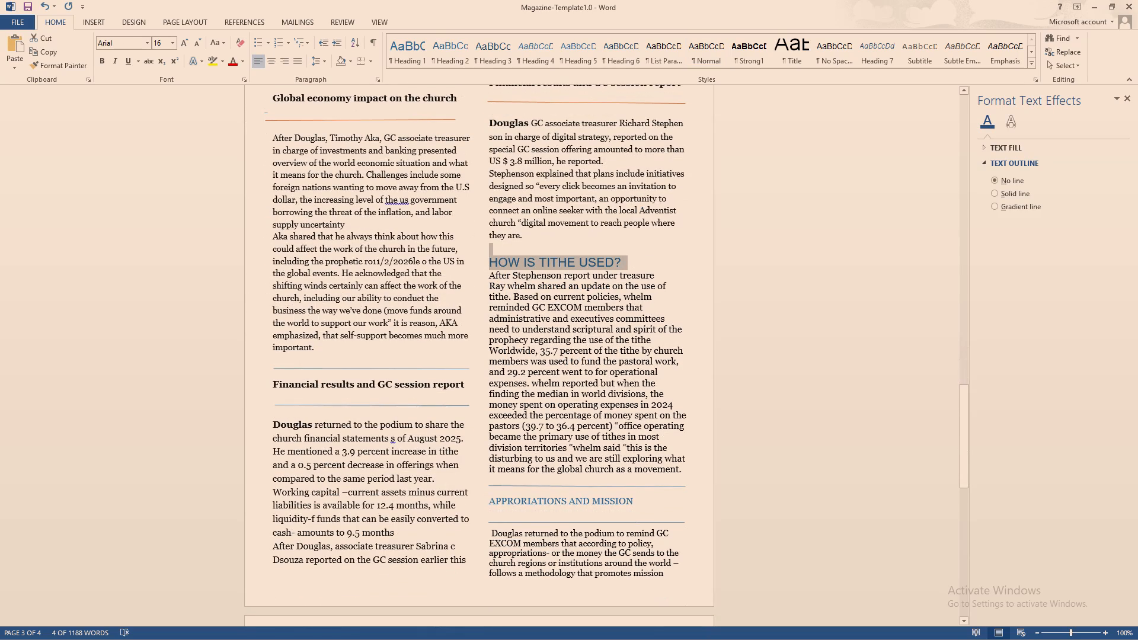
click(172, 44)
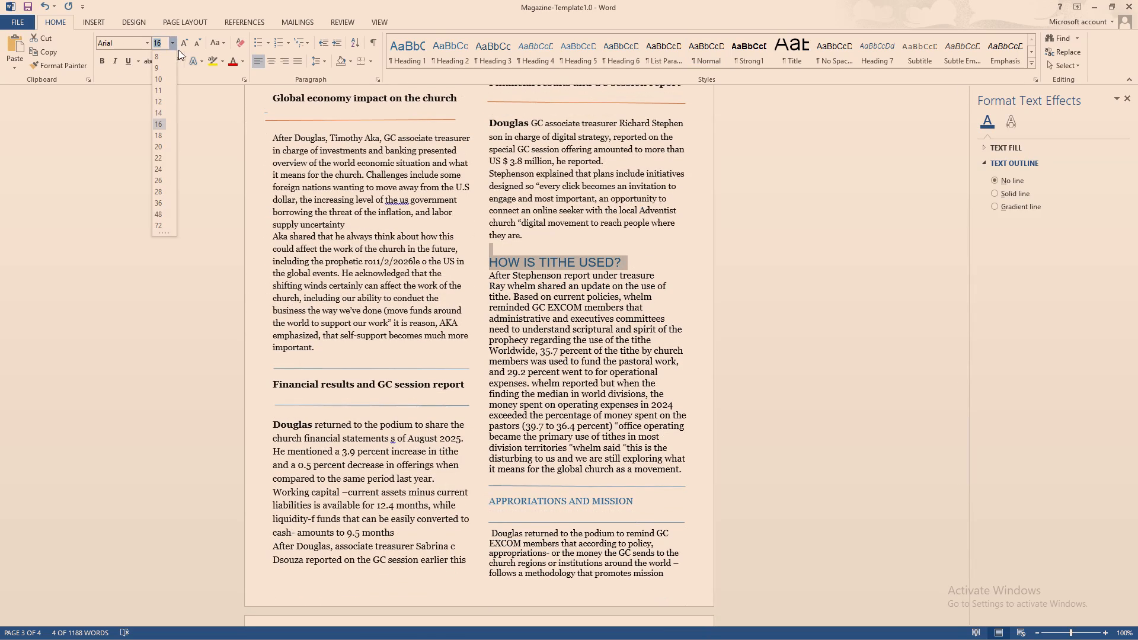
click(162, 105)
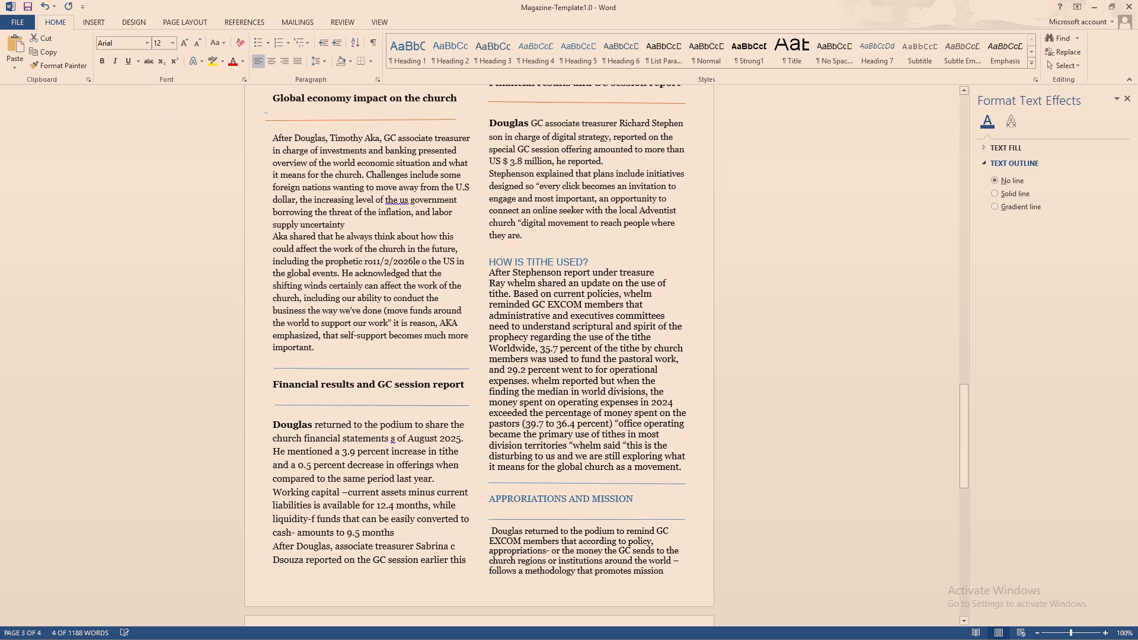
Add a blank line between the "HOW IS TITHE USED?" heading and the paragraph beginning "After Stephenson report".
click(606, 260)
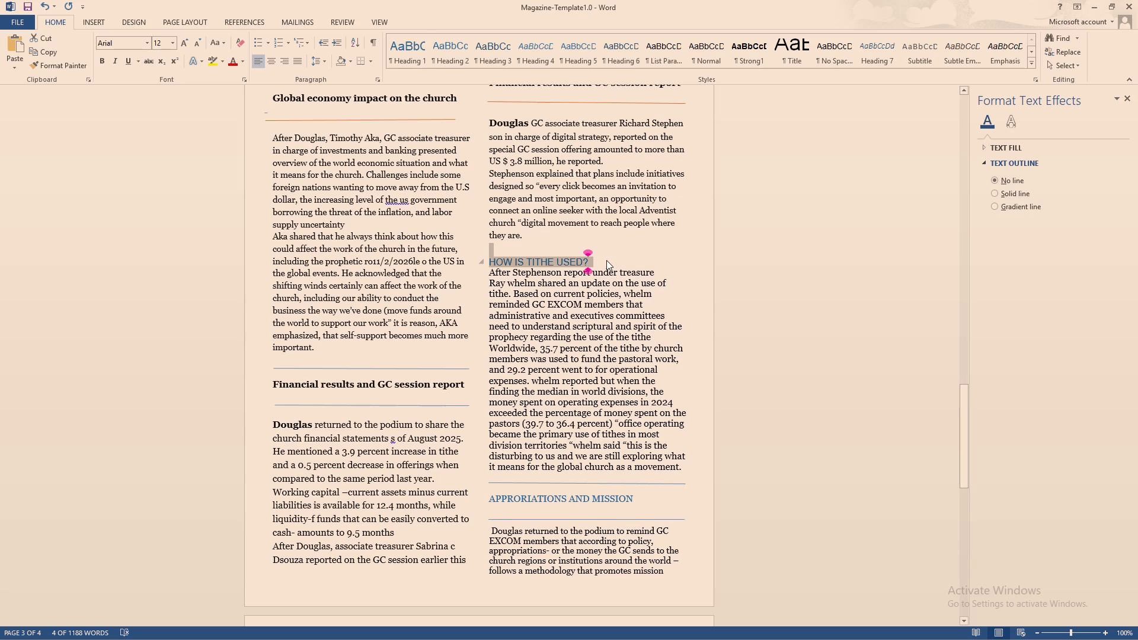
key(Return)
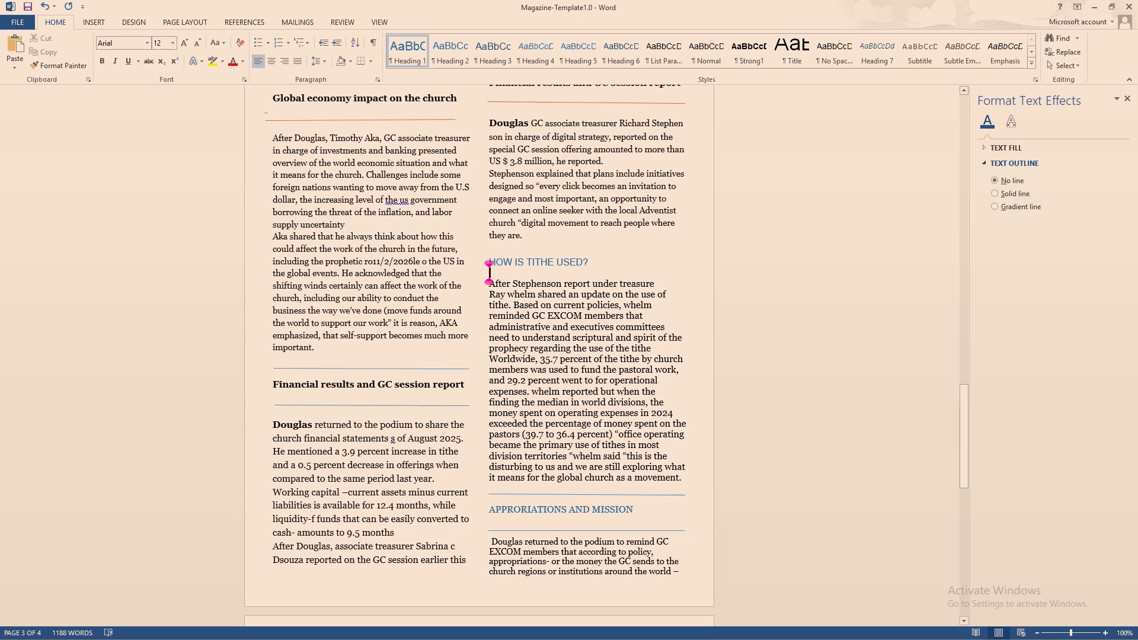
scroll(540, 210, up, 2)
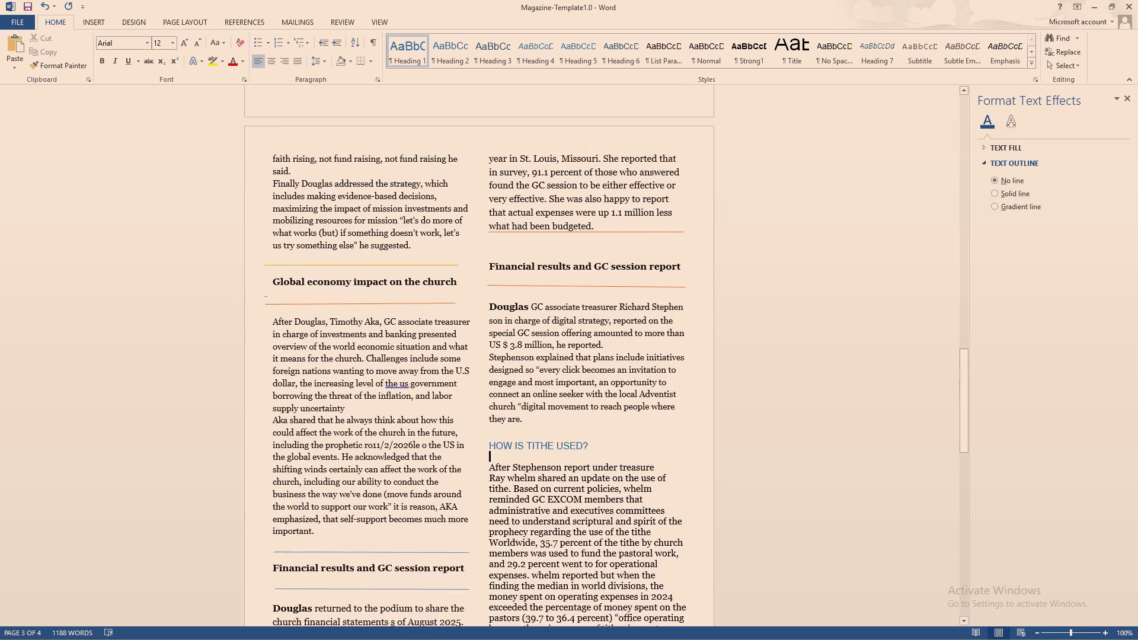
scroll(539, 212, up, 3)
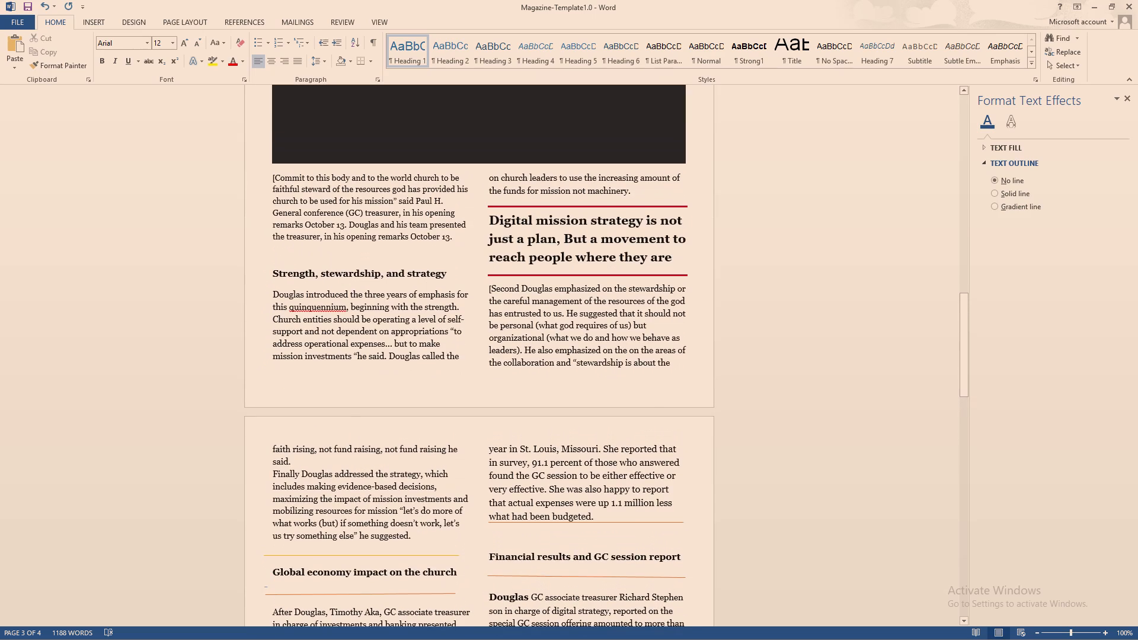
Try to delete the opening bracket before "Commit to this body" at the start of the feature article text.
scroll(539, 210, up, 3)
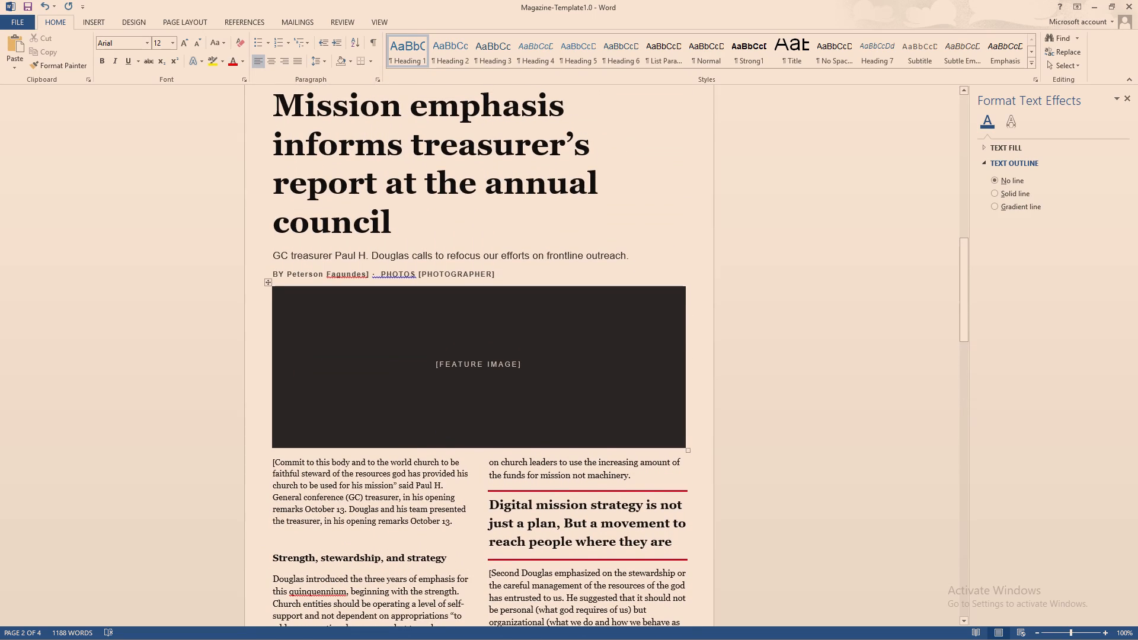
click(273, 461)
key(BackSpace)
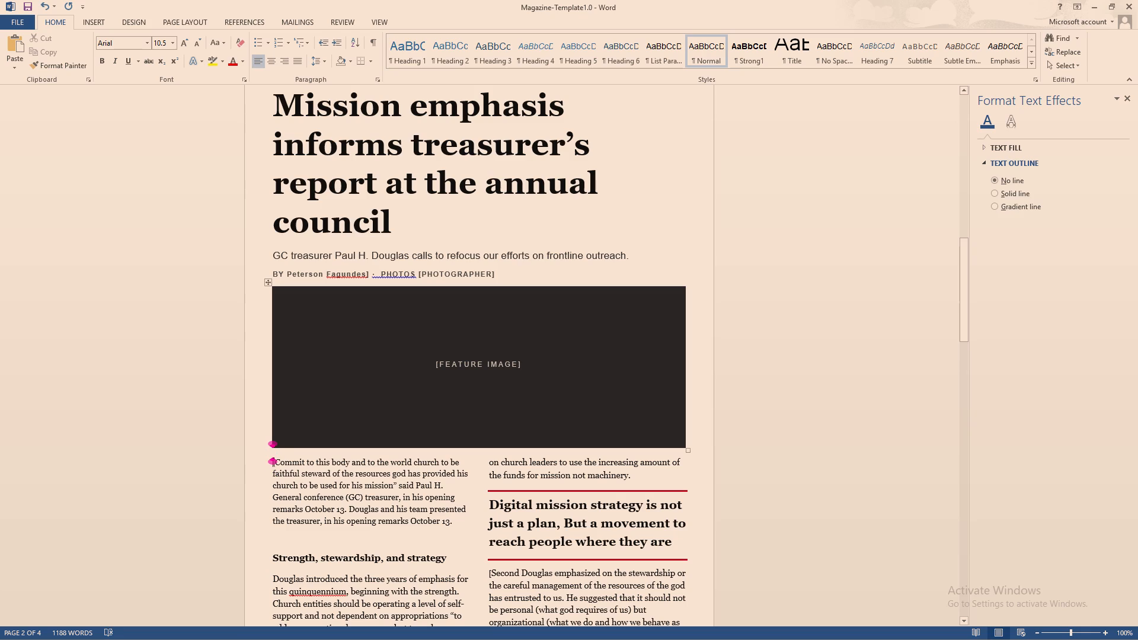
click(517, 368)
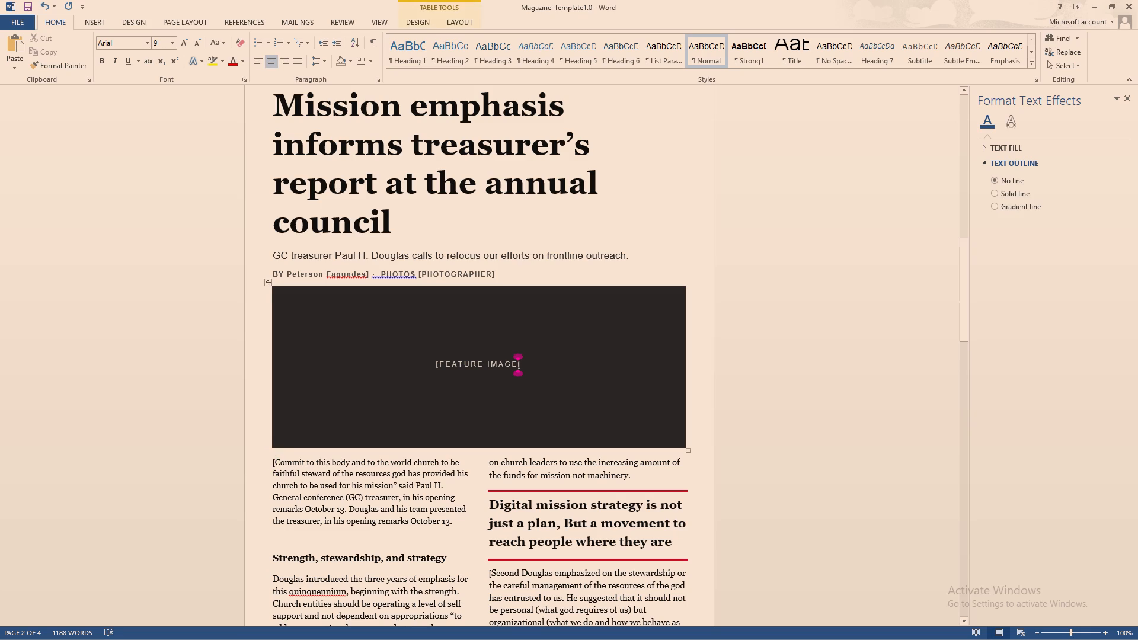
Replace the PHOTOGRAPHER placeholder in the feature byline with "Adventist world review photographer".
click(424, 279)
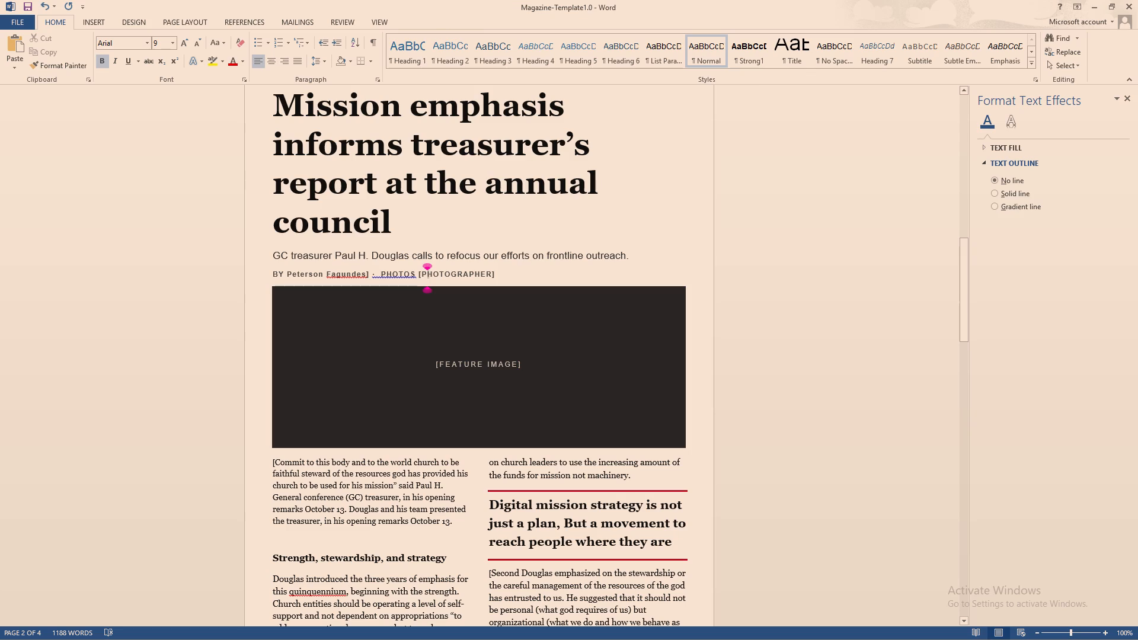
drag(490, 271, 437, 267)
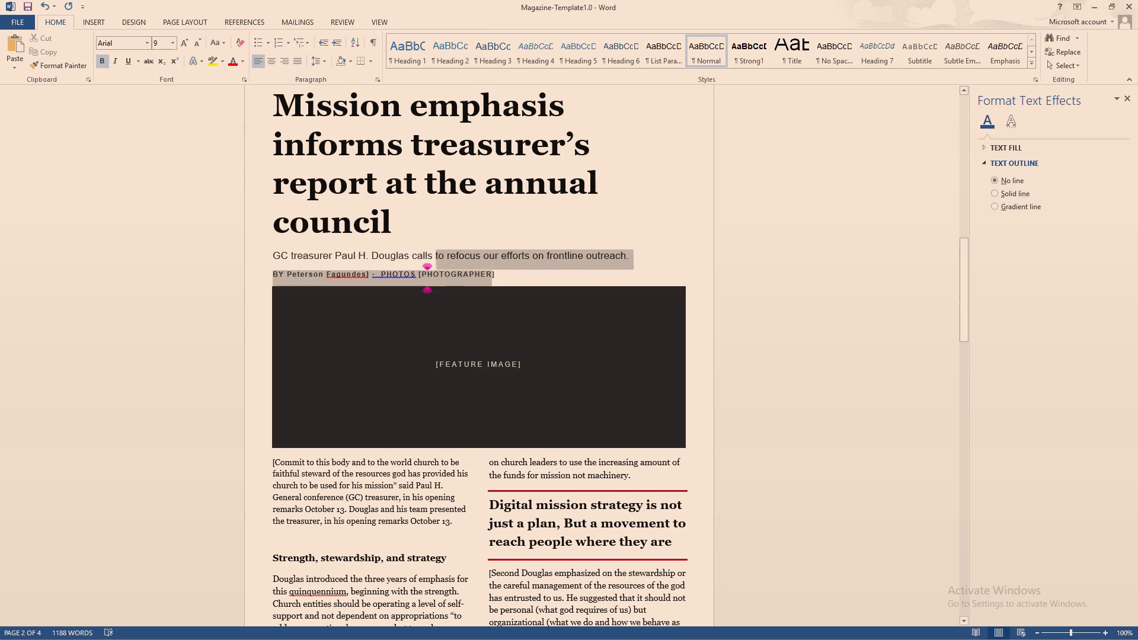
drag(437, 267, 422, 273)
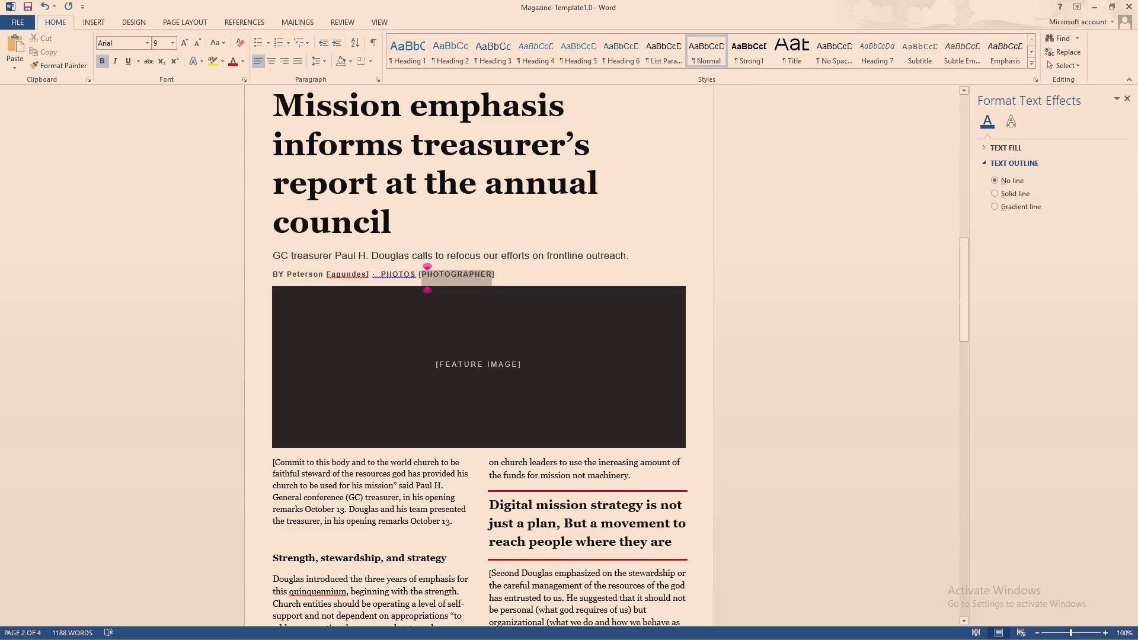
key(BackSpace)
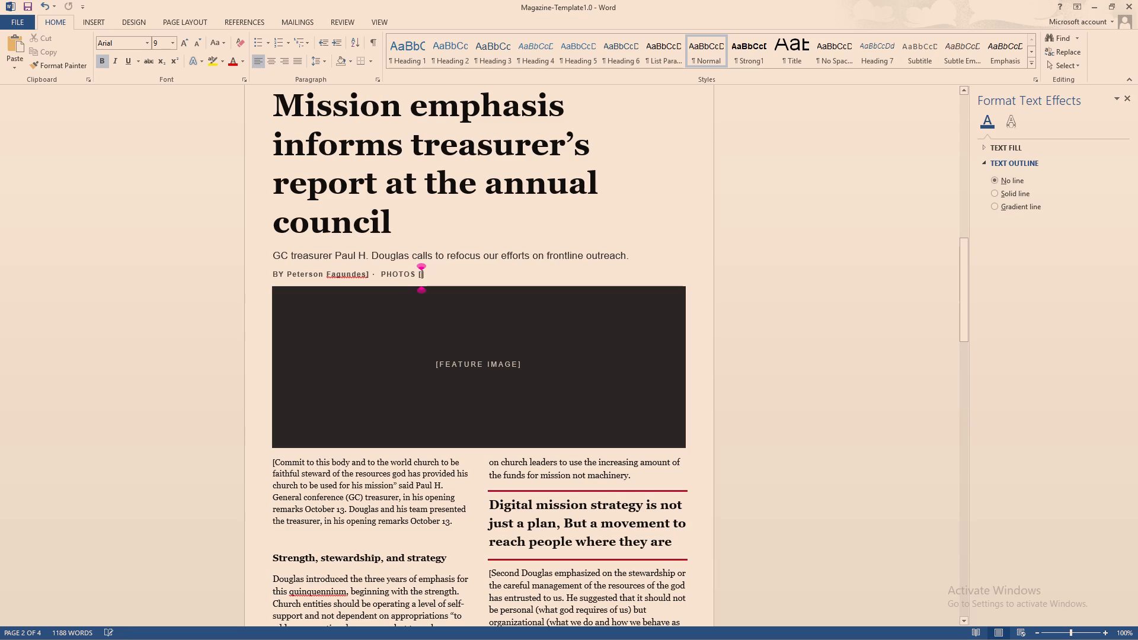
key(a)
key(s)
key(BackSpace)
text(dventist worl)
text(d revi)
text(ew)
key(space)
text(pg)
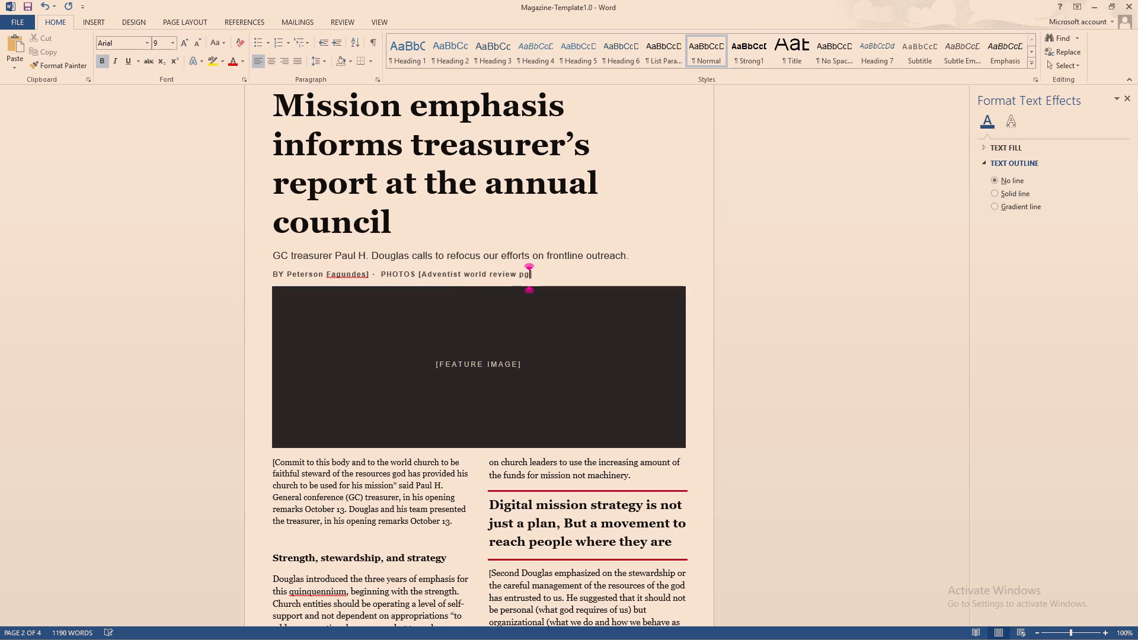
key(BackSpace)
text(hoto)
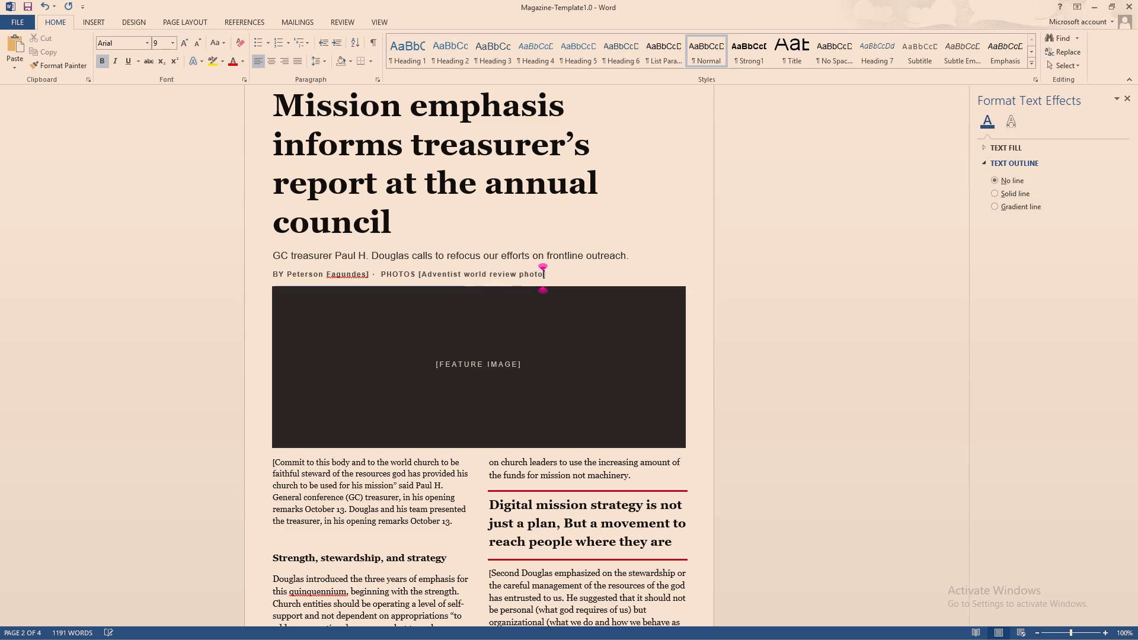
key(BackSpace)
key(g)
key(r)
key(BackSpace)
key(BackSpace)
text(ographer)
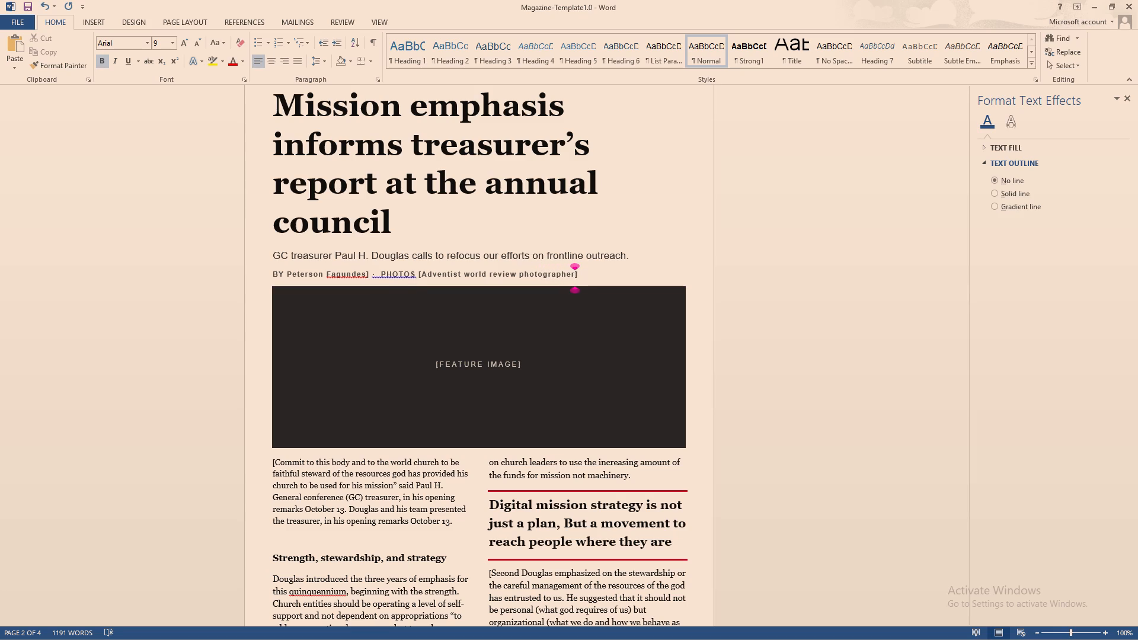
Change the square brackets around the photo credit "Adventist world review photographer" to parentheses.
key(shift+parenright)
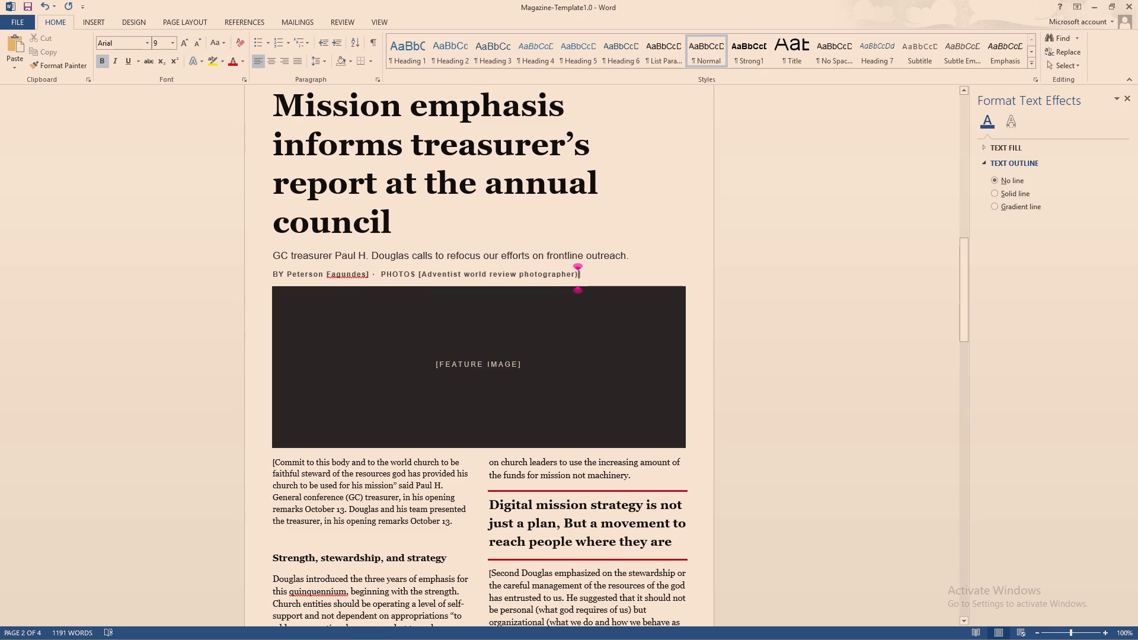
click(583, 277)
key(BackSpace)
click(420, 273)
key(BackSpace)
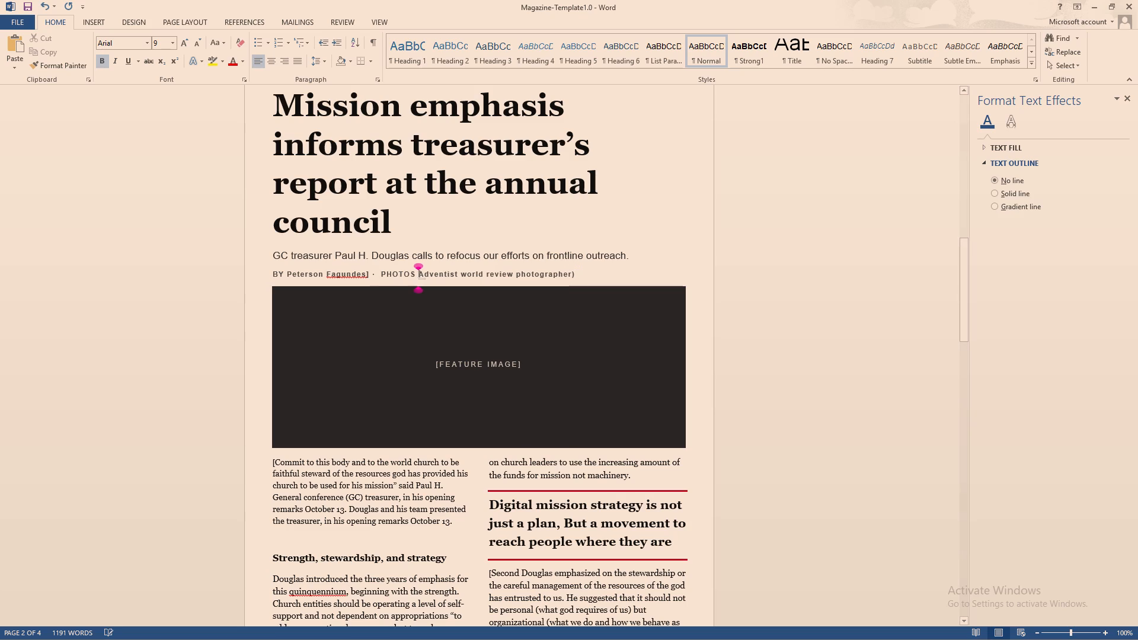
key(shift+asterisk)
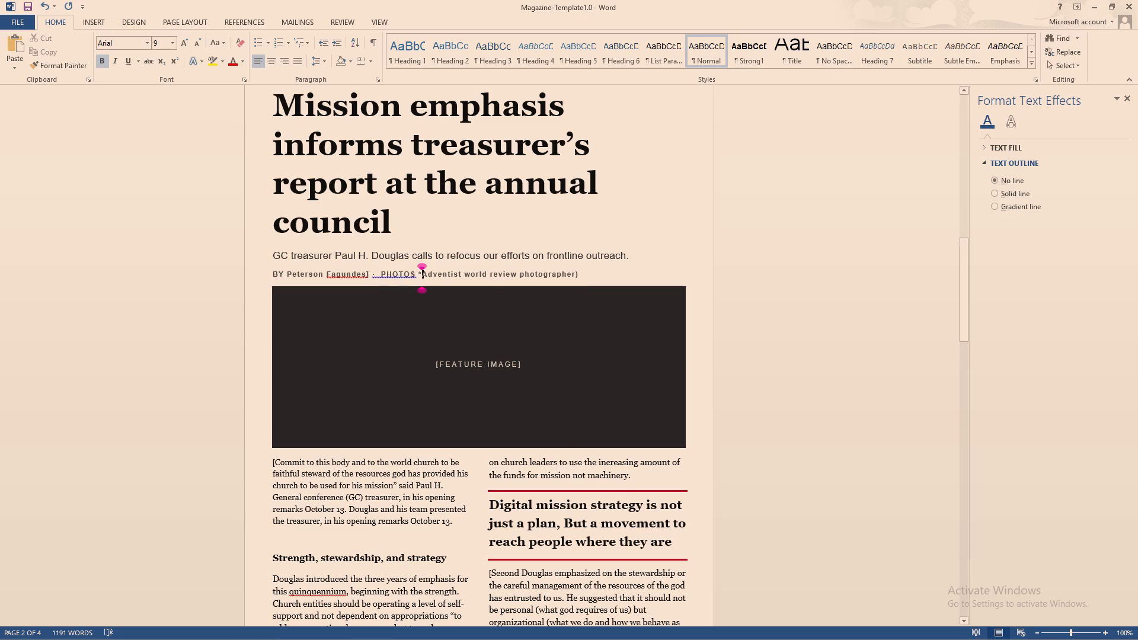
key(BackSpace)
key(shift+parenleft)
Remove the extra space before "PHOTOS" in the feature byline.
click(401, 274)
click(380, 274)
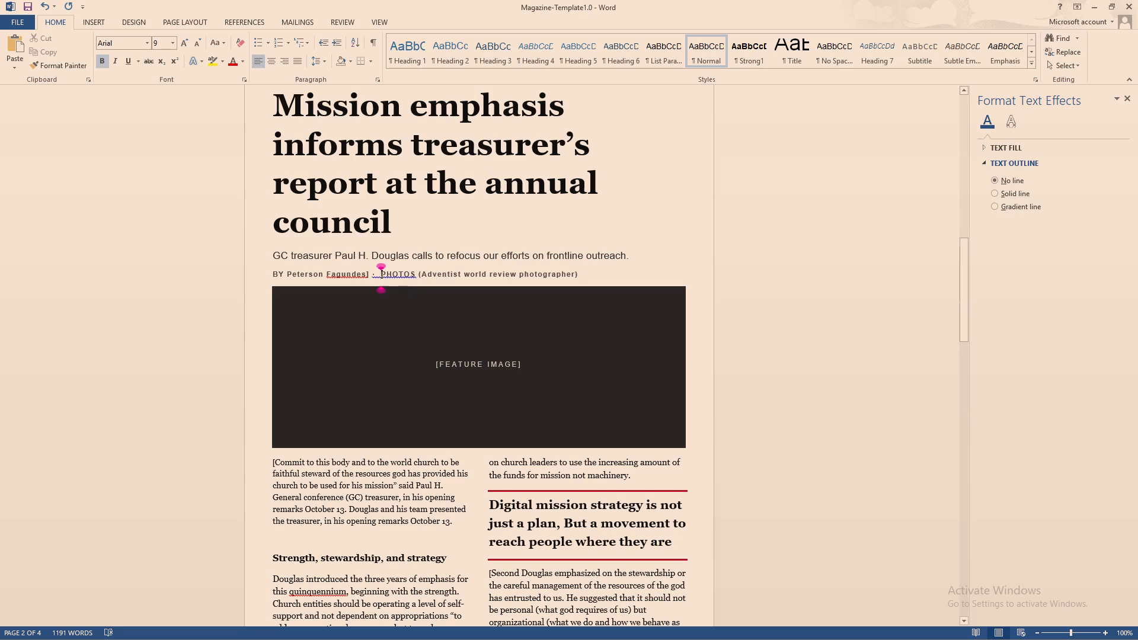
key(BackSpace)
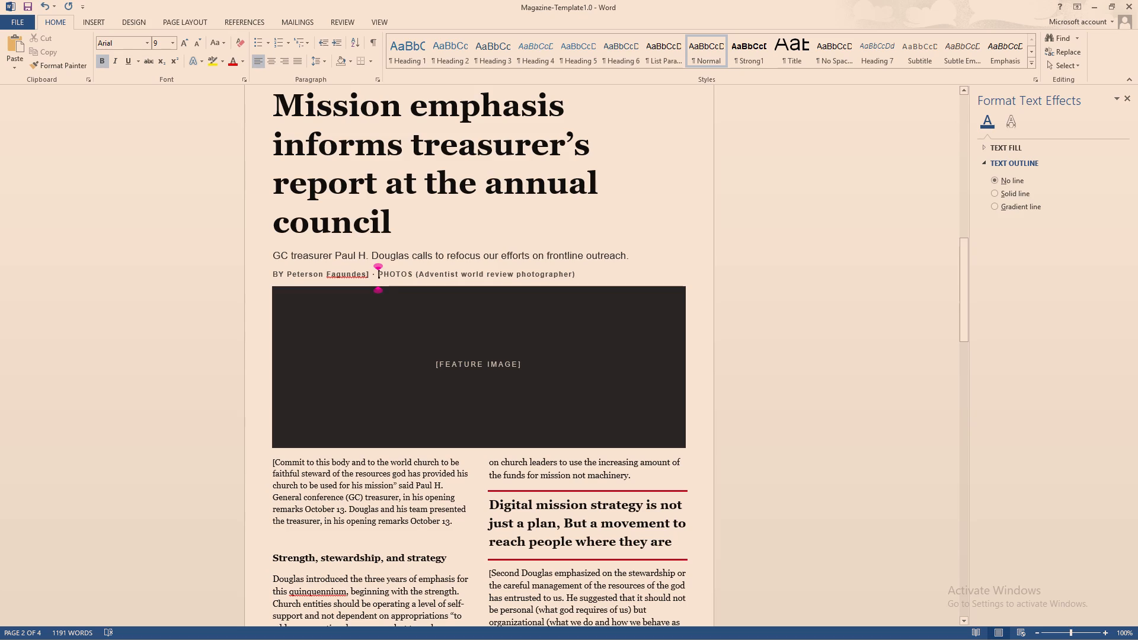
Save the magazine document.
scroll(512, 248, up, 2)
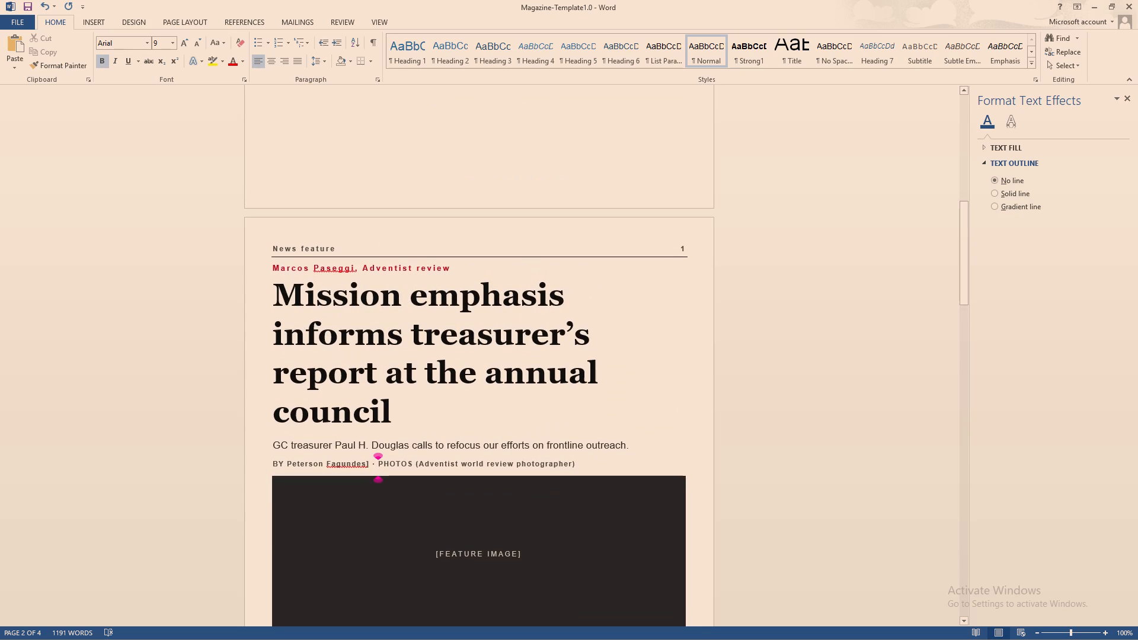
click(15, 21)
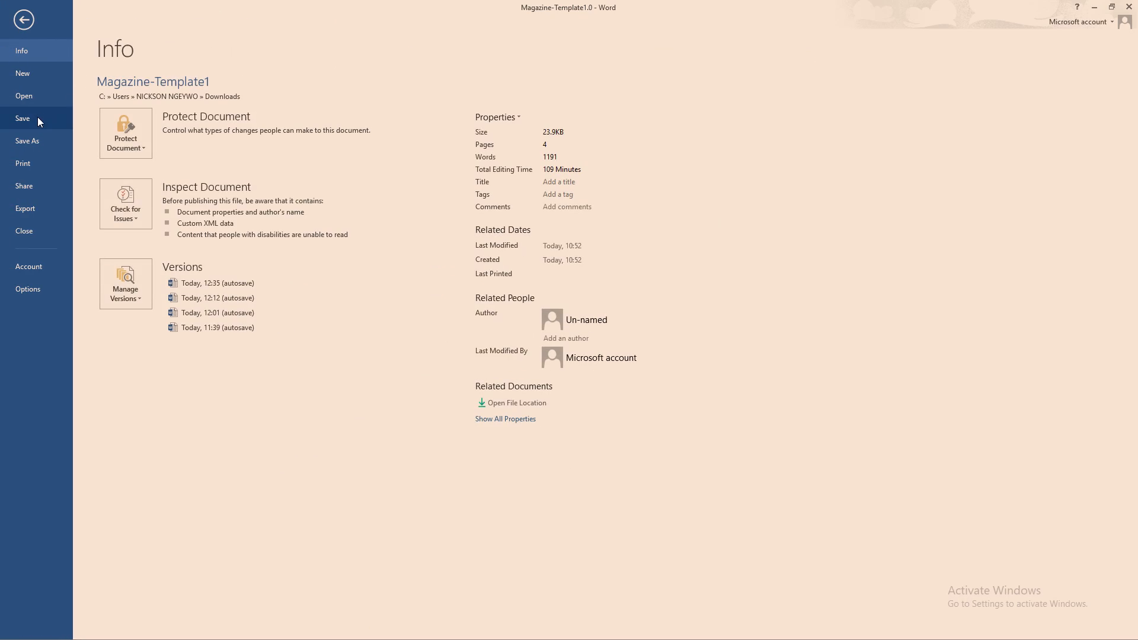
Save the magazine document.
click(33, 120)
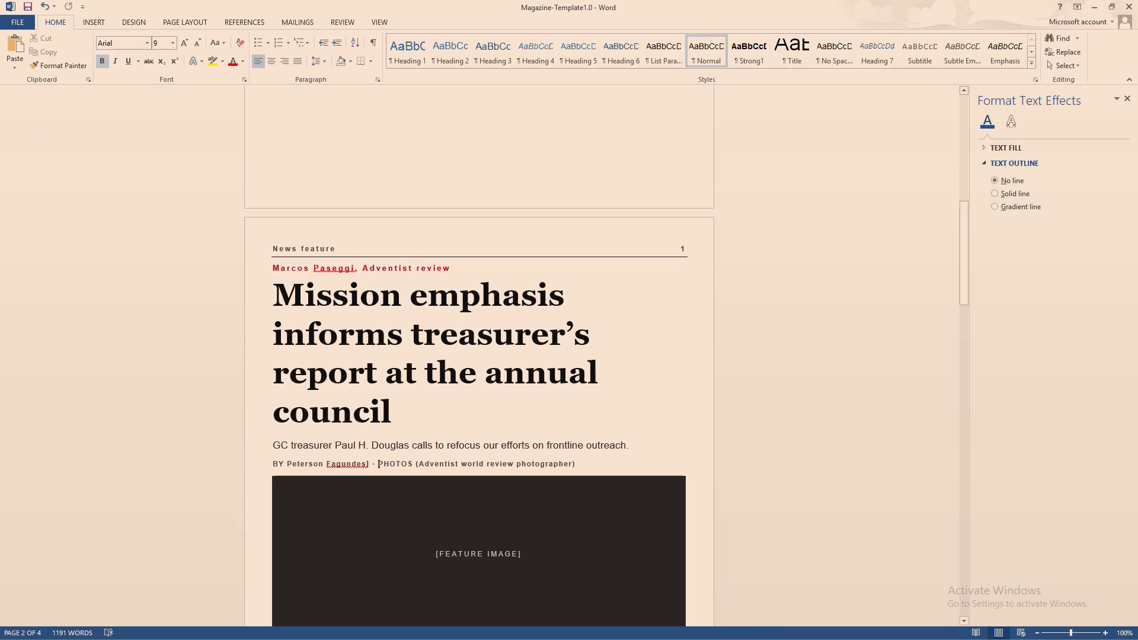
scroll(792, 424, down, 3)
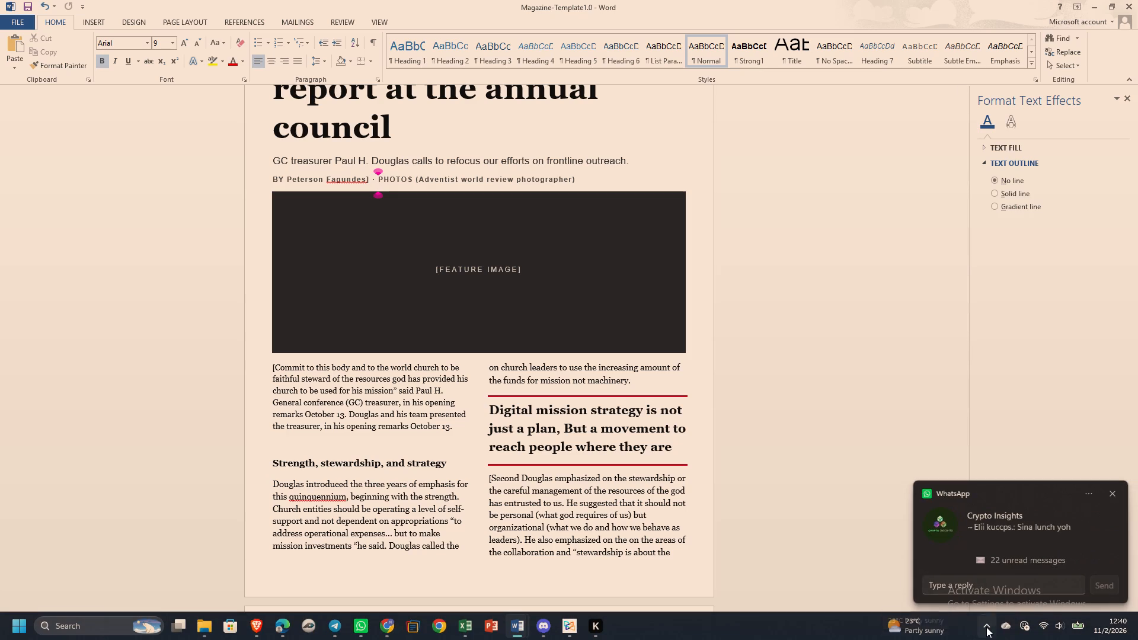
Turn on the computer's mobile hotspot.
click(1041, 626)
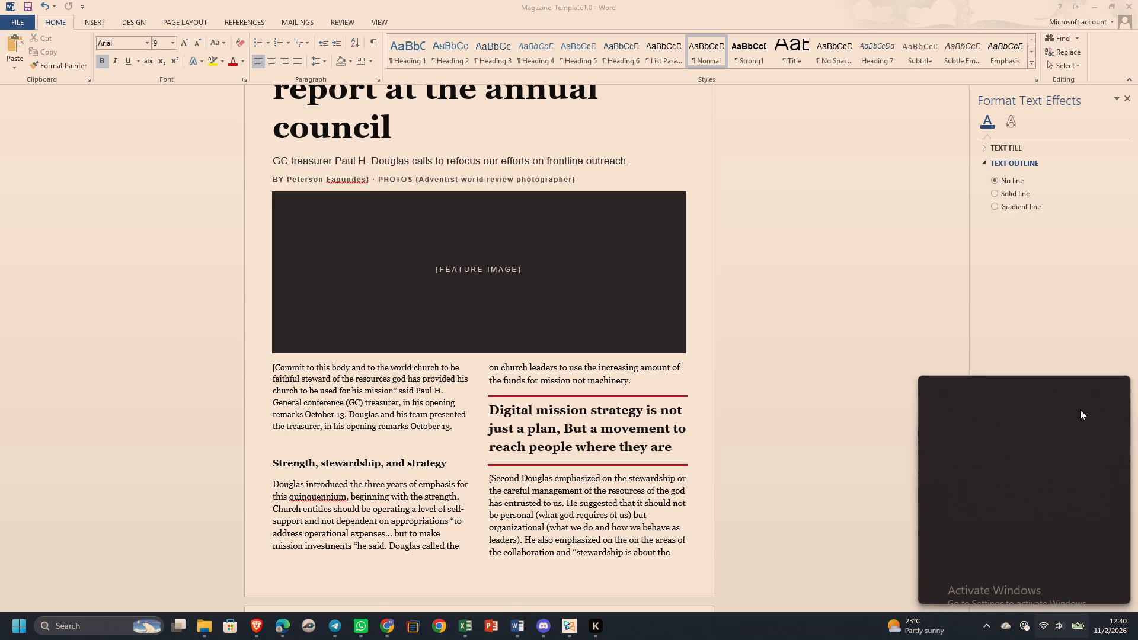
click(1083, 405)
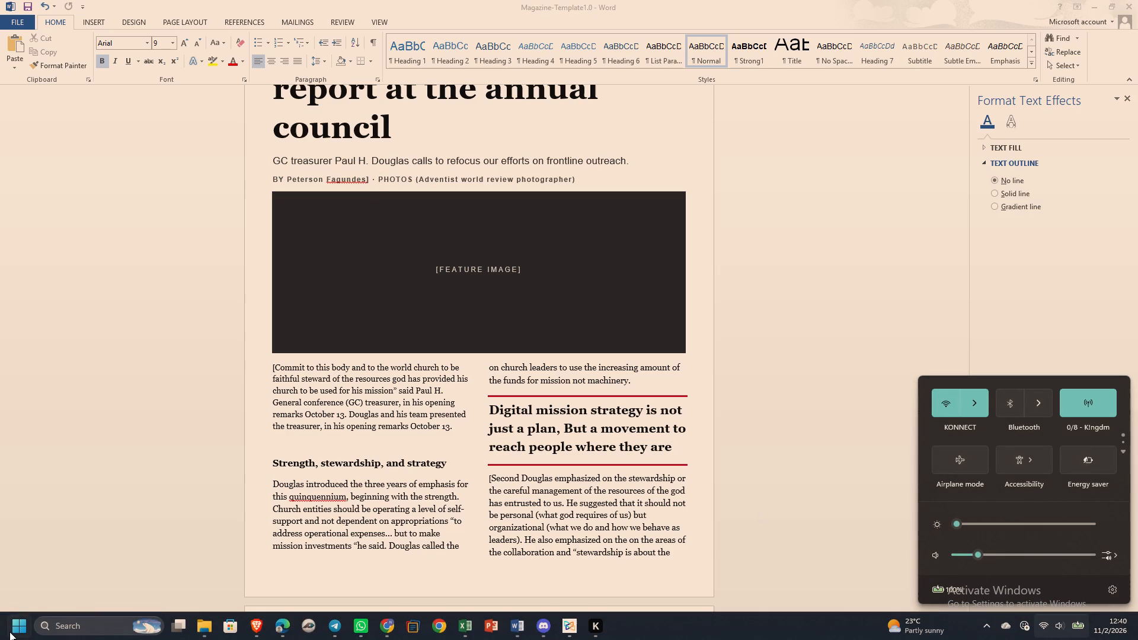
Search Windows for "k".
click(74, 630)
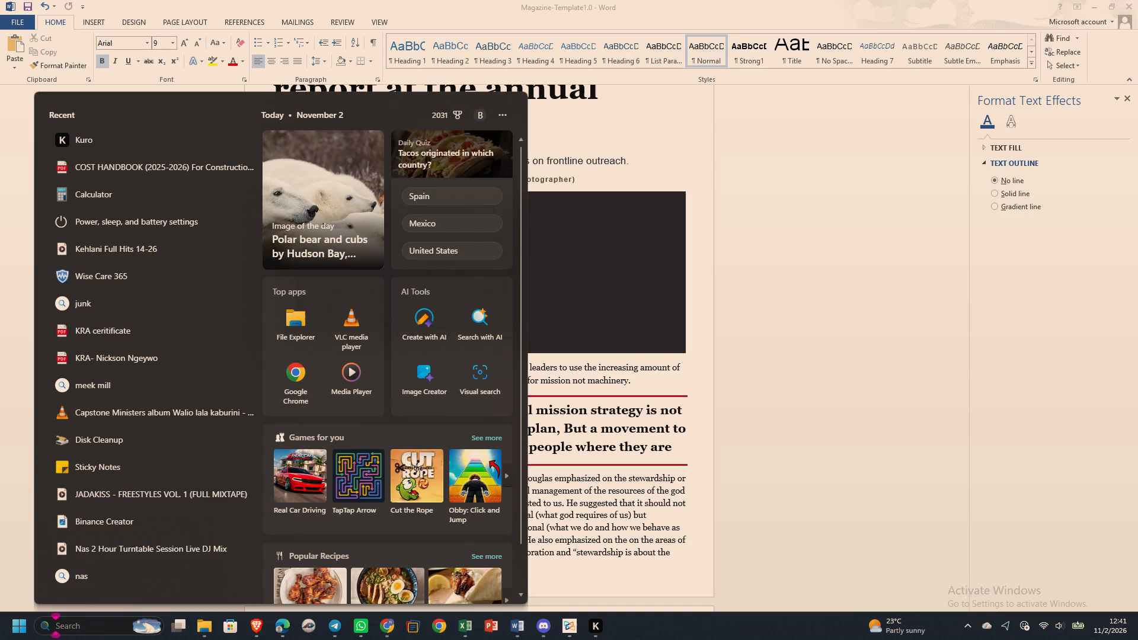
click(78, 631)
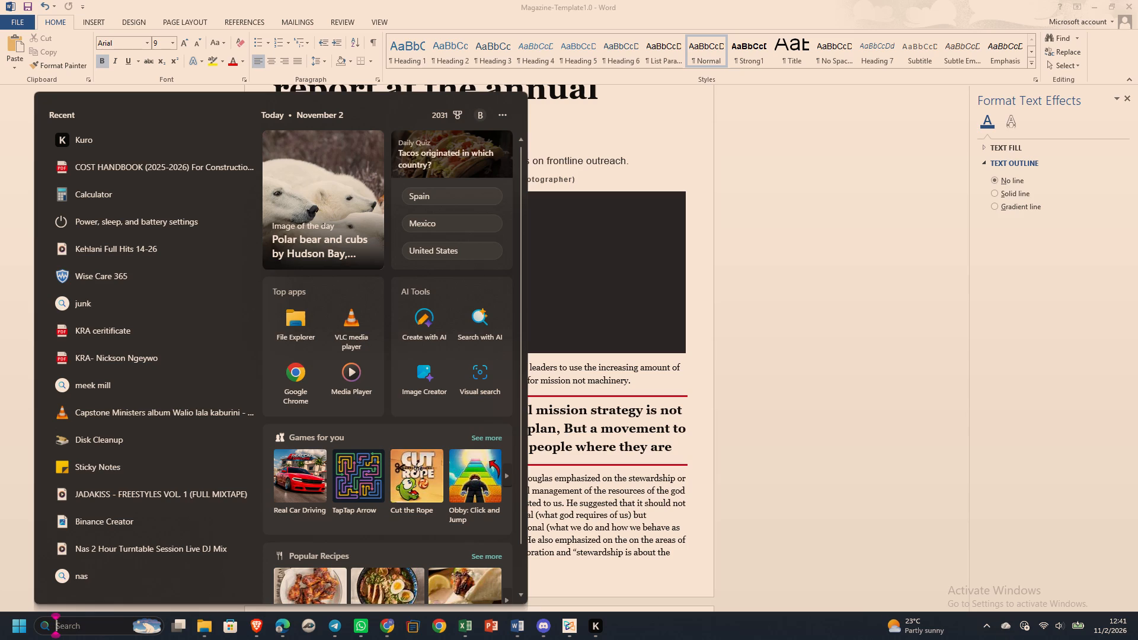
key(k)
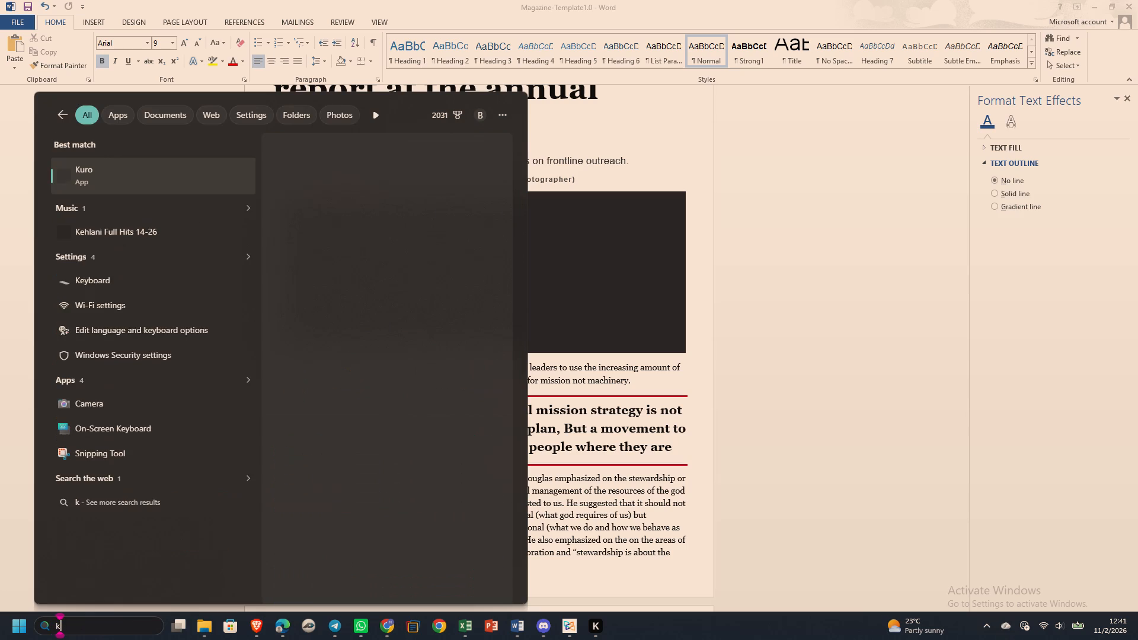
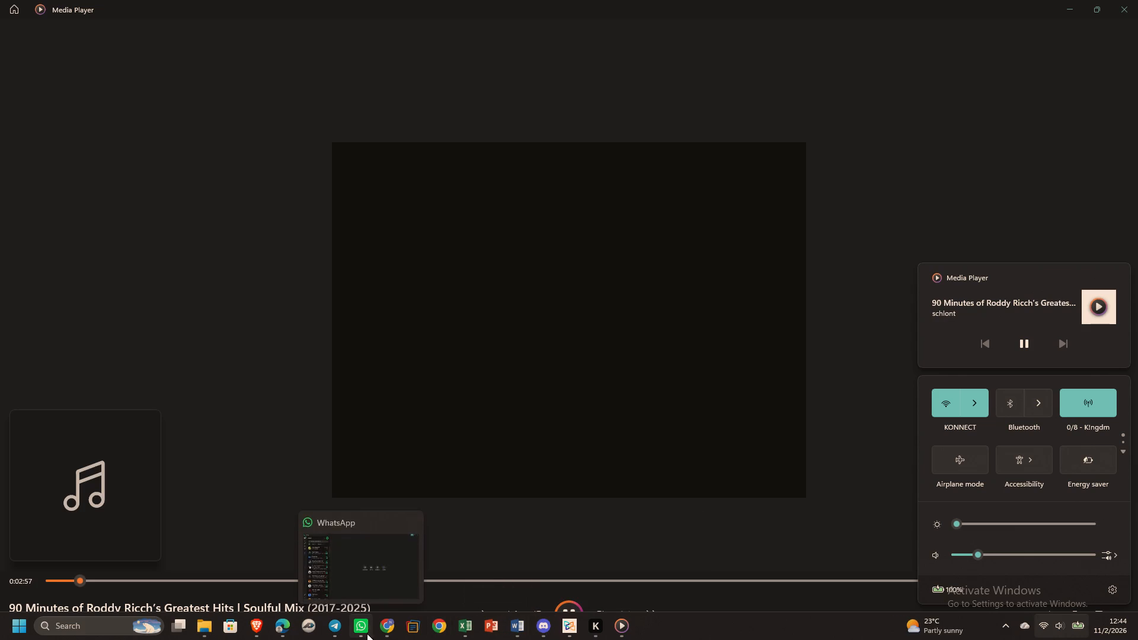
Switch to Chrome to check the 15-minute XAGUSDT.P silver perpetual contract chart on TradingView.
click(391, 620)
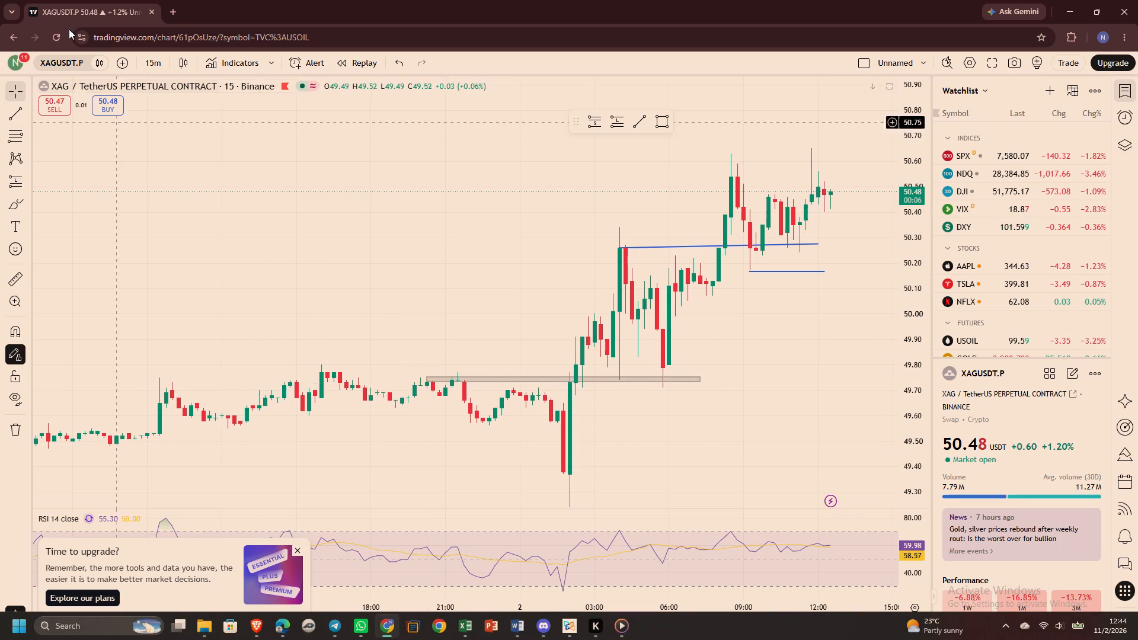
Switch the chart from XAGUSDT.P to the SKHYUSDT.P perpetual swap contract on OKX and bring its latest candles into view.
click(66, 63)
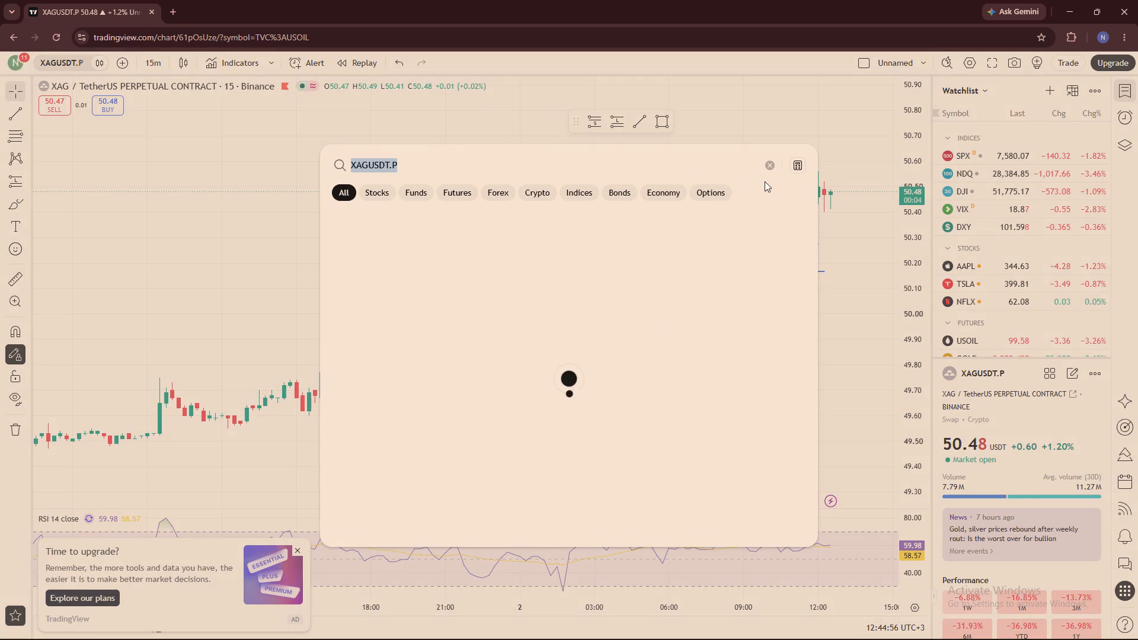
click(766, 165)
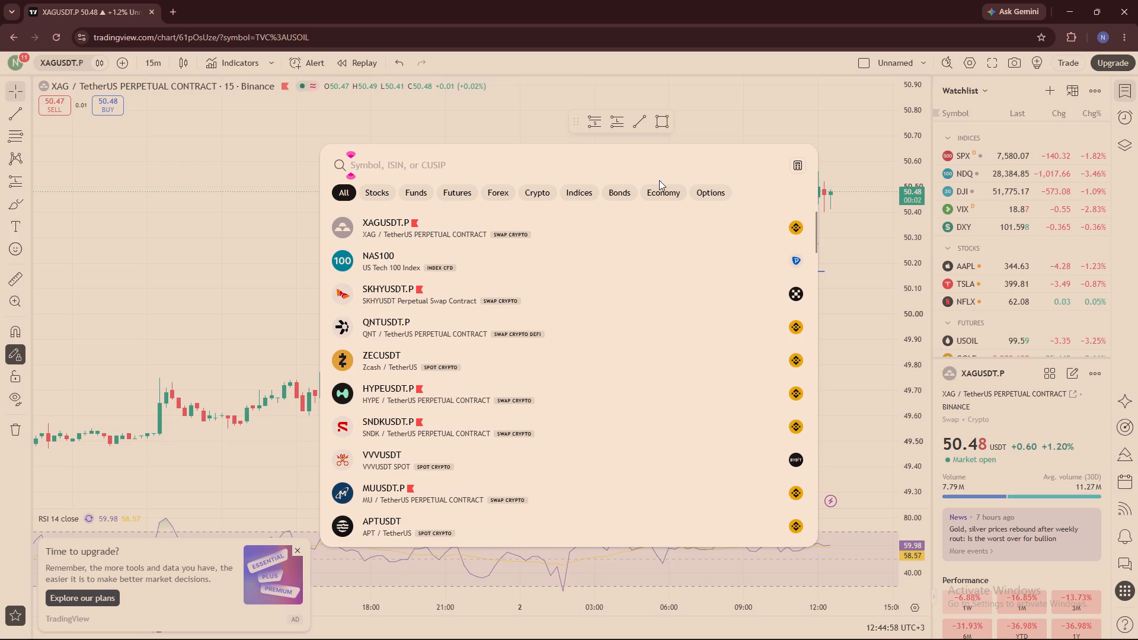
click(456, 292)
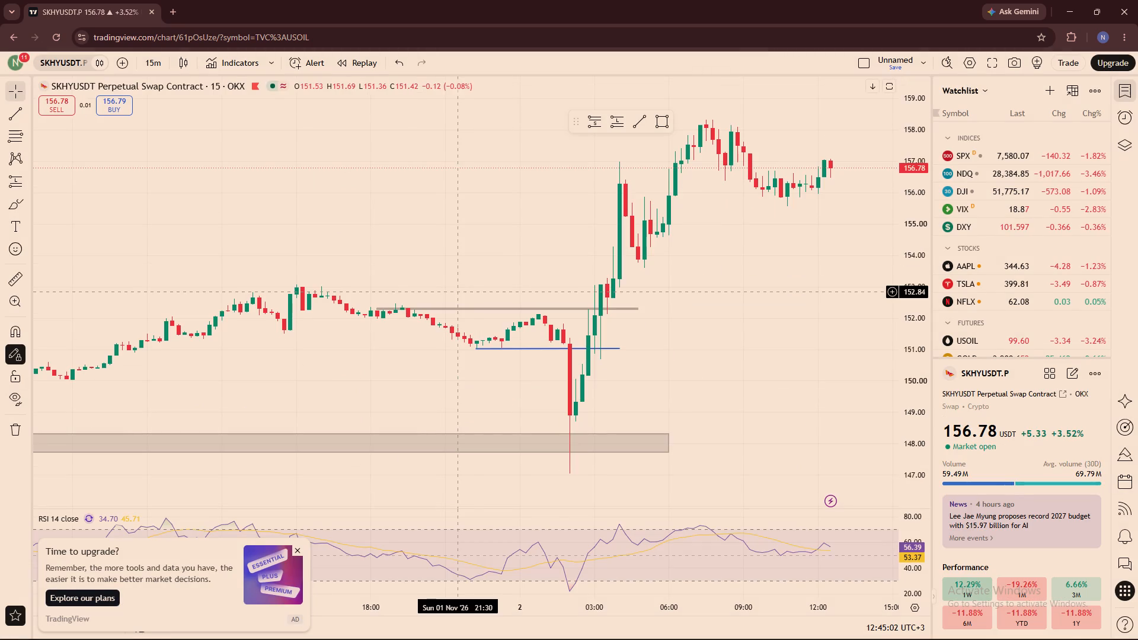
drag(740, 226, 604, 305)
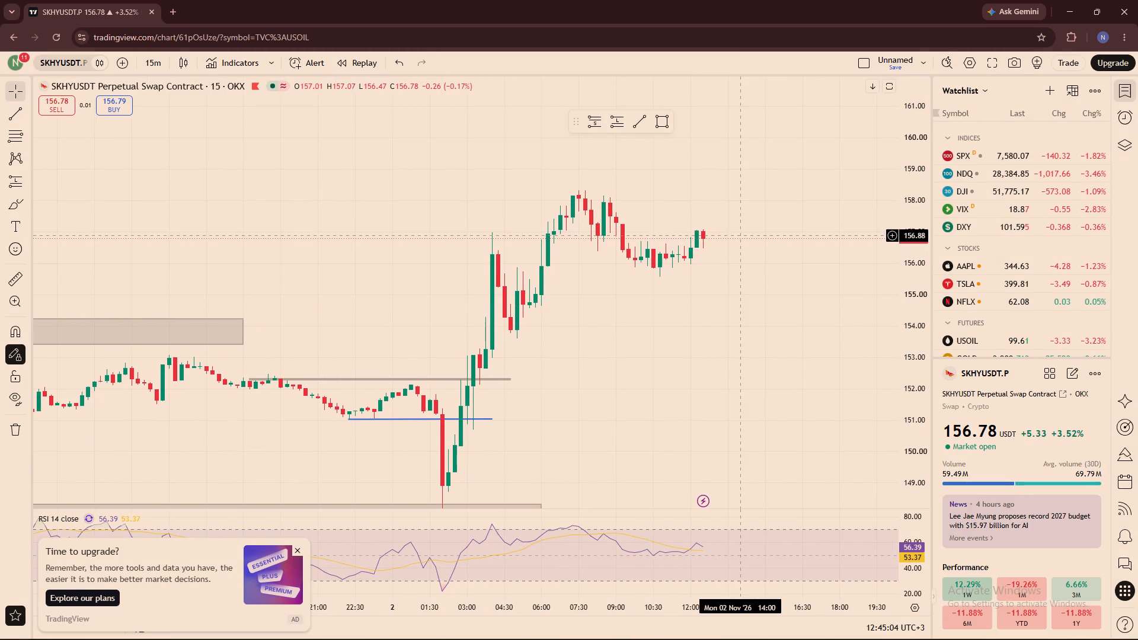